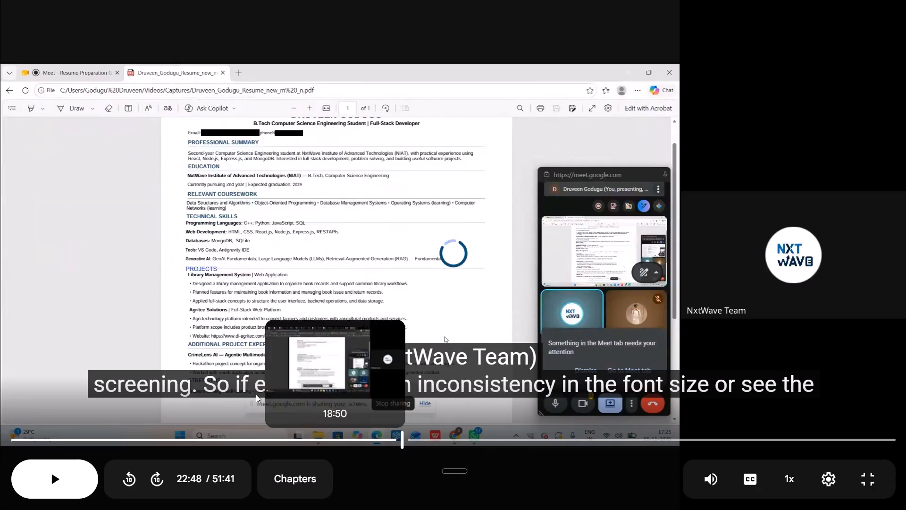
Exit the full-screen recording and connect the computer to the Nothing Phone (3a)_3798 Wi-Fi network.
key("Escape")
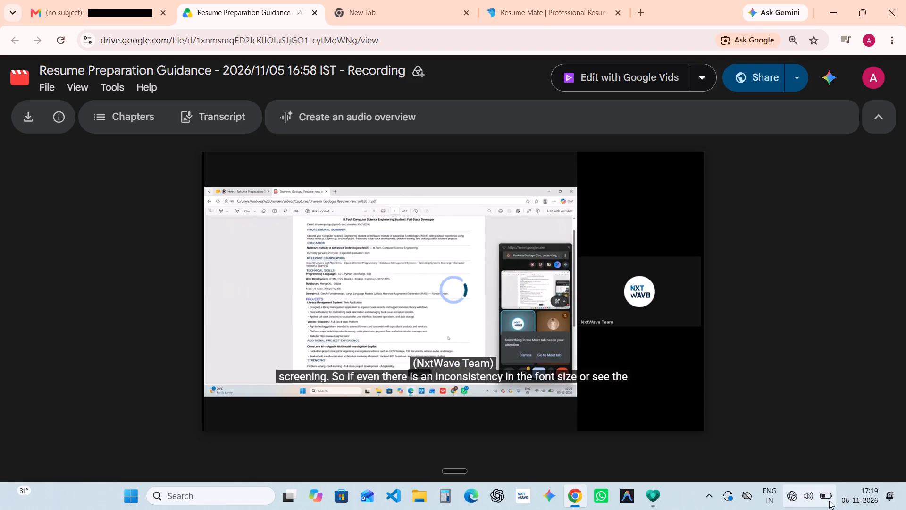
left_click(826, 501)
left_click(738, 282)
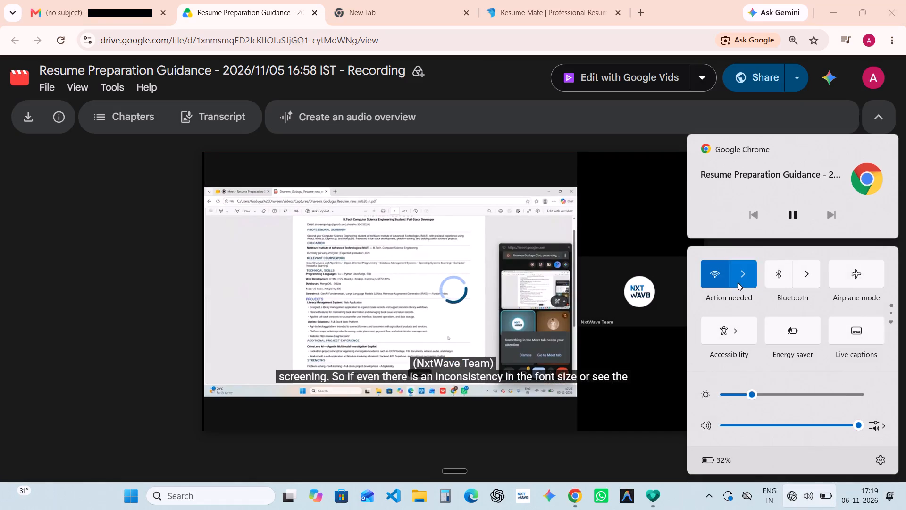
left_click(758, 363)
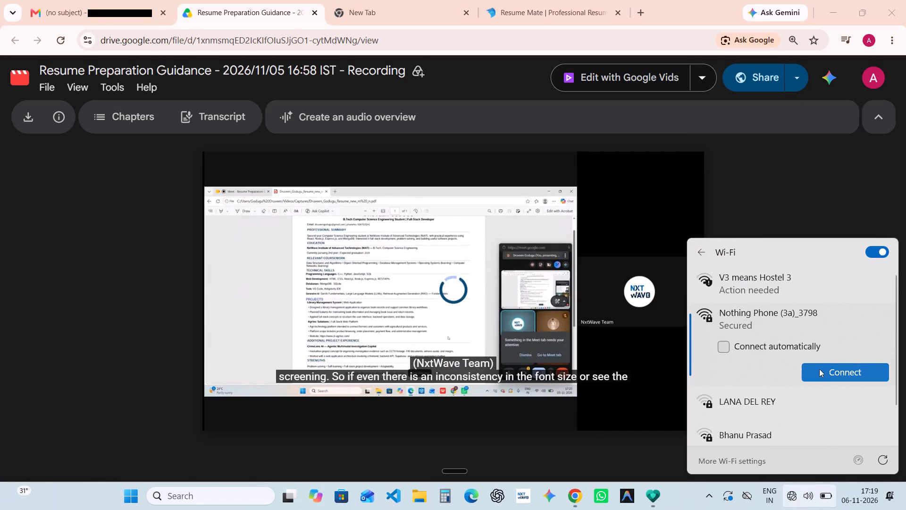
left_click(819, 369)
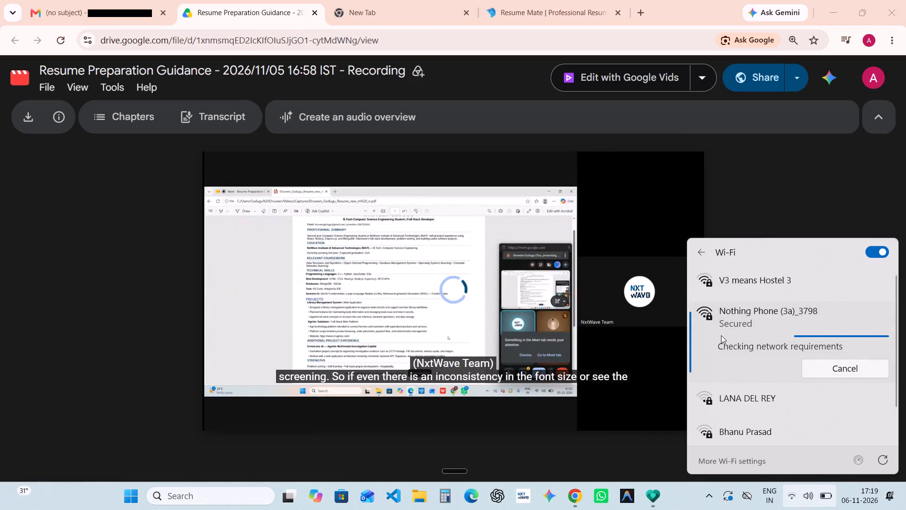
scroll(721, 336, "down", 2)
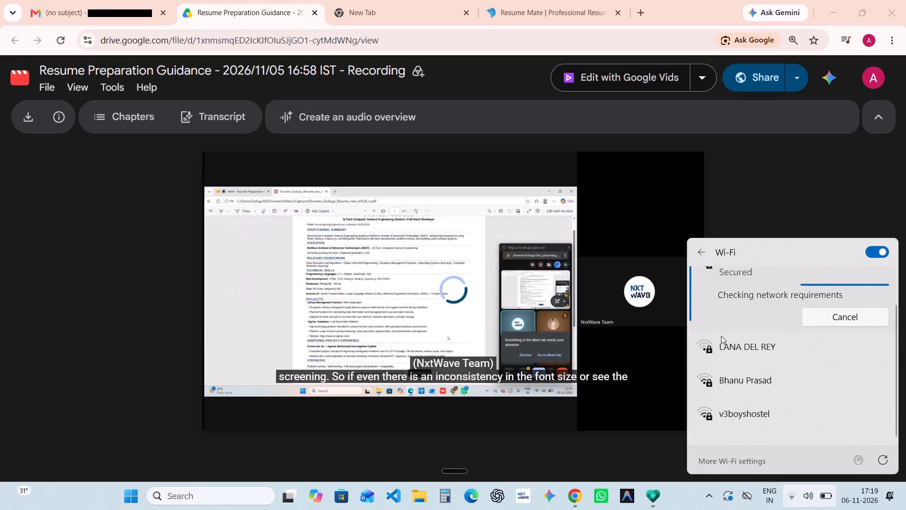
scroll(721, 336, "up", 1)
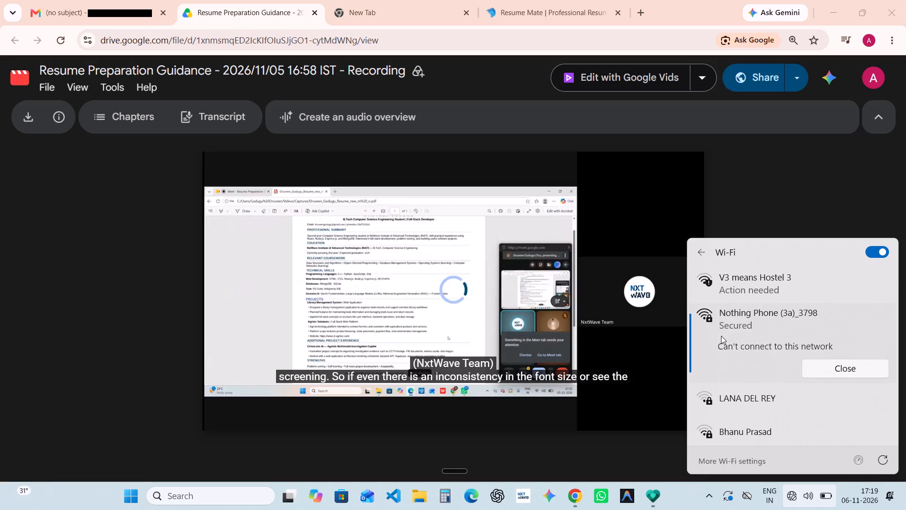
left_click(843, 374)
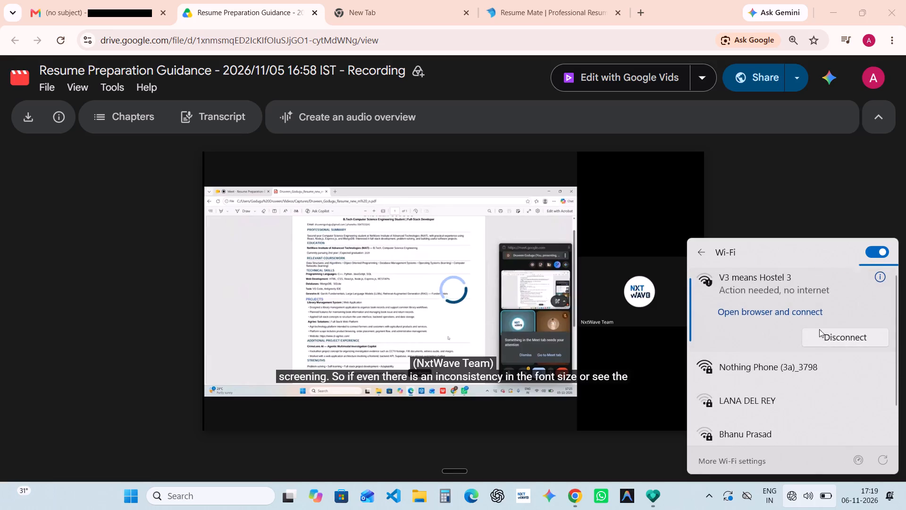
left_click(793, 362)
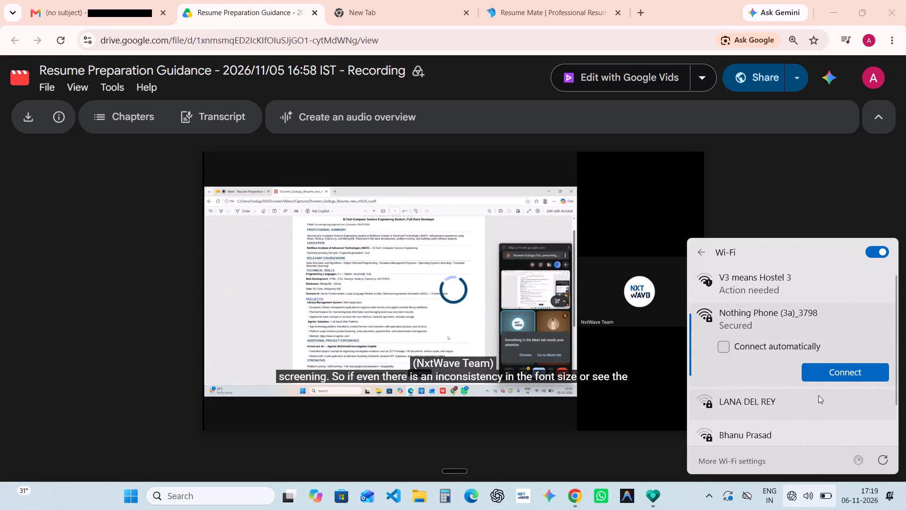
left_click(838, 374)
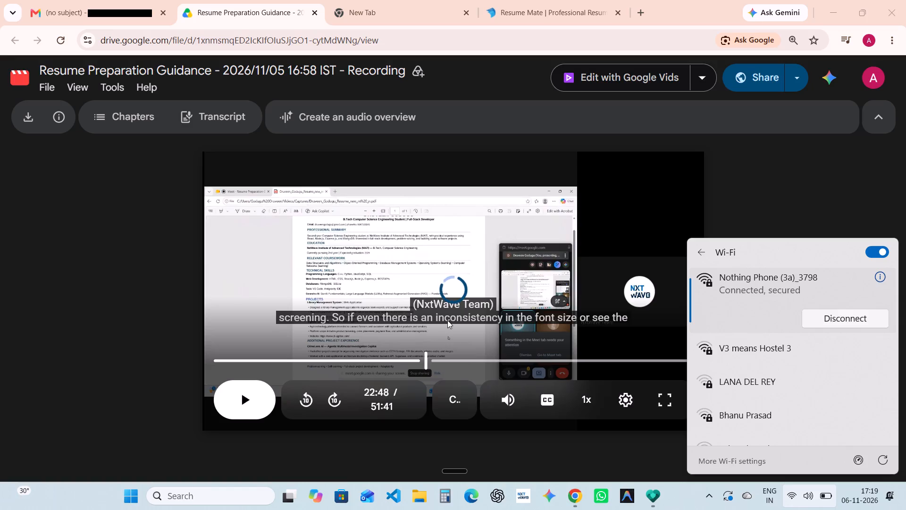
Return the resume guidance recording to full screen, rewind it to about 22:43 and skip forward a few seconds.
key("Left")
key("Left")
left_click(667, 395)
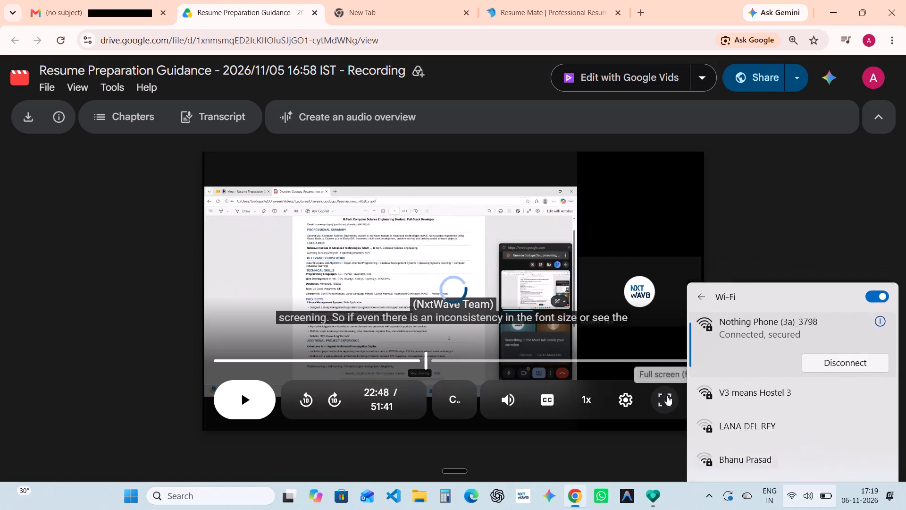
key("Left")
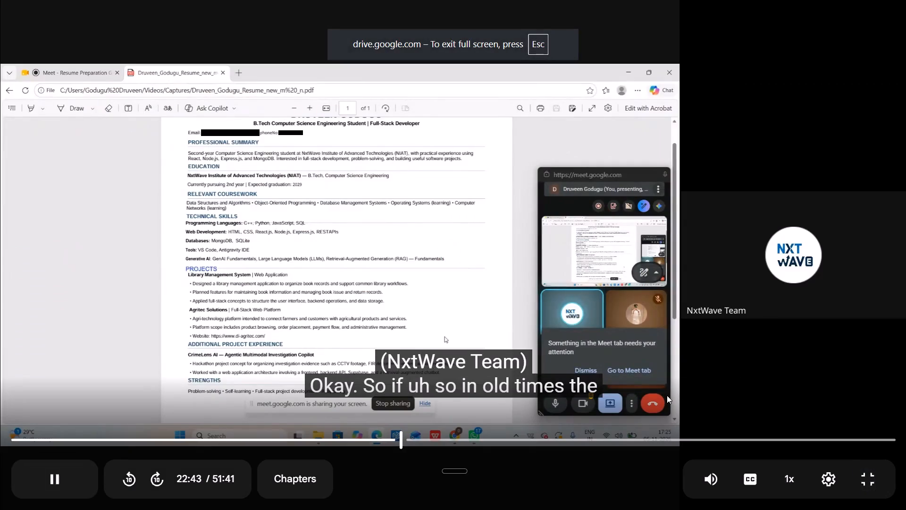
key("Right")
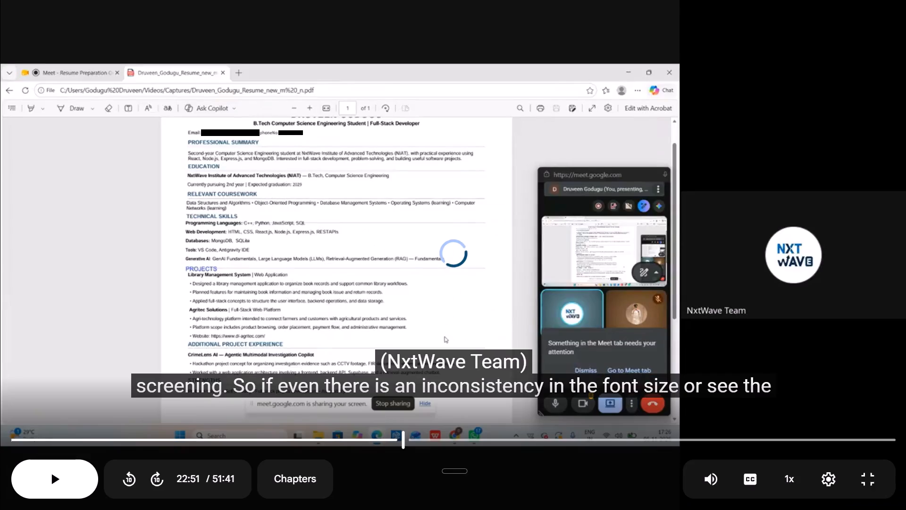
Leave the full-screen recording, switch to the Resume Mate site and start generating a new resume from its home page.
key("Escape")
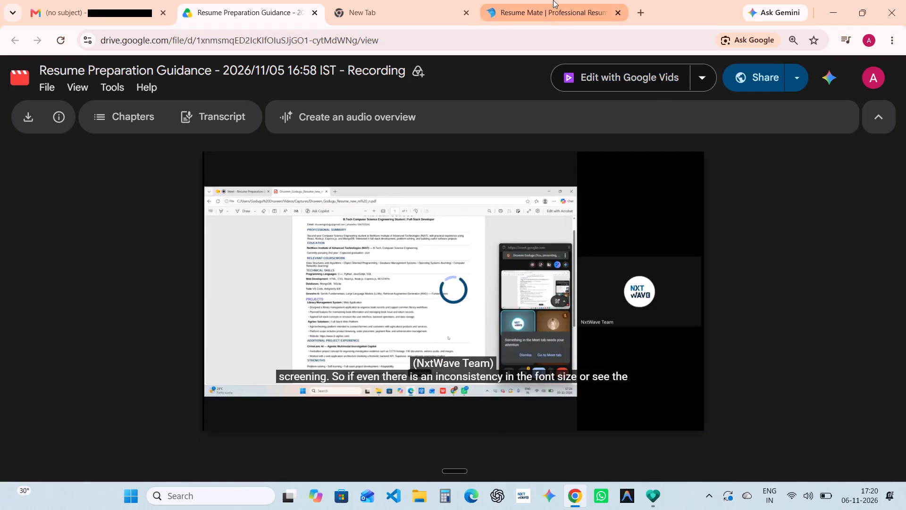
left_click(553, 0)
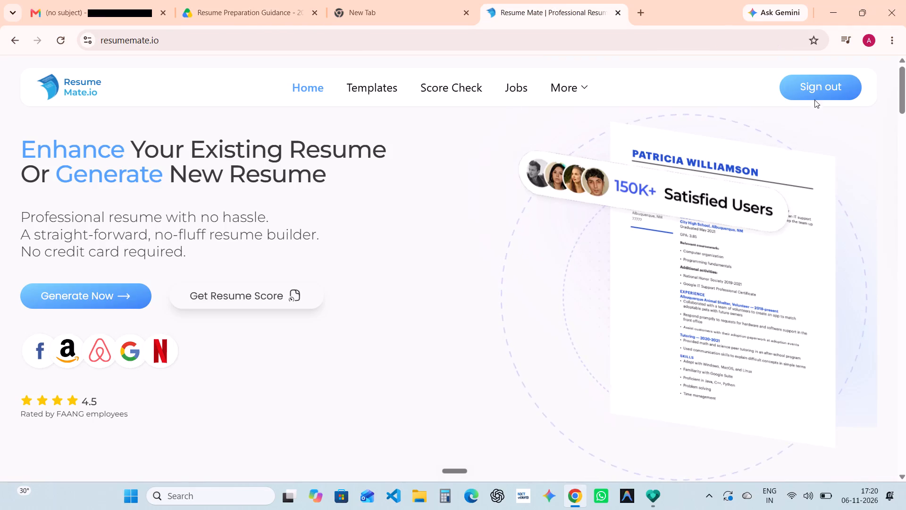
scroll(565, 161, "down", 3)
scroll(565, 161, "up", 3)
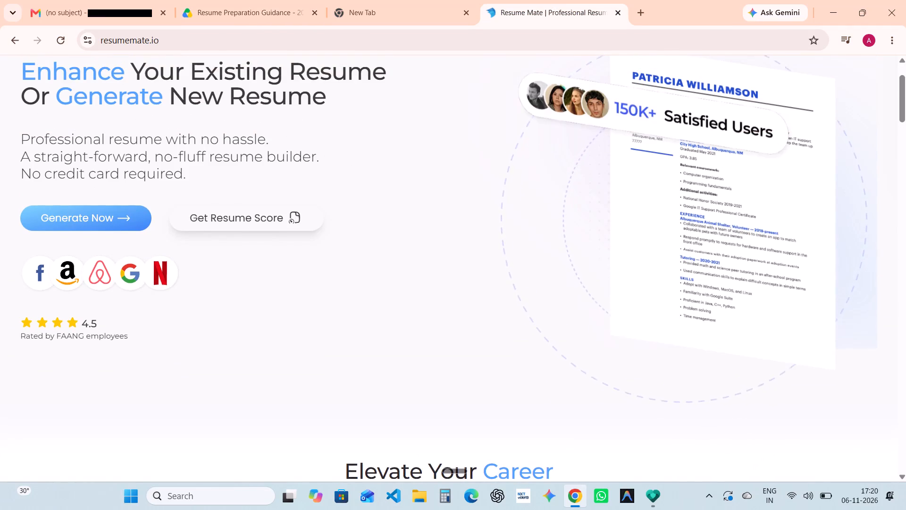
scroll(487, 163, "up", 3)
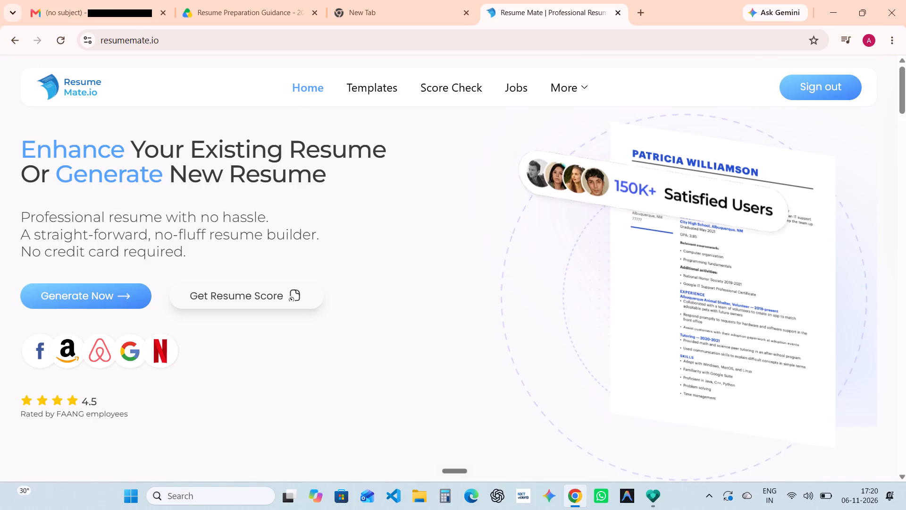
left_click(93, 306)
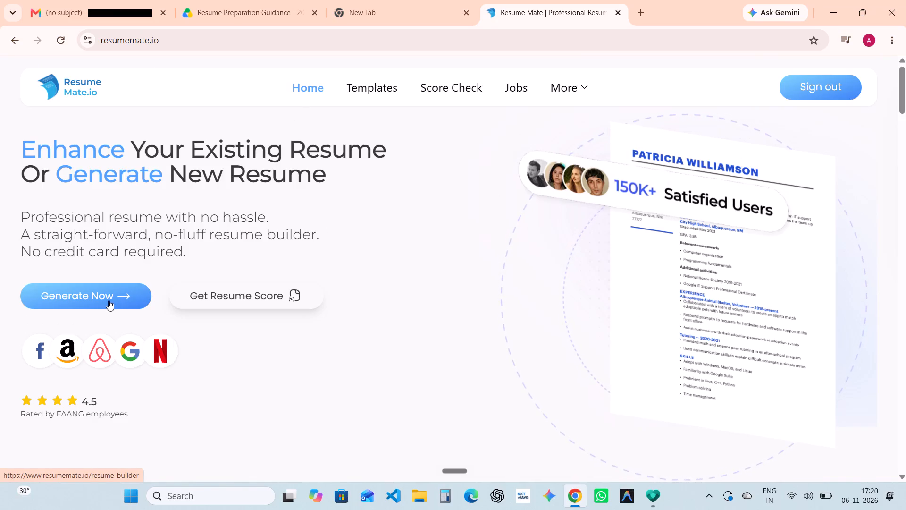
left_click(109, 300)
Choose the first template in the ATS-Ready Templates section for use.
scroll(328, 227, "down", 9)
scroll(328, 227, "up", 1)
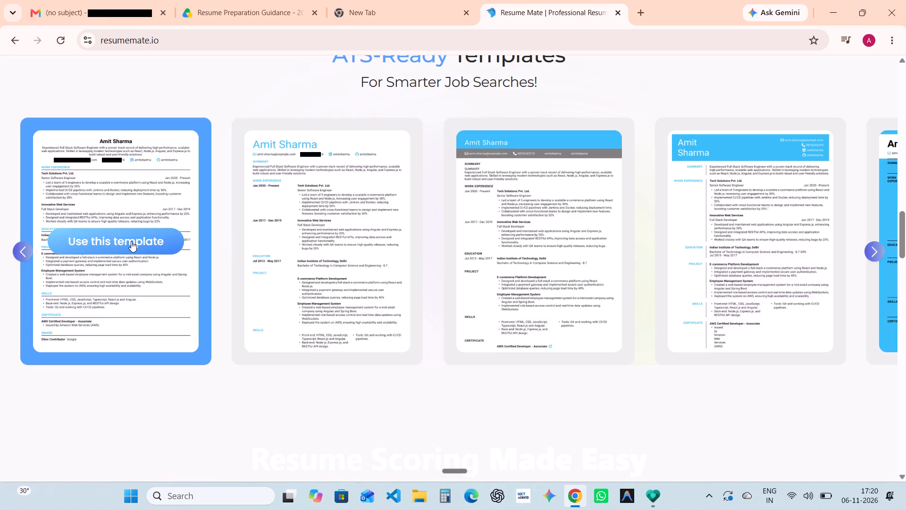
left_click(129, 241)
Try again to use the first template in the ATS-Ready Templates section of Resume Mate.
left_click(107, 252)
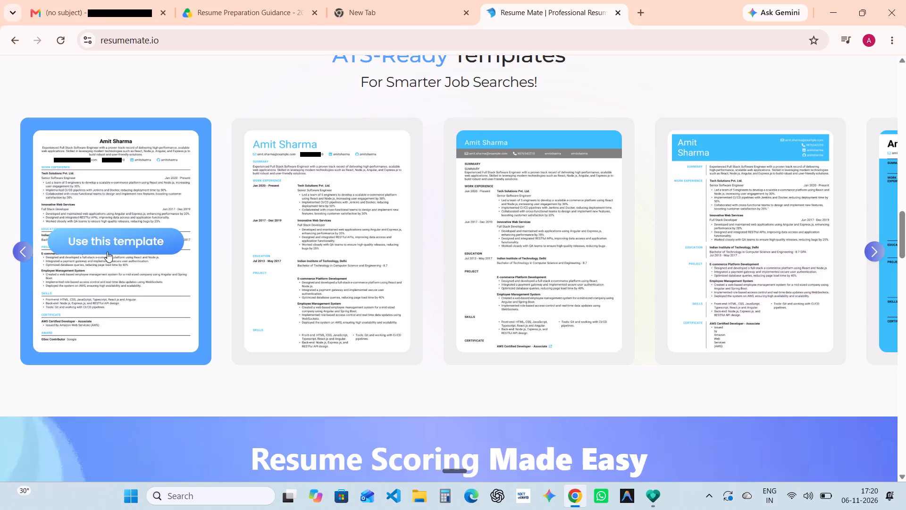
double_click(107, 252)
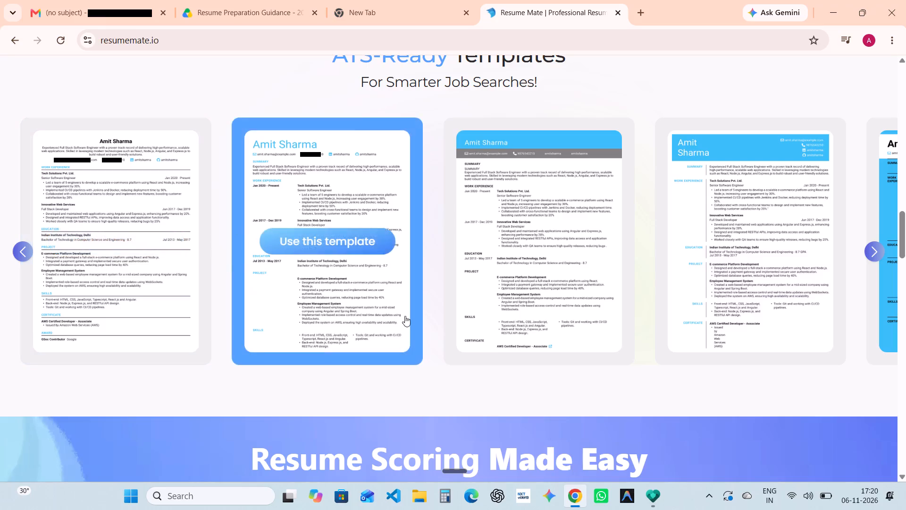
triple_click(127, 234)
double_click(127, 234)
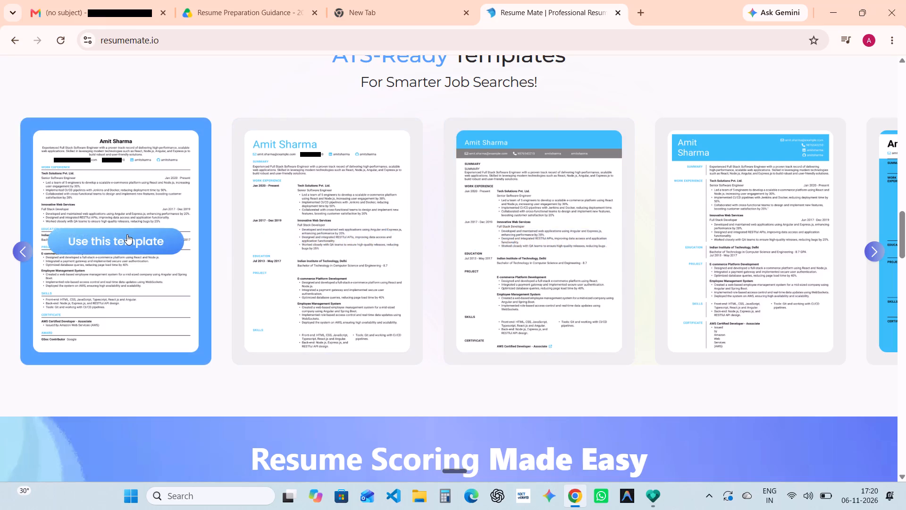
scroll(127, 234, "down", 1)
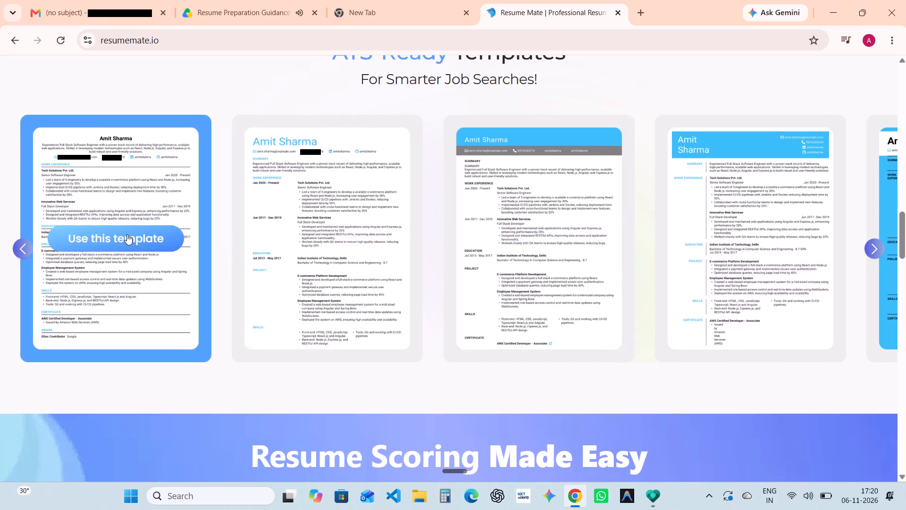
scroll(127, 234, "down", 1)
Return to the Resume Preparation Guidance recording in Google Drive and resume its playback.
left_click(228, 0)
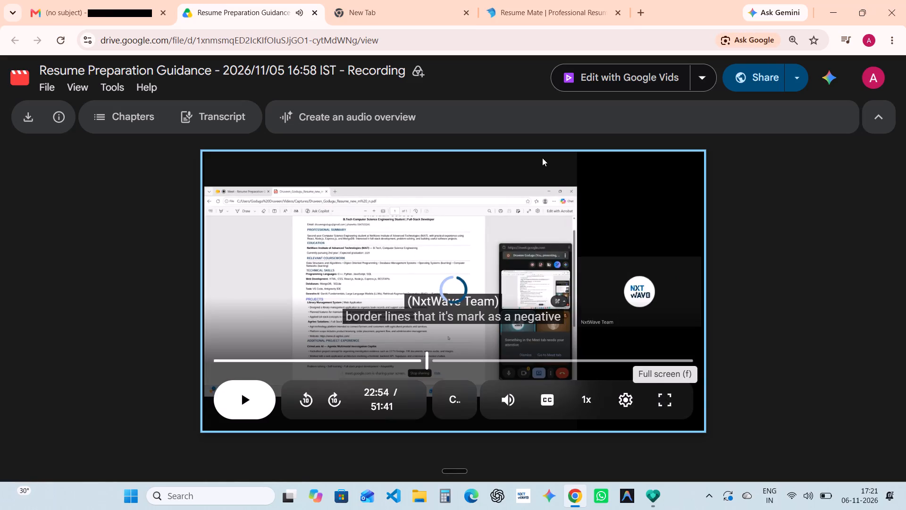
left_click(243, 408)
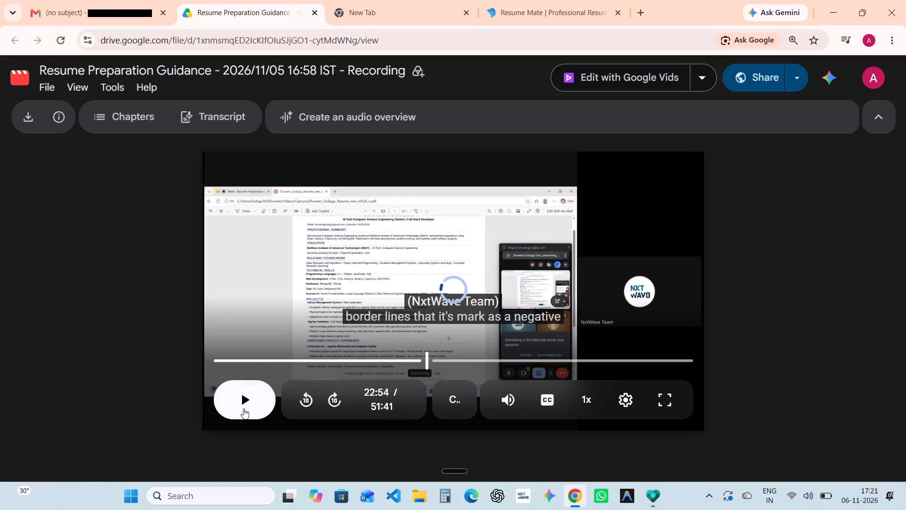
left_click(243, 408)
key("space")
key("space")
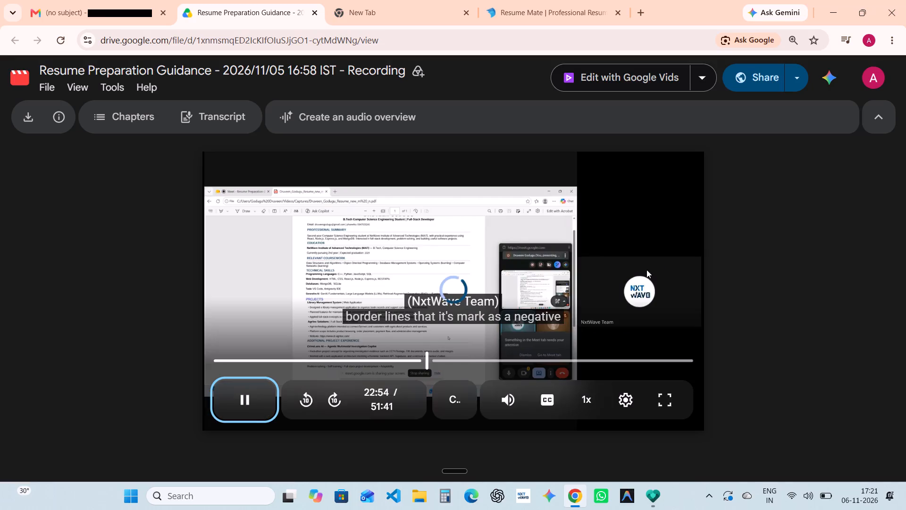
Open the Wi-Fi settings, refresh the list of available networks and look through it for an alternative connection.
left_click(805, 509)
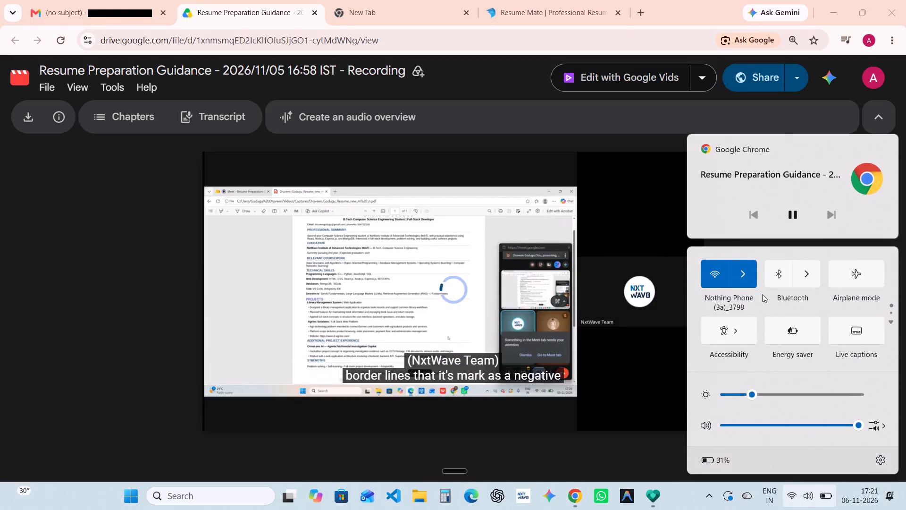
left_click(740, 285)
scroll(740, 285, "down", 2)
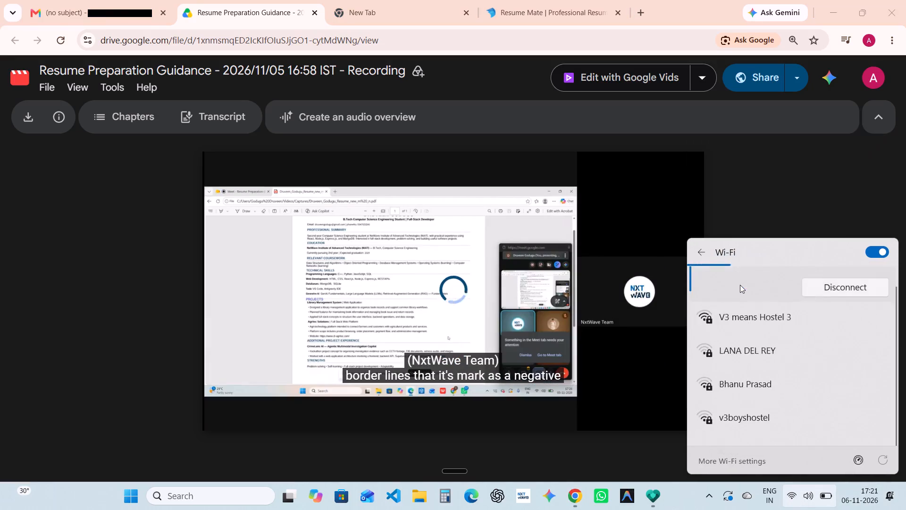
scroll(740, 285, "down", 4)
scroll(740, 285, "up", 8)
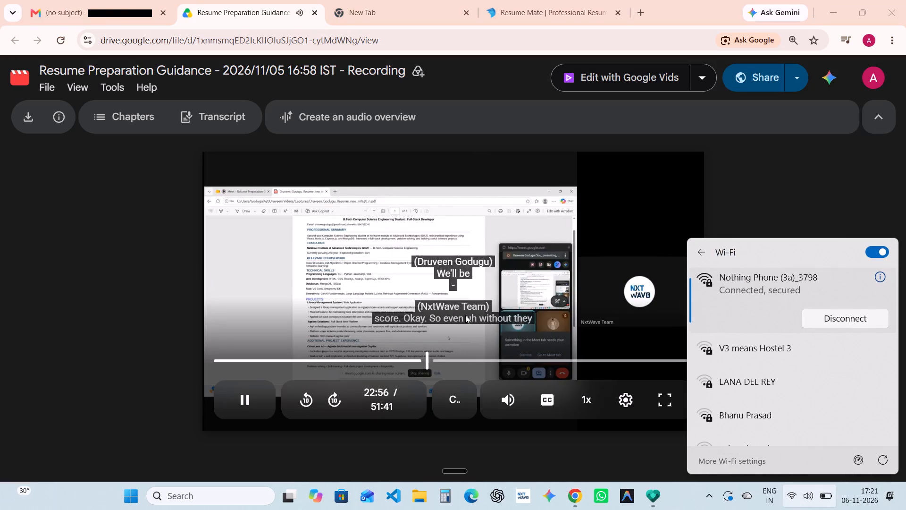
scroll(728, 367, "down", 2)
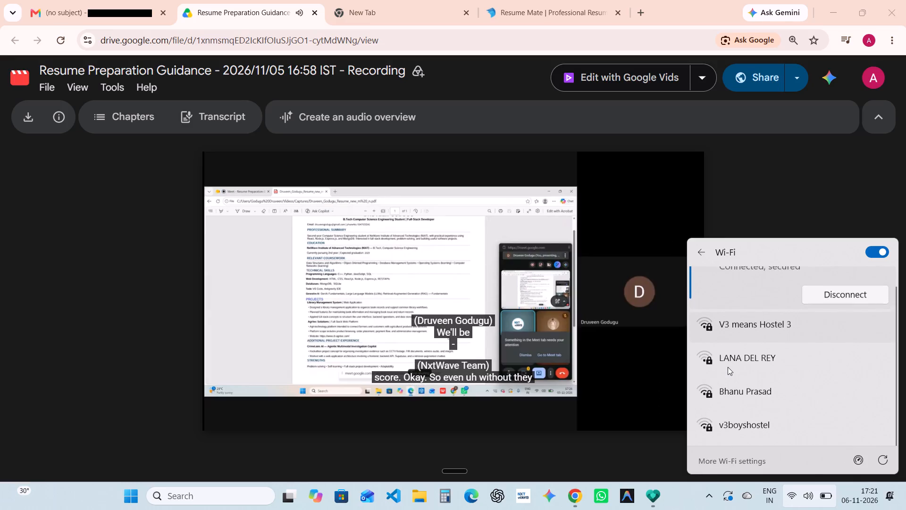
scroll(792, 345, "down", 3)
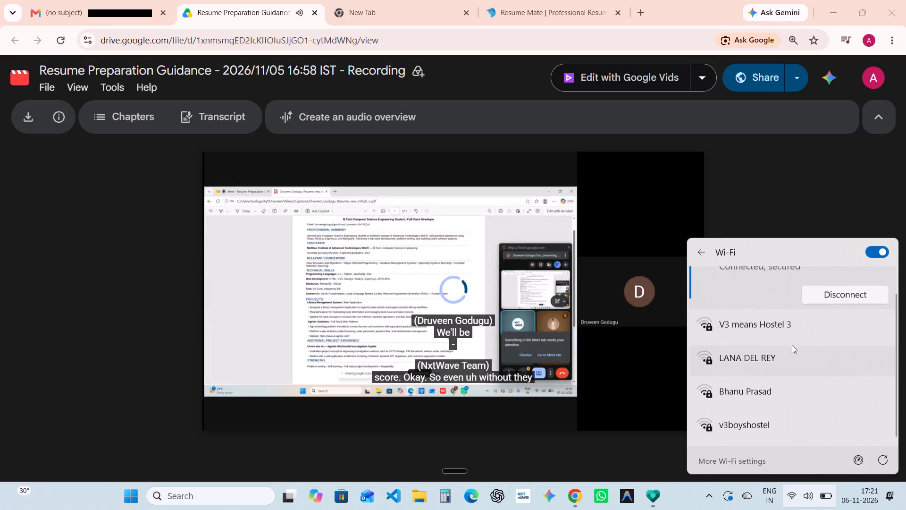
scroll(792, 345, "down", 2)
scroll(792, 345, "up", 6)
left_click(886, 462)
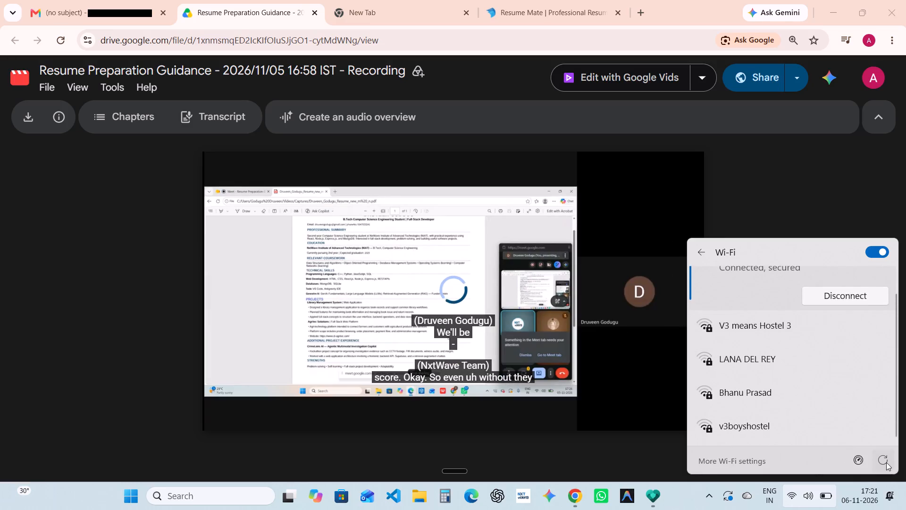
scroll(831, 302, "down", 3)
scroll(831, 302, "up", 2)
scroll(831, 302, "down", 4)
scroll(831, 302, "up", 2)
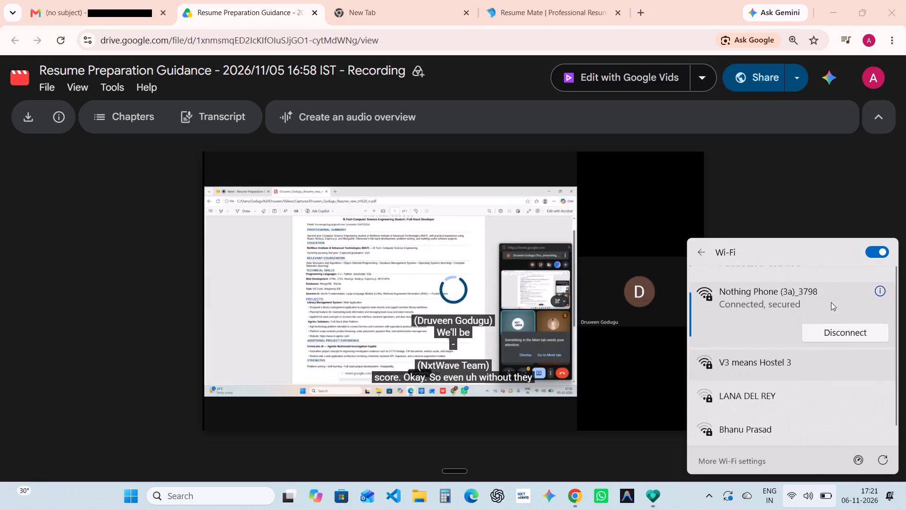
scroll(831, 302, "up", 1)
scroll(831, 302, "down", 4)
scroll(831, 302, "up", 4)
scroll(831, 302, "down", 4)
scroll(831, 302, "up", 3)
scroll(831, 302, "down", 3)
scroll(831, 302, "up", 3)
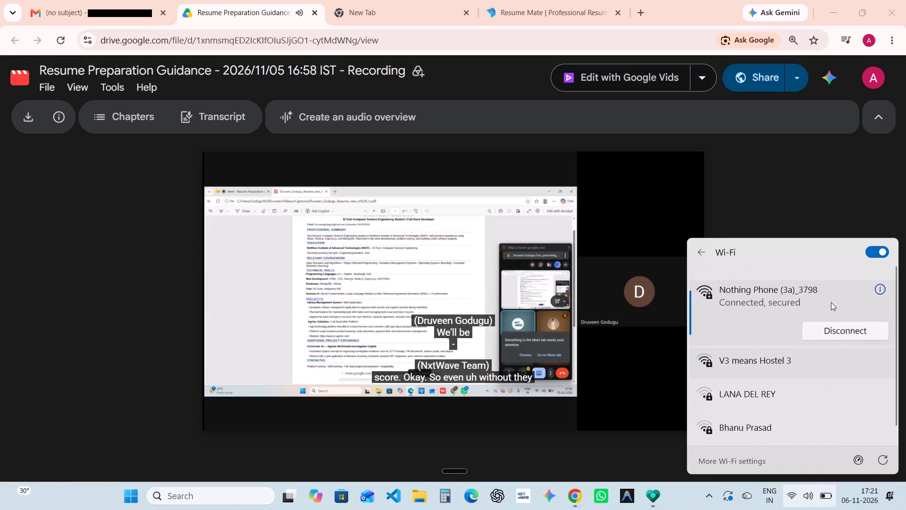
scroll(831, 302, "down", 2)
scroll(755, 388, "up", 2)
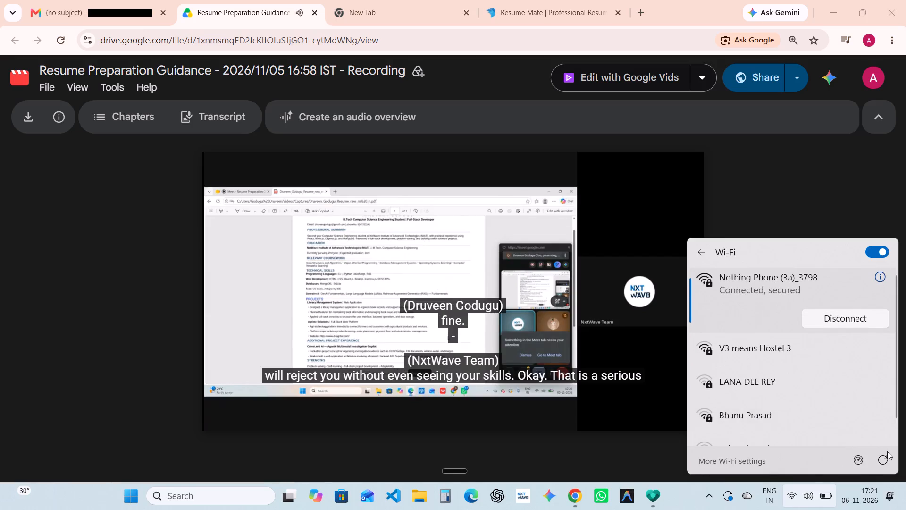
Refresh the Wi-Fi network list again and connect to the Akhilesh network.
left_click(887, 455)
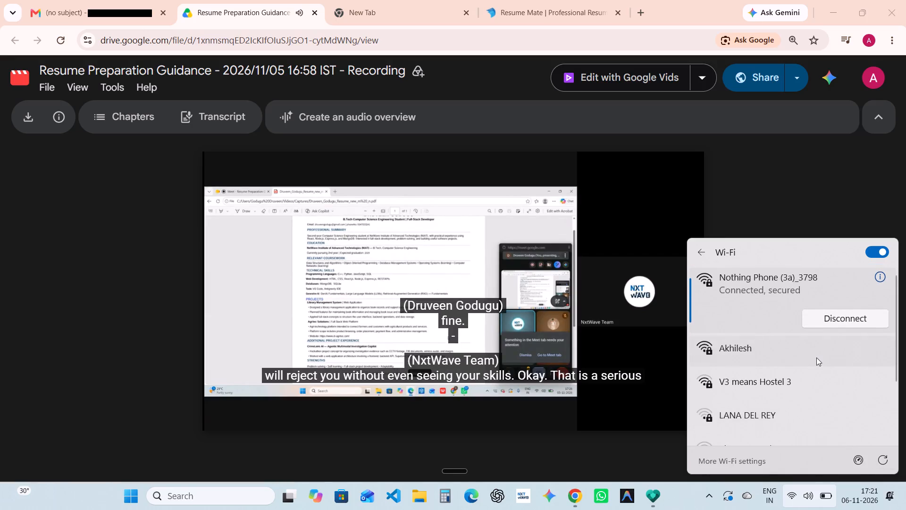
left_click(815, 357)
left_click(815, 376)
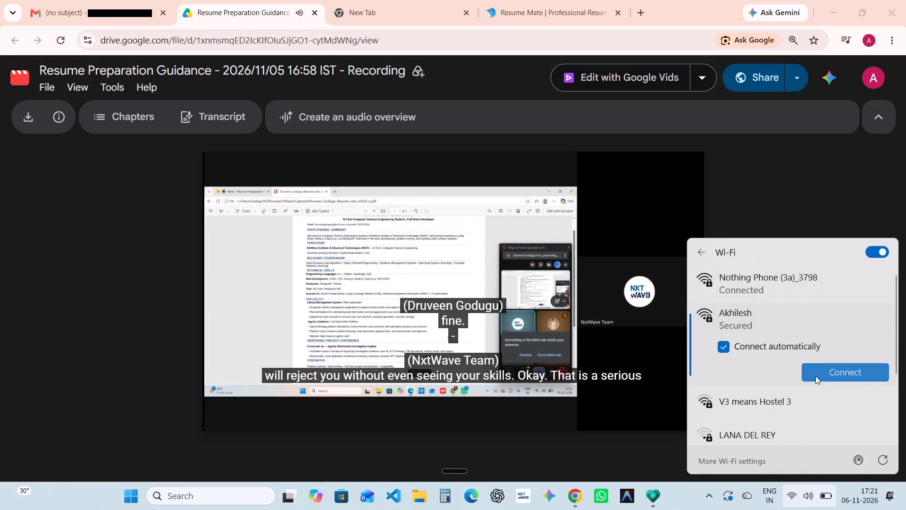
scroll(759, 314, "down", 1)
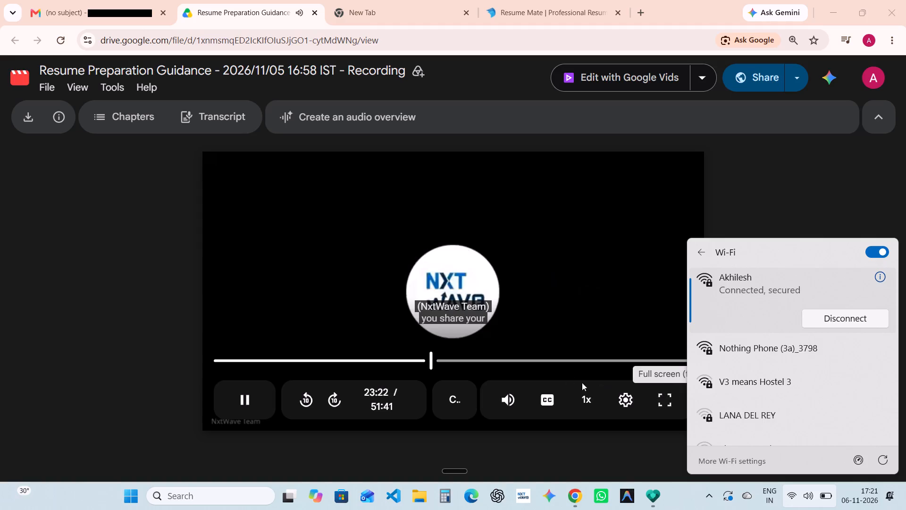
Show the recording in full screen and skip forward in short jumps to about 23:52.
left_click(655, 400)
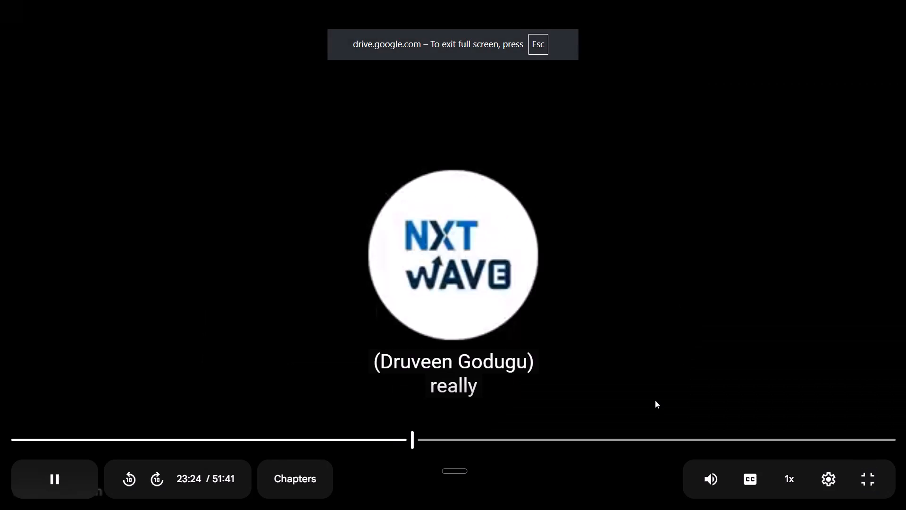
key("Right")
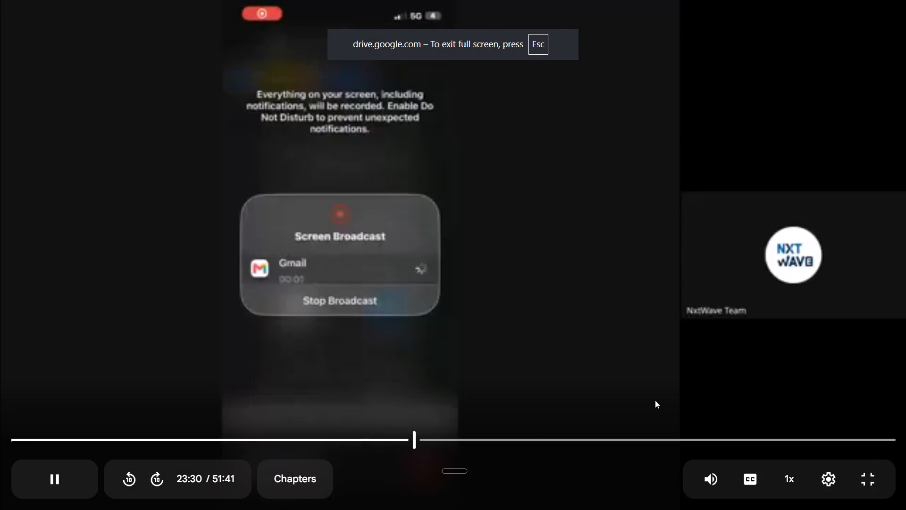
key("Right")
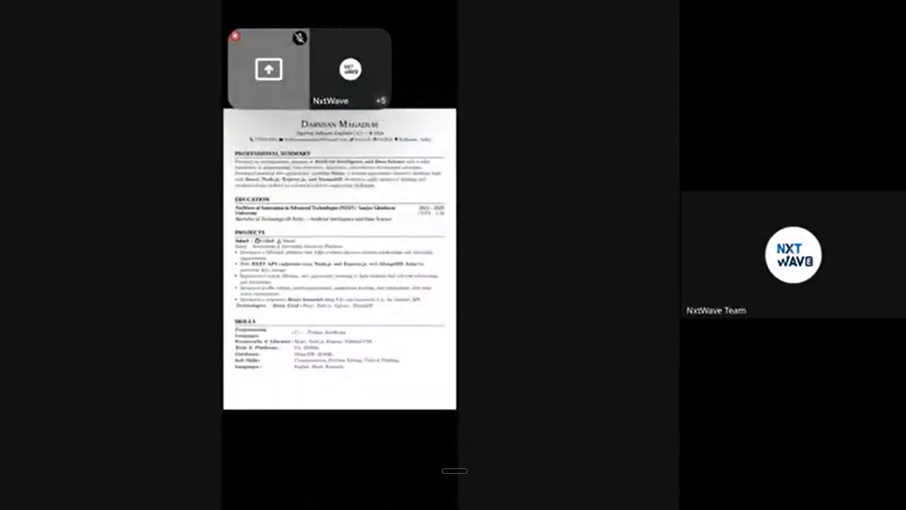
key("Right")
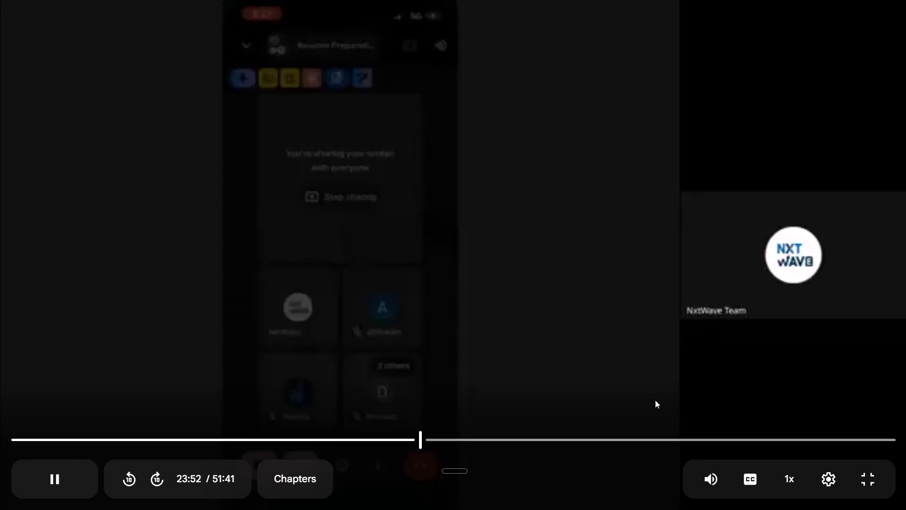
Set the playback quality of the Resume Preparation Guidance recording to 720p and resume playback.
key("Right")
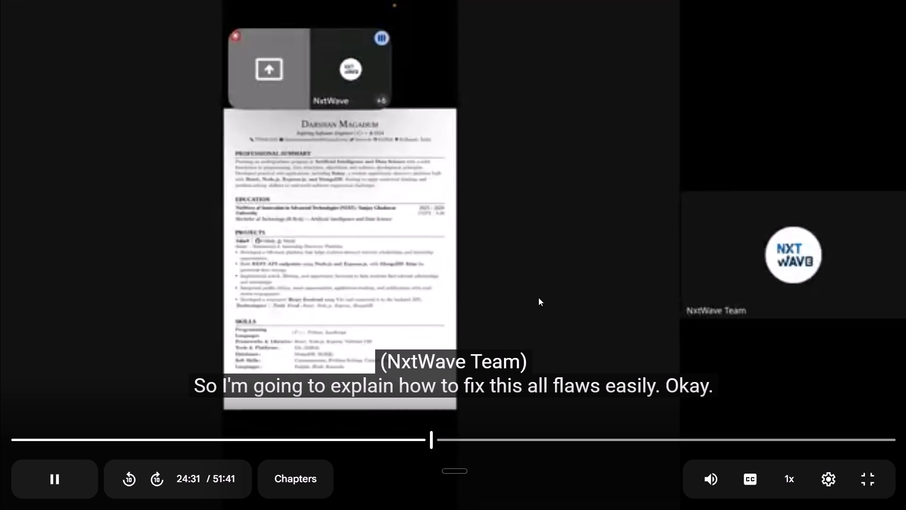
left_click(831, 484)
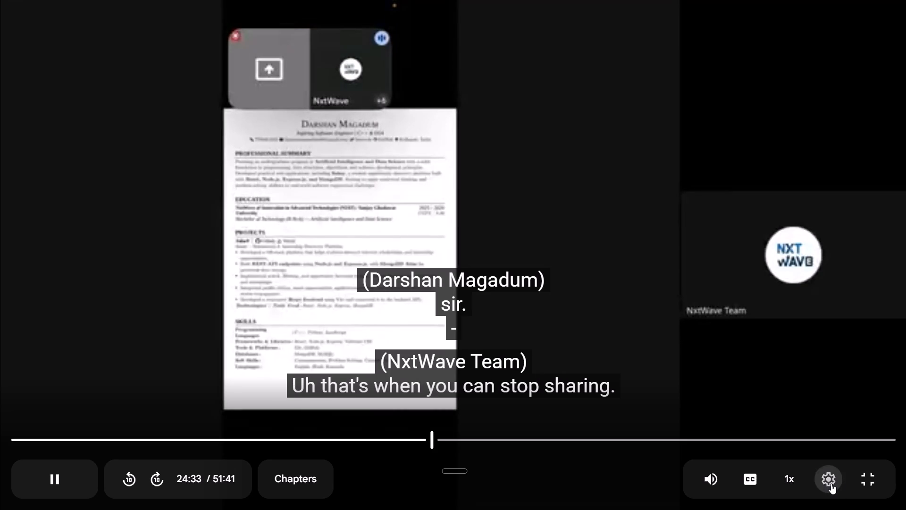
left_click(780, 380)
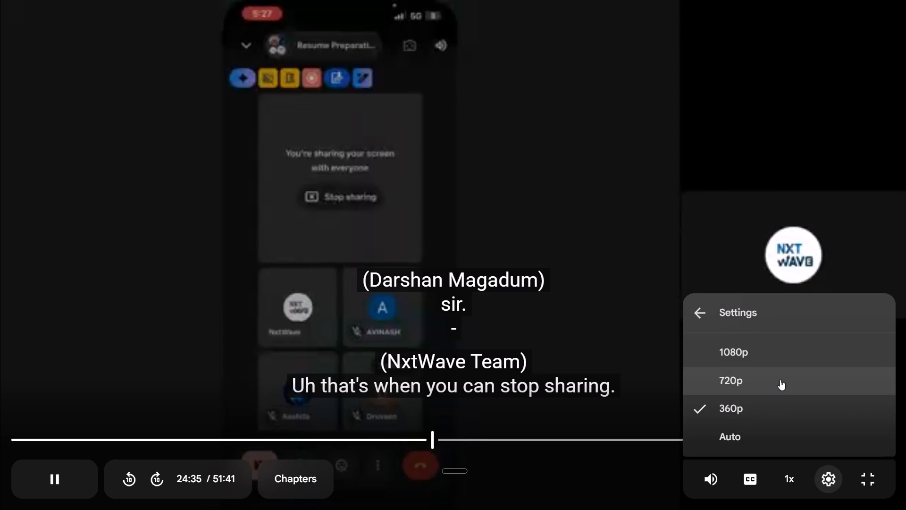
left_click(759, 374)
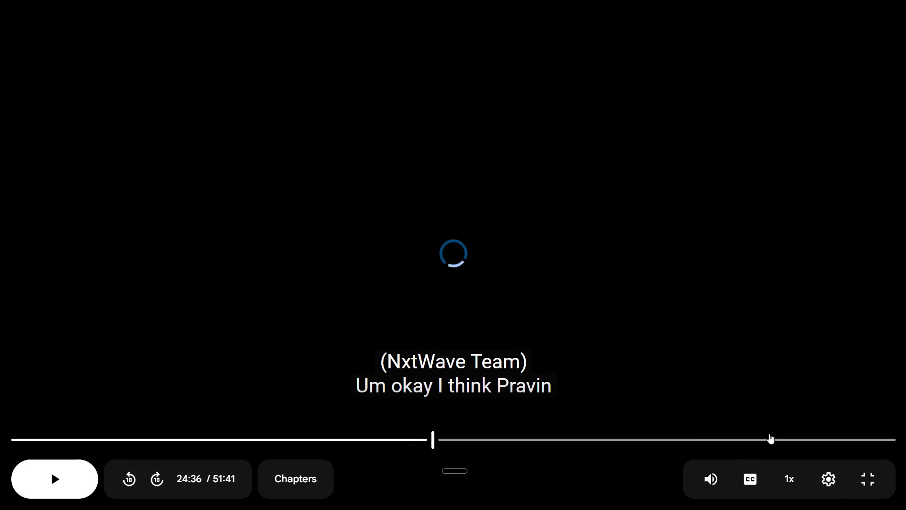
left_click(814, 478)
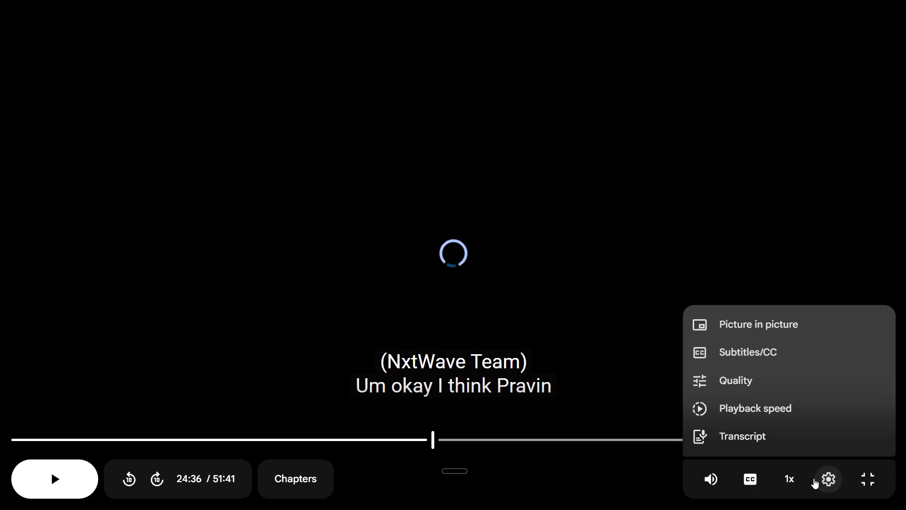
left_click(730, 373)
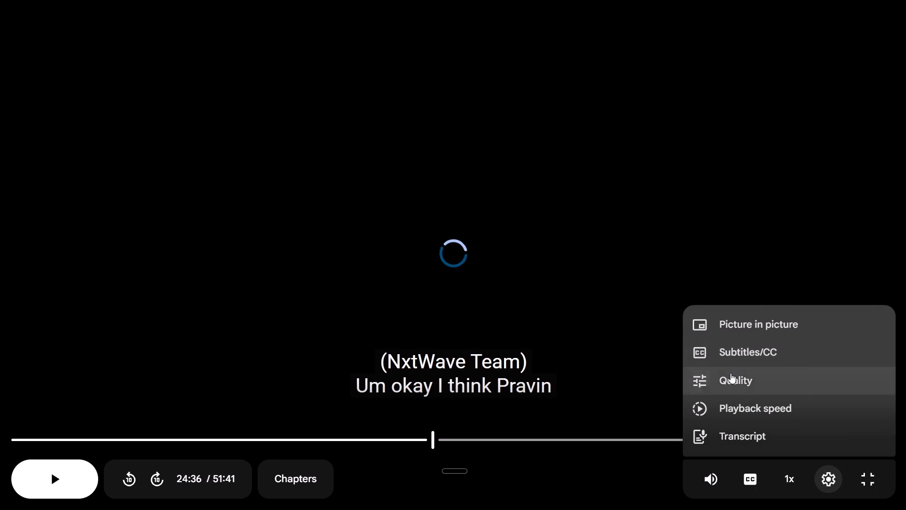
left_click(726, 220)
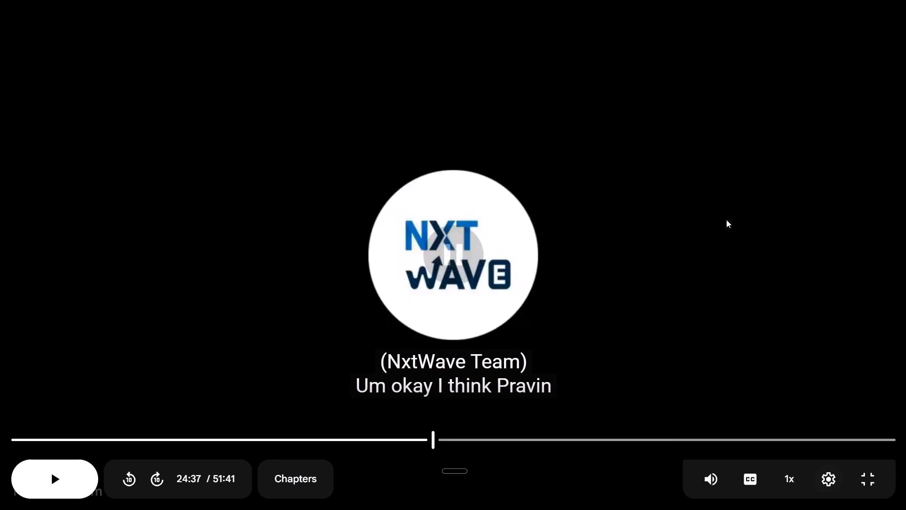
left_click(726, 220)
Rewind the recording slightly to re-examine the student resume shared from a phone.
key("Left")
key("Left")
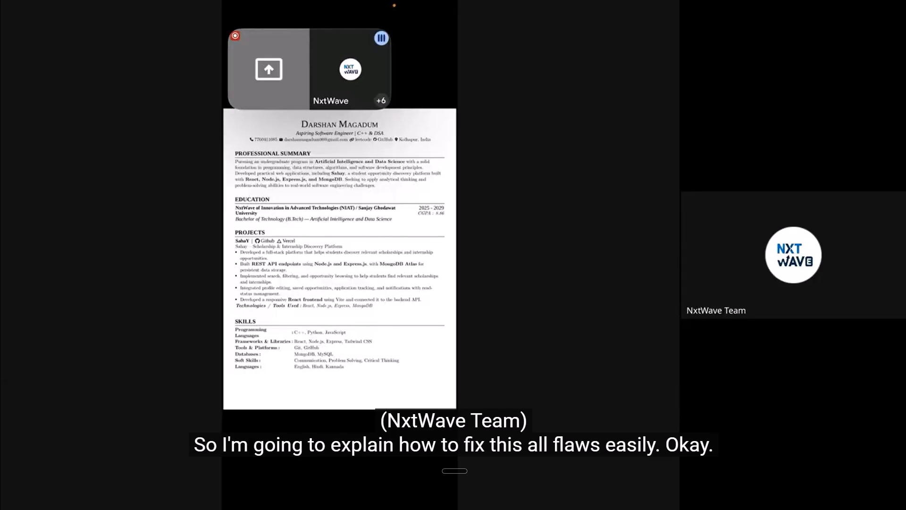
key("Left")
Skip forward through the recording to about 27:01, where the presenter shares a sample resume in a document editor.
key("Right")
key("Right")
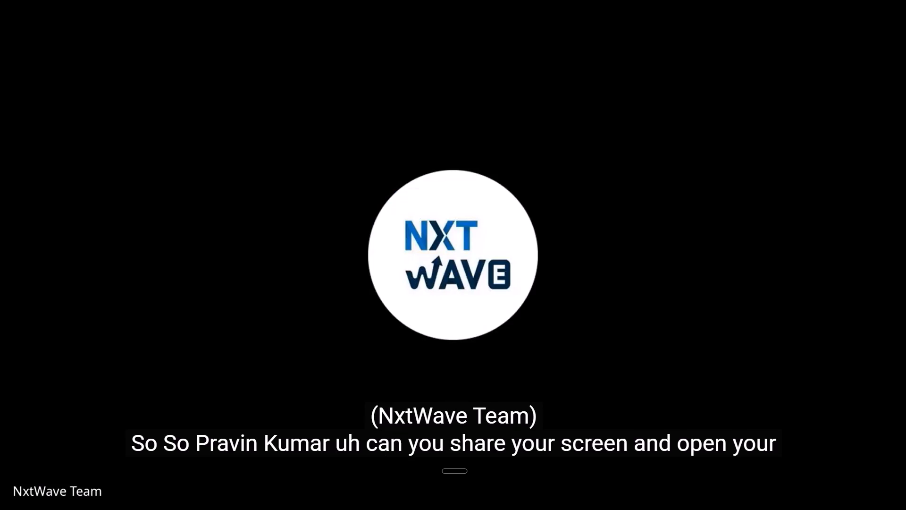
key("Right")
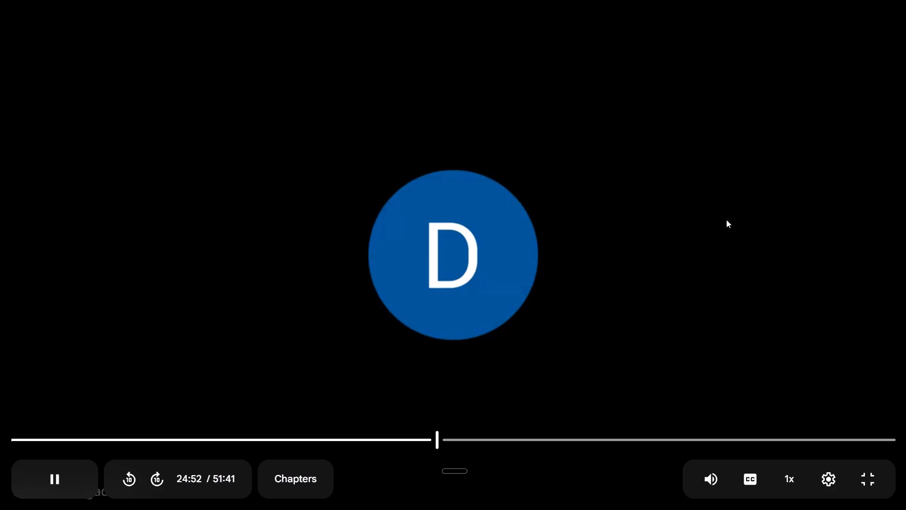
key("Right")
key("Right")
key("Right")
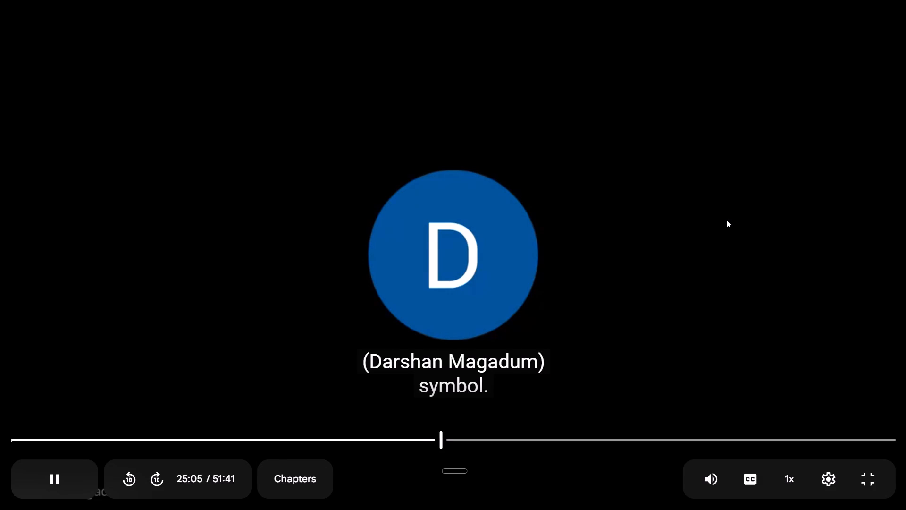
key("Right")
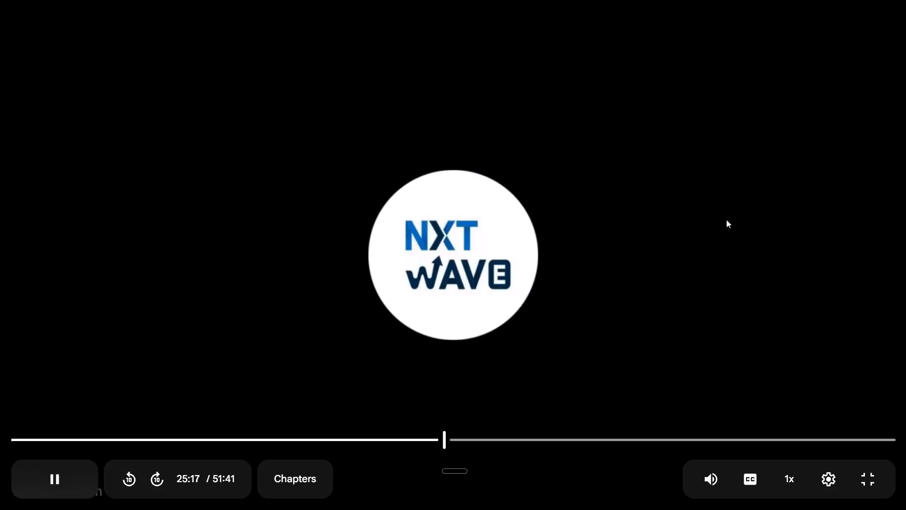
key("Right")
key("Right")
key("Right")
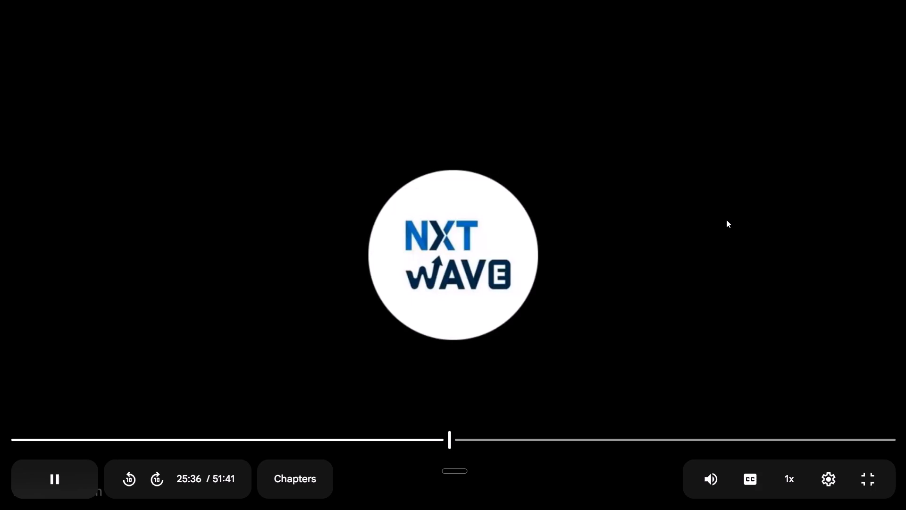
key("Right")
key("Right")
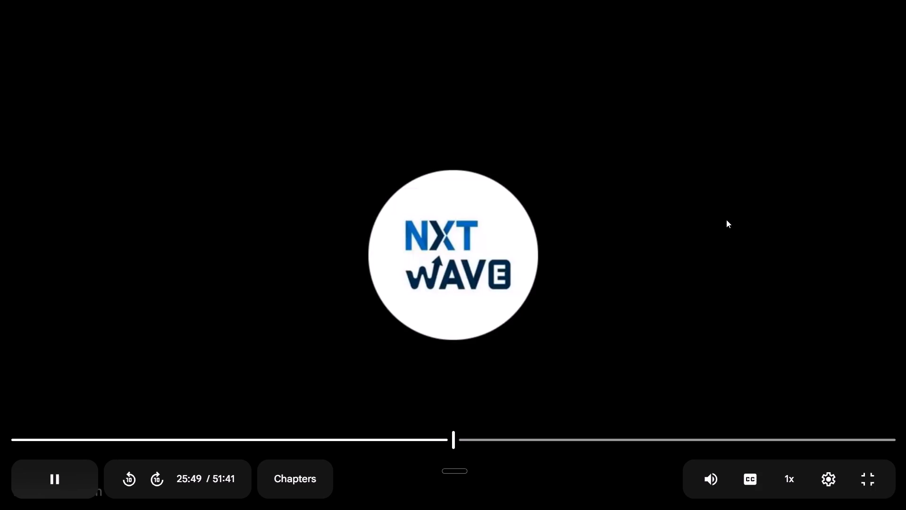
key("Right")
key("Left")
key("Right")
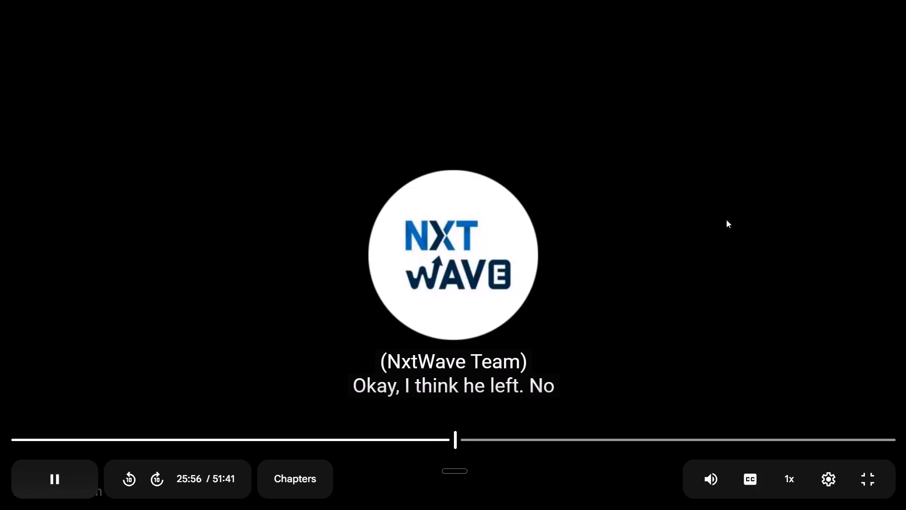
key("Right")
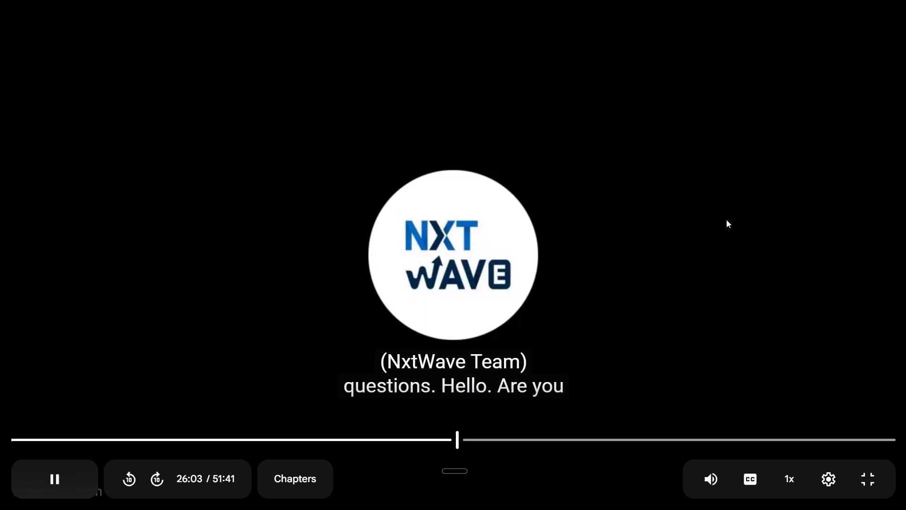
key("Right")
key("Right")
key("Right")
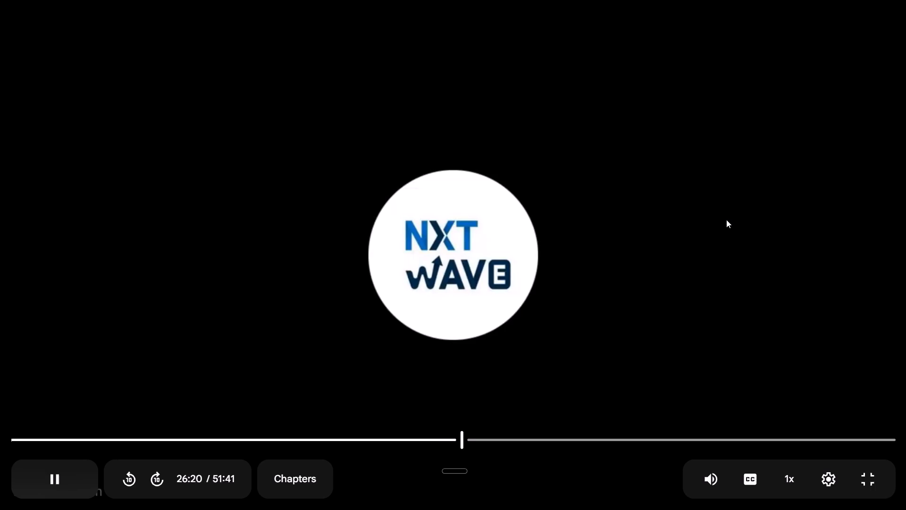
key("Right")
key("Right")
key("Right")
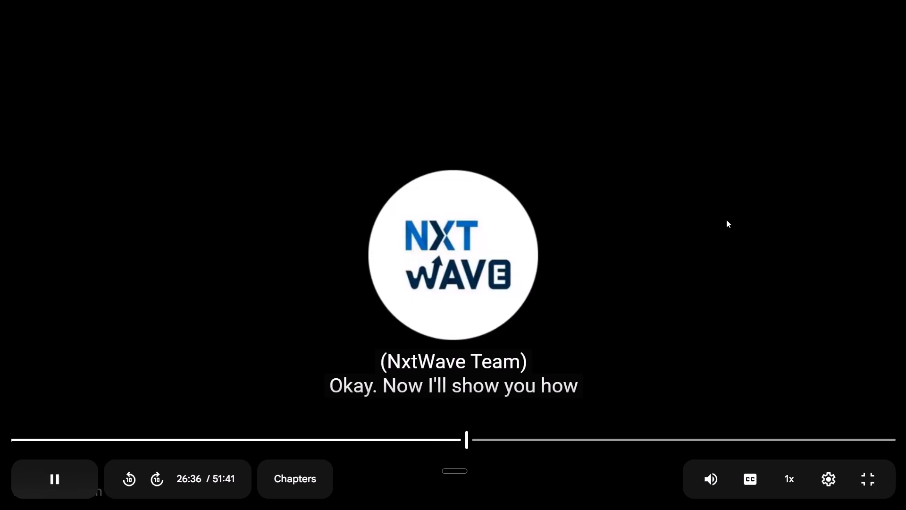
key("Right")
key("Right")
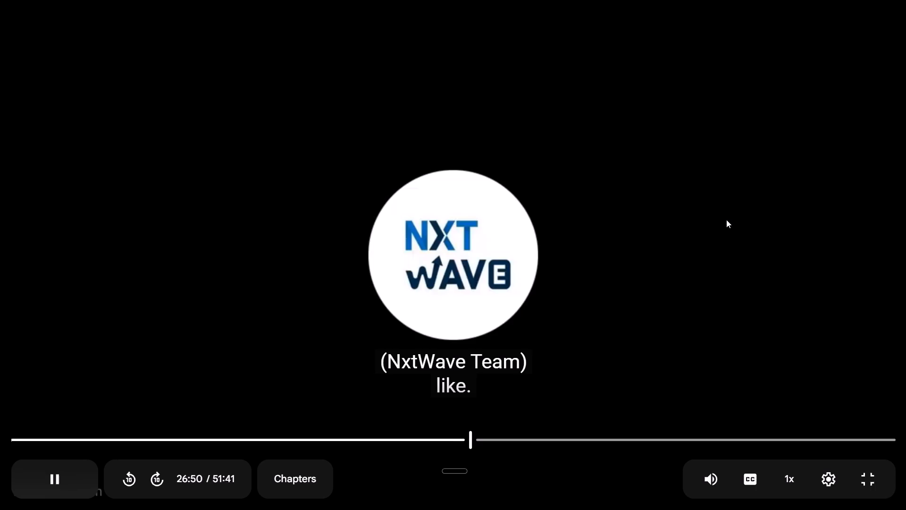
key("Left")
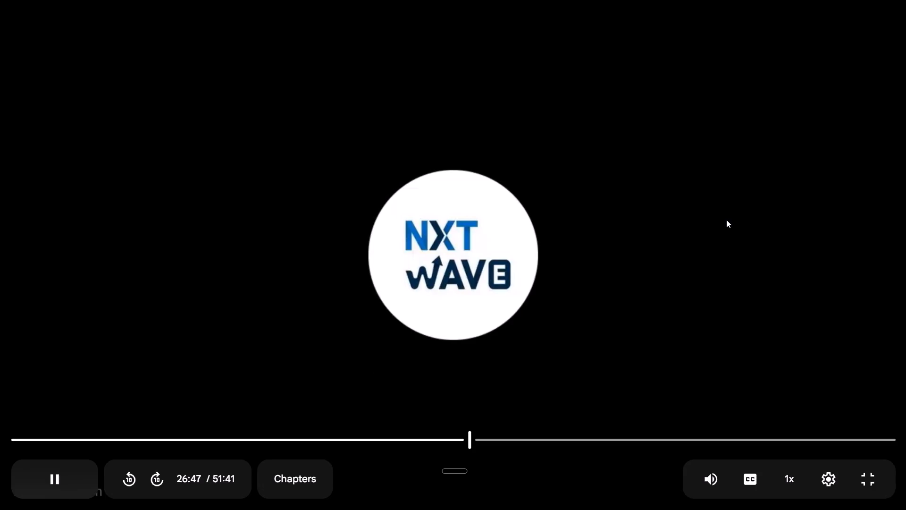
key("Left")
key("Right")
key("Right")
key("Right")
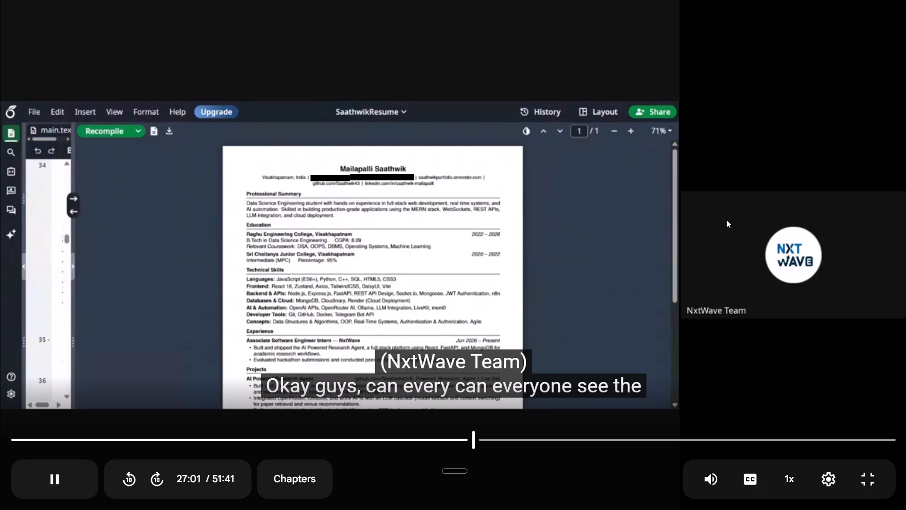
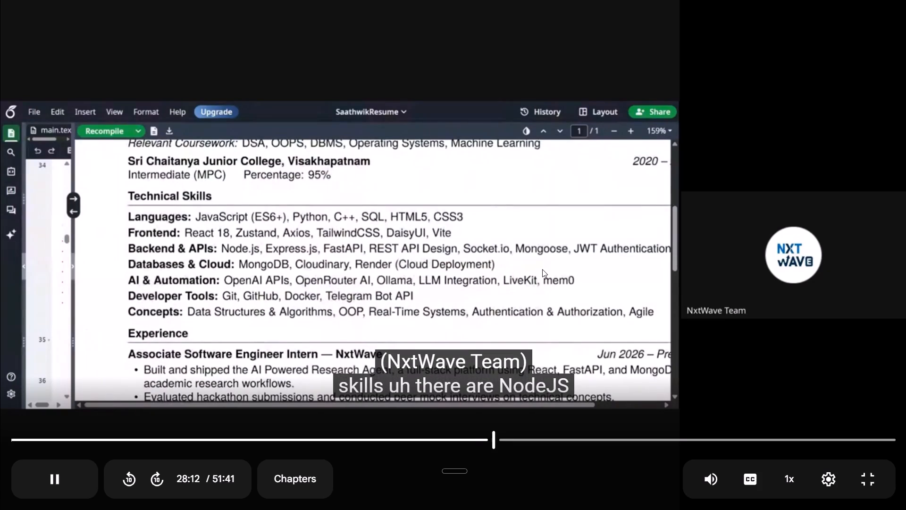
Leave the full-screen recording and switch the Wi-Fi connection to the Nothing Phone (3a)_3798 network.
key("Escape")
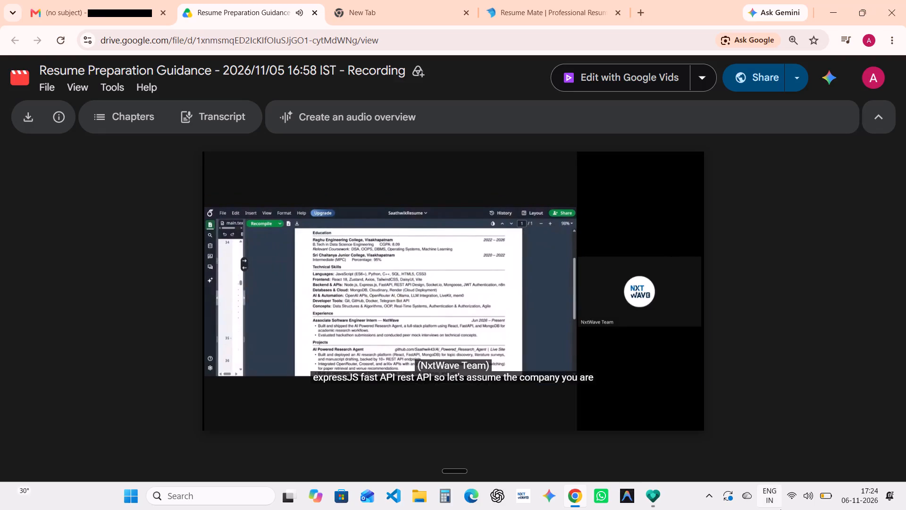
left_click(816, 495)
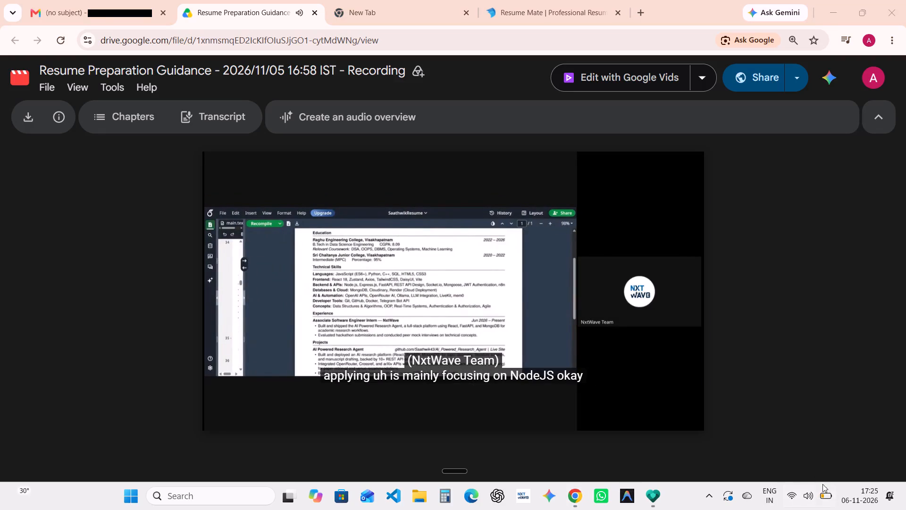
left_click(824, 495)
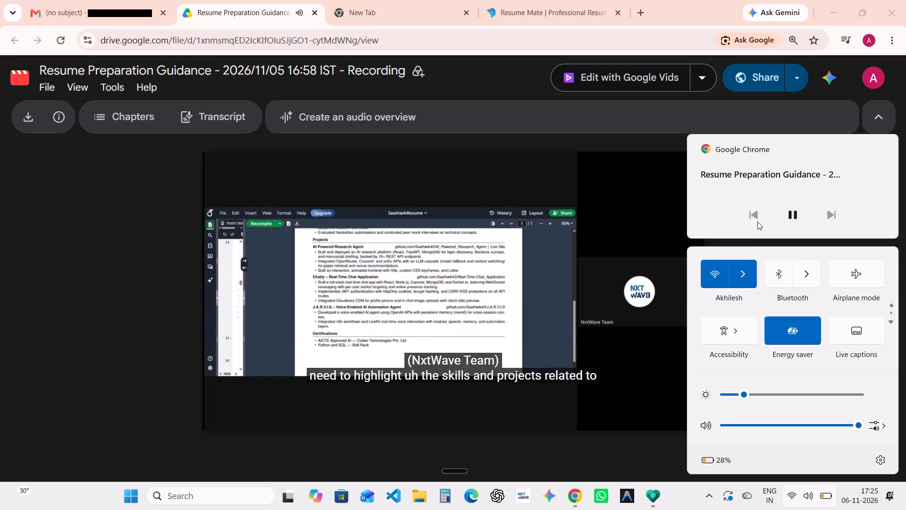
left_click(744, 271)
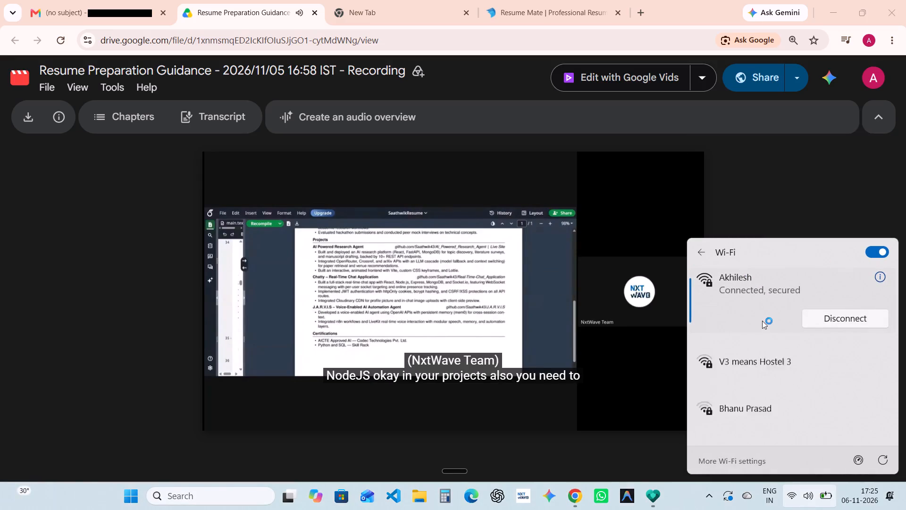
scroll(762, 321, "down", 1)
scroll(765, 364, "down", 1)
scroll(765, 364, "up", 5)
scroll(765, 364, "down", 2)
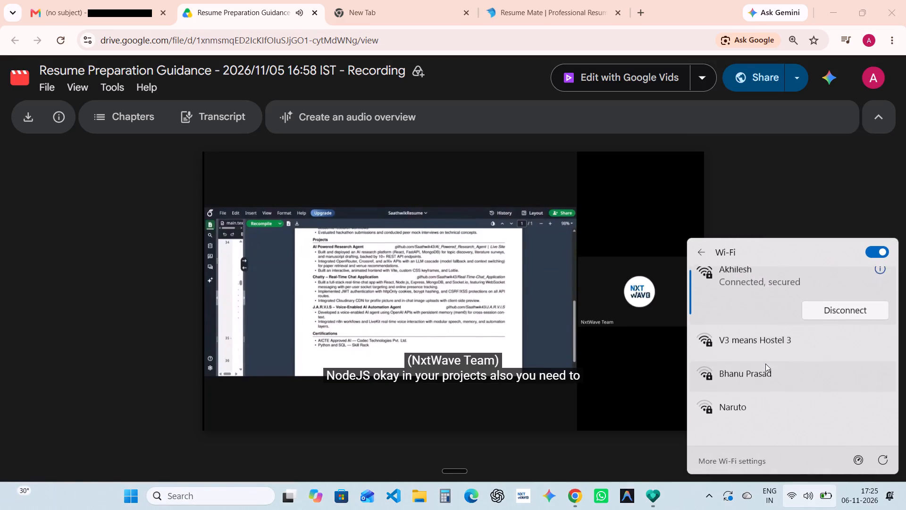
scroll(765, 364, "up", 1)
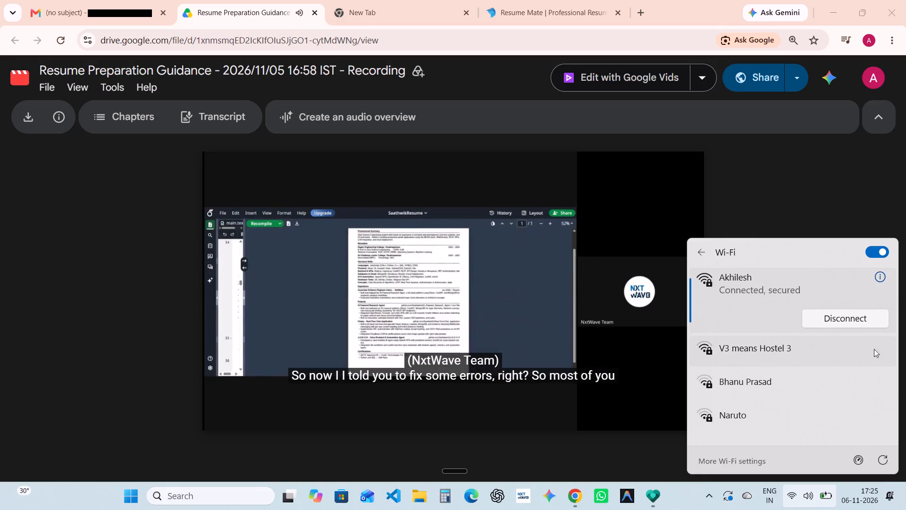
scroll(820, 357, "down", 4)
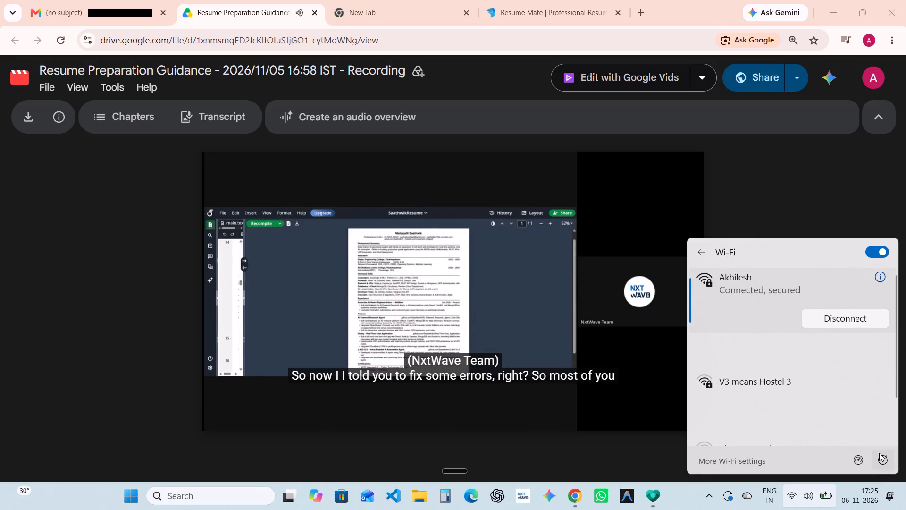
left_click(809, 348)
left_click(815, 368)
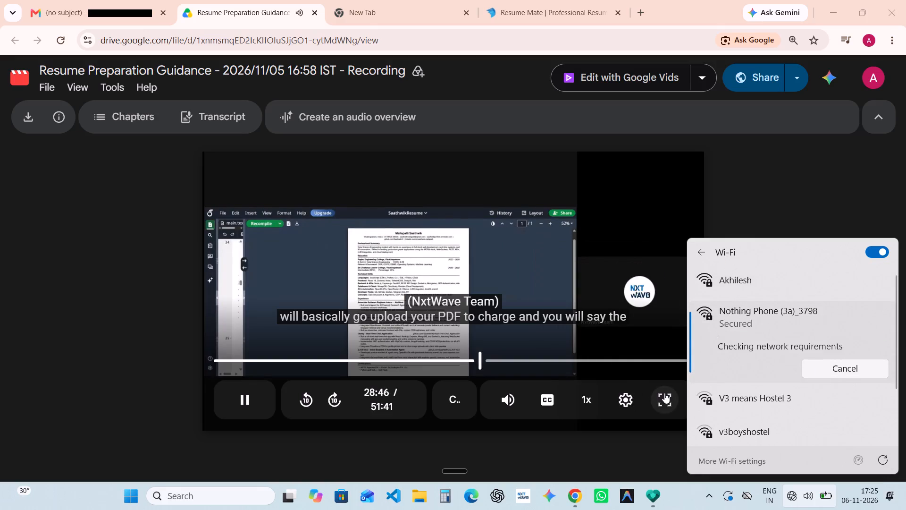
Return the Resume Preparation Guidance recording to full-screen view.
left_click(662, 393)
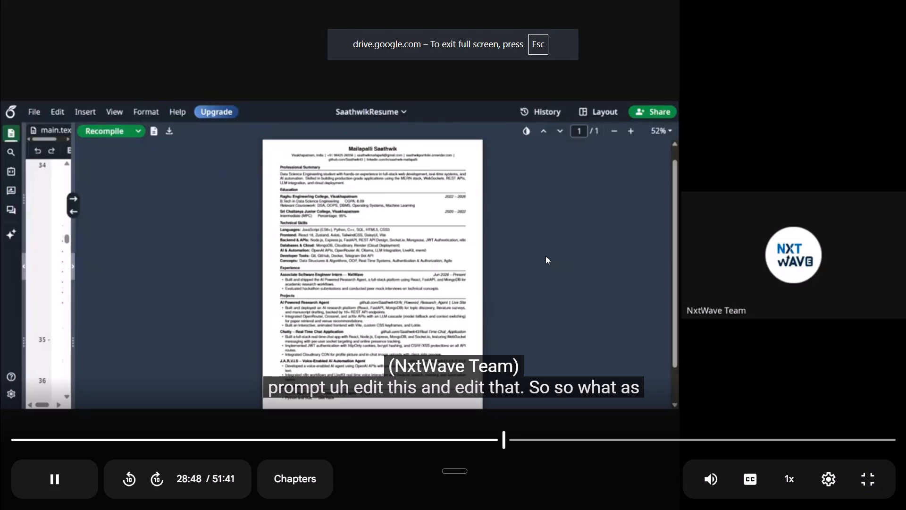
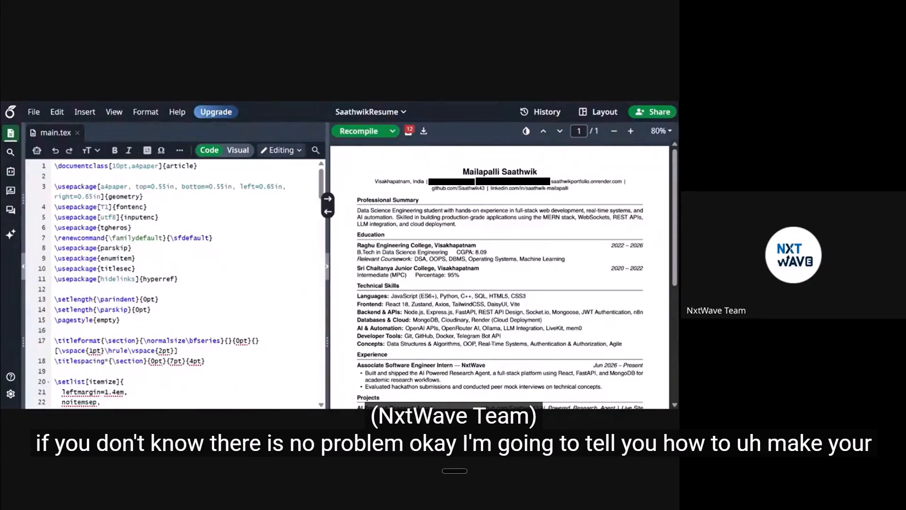
Leave full screen and examine the templates and resume preview in the Resume Mate builder.
key("Escape")
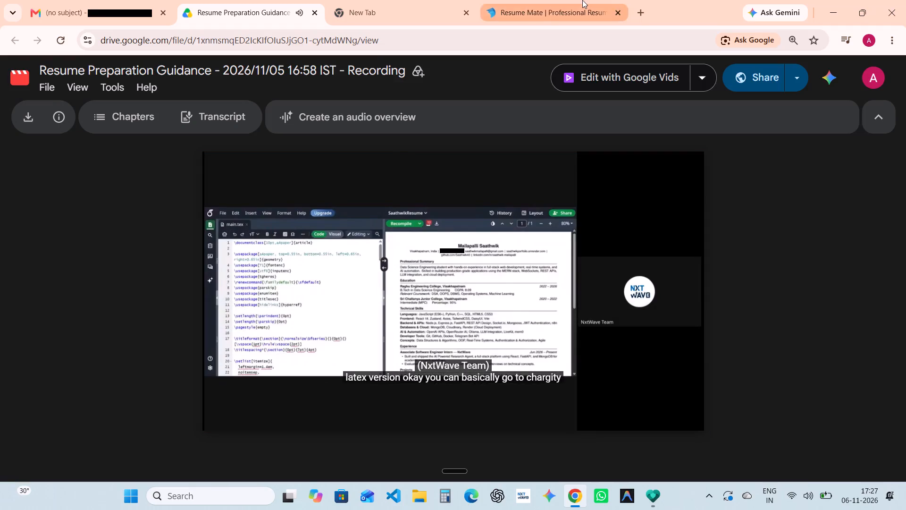
left_click(582, 0)
scroll(711, 189, "down", 1)
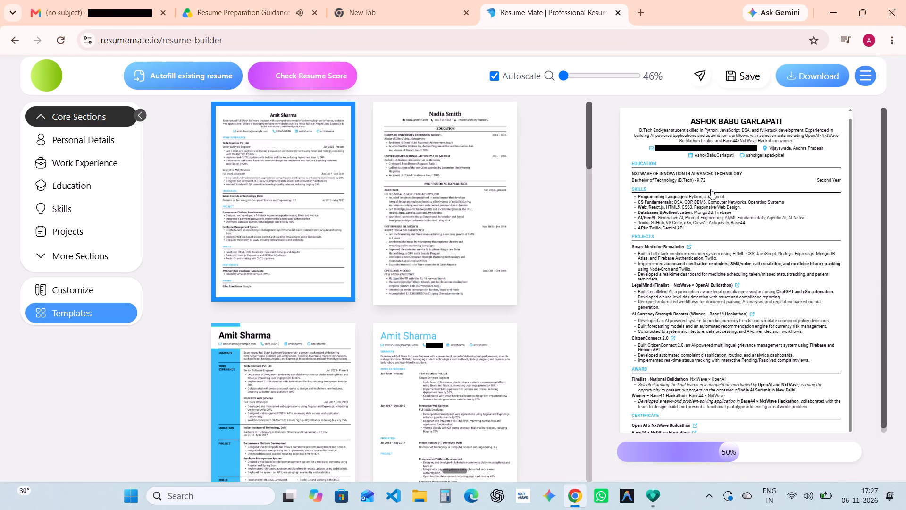
scroll(711, 189, "up", 1)
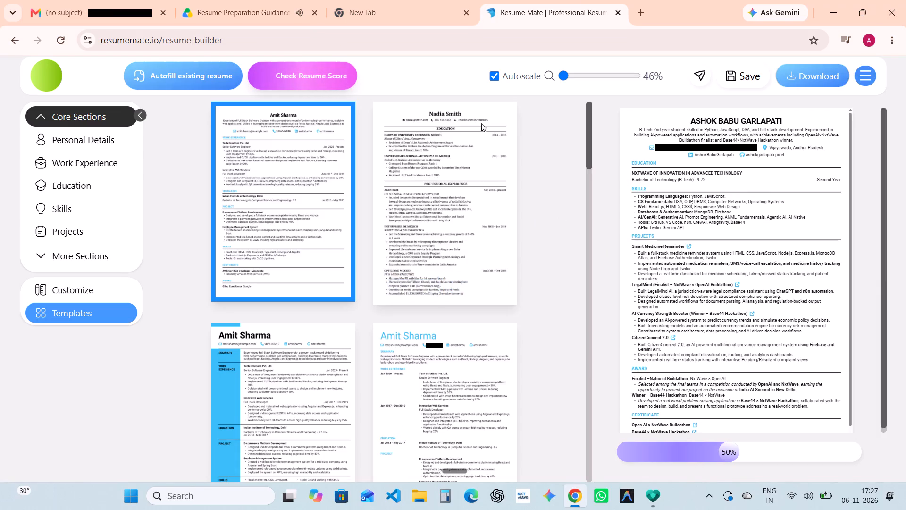
Return to the Resume Preparation Guidance recording and rewind it in full screen to about 28:58, where the LaTeX resume is shown.
left_click(236, 4)
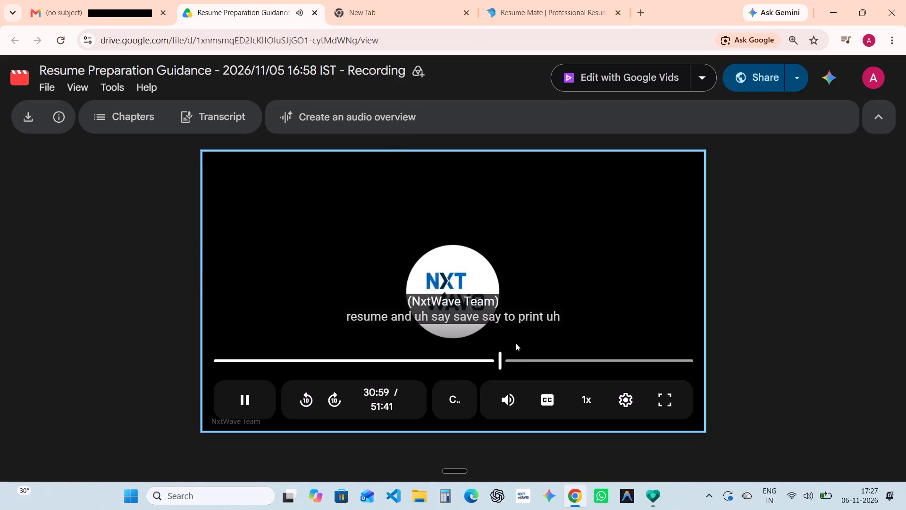
left_click(489, 361)
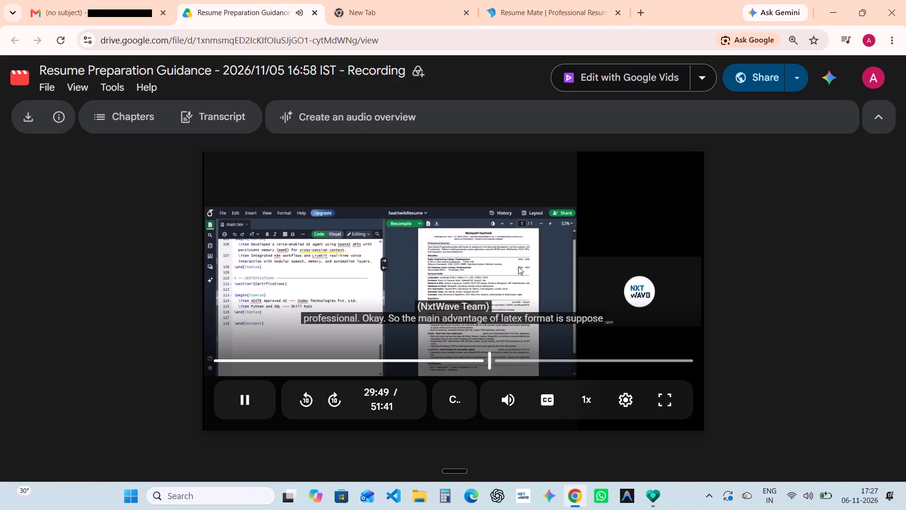
left_click(659, 391)
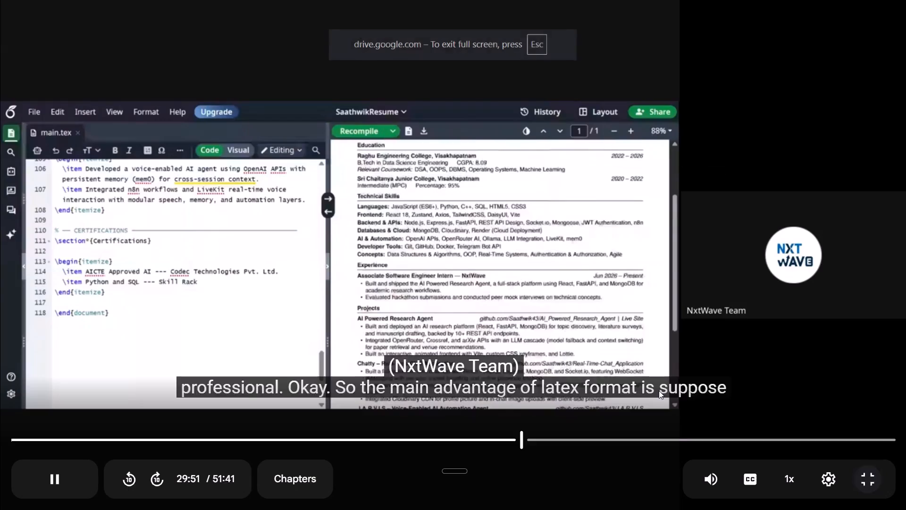
left_click(506, 436)
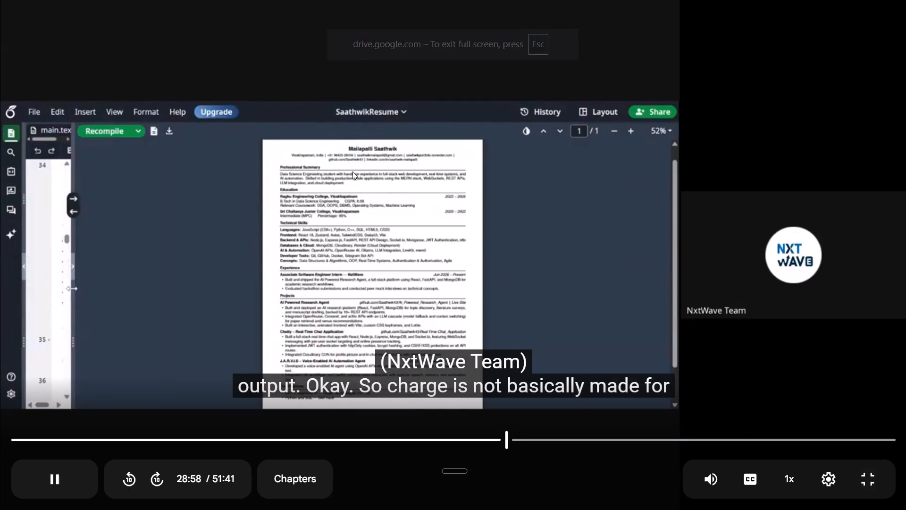
Skip forward through the recording to about 29:26, pause on the LaTeX resume code, and resume playback.
key("Right")
key("Right")
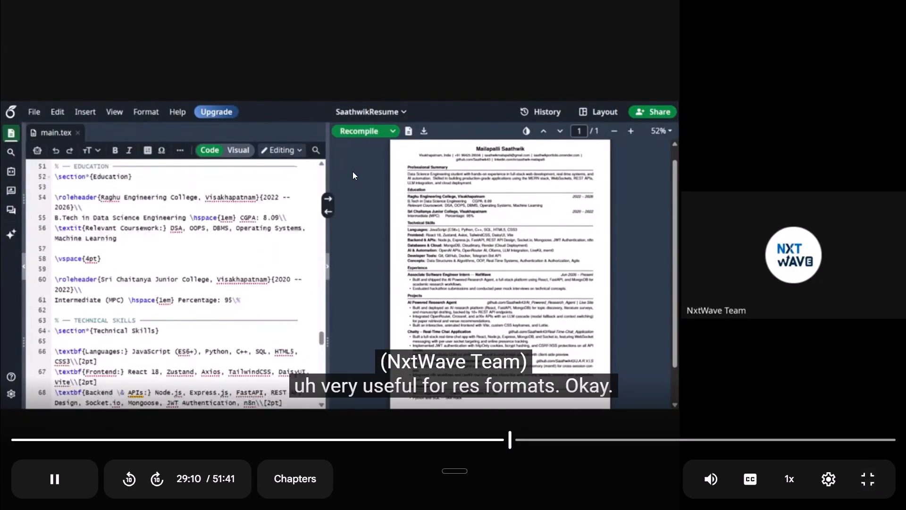
key("Right")
key("Right")
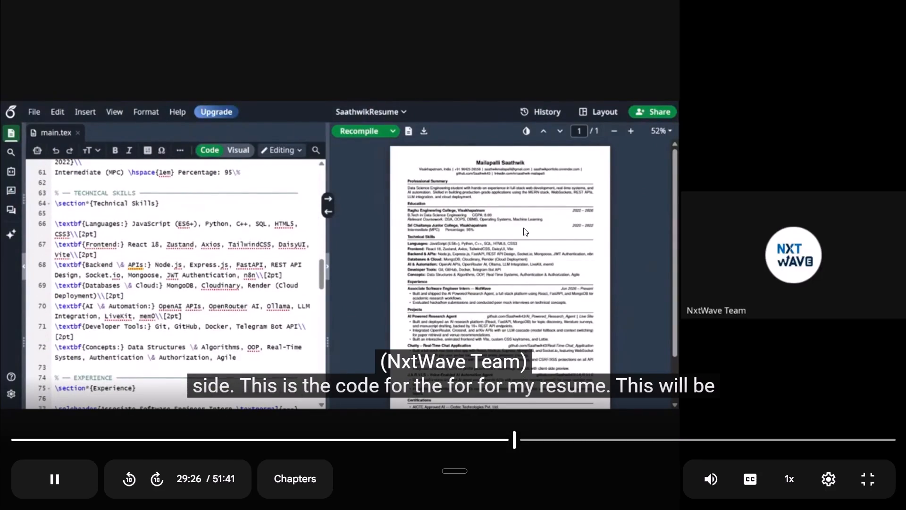
key("space")
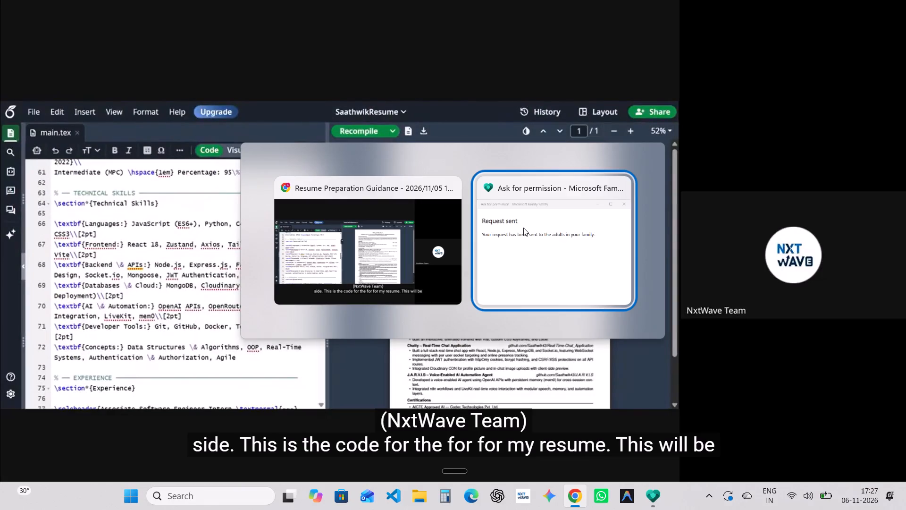
key("space")
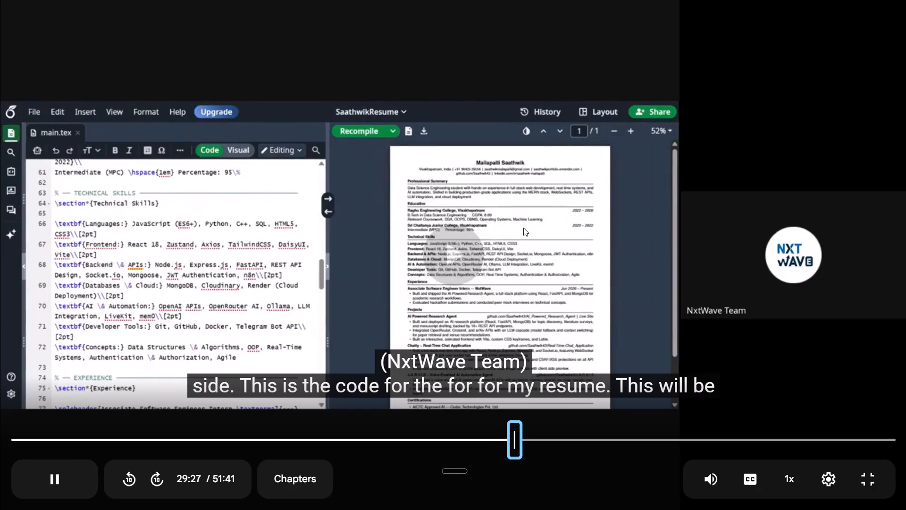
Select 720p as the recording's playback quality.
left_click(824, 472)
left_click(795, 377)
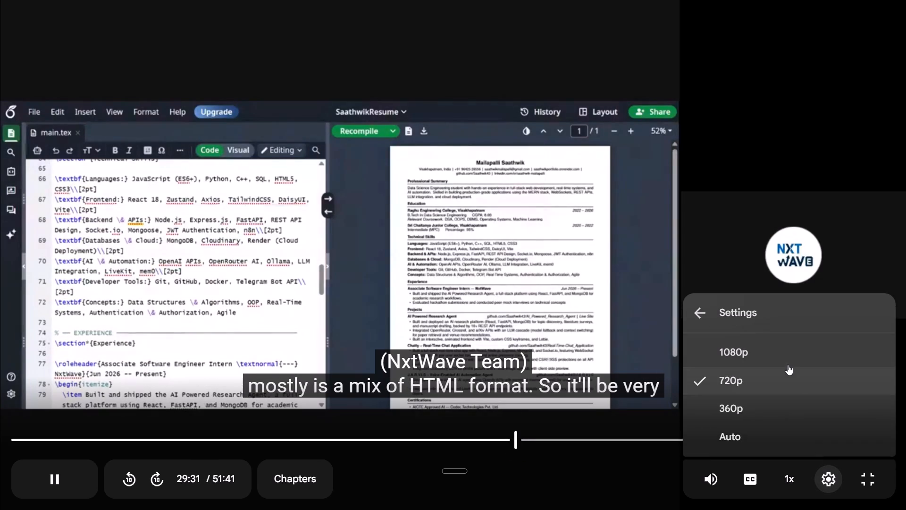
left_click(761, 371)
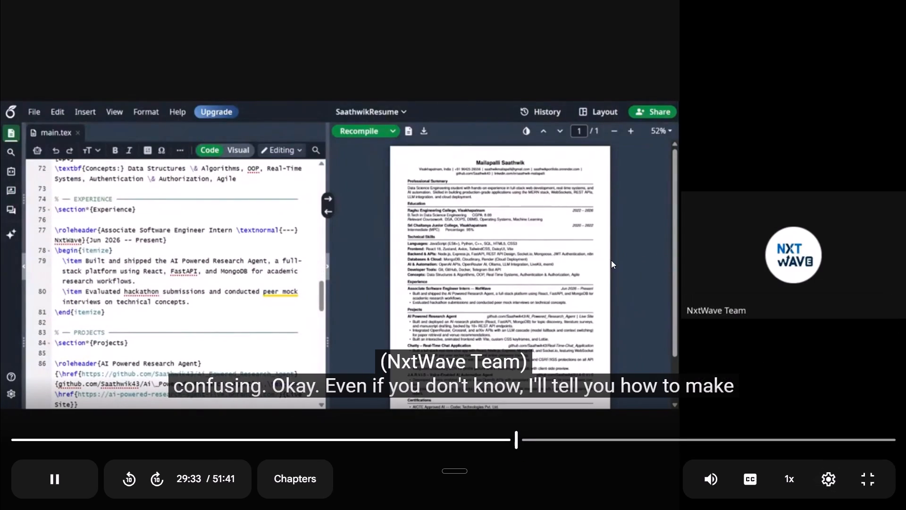
Skip forward through the LaTeX resume editing demonstration to about 30:27.
key("Right")
key("Right")
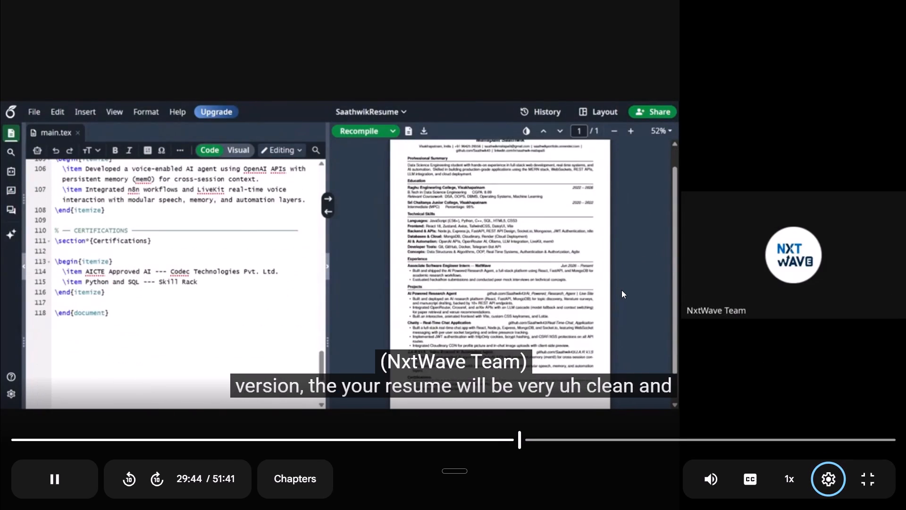
key("Right")
key("Right")
key("Right")
key("Right")
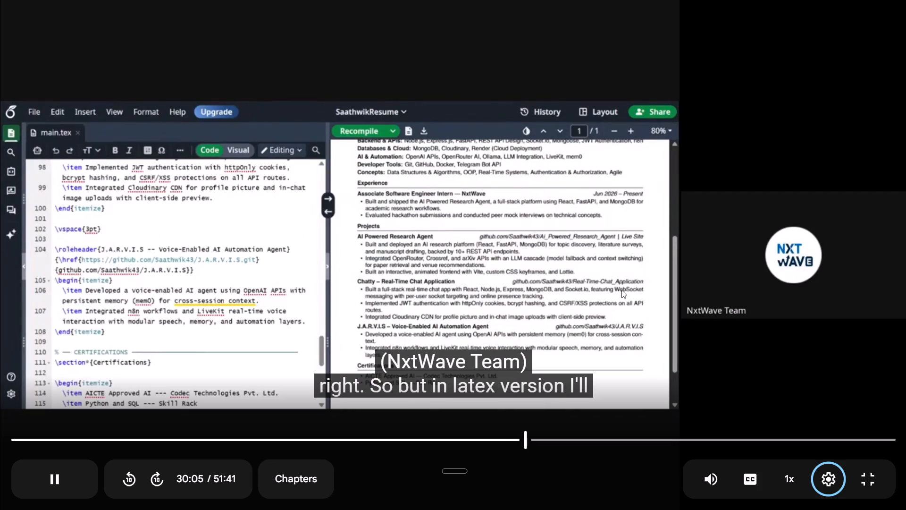
key("Right")
key("Right")
key("Right")
key("Right")
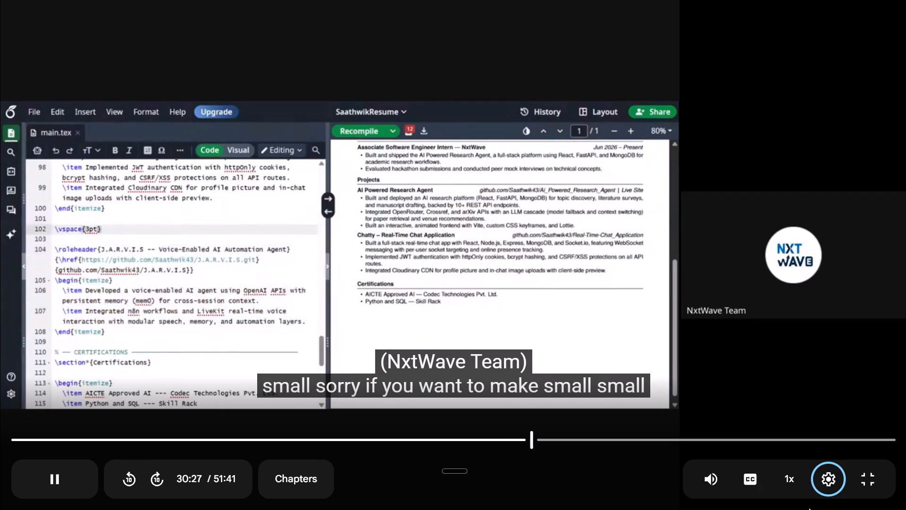
Set the recording's playback quality to 1080p.
left_click(826, 478)
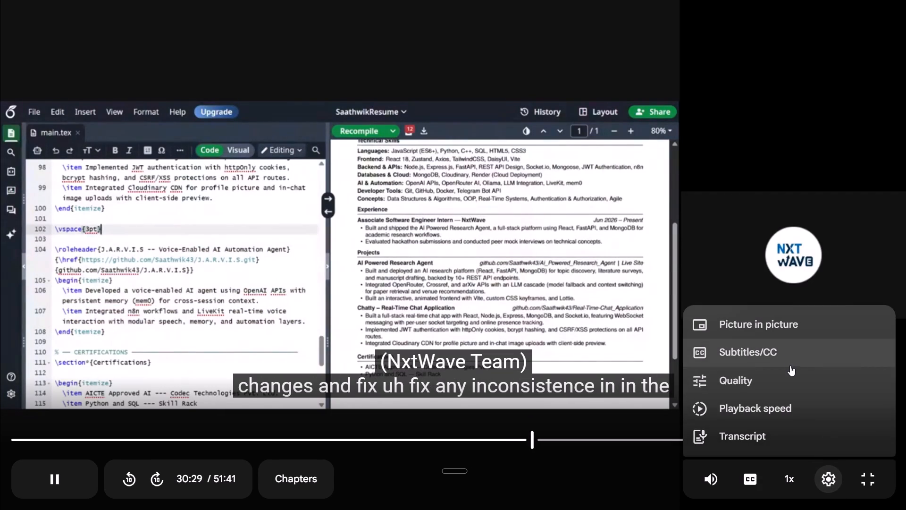
left_click(795, 367)
left_click(785, 341)
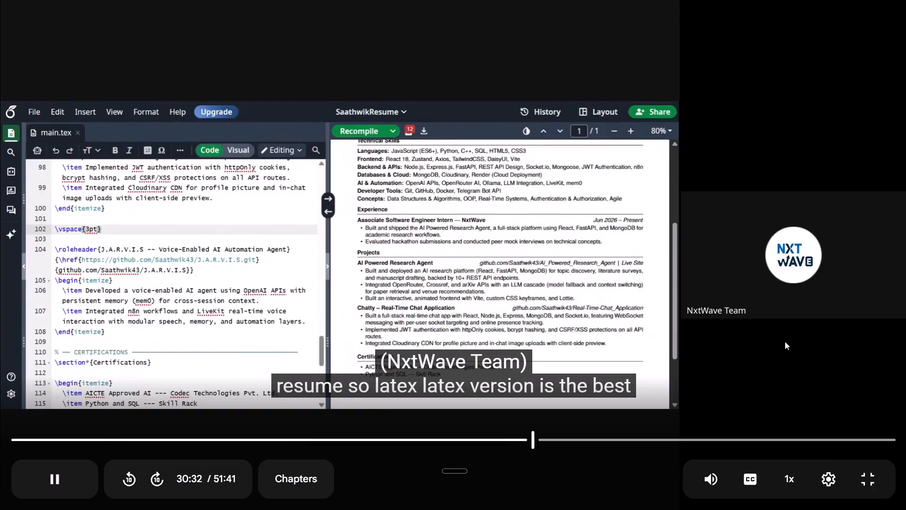
Skip forward through the recording to about 31:11, past the shared LaTeX resume, and leave full screen.
key("Right")
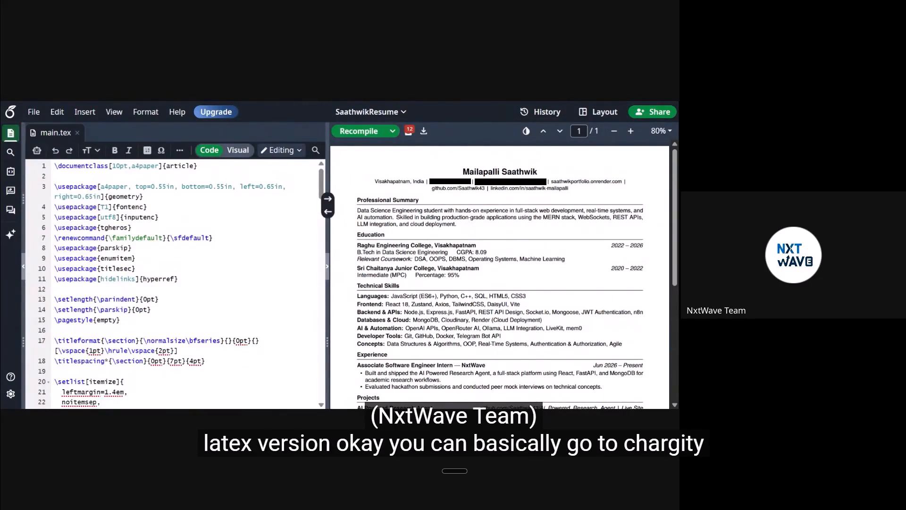
key("Right")
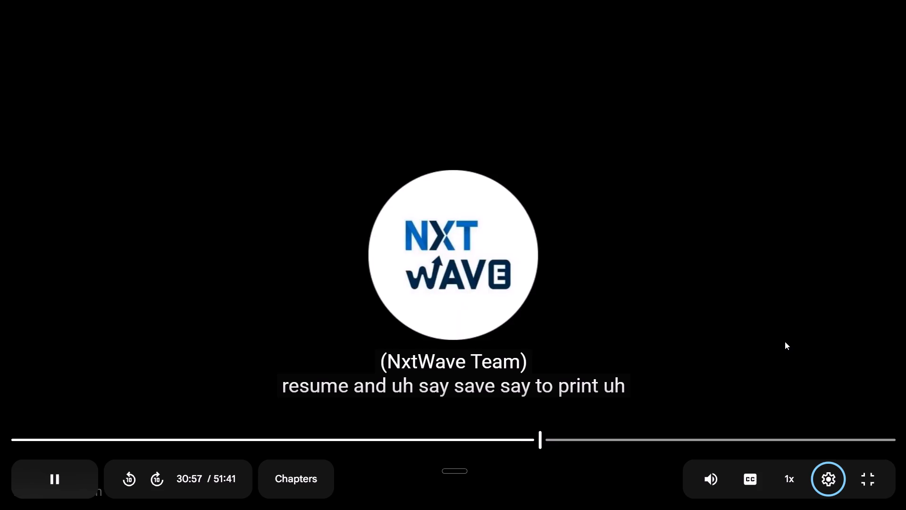
key("Right")
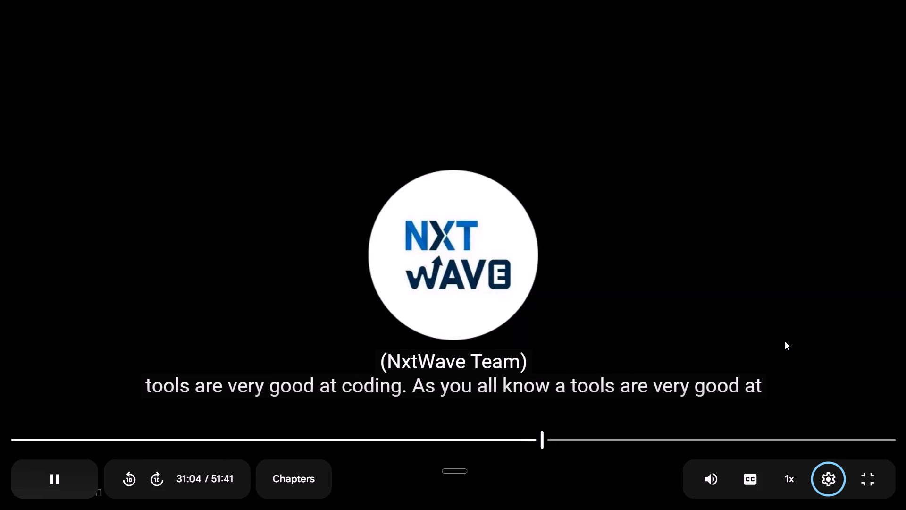
key("Right")
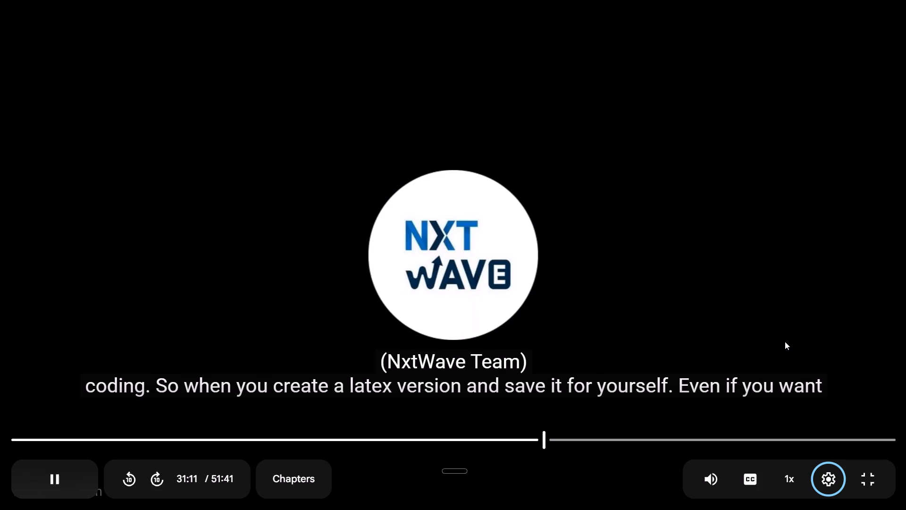
left_click(785, 341)
key("Escape")
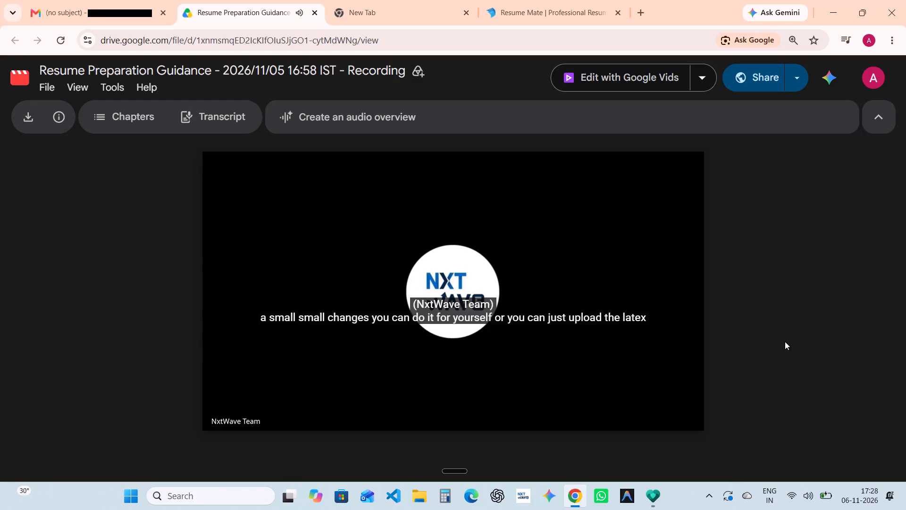
Examine the full range of resume templates in the Resume Mate builder.
left_click(545, 17)
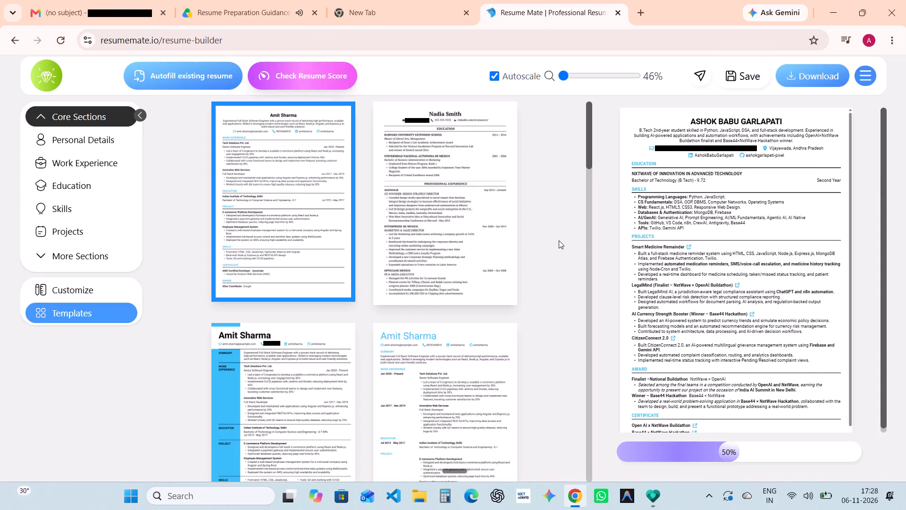
scroll(459, 224, "down", 1)
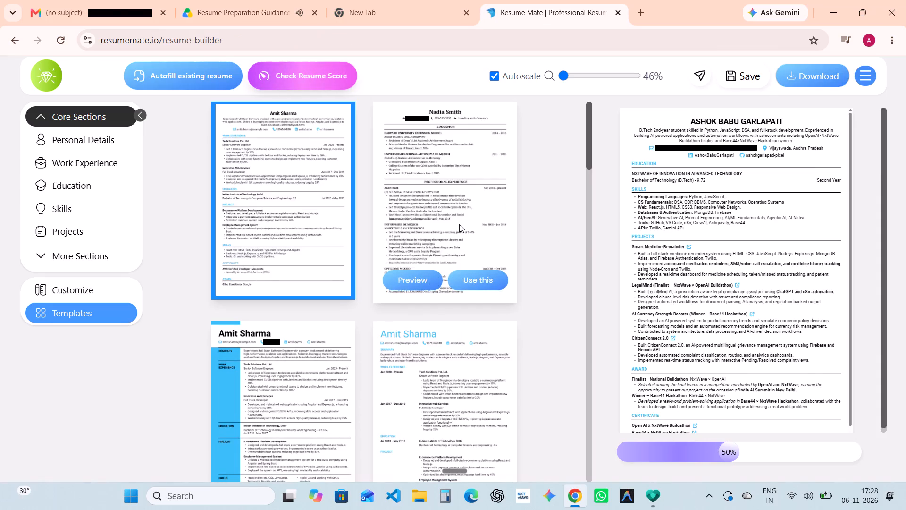
scroll(459, 224, "down", 5)
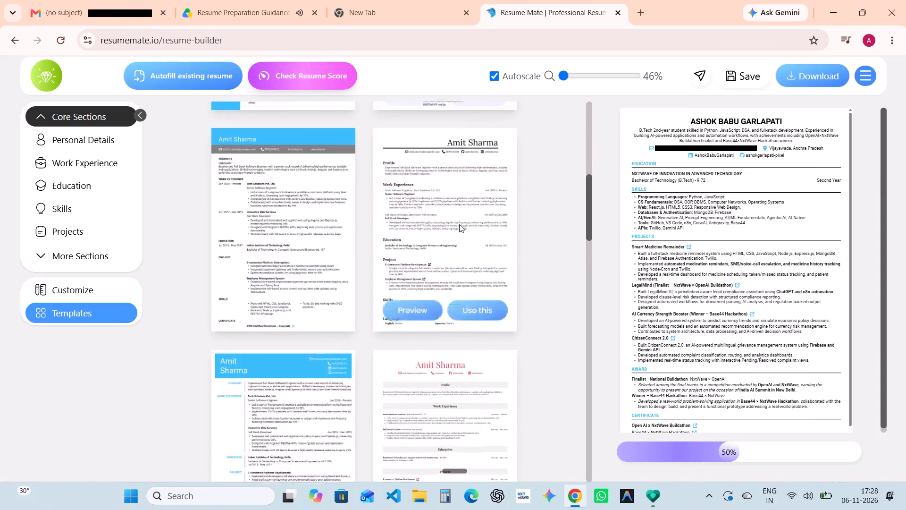
scroll(459, 224, "down", 9)
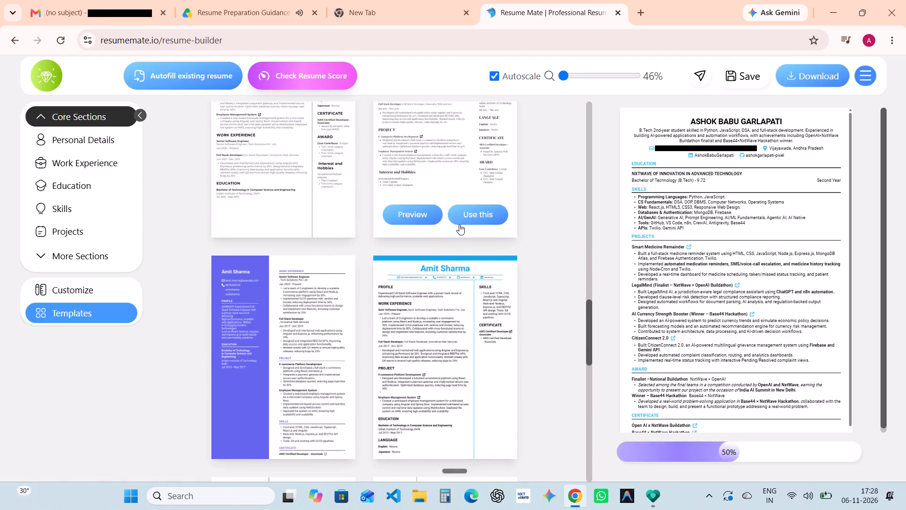
scroll(459, 224, "down", 3)
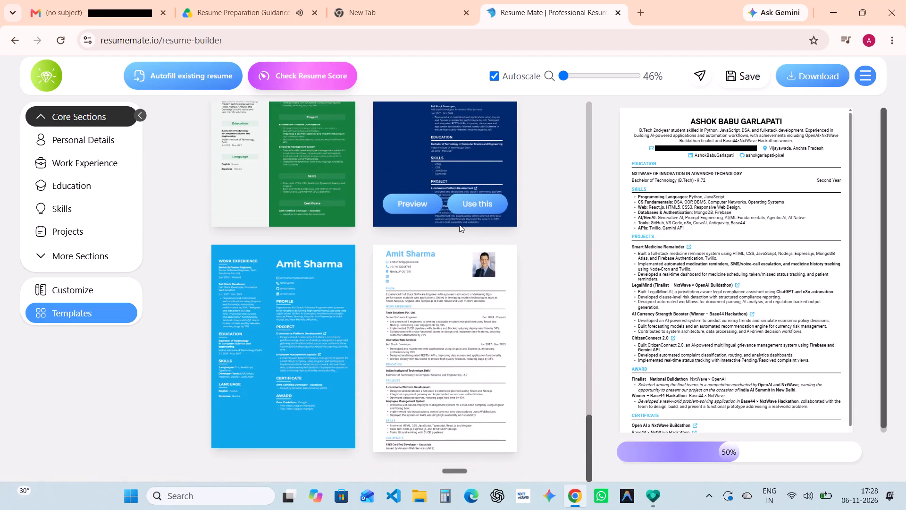
scroll(459, 224, "up", 3)
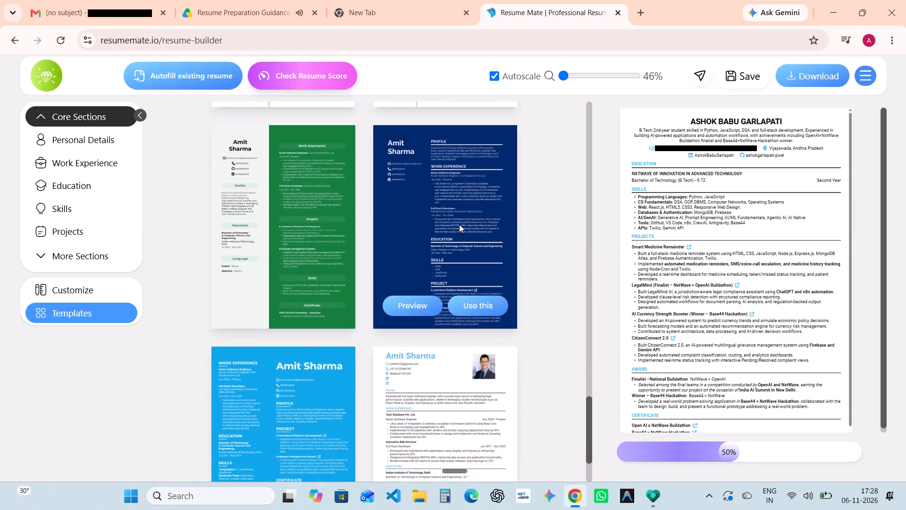
Return to the start of the resume template gallery and look over the first templates again.
scroll(459, 224, "up", 12)
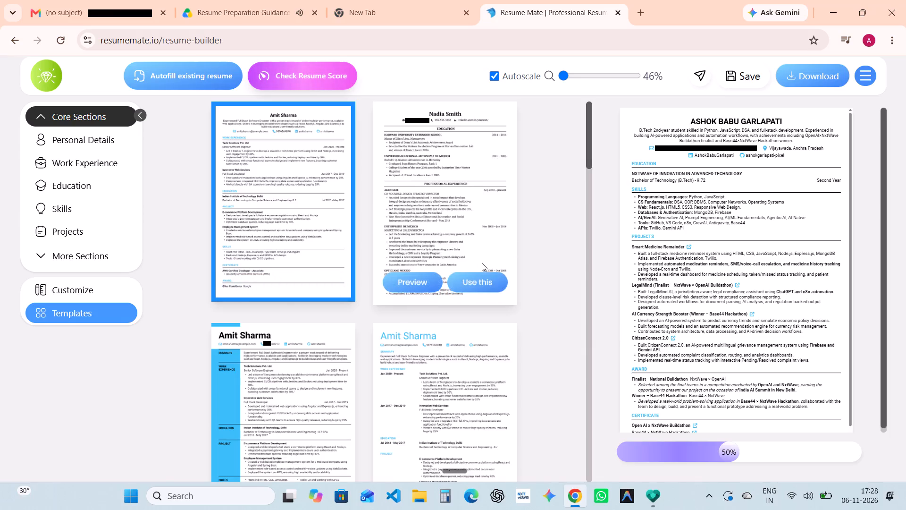
scroll(541, 319, "down", 1)
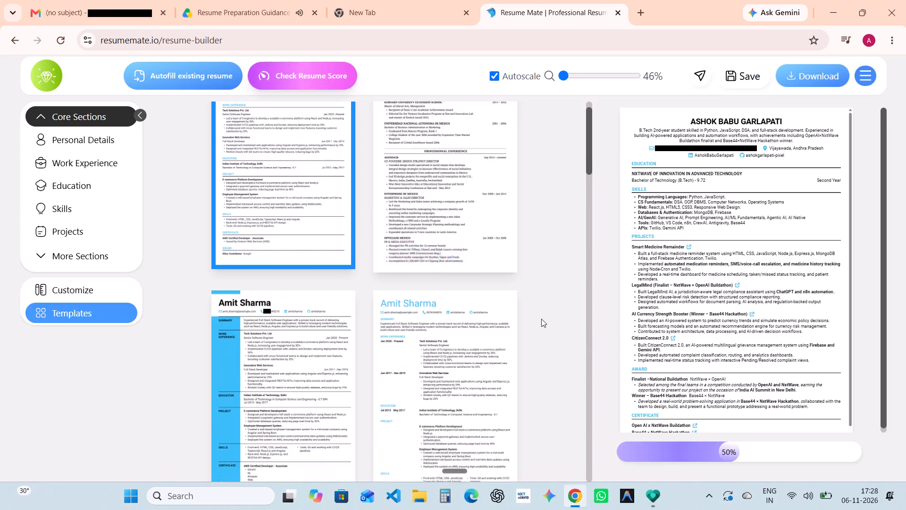
scroll(541, 319, "down", 1)
Switch to WhatsApp and request permission by email from the family's adults to use it.
left_click(603, 509)
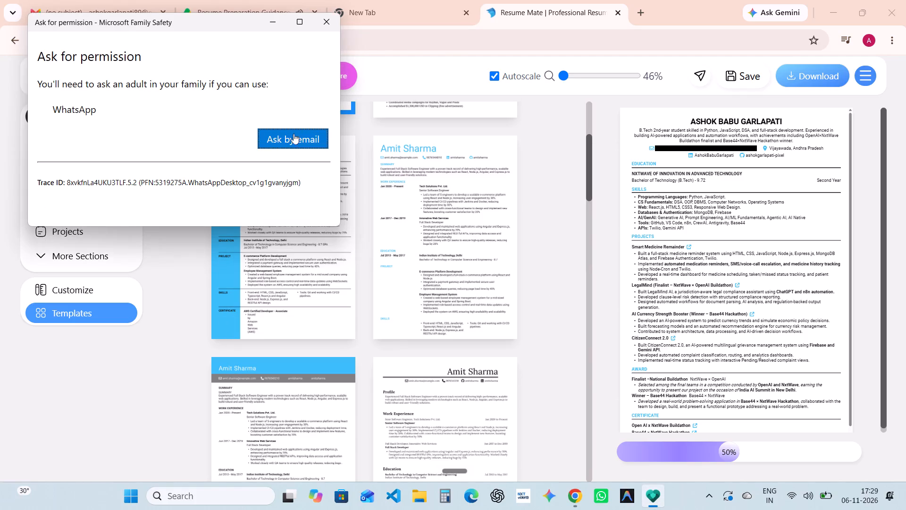
left_click(293, 140)
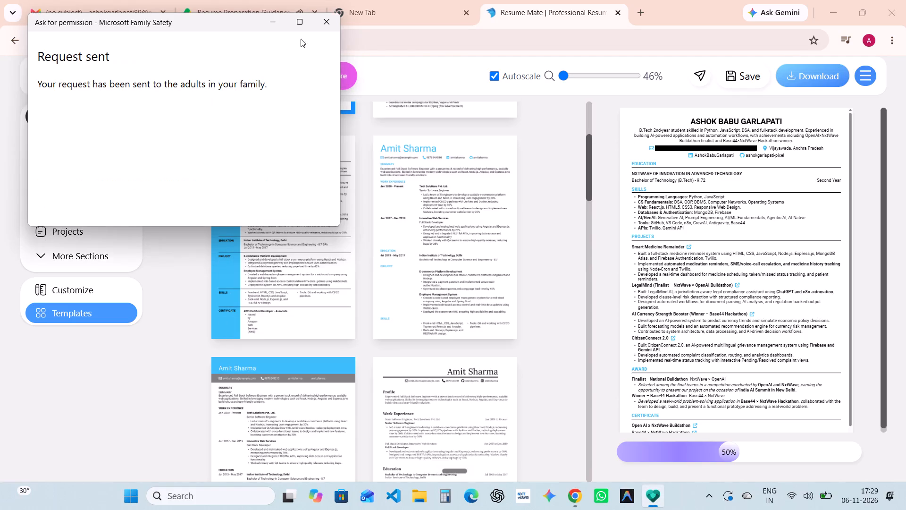
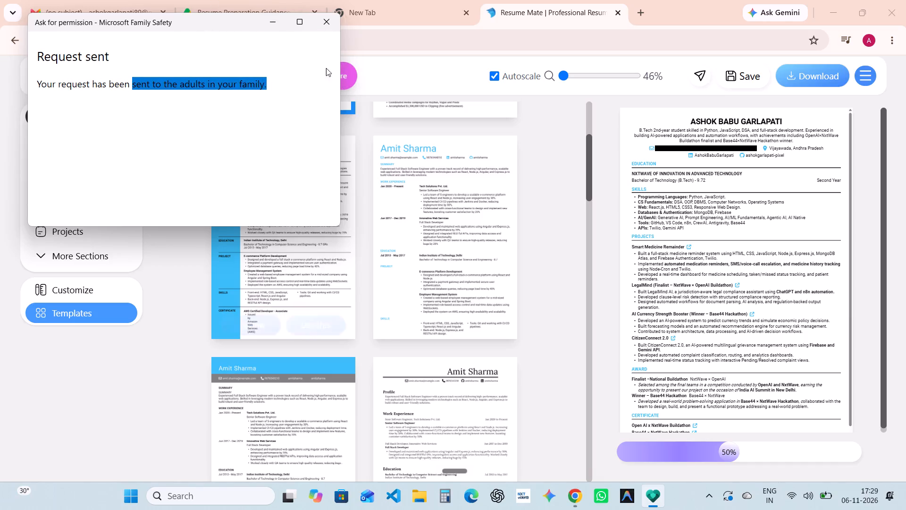
Minimize the Family Safety permission request window and view the end of the resume preview in Resume Mate.
left_click(281, 24)
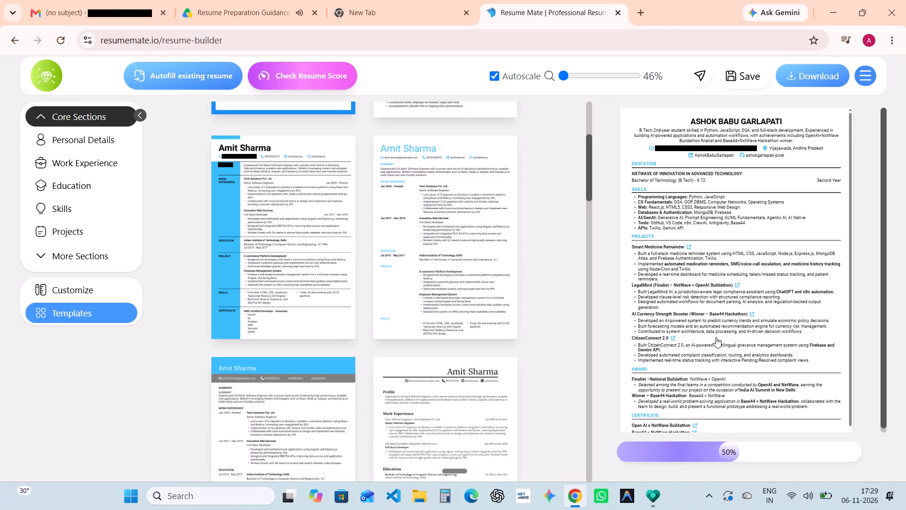
scroll(716, 337, "down", 1)
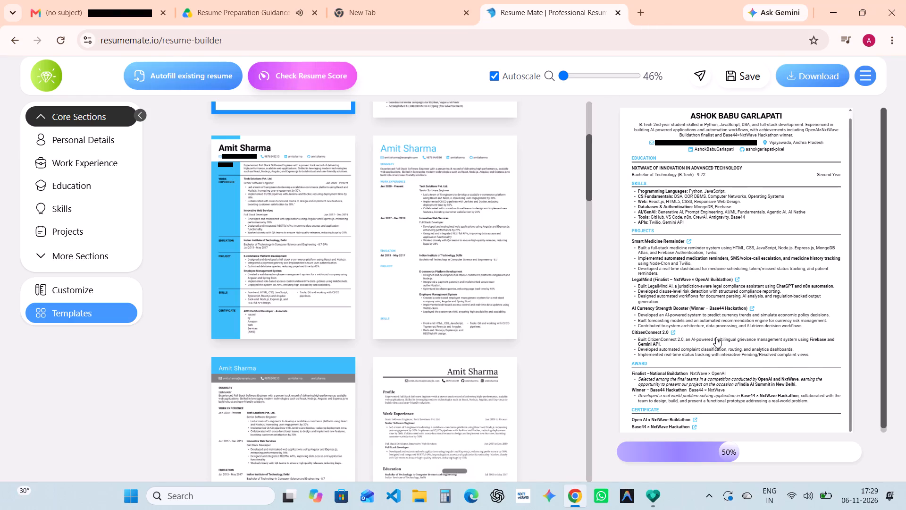
Return to the Resume Preparation Guidance recording and open its chapters.
left_click(279, 0)
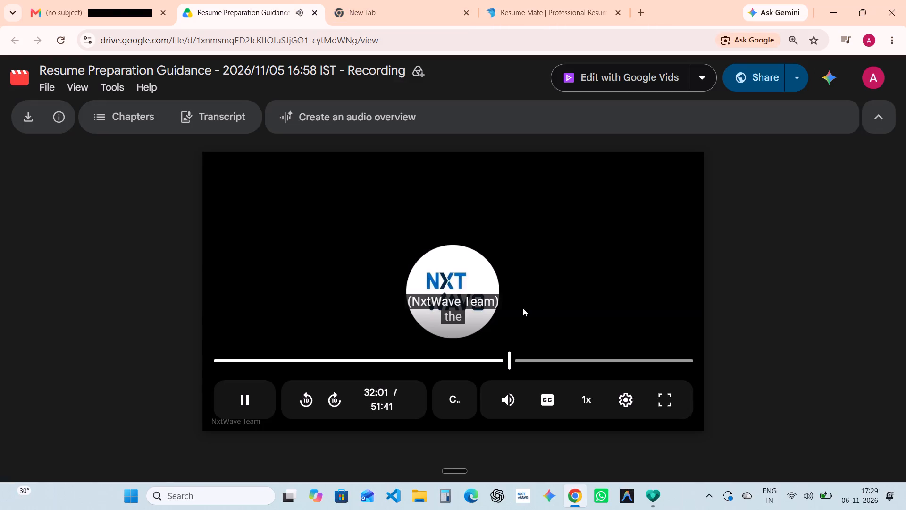
left_click(453, 399)
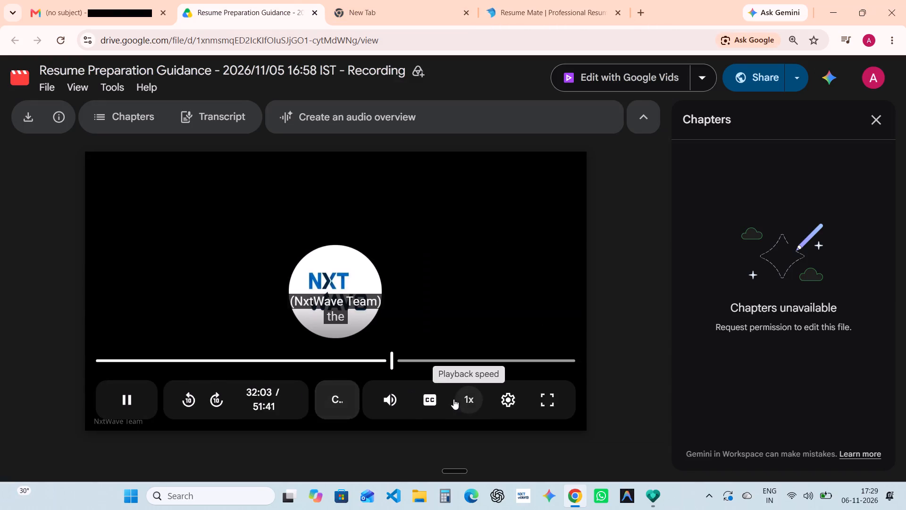
Close the unavailable chapters view and skip forward through the recording to about 32:57.
left_click(876, 117)
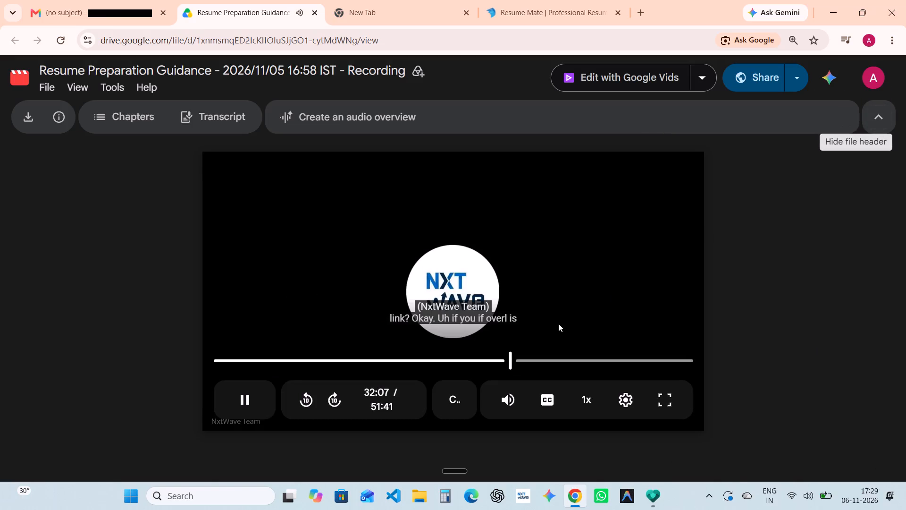
key("Right")
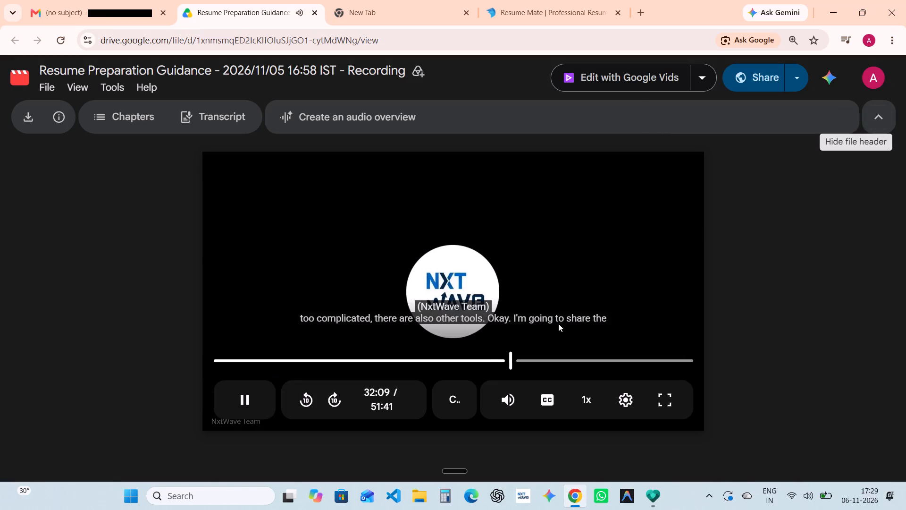
key("Right")
key("Right")
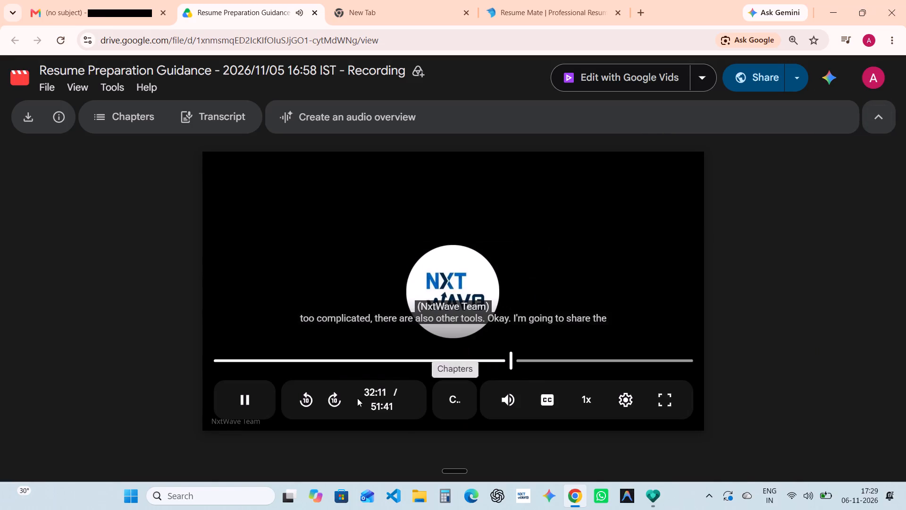
left_click(333, 390)
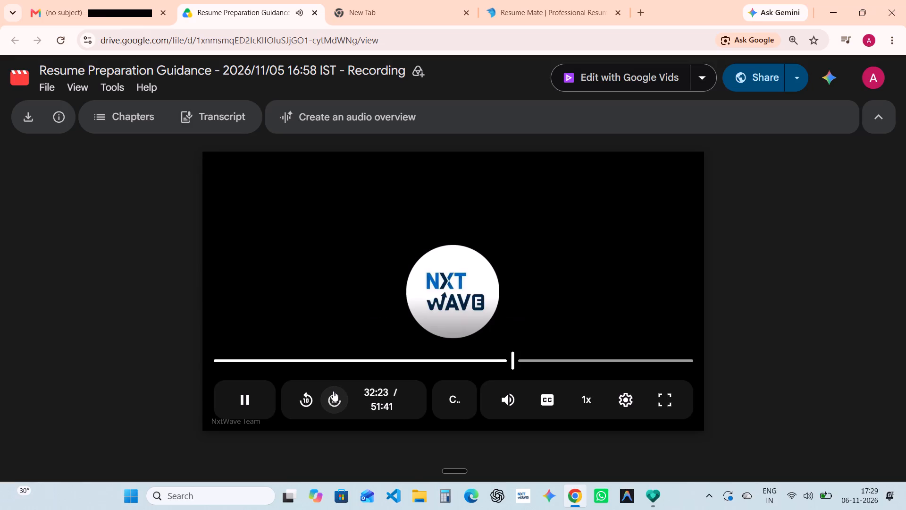
left_click(333, 391)
left_click(333, 391)
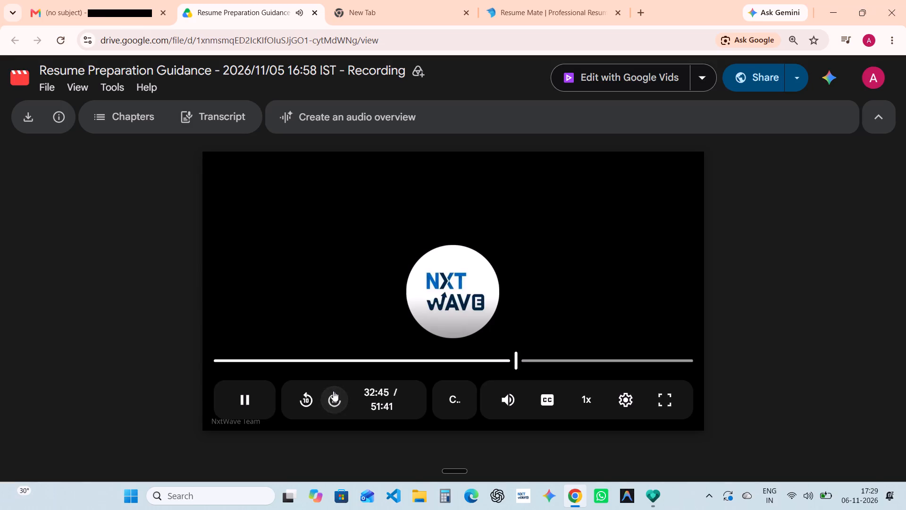
left_click(333, 391)
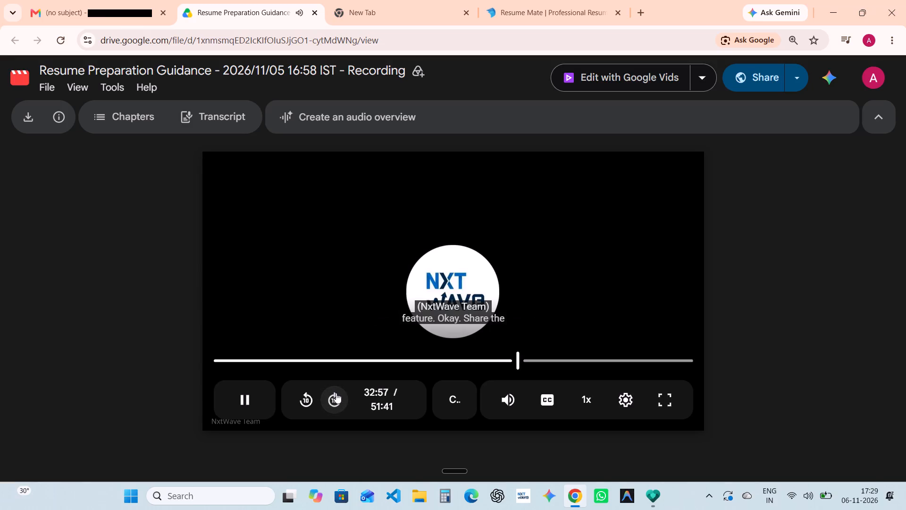
Watch the recording in full screen, skip forward to about 33:23, and leave full screen.
left_click(672, 399)
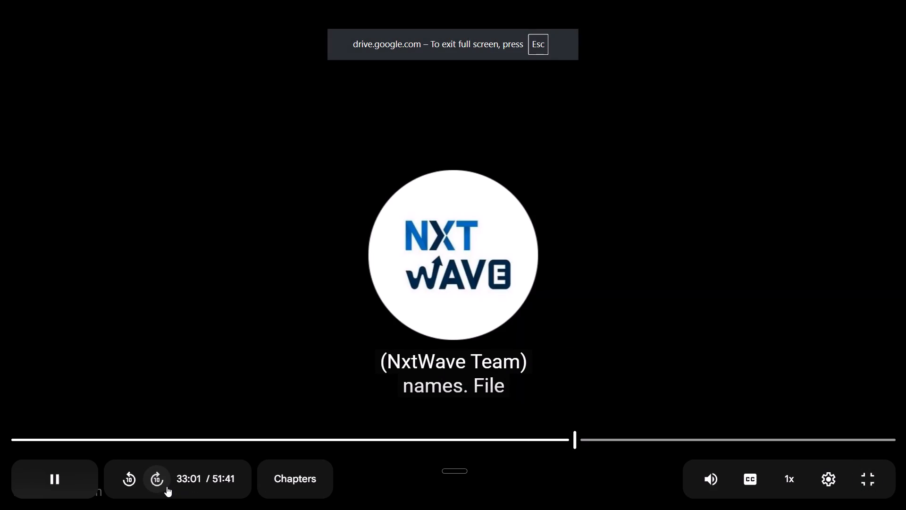
key("Right")
key("Right")
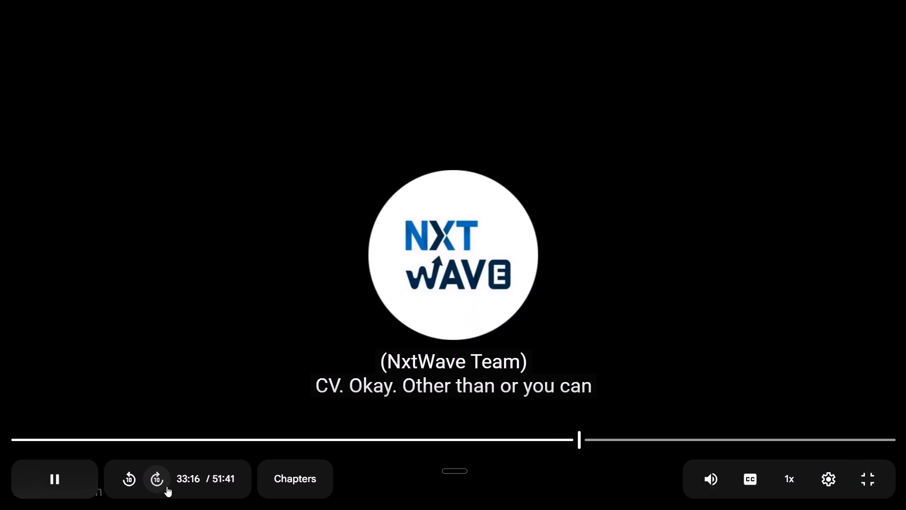
key("Right")
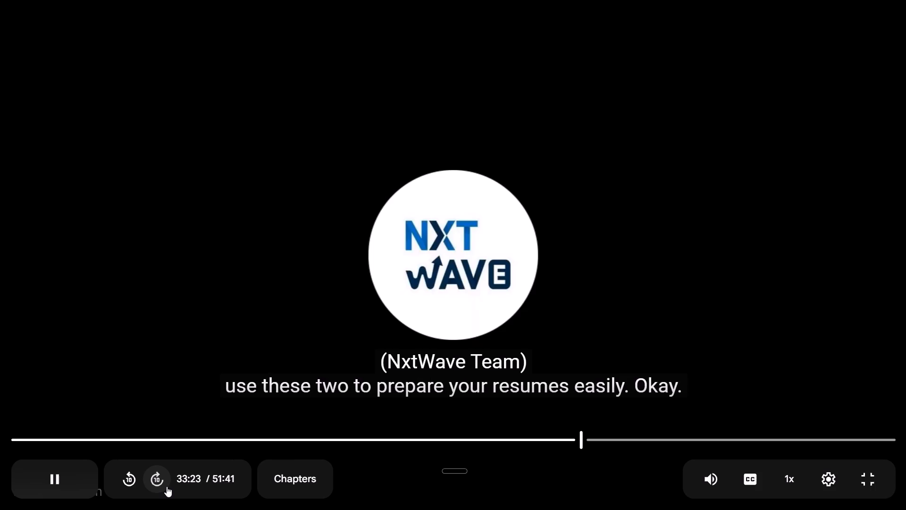
key("Left")
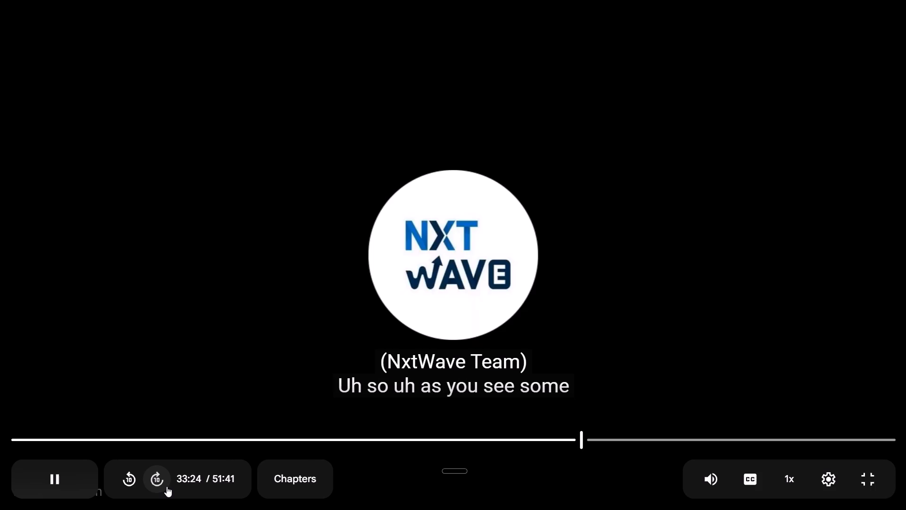
key("Escape")
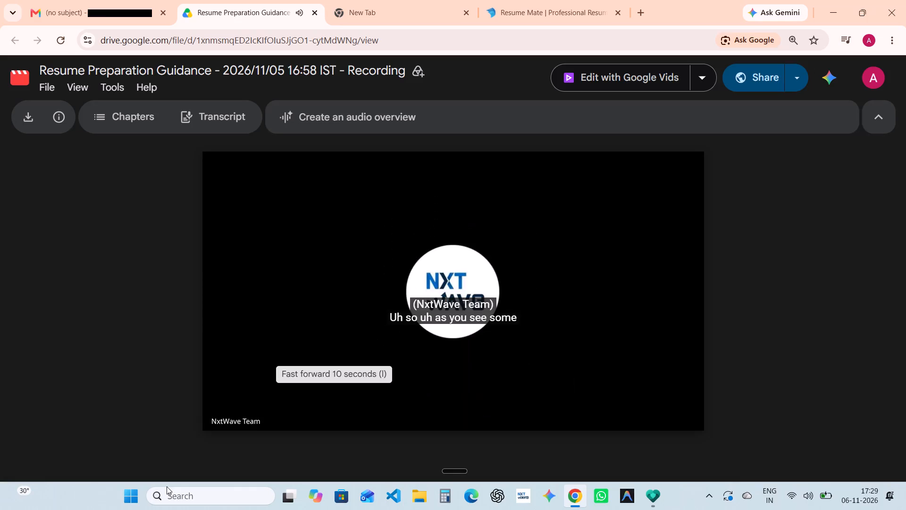
Open the Projects section of the resume in the Resume Mate builder, starting from the resume preview.
left_click(523, 1)
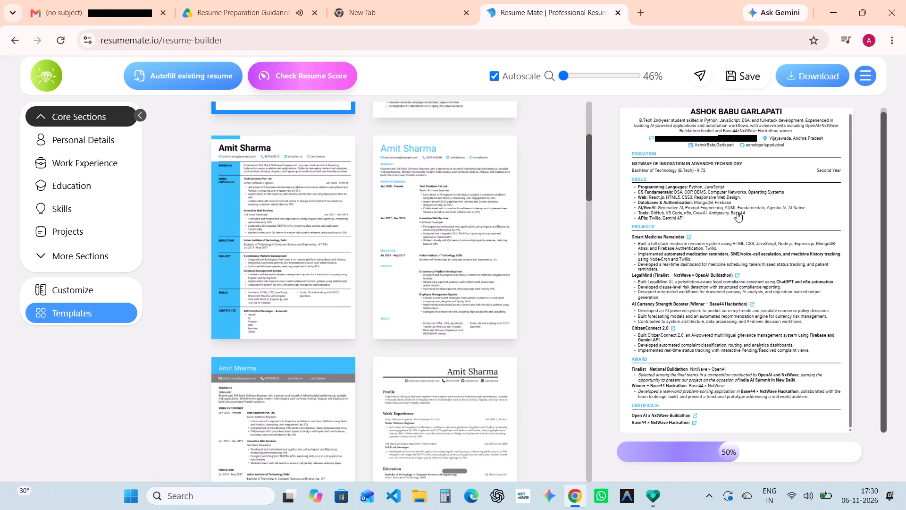
left_click(729, 228)
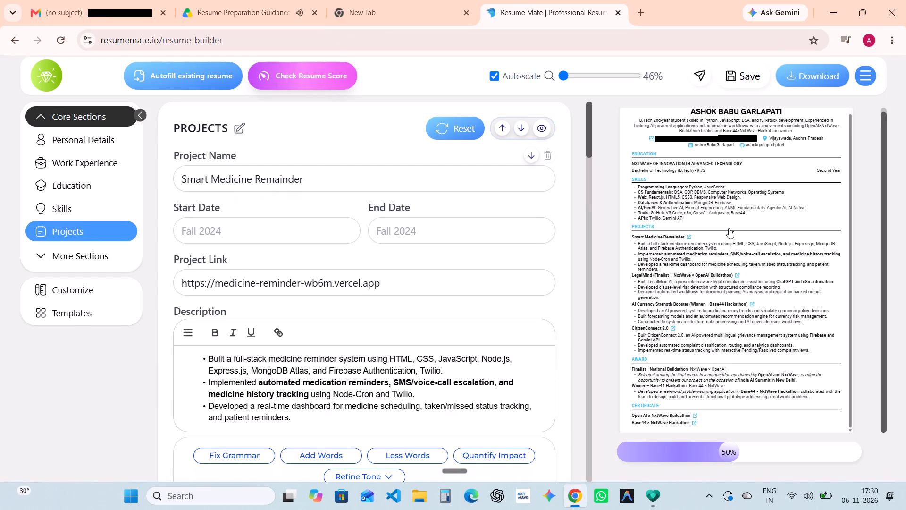
scroll(729, 228, "up", 1)
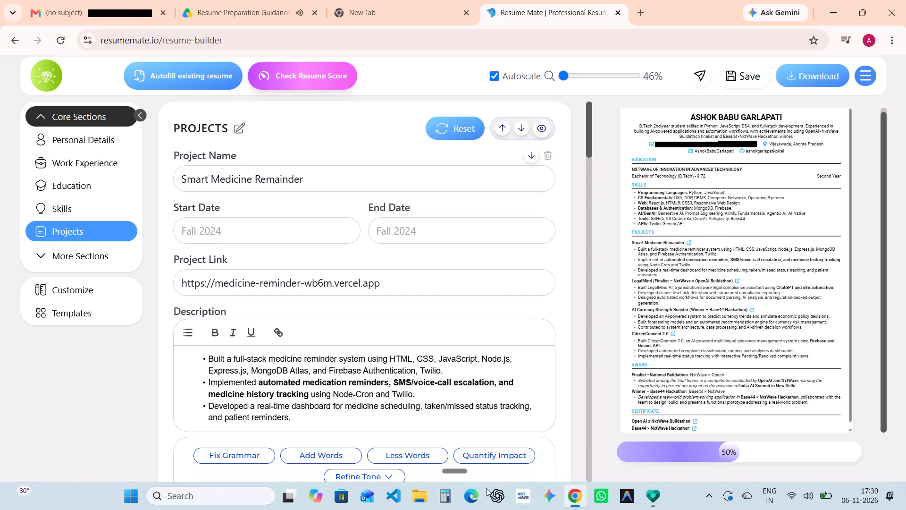
Switch to File Explorer, search for "as", and try to open the Downloads file whose name ends in Resume_AB.
left_click(416, 500)
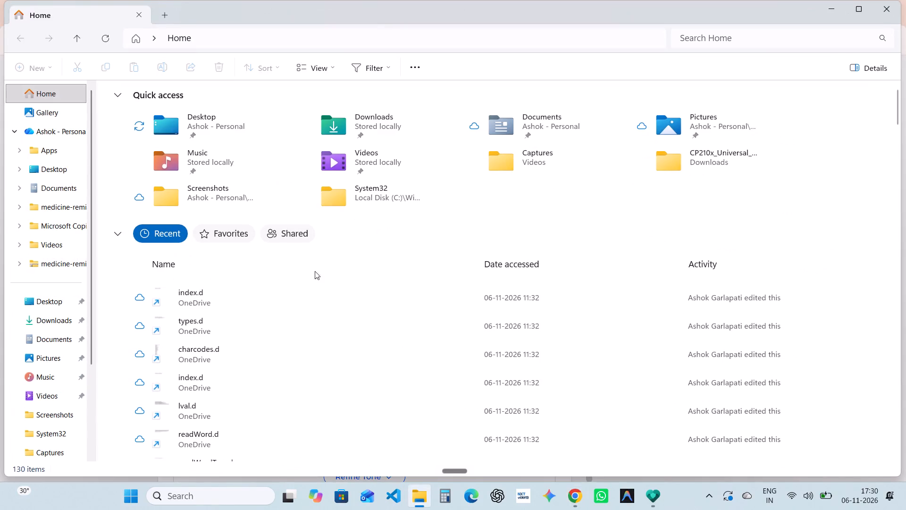
left_click(719, 39)
key("a")
key("s")
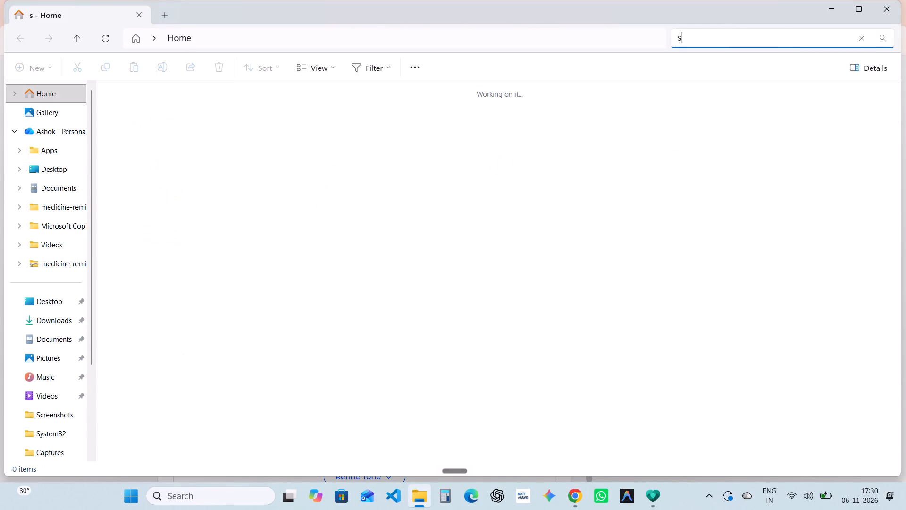
key("BackSpace")
type("as")
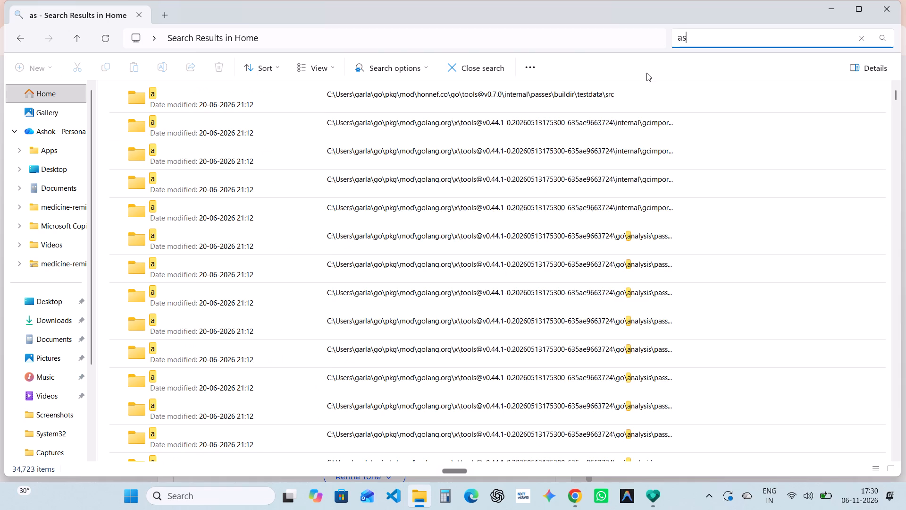
double_click(288, 103)
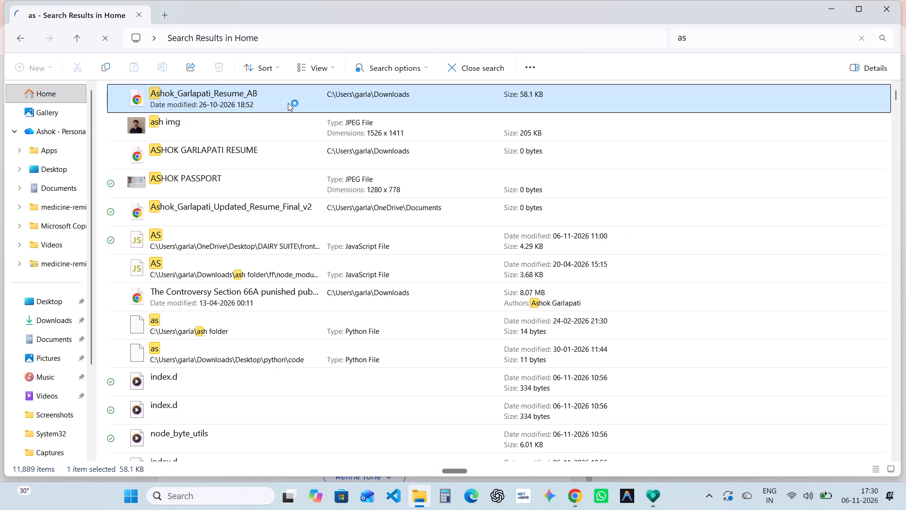
double_click(288, 103)
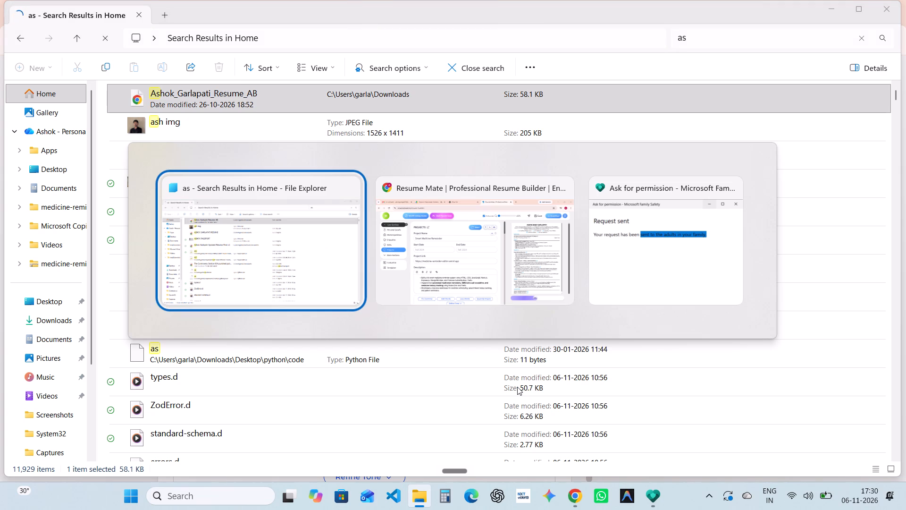
Return to Resume Mate and review the project entries and the Personal Details section of the resume.
left_click(260, 0)
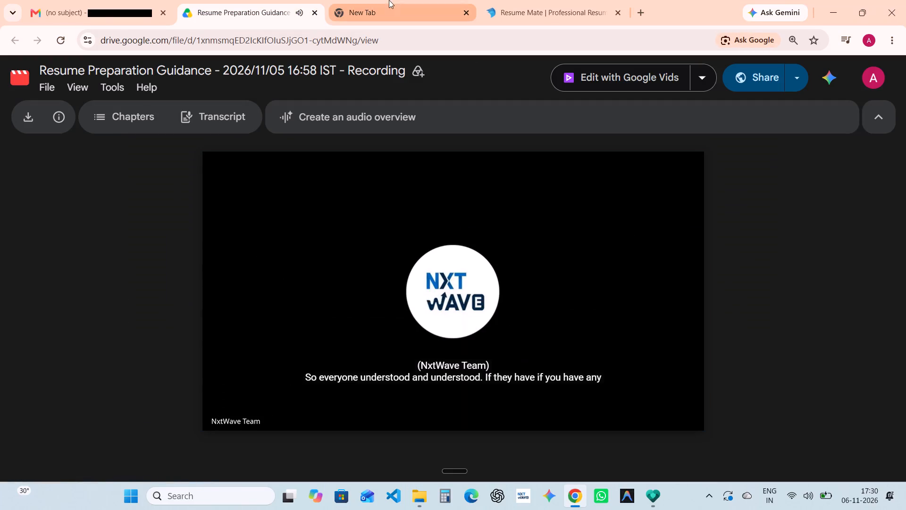
left_click(486, 11)
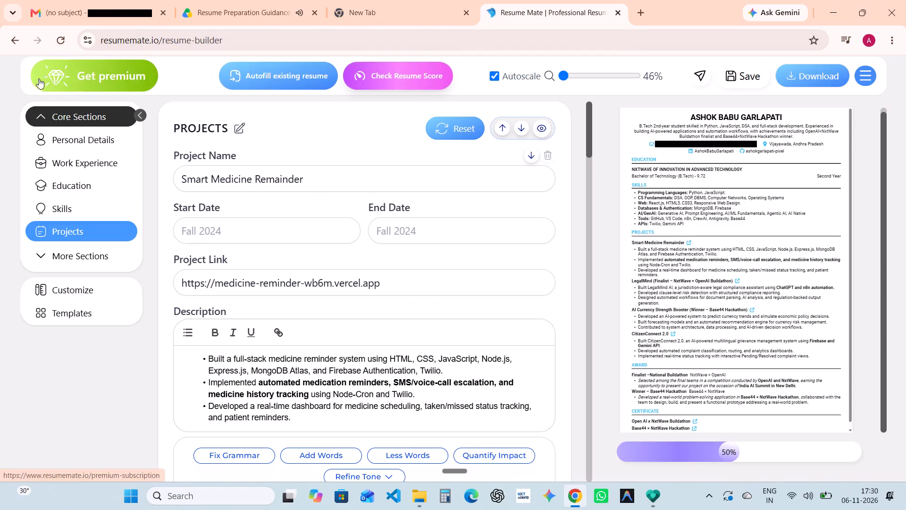
scroll(314, 194, "right", 3)
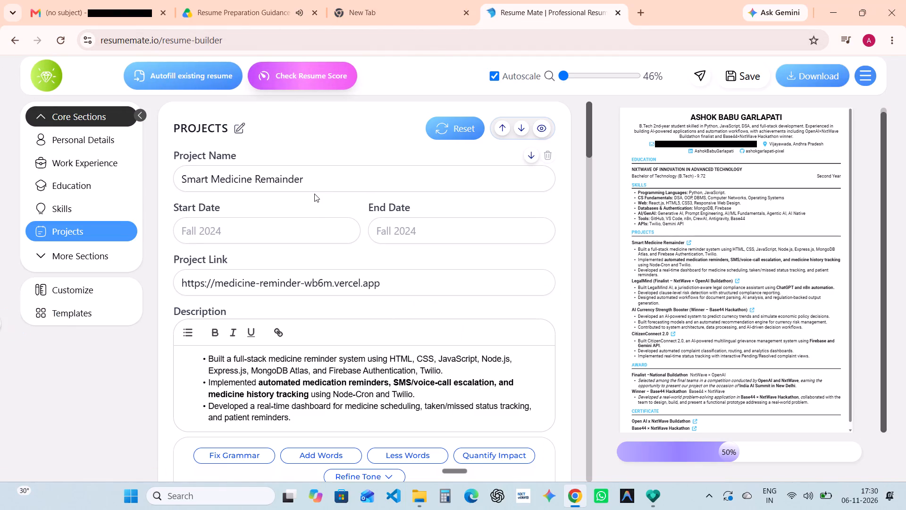
scroll(467, 249, "down", 6)
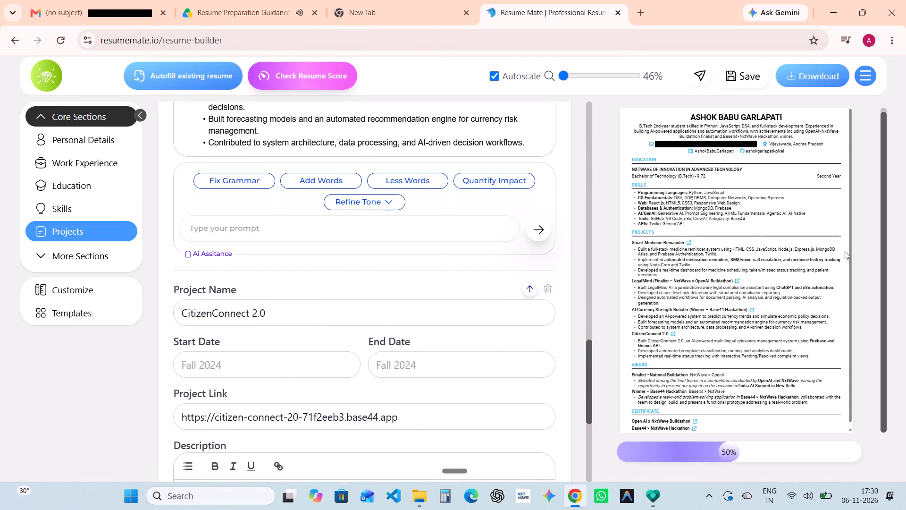
scroll(845, 251, "down", 8)
scroll(609, 463, "down", 4)
left_click(61, 109)
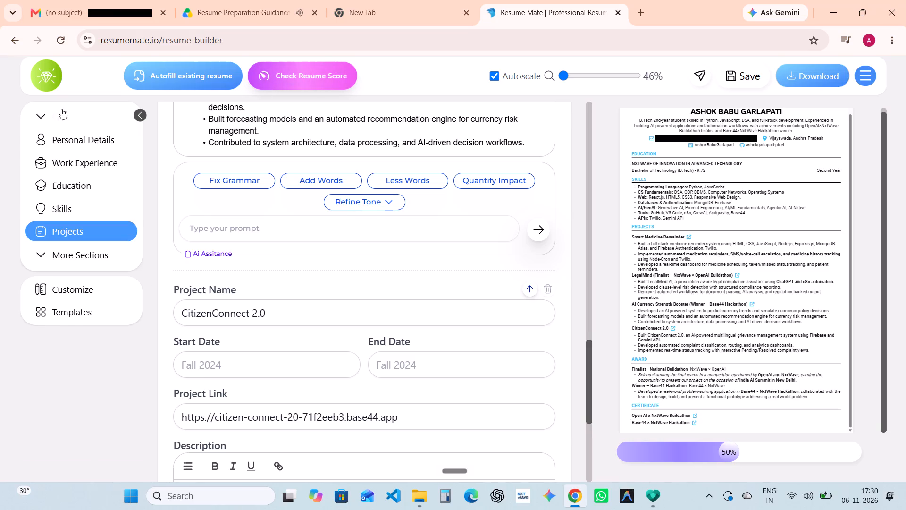
left_click(61, 109)
left_click(69, 142)
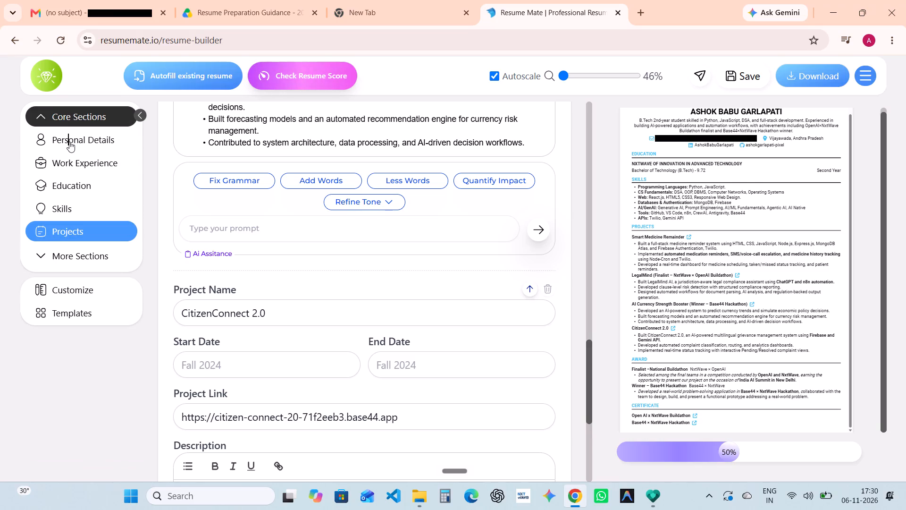
left_click(70, 128)
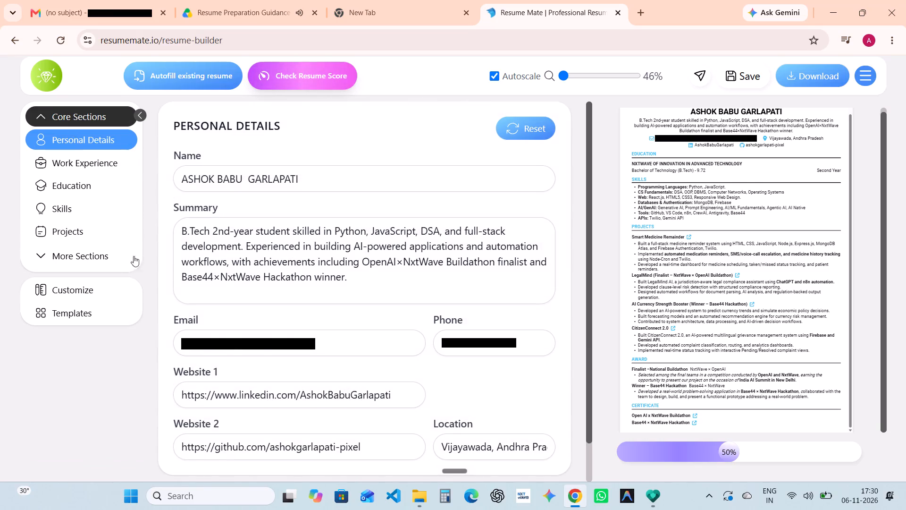
scroll(543, 295, "down", 2)
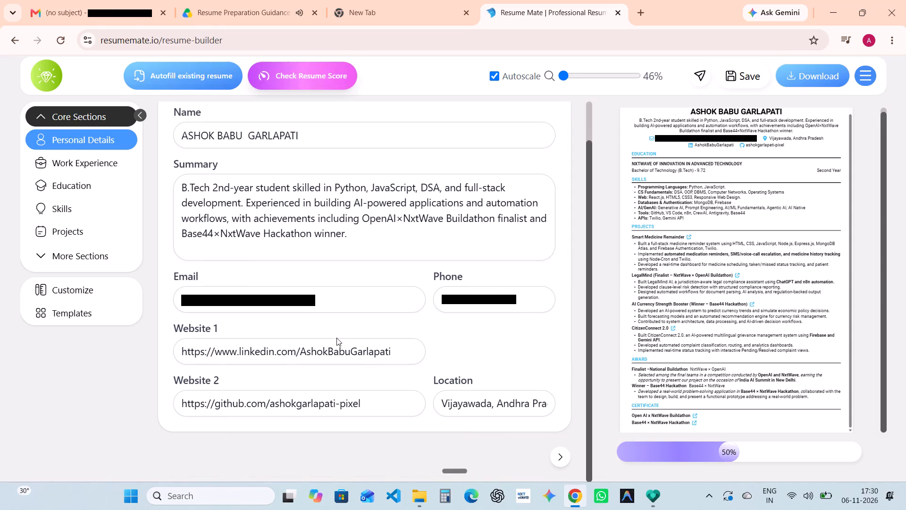
Set the resume's theme color to black.
left_click(52, 292)
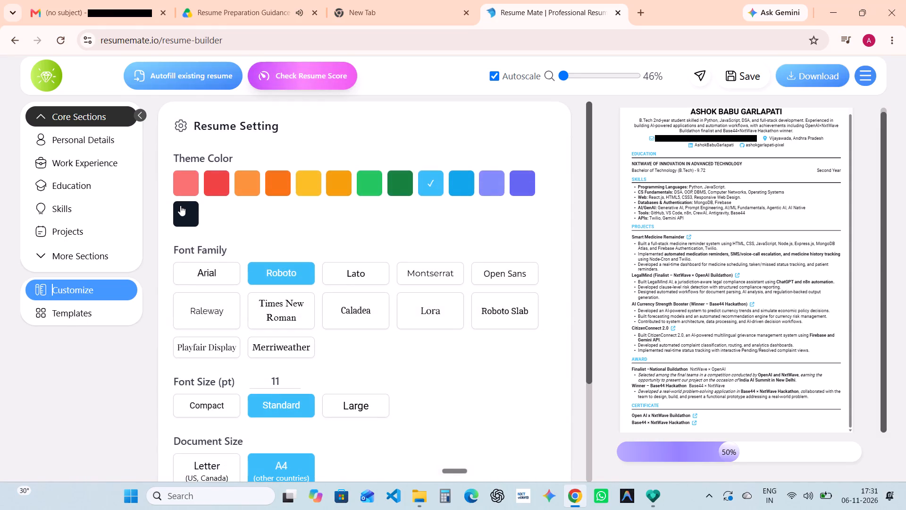
left_click(179, 207)
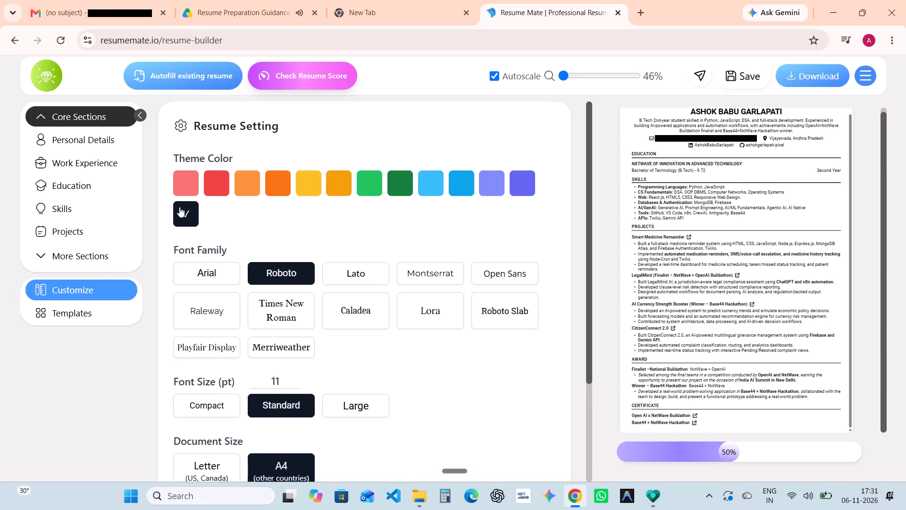
Set the resume's document size to Letter (US, Canada).
scroll(338, 353, "down", 1)
scroll(282, 380, "down", 2)
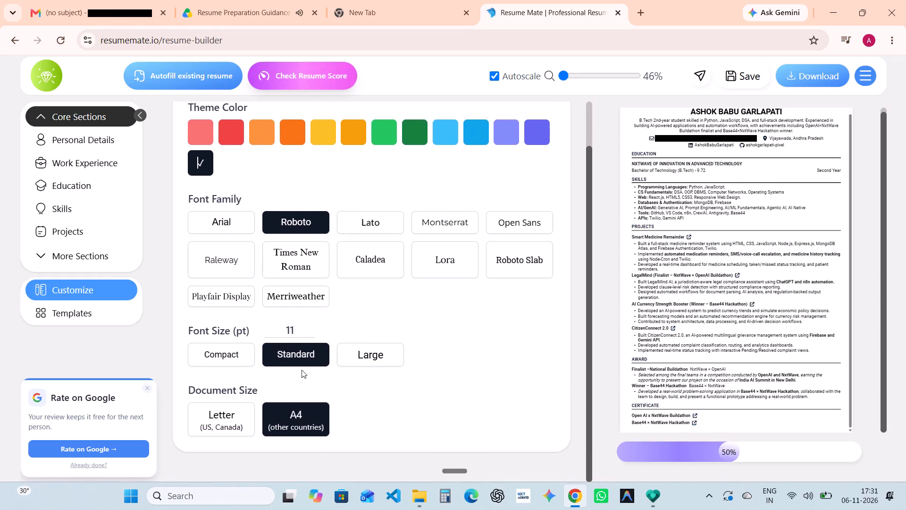
left_click(218, 430)
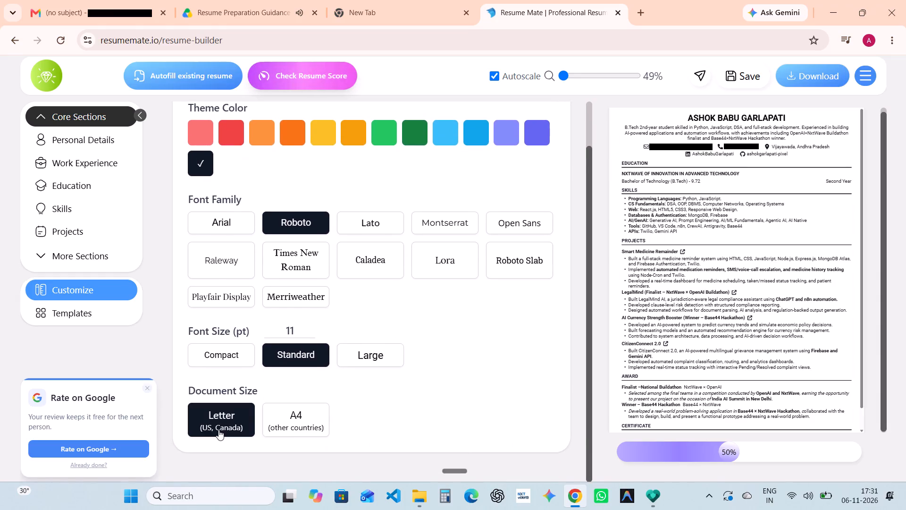
left_click(283, 421)
left_click(234, 419)
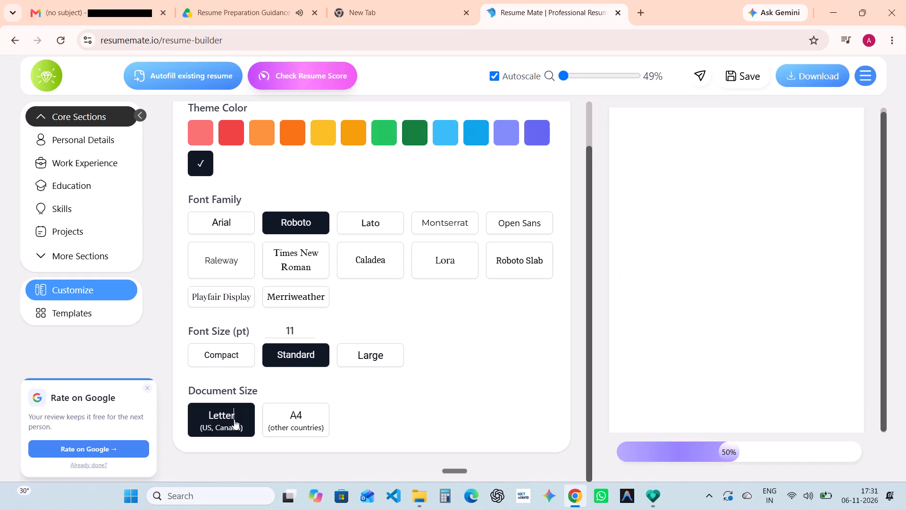
Return to the Resume Preparation Guidance recording and jump back to about 29:30 in the LaTeX demonstration.
left_click(217, 6)
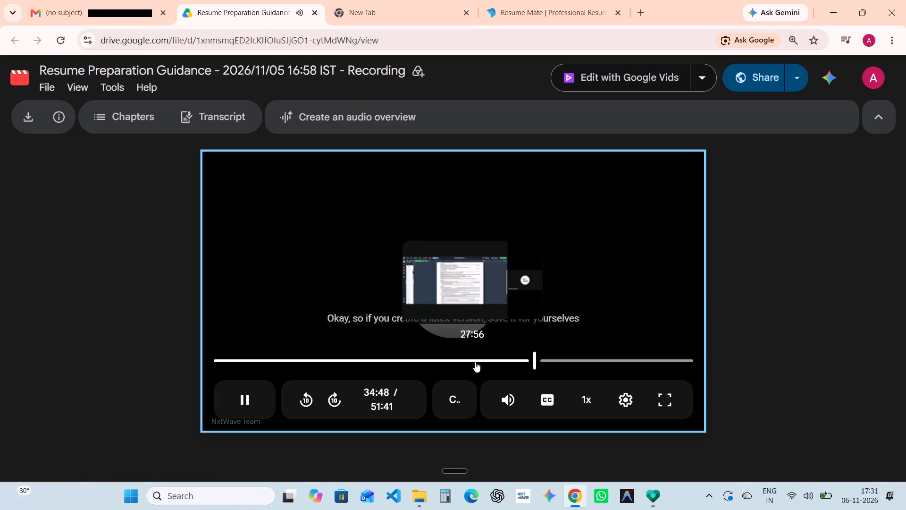
left_click(487, 364)
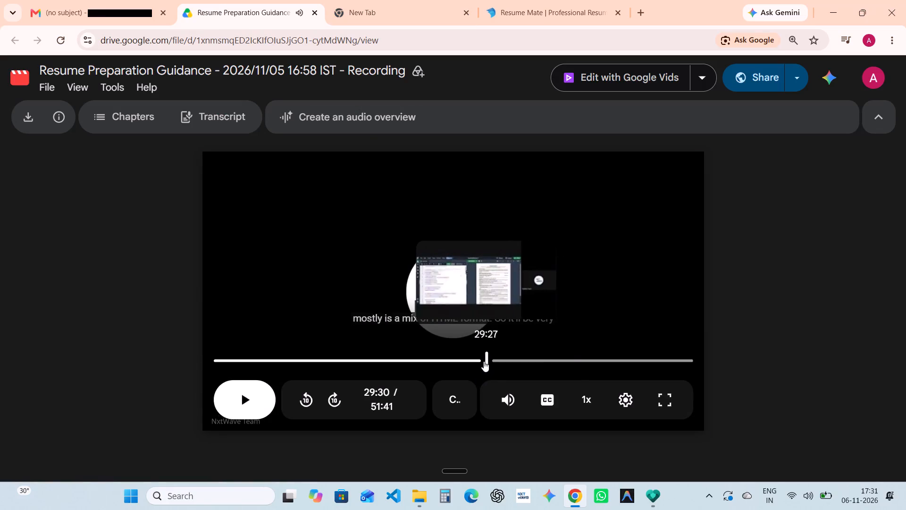
Check the LaTeX resume demonstration at about 28:28 and 29:53, rewind the recording to about 27:25, and pause it.
left_click(477, 360)
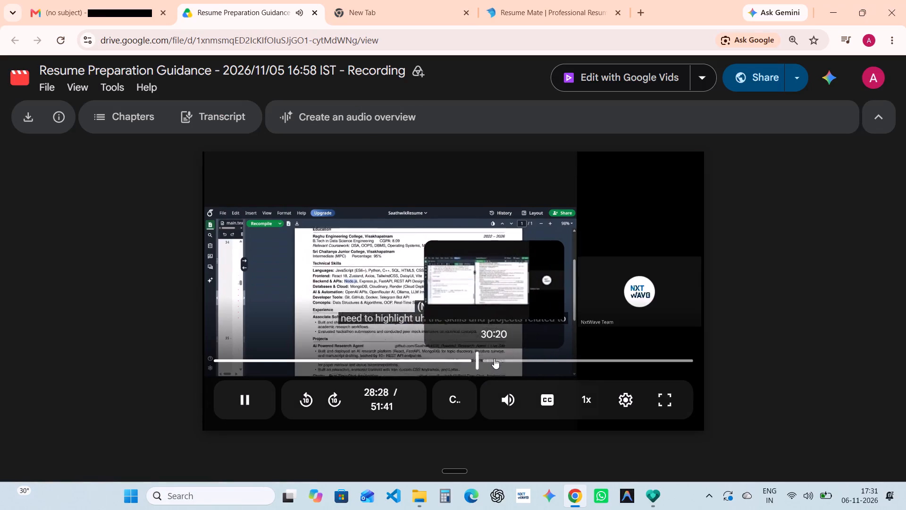
left_click(490, 358)
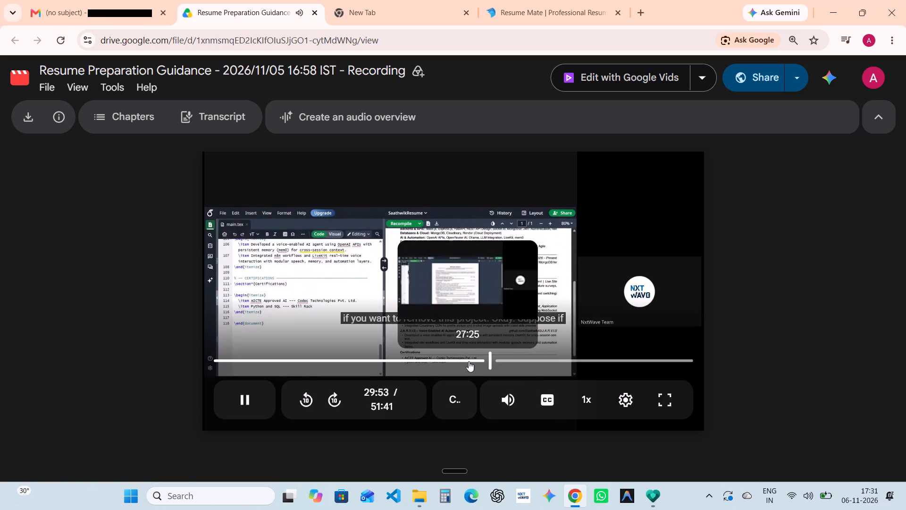
left_click(469, 361)
key("space")
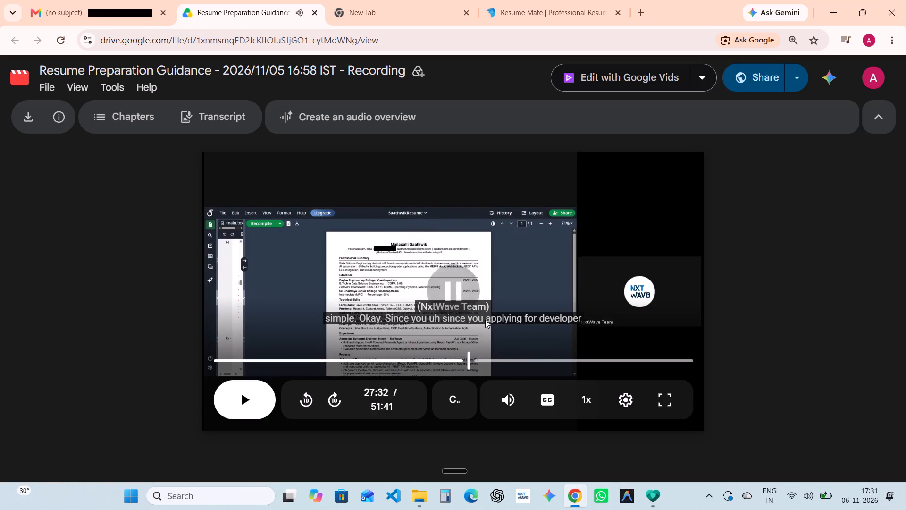
Return to Resume Mate and set the resume's font family to Arial, comparing it with Roboto.
left_click(532, 0)
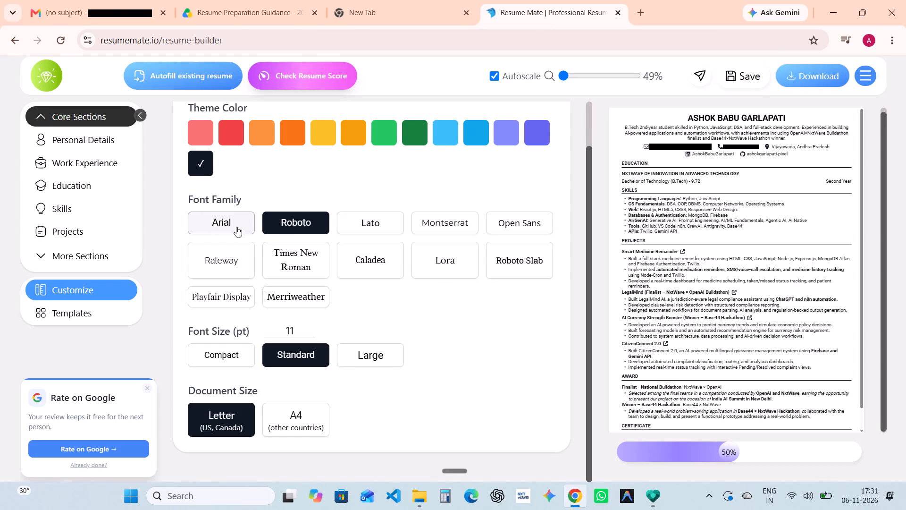
left_click(224, 222)
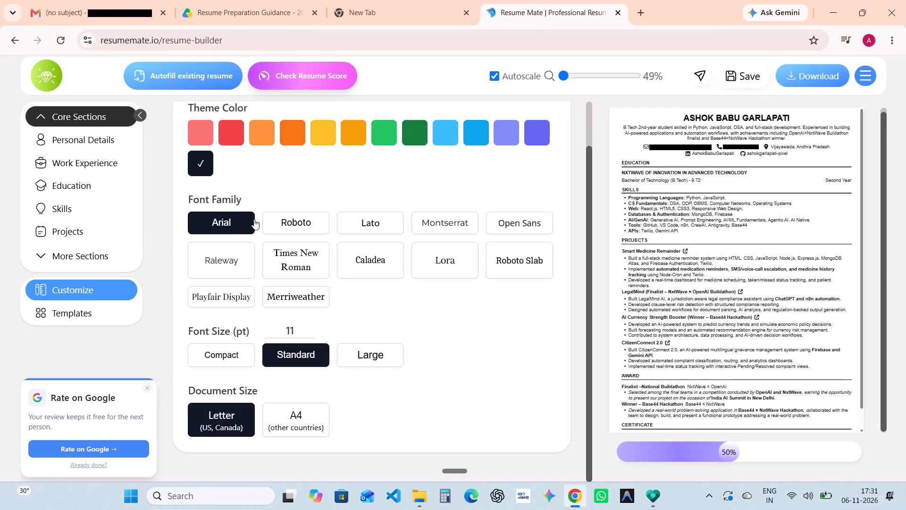
left_click(270, 221)
left_click(229, 222)
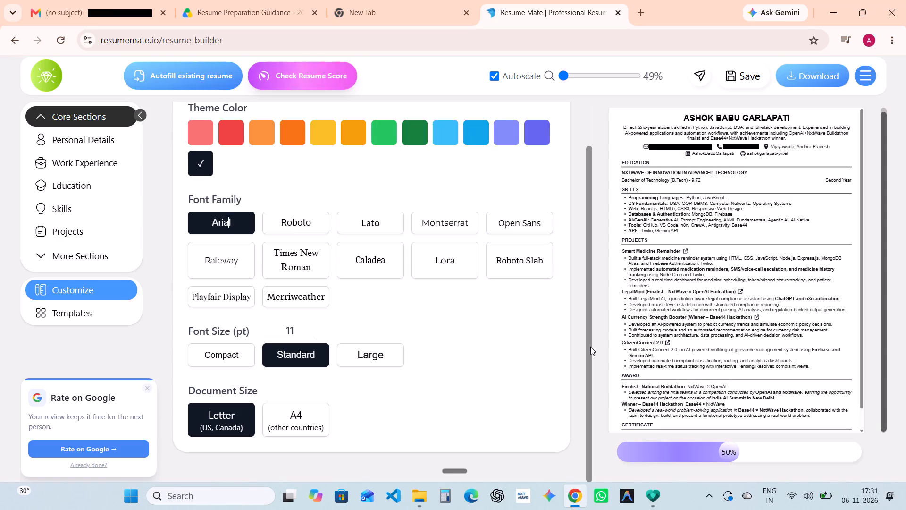
Look at the available resume templates and return to the resume's customization settings.
scroll(534, 271, "up", 2)
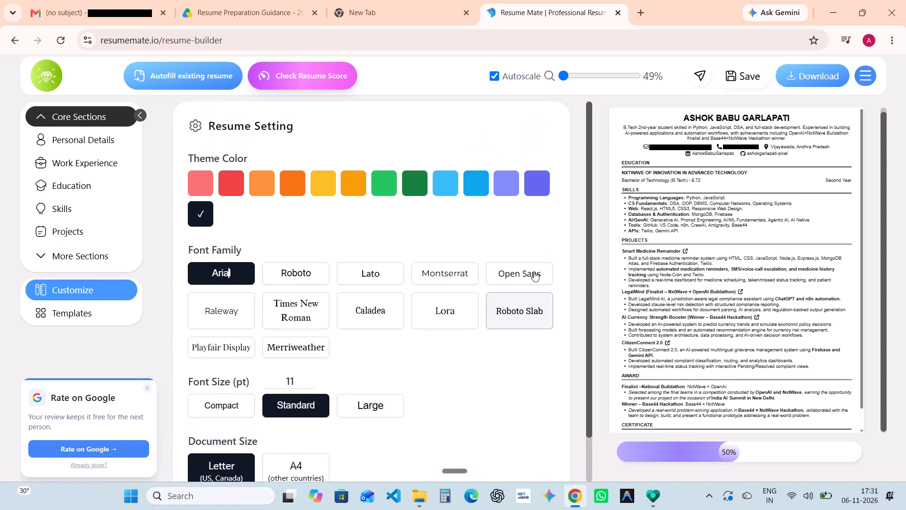
left_click(109, 309)
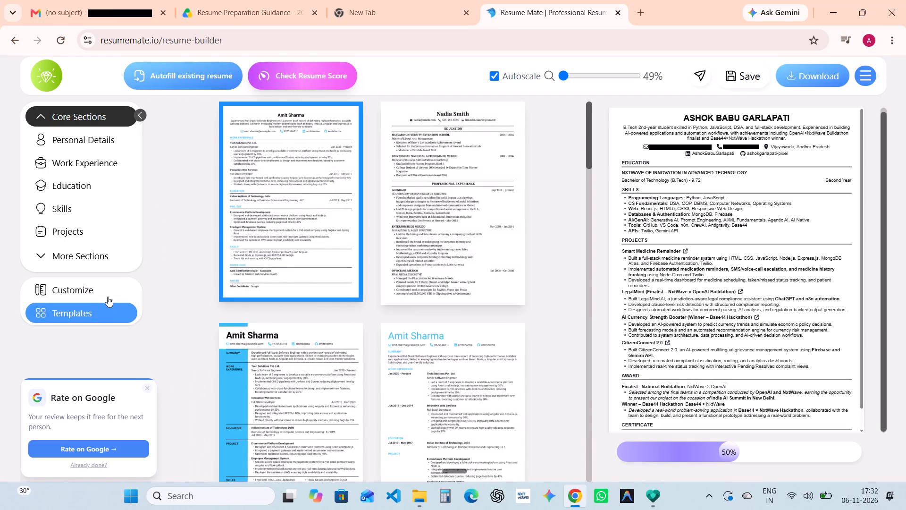
left_click(108, 297)
Set the resume's document size to A4 (other countries).
scroll(343, 312, "down", 4)
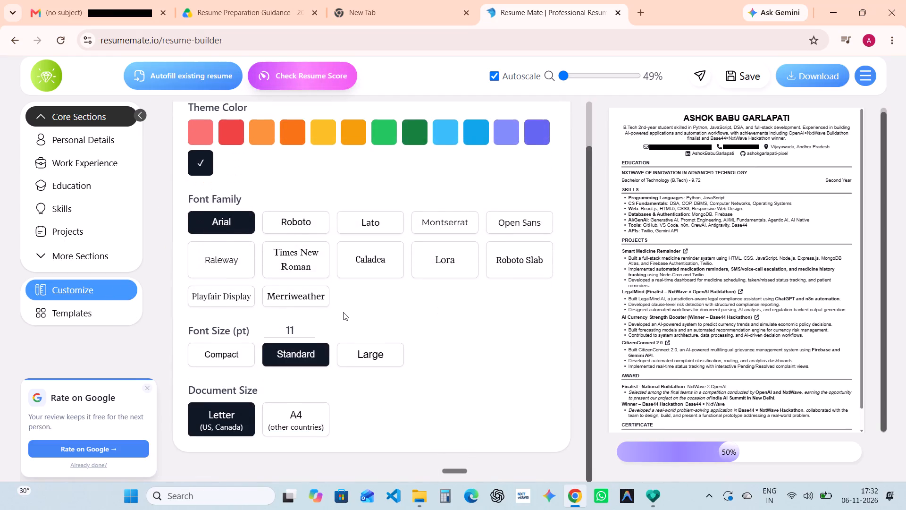
left_click(303, 417)
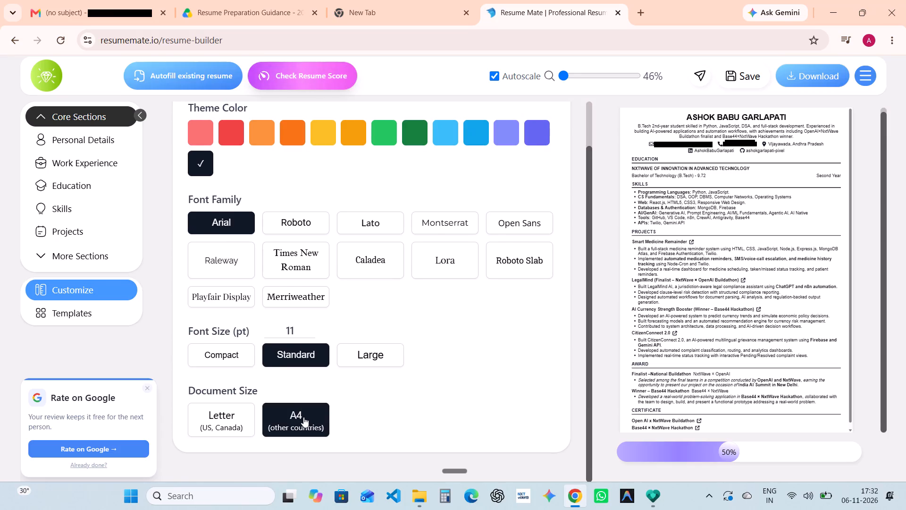
Try the Compact and Standard font sizes and set the resume's font size to Large (12 pt).
left_click(233, 350)
left_click(296, 353)
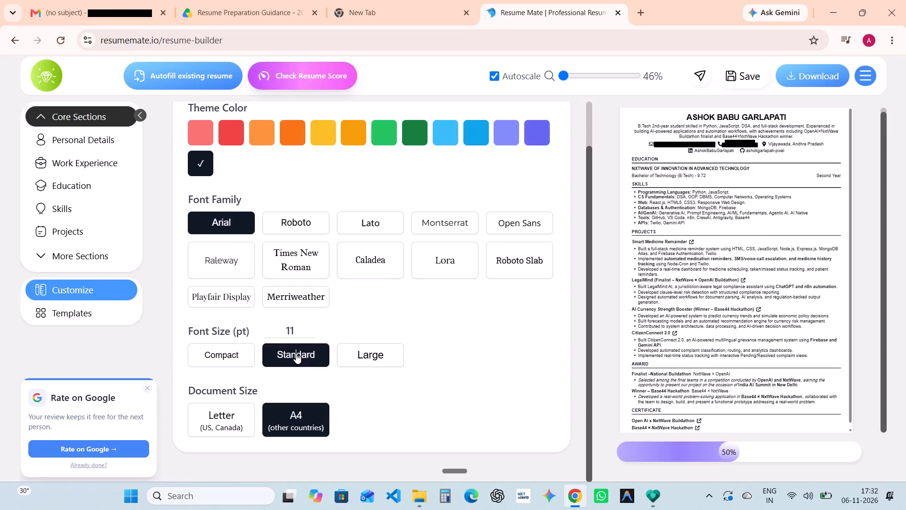
left_click(358, 353)
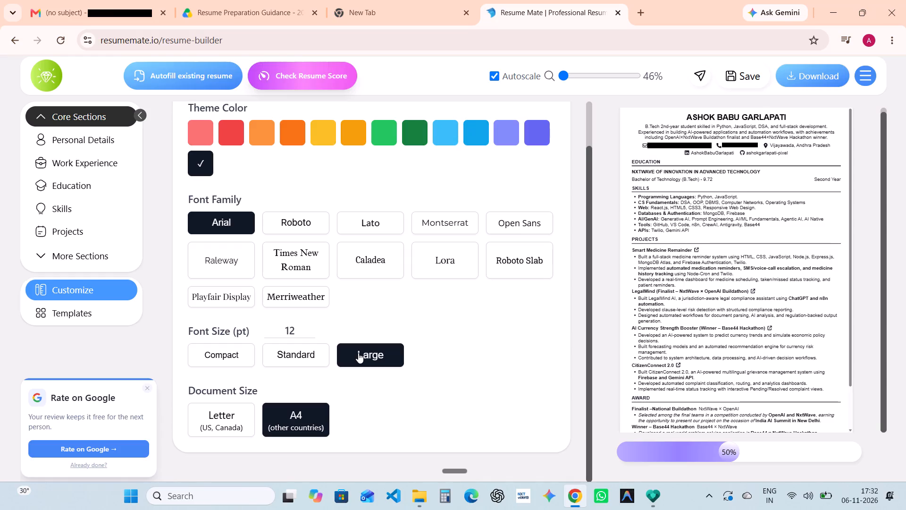
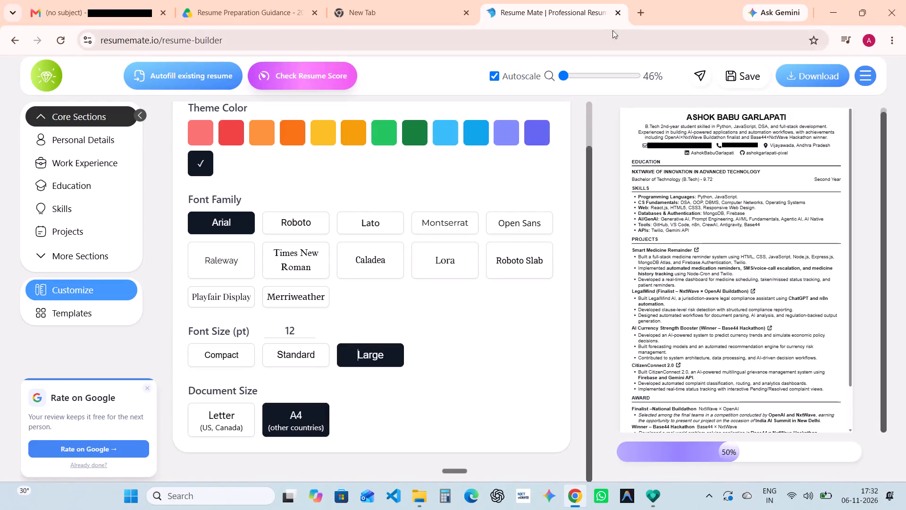
Search Google in a new tab for where to add SQL in a resume, either CS fundamentals or database, and read the AI overview.
left_click_drag(634, 19, 637, 13)
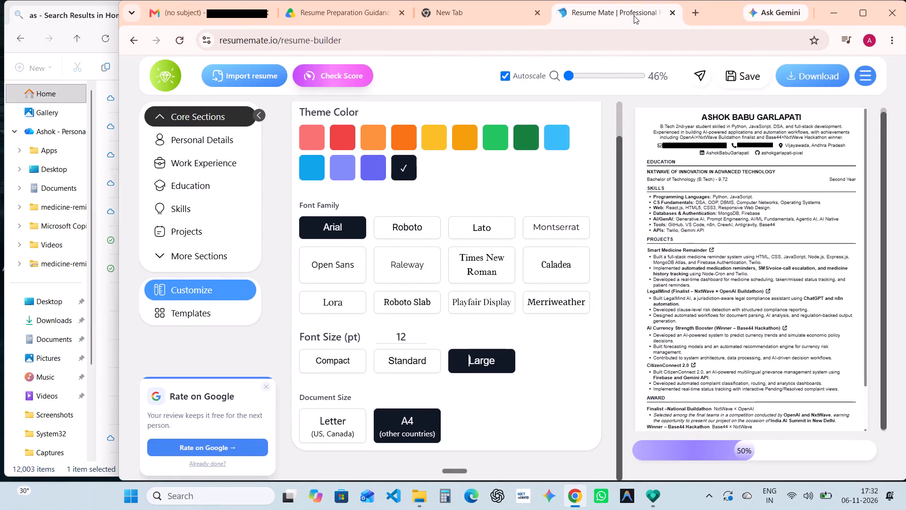
left_click(690, 9)
type("if i wnat to add")
key("space")
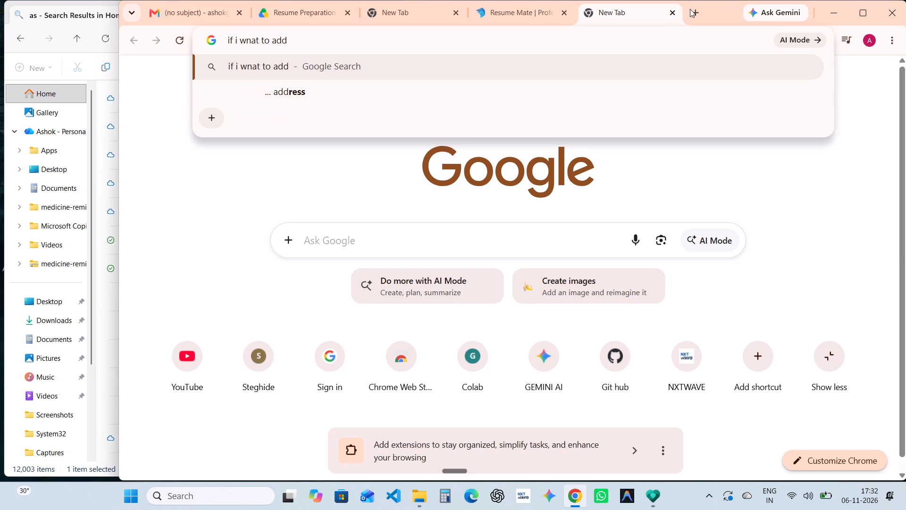
type("sql in my resume where can i add")
key("space")
type("either in cs fundamenrlas or database")
key("Return")
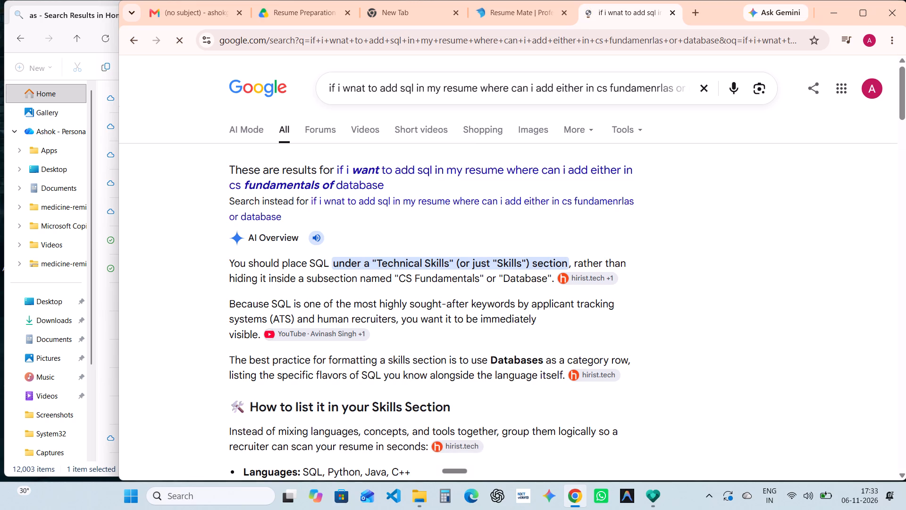
scroll(502, 266, "down", 1)
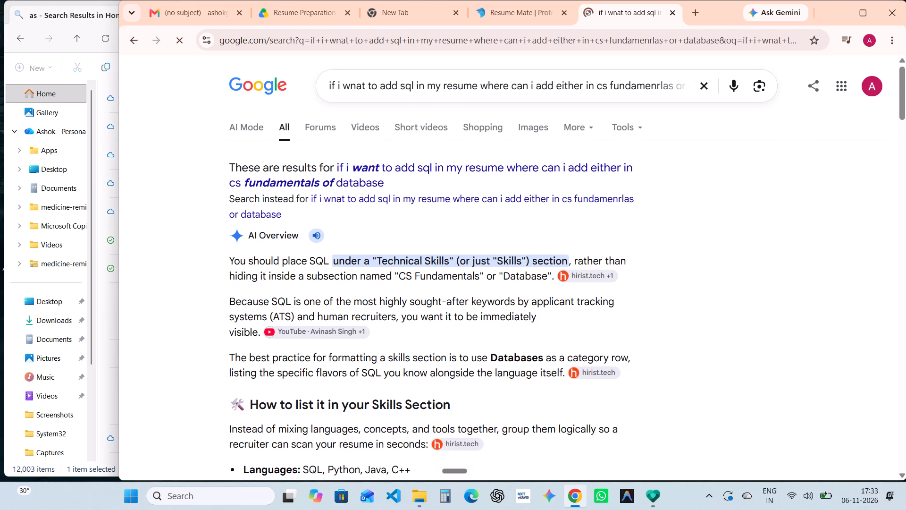
scroll(502, 266, "down", 1)
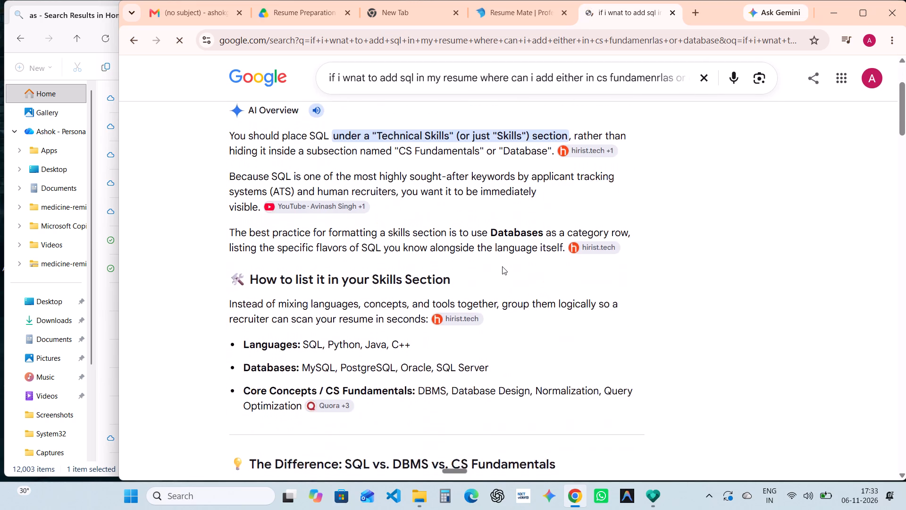
scroll(502, 266, "down", 1)
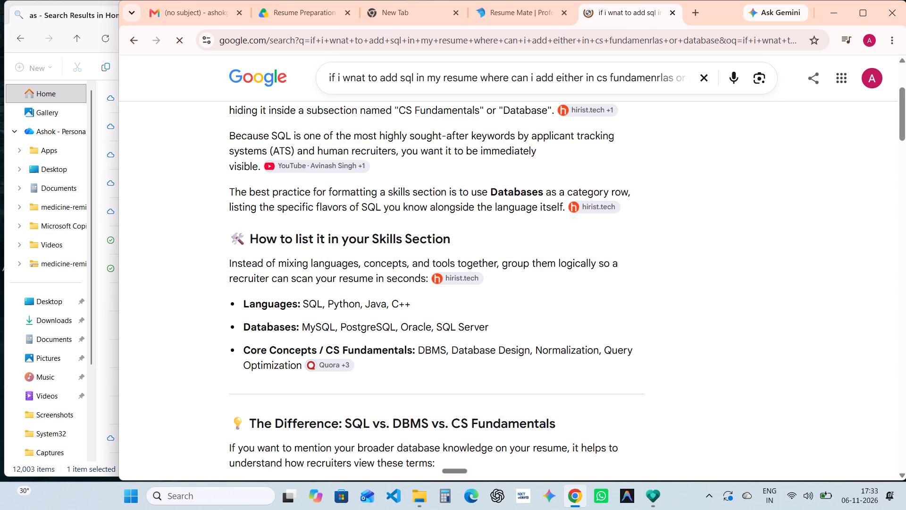
scroll(520, 228, "down", 3)
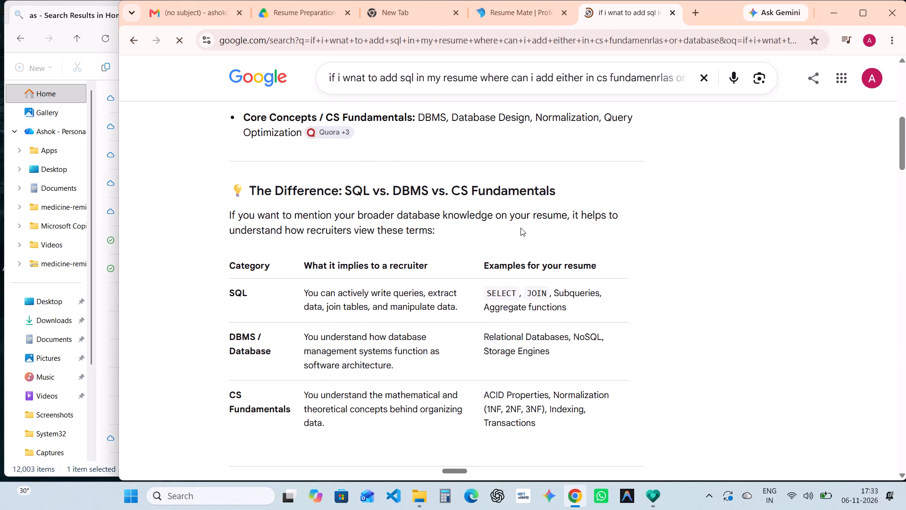
scroll(520, 228, "up", 2)
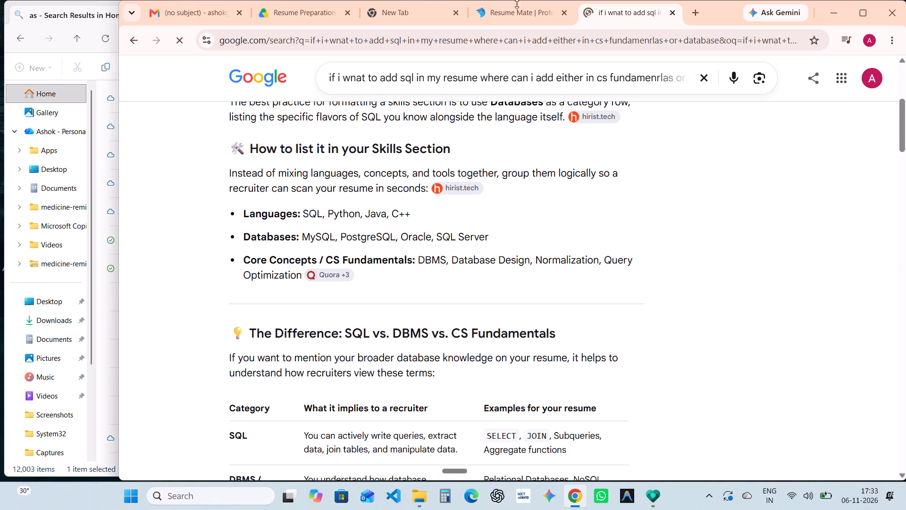
left_click(864, 13)
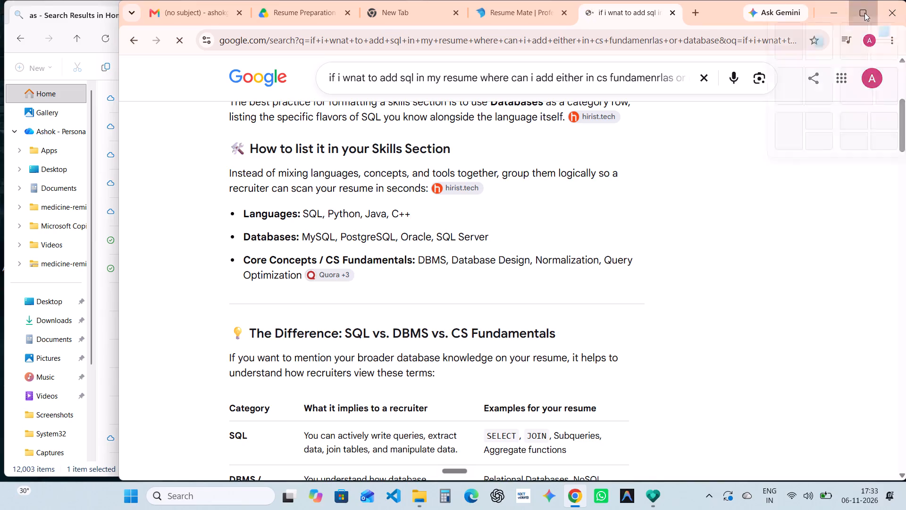
Return to Resume Mate and delete the CitizenConnect 2.0 entry from the resume's Projects section.
left_click(481, 2)
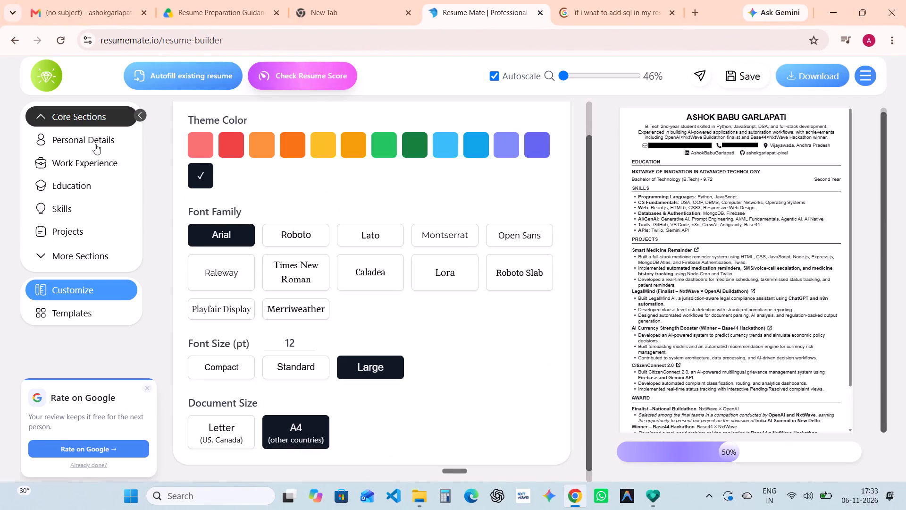
left_click(86, 172)
left_click(85, 186)
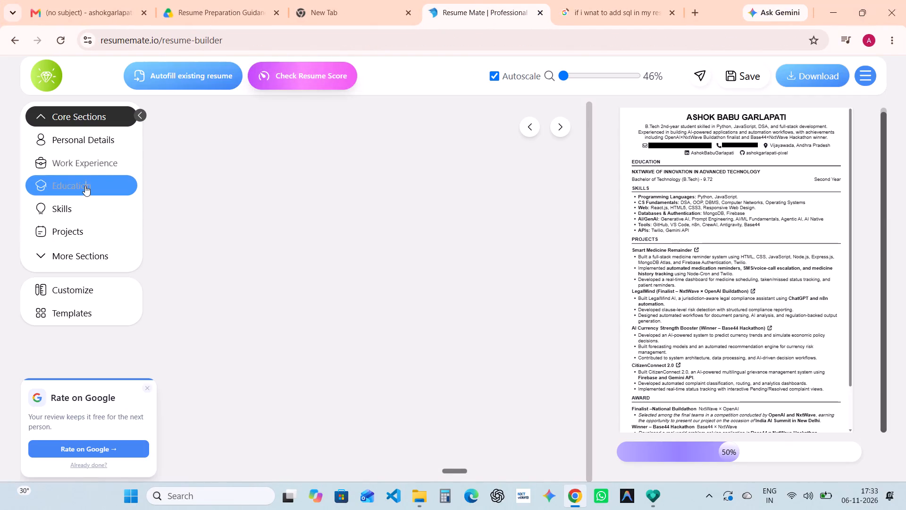
left_click(87, 228)
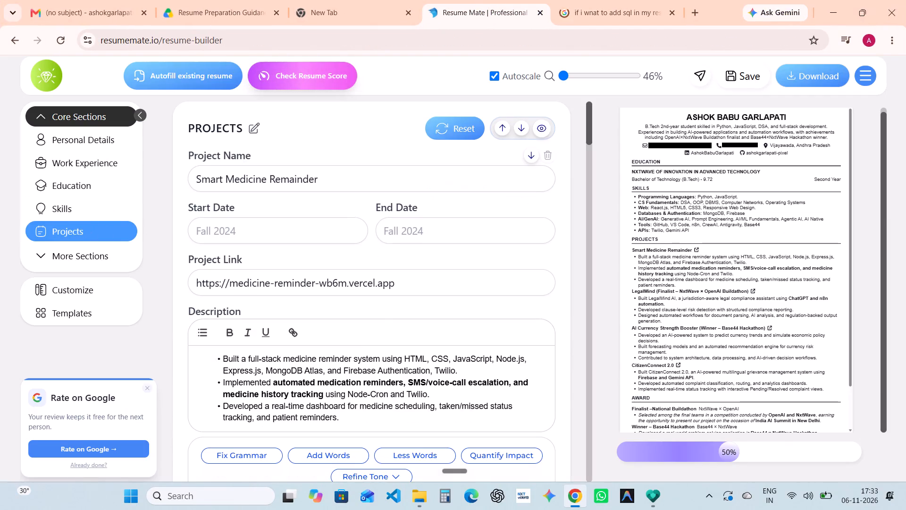
scroll(361, 338, "down", 7)
scroll(361, 338, "up", 1)
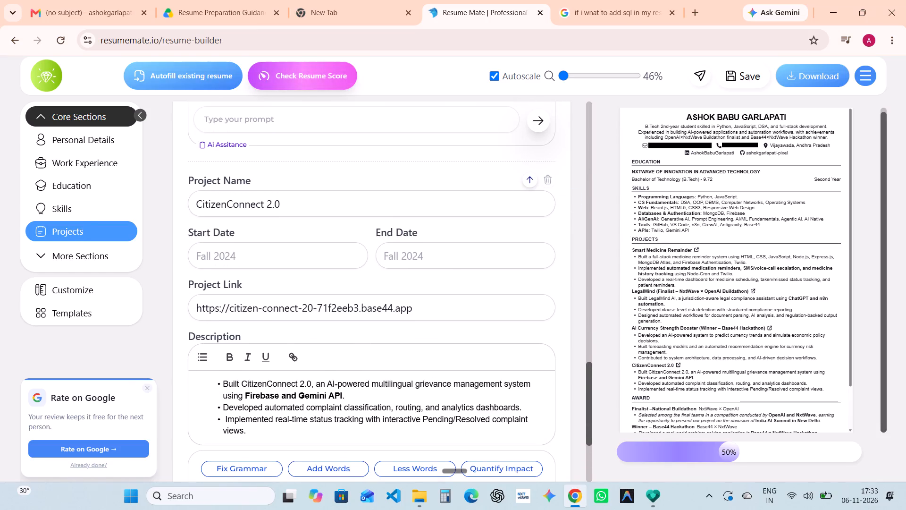
left_click(546, 184)
Review the remaining project entries back up to Smart Medicine Remainder.
scroll(460, 243, "up", 2)
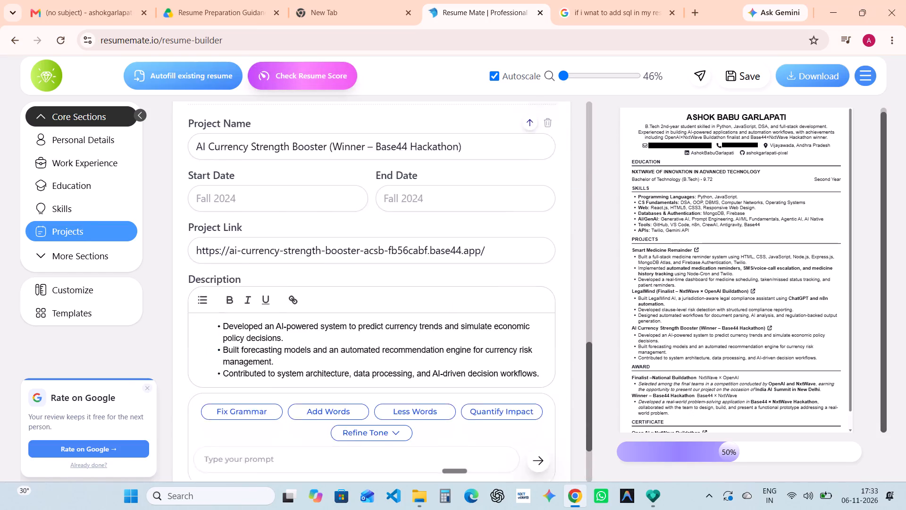
scroll(460, 243, "up", 4)
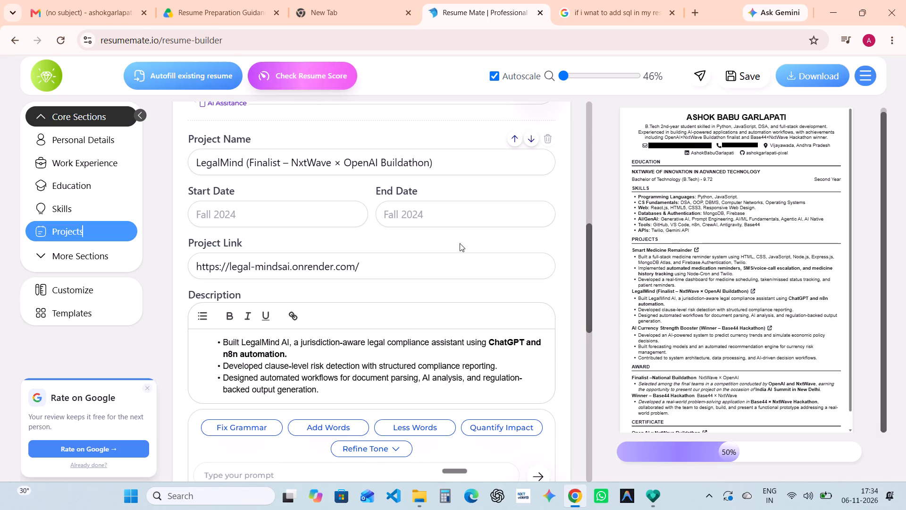
scroll(460, 243, "up", 3)
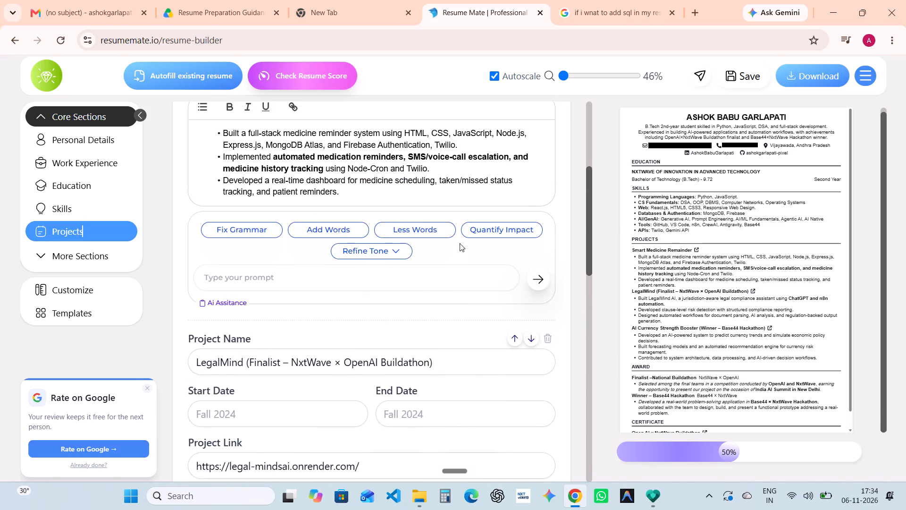
scroll(460, 243, "up", 4)
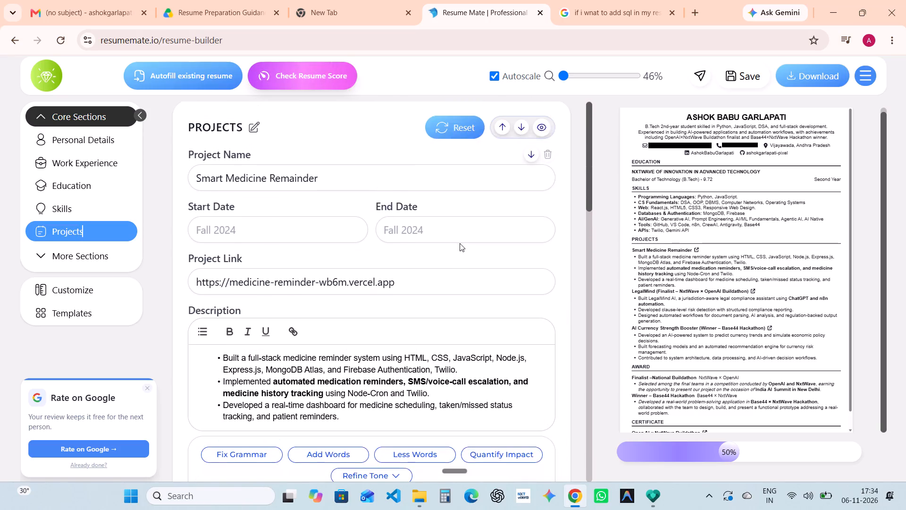
scroll(460, 243, "up", 1)
Add SQL after JavaScript on the Programming Languages line of the resume's Skills section.
left_click(73, 212)
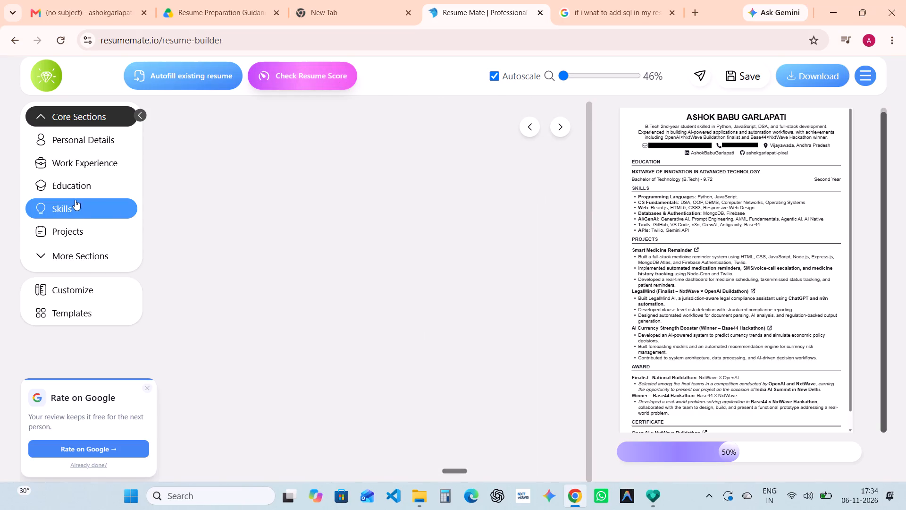
scroll(321, 252, "down", 1)
scroll(321, 252, "up", 3)
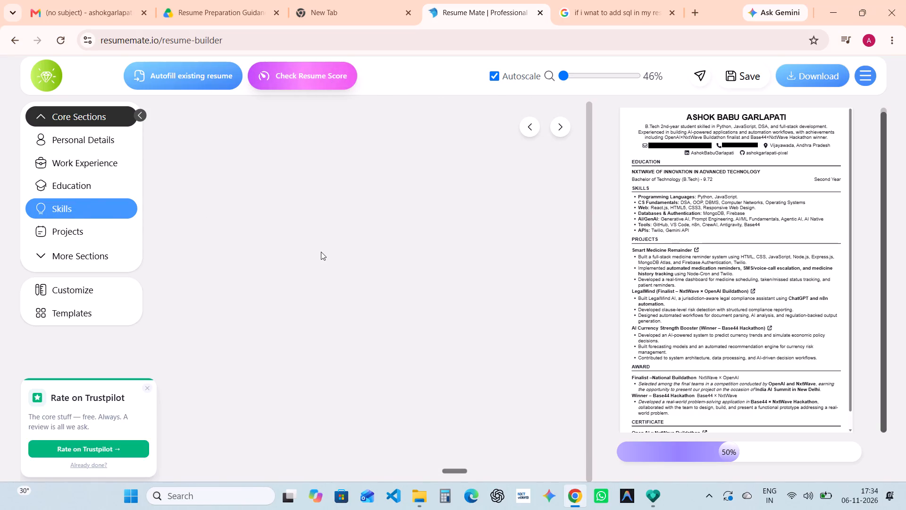
scroll(321, 252, "down", 1)
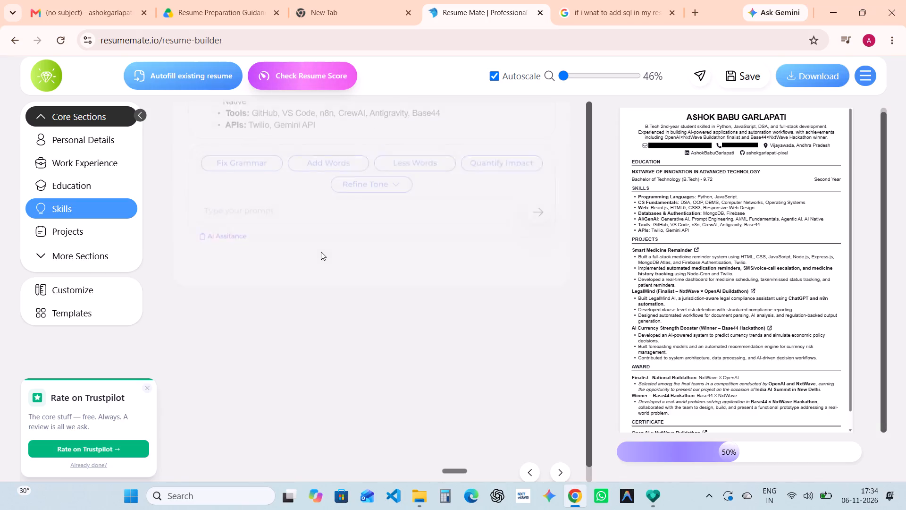
scroll(649, 306, "down", 2)
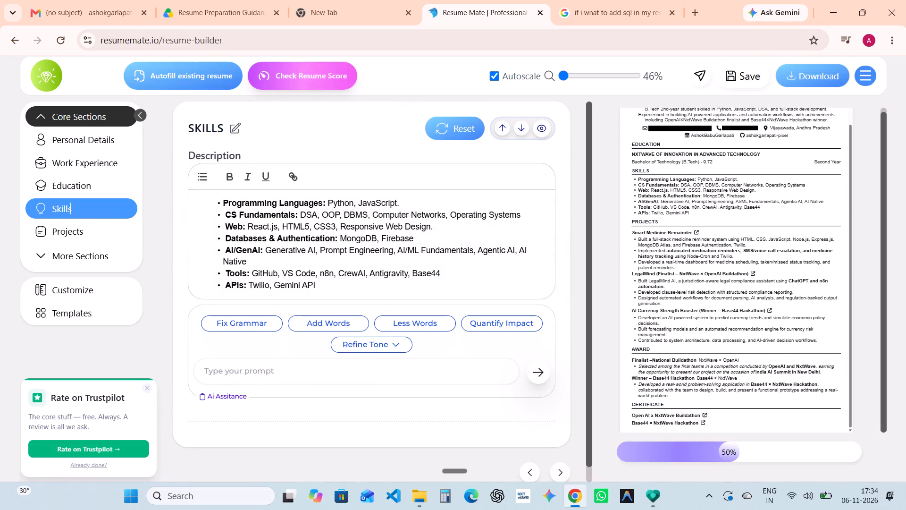
left_click(405, 201)
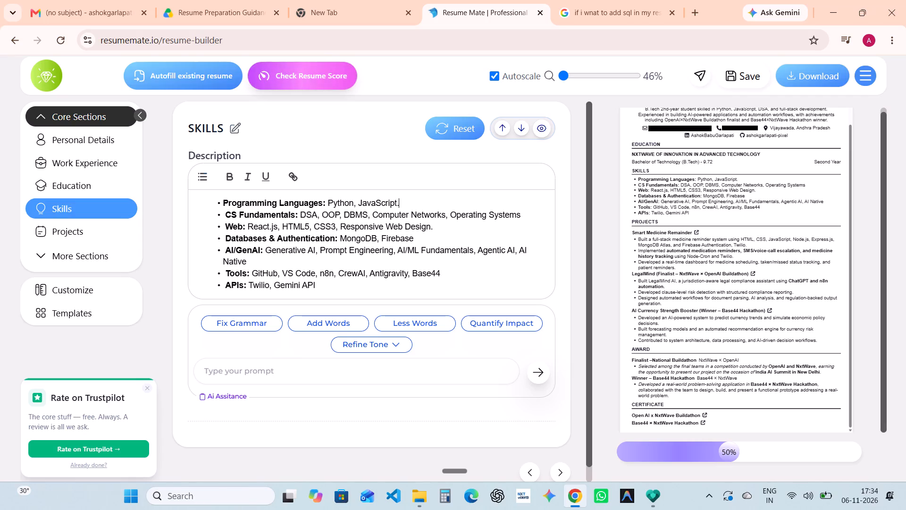
key("Left")
type(",")
key("space")
type("SQL")
scroll(534, 229, "up", 1)
Return to the Resume Preparation Guidance recording, watch a short stretch in full screen, and pause it.
left_click(354, 9)
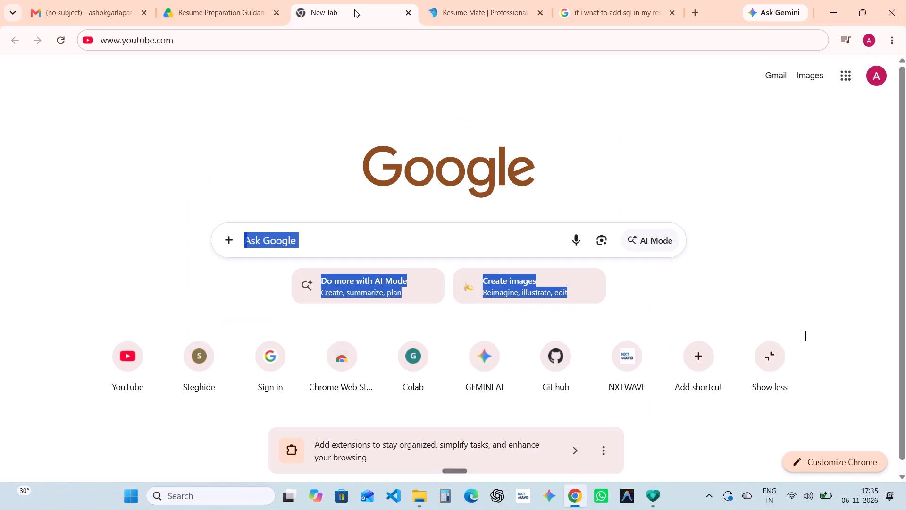
left_click(219, 6)
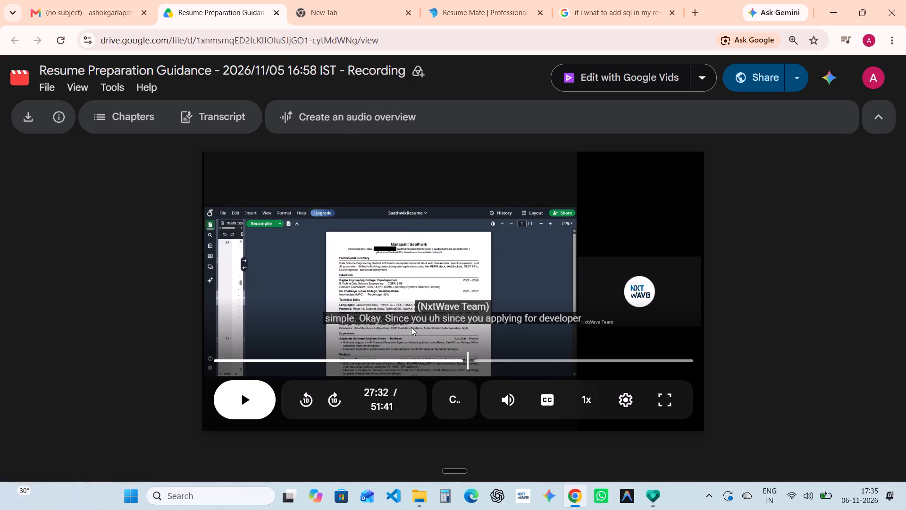
left_click(354, 334)
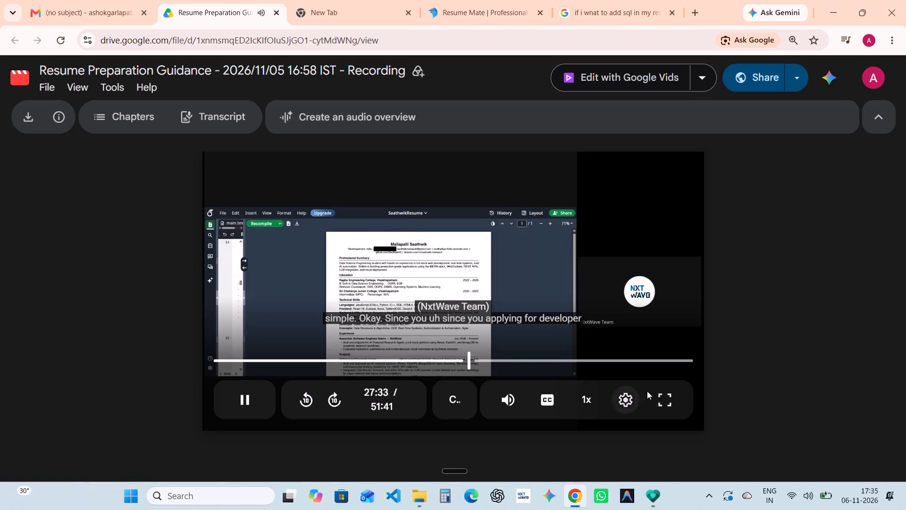
left_click(651, 395)
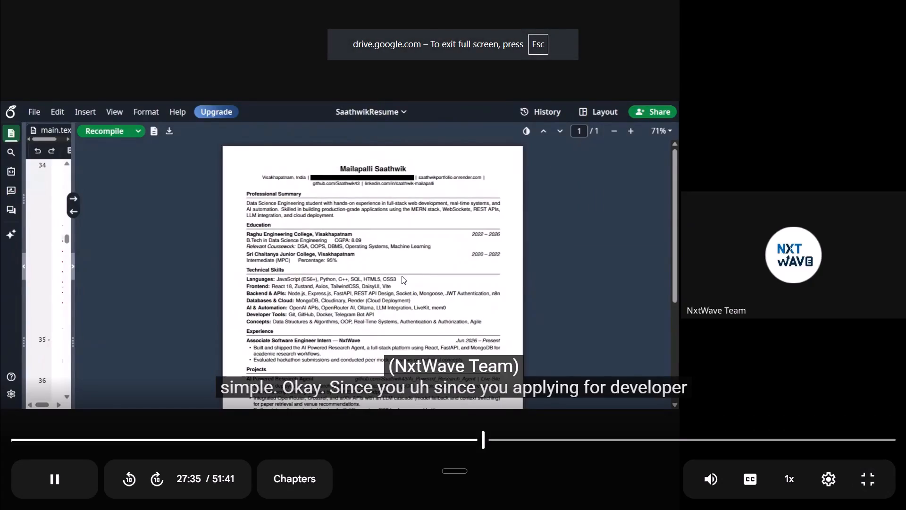
left_click(54, 474)
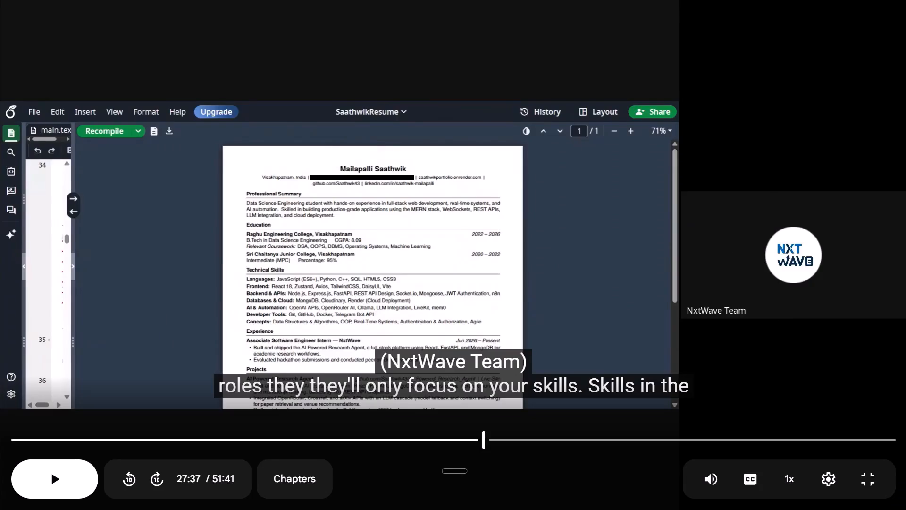
key("Escape")
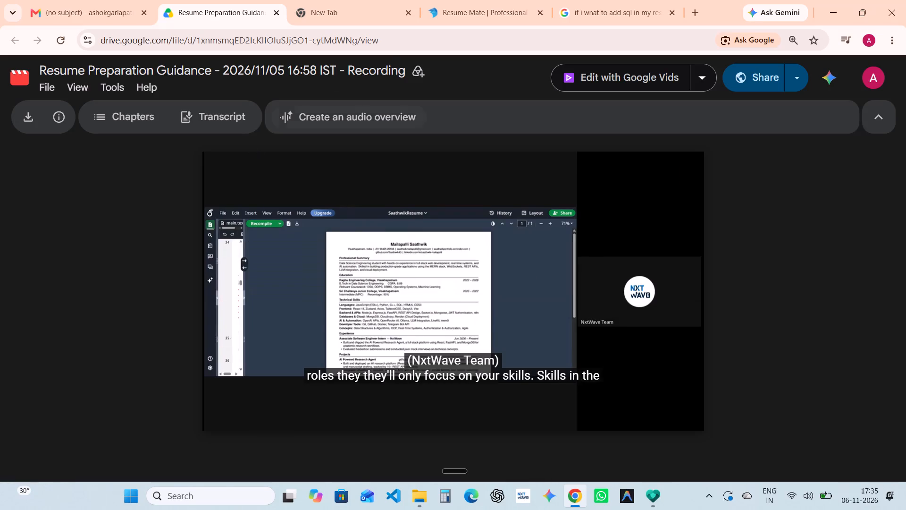
Return to Resume Mate and delete Responsive Web Design from the Web line of the Skills description.
left_click(463, 7)
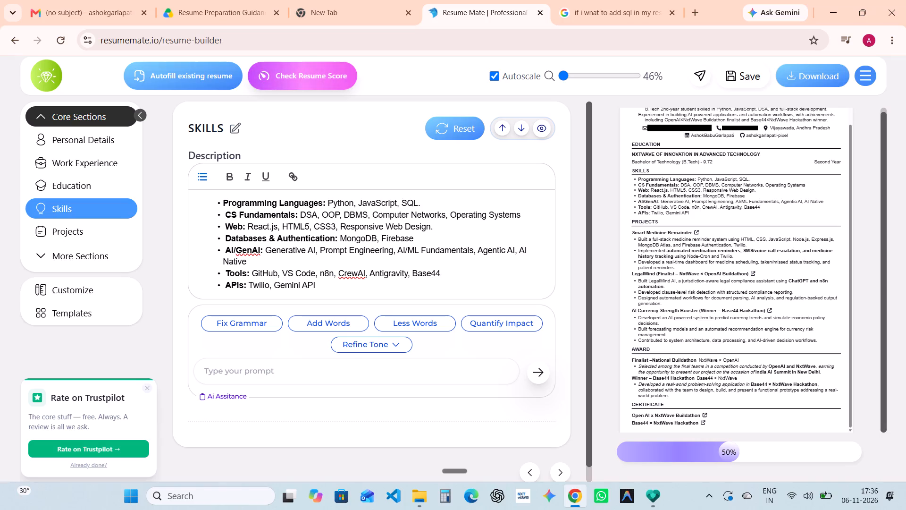
left_click_drag(430, 226, 360, 233)
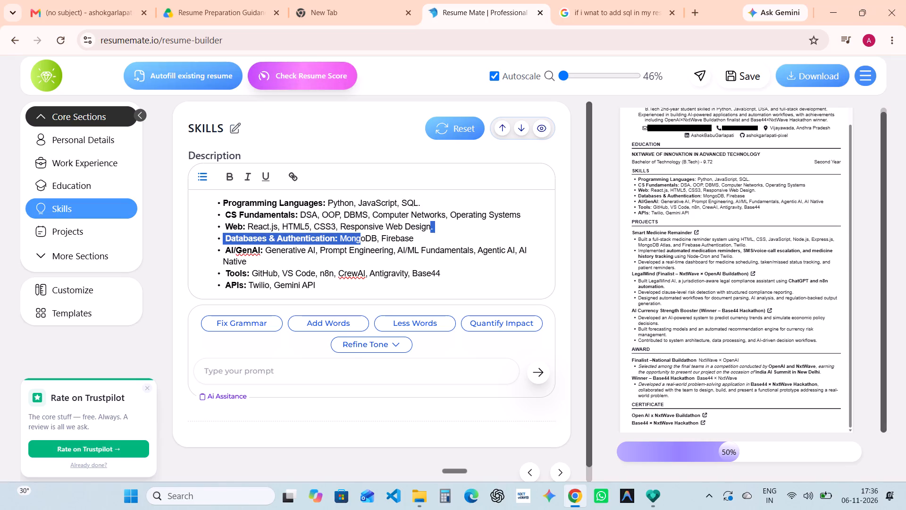
left_click_drag(360, 233, 339, 230)
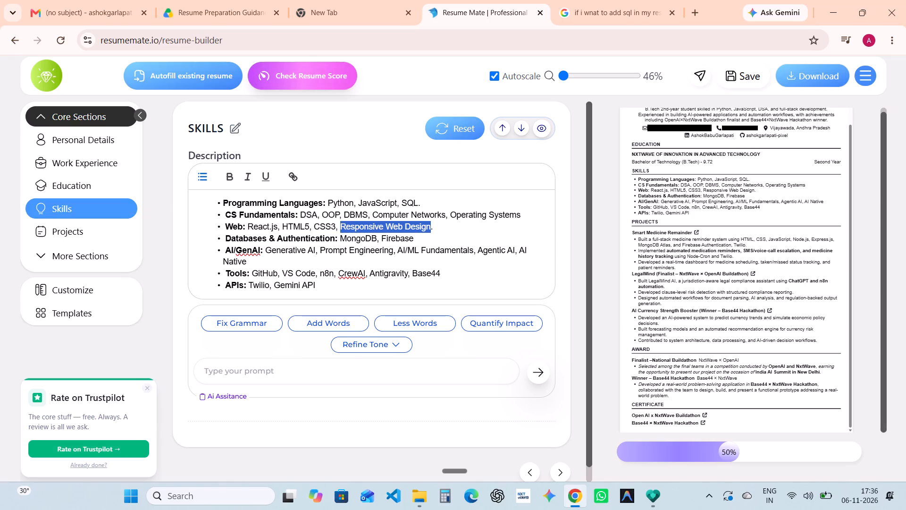
left_click_drag(339, 230, 336, 229)
key("BackSpace")
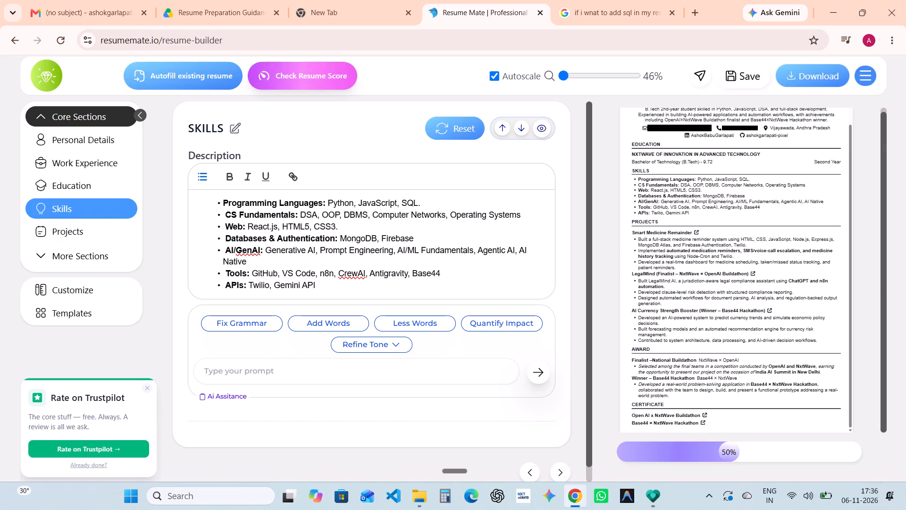
Replace the Web label in the Skills description with Frontend.
double_click(242, 226)
left_click(242, 226)
left_click_drag(242, 226, 221, 229)
left_click_drag(221, 229, 223, 229)
left_click_drag(223, 229, 236, 230)
left_click_drag(236, 230, 236, 230)
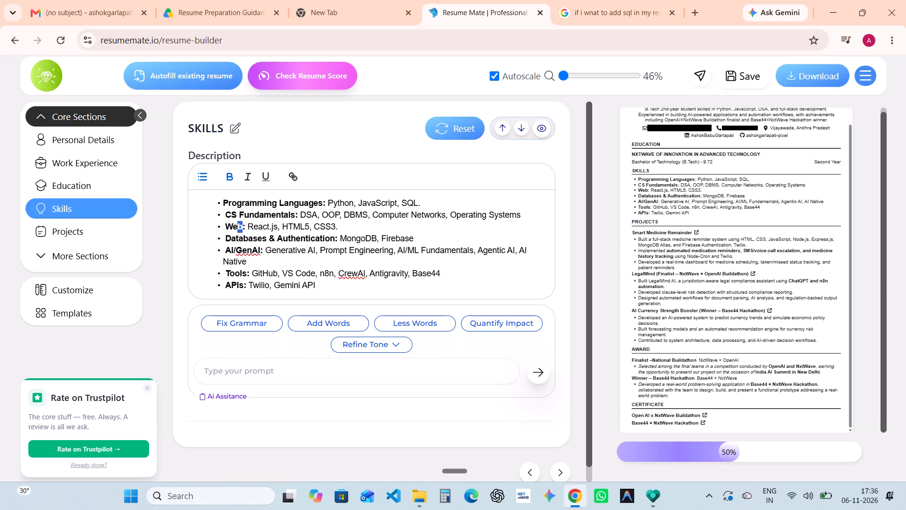
left_click(239, 230)
left_click_drag(242, 230, 221, 231)
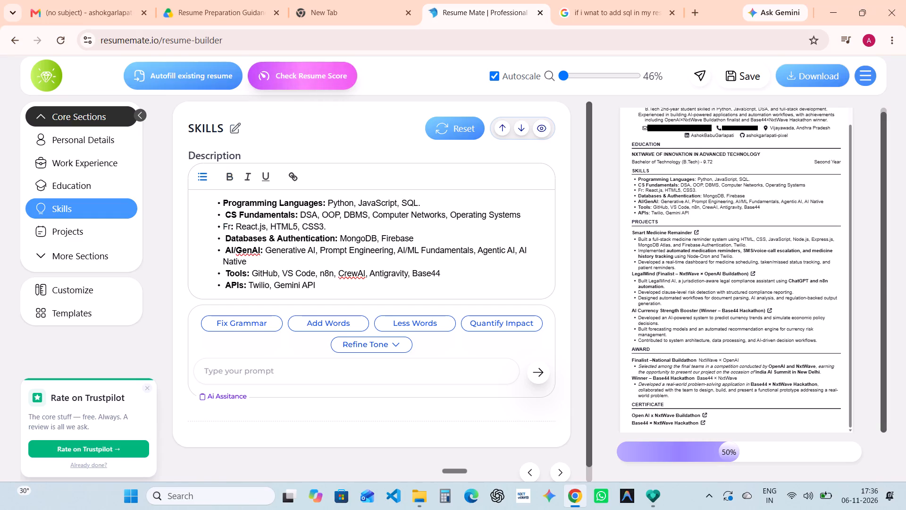
type("one")
key("BackSpace")
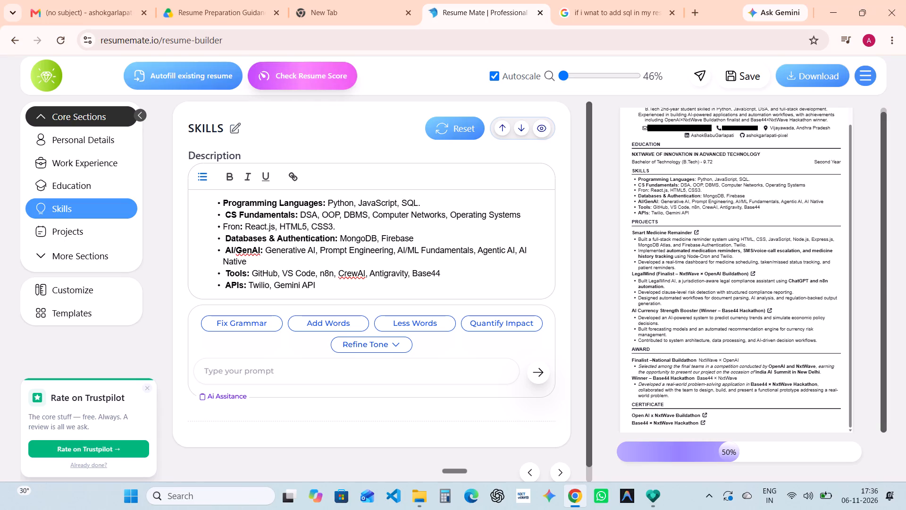
type("tend")
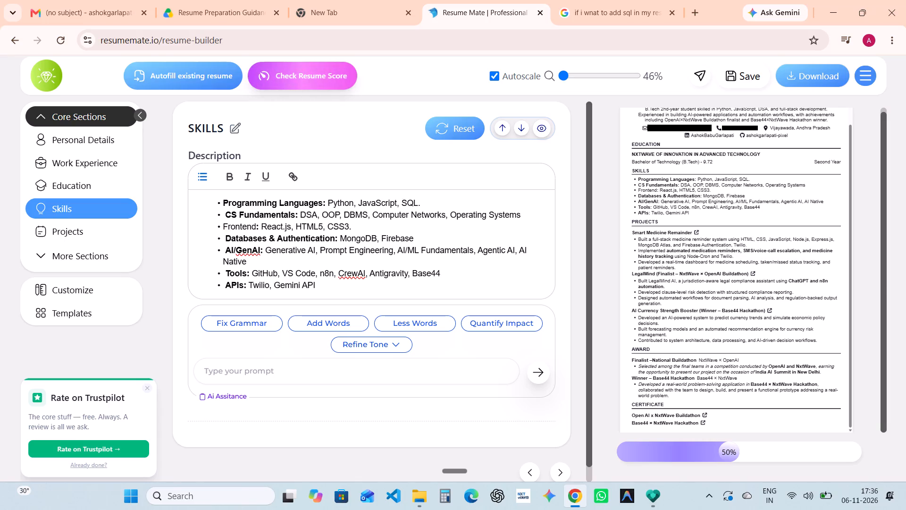
Make the Frontend label in the Skills description bold.
left_click(257, 226)
left_click_drag(255, 226, 253, 226)
left_click_drag(253, 226, 222, 229)
left_click(229, 175)
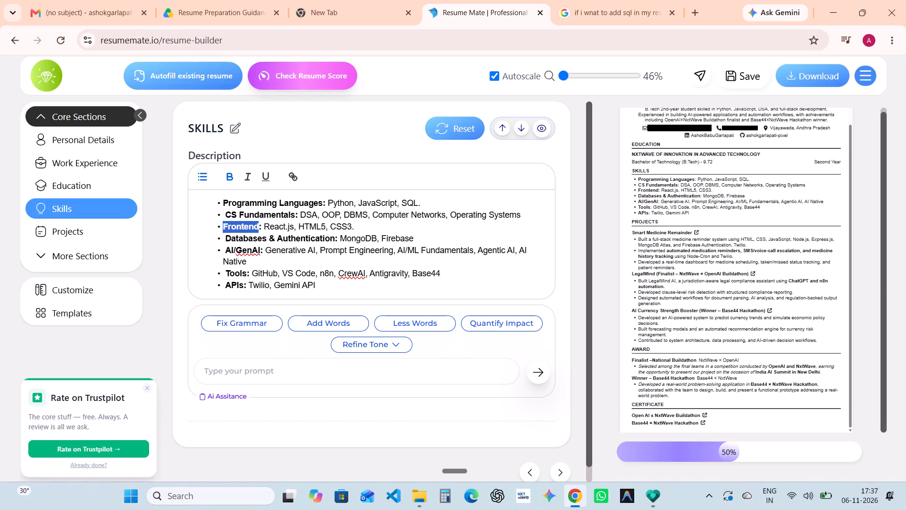
Remove AI Native from the AI/GenAI skills line and end the line with a period after Agentic AI.
left_click_drag(515, 250, 521, 262)
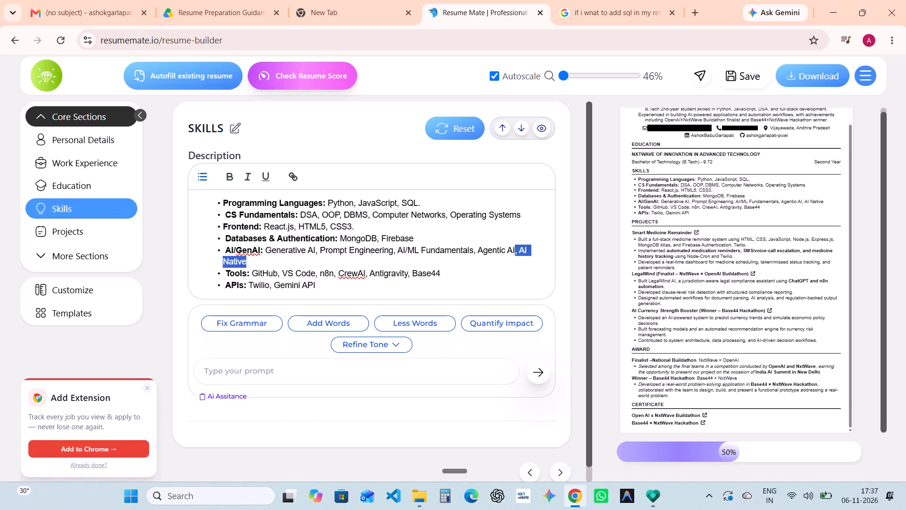
key("period")
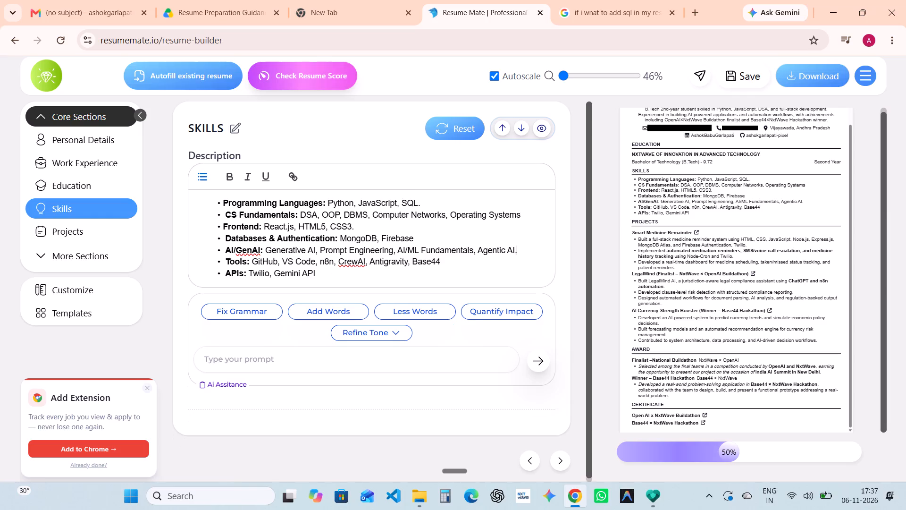
Move AI/ML Fundamentals to directly after Generative AI on the AI/GenAI skills line and tidy the spacing around it.
scroll(470, 271, "down", 2)
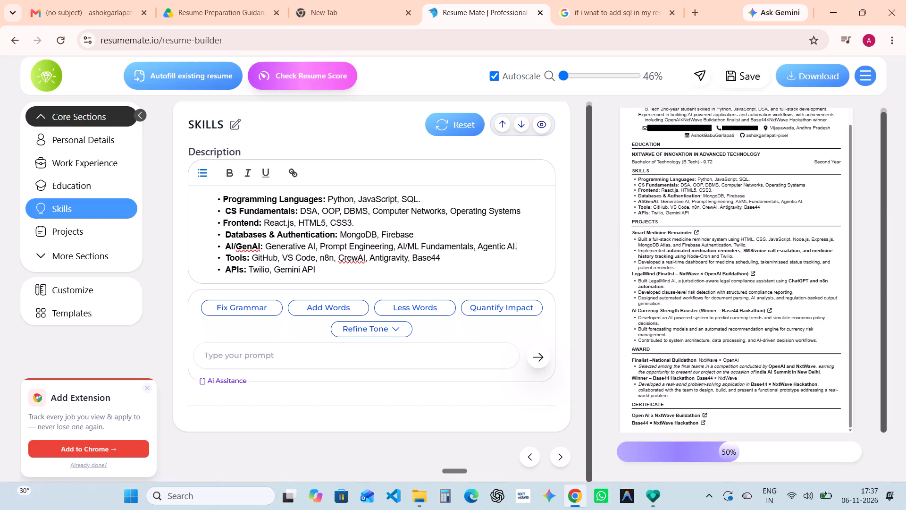
scroll(470, 271, "down", 1)
left_click_drag(474, 247, 394, 248)
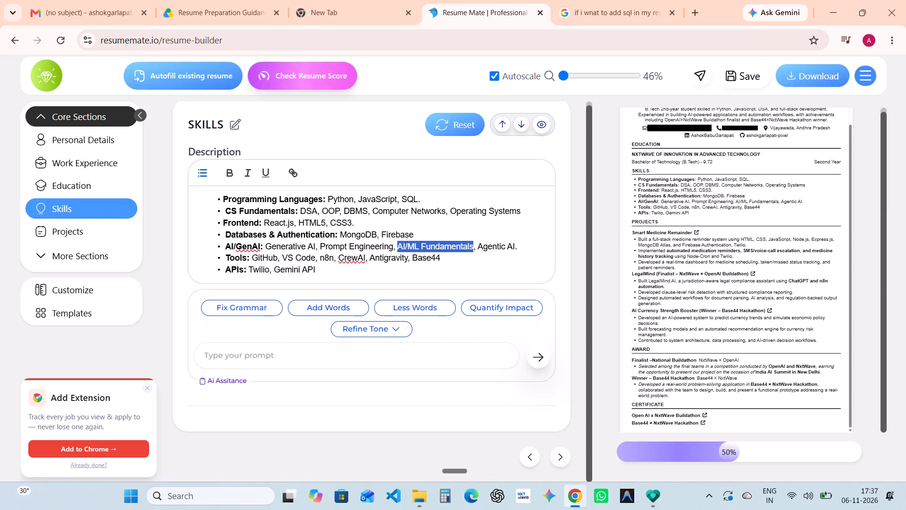
left_click_drag(394, 248, 396, 250)
left_click(396, 250)
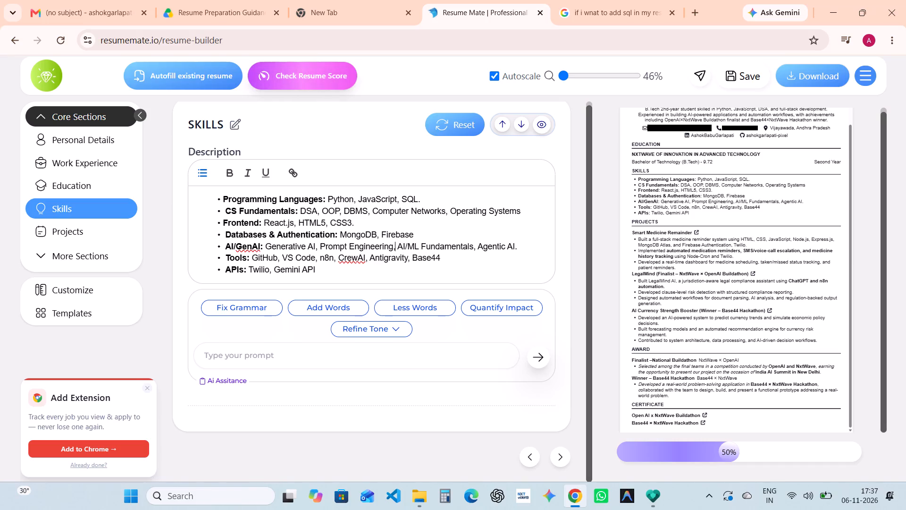
left_click(396, 250)
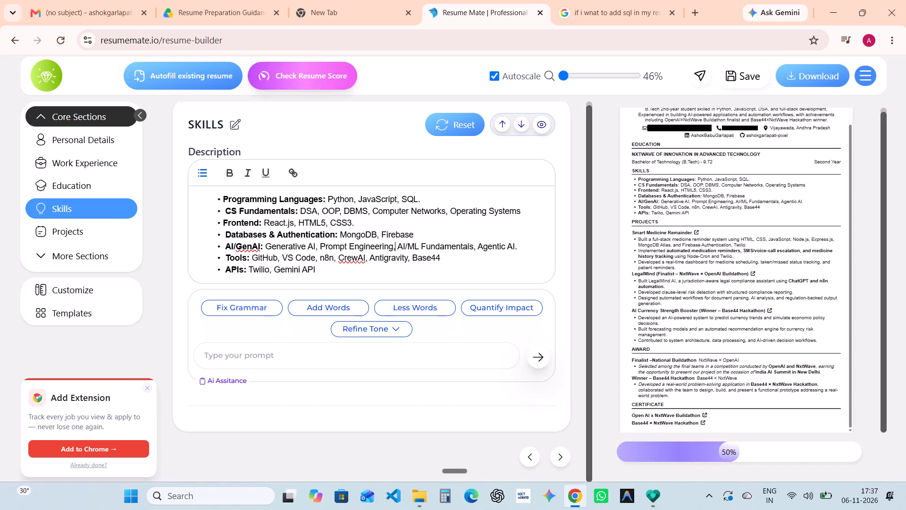
left_click(398, 248)
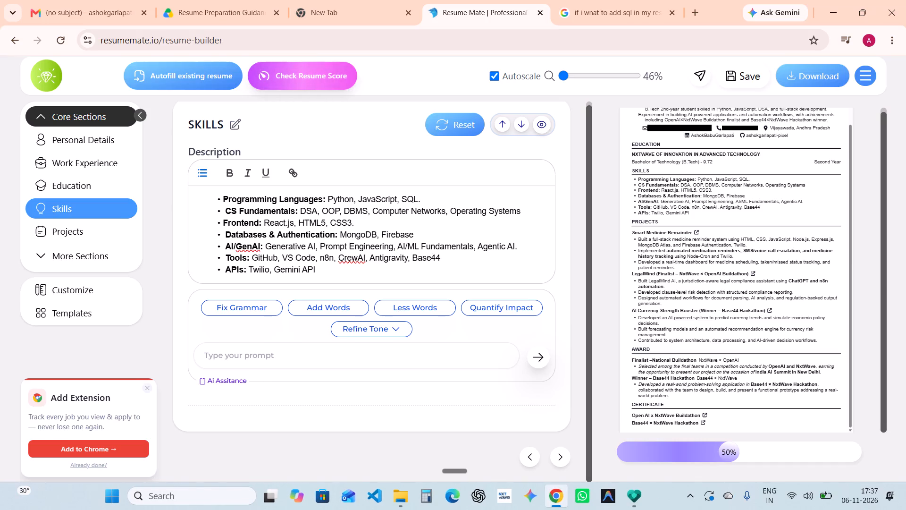
left_click_drag(397, 248, 478, 248)
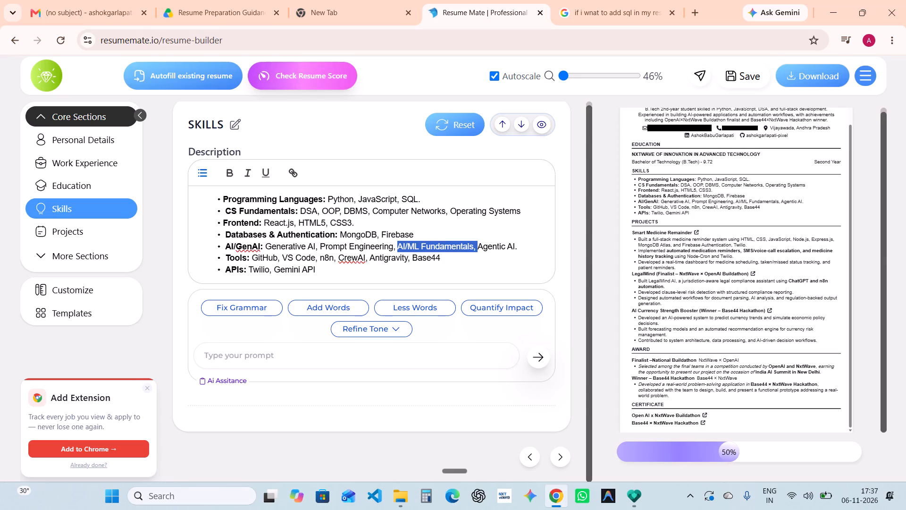
left_click_drag(478, 248, 479, 248)
key("ctrl+x")
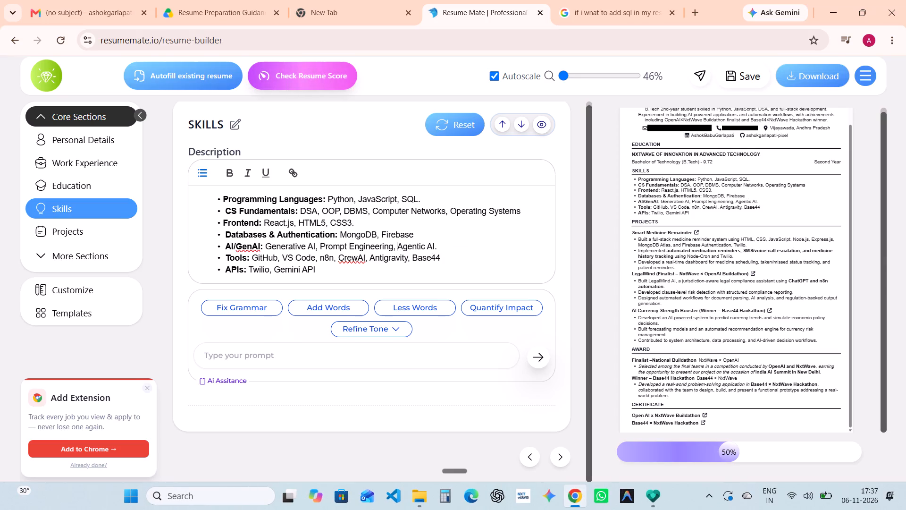
left_click(317, 245)
key("ctrl+v")
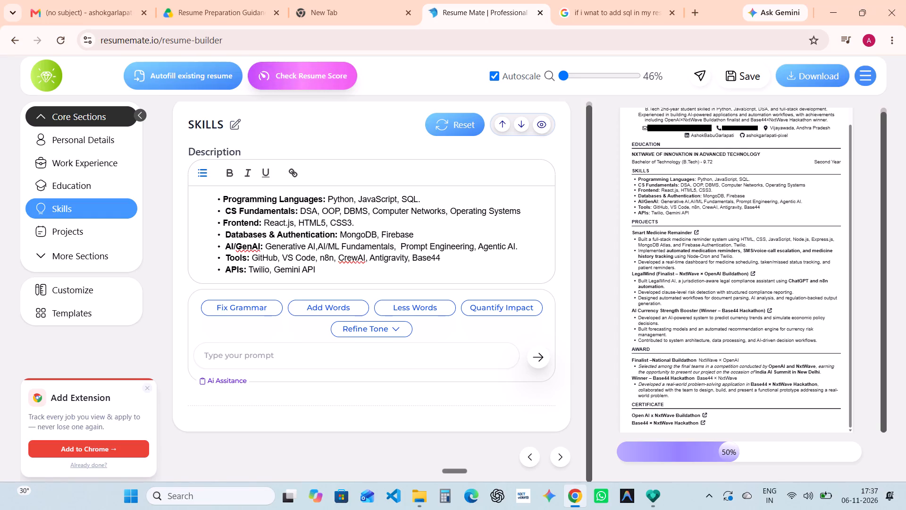
key("BackSpace")
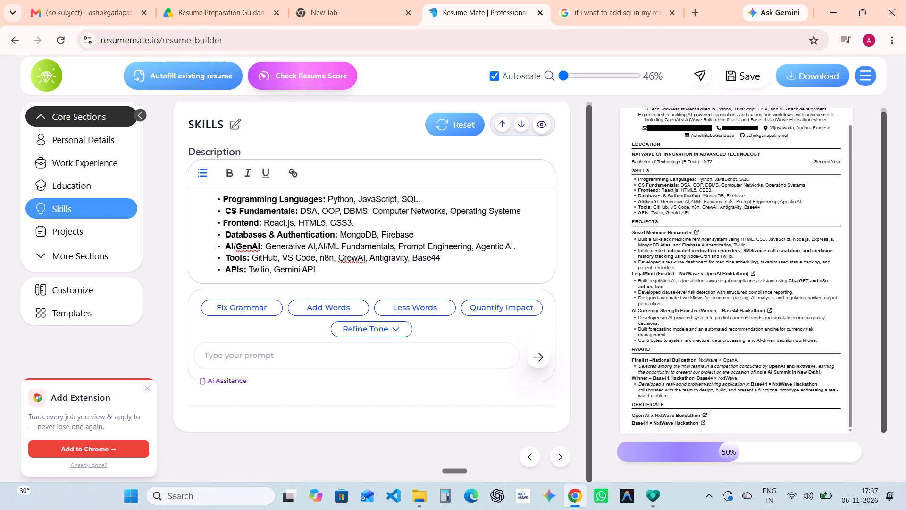
left_click(317, 244)
key("space")
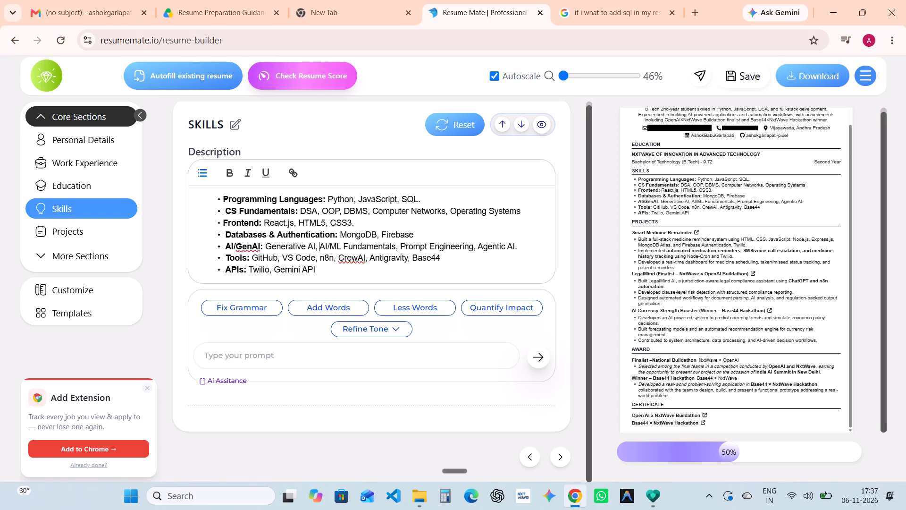
Open the resume's customization settings and set the font family to Roboto.
scroll(440, 189, "down", 3)
scroll(341, 227, "down", 1)
scroll(673, 315, "down", 1)
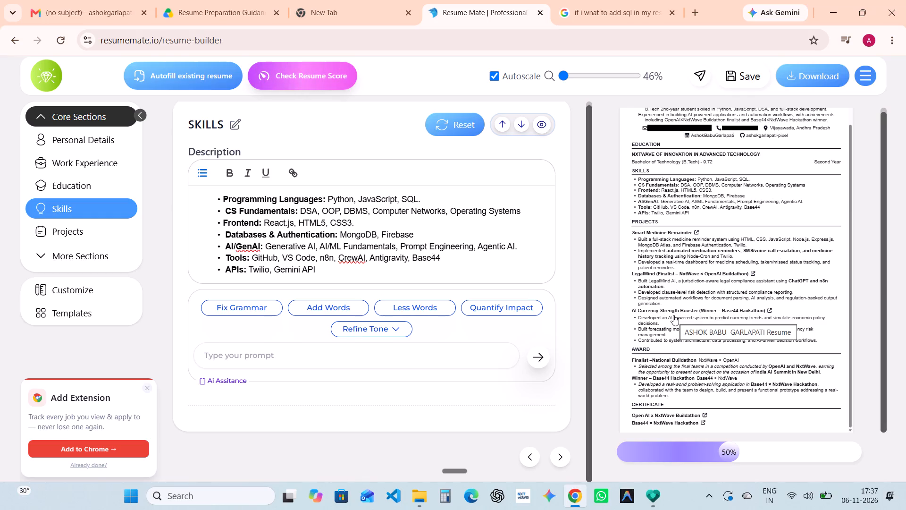
scroll(673, 315, "down", 1)
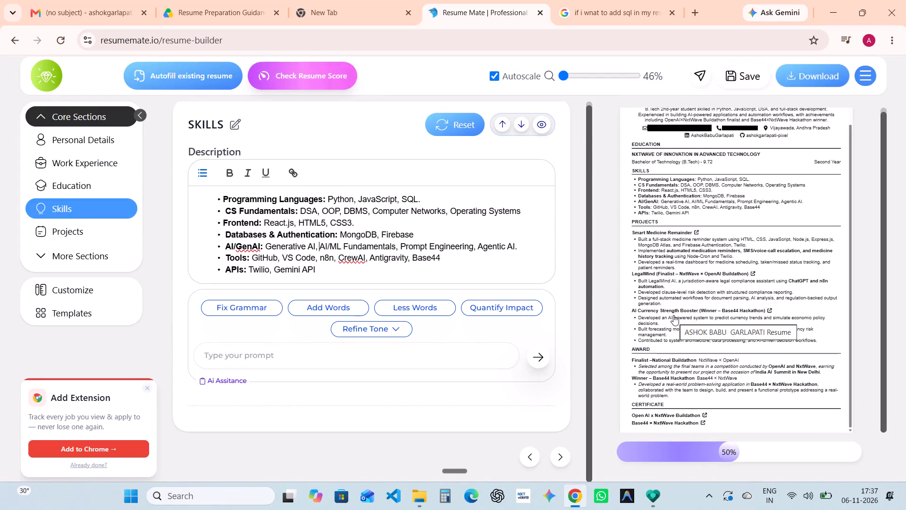
left_click(103, 295)
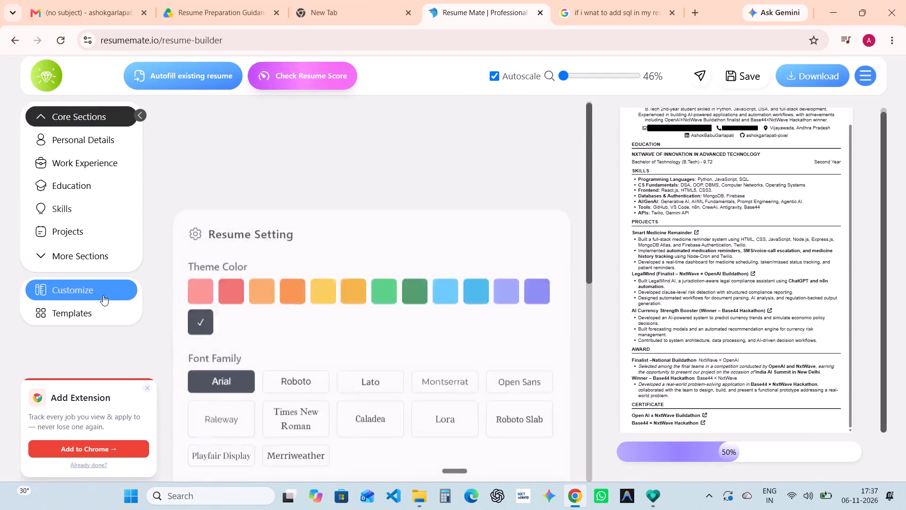
left_click(295, 266)
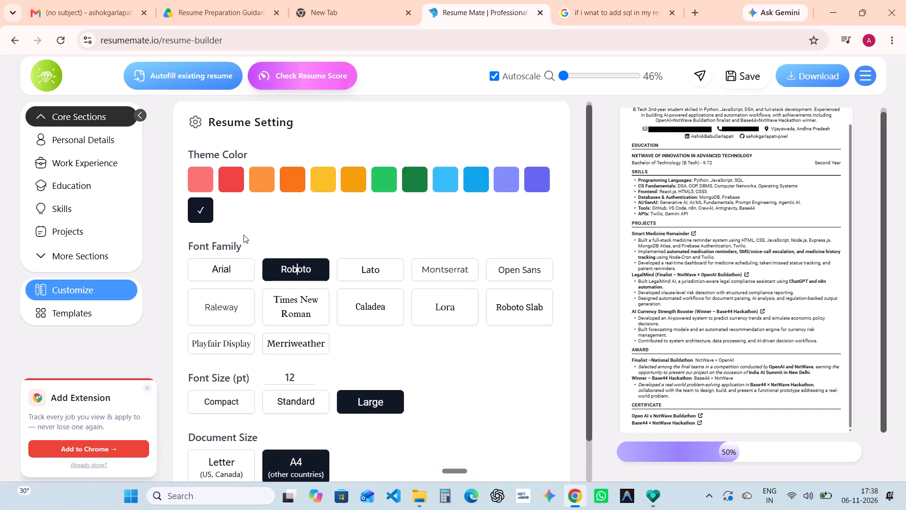
Remove the bold from "automated medication reminders, SMS/voice-call escalation, and medicine history tracking" in the Smart Medicine Remainder project description.
left_click(86, 225)
scroll(337, 318, "down", 1)
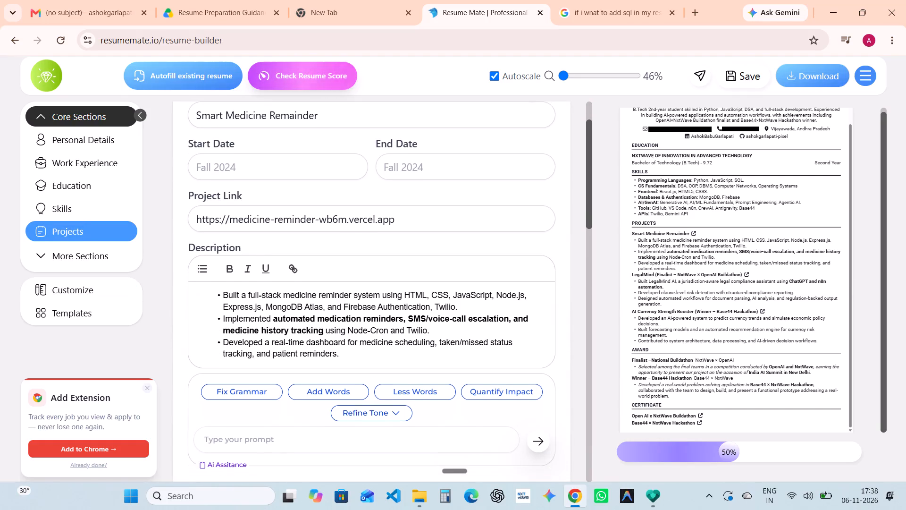
left_click_drag(274, 319, 319, 333)
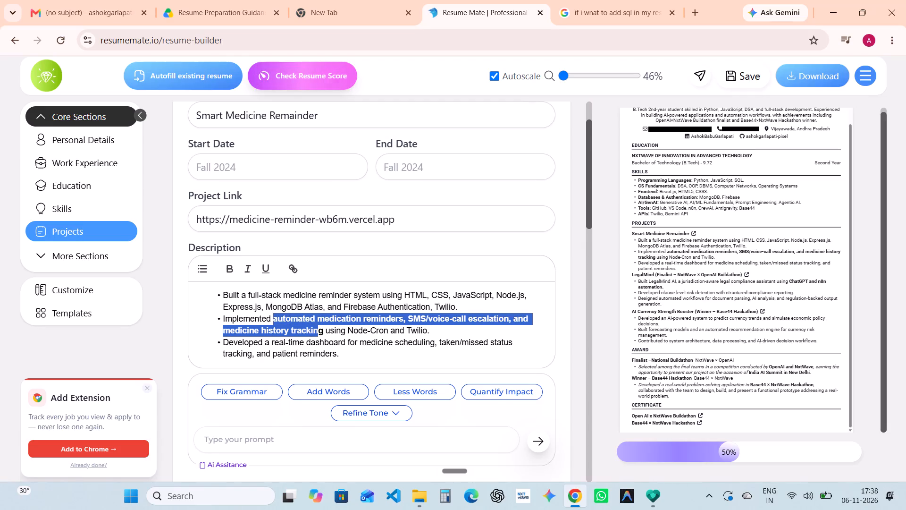
left_click_drag(319, 333, 322, 331)
left_click(231, 269)
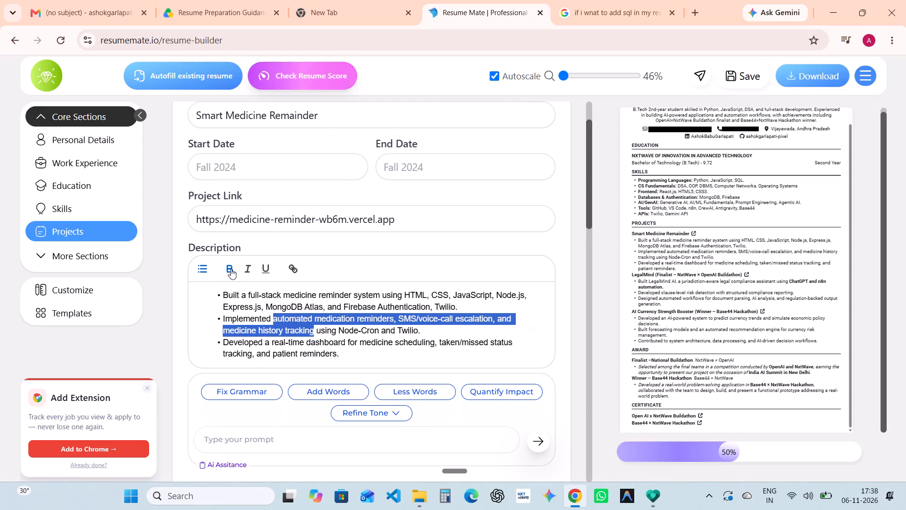
left_click(493, 346)
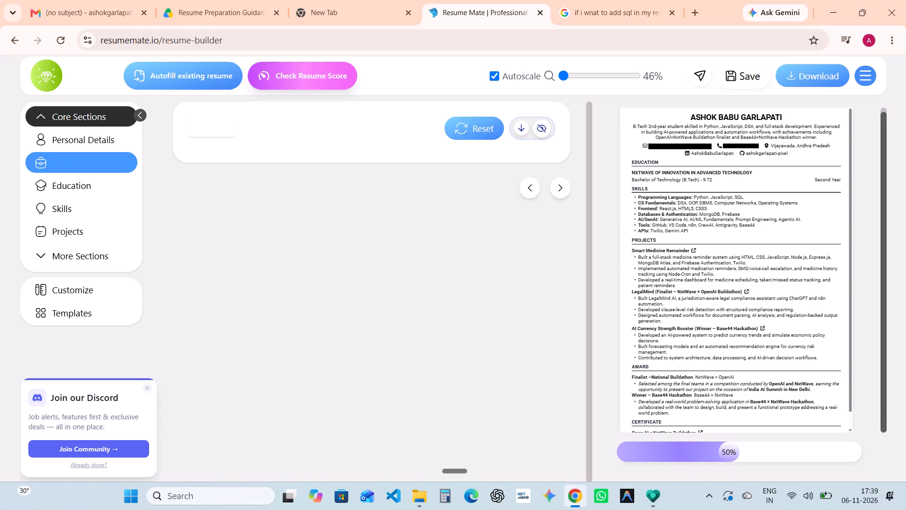
type("SUMMAE")
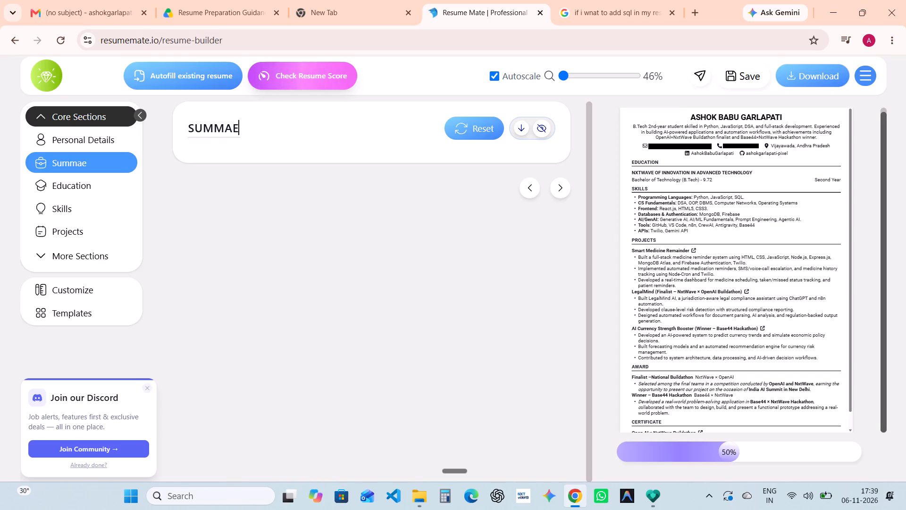
key("BackSpace")
type("RY")
key("Return")
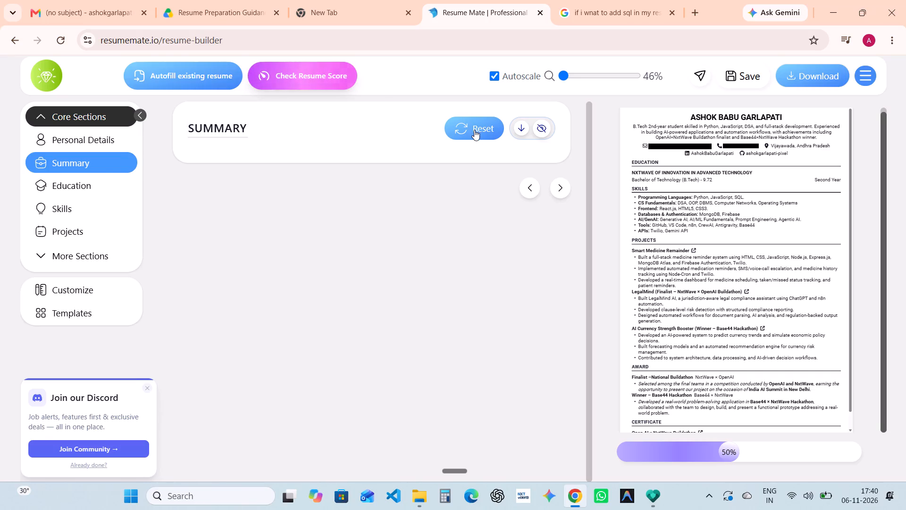
Reset the SUMMARY section and rename its restored Work Experience heading as SUMMARY.
left_click(474, 130)
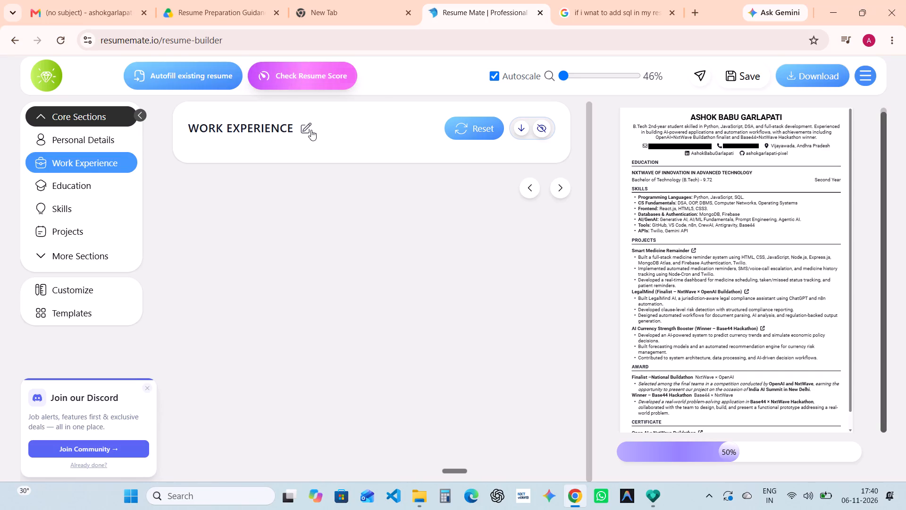
left_click(310, 130)
key("BackSpace")
key("BackSpace")
key("BackSpace")
key("BackSpace")
key("BackSpace")
key("BackSpace")
key("BackSpace")
key("BackSpace")
key("BackSpace")
key("BackSpace")
key("BackSpace")
key("BackSpace")
key("BackSpace")
key("BackSpace")
key("BackSpace")
key("BackSpace")
key("BackSpace")
key("BackSpace")
key("BackSpace")
key("BackSpace")
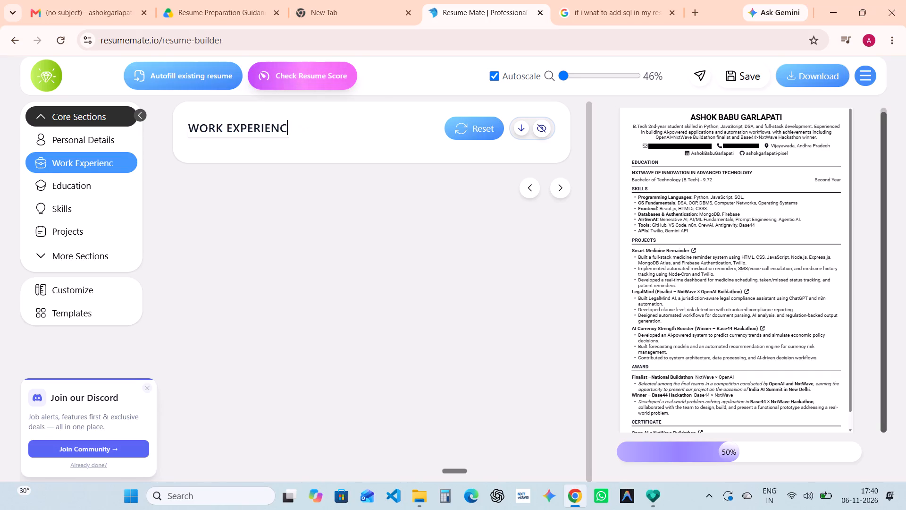
type("SUMMARY")
key("Return")
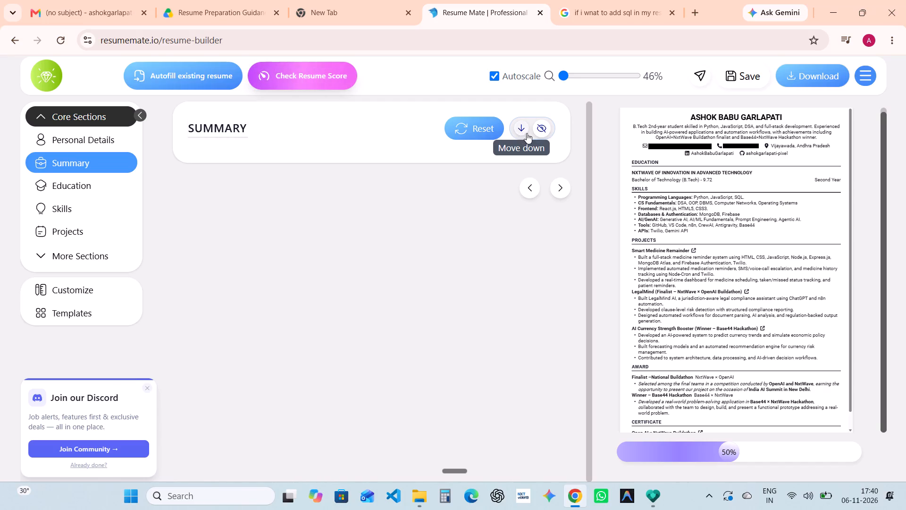
left_click(271, 144)
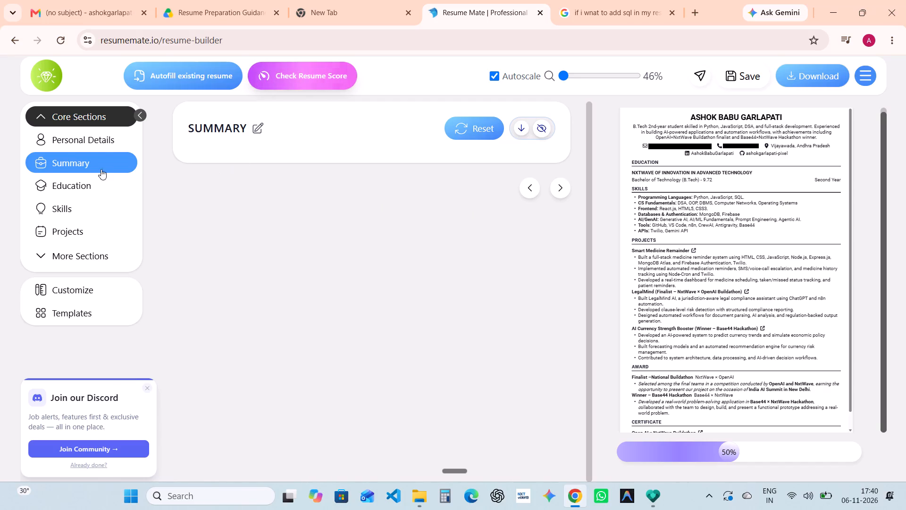
Move the B.Tech profile paragraph from Personal Details into the Summary section's description and make that section visible.
left_click(65, 136)
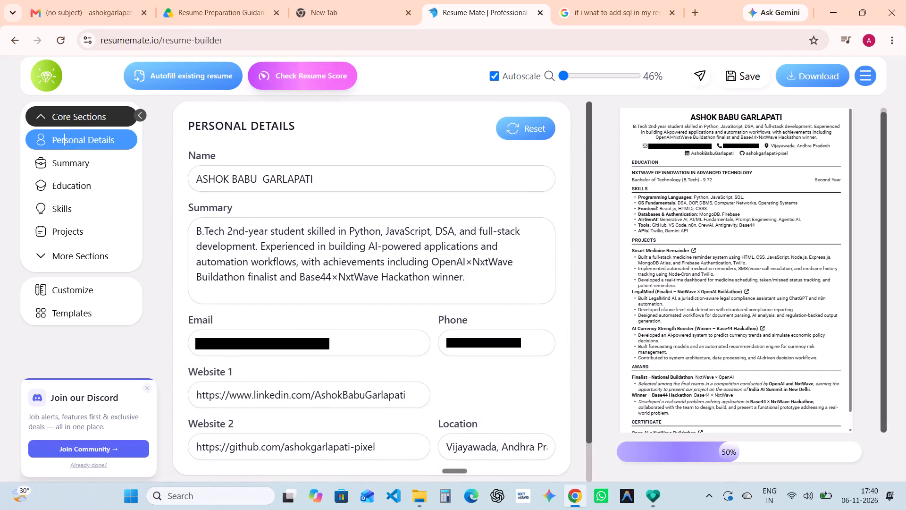
Move the B.Tech profile paragraph out of the Personal Details summary into the description of the SUMMARY section, making that section visible.
left_click_drag(472, 282, 183, 234)
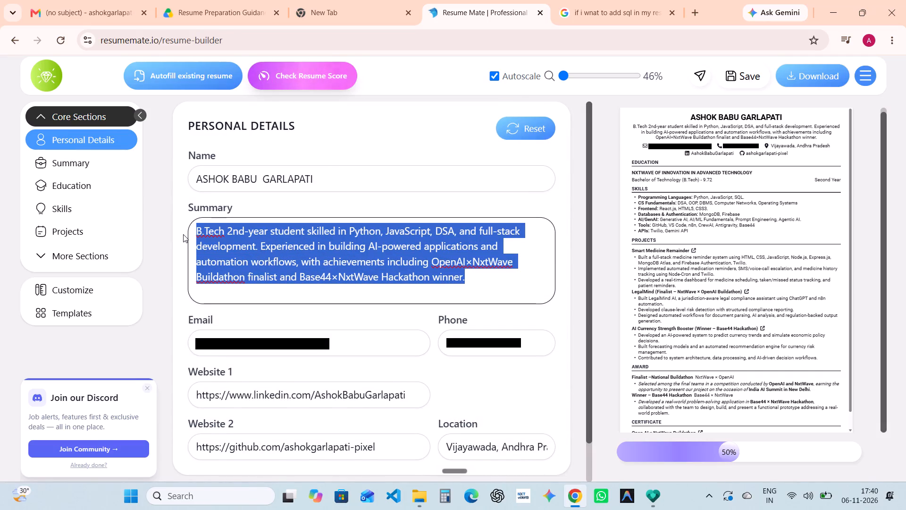
key("ctrl+x")
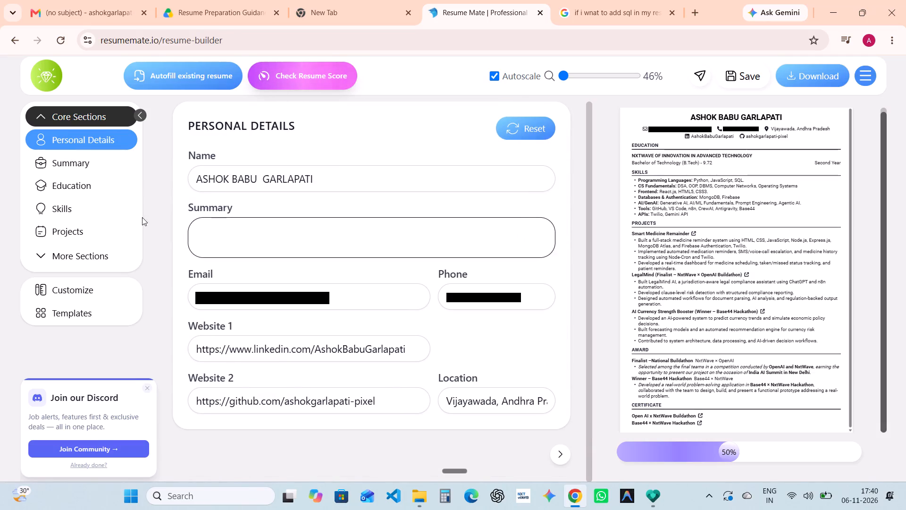
left_click(70, 157)
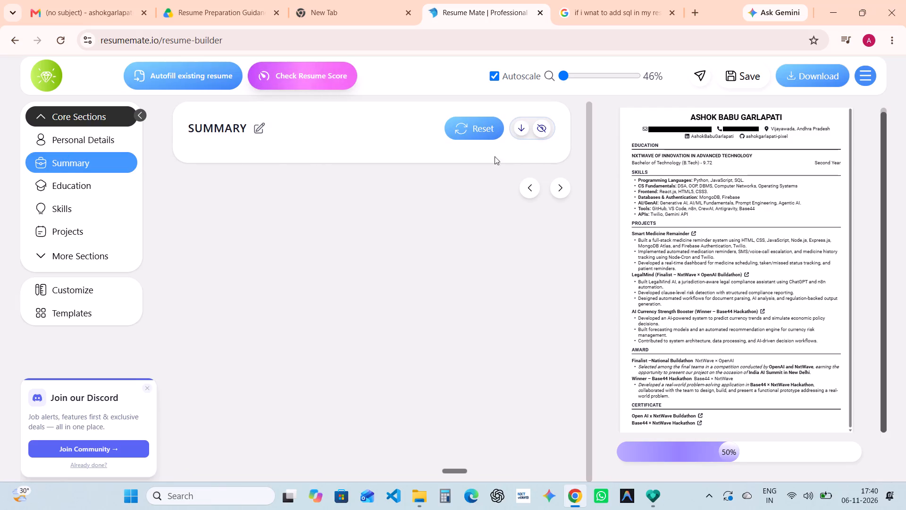
left_click(286, 154)
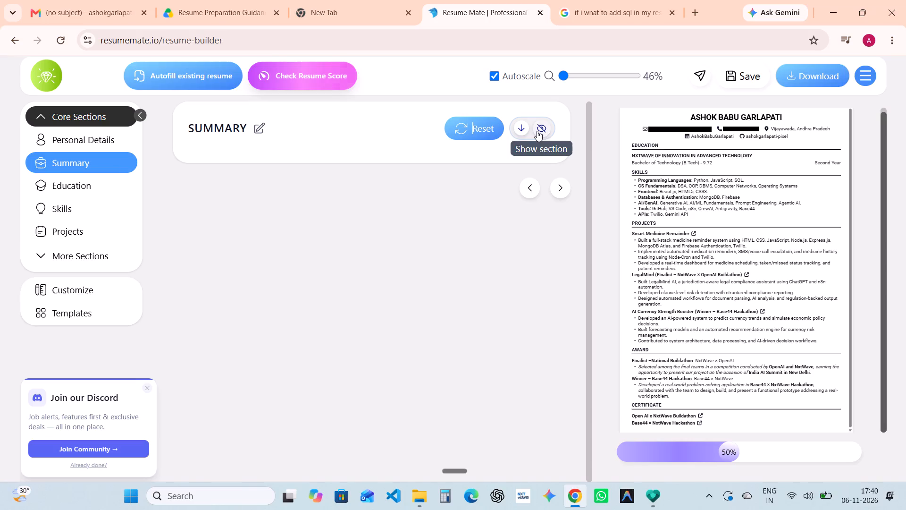
left_click(542, 132)
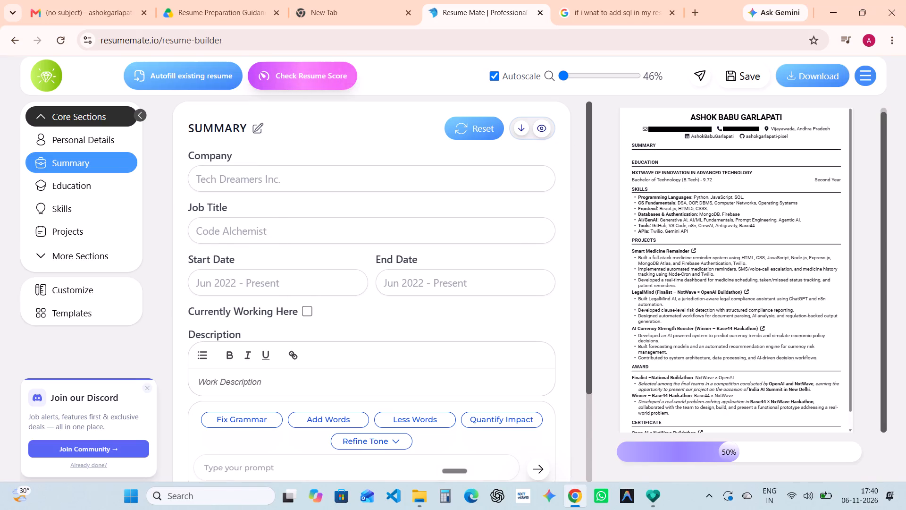
left_click(226, 386)
key("ctrl+v")
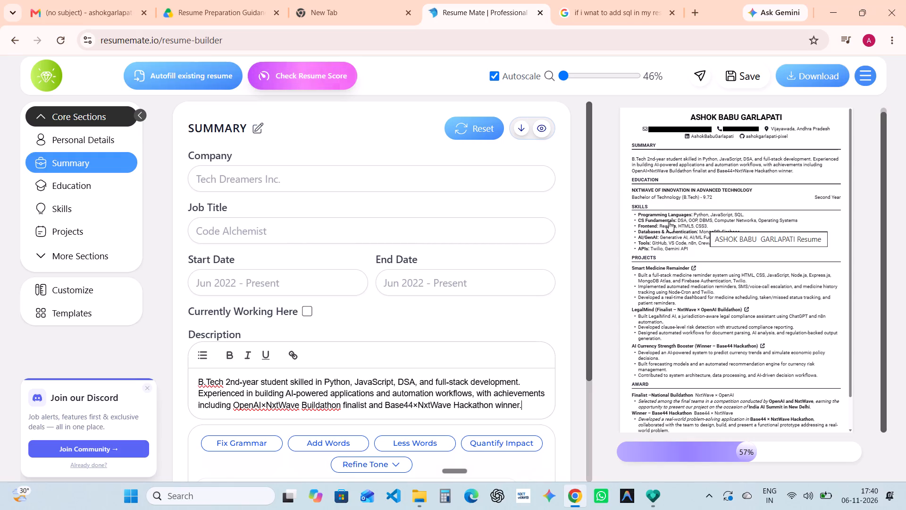
Look over the Education section's entry, then open the earlier Updated_Resume_Final_v2 PDF from File Explorer as a reference.
left_click(84, 183)
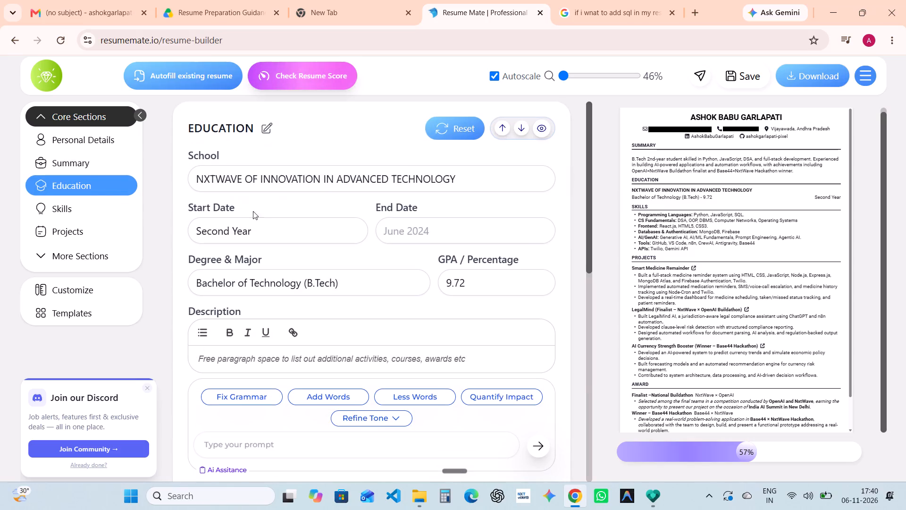
scroll(351, 316, "down", 2)
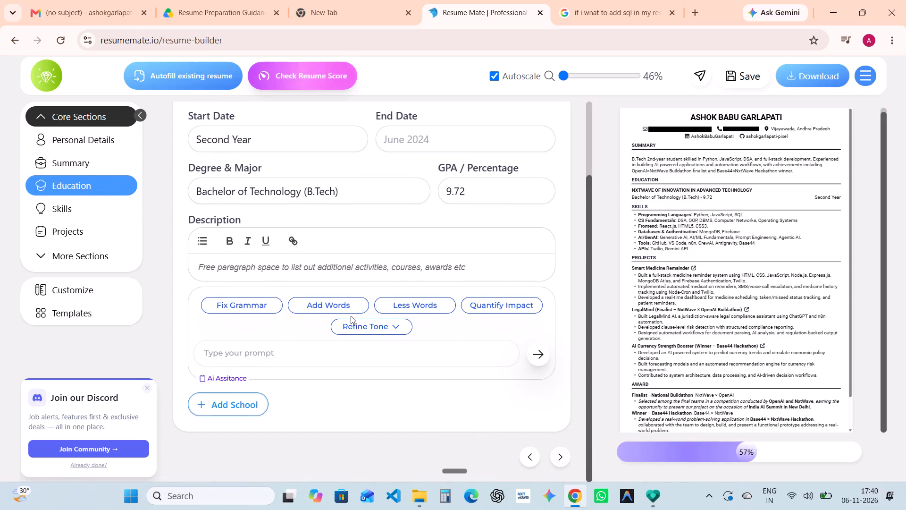
scroll(351, 316, "up", 3)
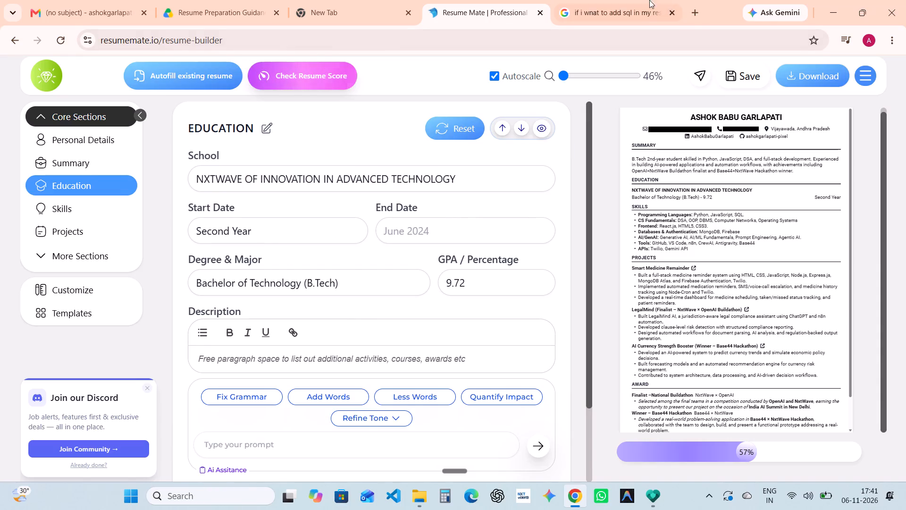
left_click(691, 15)
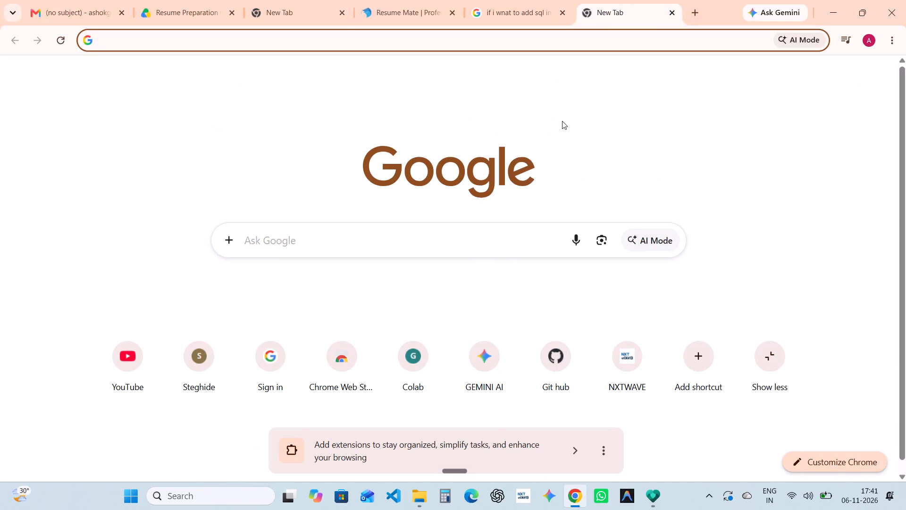
left_click(430, 499)
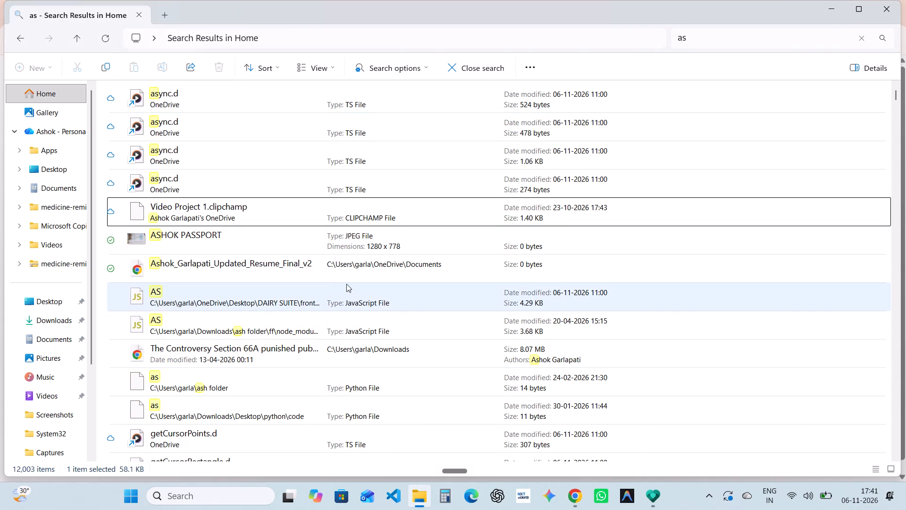
double_click(348, 271)
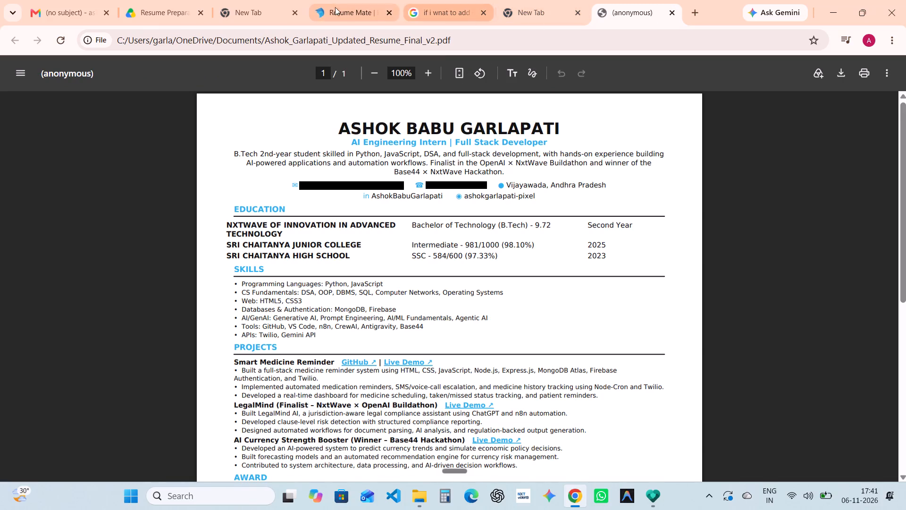
Close the old blank tab and the SQL search tab, and move the remaining blank tab to the end.
left_click(259, 4)
left_click(298, 11)
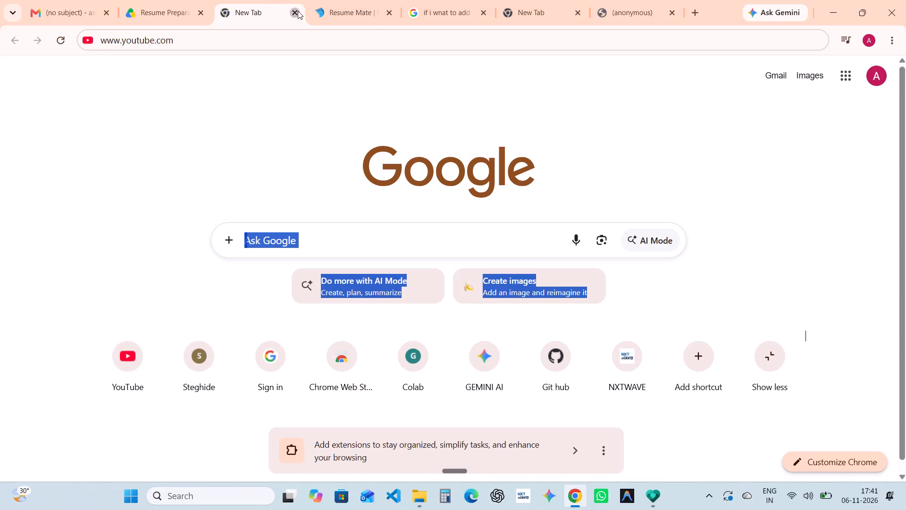
left_click(363, 16)
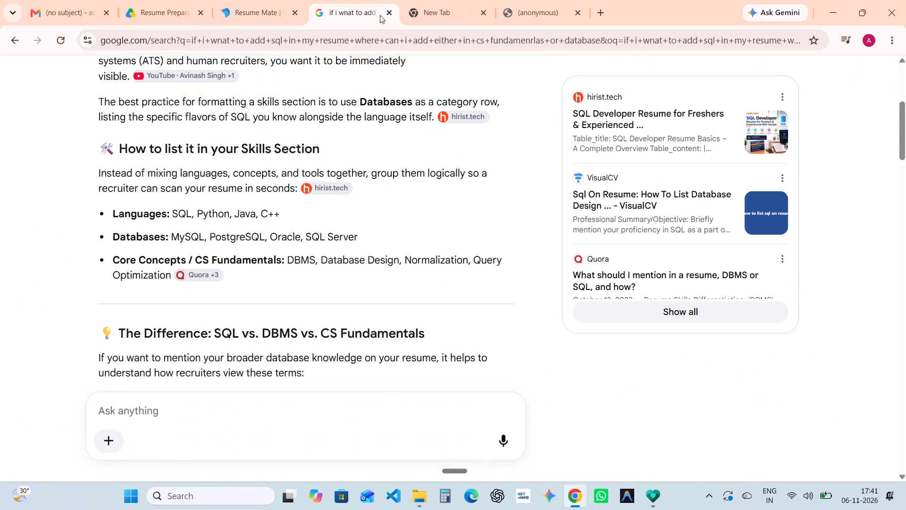
left_click(392, 14)
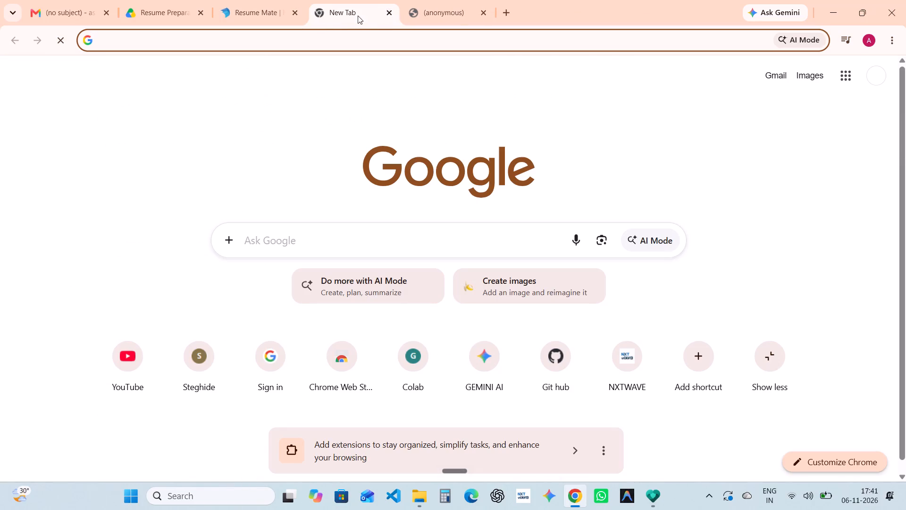
left_click_drag(357, 17, 562, 6)
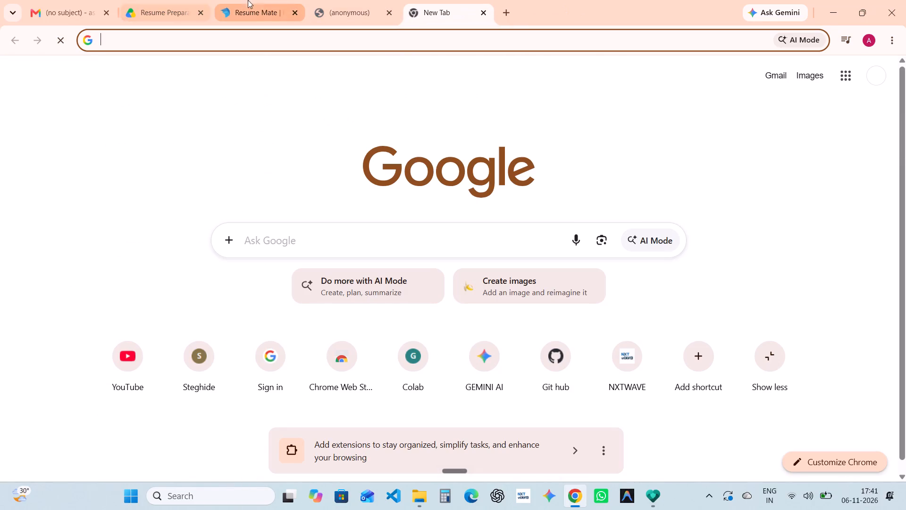
Copy the school name "SRI CHAITANYA JUNIOR COLLEGE" from the Education section of the earlier resume PDF.
left_click(337, 13)
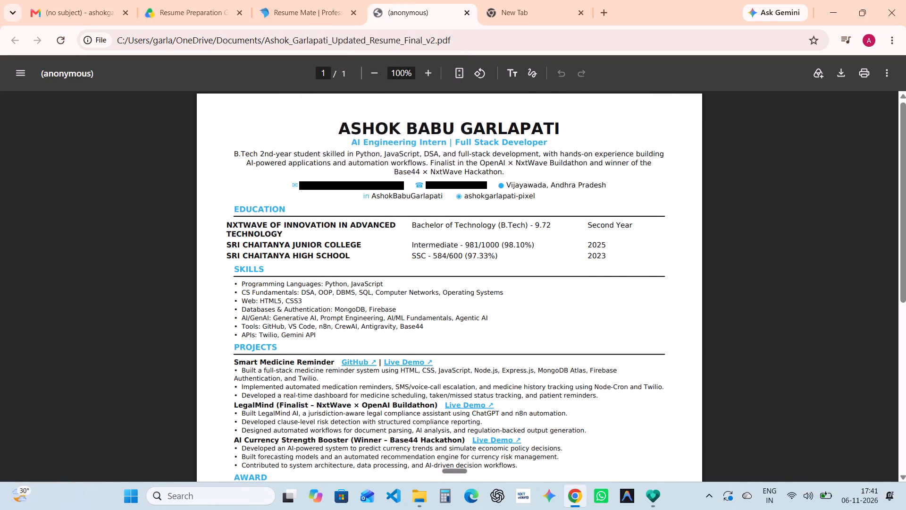
scroll(379, 200, "down", 1)
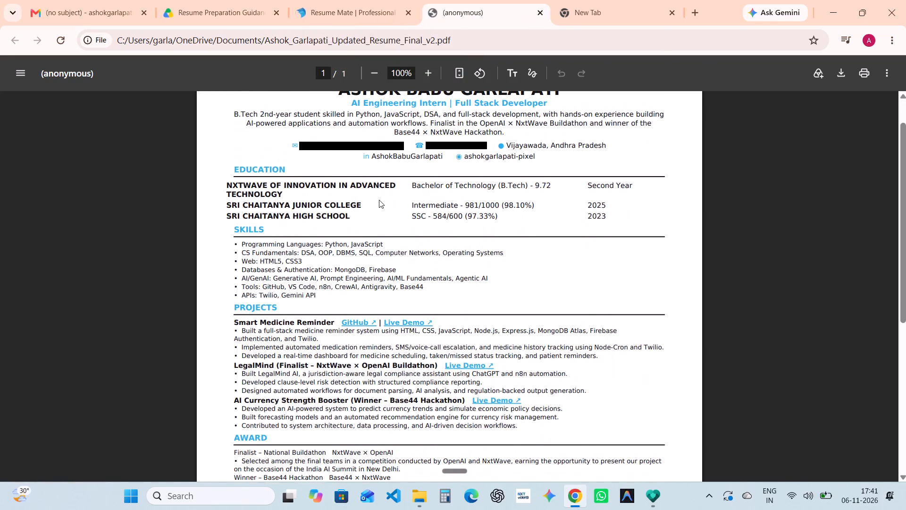
scroll(379, 200, "down", 1)
left_click_drag(223, 204, 270, 205)
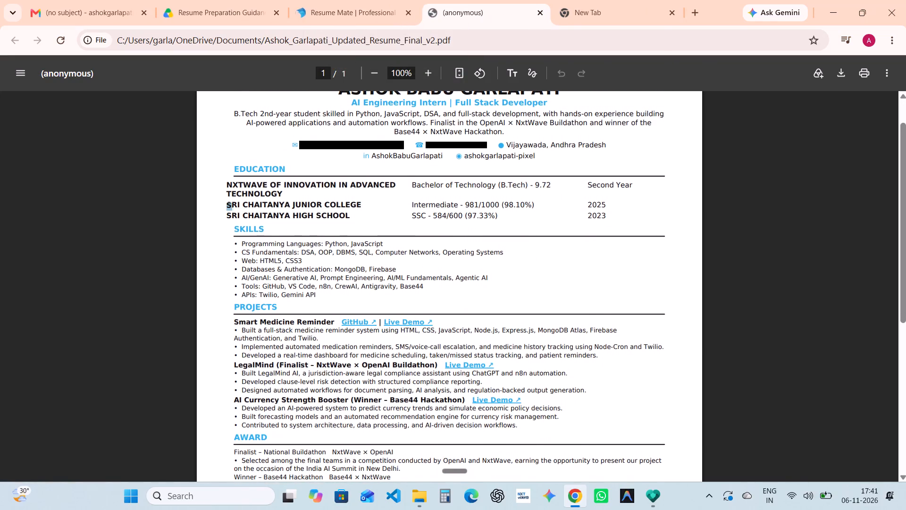
left_click_drag(270, 205, 624, 206)
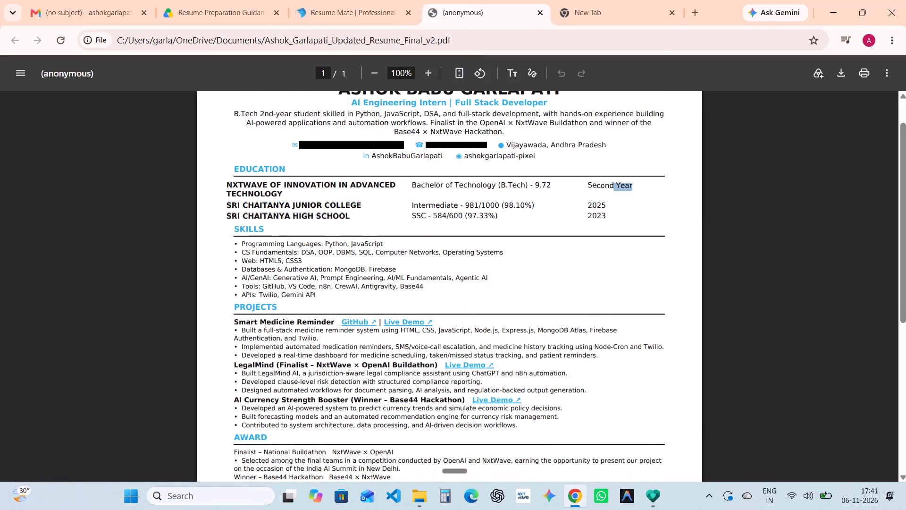
left_click_drag(624, 206, 610, 204)
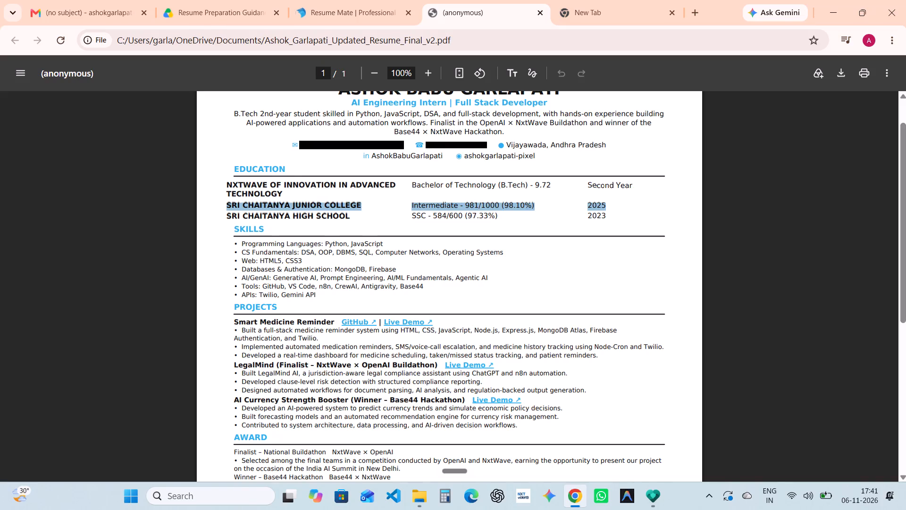
left_click(364, 202)
left_click_drag(364, 202, 207, 207)
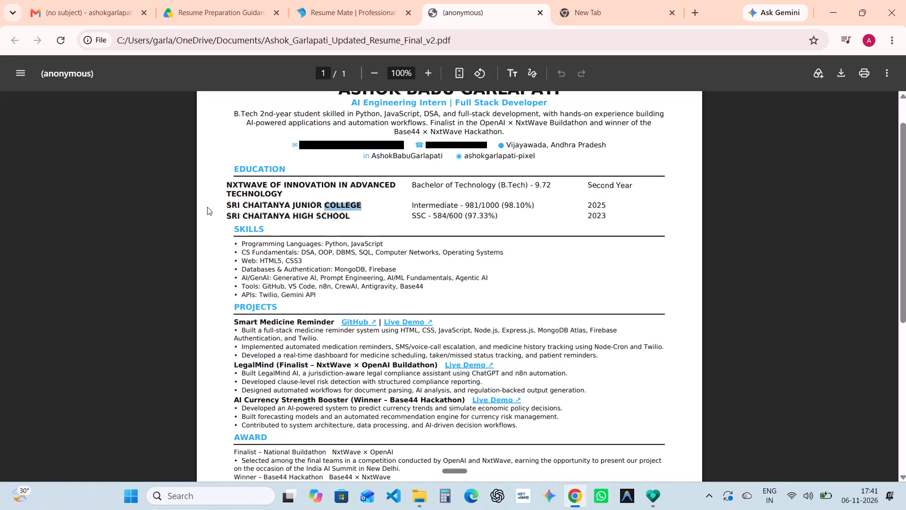
left_click_drag(207, 207, 222, 200)
left_click(222, 200)
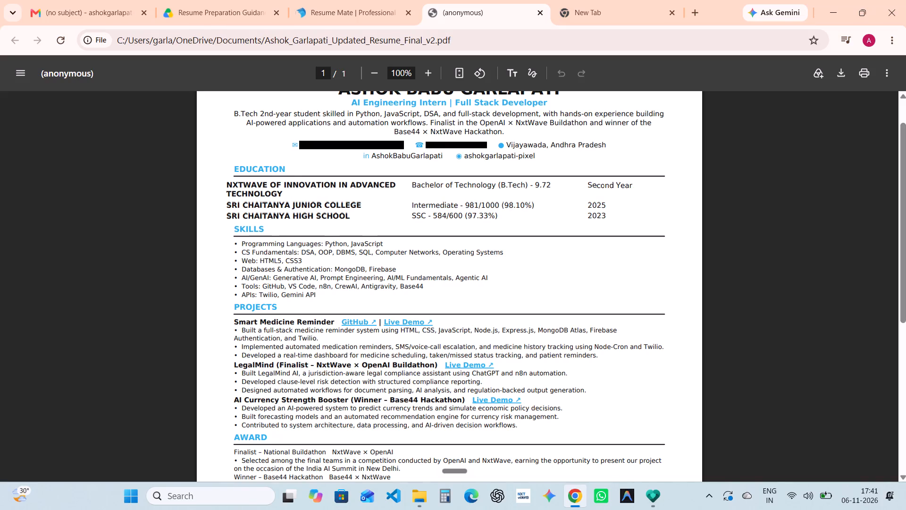
left_click_drag(226, 206, 403, 207)
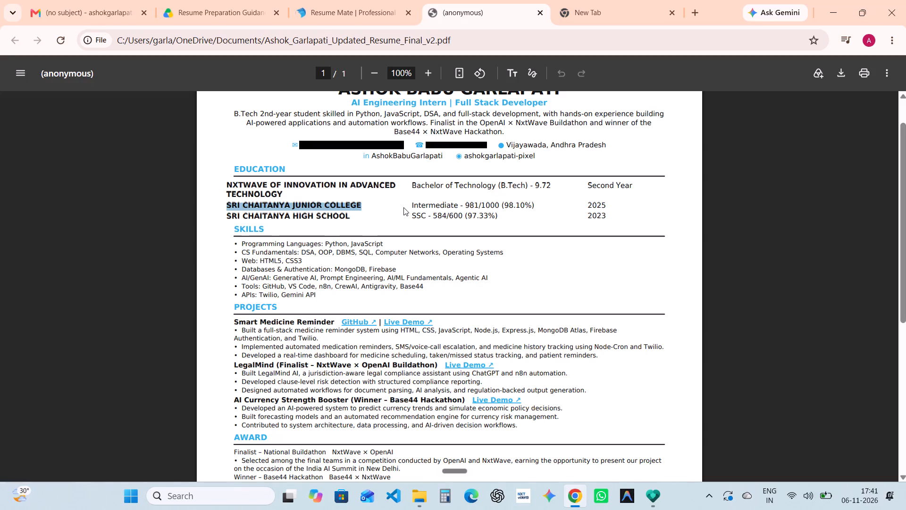
key("ctrl+c")
key("ctrl+c")
Add a second school to Resume Mate's Education section and enter SRI CHAITANYA JUNIOR COLLEGE as its name.
left_click(343, 3)
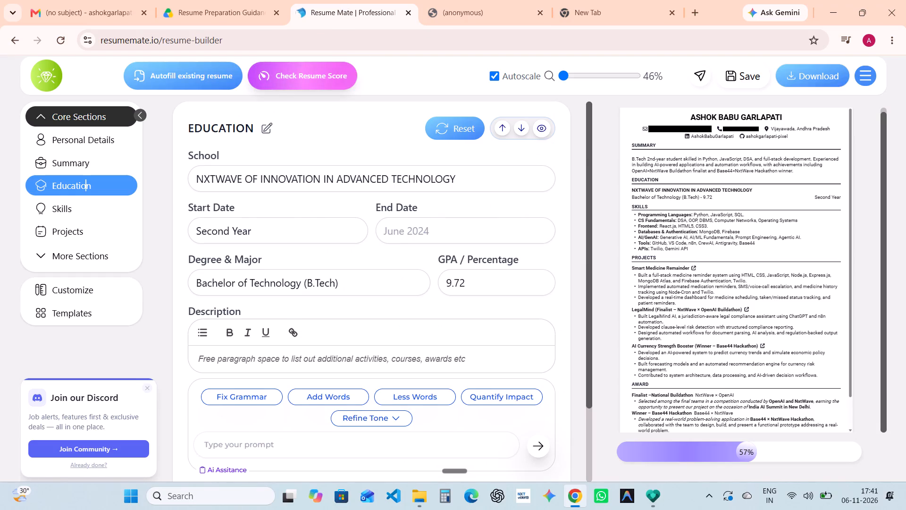
scroll(338, 258, "down", 1)
scroll(338, 258, "up", 1)
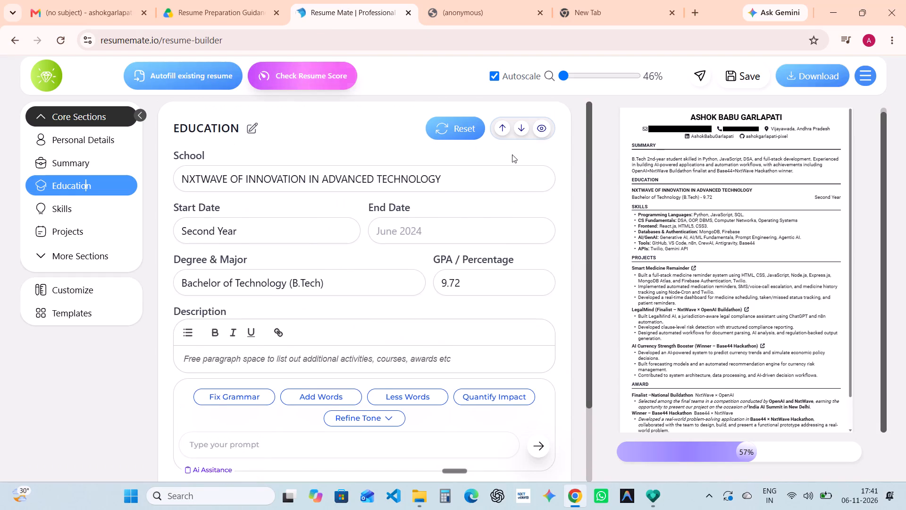
scroll(411, 337, "down", 2)
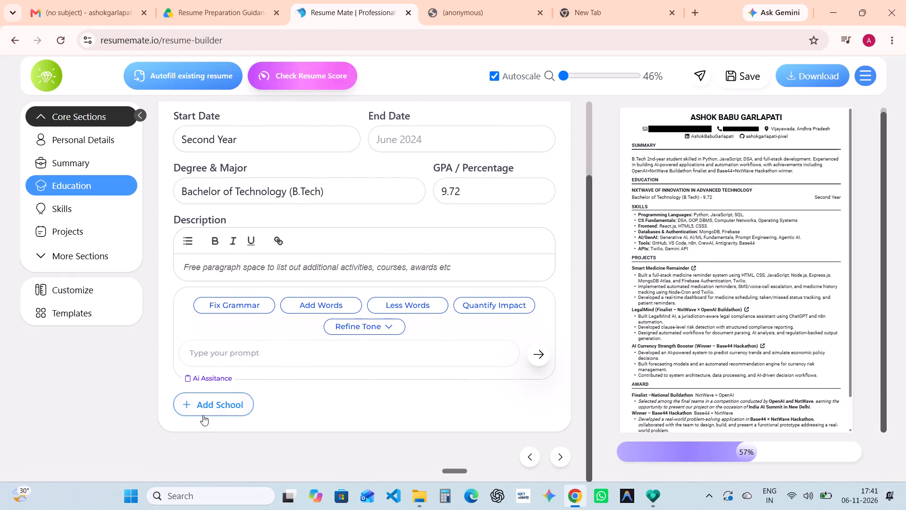
left_click(200, 413)
scroll(296, 362, "down", 2)
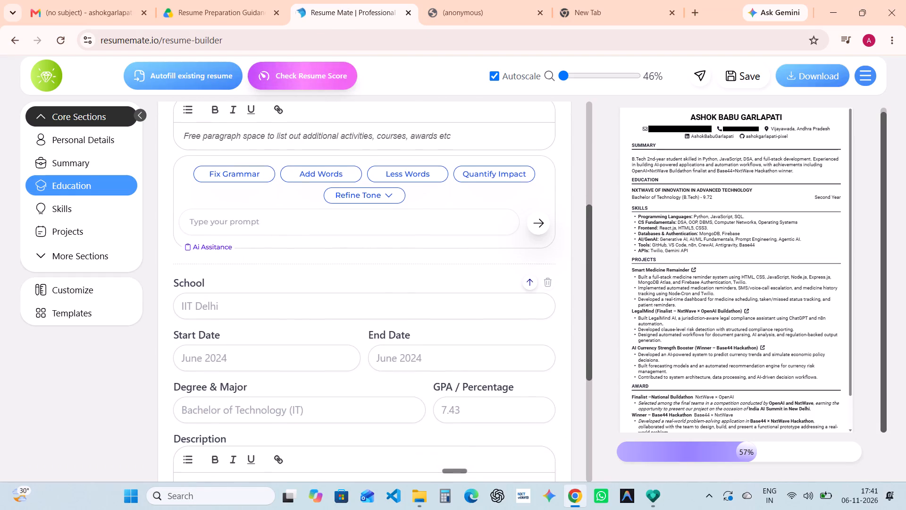
left_click(274, 299)
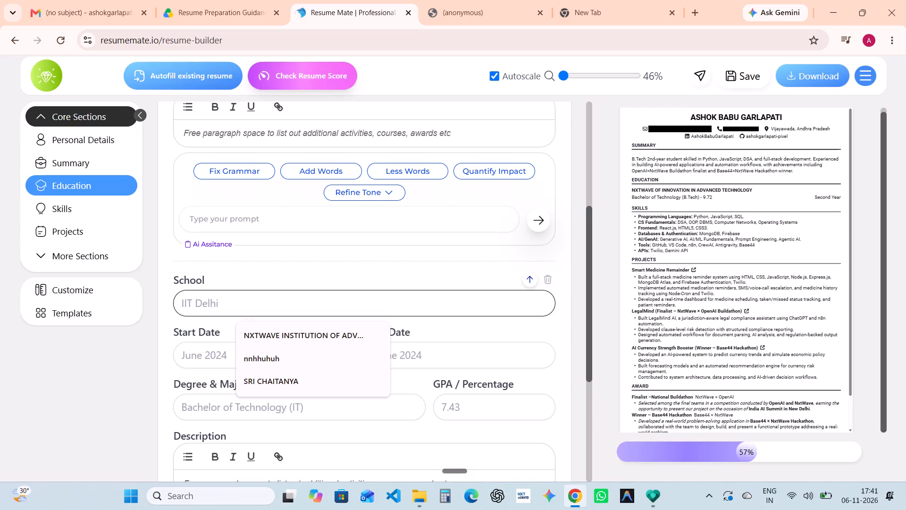
key("ctrl+v")
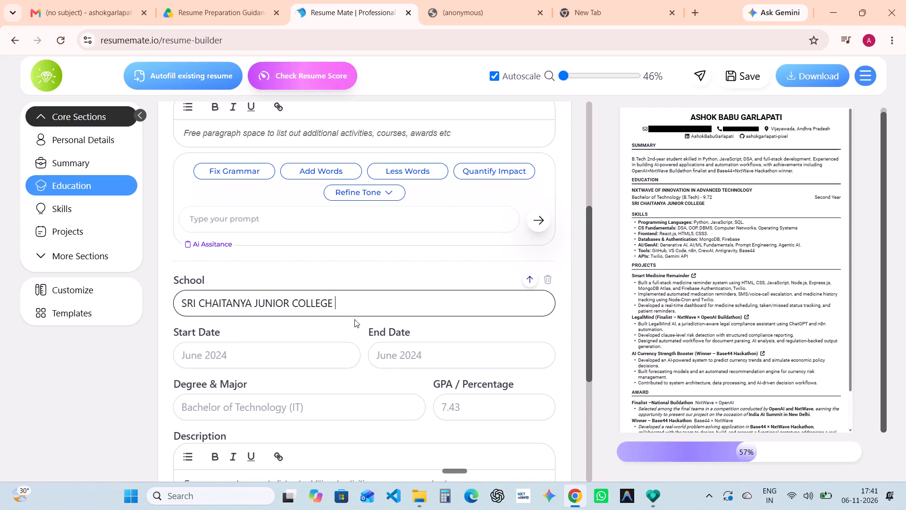
Set the start date of the SRI CHAITANYA JUNIOR COLLEGE entry to 2020.
scroll(530, 262, "down", 1)
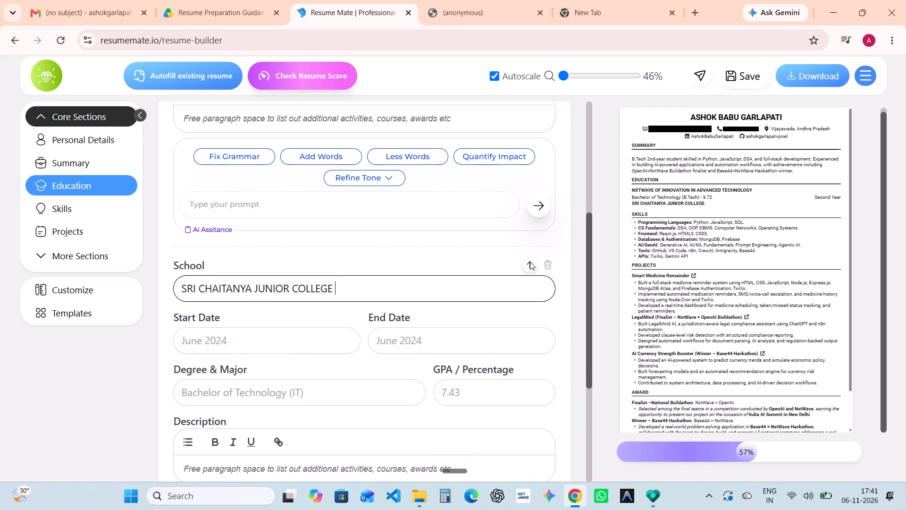
scroll(530, 262, "down", 2)
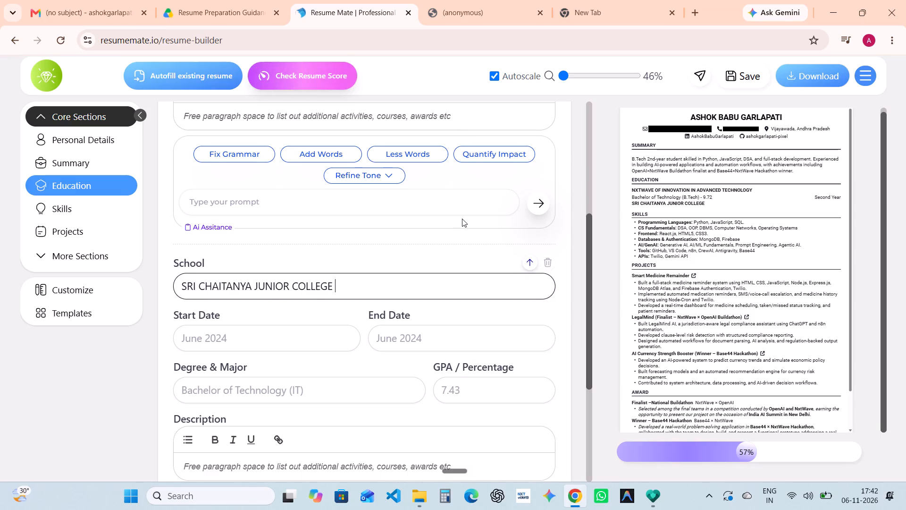
scroll(465, 220, "down", 1)
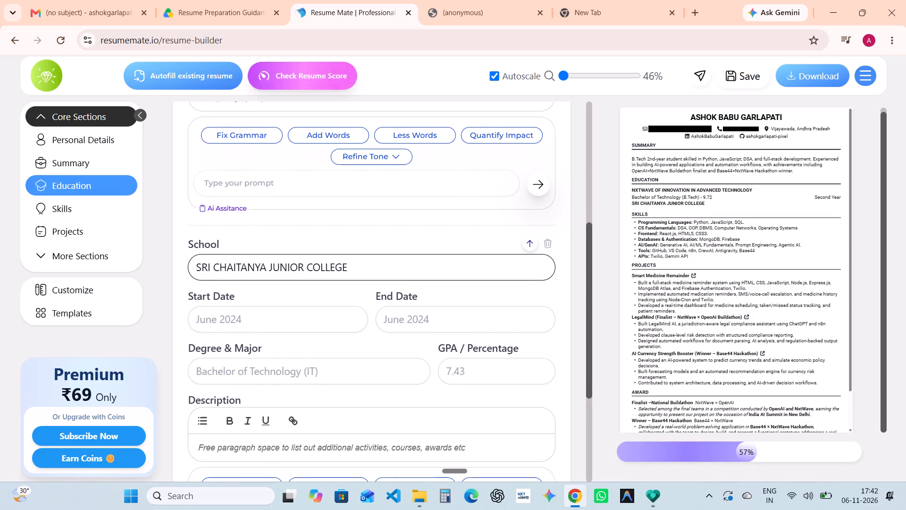
left_click(327, 332)
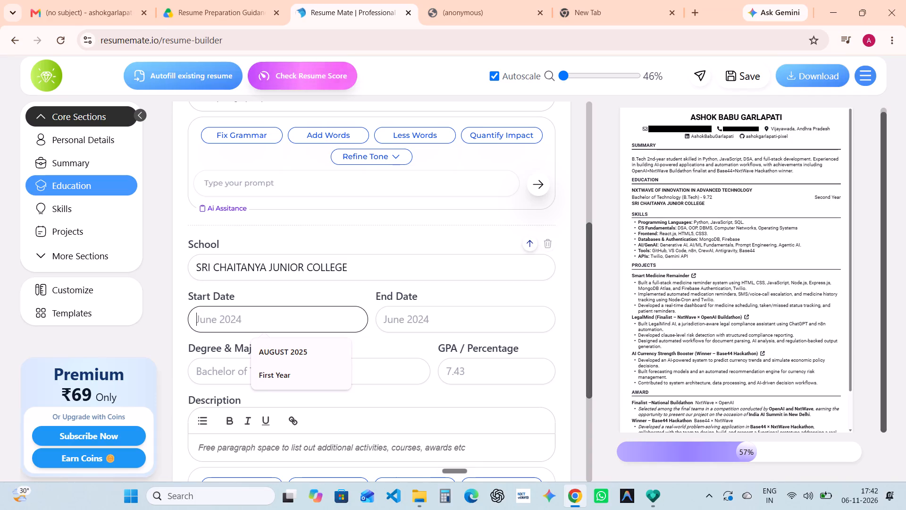
type("2020")
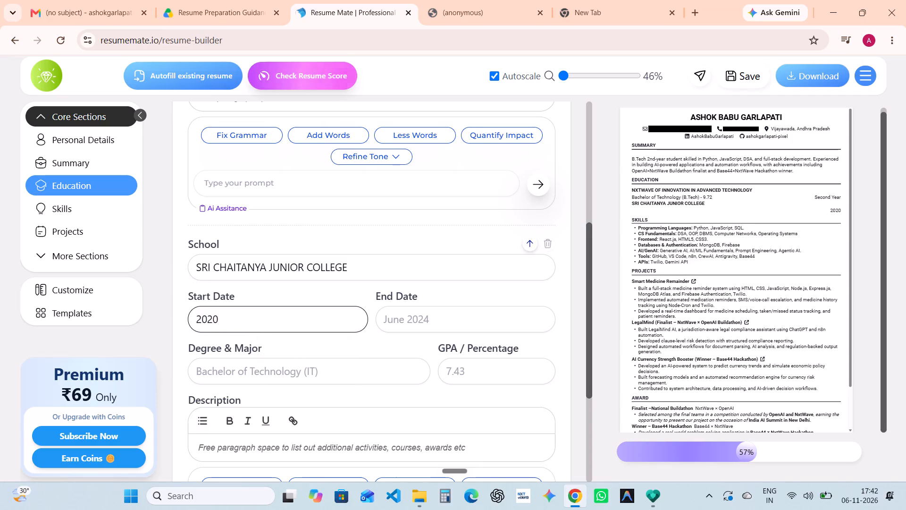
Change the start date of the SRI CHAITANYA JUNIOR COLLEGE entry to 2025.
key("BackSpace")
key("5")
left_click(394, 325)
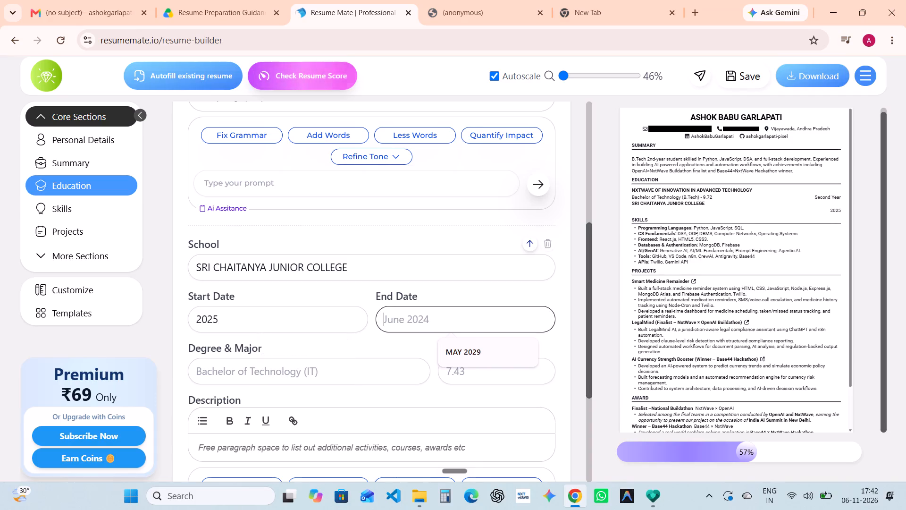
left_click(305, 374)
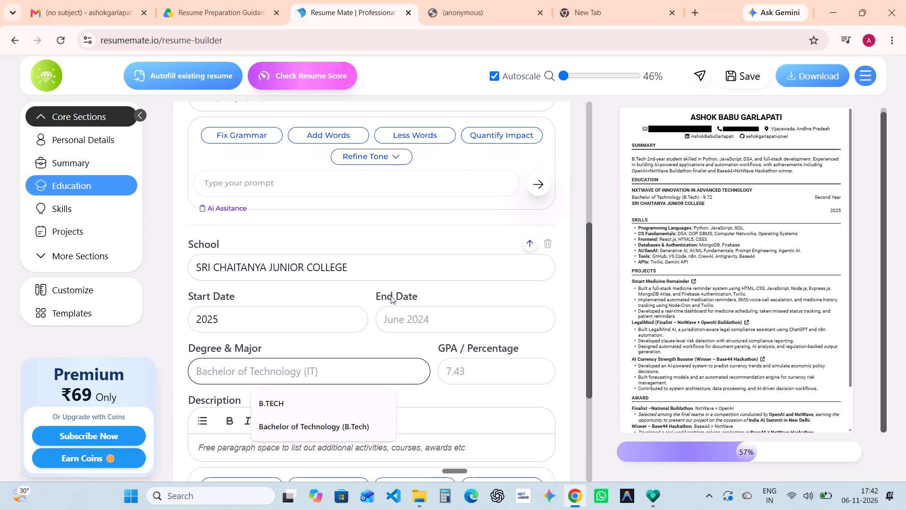
Using the sample resume's Education section in the guidance recording as reference, set the SRI CHAITANYA JUNIOR COLLEGE start date to 2023 and end date to 2025.
left_click(187, 14)
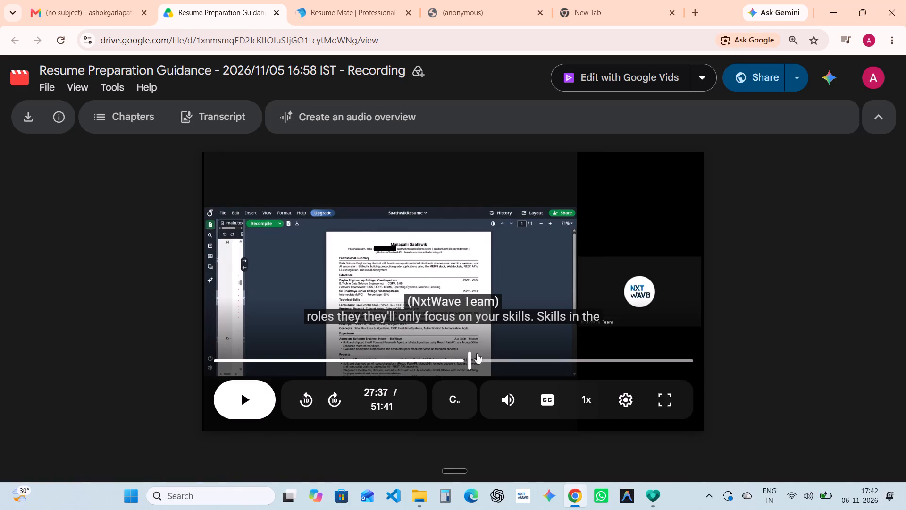
left_click(664, 391)
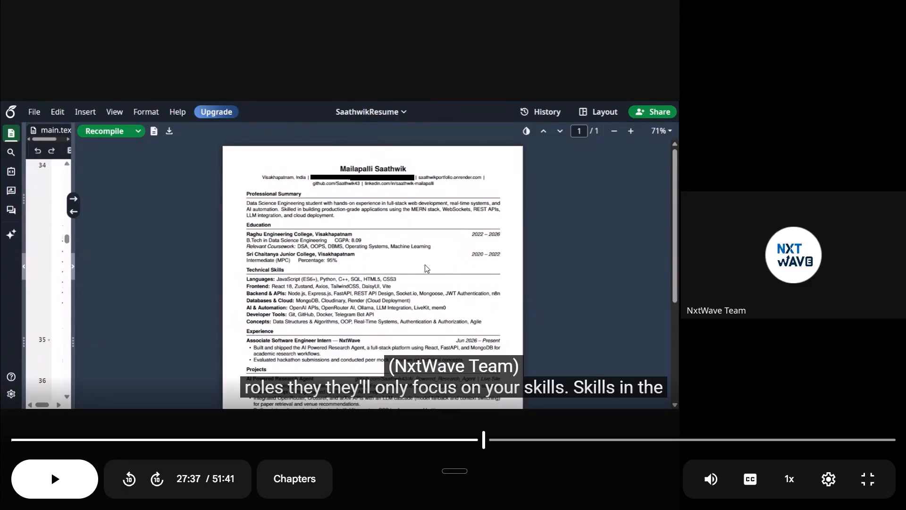
key("Escape")
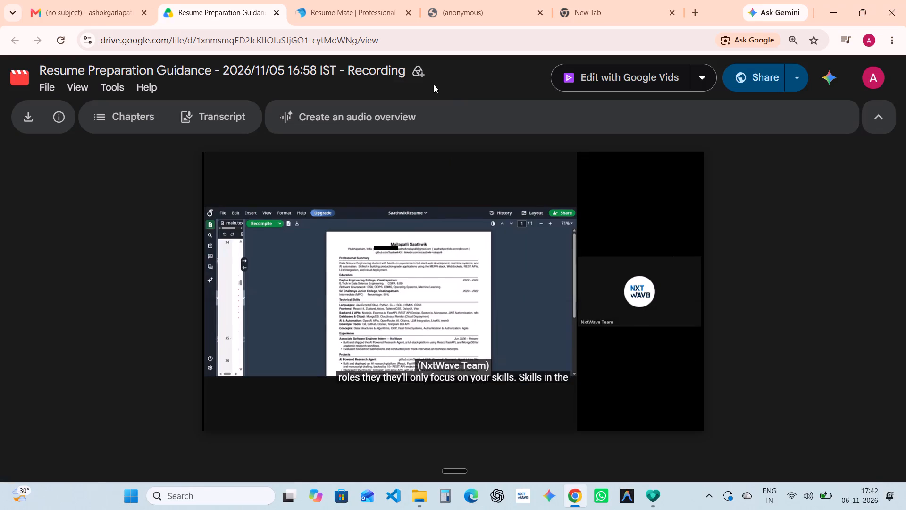
left_click(320, 0)
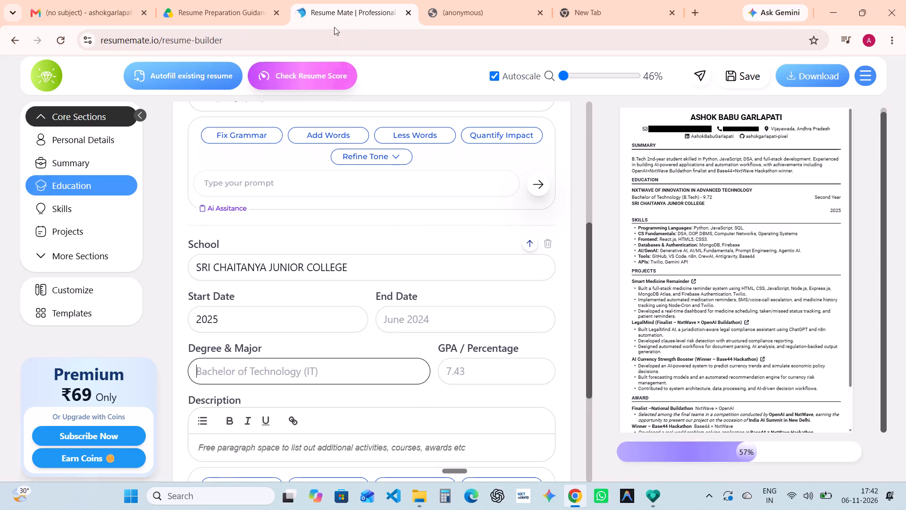
left_click(220, 319)
key("BackSpace")
key("3")
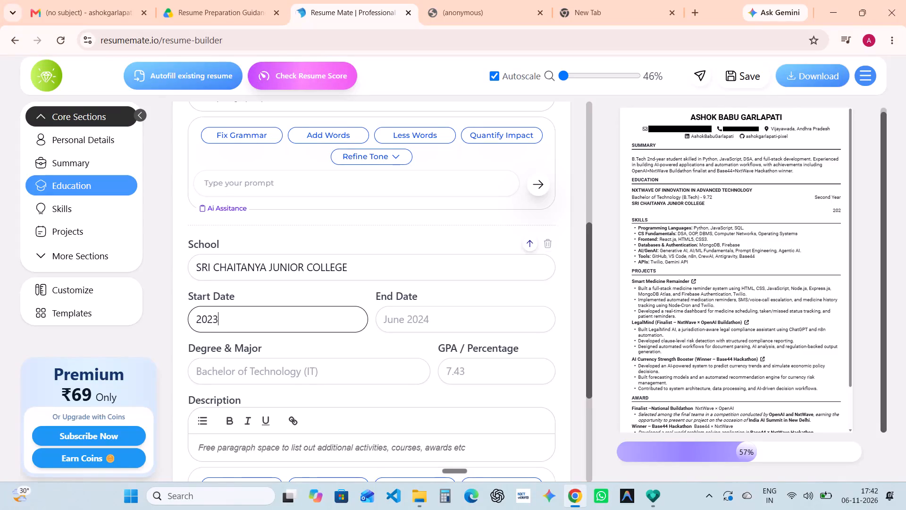
left_click(386, 324)
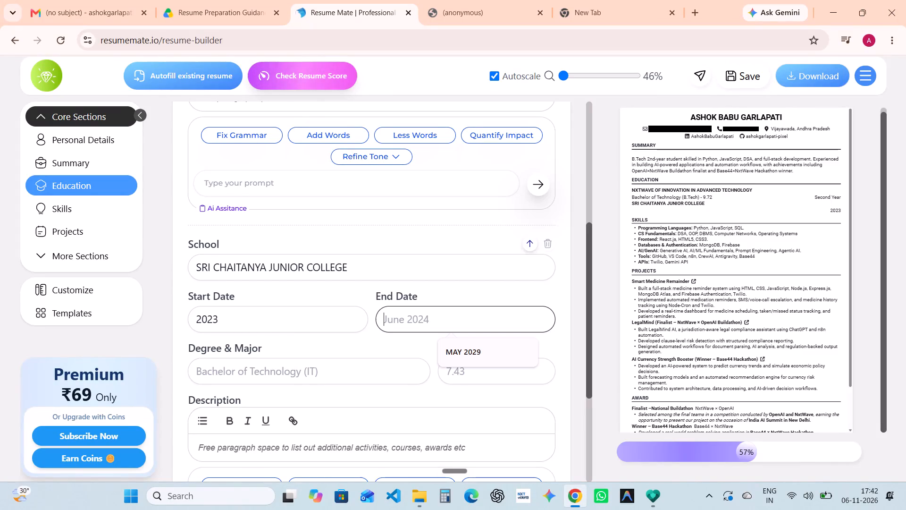
type("202")
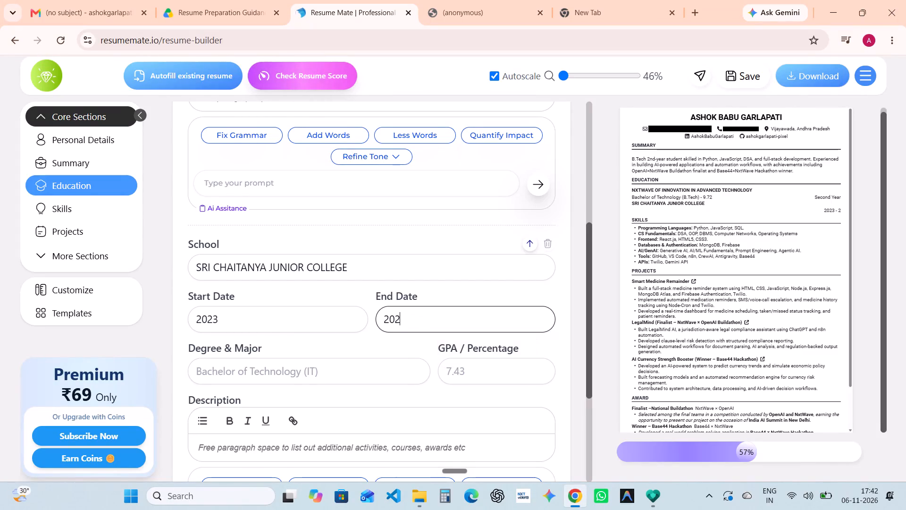
key("5")
Enter the GPA / percentage of the SRI CHAITANYA JUNIOR COLLEGE entry, beginning with 98 and a decimal point.
left_click(265, 369)
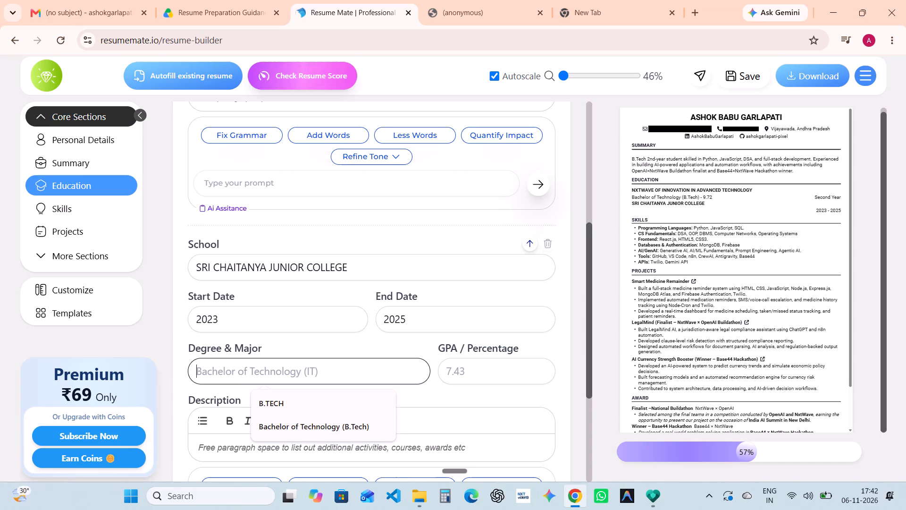
left_click(473, 372)
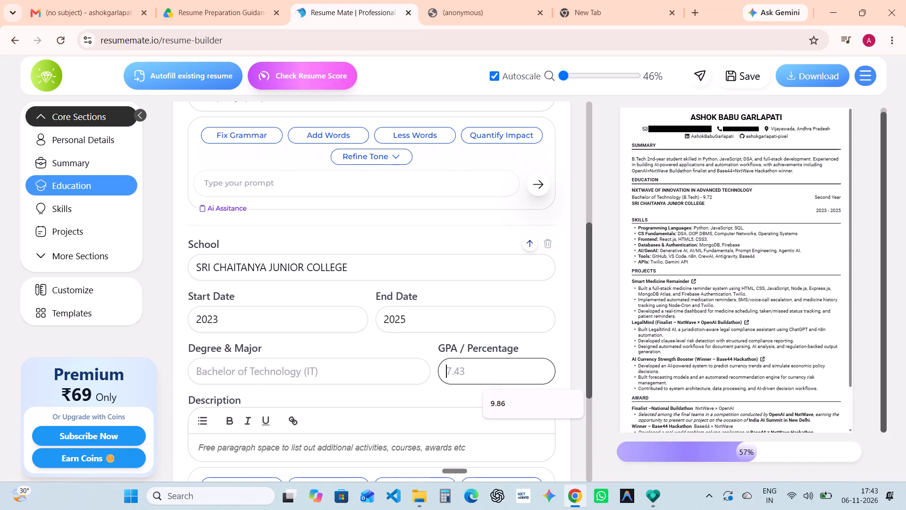
key("9")
key("8")
key("period")
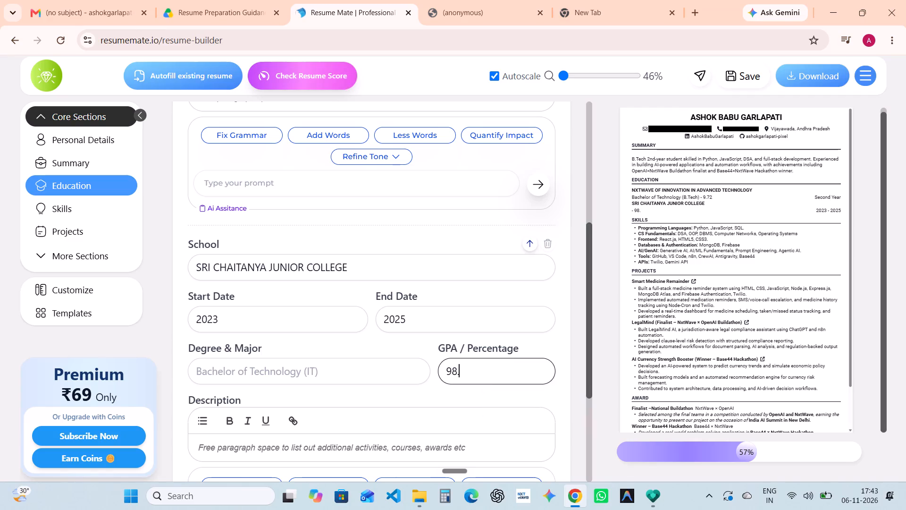
Complete the GPA / percentage of the SRI CHAITANYA JUNIOR COLLEGE entry as 98.1%.
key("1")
key("shift+percent")
Switch to the Resume Preparation Guidance recording and view it full screen to examine the sample resume's Education section.
left_click(248, 4)
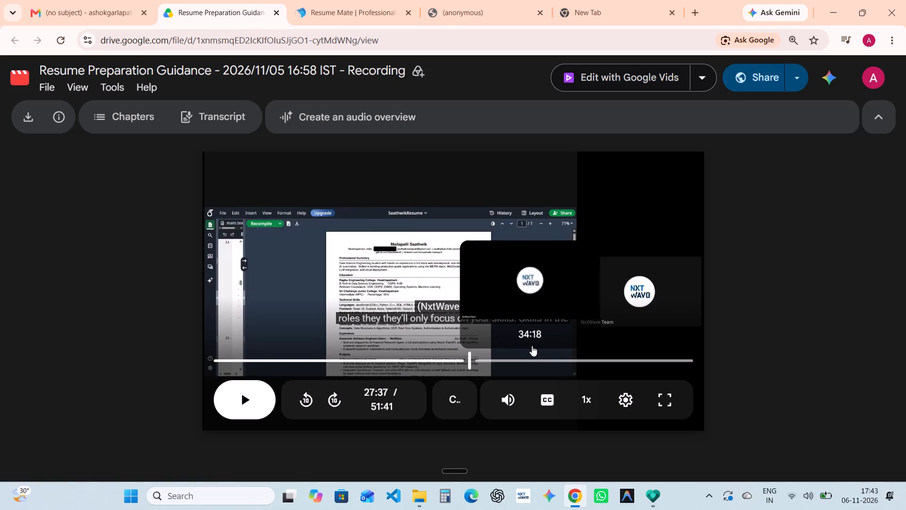
left_click(663, 398)
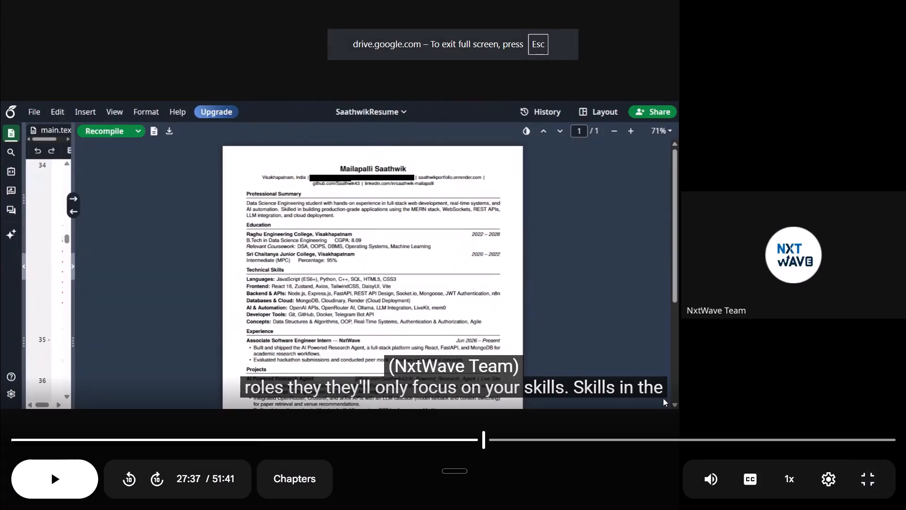
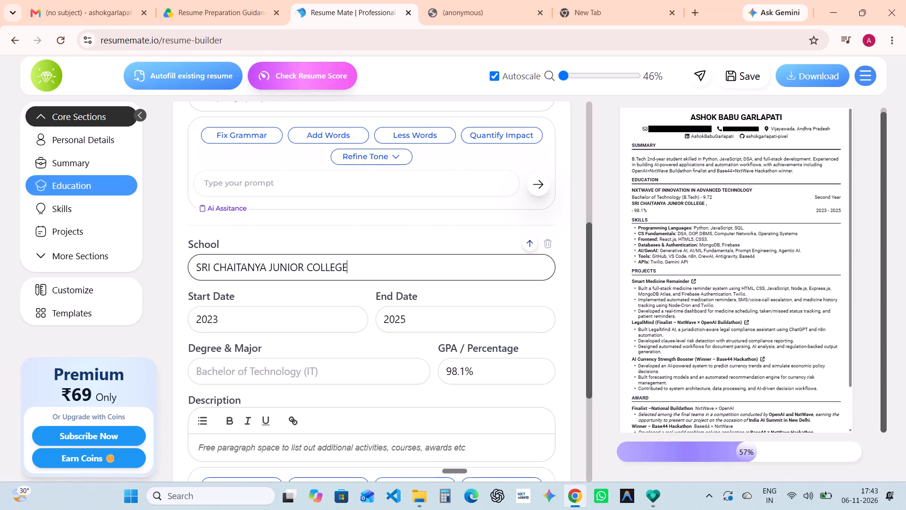
Extend the SRI CHAITANYA JUNIOR COLLEGE school name with ", VI" and consult the sample resume's Education section in the guidance recording.
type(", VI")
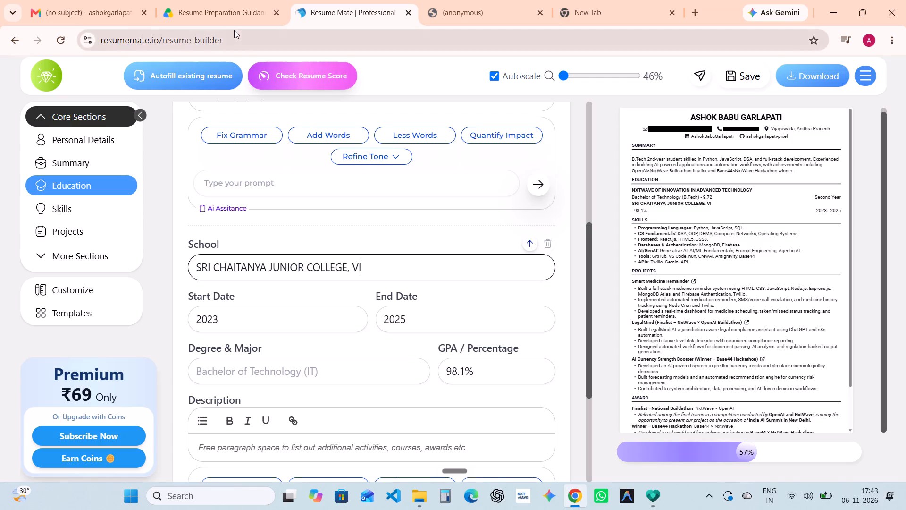
left_click(225, 0)
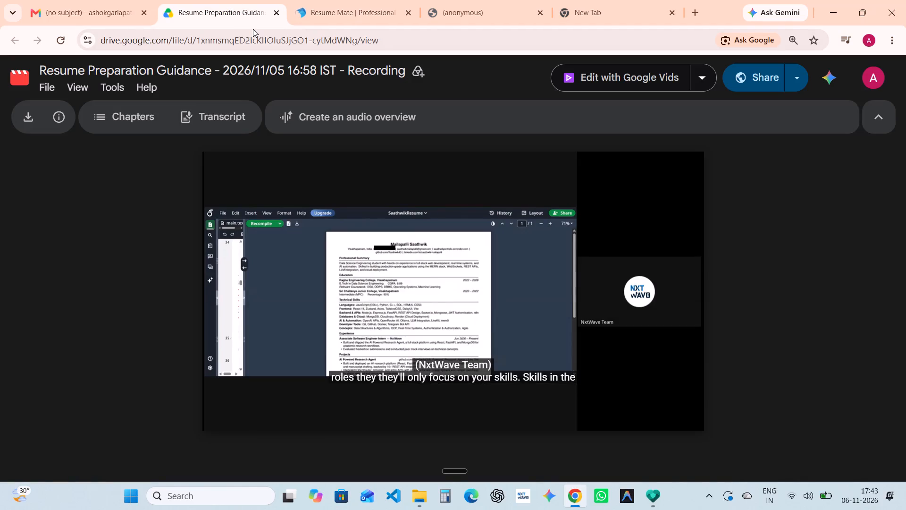
Rewrite the junior college's school name in title case with its city, as "Sri Chaitanya Junior College, Vijayawada".
left_click(371, 0)
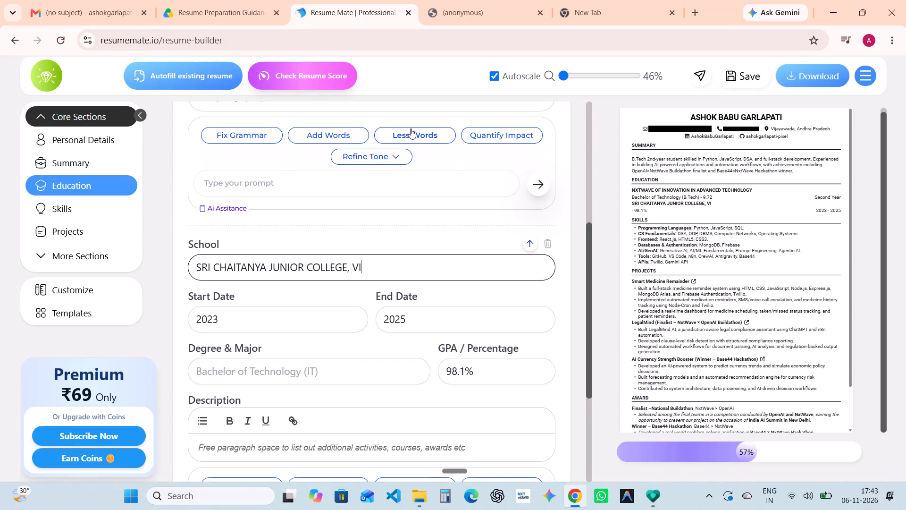
left_click_drag(348, 265, 201, 269)
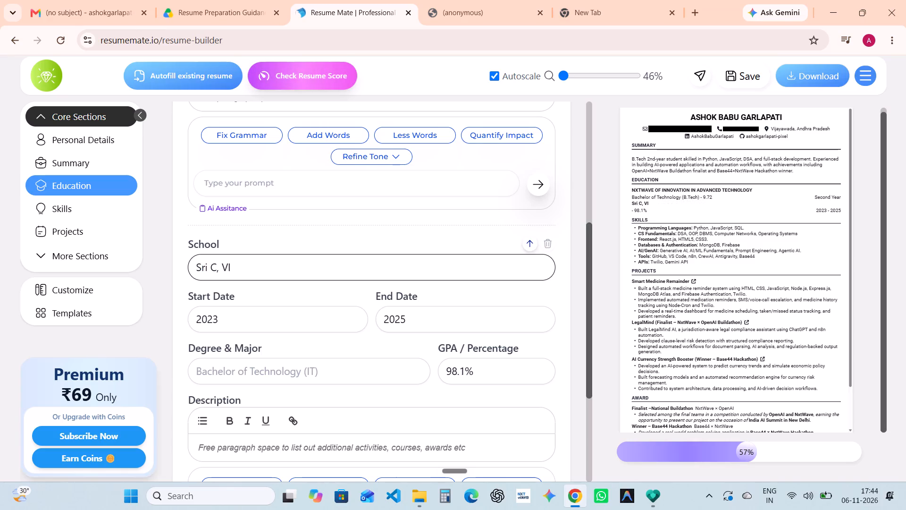
type("haiata")
key("BackSpace")
key("BackSpace")
key("BackSpace")
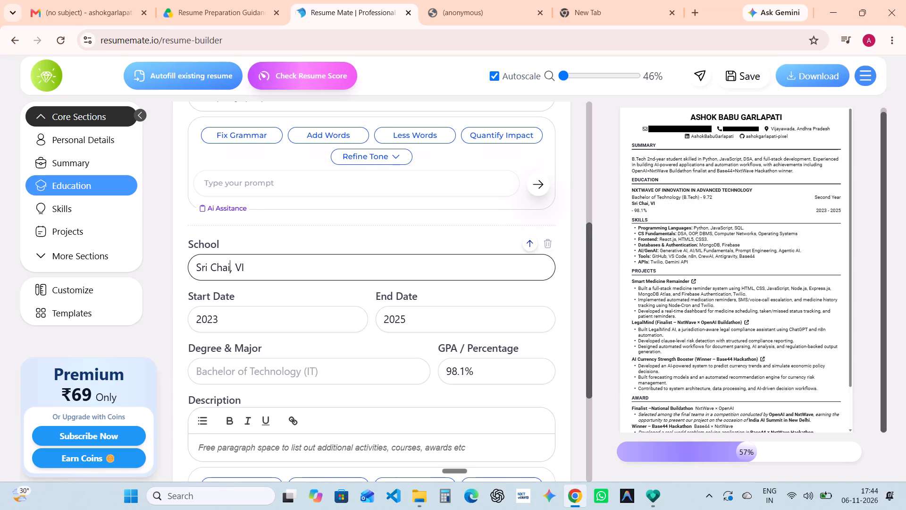
type("tanya")
key("space")
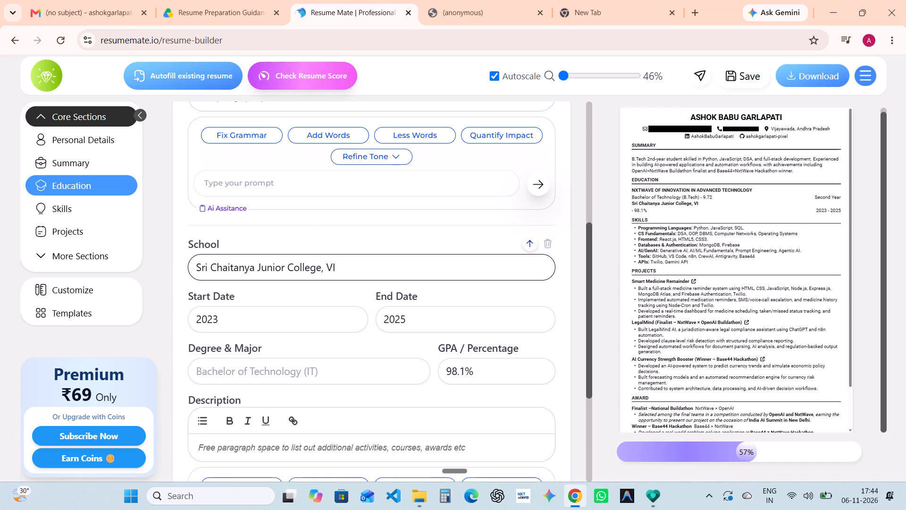
left_click(356, 270)
key("BackSpace")
key("i")
type("jayawan")
key("BackSpace")
type("da")
Set the degree and major of the Sri Chaitanya Junior College entry to "Intermediate".
scroll(353, 307, "down", 1)
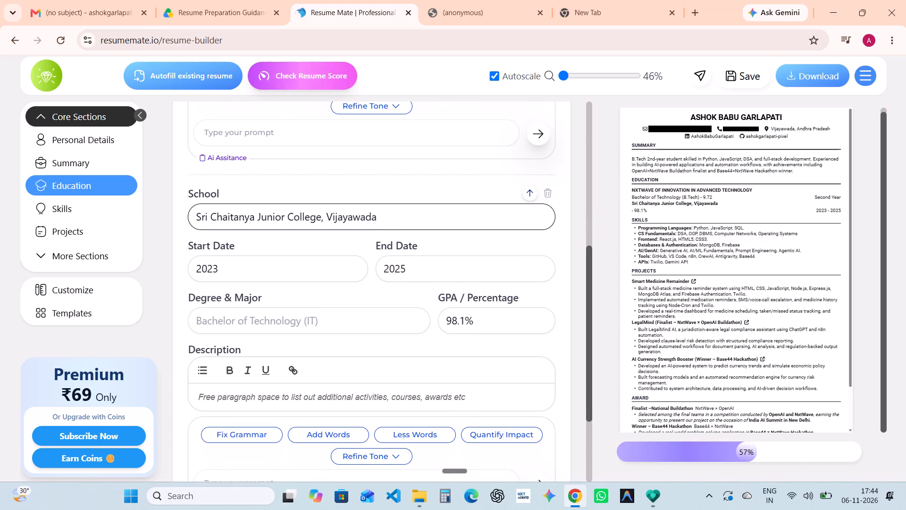
left_click(327, 327)
scroll(327, 327, "down", 1)
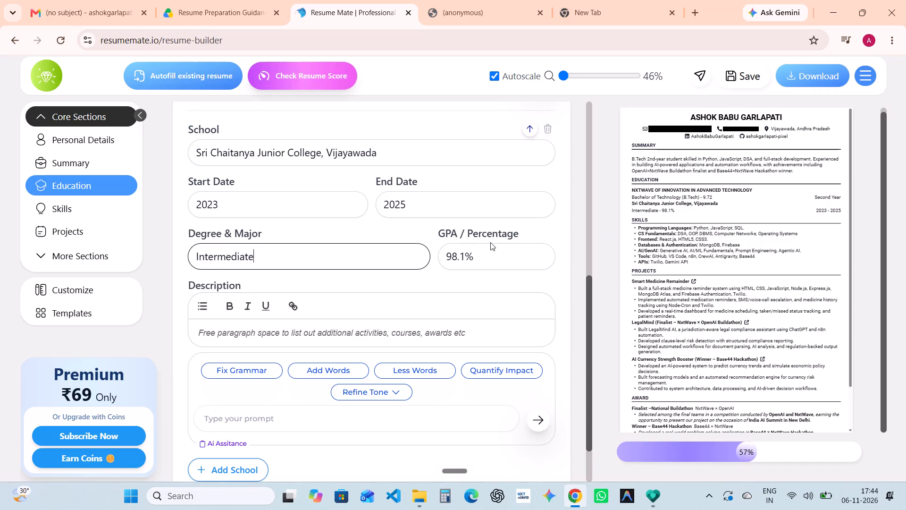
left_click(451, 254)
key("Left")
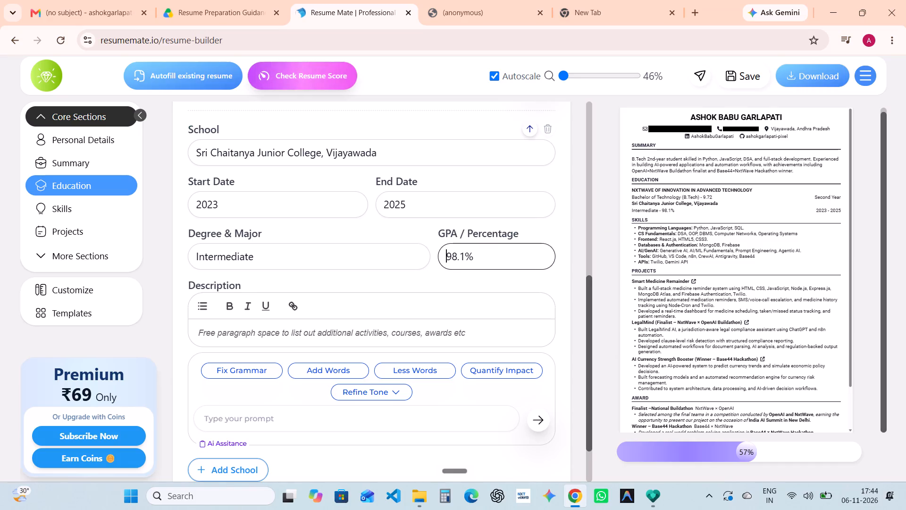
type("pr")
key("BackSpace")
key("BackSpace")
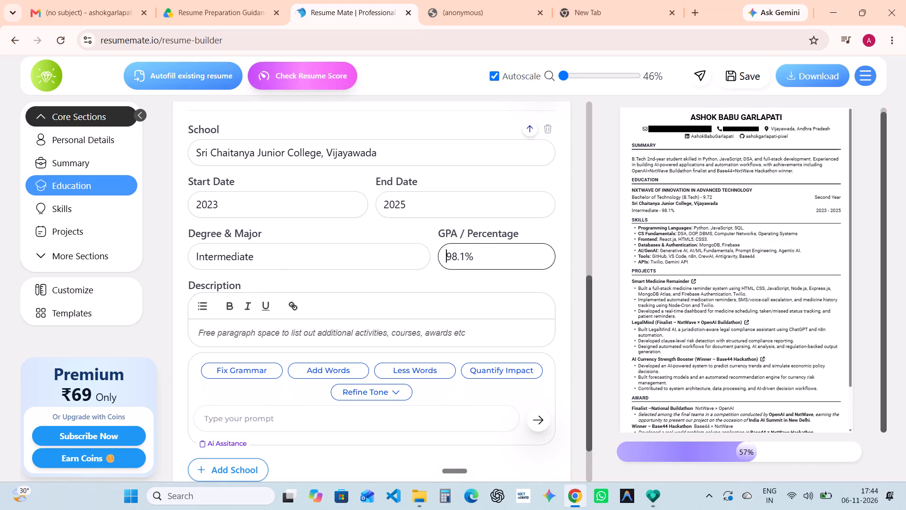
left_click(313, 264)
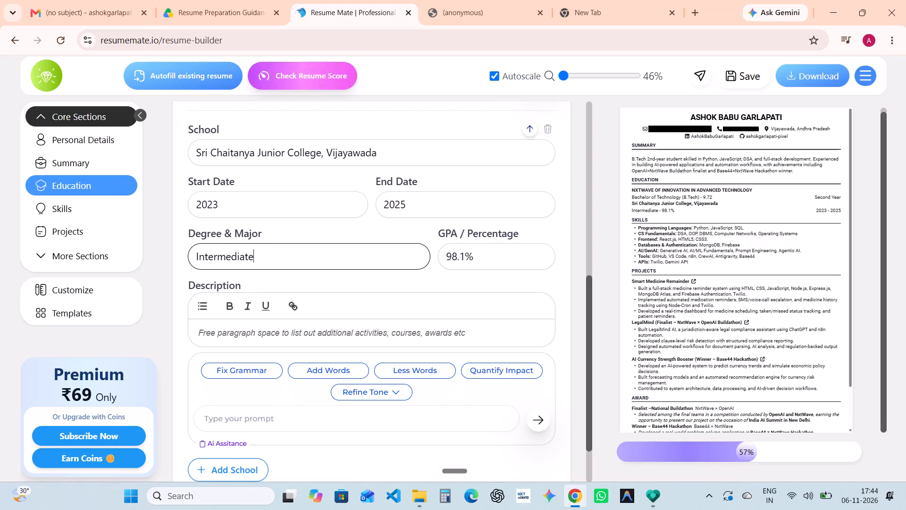
Add another blank school entry below Sri Chaitanya Junior College in Education.
scroll(402, 301, "down", 3)
left_click(220, 416)
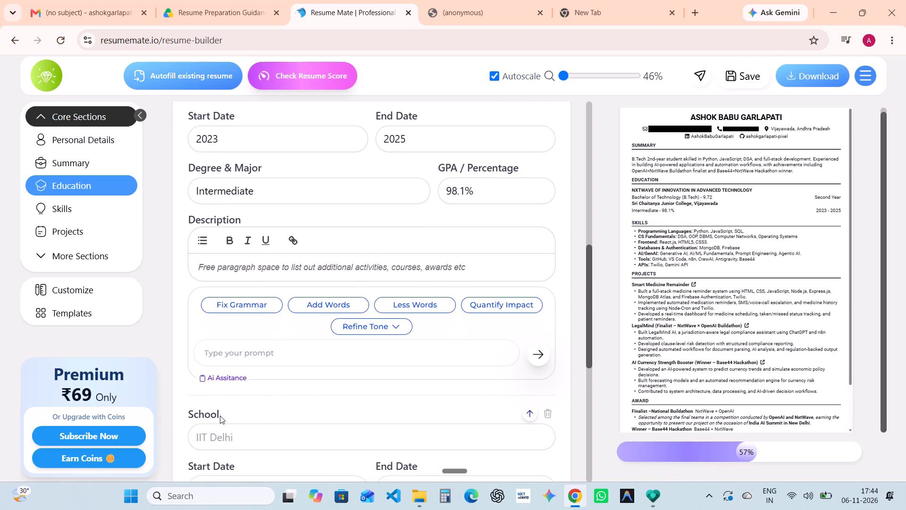
Move the whole summary paragraph in the Summary section from Description to Company.
scroll(313, 439, "up", 2)
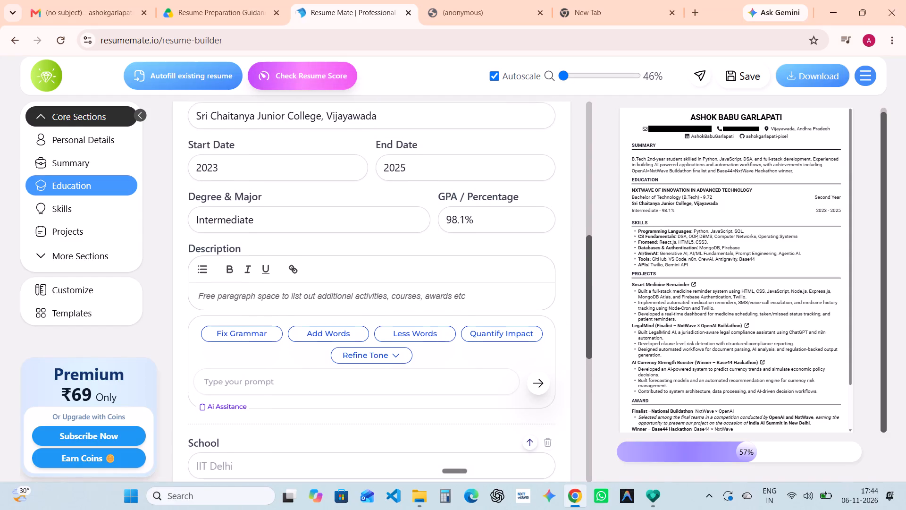
scroll(313, 439, "up", 1)
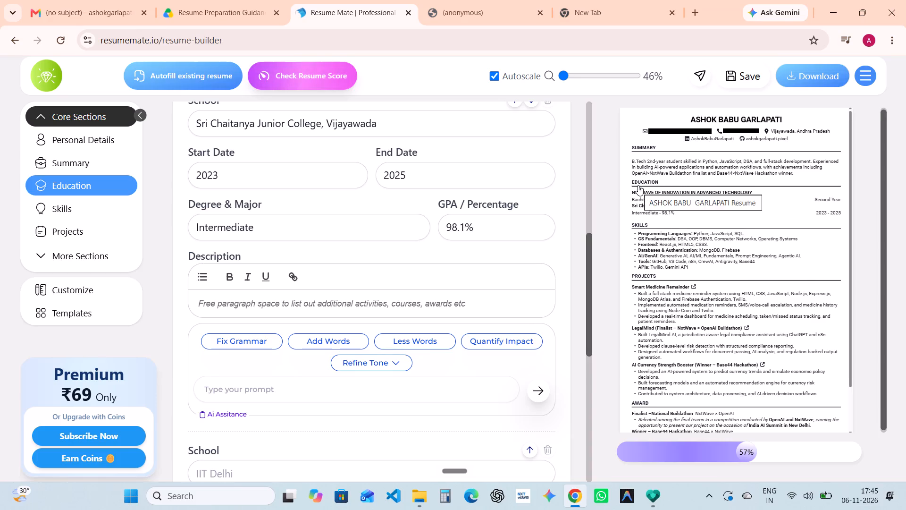
scroll(509, 172, "up", 8)
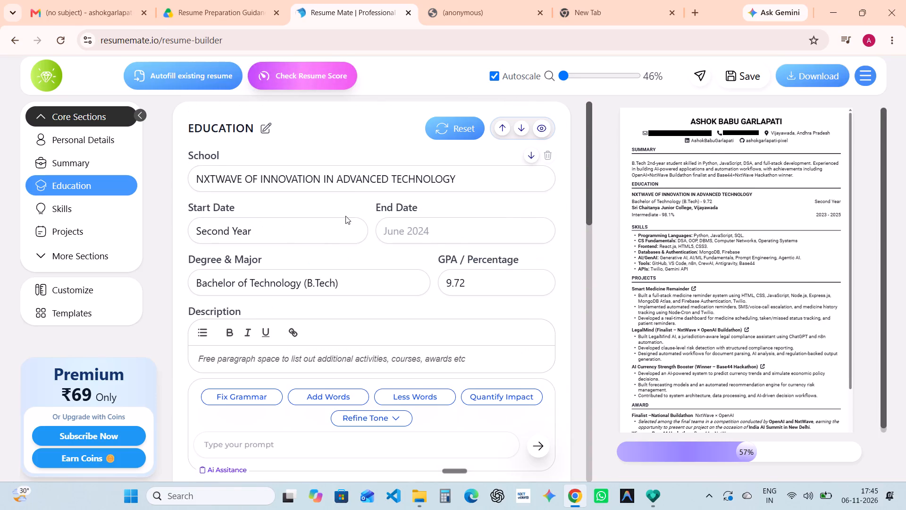
scroll(345, 216, "up", 1)
left_click(70, 144)
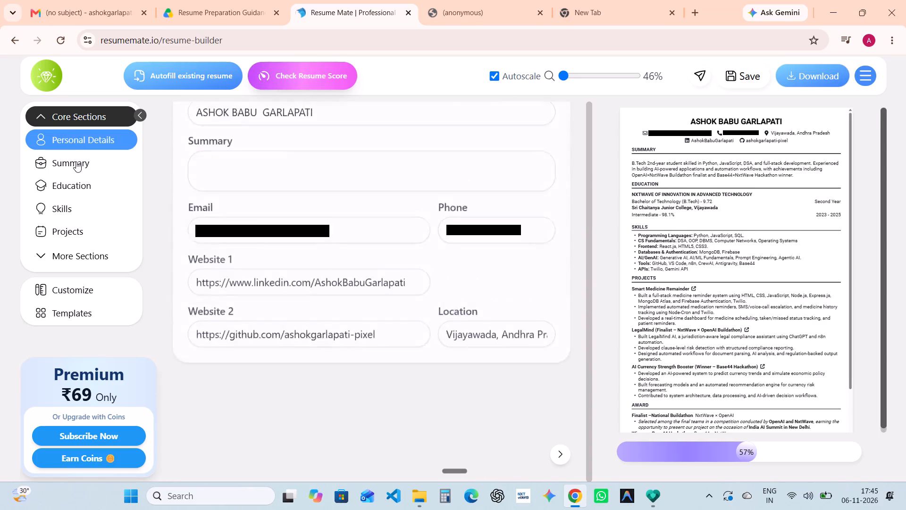
left_click(76, 161)
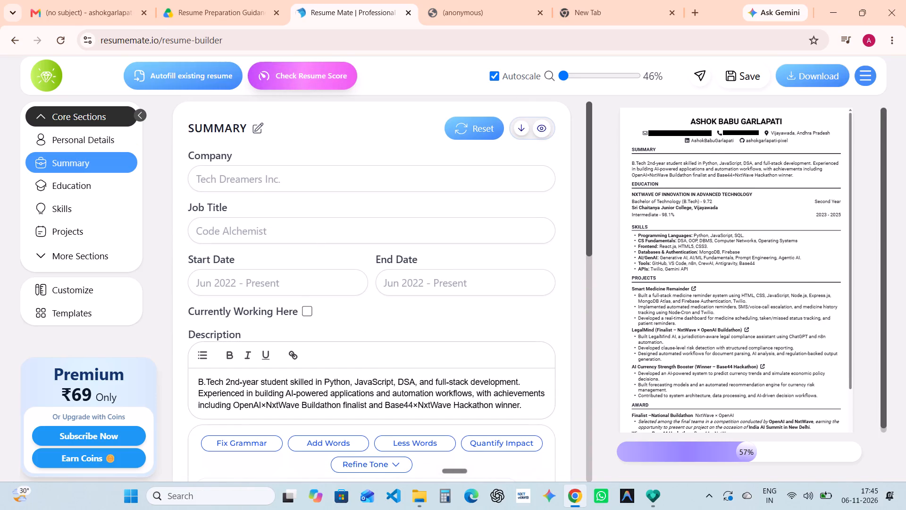
left_click_drag(535, 406, 181, 358)
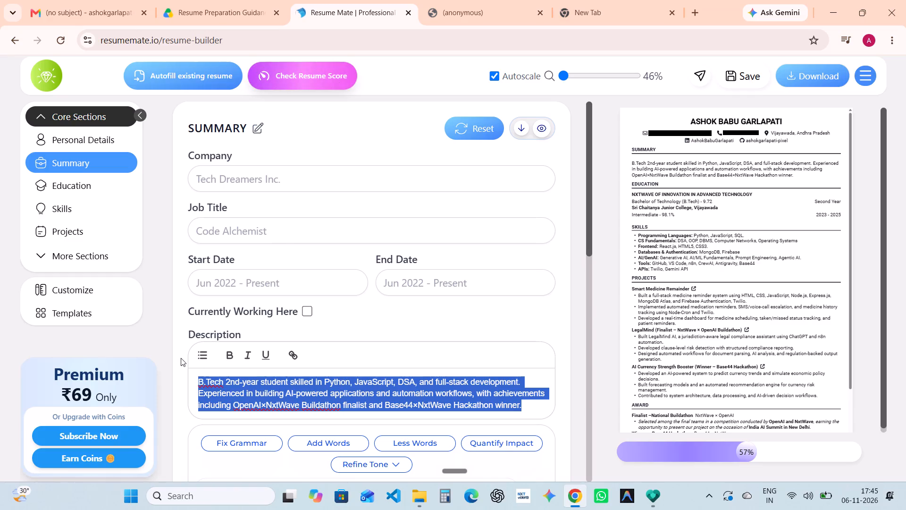
key("ctrl+x")
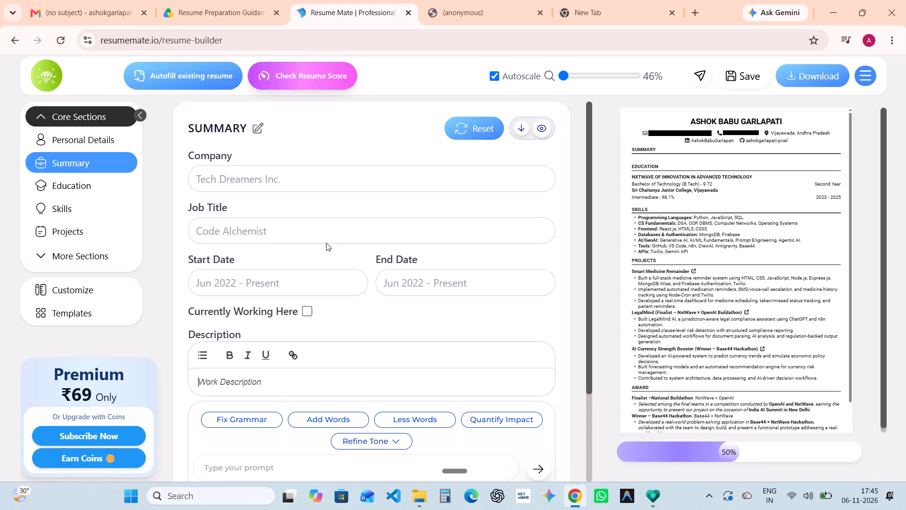
left_click(335, 180)
key("ctrl+v")
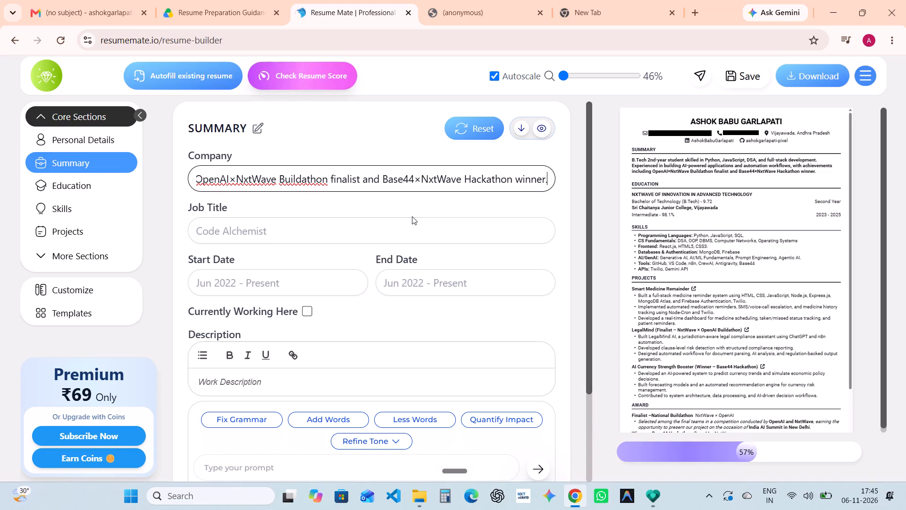
Move the summary paragraph from Company to Job Title in the Summary section.
key("ctrl+a")
key("ctrl+x")
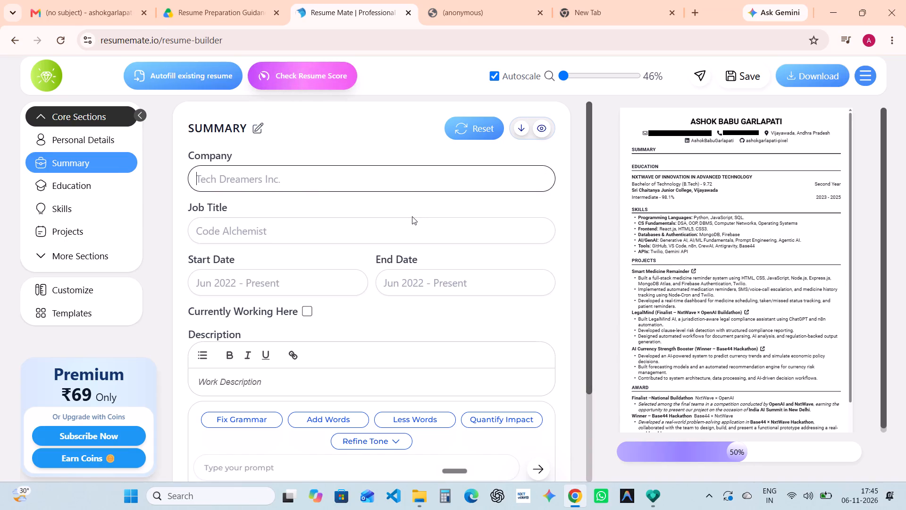
left_click(372, 238)
key("ctrl+v")
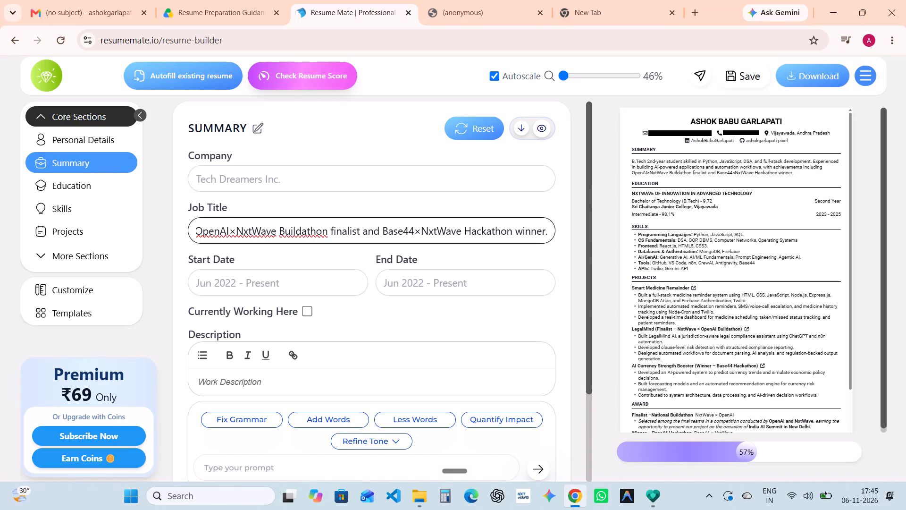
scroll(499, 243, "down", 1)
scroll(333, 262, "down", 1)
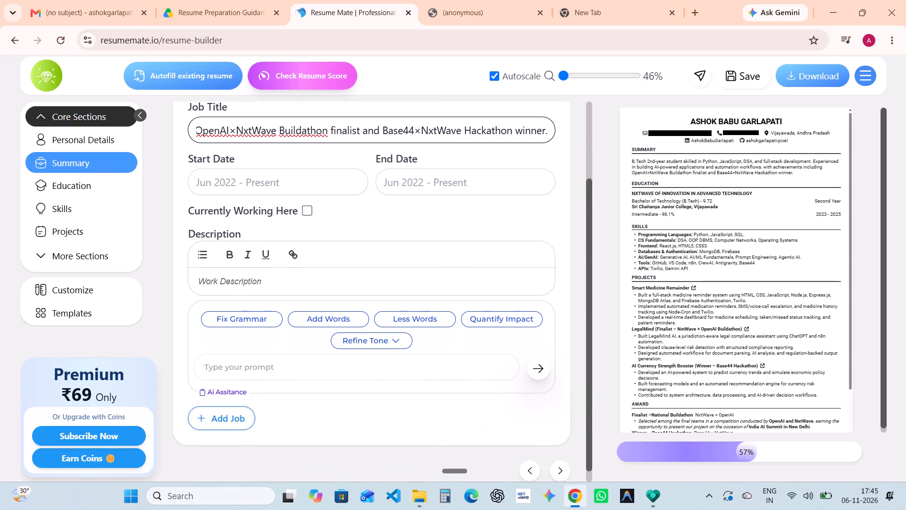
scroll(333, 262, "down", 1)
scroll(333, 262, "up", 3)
Insert an empty line in the Description of the NXTWAVE OF INNOVATION IN ADVANCED TECHNOLOGY entry in Education.
left_click(88, 189)
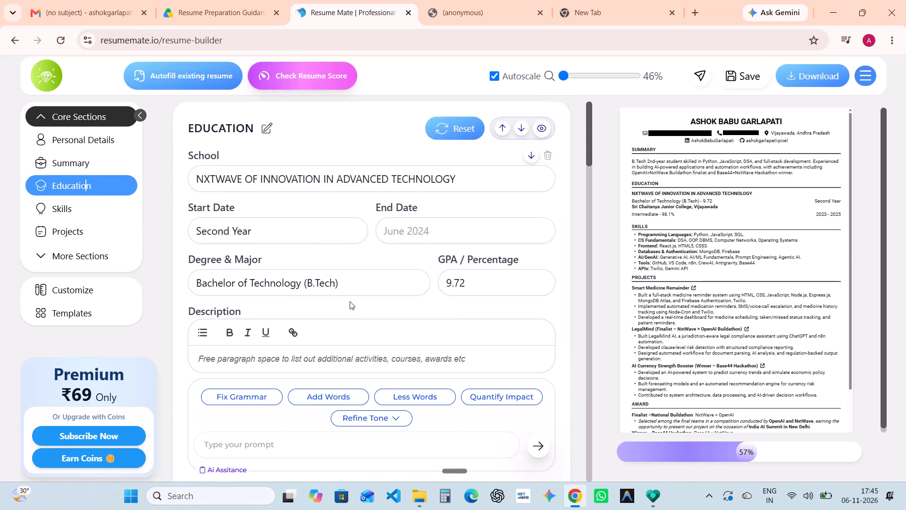
scroll(319, 273, "up", 1)
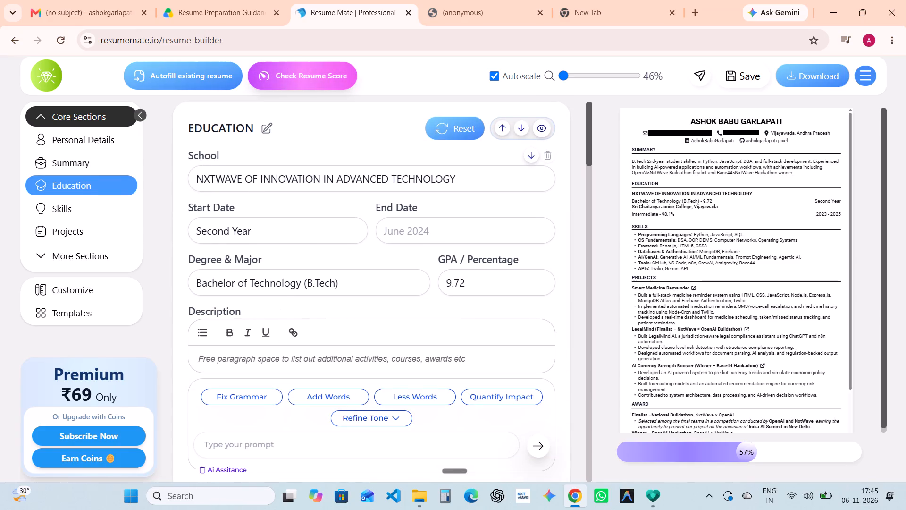
left_click(268, 364)
type("jej")
key("BackSpace")
key("BackSpace")
key("BackSpace")
key("Return")
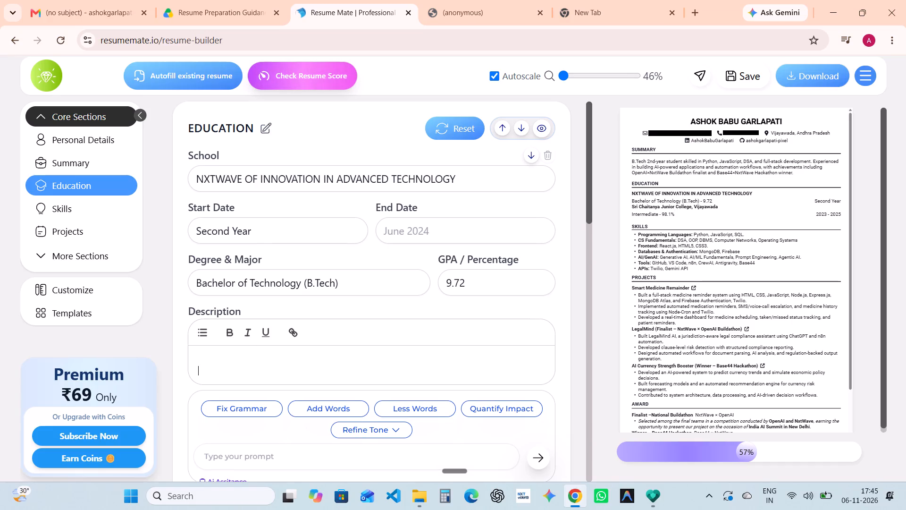
key("BackSpace")
key("Return")
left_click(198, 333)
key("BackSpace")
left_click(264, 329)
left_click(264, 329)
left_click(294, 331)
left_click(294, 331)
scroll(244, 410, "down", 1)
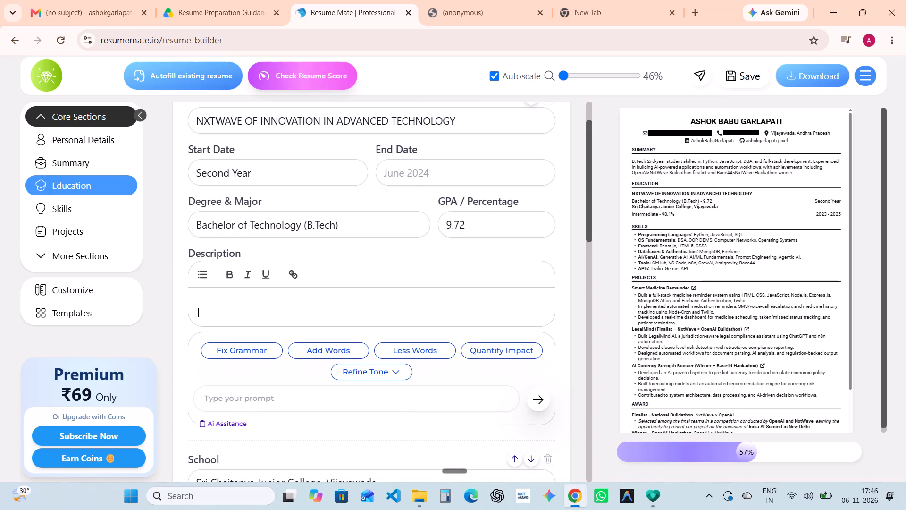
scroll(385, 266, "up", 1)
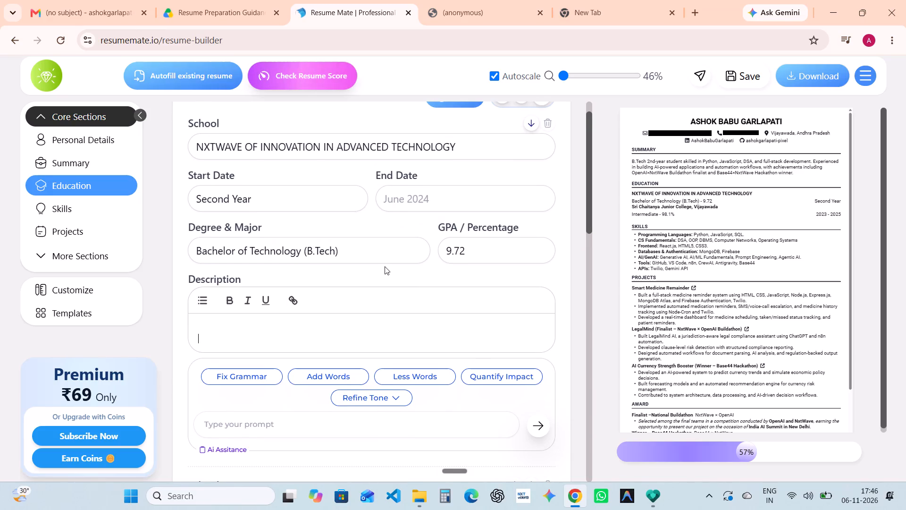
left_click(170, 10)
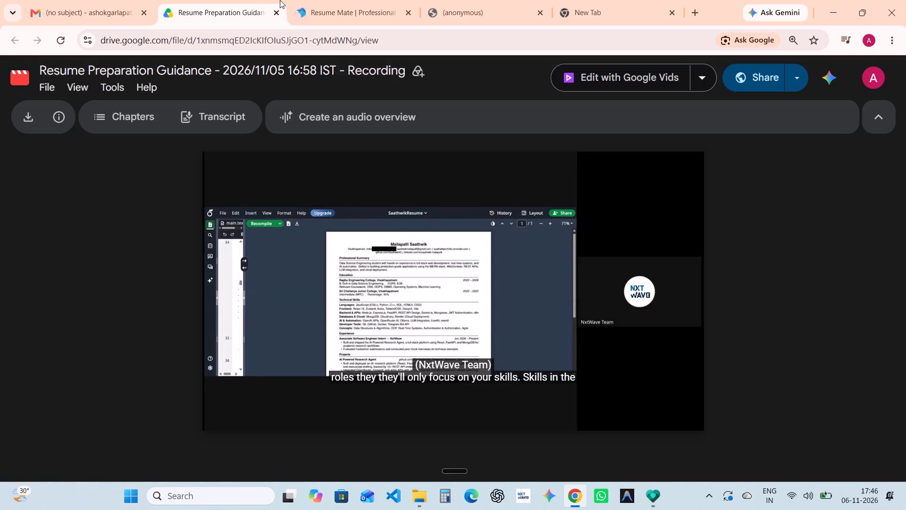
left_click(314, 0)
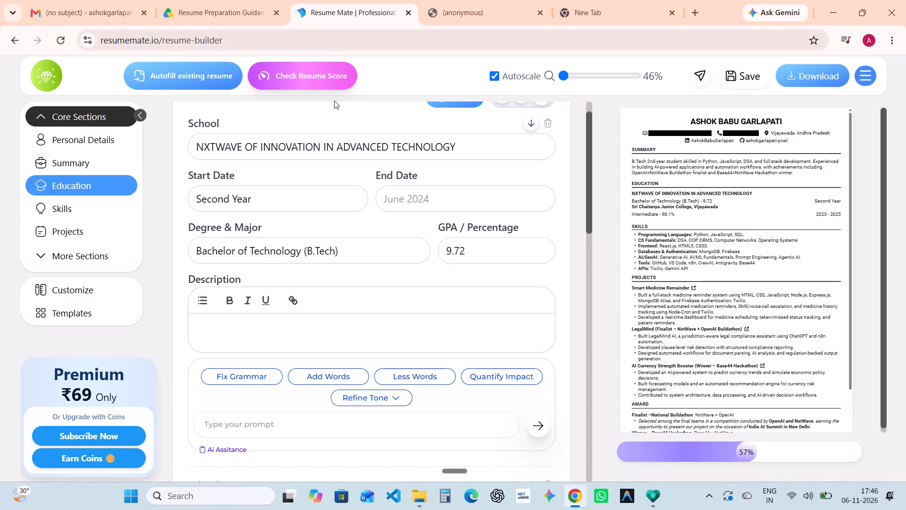
Send the prompt "can u give space between both college section" to the NXTWAVE entry's AI assistant.
scroll(319, 401, "down", 2)
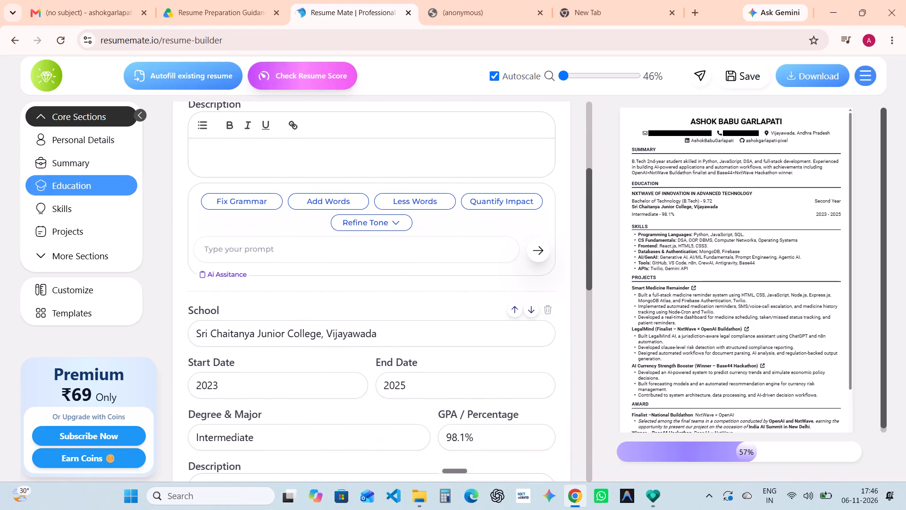
scroll(319, 401, "down", 1)
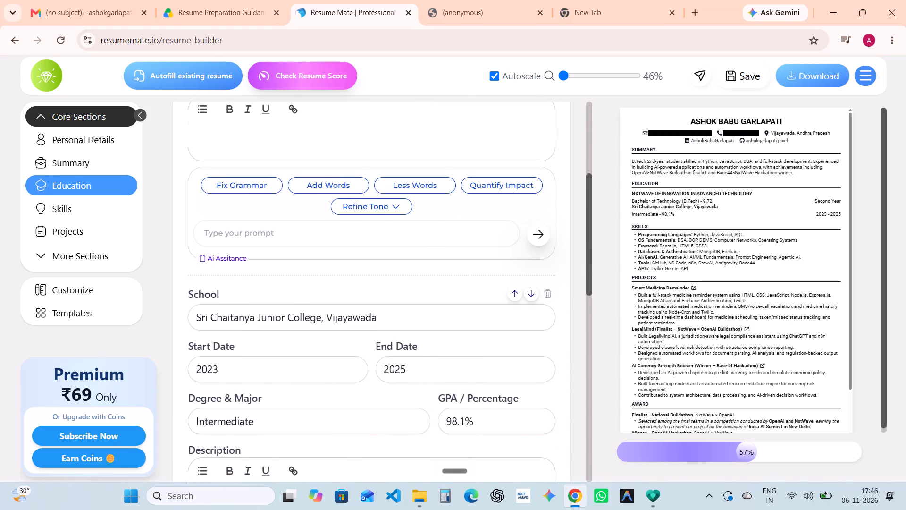
left_click(338, 241)
type("can i give space")
key("space")
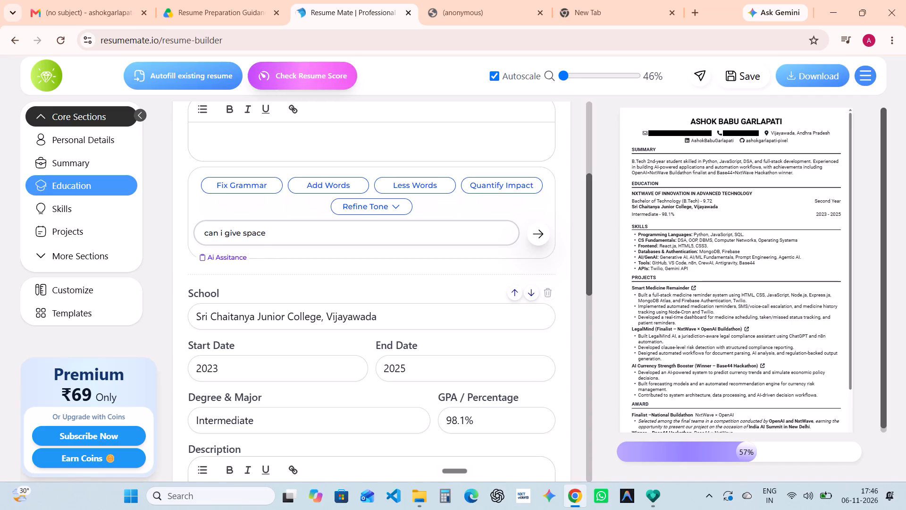
type("between")
key("space")
type("colle")
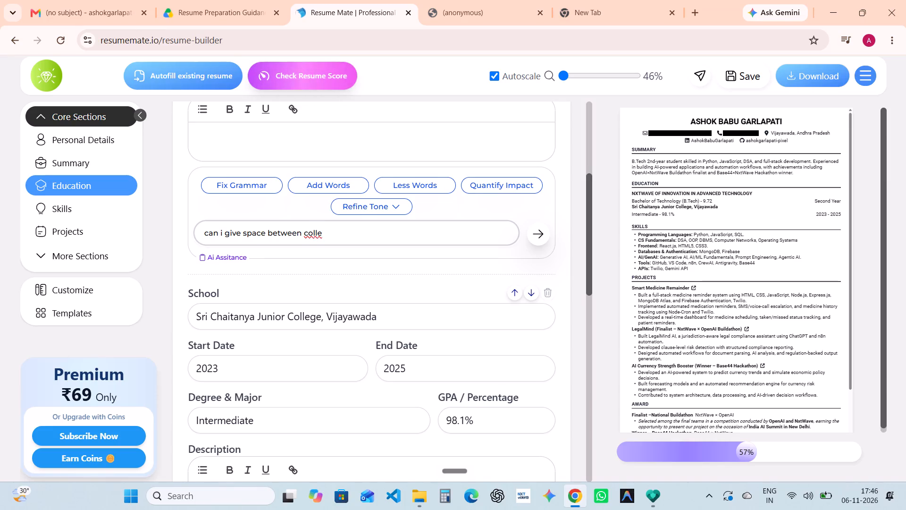
key("BackSpace")
key("BackSpace")
key("BackSpace")
key("BackSpace")
key("BackSpace")
key("BackSpace")
key("BackSpace")
key("BackSpace")
key("BackSpace")
key("BackSpace")
key("BackSpace")
key("BackSpace")
key("BackSpace")
key("BackSpace")
key("BackSpace")
key("BackSpace")
key("BackSpace")
key("BackSpace")
key("BackSpace")
key("BackSpace")
key("BackSpace")
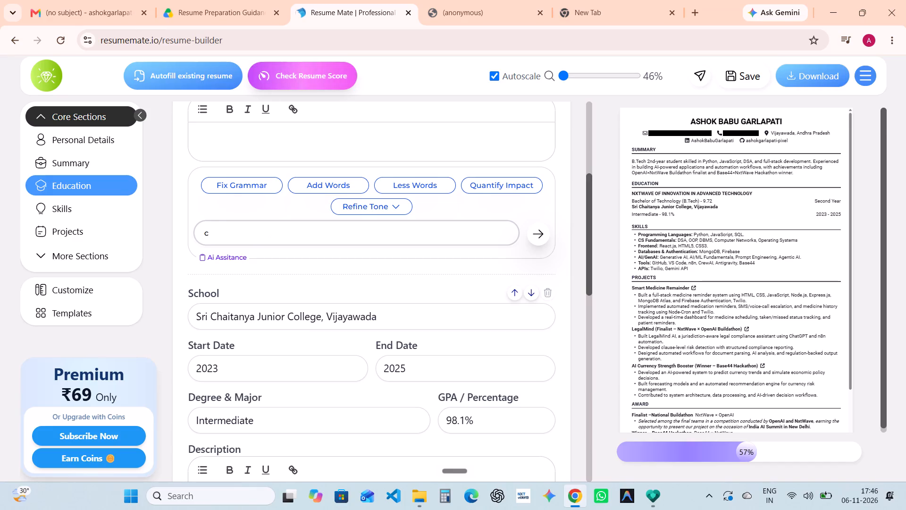
type("an u give space between")
key("space")
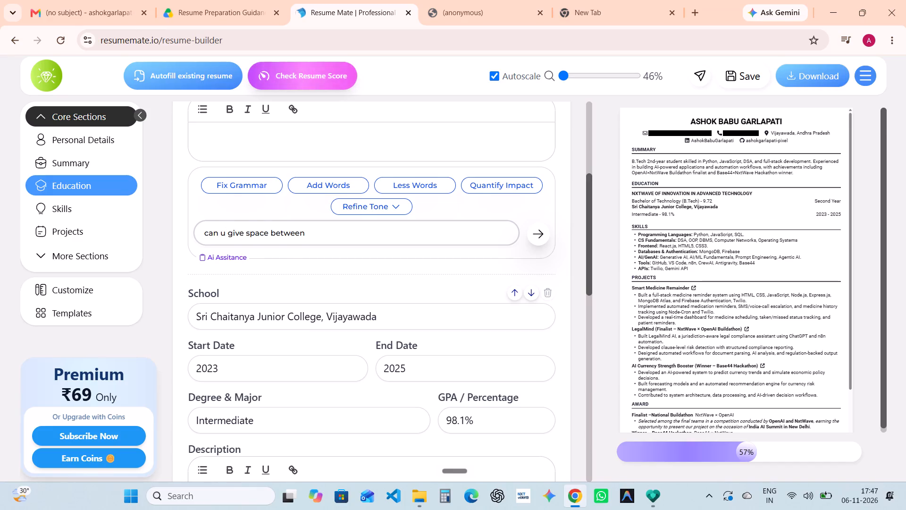
type("both")
key("space")
type("college section")
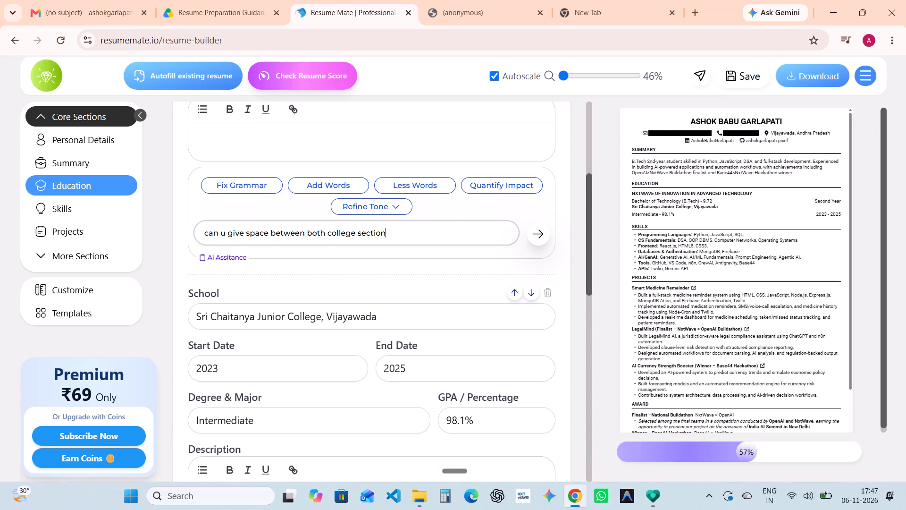
key("Return")
left_click(431, 270)
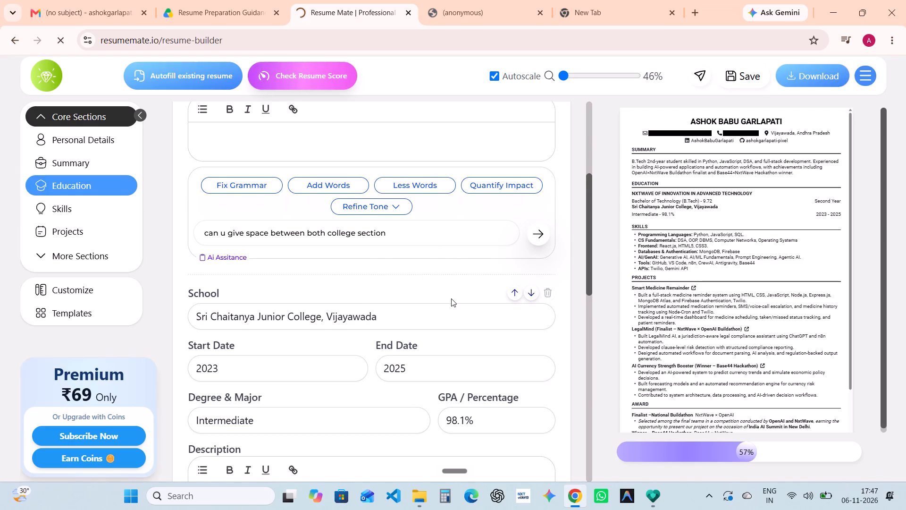
Examine the NXTWAVE and Sri Chaitanya Junior College entries in Education for the requested spacing.
scroll(451, 298, "down", 5)
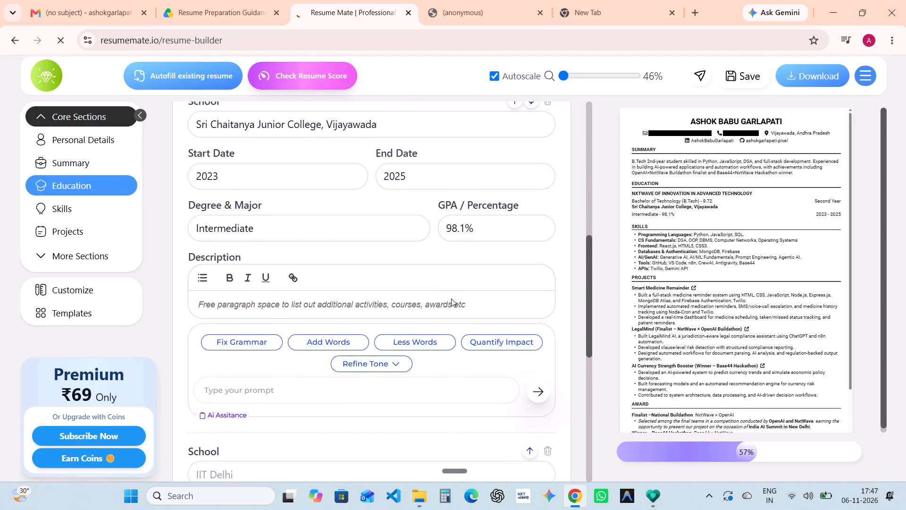
scroll(451, 298, "down", 1)
scroll(451, 298, "up", 3)
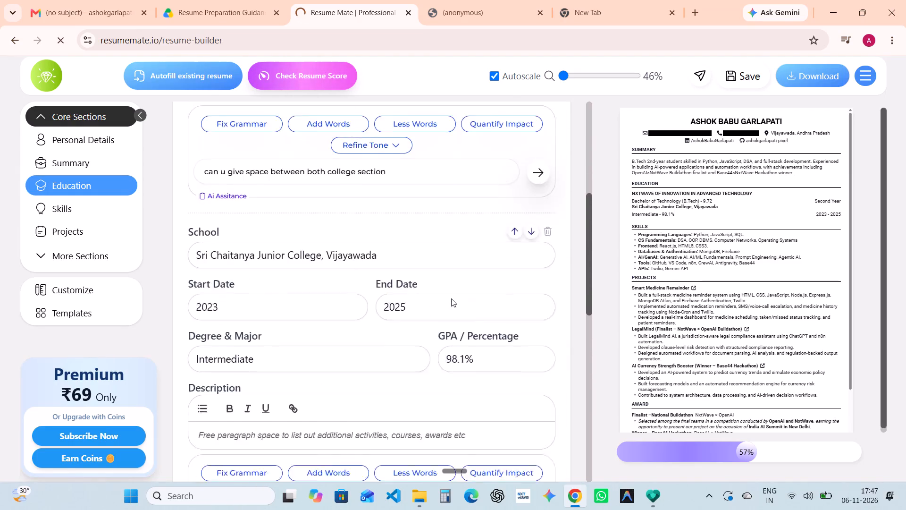
scroll(451, 298, "up", 1)
left_click(372, 219)
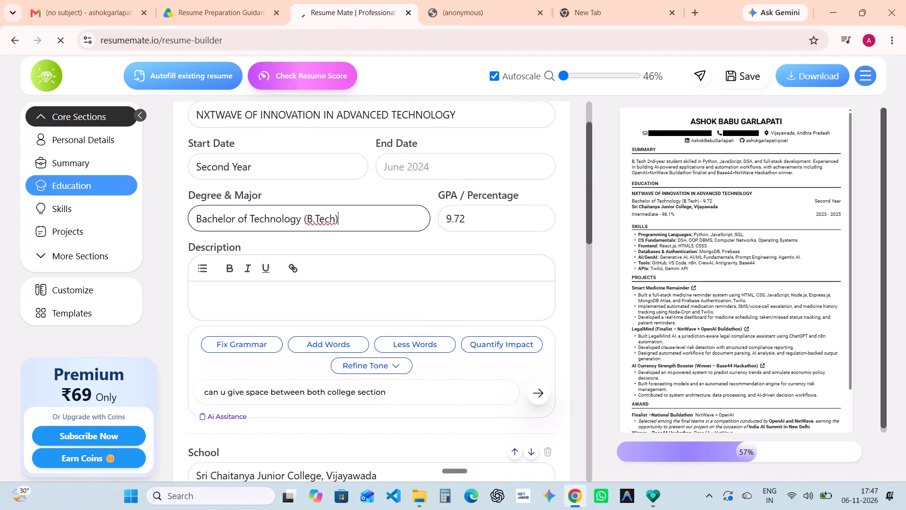
key("Return")
scroll(372, 219, "up", 1)
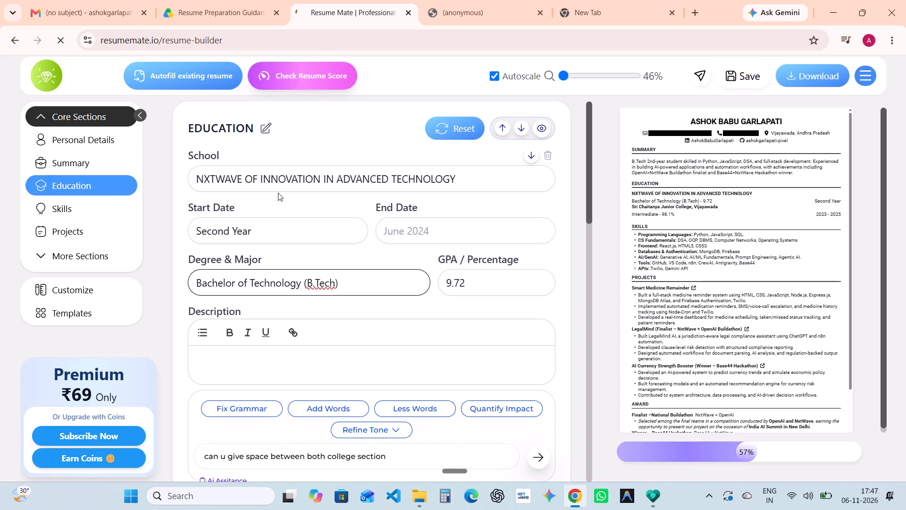
scroll(390, 272, "down", 1)
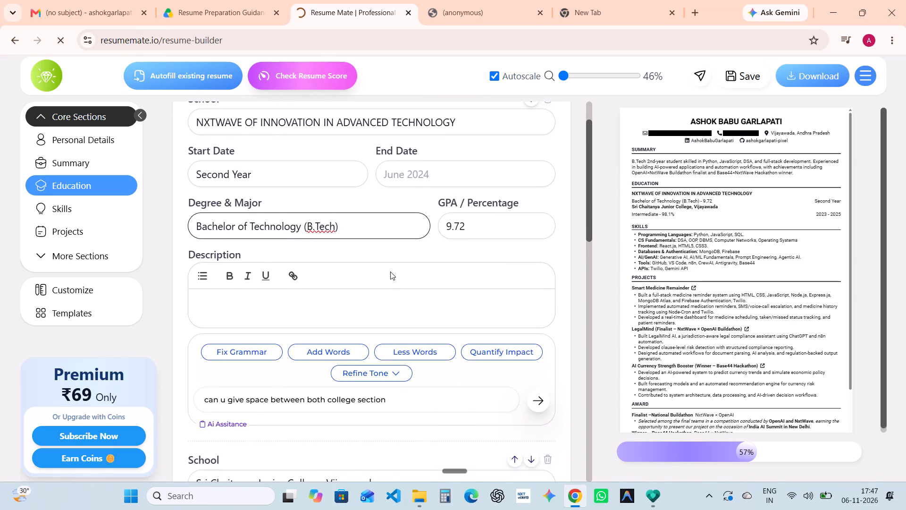
scroll(390, 272, "down", 1)
scroll(390, 272, "up", 2)
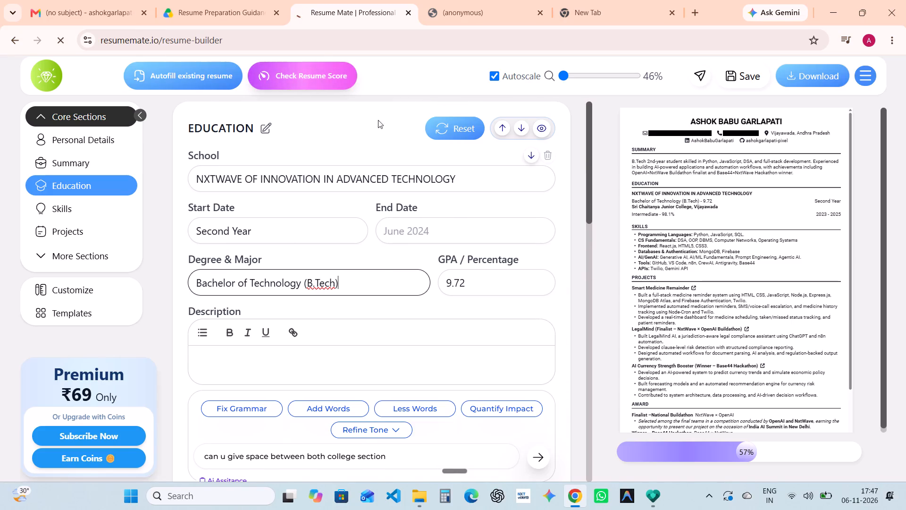
Start an AI assistant prompt for the blank school entry at the end of Education.
scroll(267, 148, "down", 1)
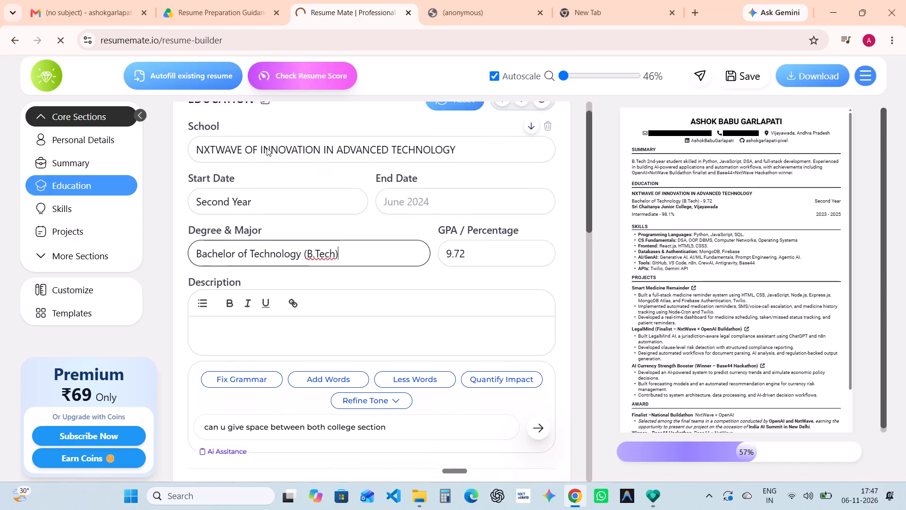
scroll(267, 148, "down", 5)
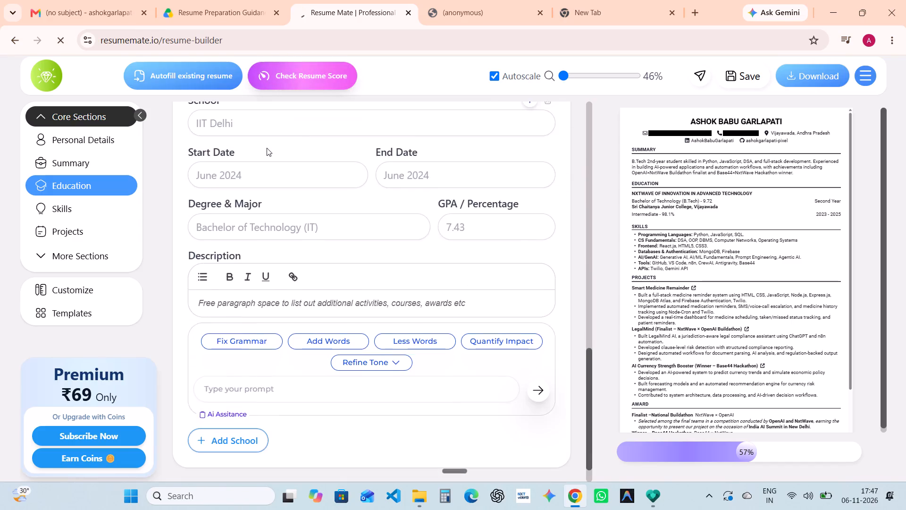
scroll(267, 148, "up", 2)
scroll(267, 148, "down", 5)
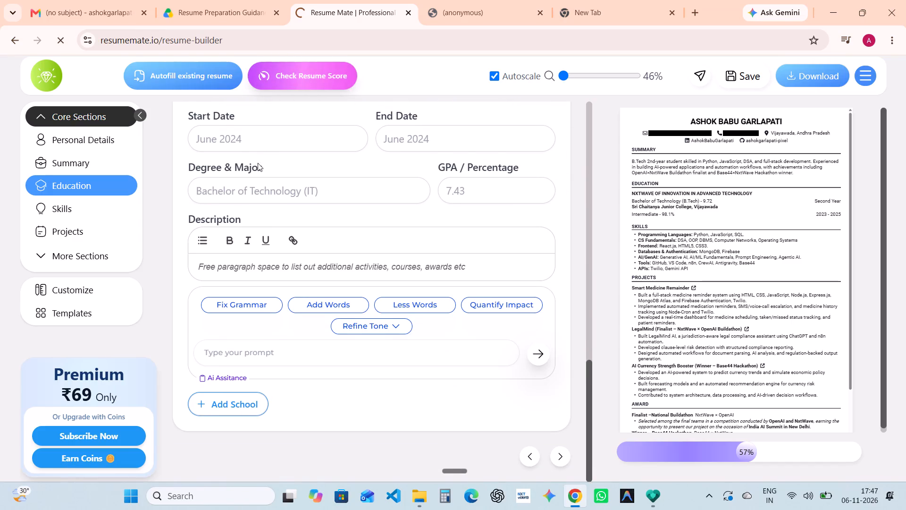
left_click(269, 360)
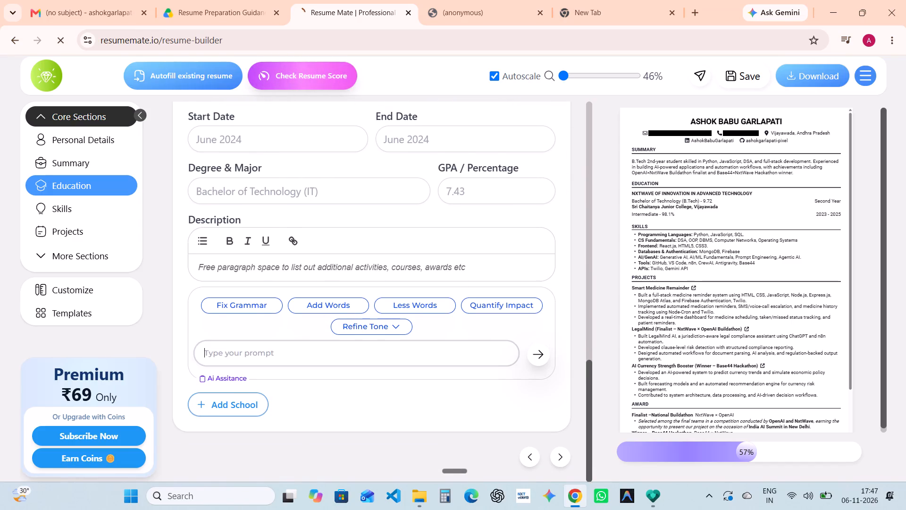
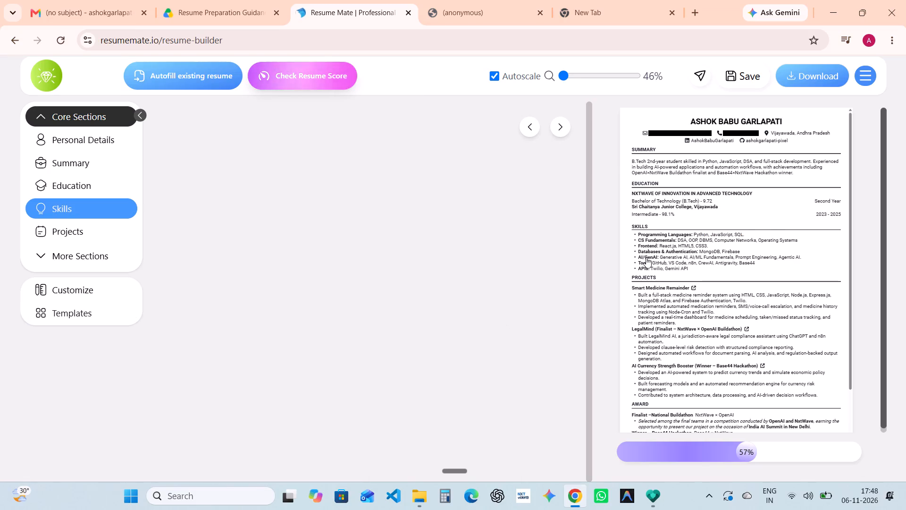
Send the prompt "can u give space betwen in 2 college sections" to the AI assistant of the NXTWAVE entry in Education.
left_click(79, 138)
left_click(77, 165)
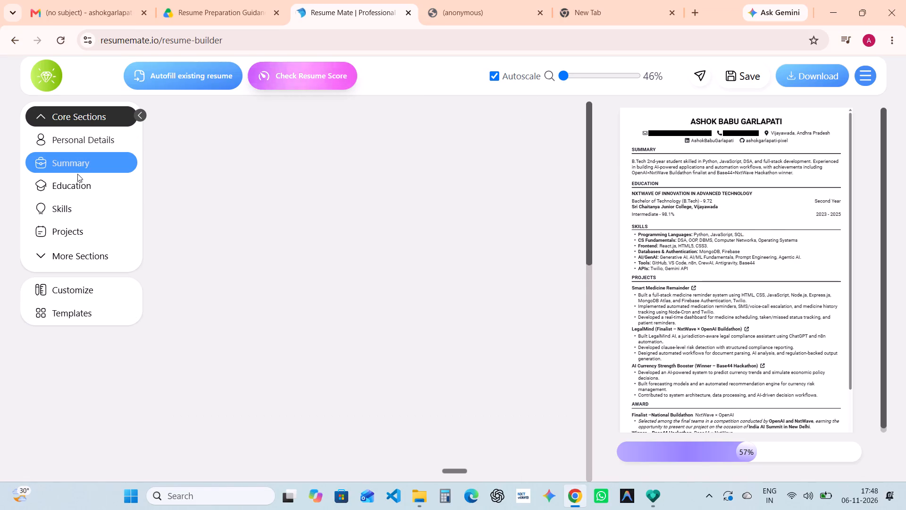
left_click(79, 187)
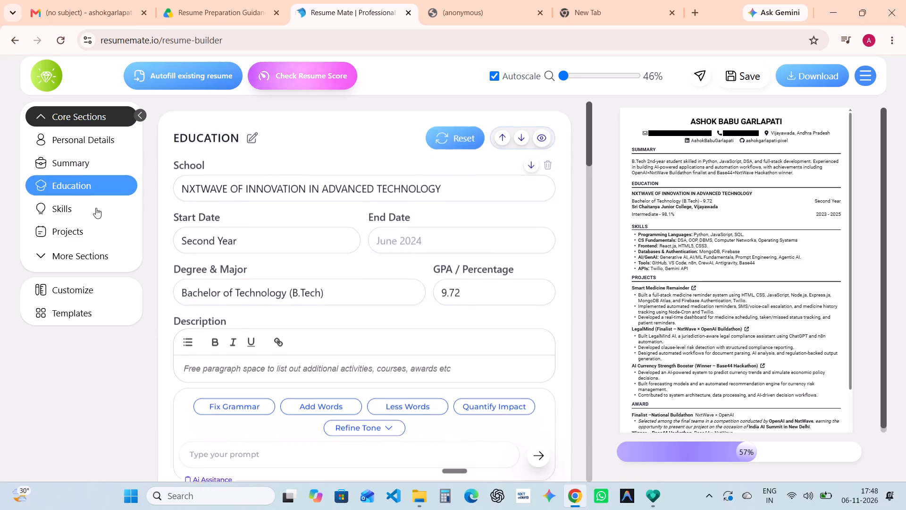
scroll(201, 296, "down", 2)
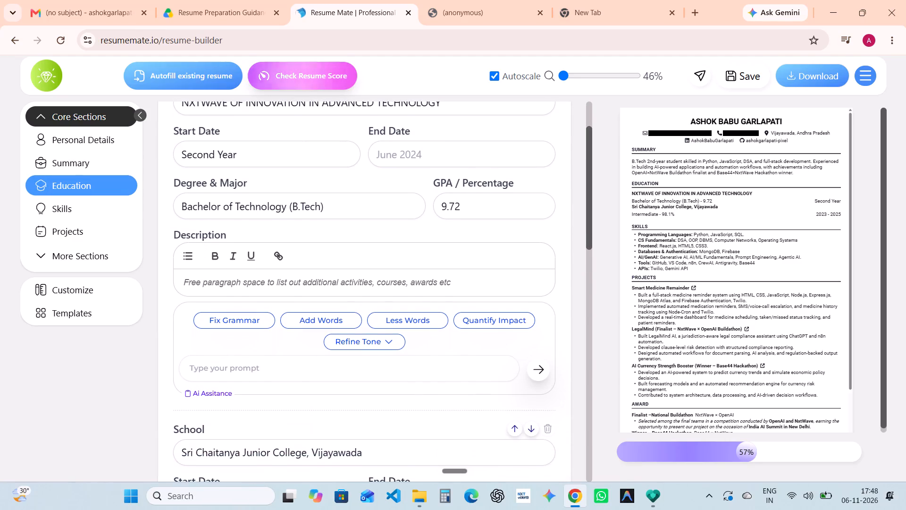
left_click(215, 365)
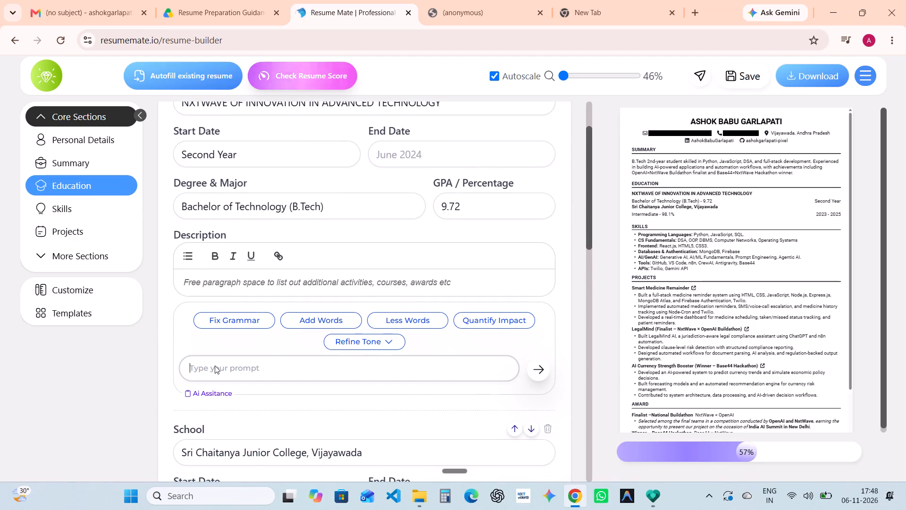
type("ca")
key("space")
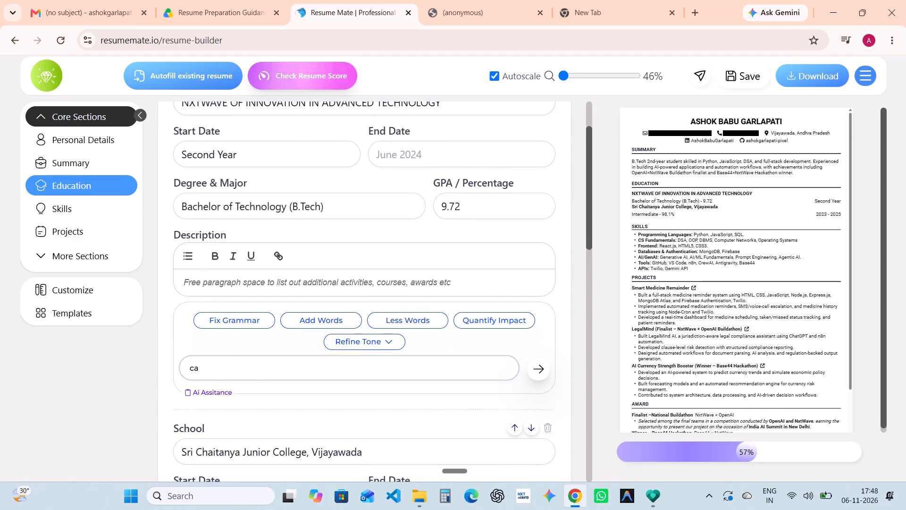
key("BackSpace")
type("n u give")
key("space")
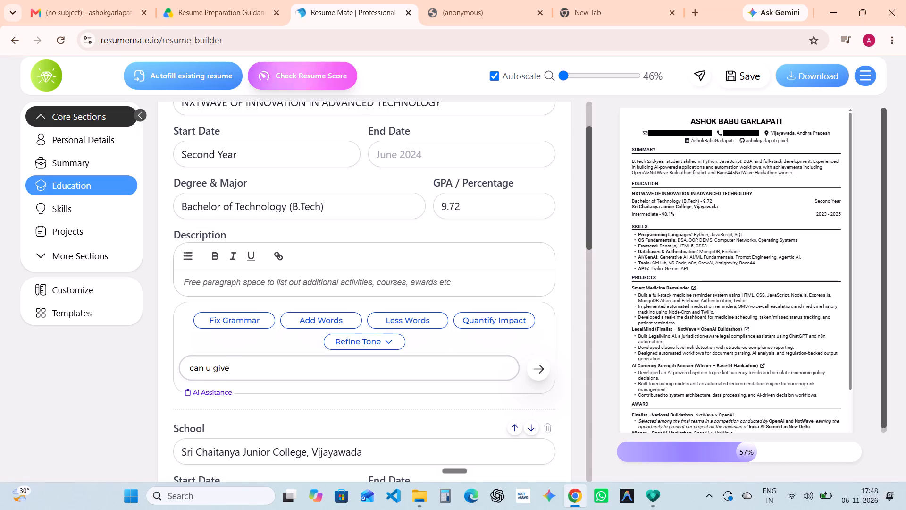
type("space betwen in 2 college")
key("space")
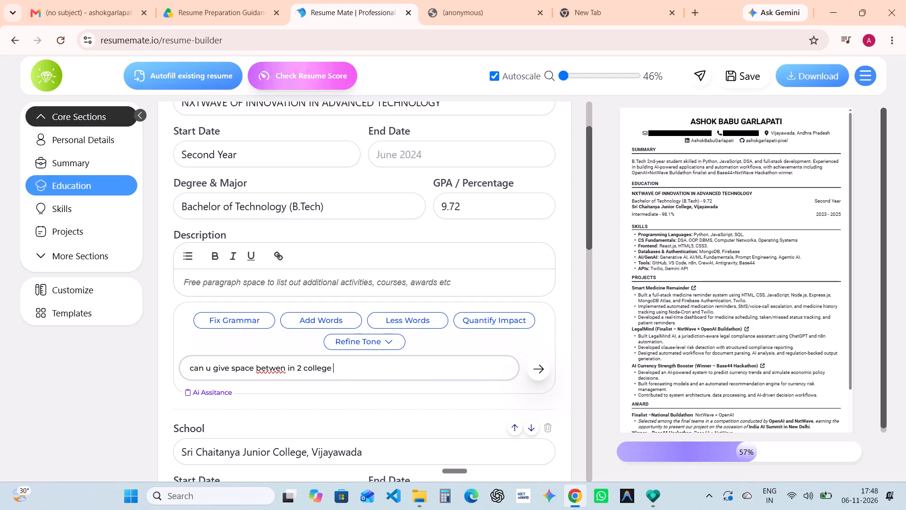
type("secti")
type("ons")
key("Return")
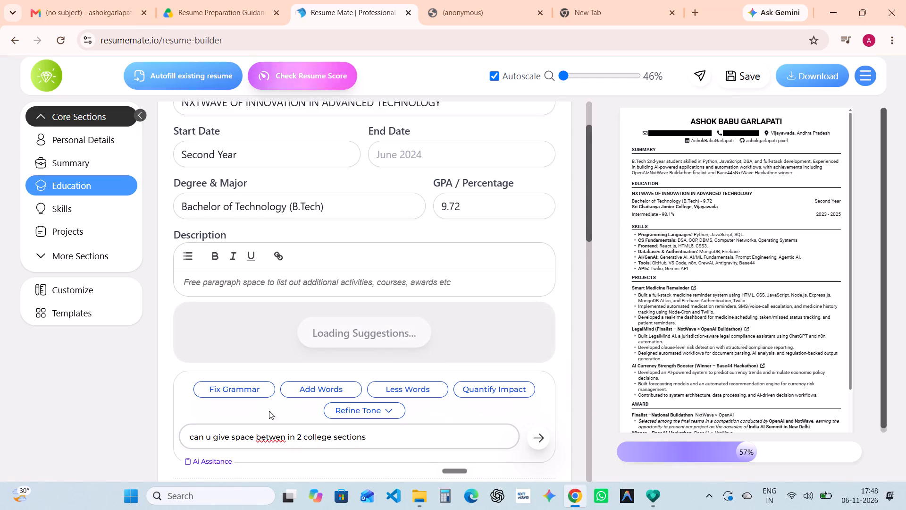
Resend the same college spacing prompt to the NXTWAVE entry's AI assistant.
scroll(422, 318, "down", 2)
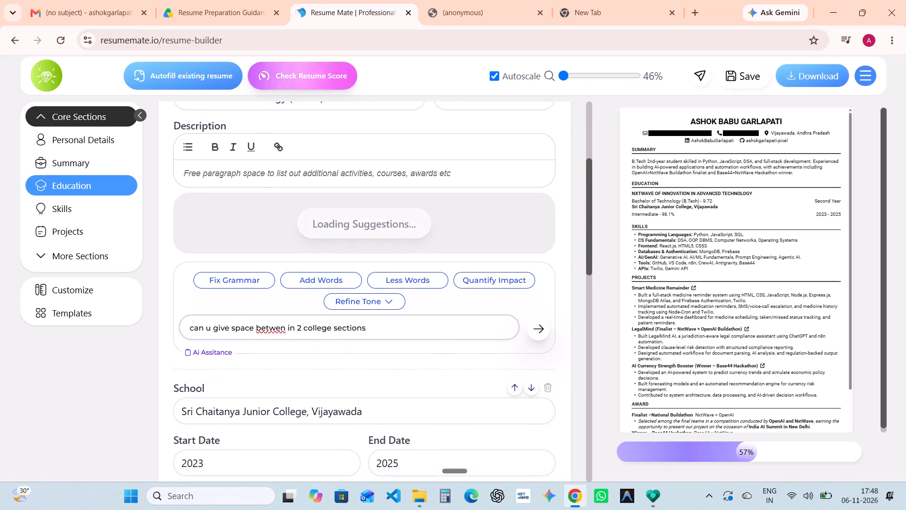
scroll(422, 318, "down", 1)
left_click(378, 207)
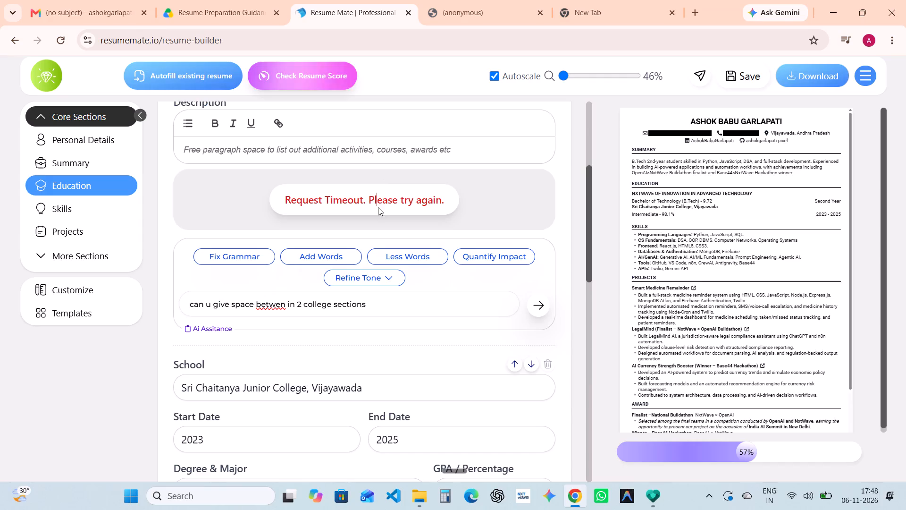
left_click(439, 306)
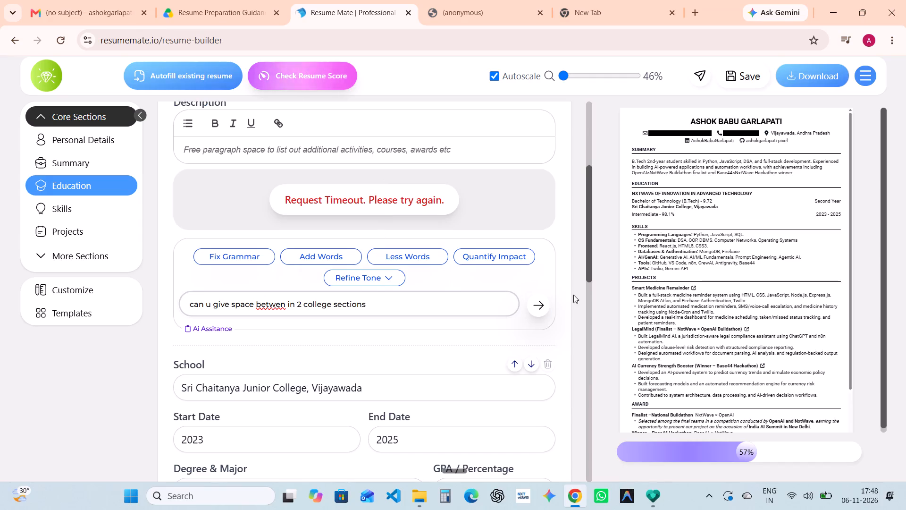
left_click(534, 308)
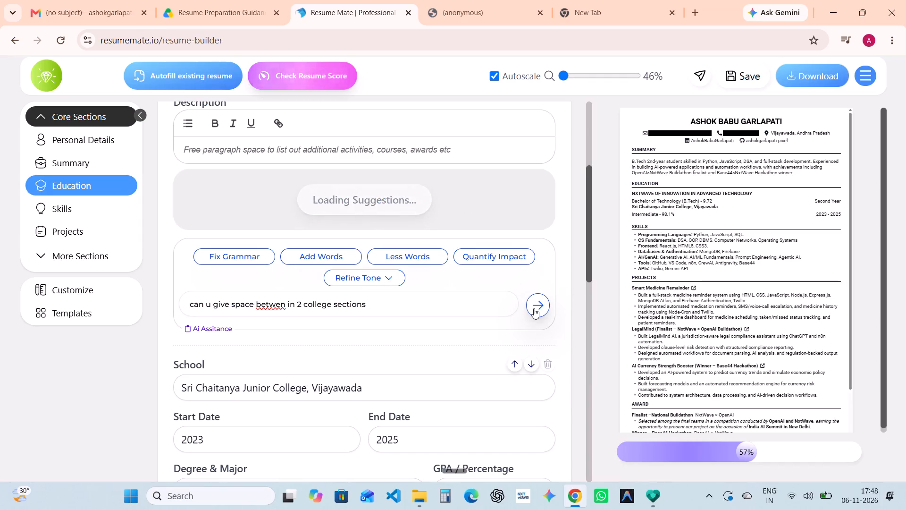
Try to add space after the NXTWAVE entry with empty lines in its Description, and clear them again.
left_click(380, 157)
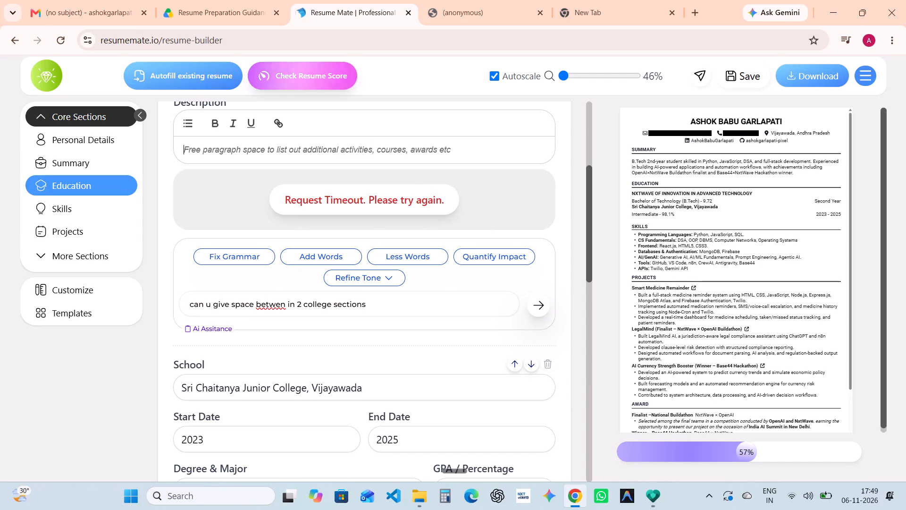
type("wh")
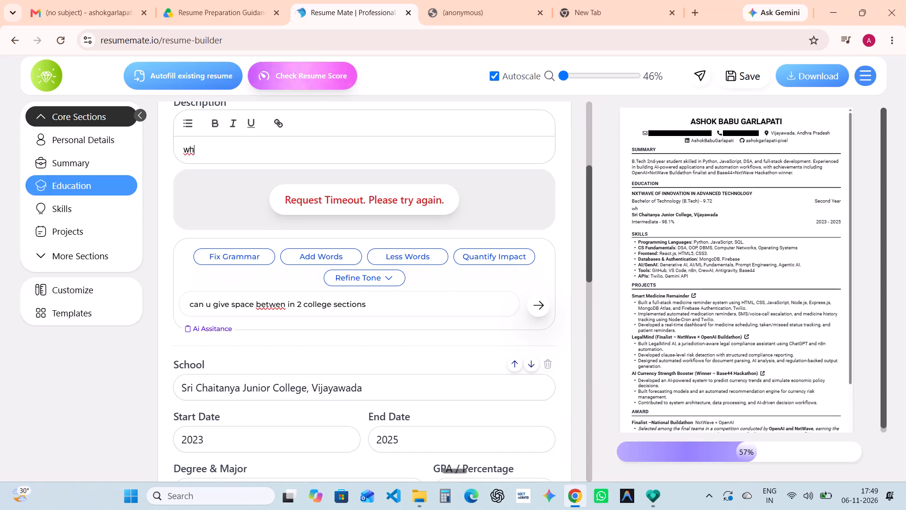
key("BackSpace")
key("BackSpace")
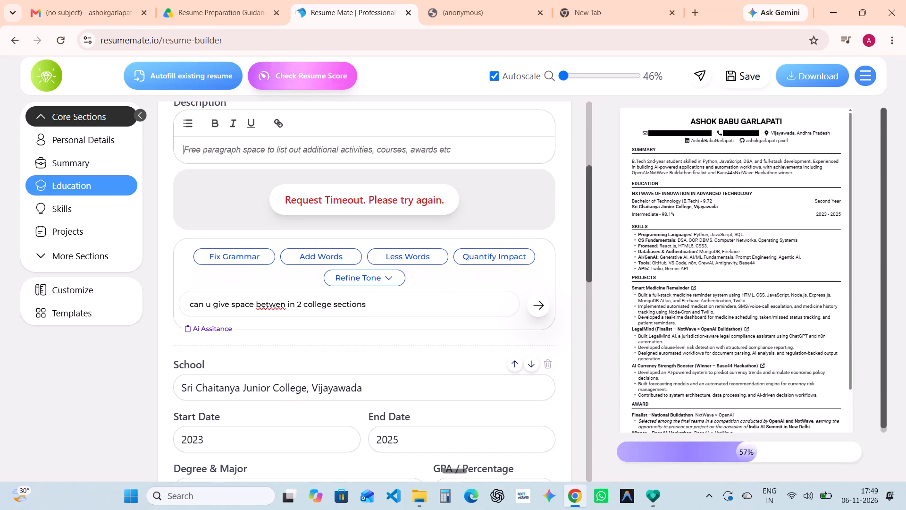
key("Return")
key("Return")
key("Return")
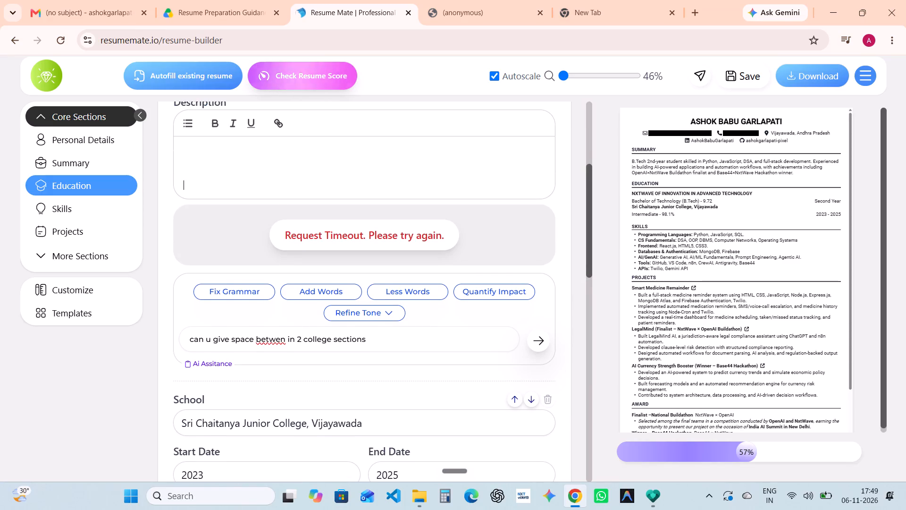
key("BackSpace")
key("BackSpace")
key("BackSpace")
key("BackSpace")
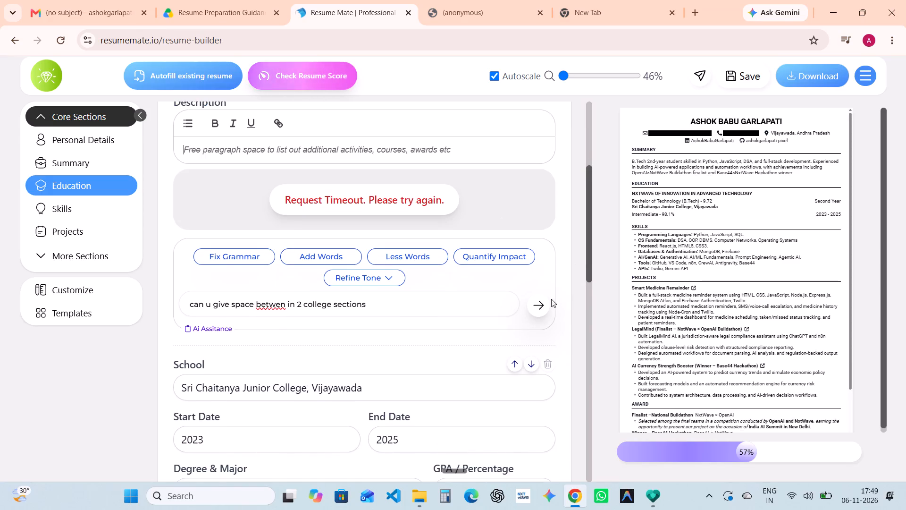
Review the Education entries and the resume preview down to the Award and Certificate sections.
scroll(522, 267, "up", 4)
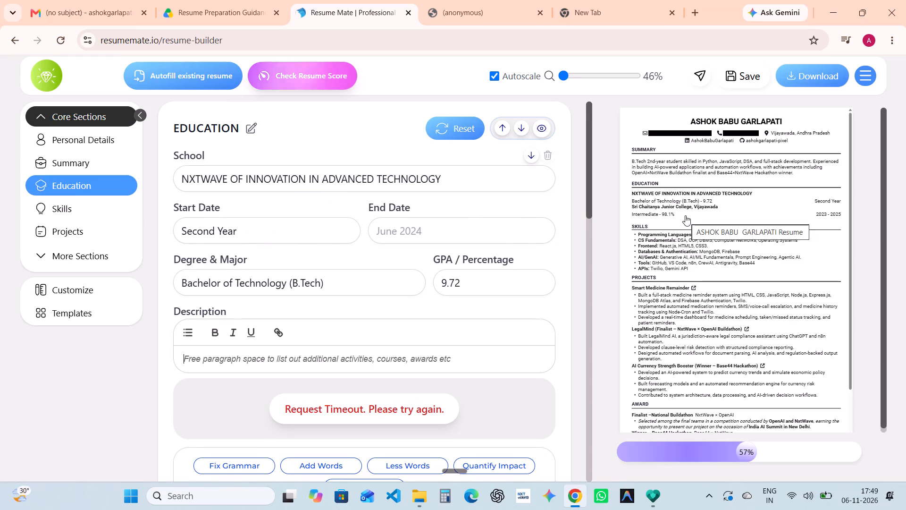
scroll(713, 159, "down", 1)
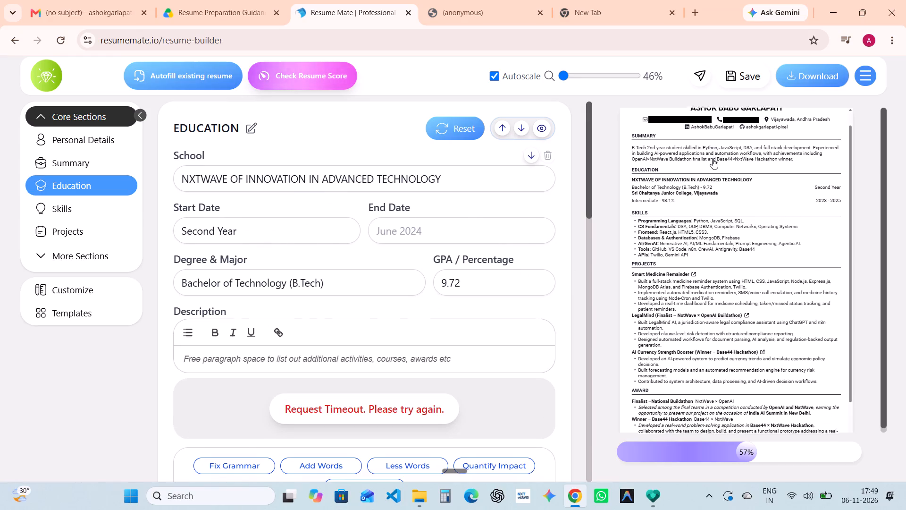
scroll(713, 159, "down", 1)
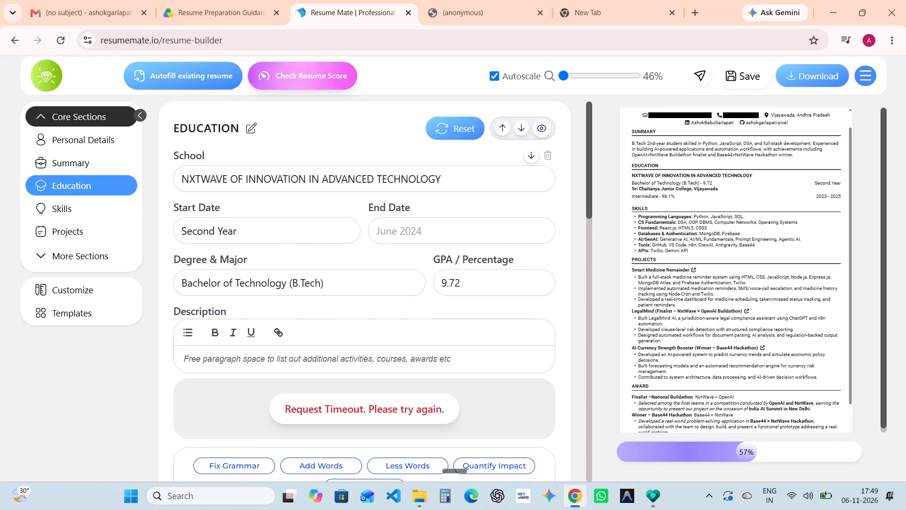
scroll(495, 238, "down", 4)
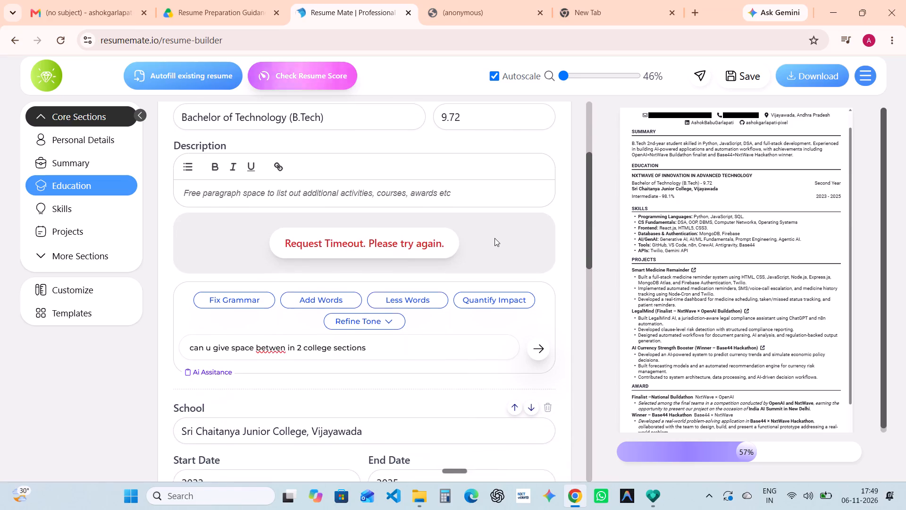
scroll(495, 238, "down", 1)
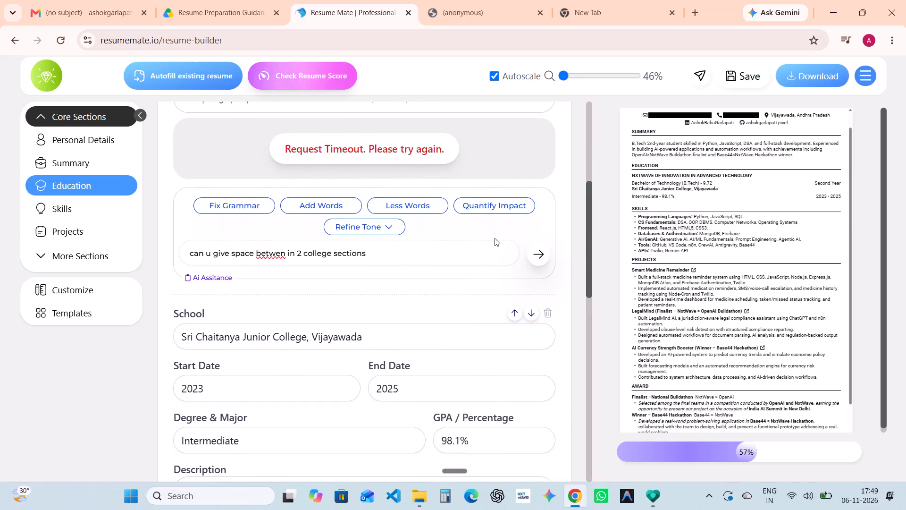
scroll(495, 238, "down", 2)
scroll(813, 268, "down", 1)
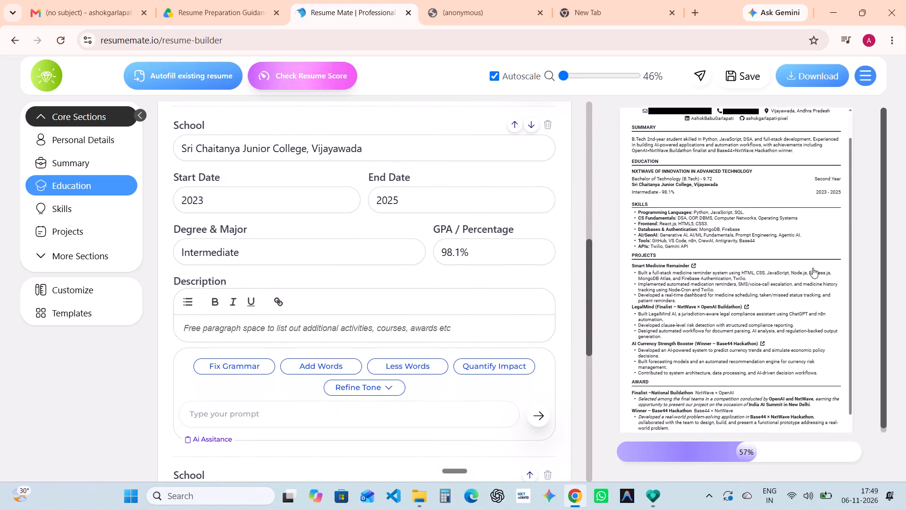
scroll(813, 268, "down", 1)
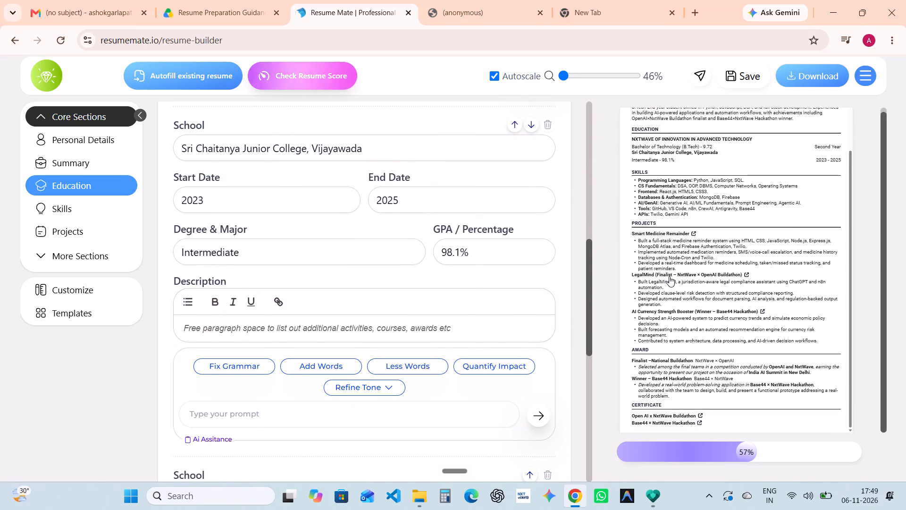
scroll(669, 276, "down", 2)
In the Award section, remove bold and italic formatting from "India AI Summit in New Delhi." in the Finalist –National Buildathon description.
left_click(80, 230)
left_click(80, 268)
left_click(79, 259)
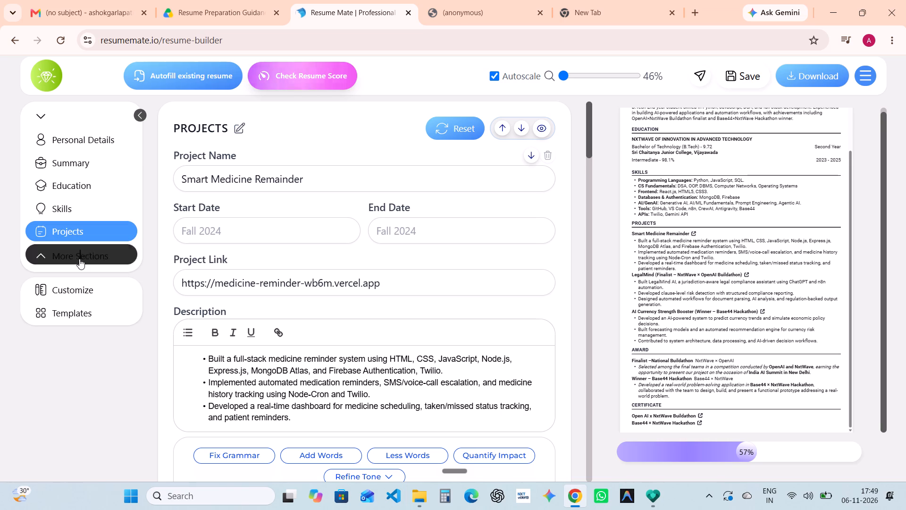
left_click(78, 190)
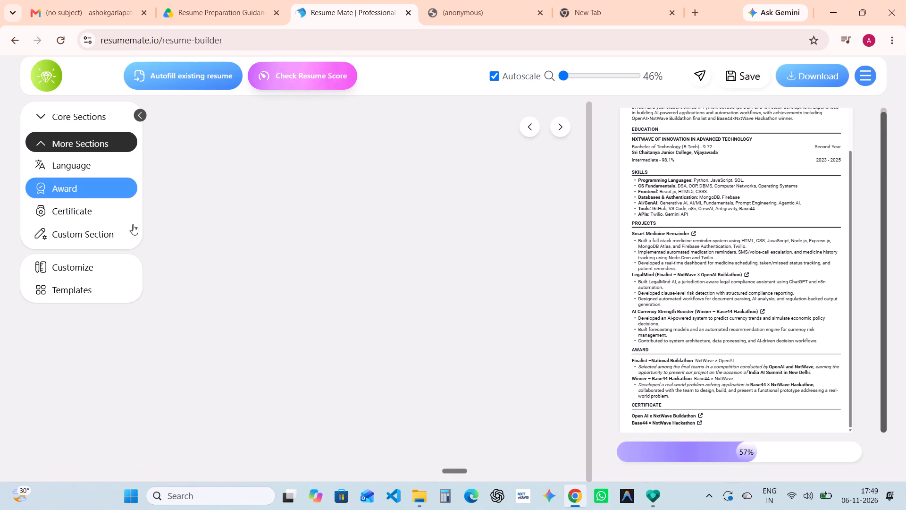
scroll(312, 309, "down", 1)
scroll(391, 241, "up", 2)
scroll(356, 194, "down", 2)
scroll(398, 256, "down", 1)
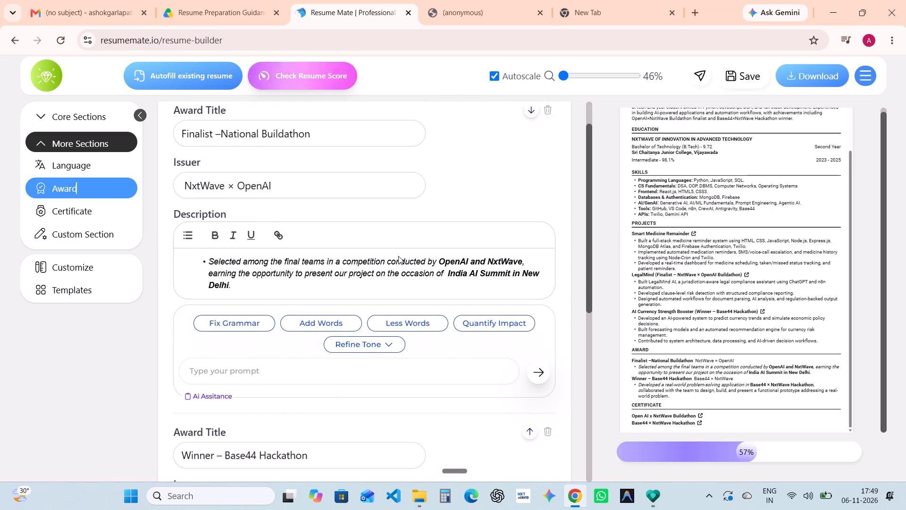
scroll(398, 256, "down", 1)
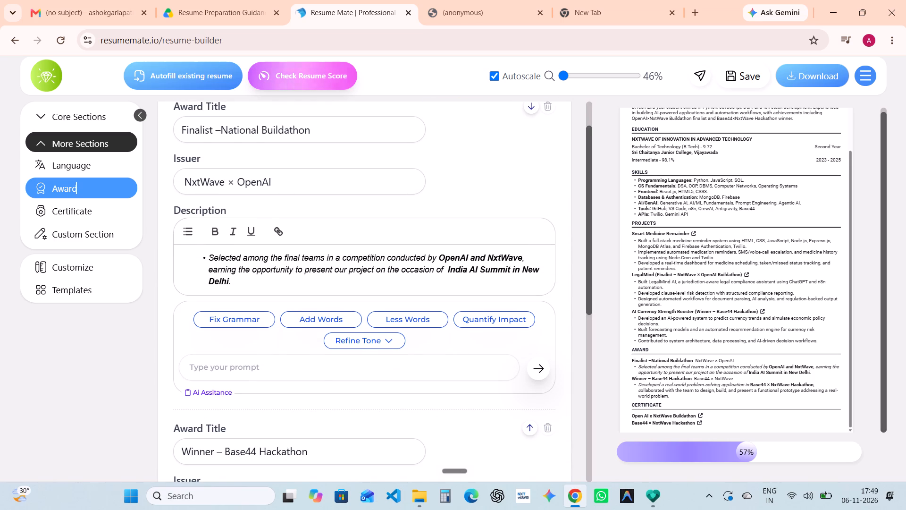
left_click_drag(448, 271, 470, 296)
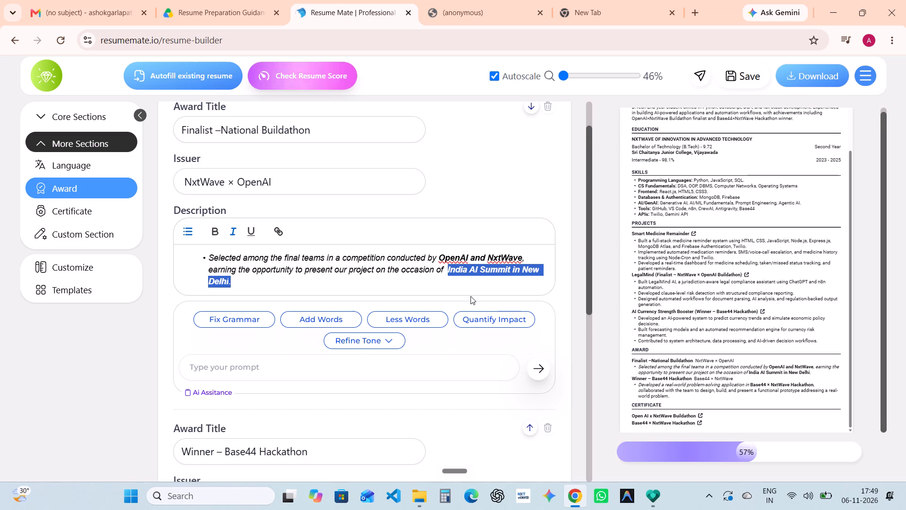
left_click(234, 232)
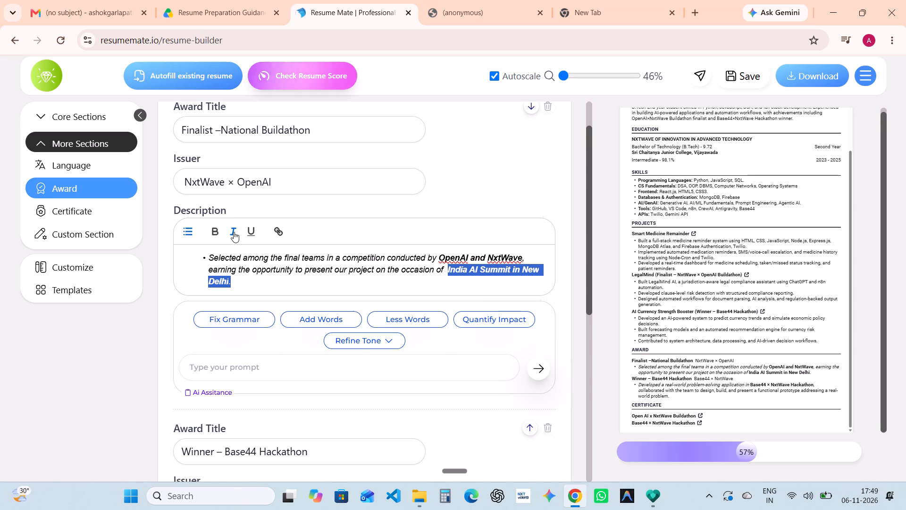
left_click(234, 232)
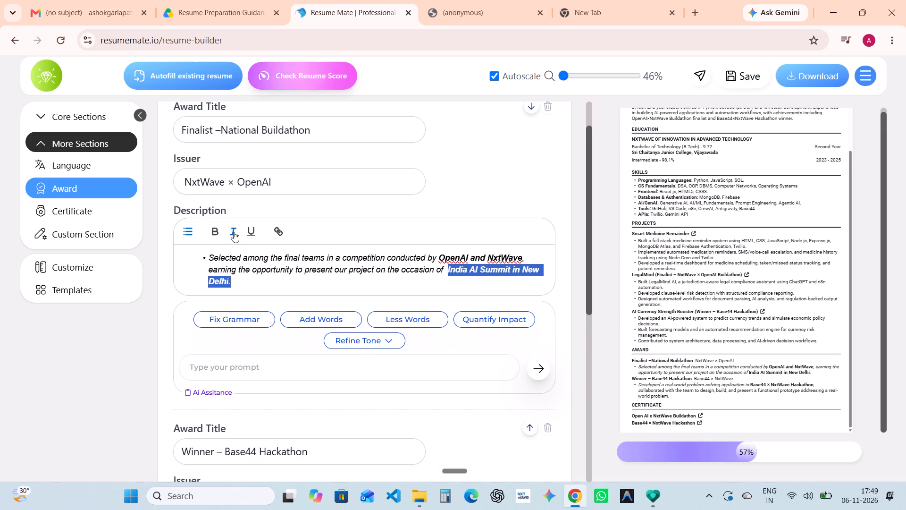
left_click(234, 232)
left_click(217, 234)
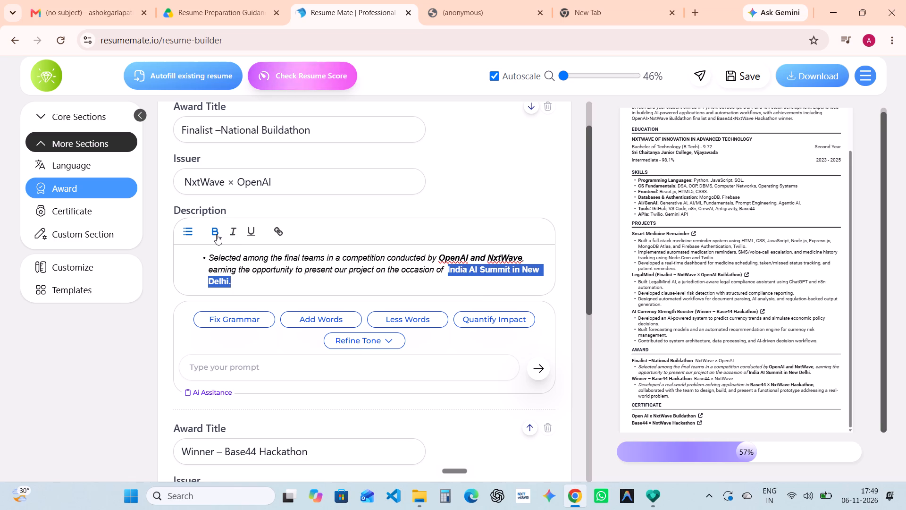
left_click(214, 233)
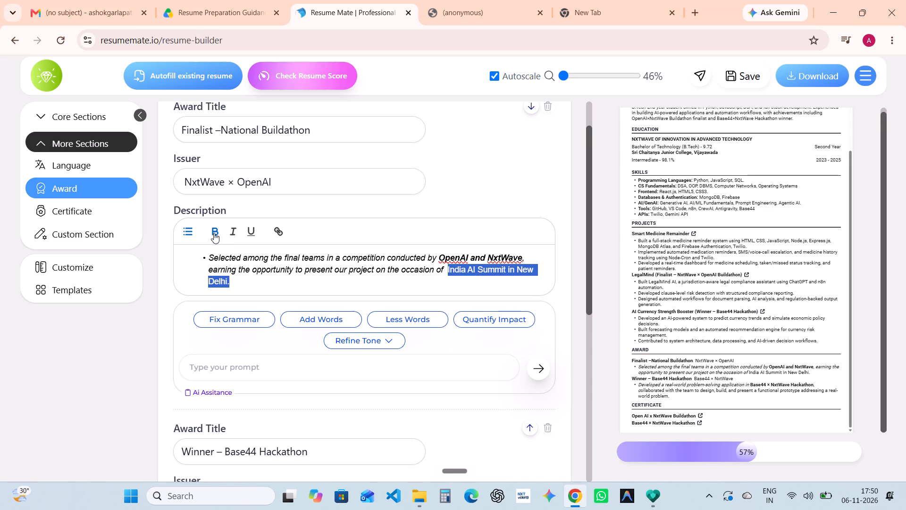
left_click(338, 295)
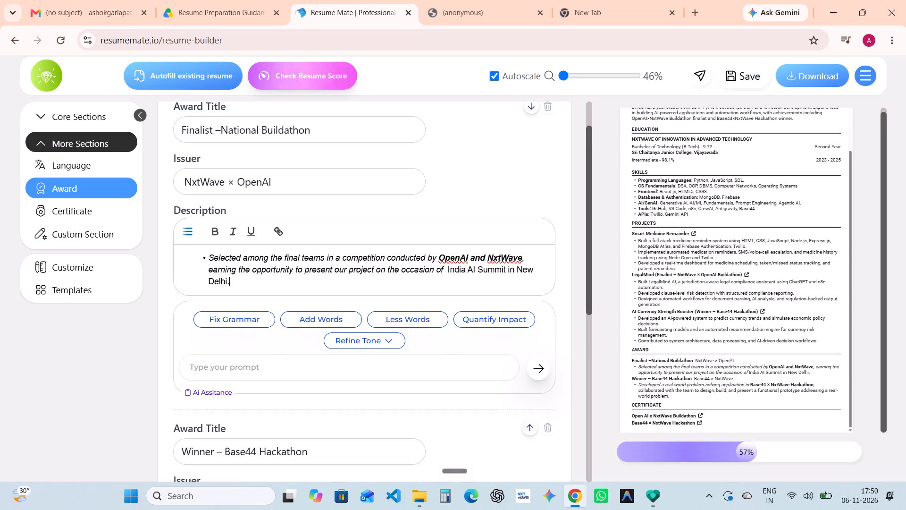
left_click_drag(210, 257, 248, 289)
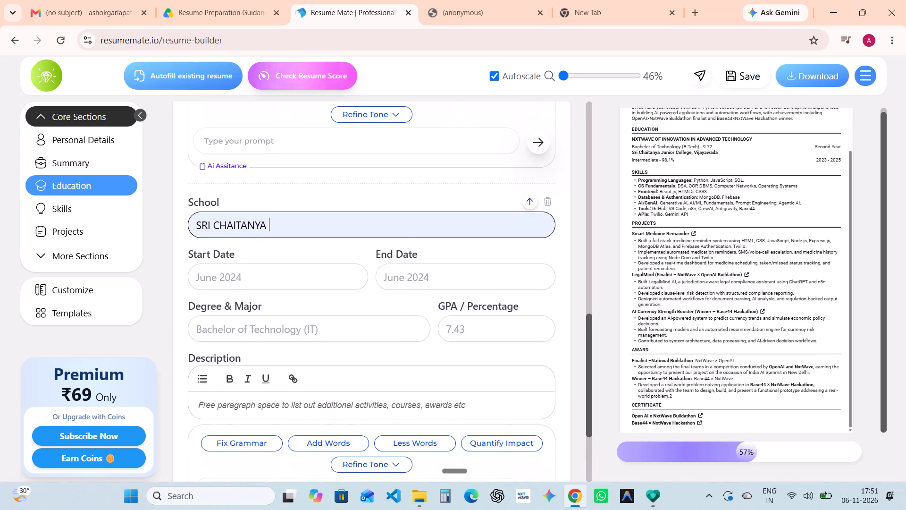
left_click(259, 270)
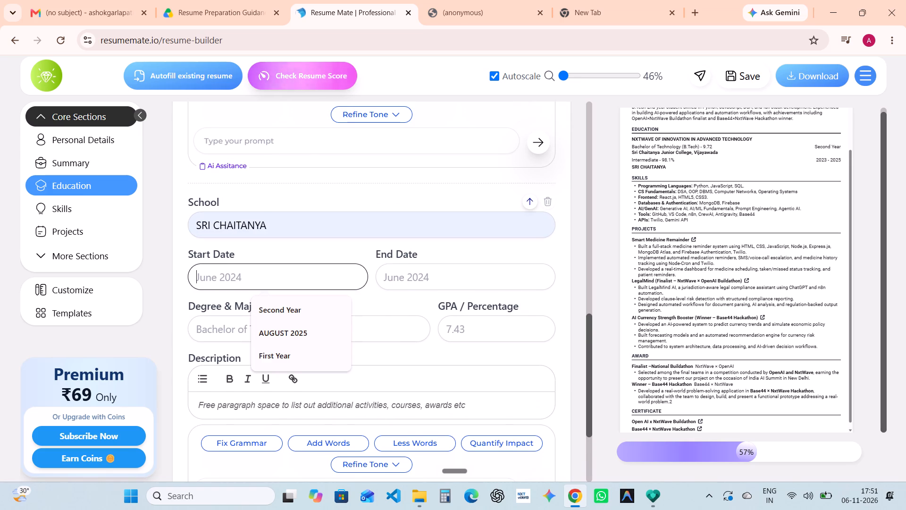
left_click(412, 269)
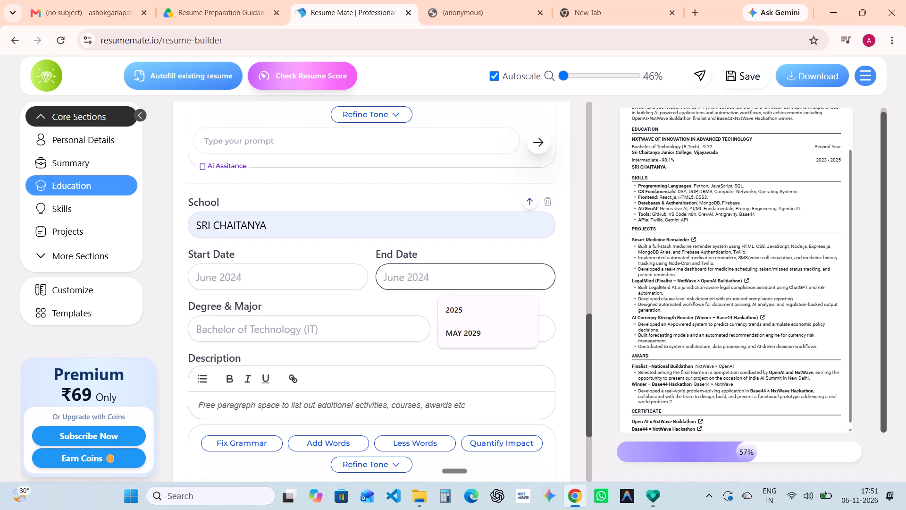
left_click(464, 313)
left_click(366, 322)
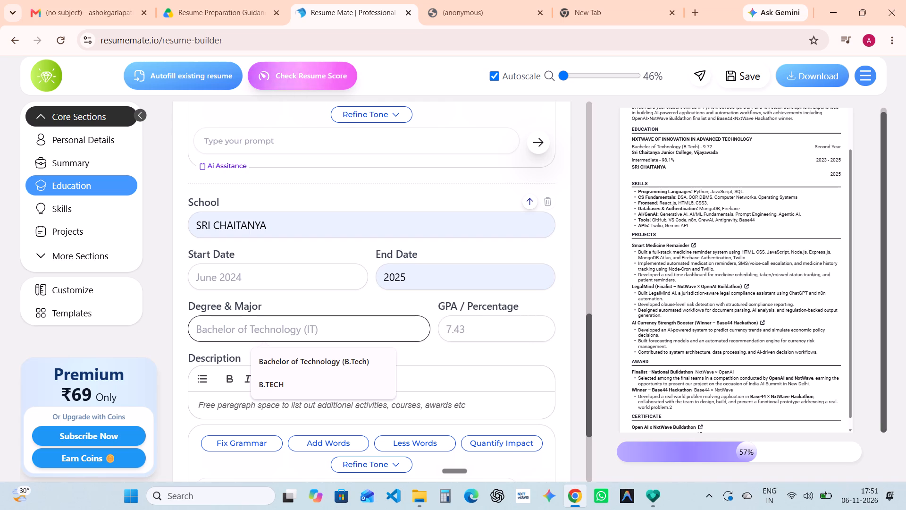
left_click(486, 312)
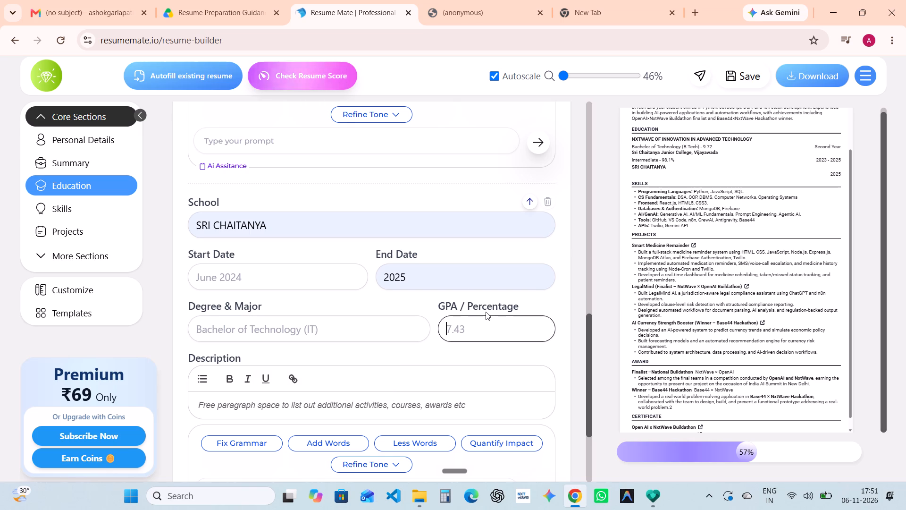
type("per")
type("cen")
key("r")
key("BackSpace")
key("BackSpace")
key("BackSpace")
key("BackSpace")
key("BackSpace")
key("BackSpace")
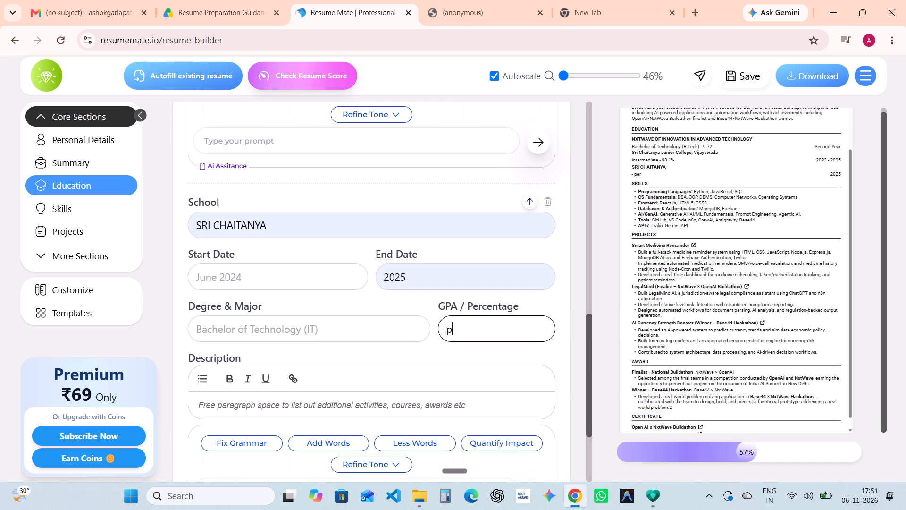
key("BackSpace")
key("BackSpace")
Copy the whole SRI CHAITANYA HIGH SCHOOL row, including its SSC score and year, from the Education section of the earlier resume PDF.
left_click(322, 335)
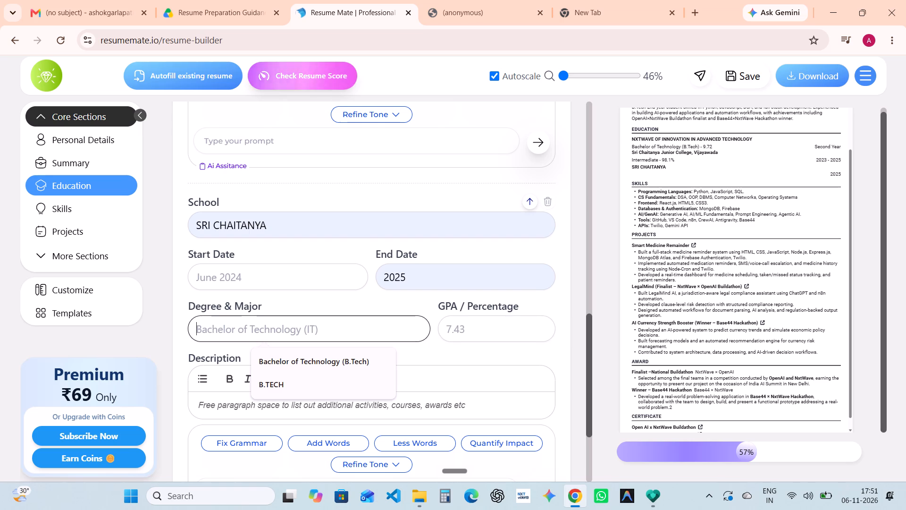
left_click(222, 9)
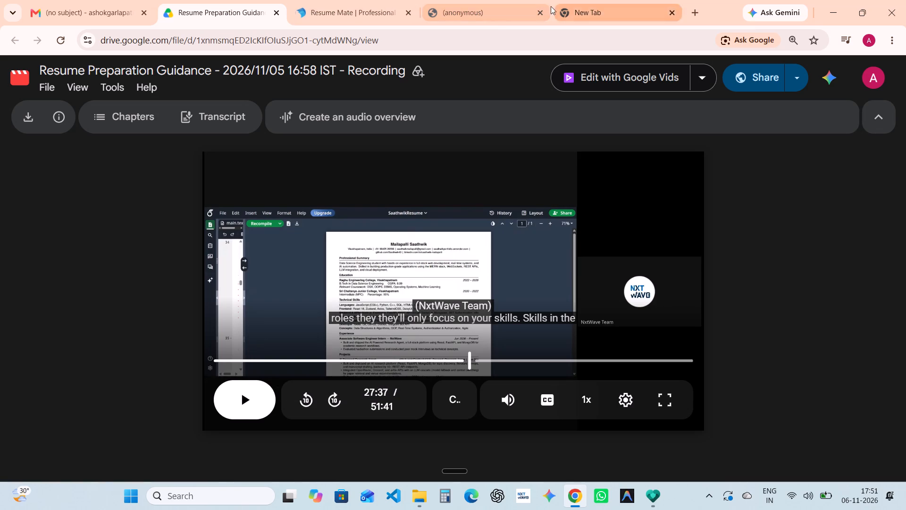
left_click(486, 21)
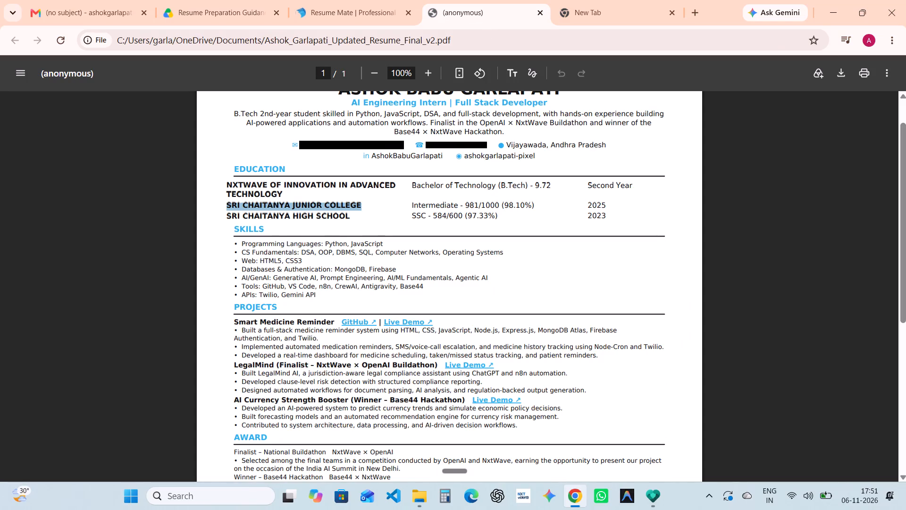
left_click(306, 0)
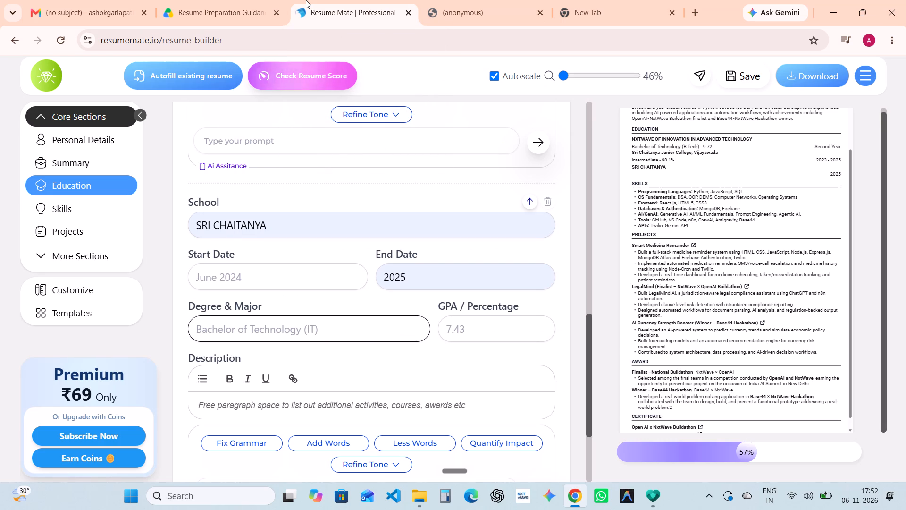
left_click(471, 0)
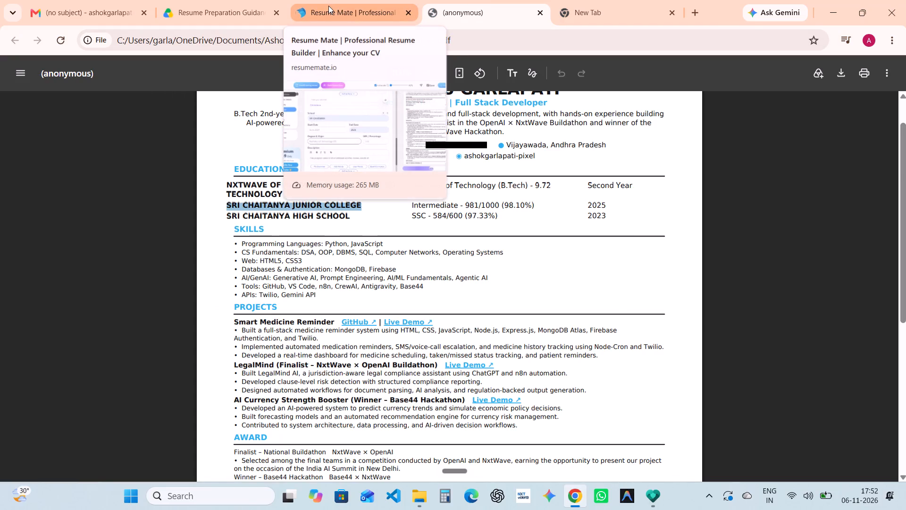
left_click(328, 6)
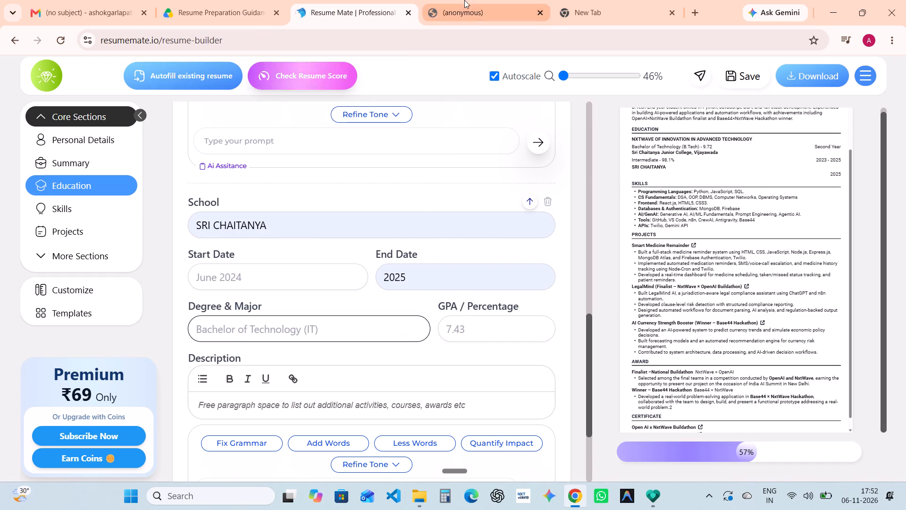
left_click(483, 12)
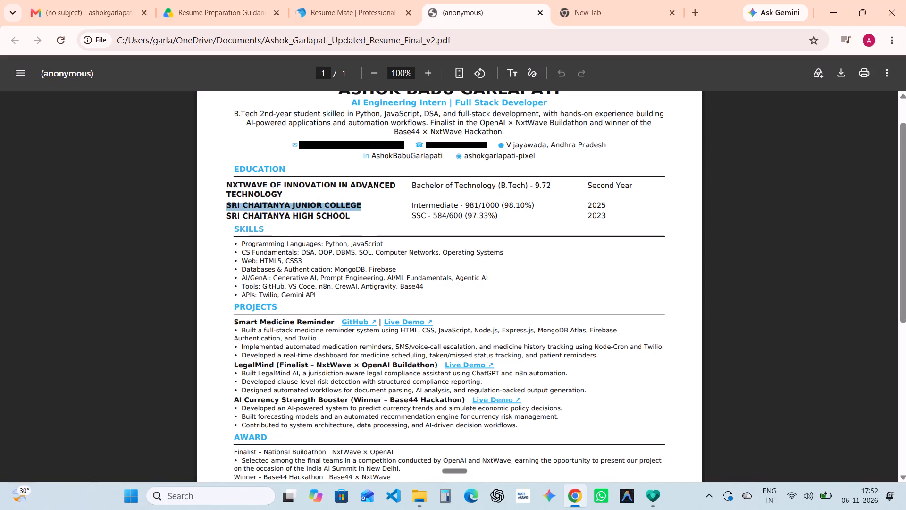
left_click_drag(226, 218, 597, 219)
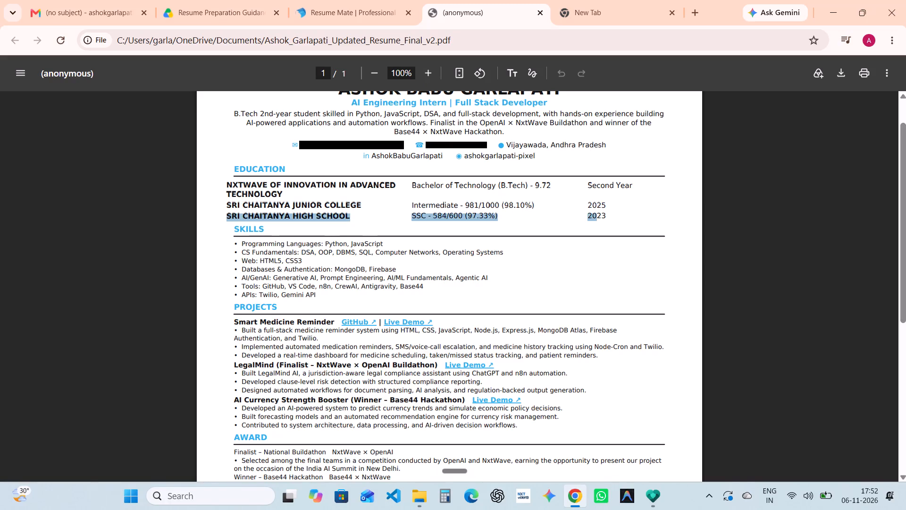
left_click_drag(597, 219, 612, 214)
key("ctrl+c")
key("ctrl+c")
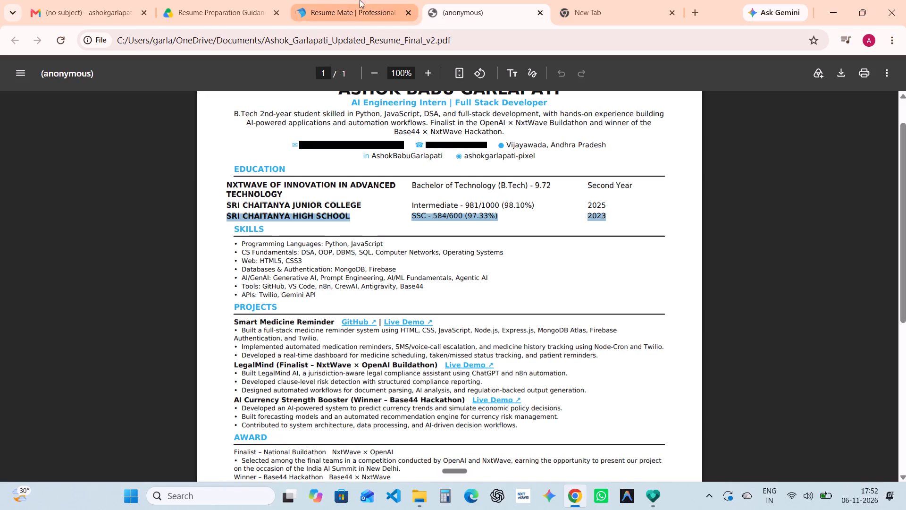
Back in Resume Mate, replace the SRI CHAITANYA school name with the copied high school row.
left_click(349, 0)
left_click(293, 231)
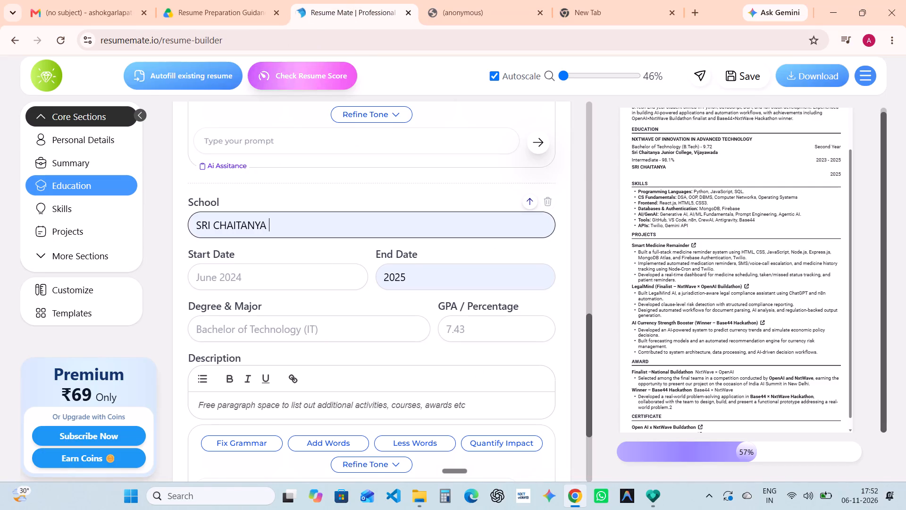
key("ctrl+v")
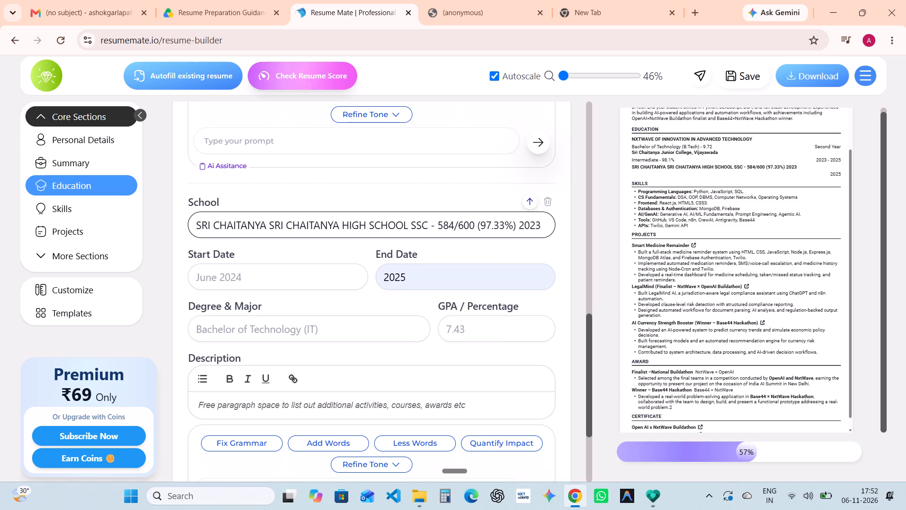
left_click_drag(268, 225, 181, 231)
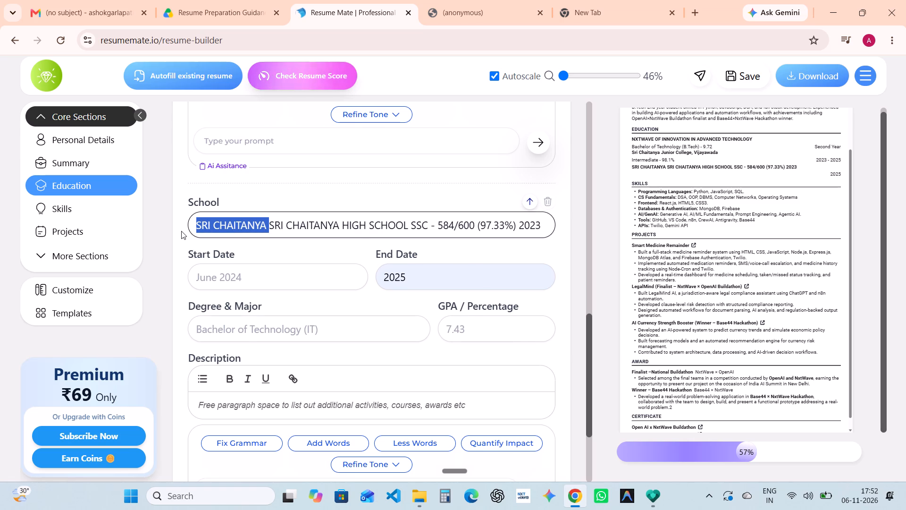
key("BackSpace")
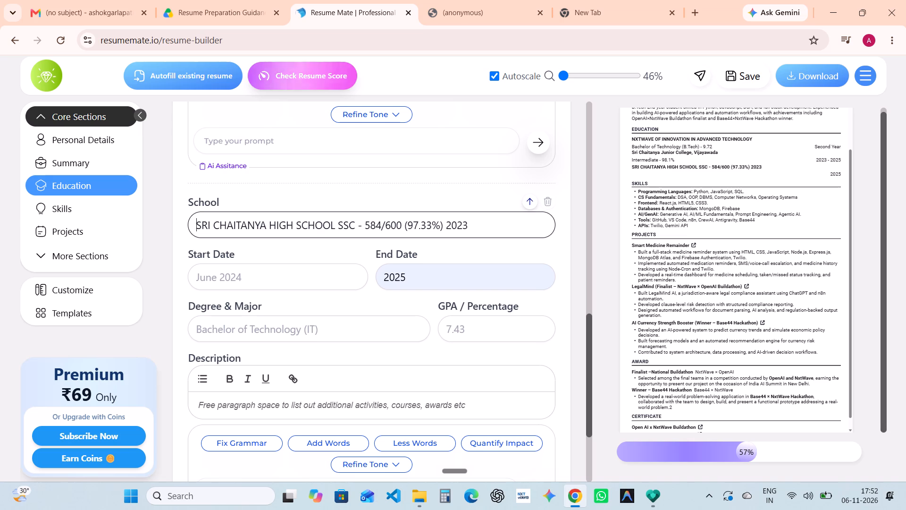
Insert extra spaces before "SSC - 584/600 (97.33%)" and before "2023" in the high school entry's name.
left_click(338, 226)
key("space")
key("space")
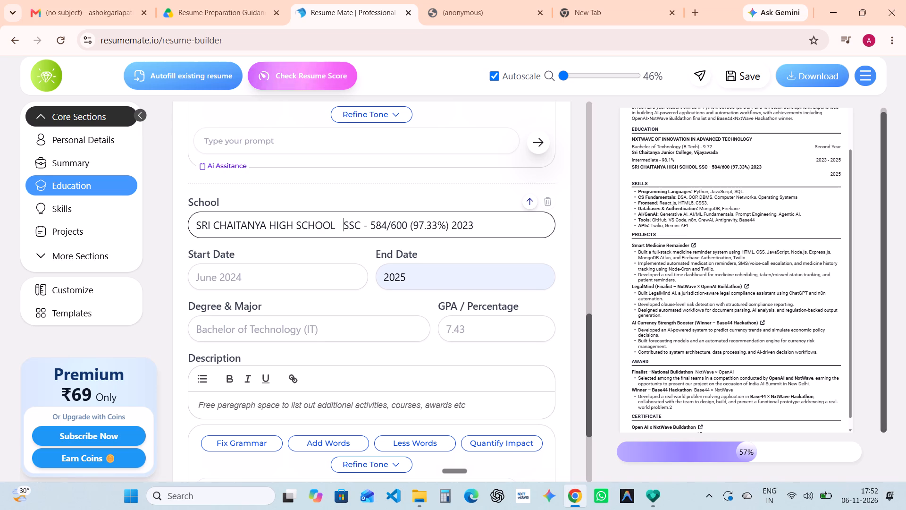
key("space")
key("space")
key("space")
key("space")
key("space")
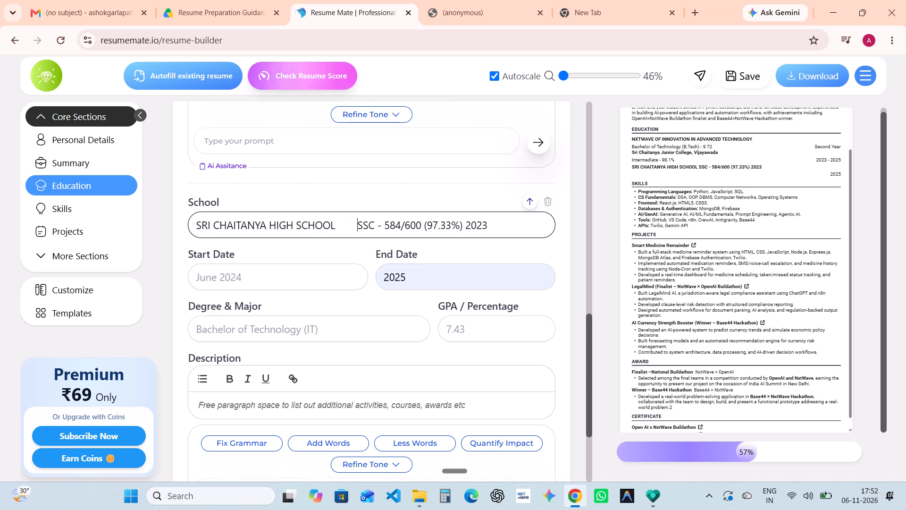
left_click(467, 224)
key("space")
key("space")
key("space")
Enter "ssc" as the degree and major of the high school entry.
left_click_drag(522, 223, 349, 243)
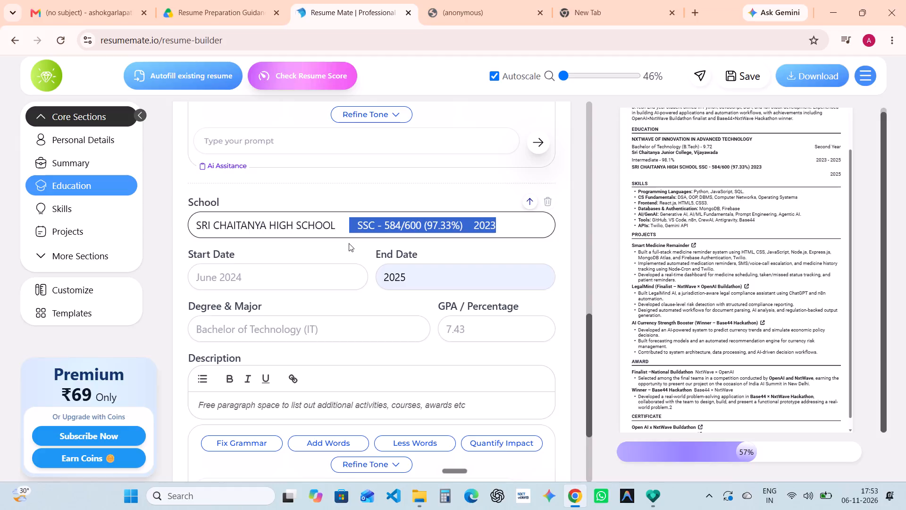
left_click_drag(349, 243, 359, 236)
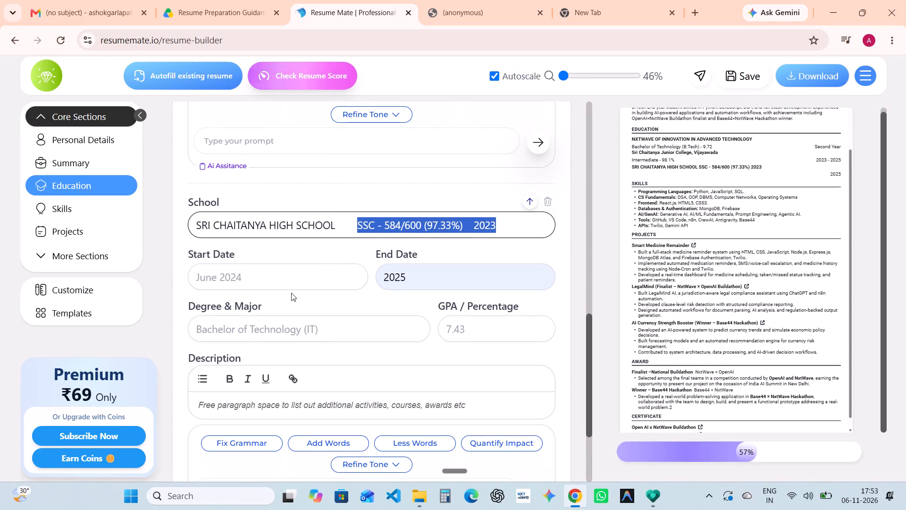
left_click(250, 333)
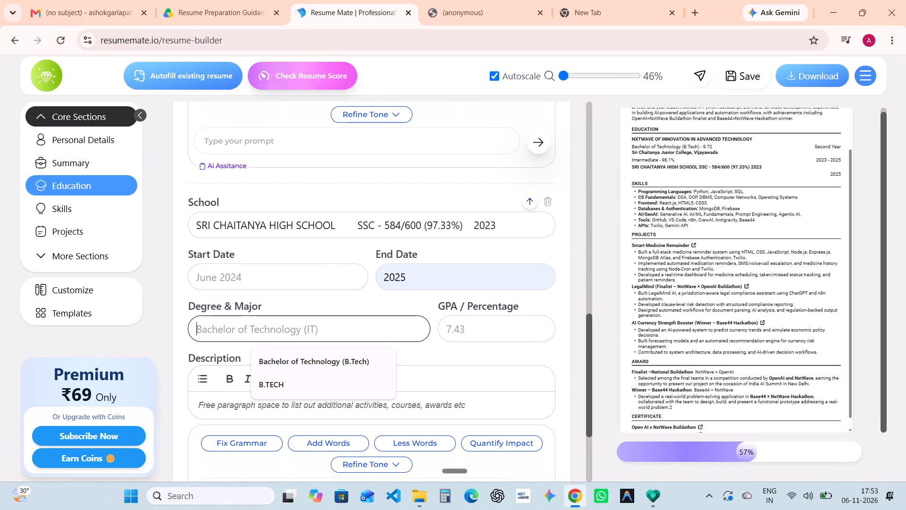
type("ssc")
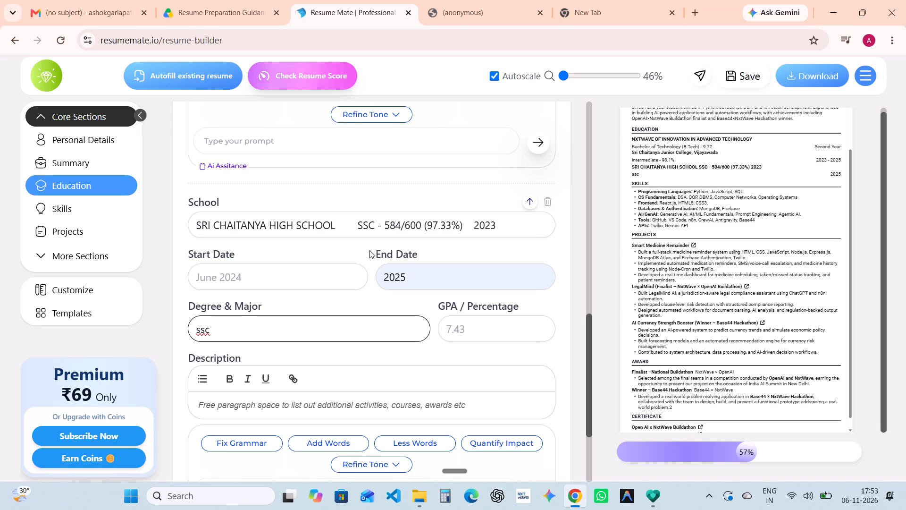
Move "SSC - 584/600 (97.33%)" from the high school's name into its degree and major, replacing "ssc".
left_click_drag(358, 223, 498, 200)
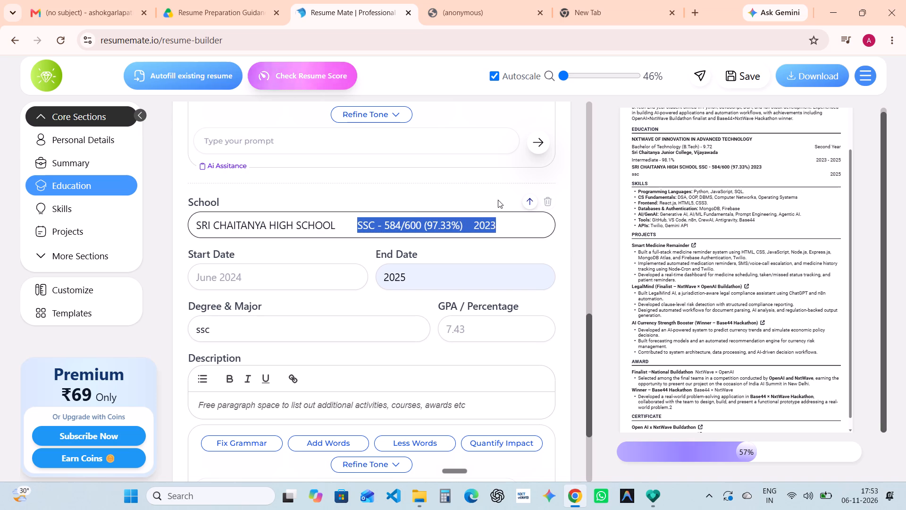
left_click_drag(498, 200, 494, 219)
left_click_drag(494, 219, 463, 229)
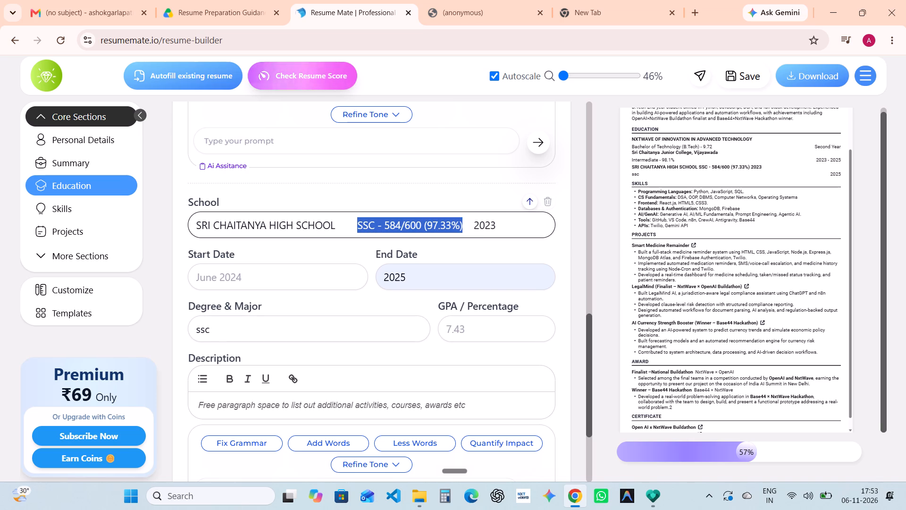
left_click_drag(463, 229, 464, 229)
key("ctrl+x")
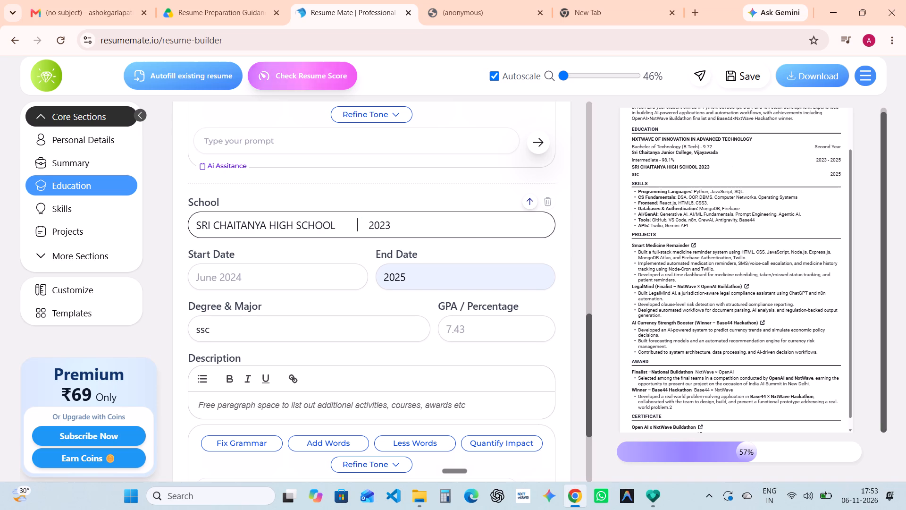
left_click_drag(268, 275, 230, 336)
left_click_drag(230, 336, 200, 331)
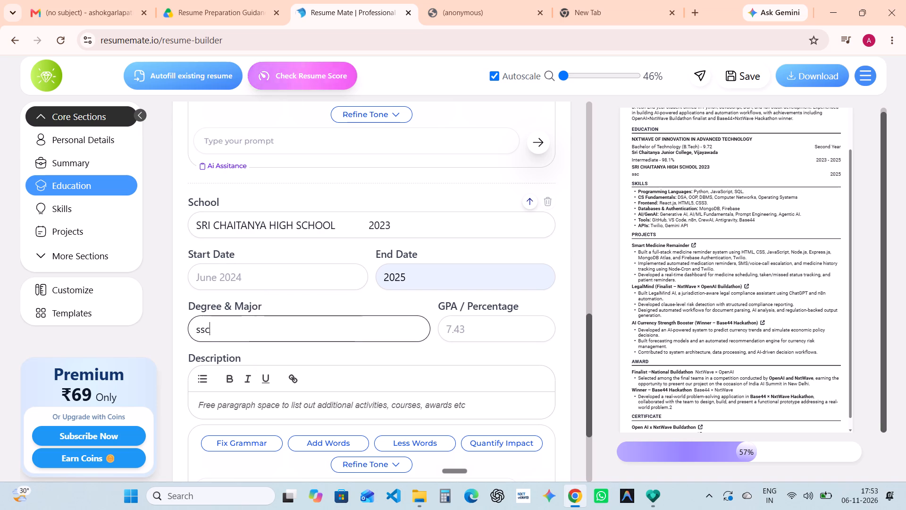
left_click_drag(200, 331, 186, 331)
key("ctrl+v")
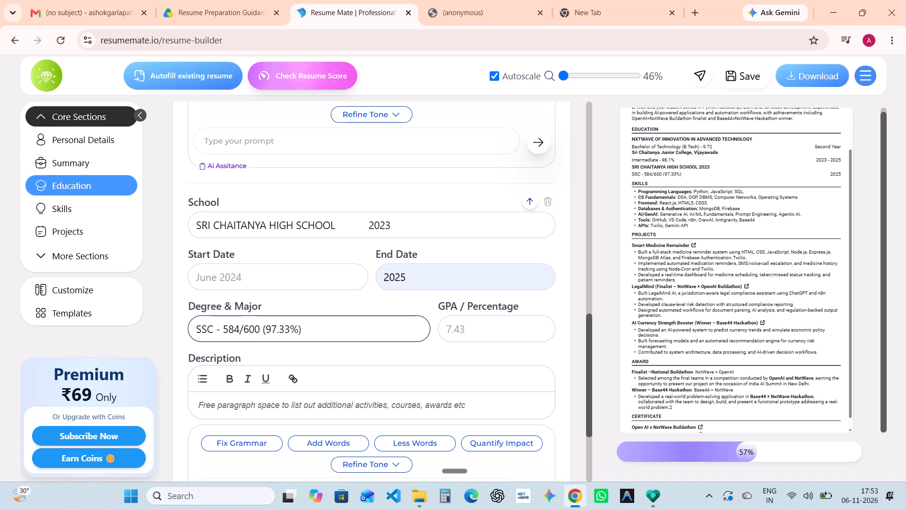
Review the degree and score details across the three Education entries for consistent formatting.
scroll(435, 271, "up", 2)
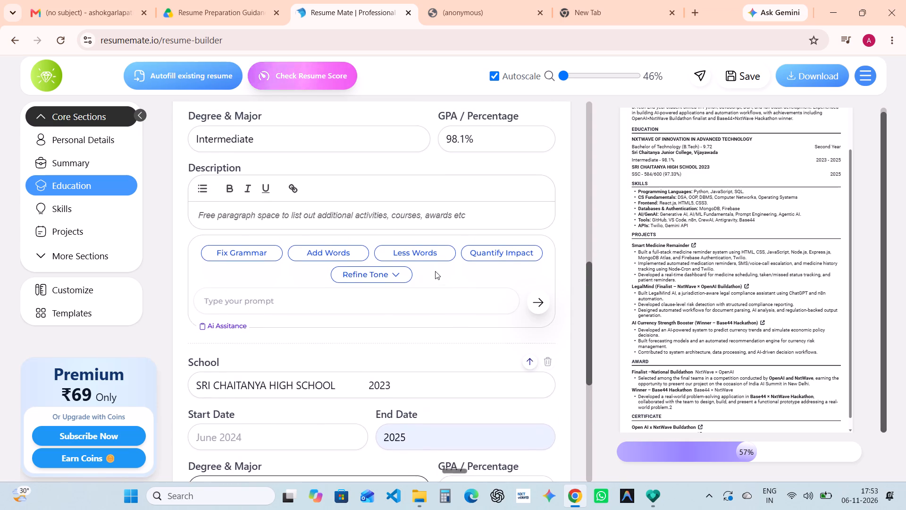
scroll(435, 271, "down", 1)
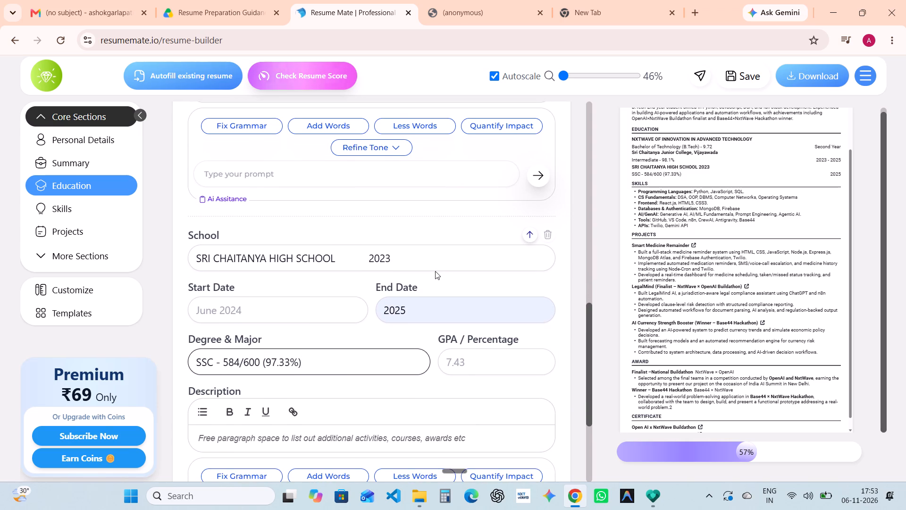
scroll(435, 271, "up", 3)
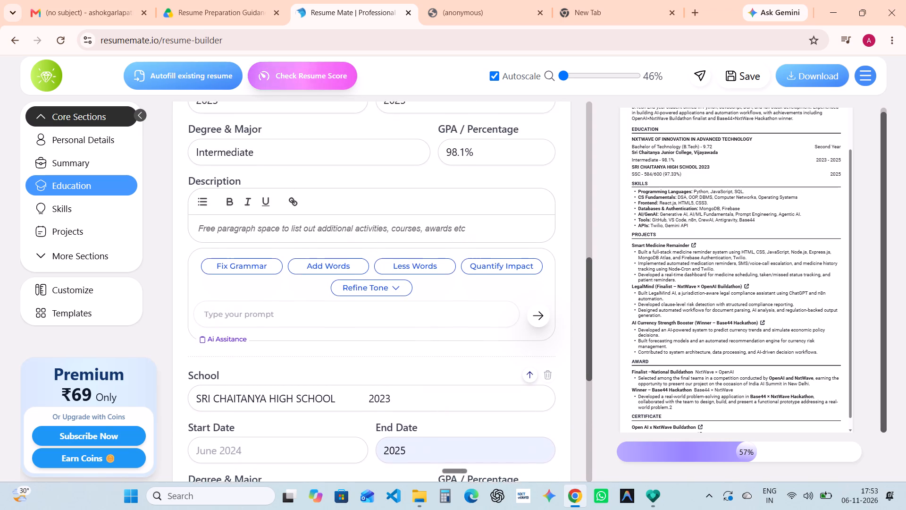
scroll(435, 271, "up", 3)
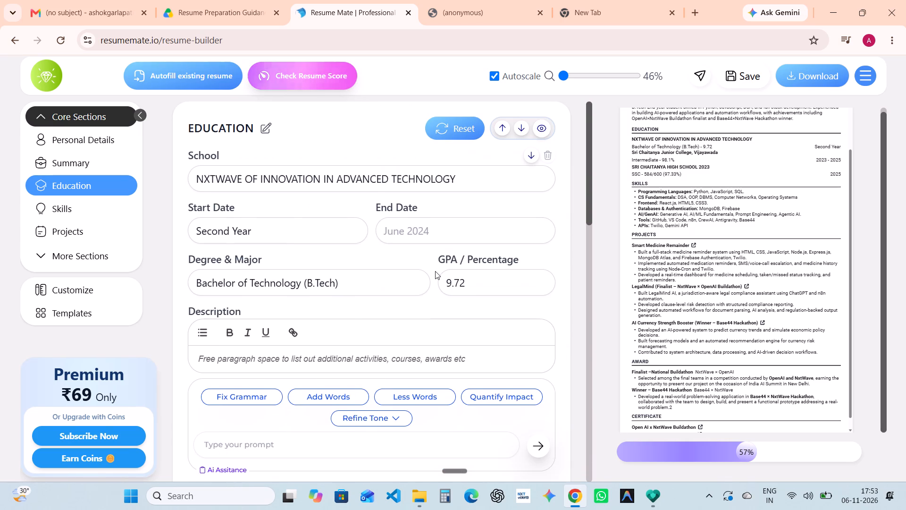
scroll(435, 271, "up", 1)
scroll(371, 285, "up", 2)
scroll(497, 169, "up", 1)
scroll(497, 169, "down", 1)
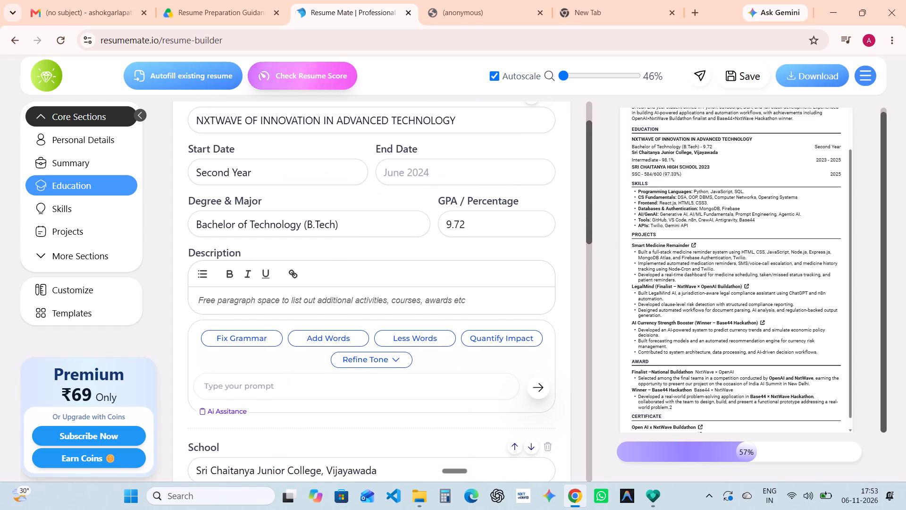
scroll(497, 169, "down", 2)
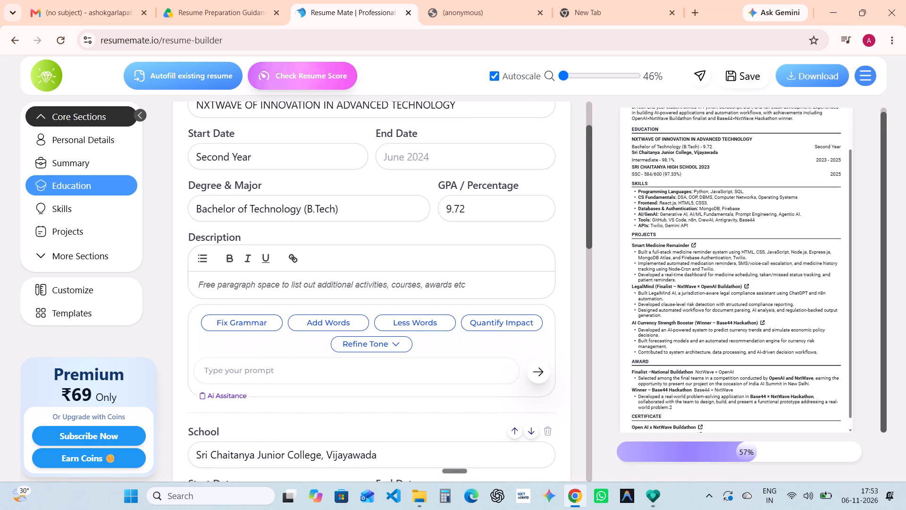
scroll(497, 169, "down", 1)
scroll(497, 169, "up", 2)
scroll(497, 169, "down", 1)
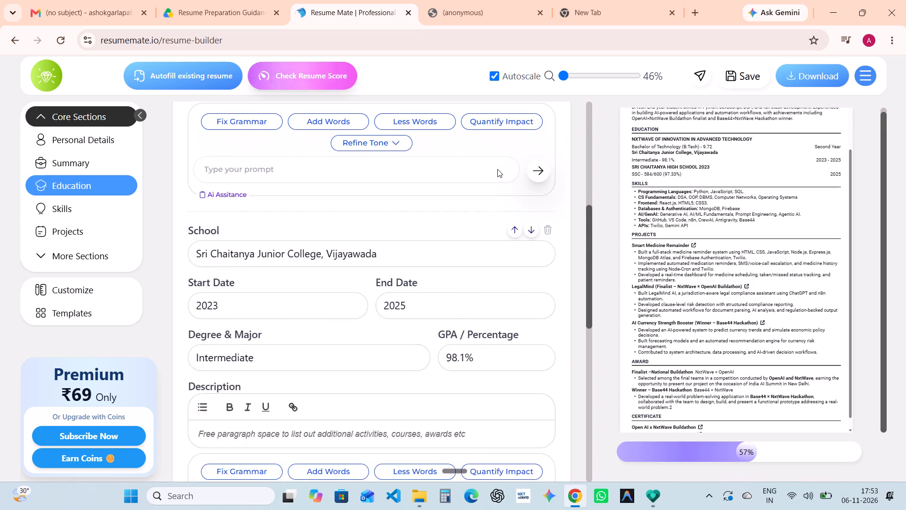
scroll(497, 169, "down", 2)
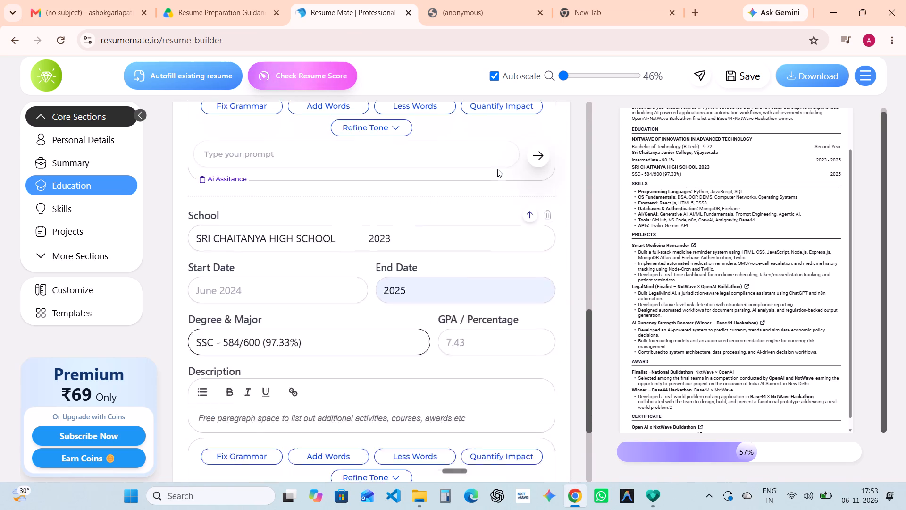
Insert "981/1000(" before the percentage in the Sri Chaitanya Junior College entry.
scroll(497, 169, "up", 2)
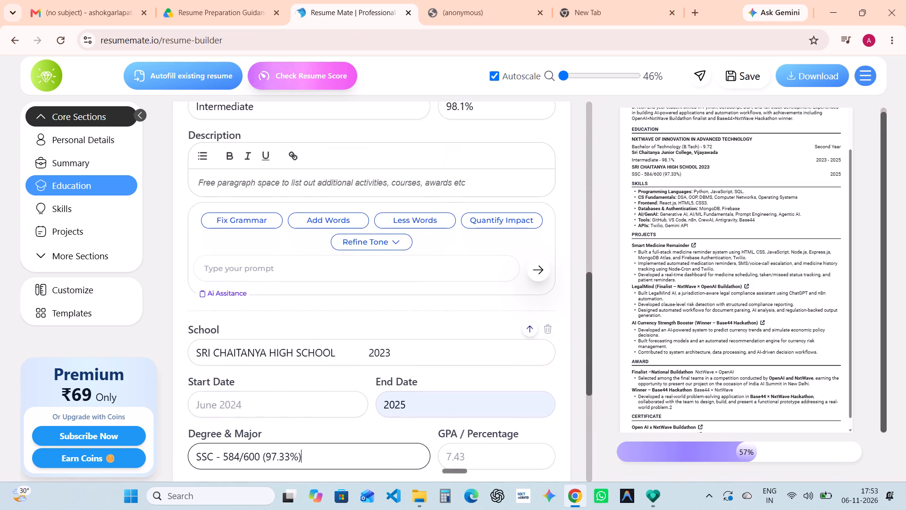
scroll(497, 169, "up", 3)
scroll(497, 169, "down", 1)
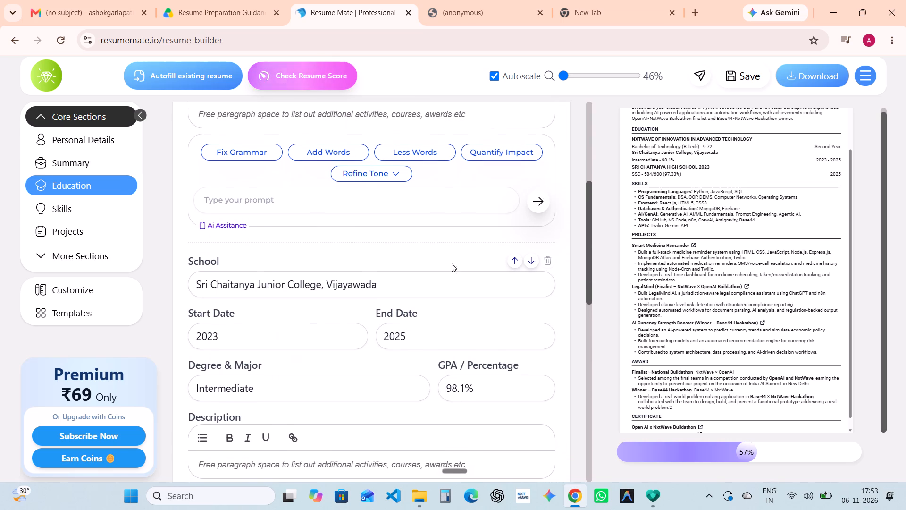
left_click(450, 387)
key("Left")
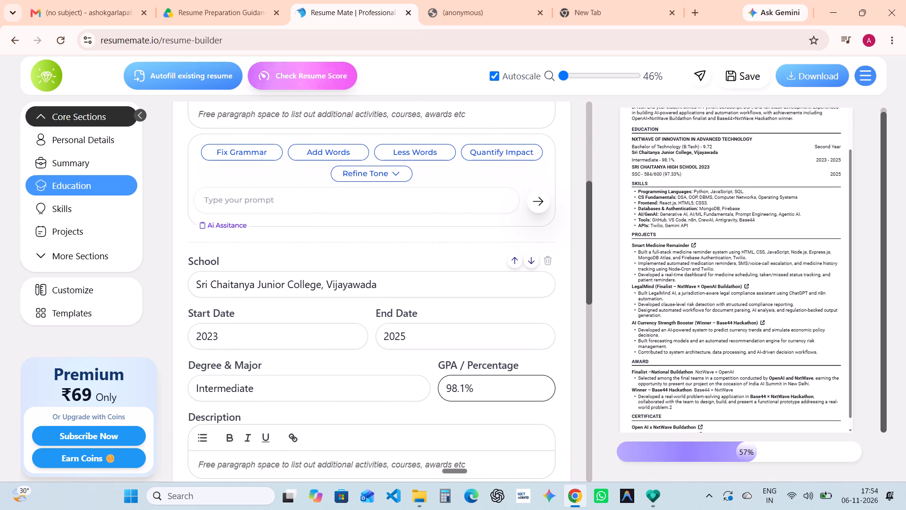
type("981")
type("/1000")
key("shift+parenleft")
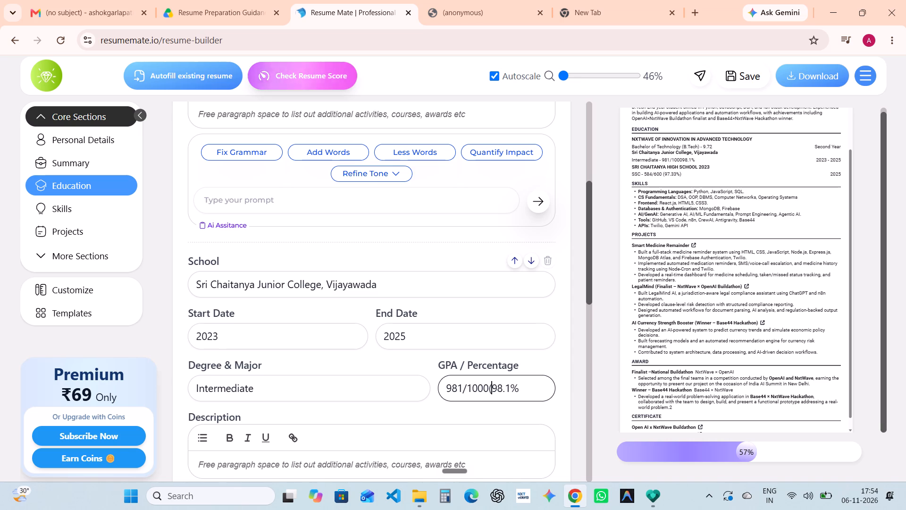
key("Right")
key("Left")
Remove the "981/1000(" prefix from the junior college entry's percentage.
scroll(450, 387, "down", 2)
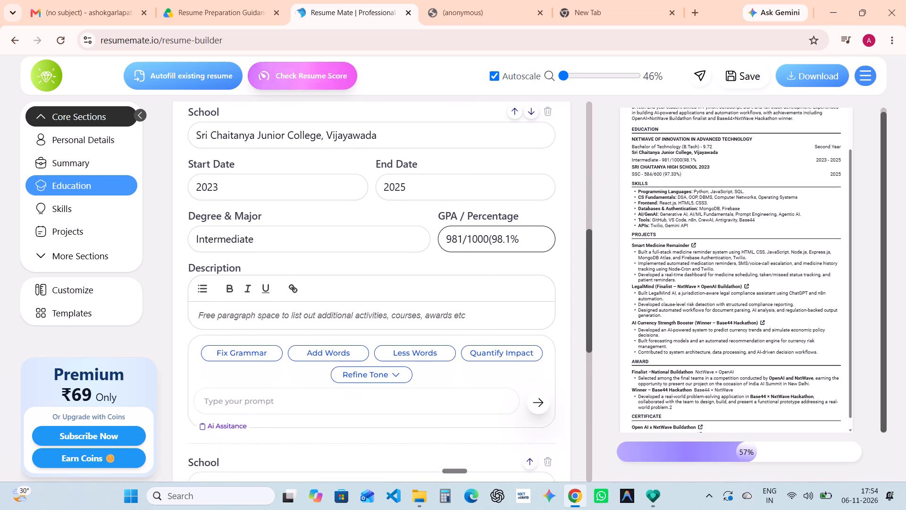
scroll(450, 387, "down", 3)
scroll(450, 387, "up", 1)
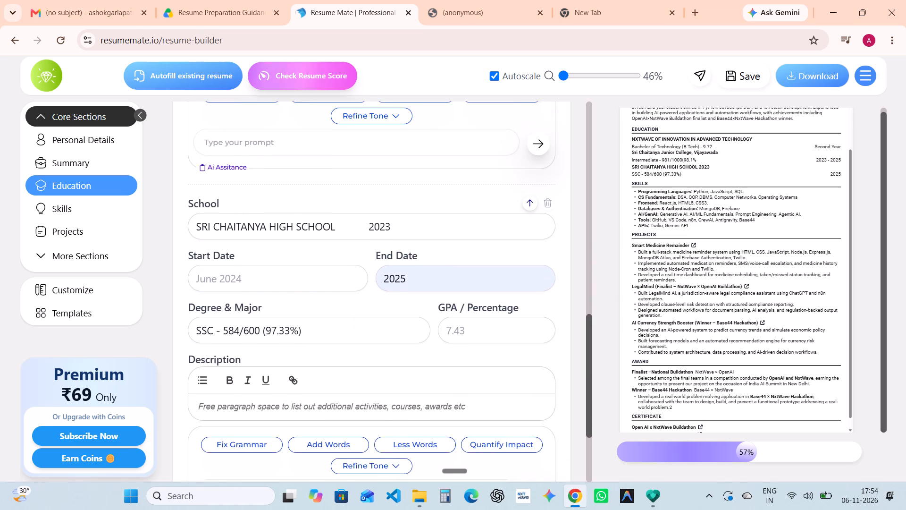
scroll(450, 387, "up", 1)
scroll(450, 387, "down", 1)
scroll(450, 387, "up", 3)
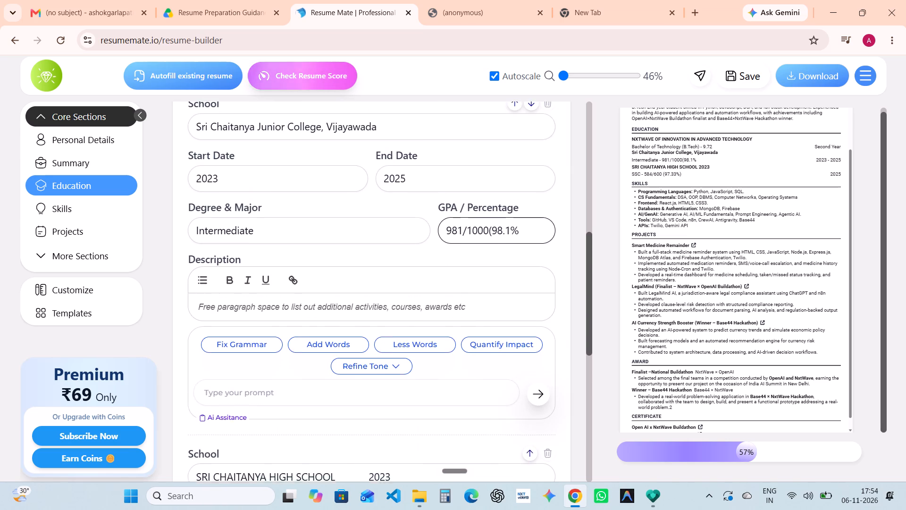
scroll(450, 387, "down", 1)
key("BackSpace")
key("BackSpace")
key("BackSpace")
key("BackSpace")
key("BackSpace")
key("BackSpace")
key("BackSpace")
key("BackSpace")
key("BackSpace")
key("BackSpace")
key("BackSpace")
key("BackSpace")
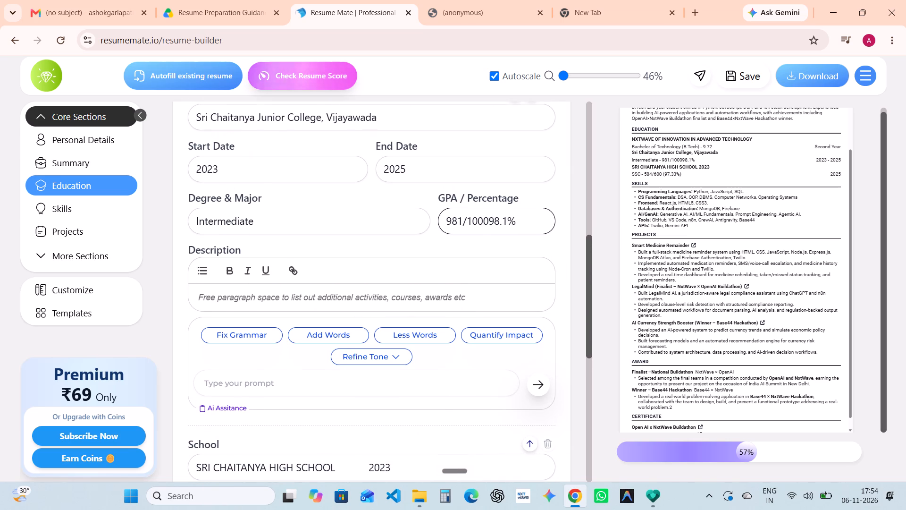
Shorten the high school entry's degree and major to "SSC - 97.33%" by removing the marks and the parentheses.
scroll(450, 387, "down", 2)
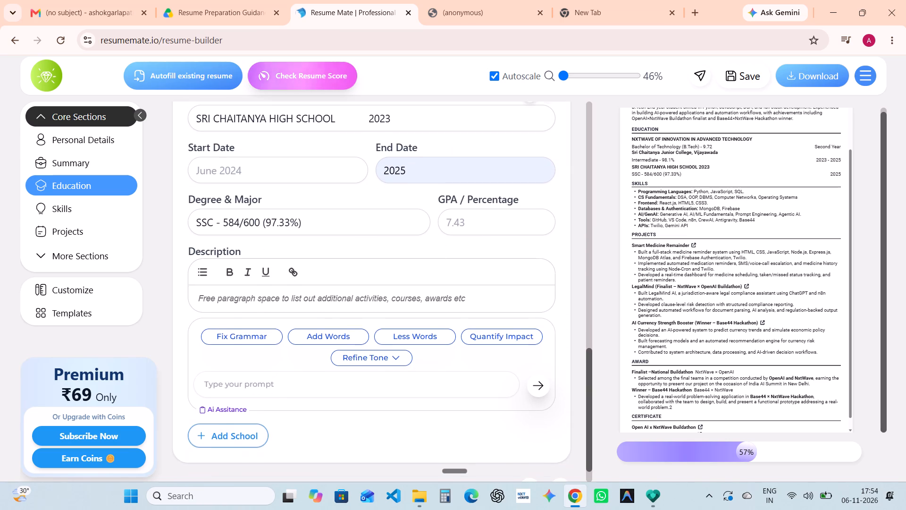
scroll(450, 387, "down", 1)
left_click_drag(261, 223, 226, 221)
key("BackSpace")
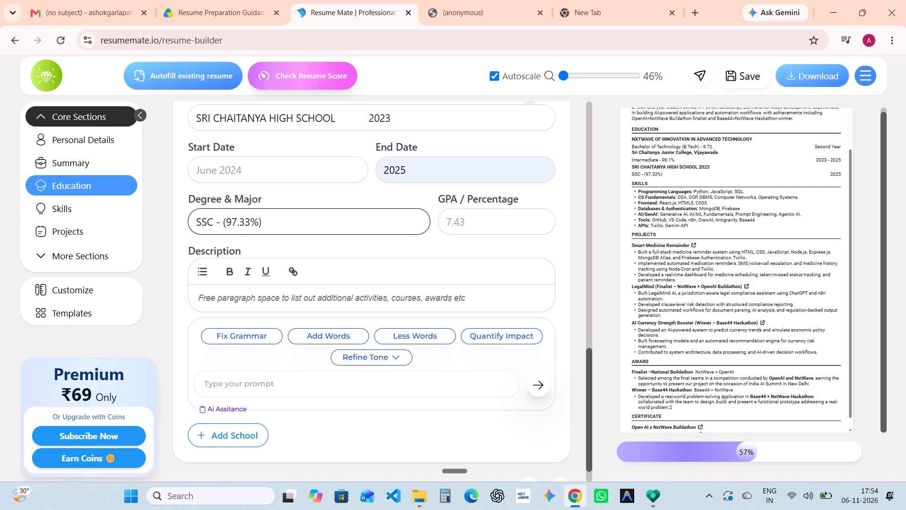
left_click(229, 223)
key("Left")
key("BackSpace")
left_click(280, 221)
key("BackSpace")
key("Return")
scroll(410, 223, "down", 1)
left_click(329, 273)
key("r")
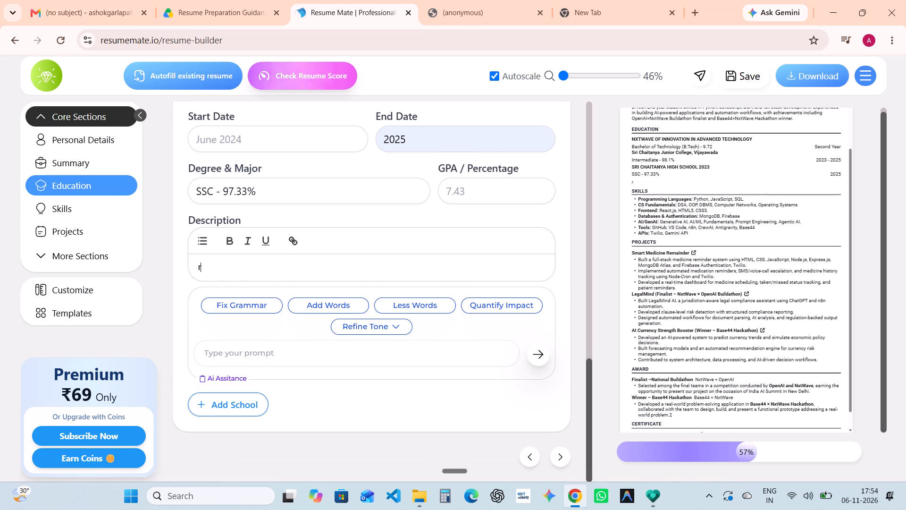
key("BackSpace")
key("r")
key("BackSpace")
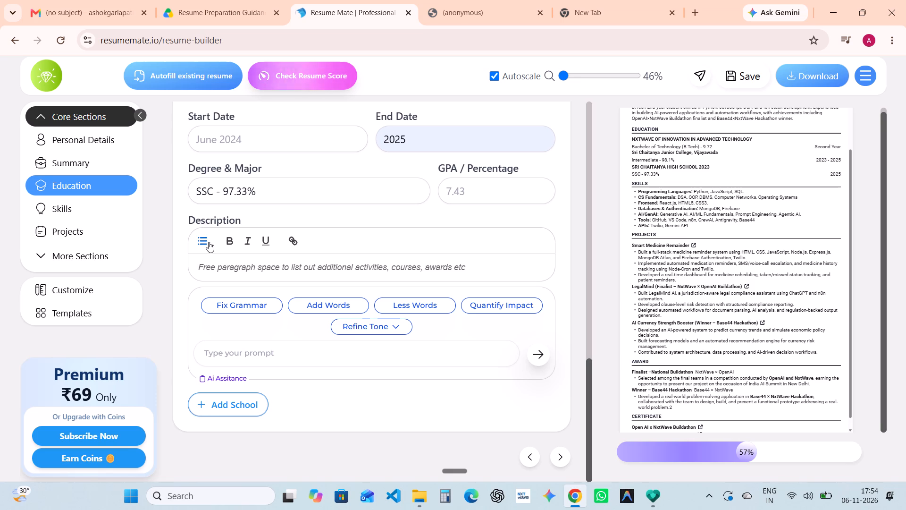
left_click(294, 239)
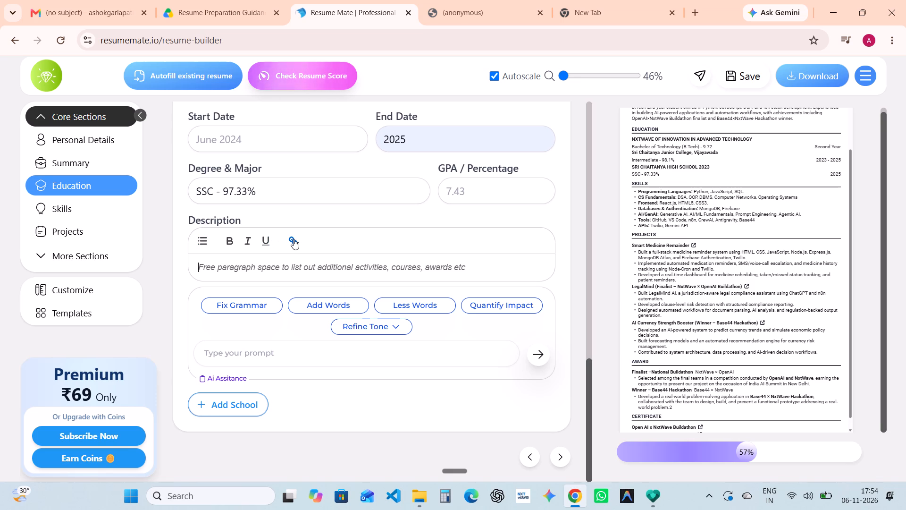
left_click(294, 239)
Review the Education entries, then read the existing PDF resume from Education down to Certificate for comparison.
scroll(374, 306, "up", 1)
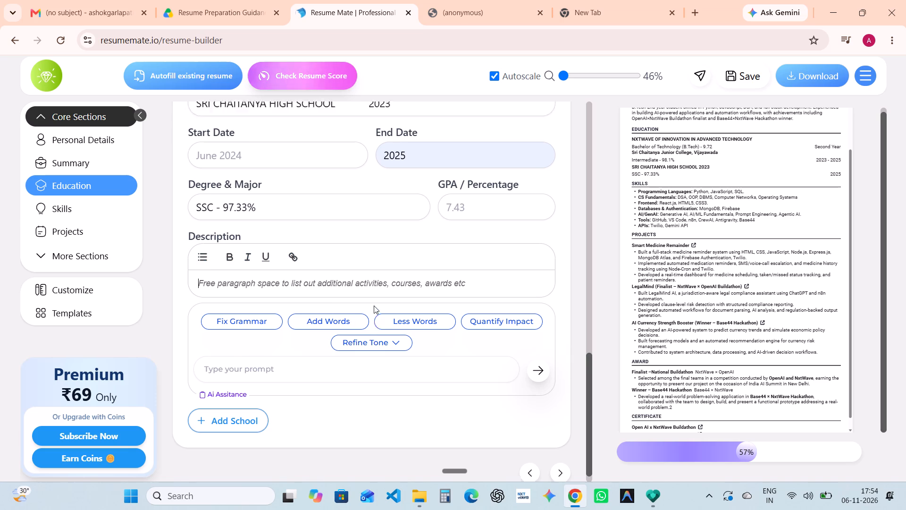
scroll(374, 306, "up", 5)
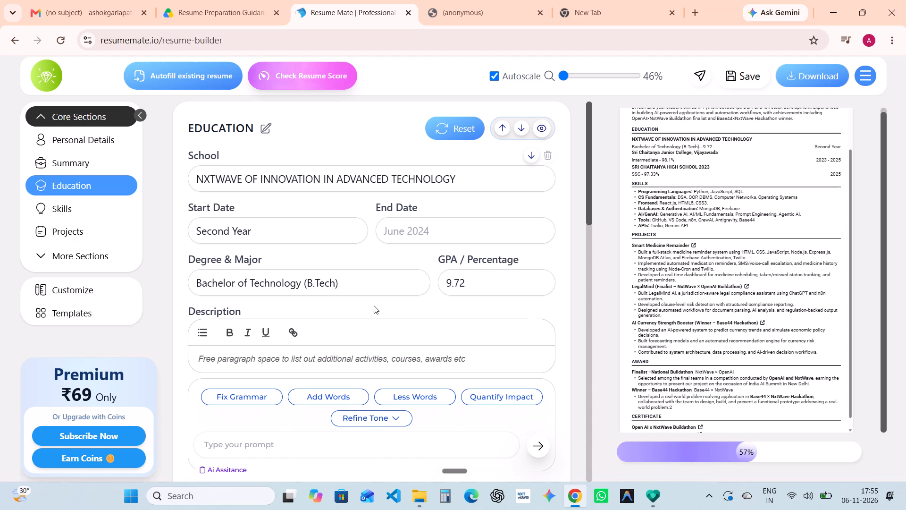
left_click(500, 0)
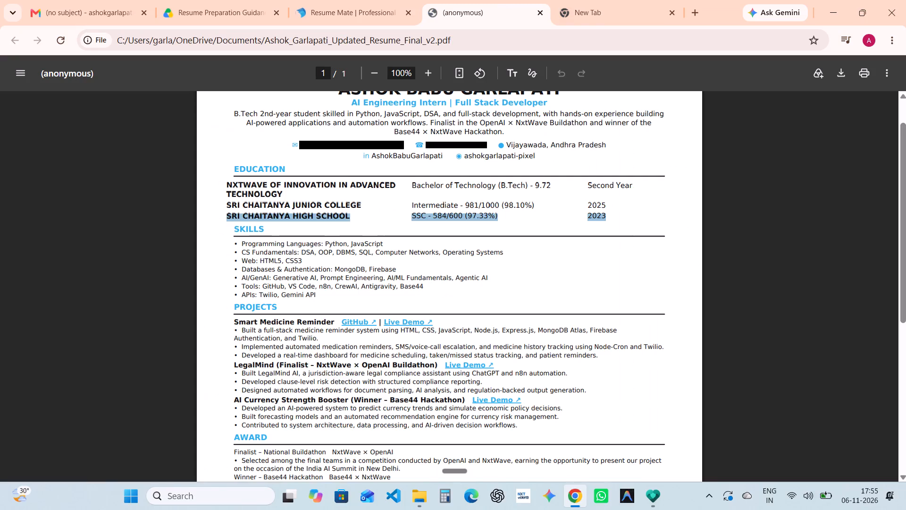
scroll(486, 193, "down", 1)
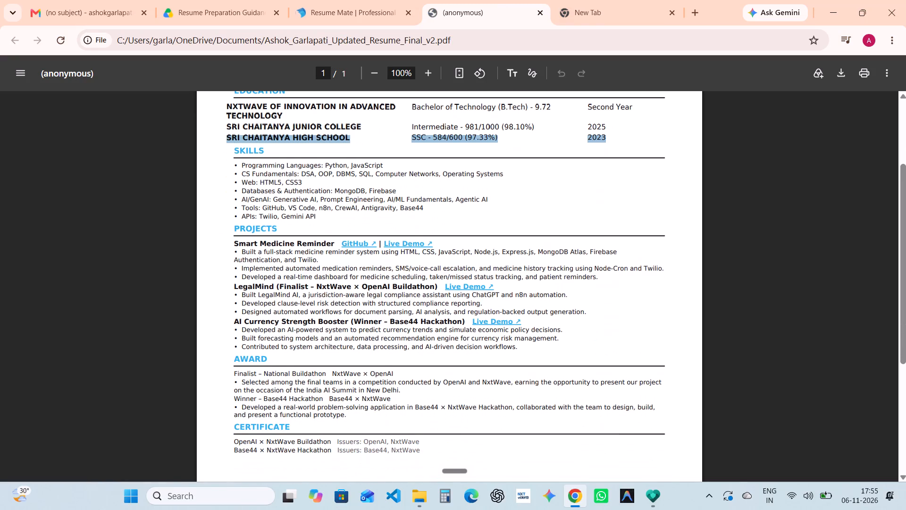
scroll(486, 193, "down", 1)
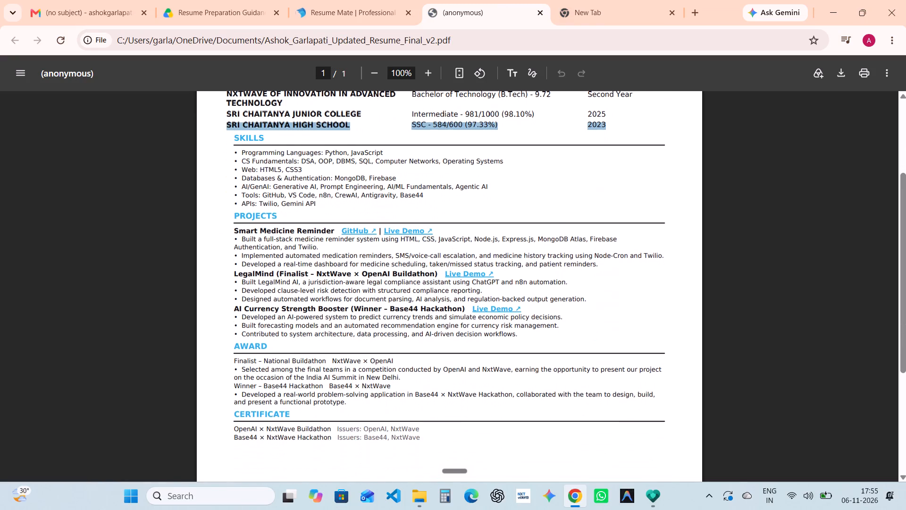
scroll(486, 193, "down", 3)
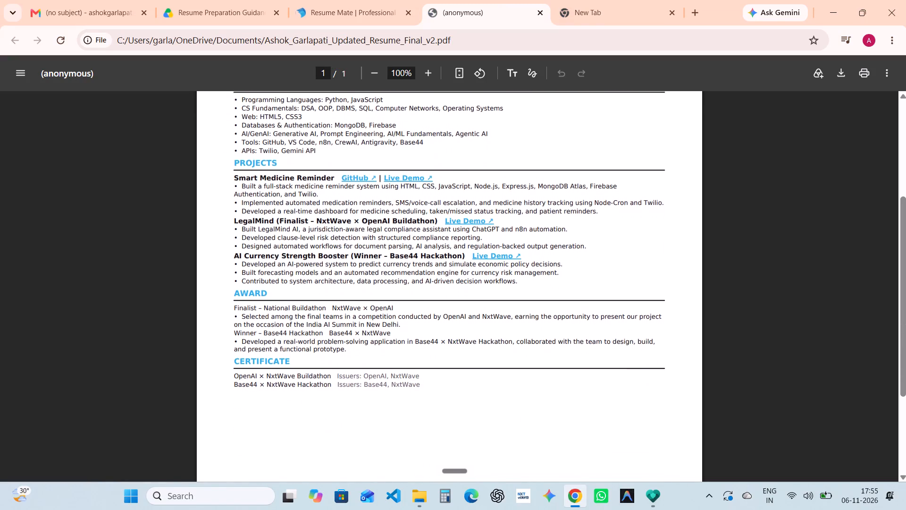
scroll(486, 193, "down", 2)
Browse the resume template gallery in Resume Mate to compare the available layouts.
left_click(360, 0)
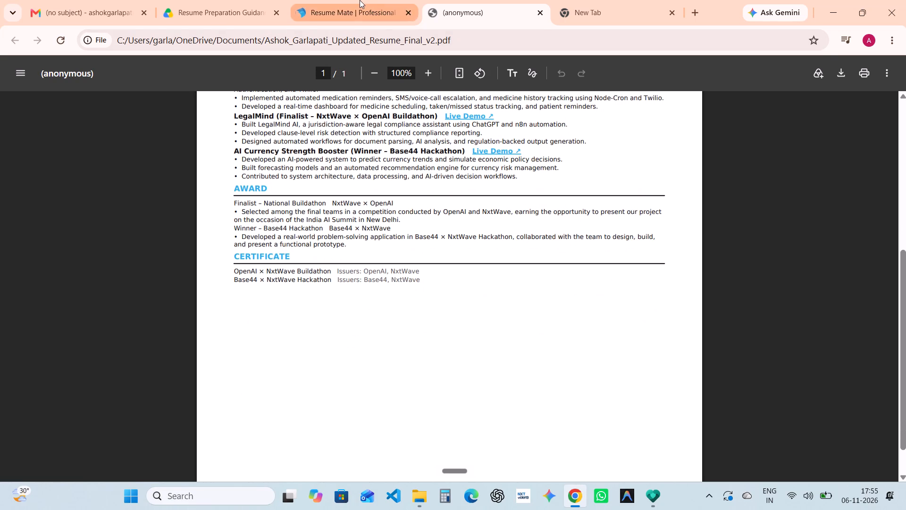
scroll(291, 206, "down", 2)
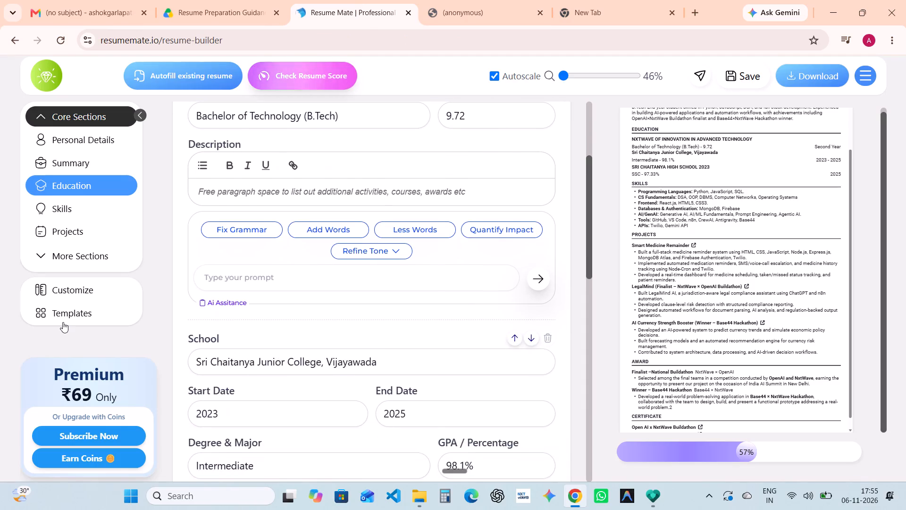
left_click(63, 322)
scroll(296, 306, "down", 5)
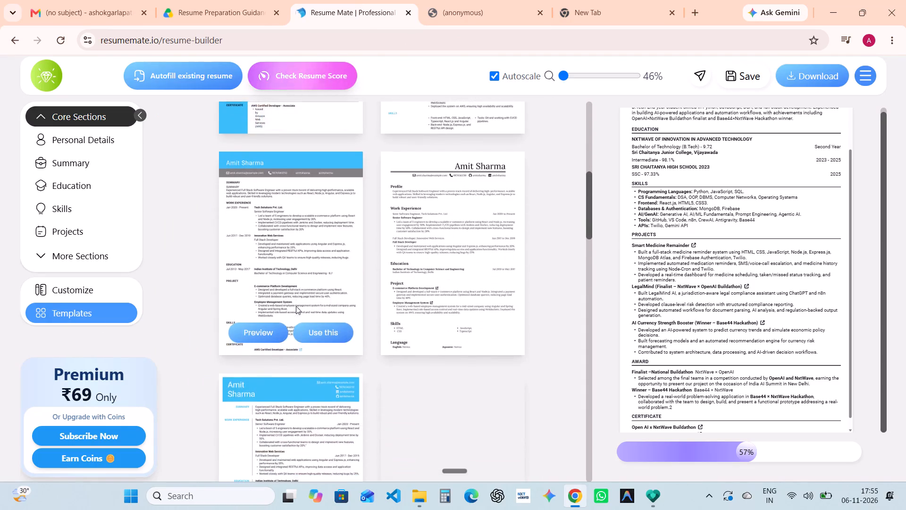
scroll(296, 306, "down", 1)
scroll(296, 306, "up", 2)
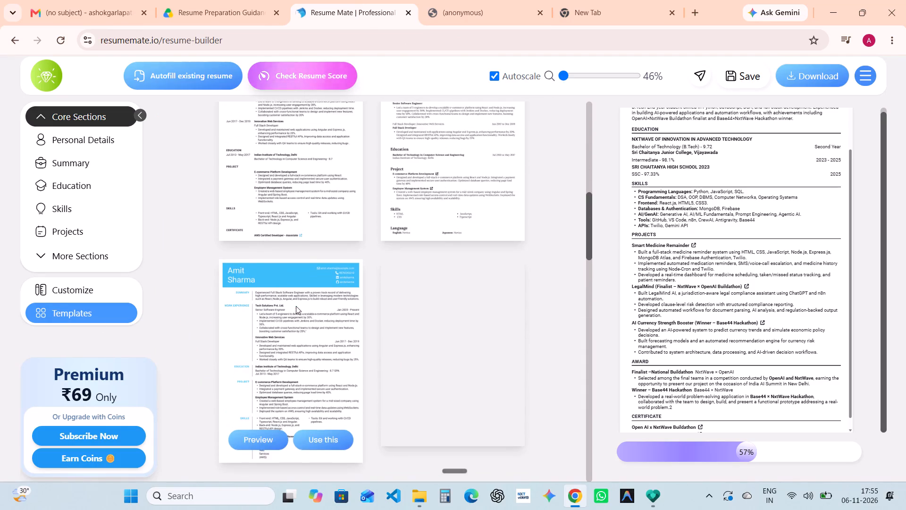
scroll(296, 306, "up", 1)
scroll(296, 306, "down", 1)
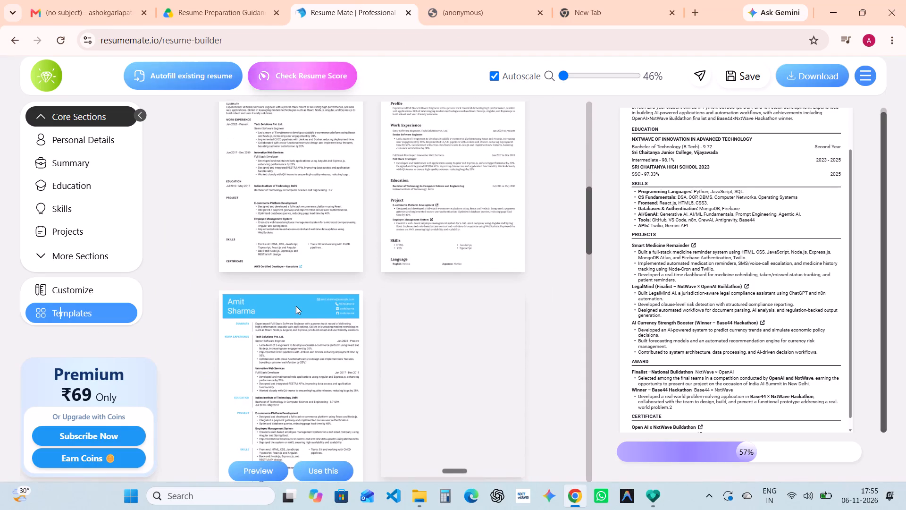
scroll(296, 306, "down", 4)
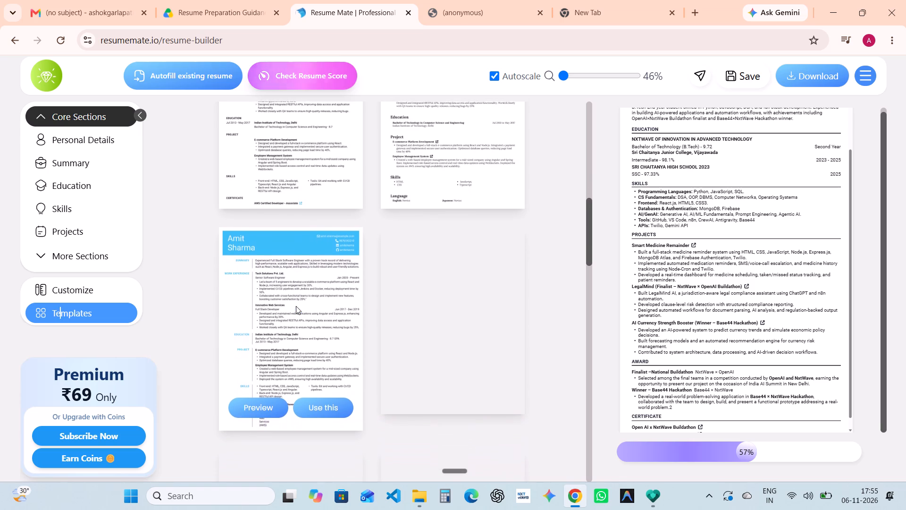
scroll(296, 306, "down", 3)
scroll(296, 306, "up", 3)
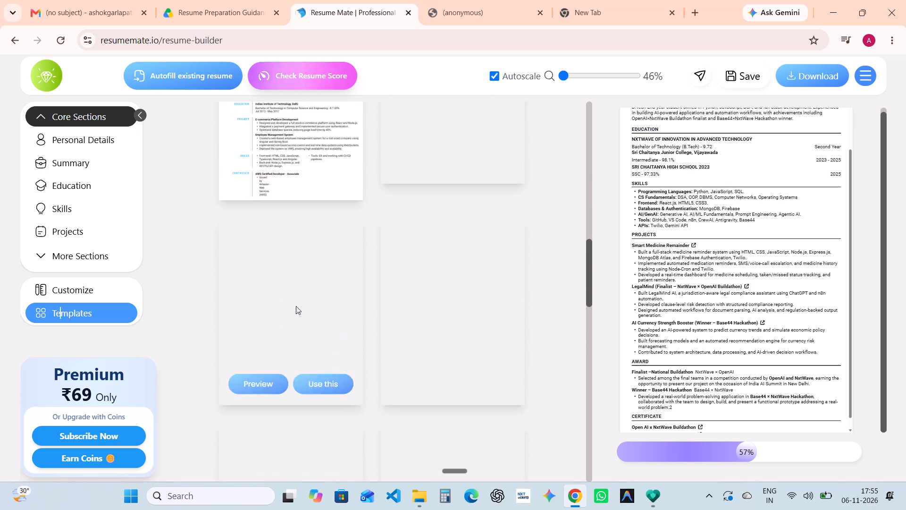
scroll(296, 306, "up", 1)
scroll(296, 306, "down", 4)
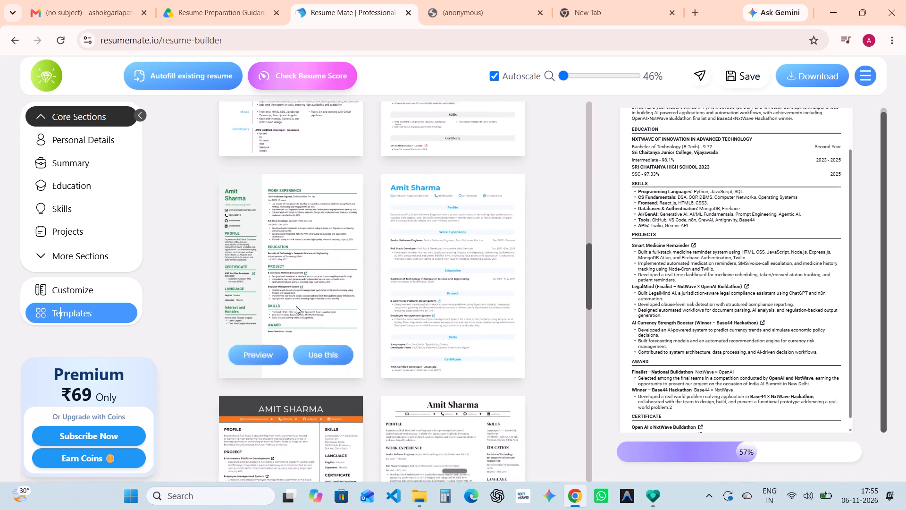
scroll(296, 306, "down", 2)
scroll(296, 306, "up", 1)
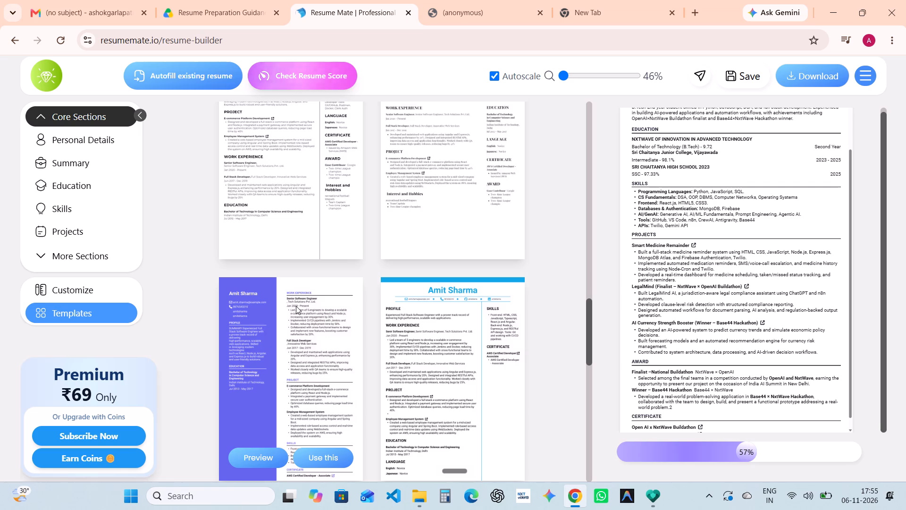
Switch to the Resume Preparation Guidance recording and watch the advice on technical skills and projects in full screen.
left_click(216, 0)
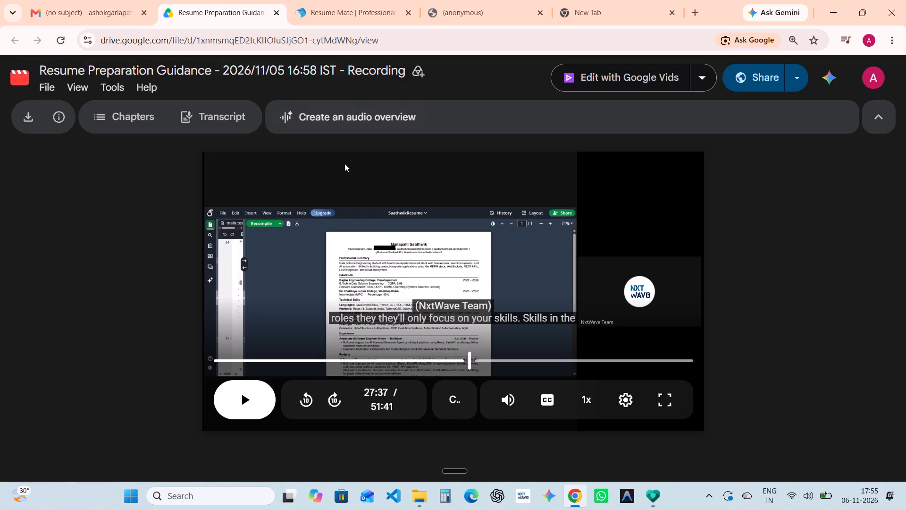
left_click(663, 391)
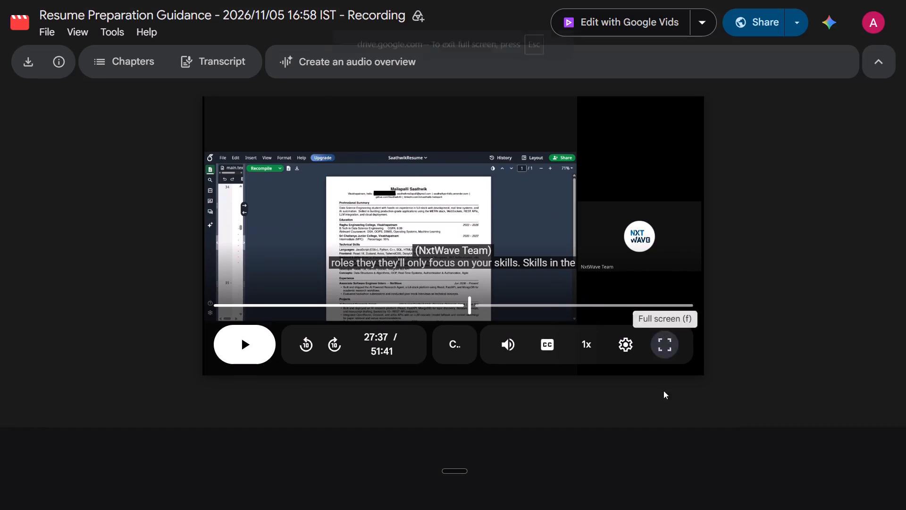
key("space")
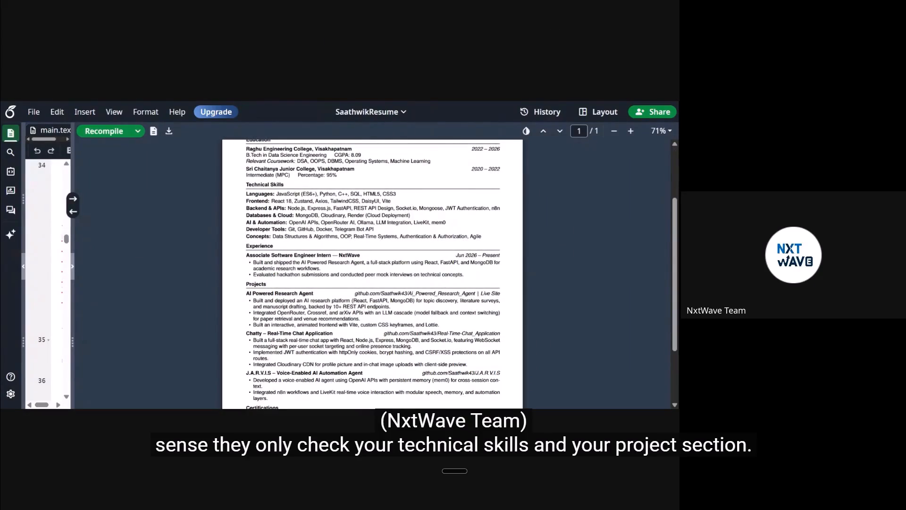
left_click(524, 399)
left_click(524, 399)
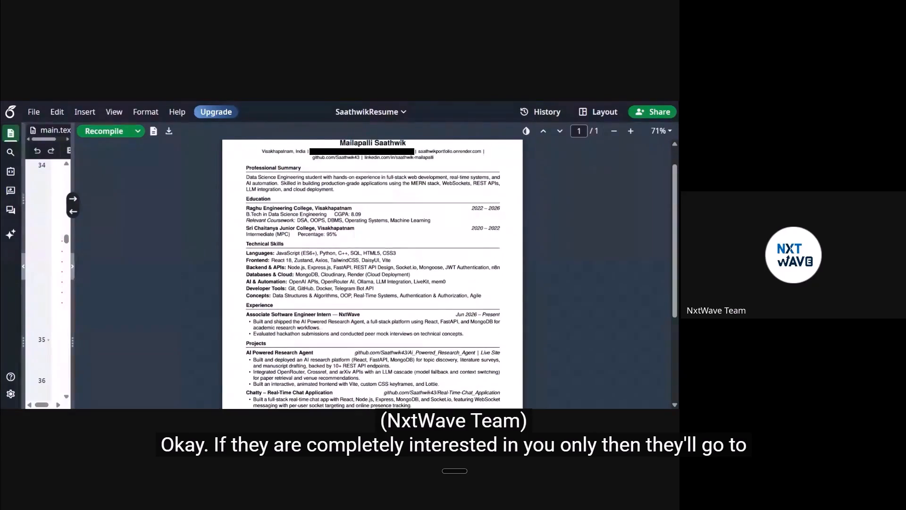
Skip the guidance recording forward to about 29:17, where the speaker explains how the resume is prepared.
key("Right")
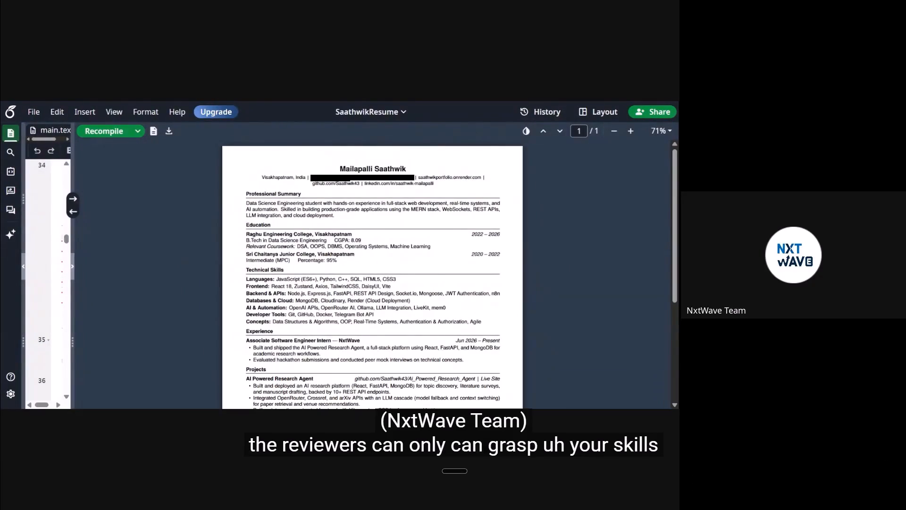
key("Right")
key("Right")
key("Right")
key("Right")
key("Right")
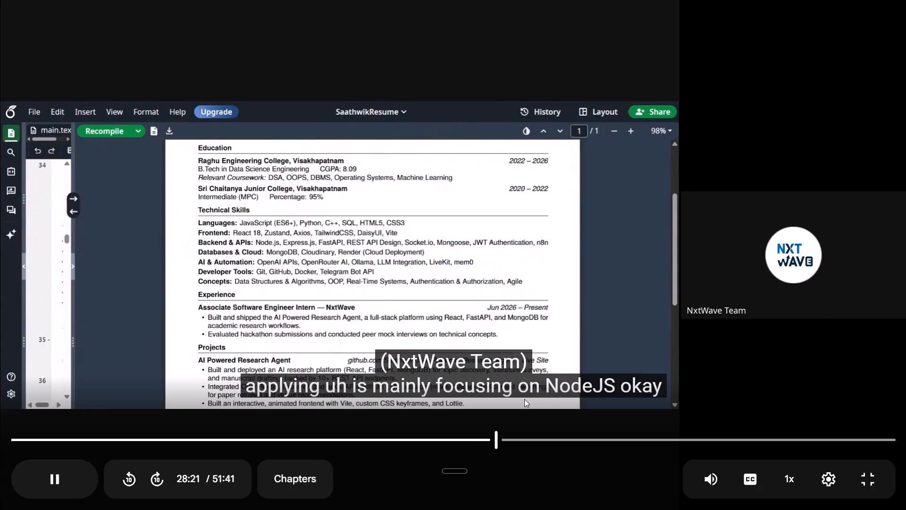
key("Right")
key("Right")
key("Right")
key("Right")
key("Right")
key("Right")
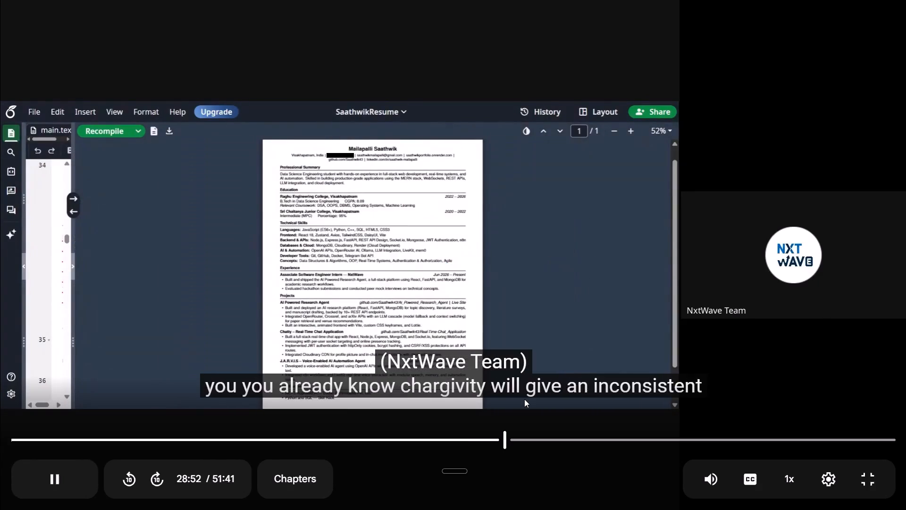
key("Right")
key("Right")
key("Right")
key("Right")
key("Right")
key("Right")
key("Right")
key("Right")
key("Right")
key("Right")
key("Right")
key("Right")
key("Right")
key("Right")
key("Right")
key("Right")
key("Right")
key("Right")
key("Right")
key("Right")
key("Right")
key("Right")
key("Right")
key("Right")
key("Right")
key("Right")
key("Right")
key("Right")
key("Right")
key("Right")
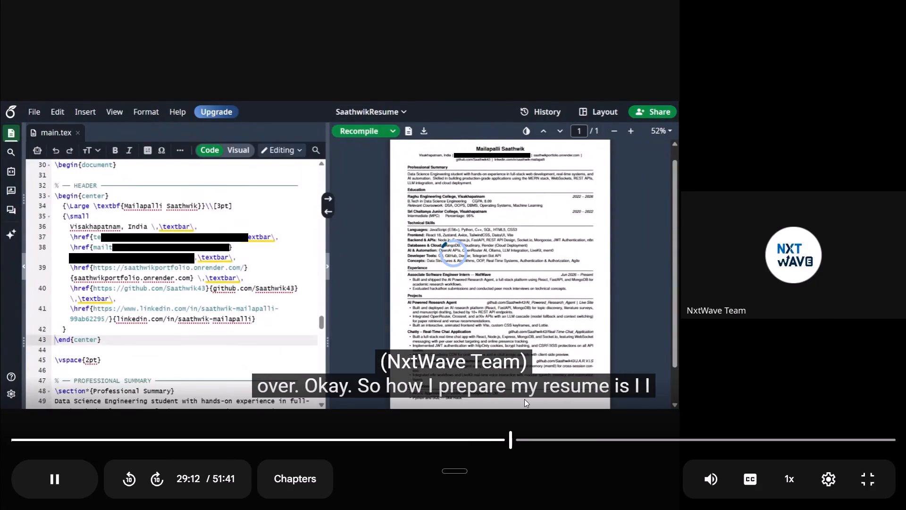
key("Right")
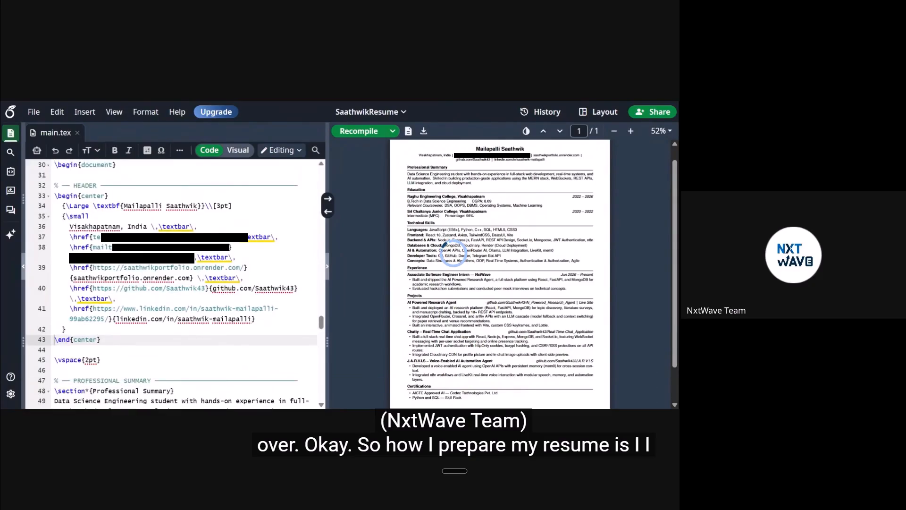
left_click(524, 399)
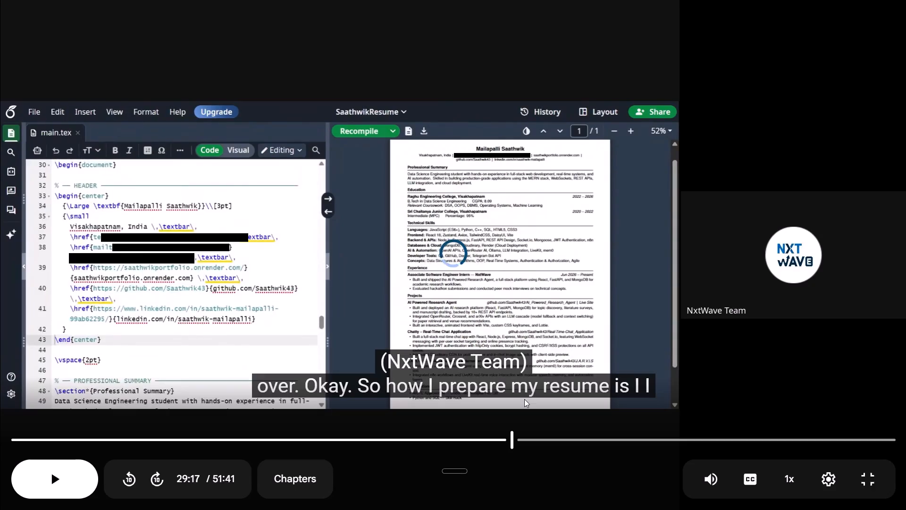
left_click(524, 399)
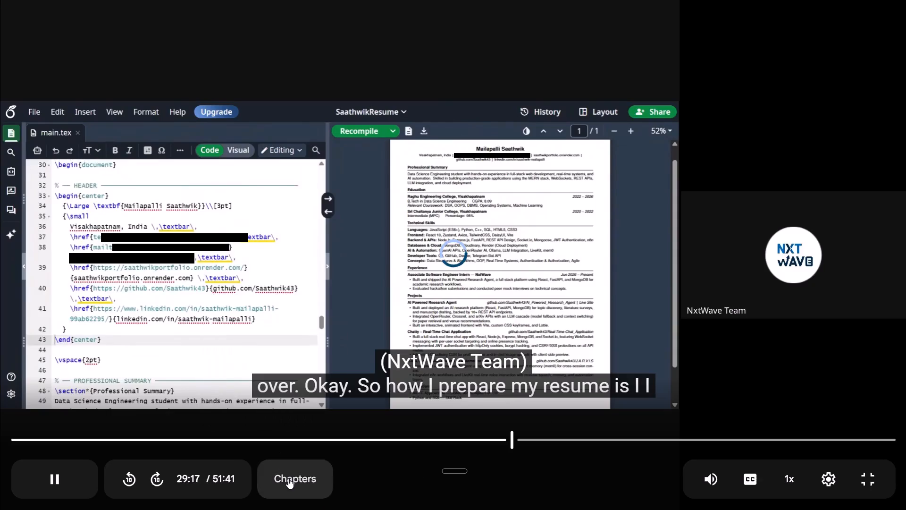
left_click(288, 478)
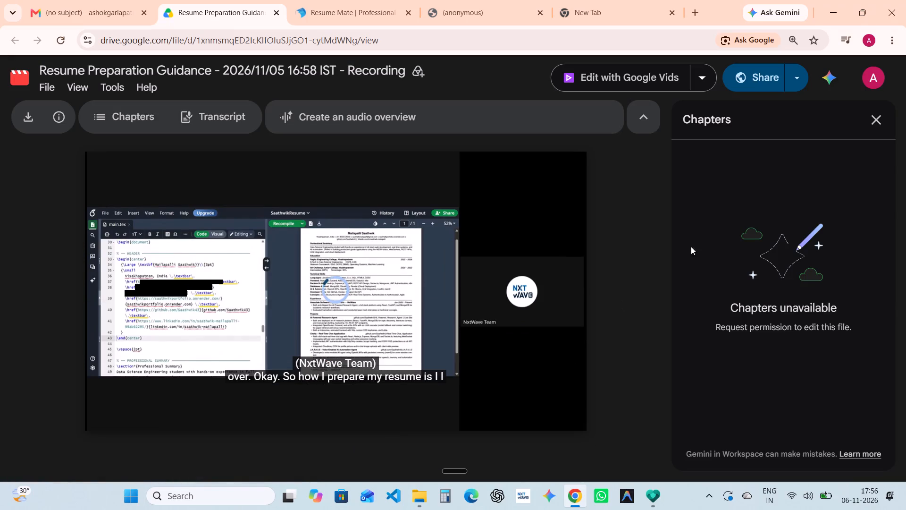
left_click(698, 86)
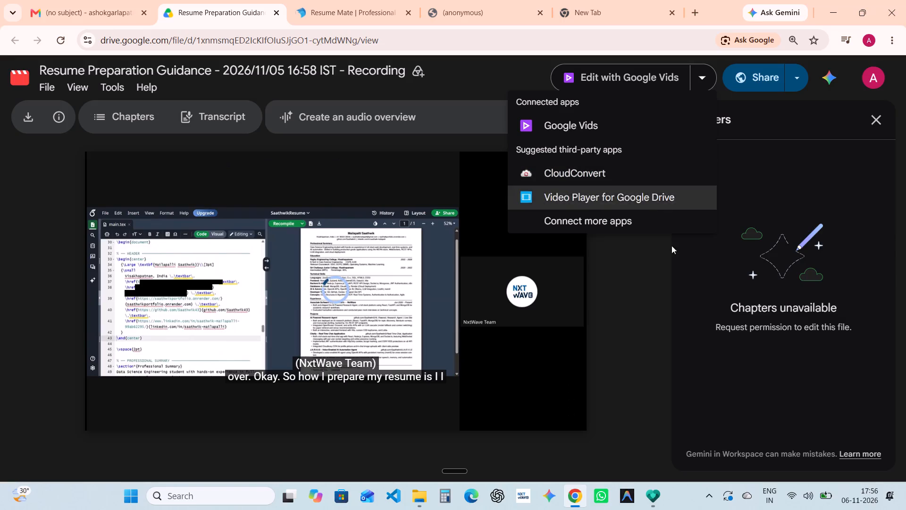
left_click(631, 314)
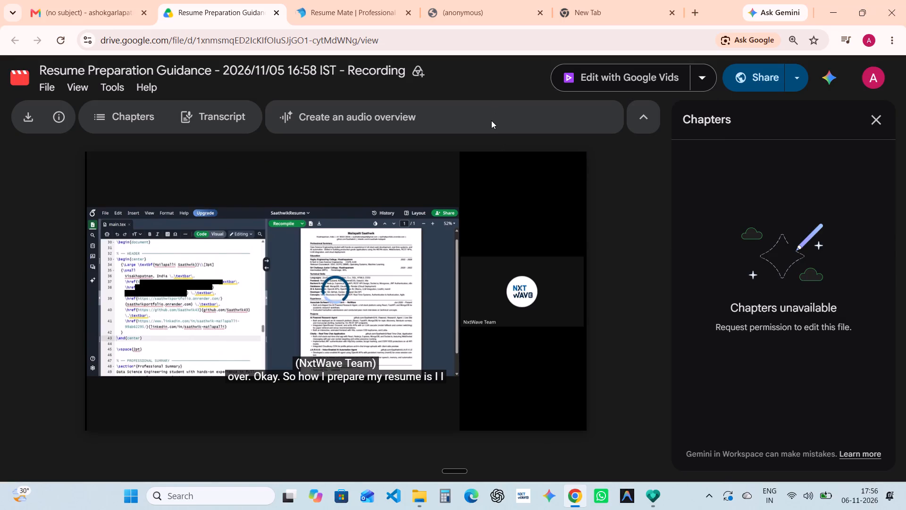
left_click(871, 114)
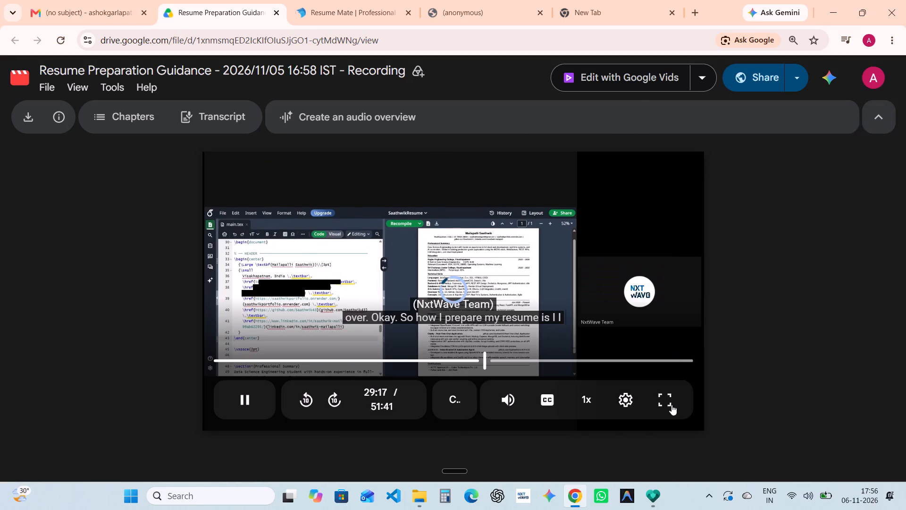
Return the guidance recording to full screen and replay the explanation of how the resume is prepared.
left_click(668, 407)
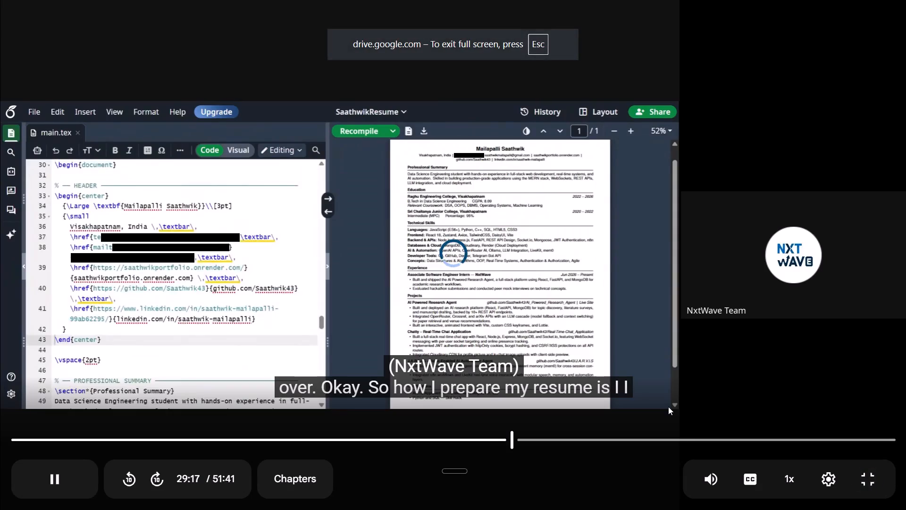
key("space")
key("space")
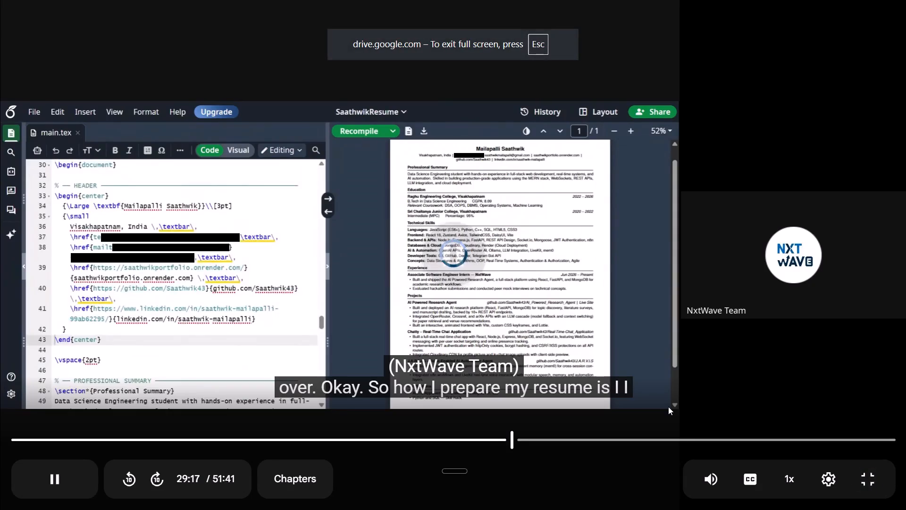
key("space")
key("Left")
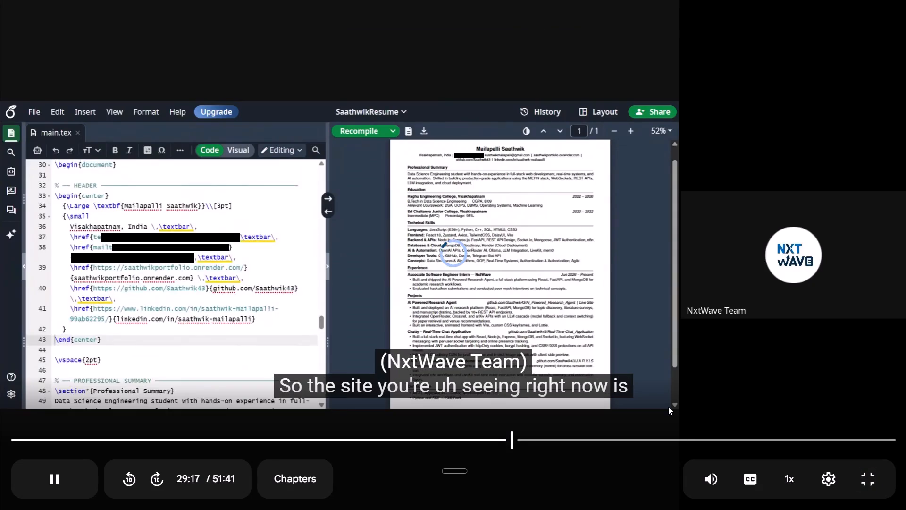
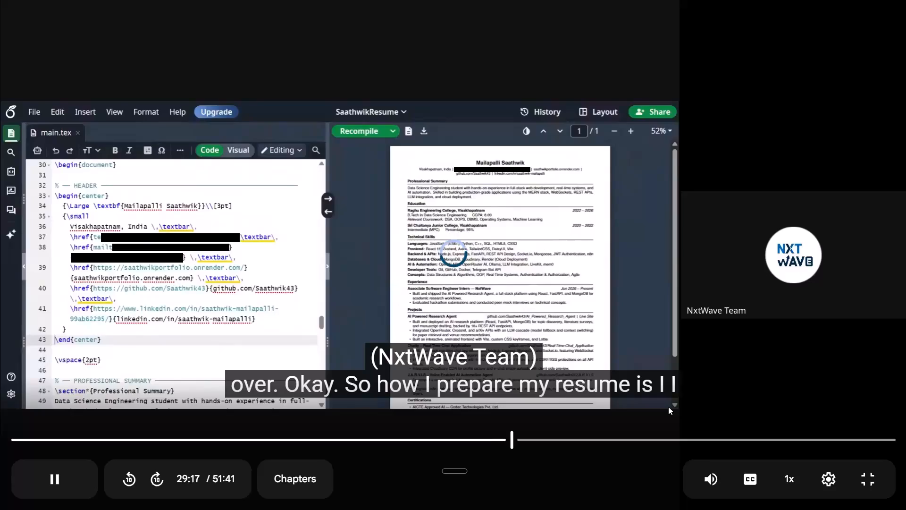
Set the guidance recording's playback quality to Auto.
key("space")
key("space")
left_click(822, 480)
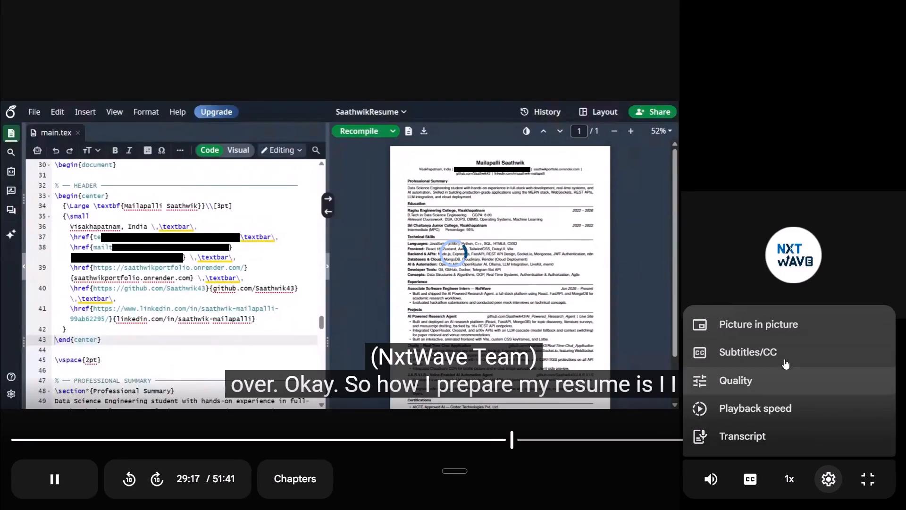
left_click(785, 386)
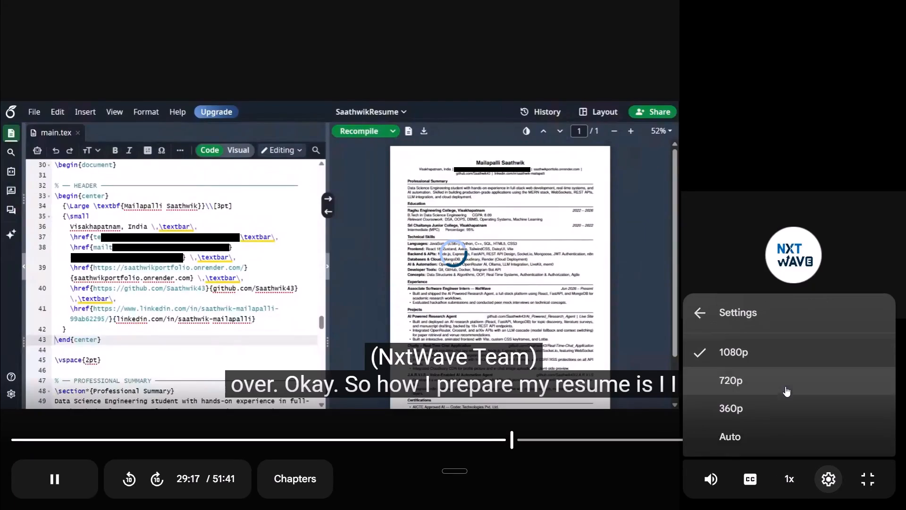
left_click(761, 432)
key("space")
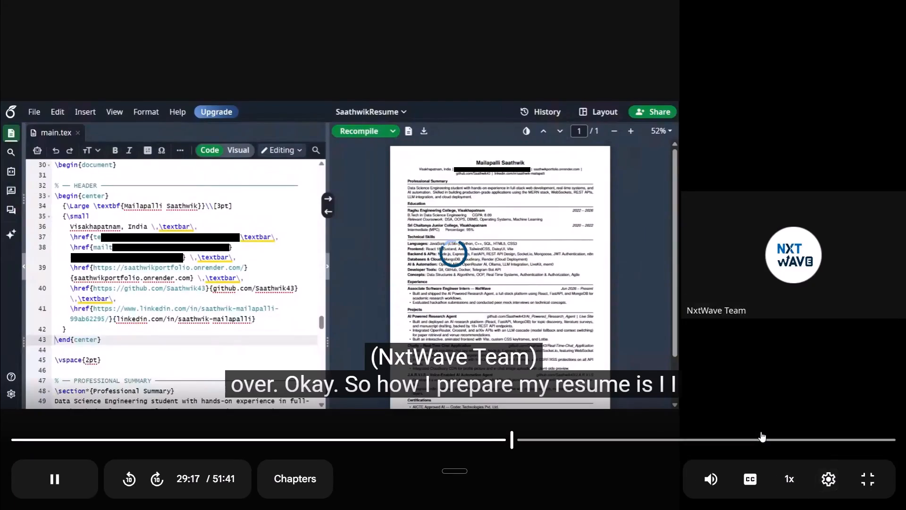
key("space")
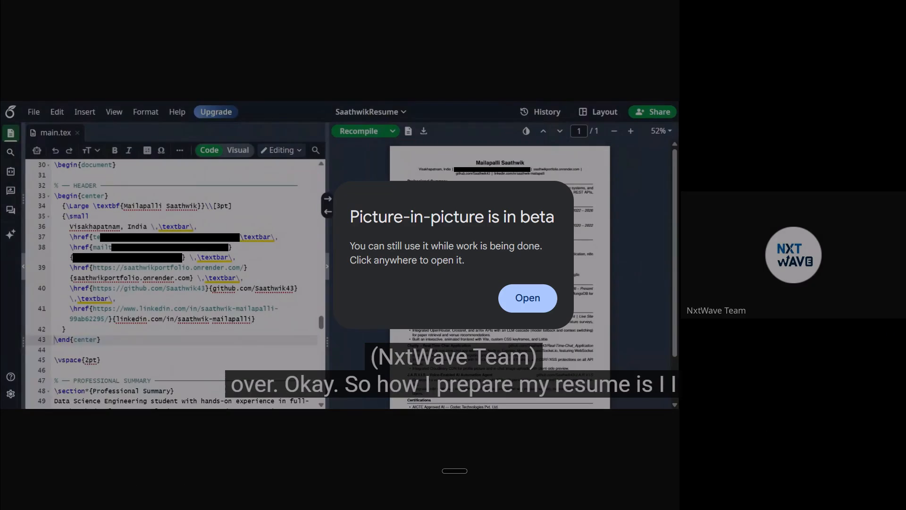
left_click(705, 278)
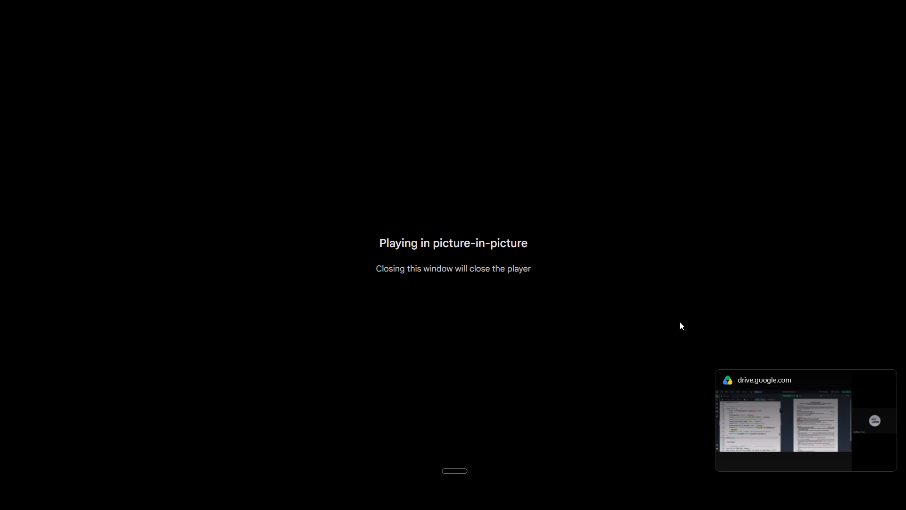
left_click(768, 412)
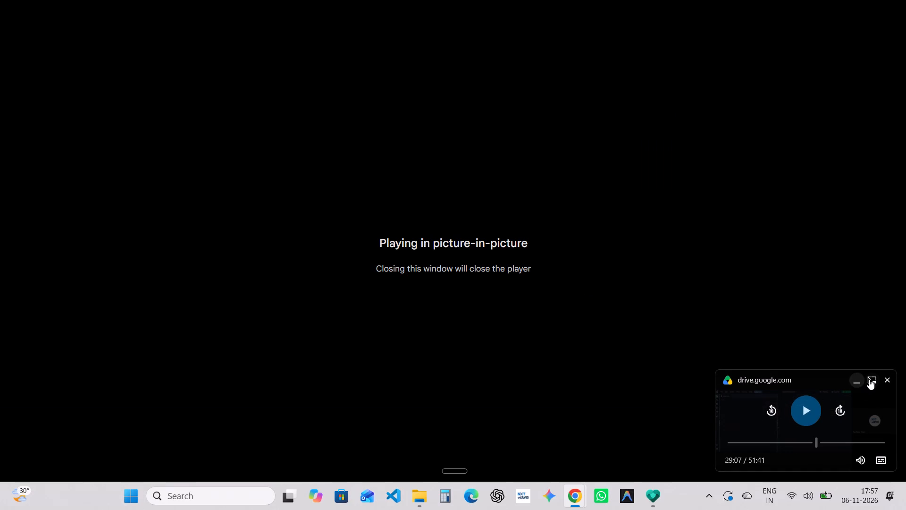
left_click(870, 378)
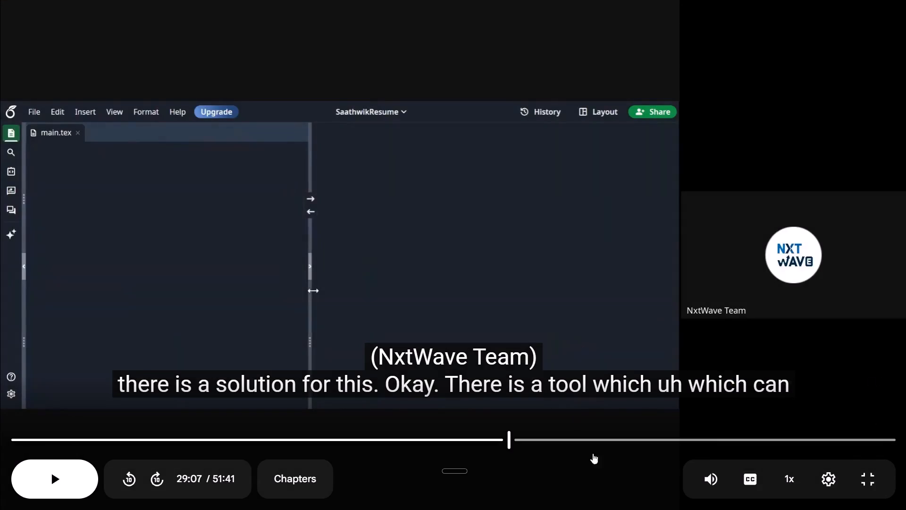
Resume the guidance recording in full screen and skip back to about 29:14 to replay how the resume is prepared.
key("space")
key("space")
left_click(59, 489)
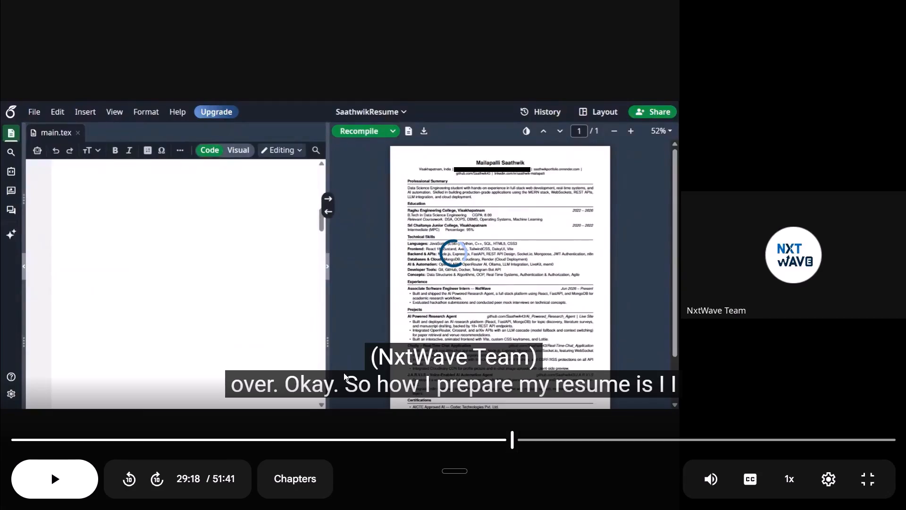
key("space")
key("space")
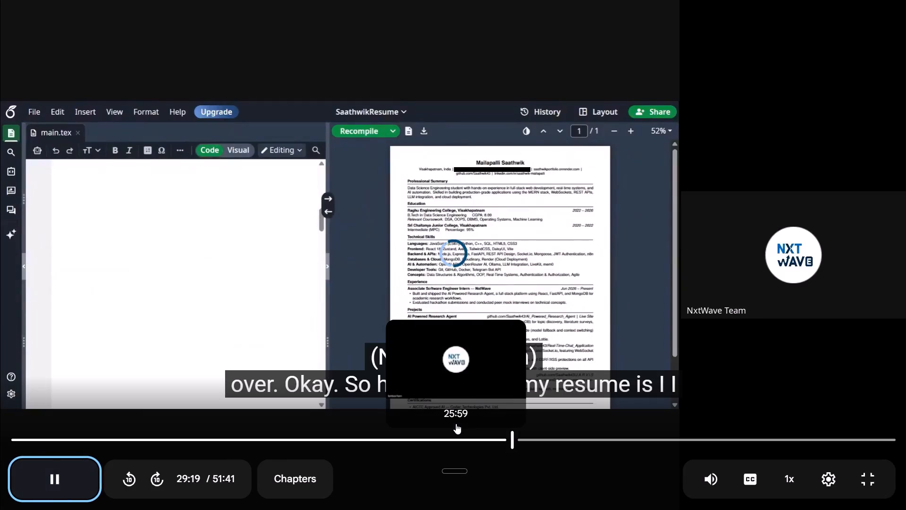
key("Left")
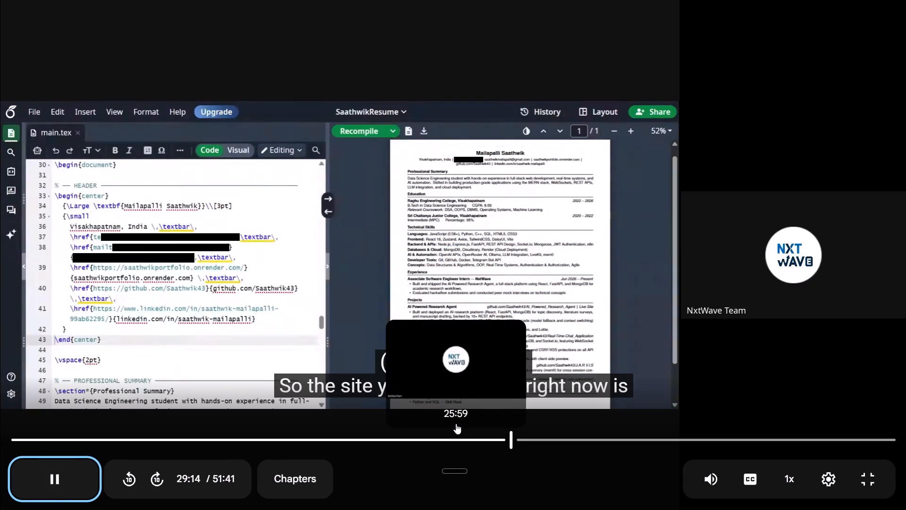
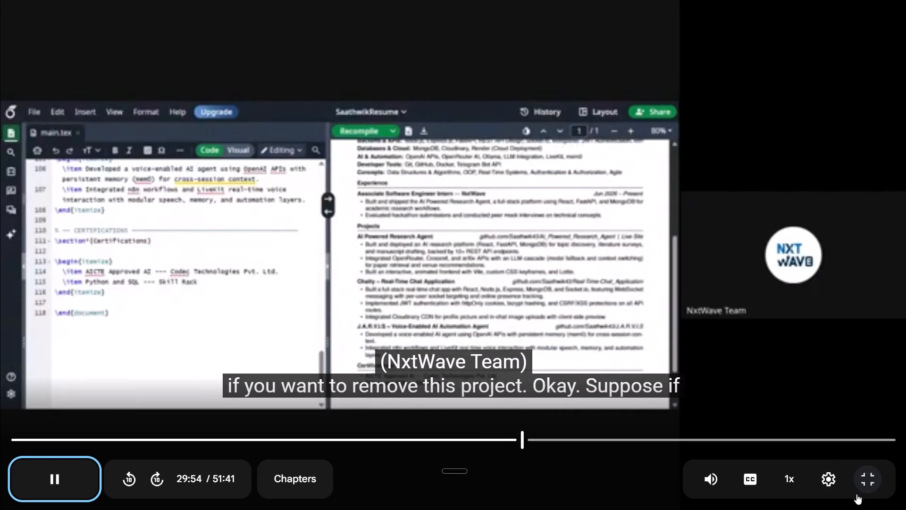
Set the guidance recording's playback quality to 720p.
left_click(825, 484)
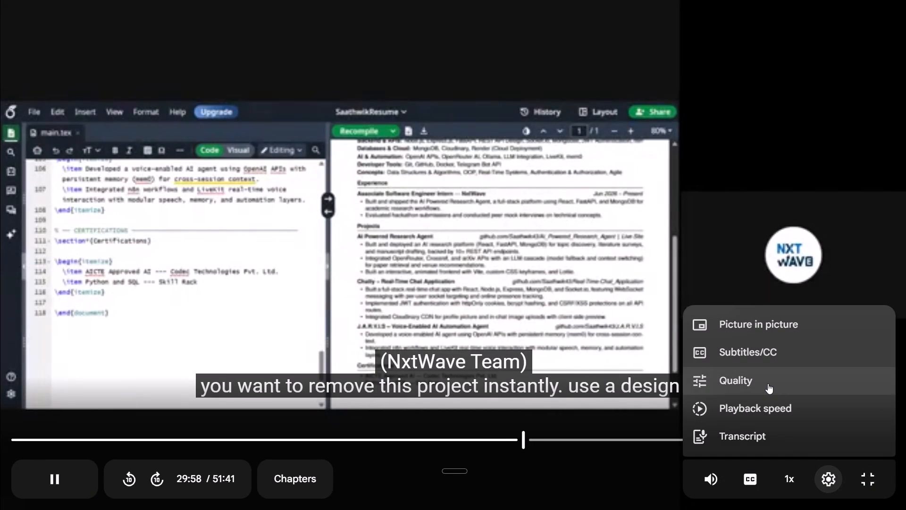
left_click(744, 374)
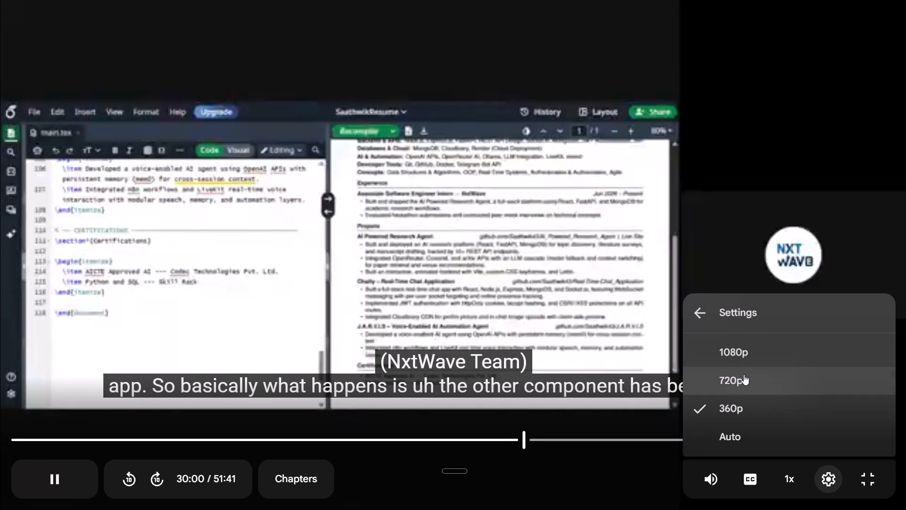
left_click(724, 372)
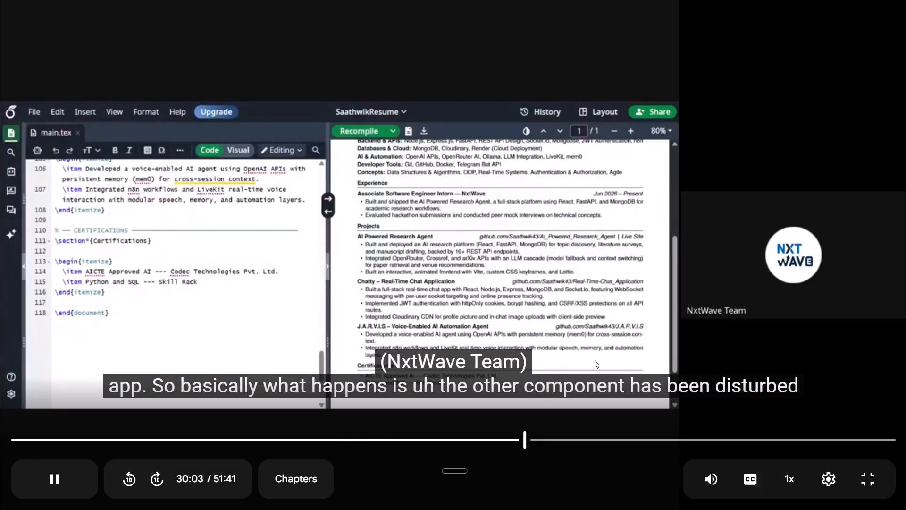
Skip ahead through the LaTeX resume editing demonstration, exit full screen and pause the recording at about 31:08.
key("Right")
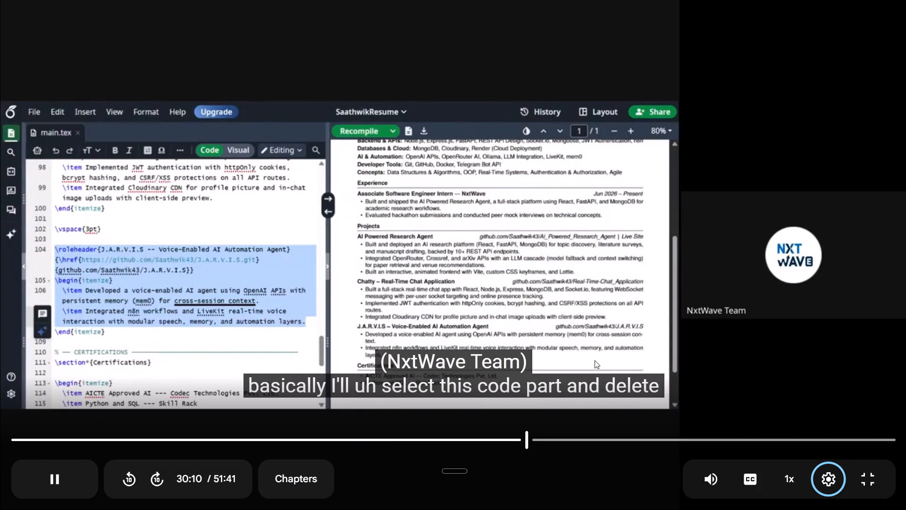
key("Right")
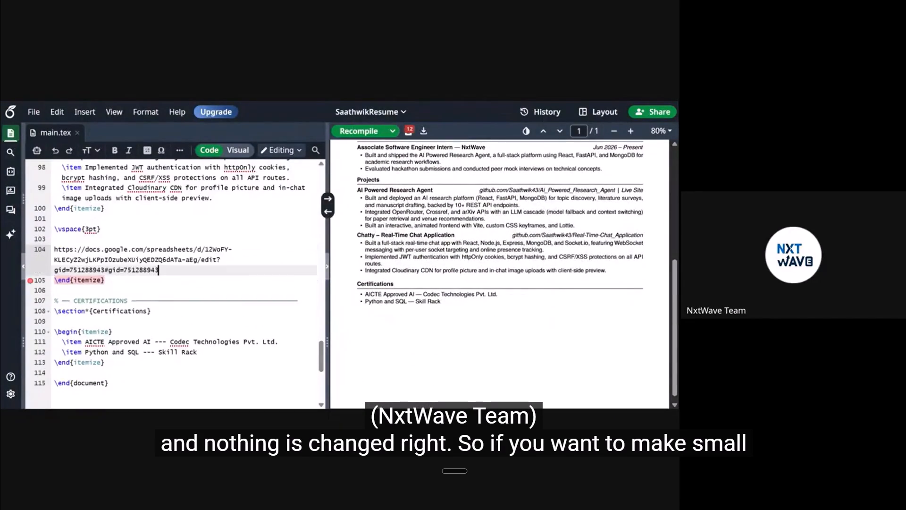
key("Right")
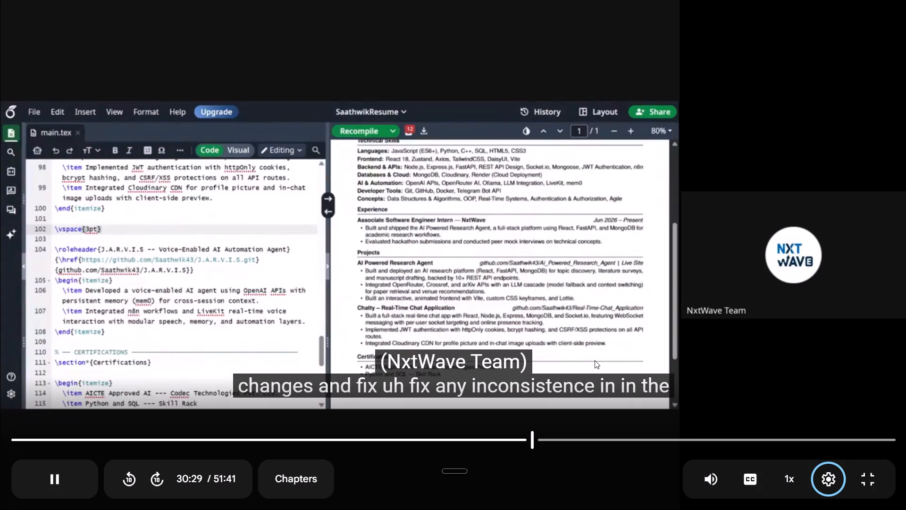
key("Right")
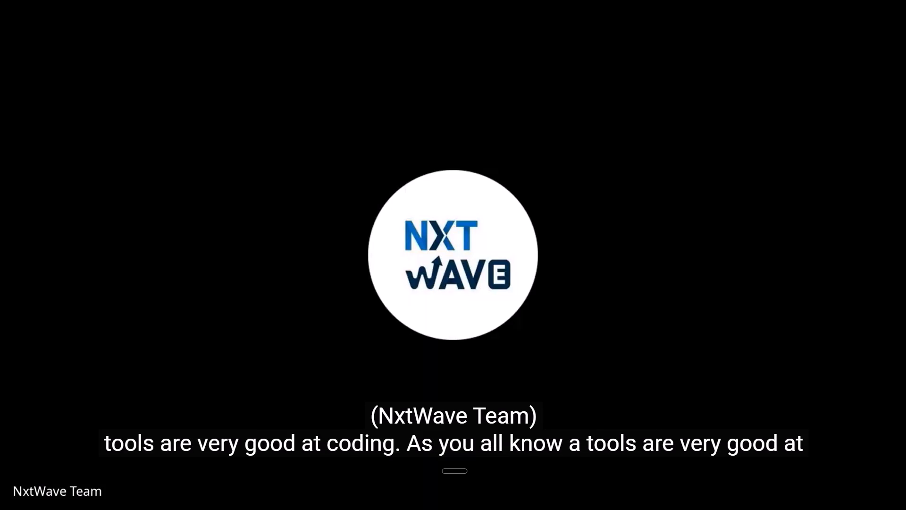
key("space")
key("Escape")
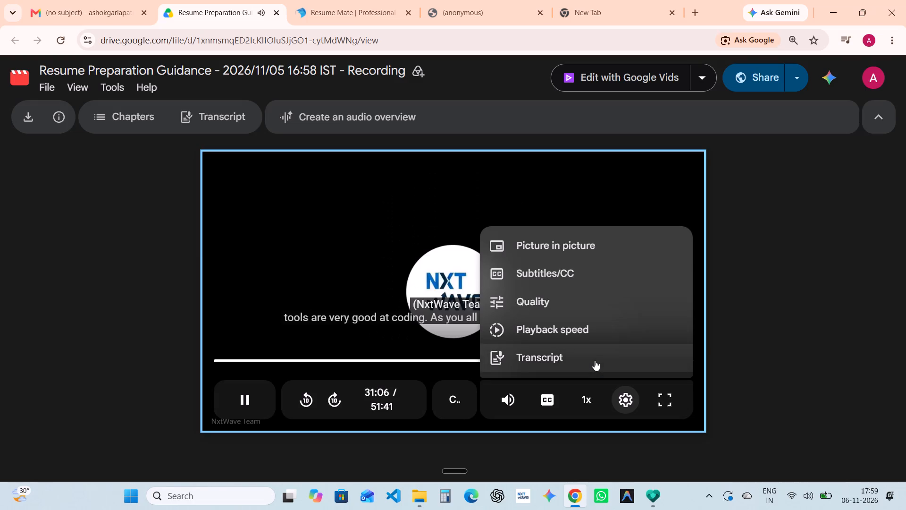
left_click(245, 403)
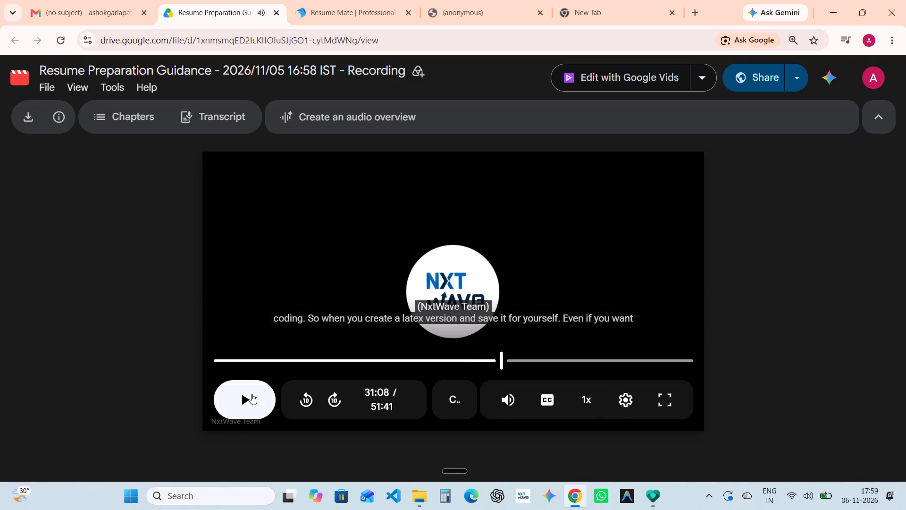
Compare the education, skills and projects sections of the updated resume PDF with the Resume Mate version.
left_click(503, 0)
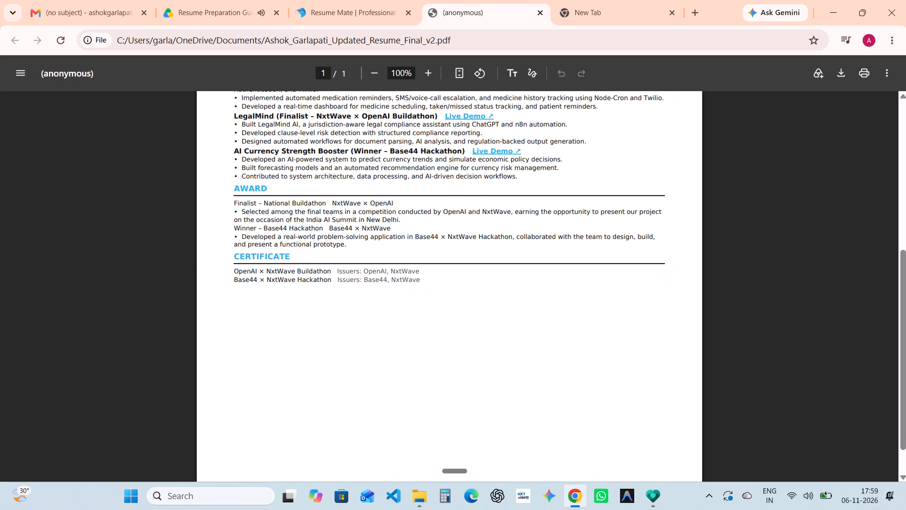
scroll(434, 133, "up", 1)
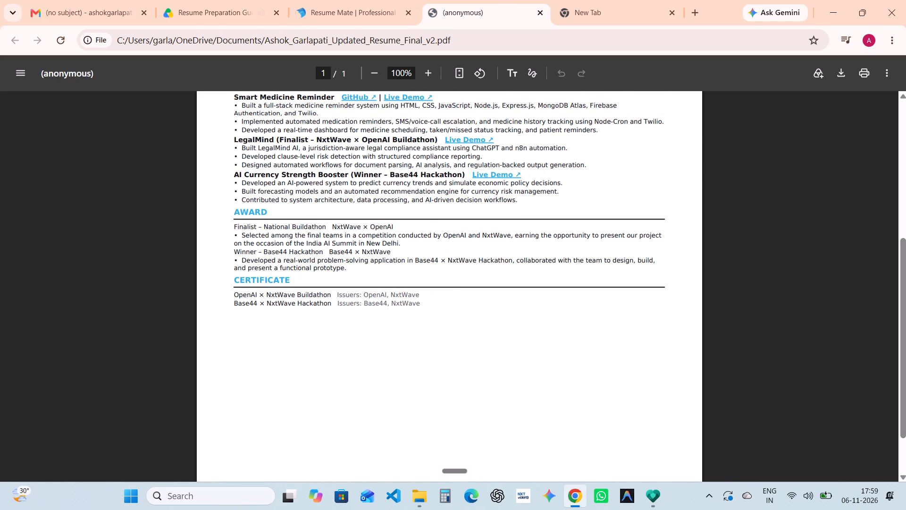
scroll(338, 256, "up", 2)
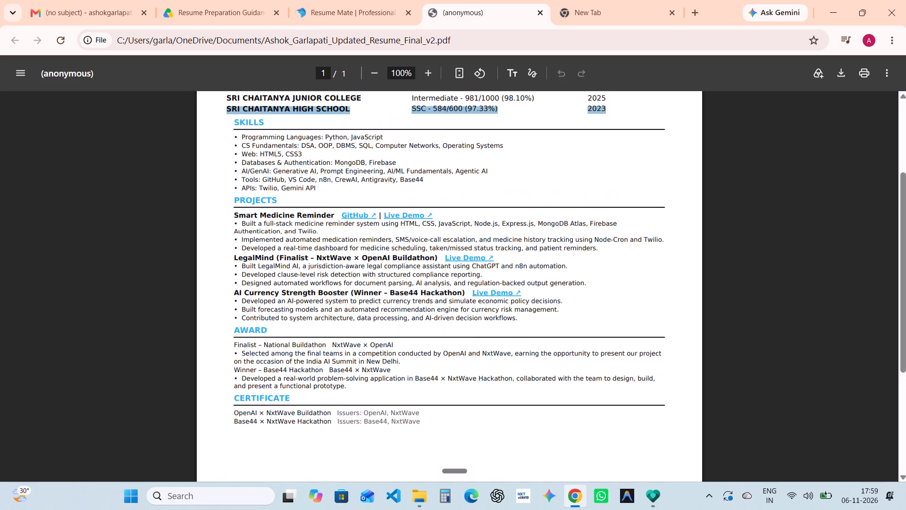
scroll(338, 256, "up", 1)
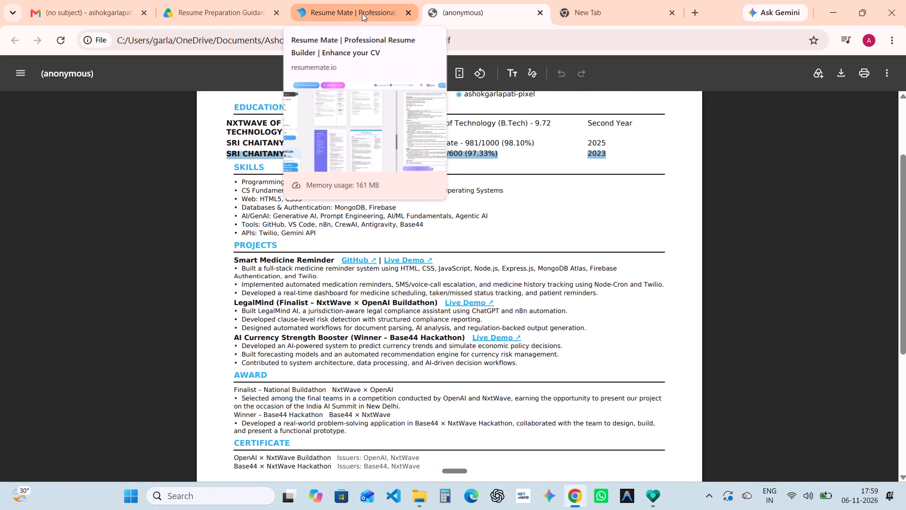
left_click(365, 0)
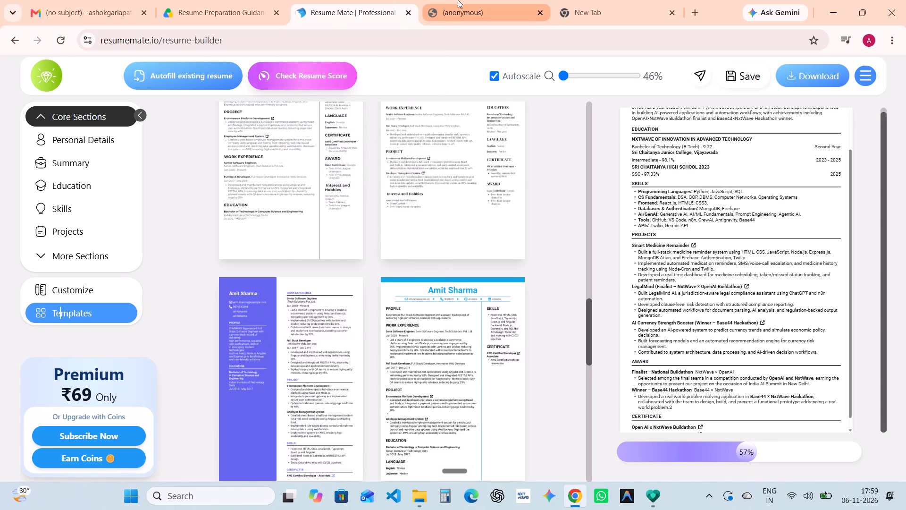
left_click(459, 0)
double_click(360, 10)
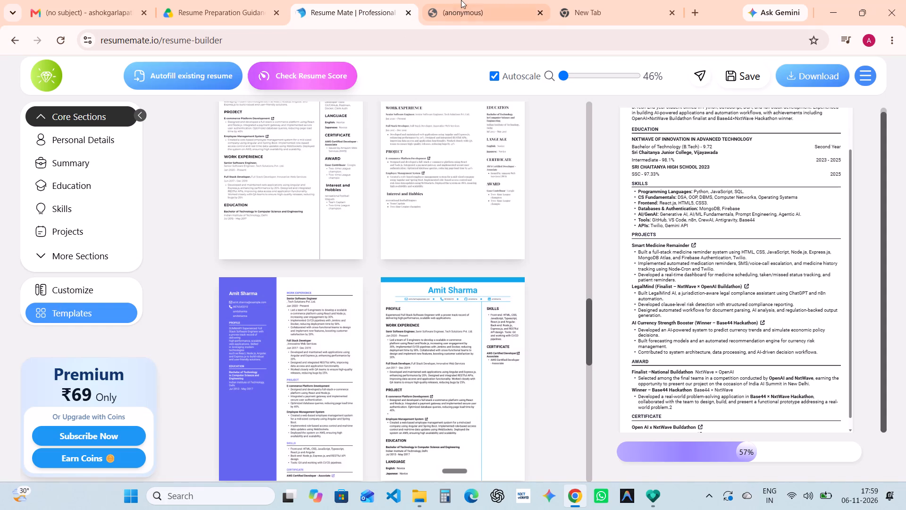
left_click(466, 0)
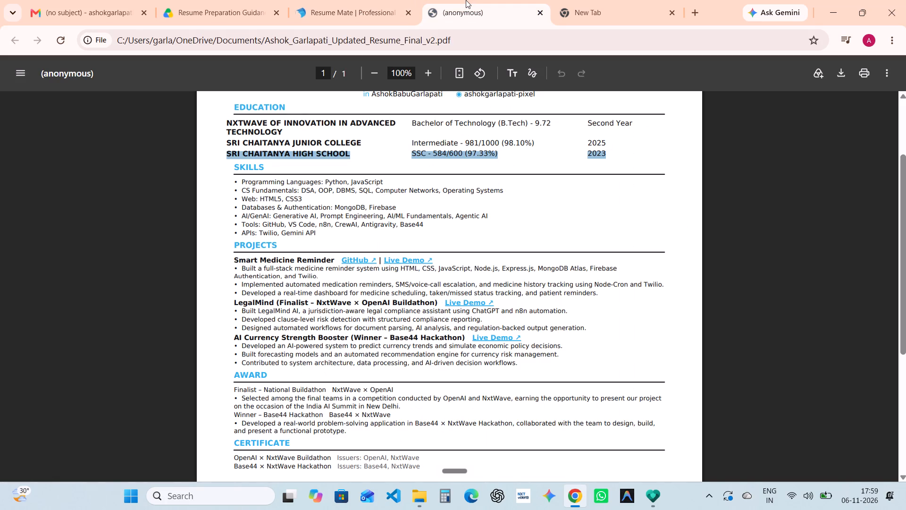
left_click(363, 0)
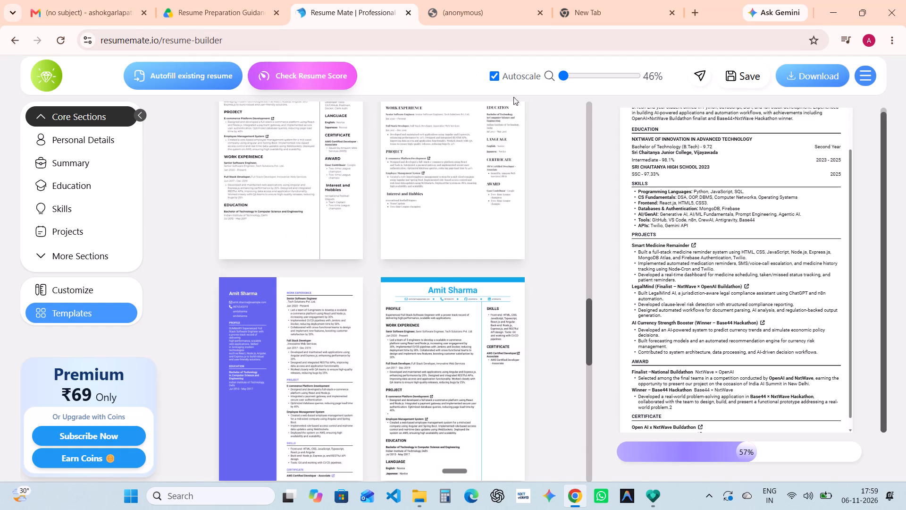
left_click(456, 0)
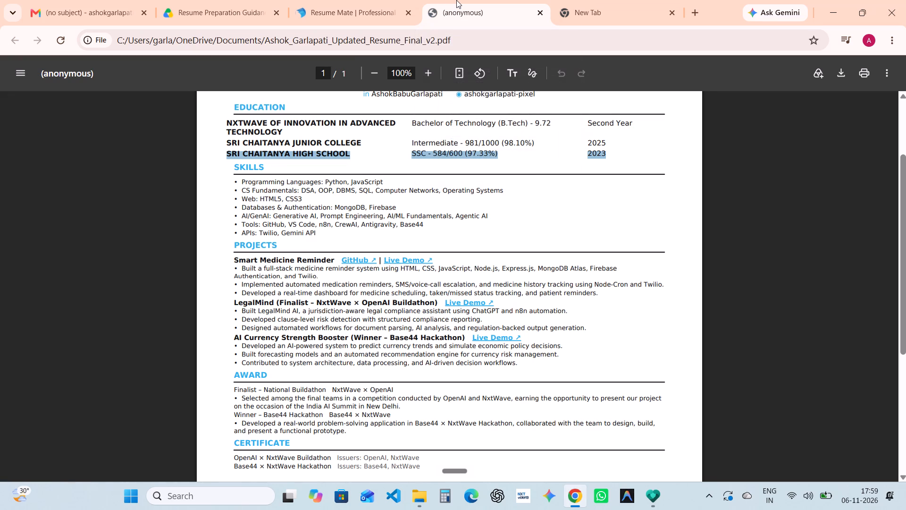
left_click(372, 0)
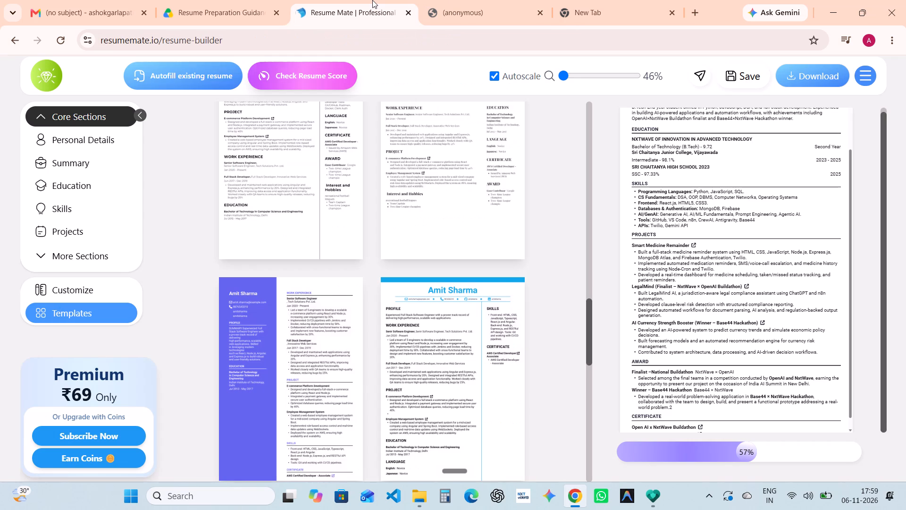
left_click(483, 0)
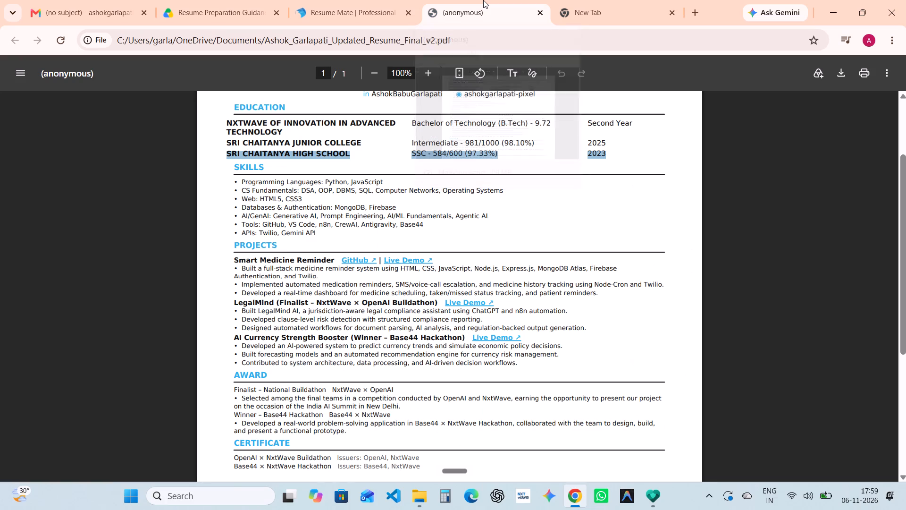
left_click(364, 0)
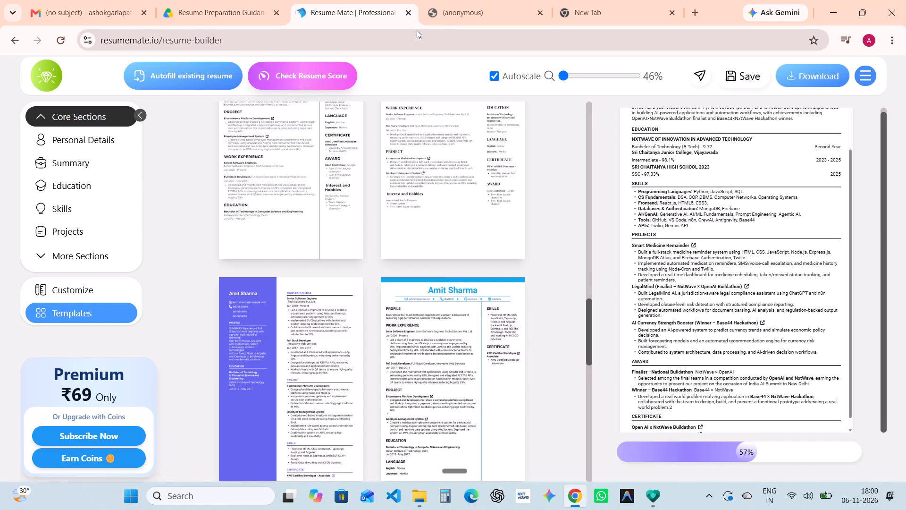
Review the whole resume PDF from header to certificates, and check it against the Resume Mate preview down to its certificate section.
left_click(496, 0)
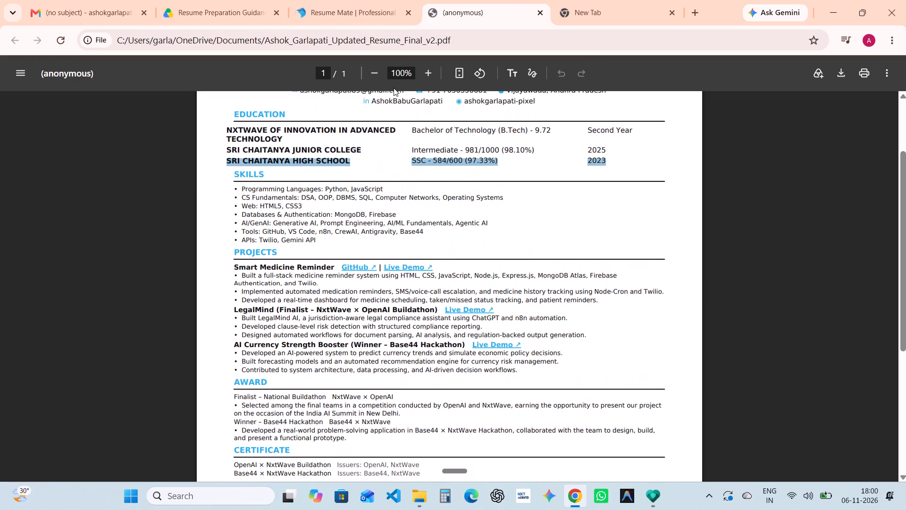
scroll(369, 142, "down", 1)
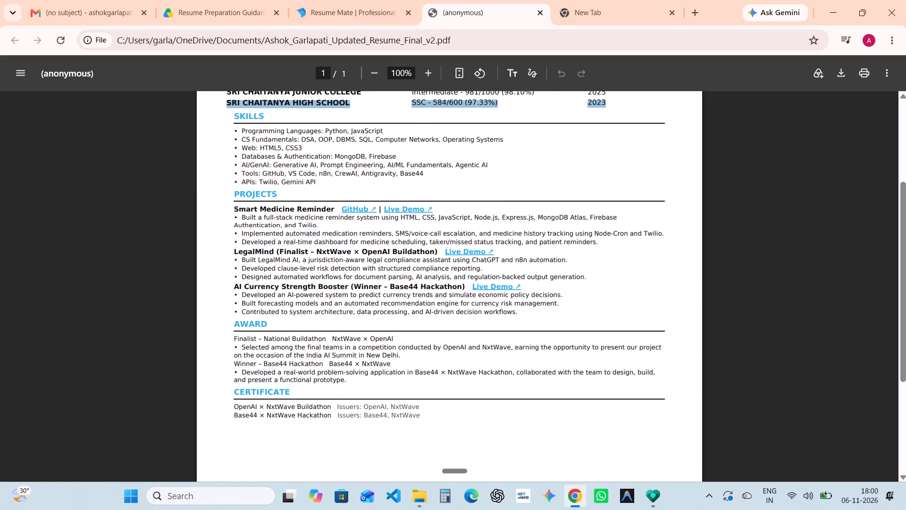
scroll(369, 142, "down", 1)
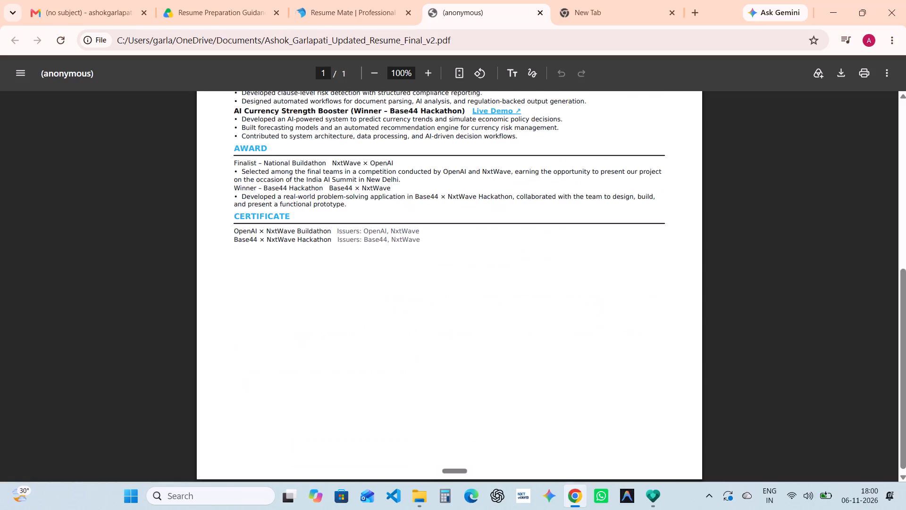
scroll(369, 142, "up", 4)
scroll(369, 142, "down", 1)
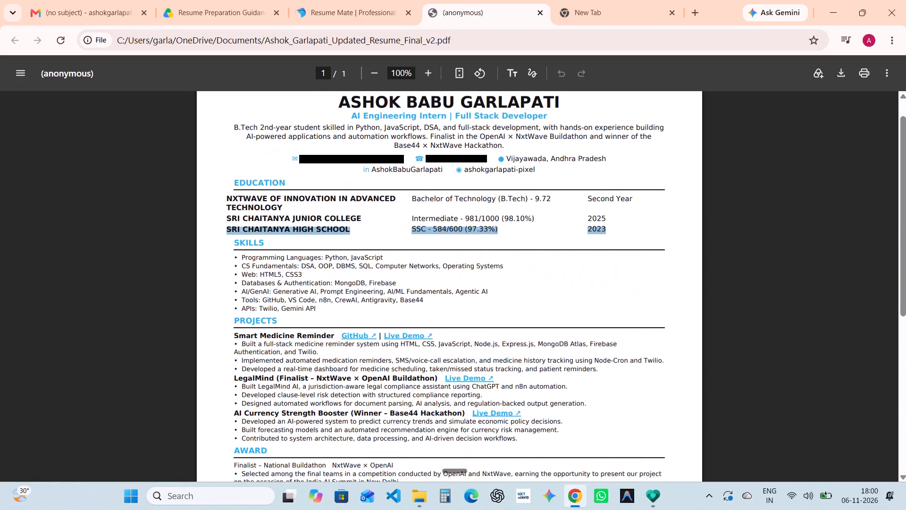
scroll(369, 142, "up", 1)
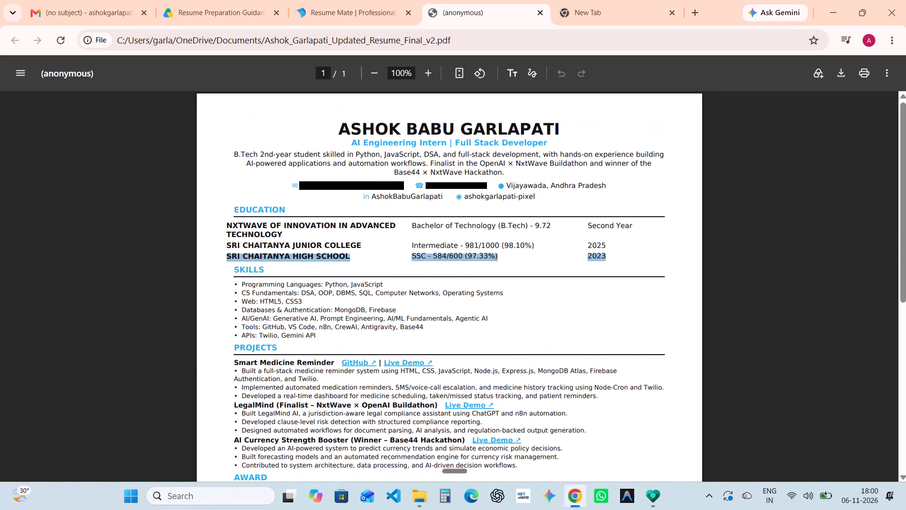
scroll(369, 142, "up", 1)
scroll(369, 142, "down", 1)
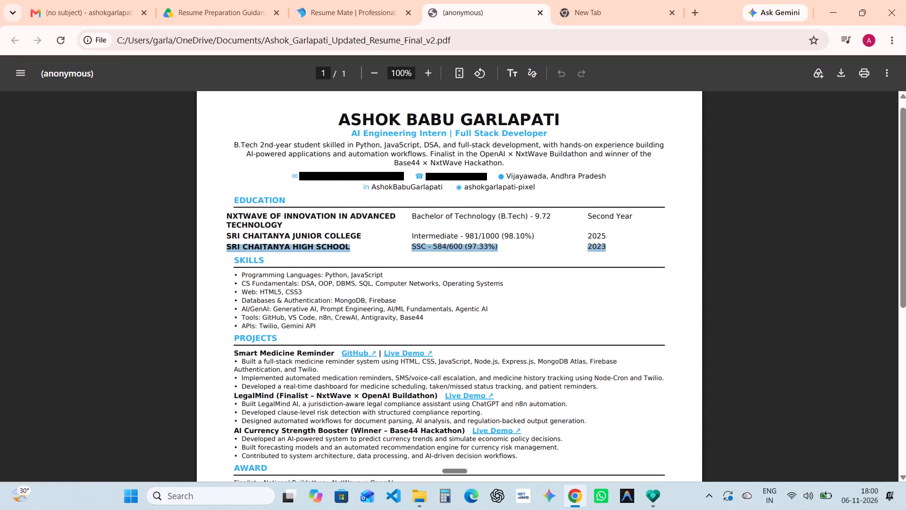
scroll(369, 142, "down", 1)
left_click(314, 0)
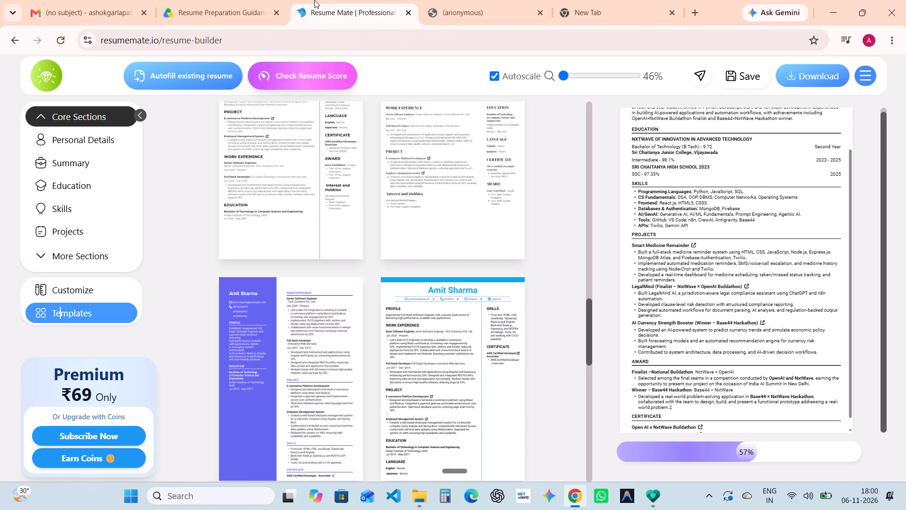
scroll(625, 246, "down", 1)
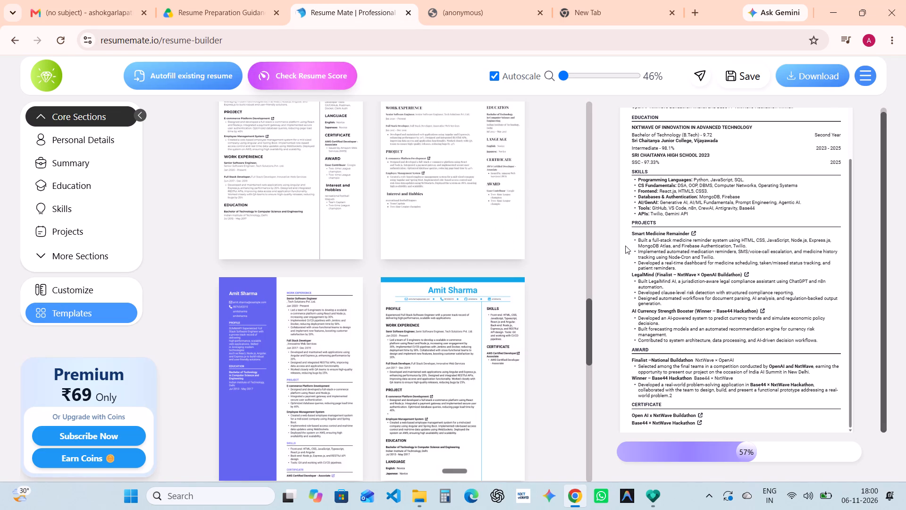
scroll(625, 246, "down", 2)
Return to the guidance recording, rewind to 30:43, resume playback and skip ahead to about 30:56.
left_click(184, 0)
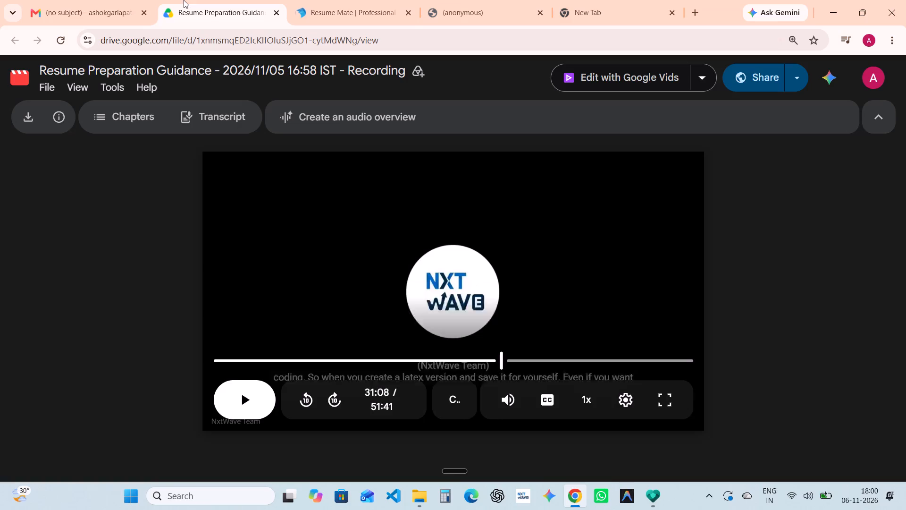
key("Left")
key("Left")
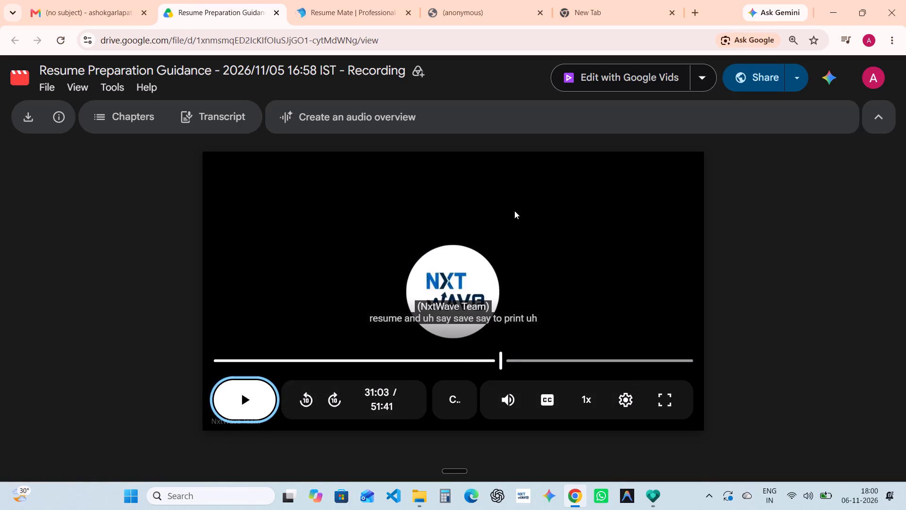
key("Left")
key("Left")
key("Left")
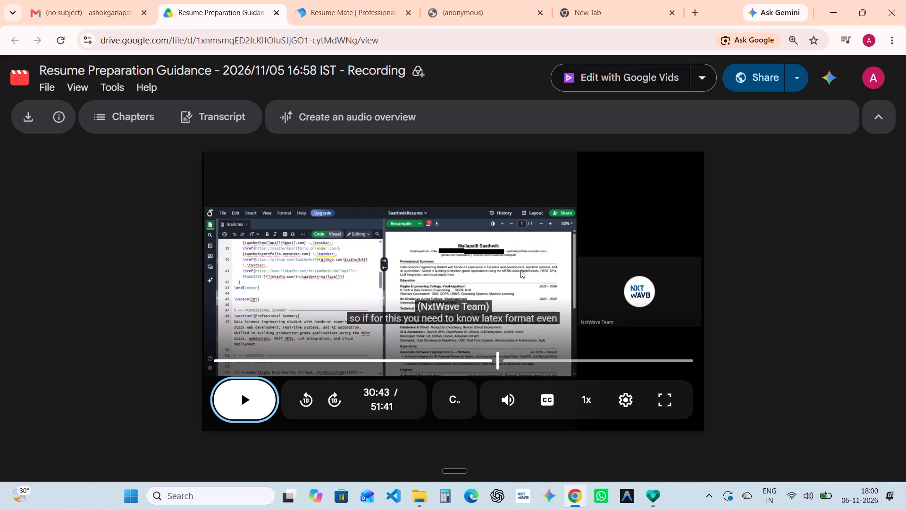
key("space")
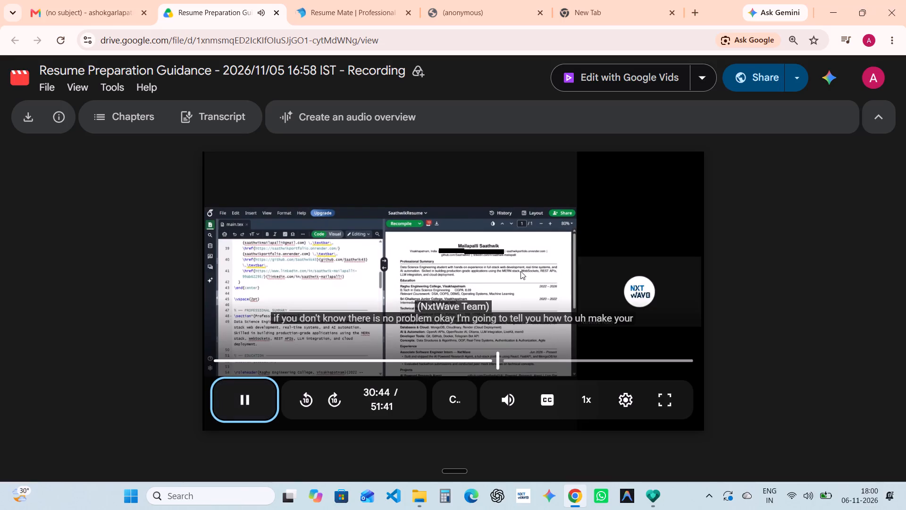
key("Right")
key("Right")
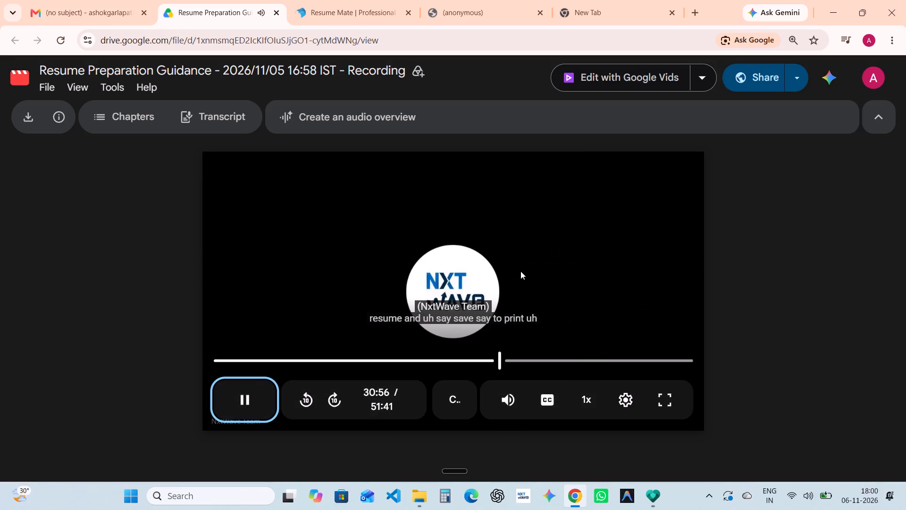
Watch the guidance recording in full screen from about 30:56 and skip ahead to about 32:01.
left_click(663, 403)
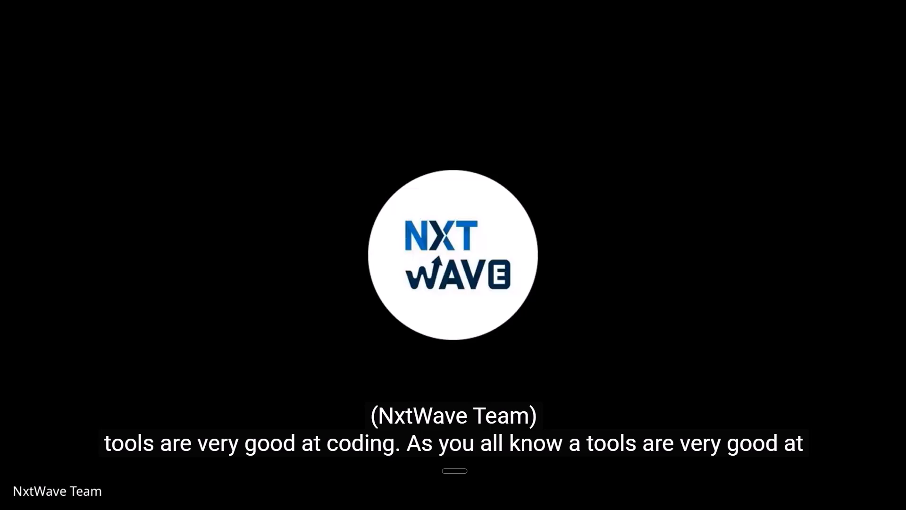
key("Right")
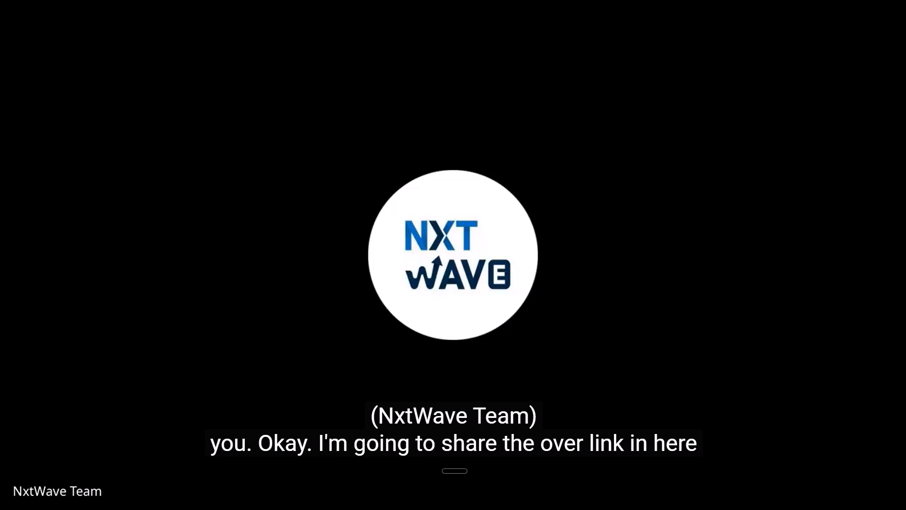
key("Right")
key("Right")
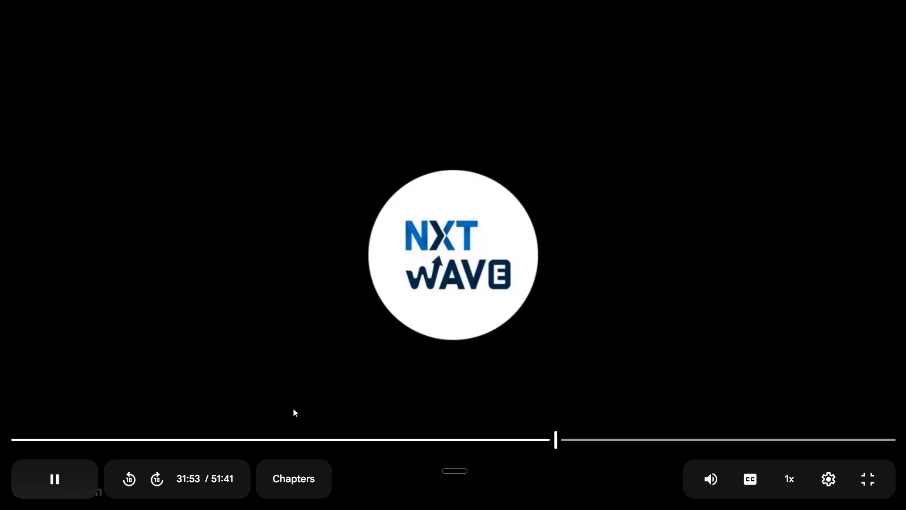
key("Down")
key("Right")
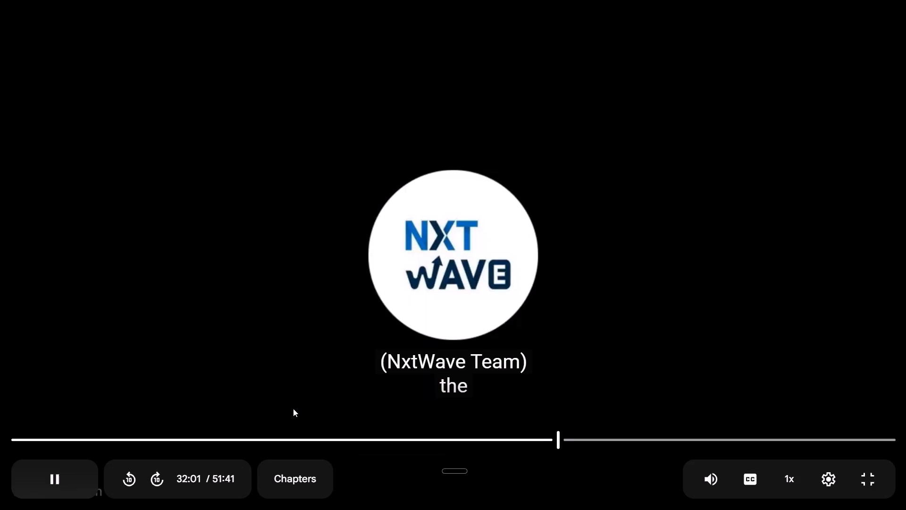
Rewind the recording to about 31:38, replay the part about sharing the Overleaf link, and skip ahead past 31:59.
key("Left")
key("Left")
key("Left")
key("Left")
key("Left")
key("Left")
key("Left")
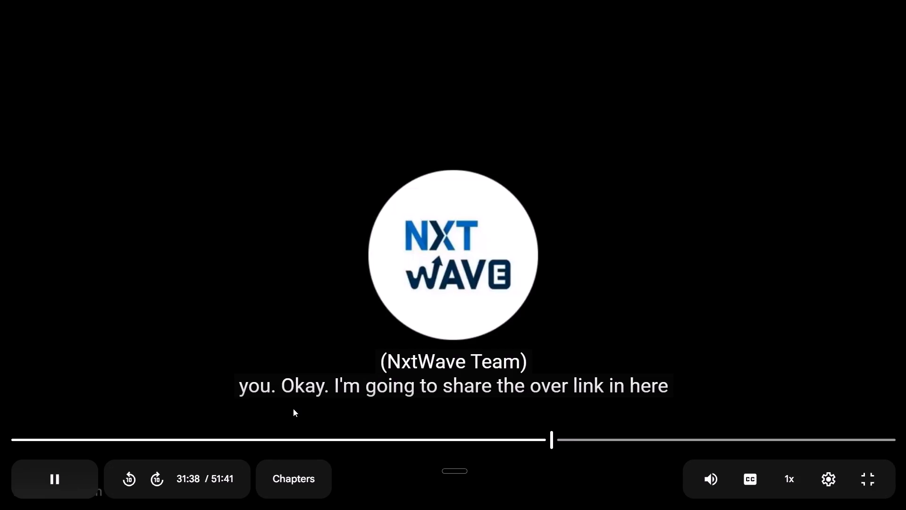
key("Right")
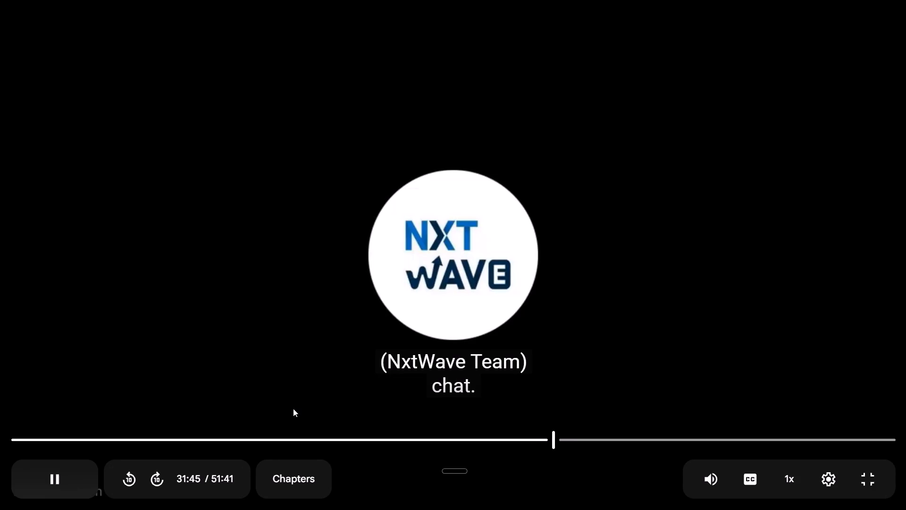
key("Right")
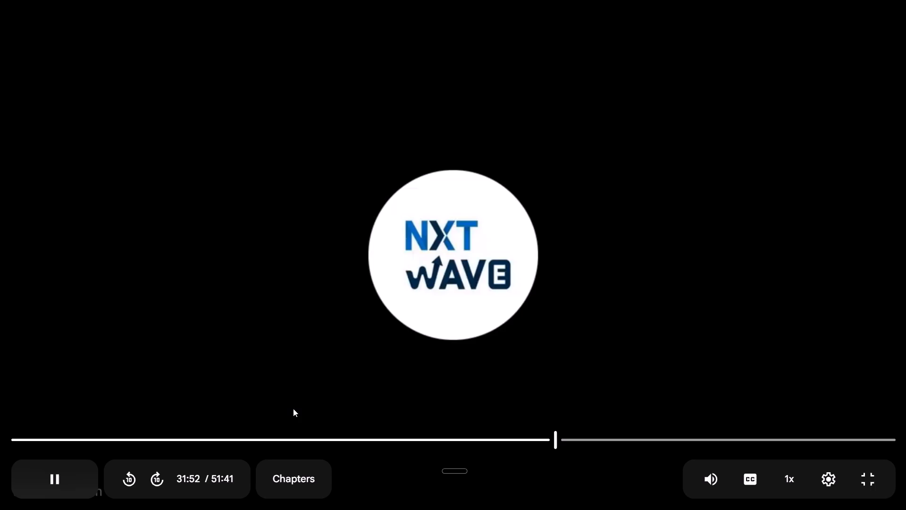
key("Right")
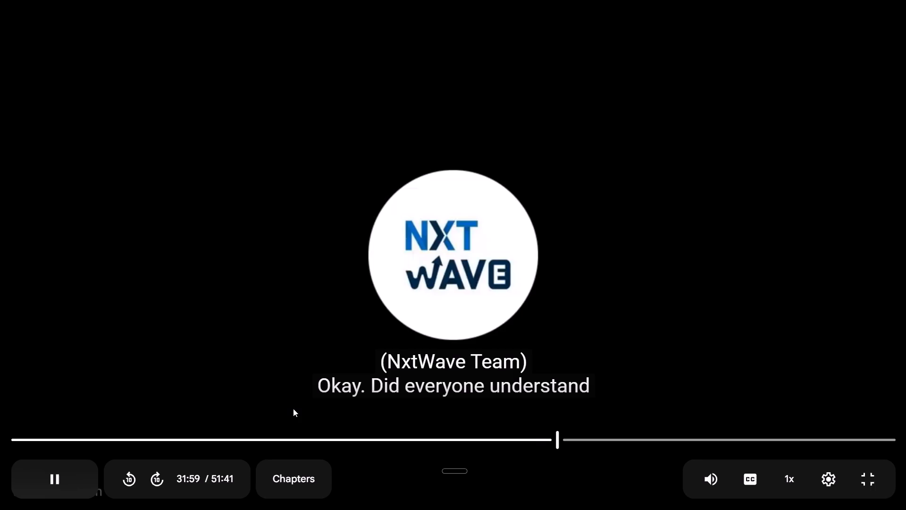
key("Right")
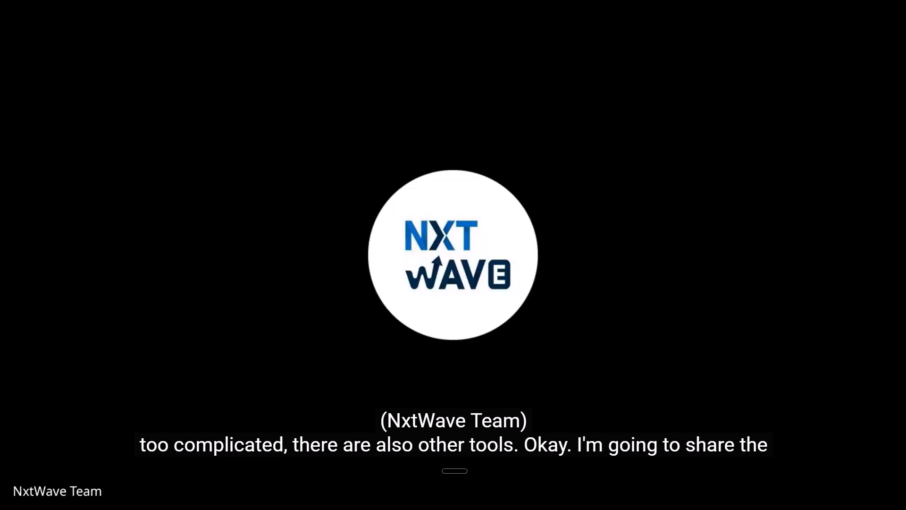
Skip ahead through the recording's discussion of other resume preparation tools to about 33:30.
key("Right")
key("Right")
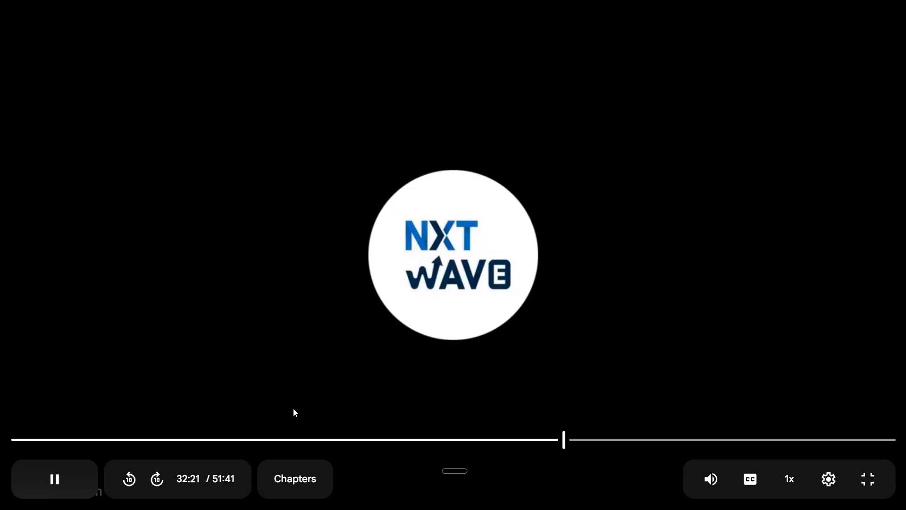
key("Right")
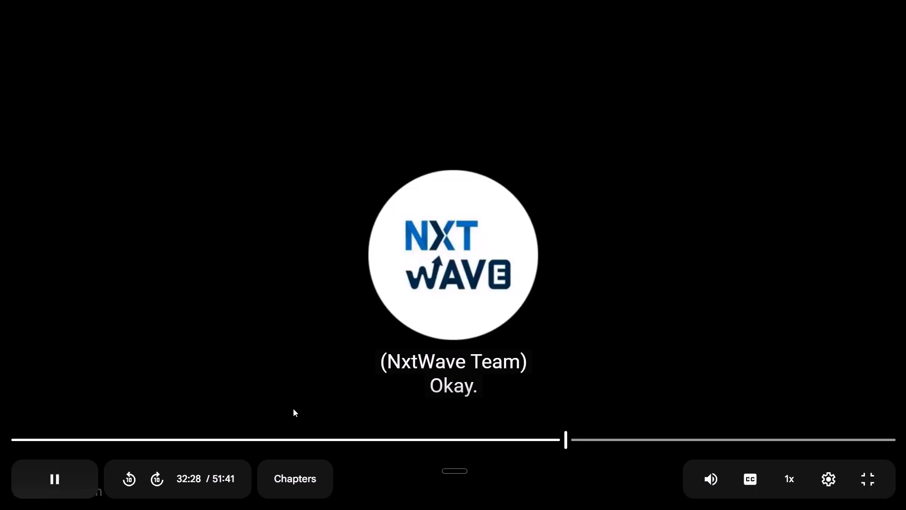
key("Right")
key("Left")
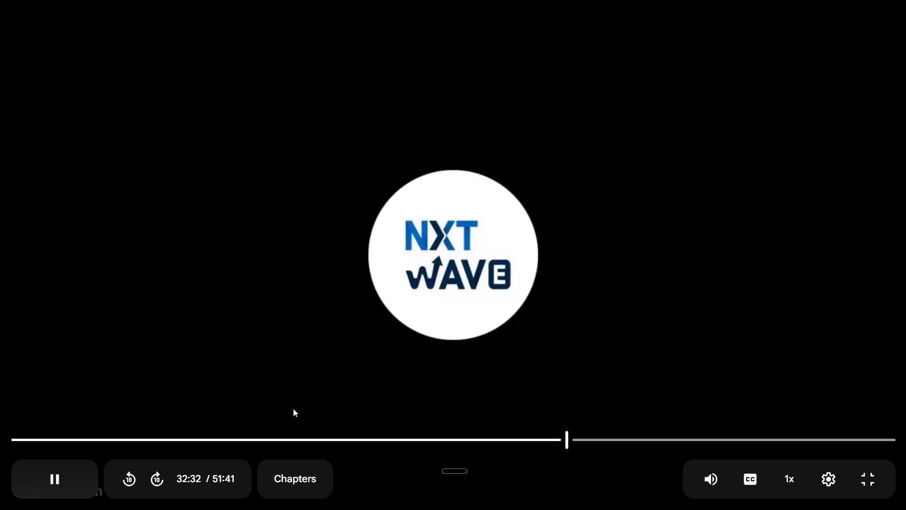
key("Right")
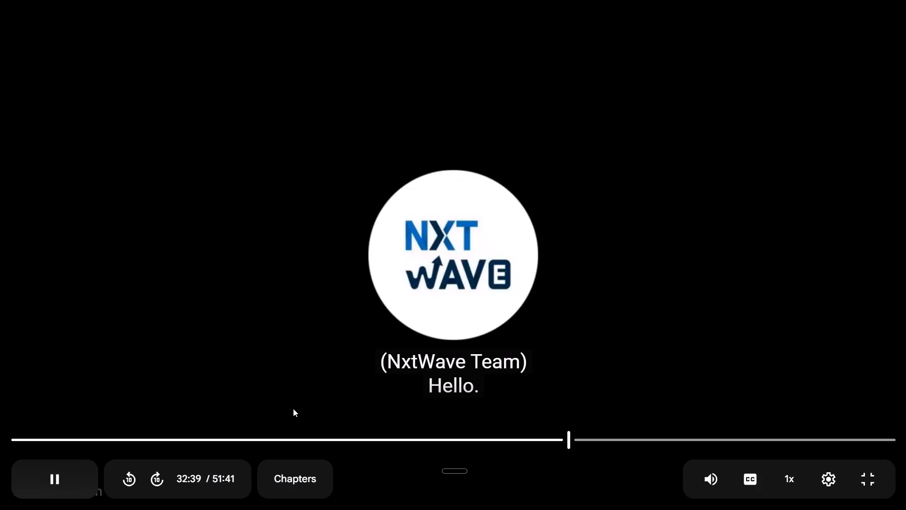
key("Right")
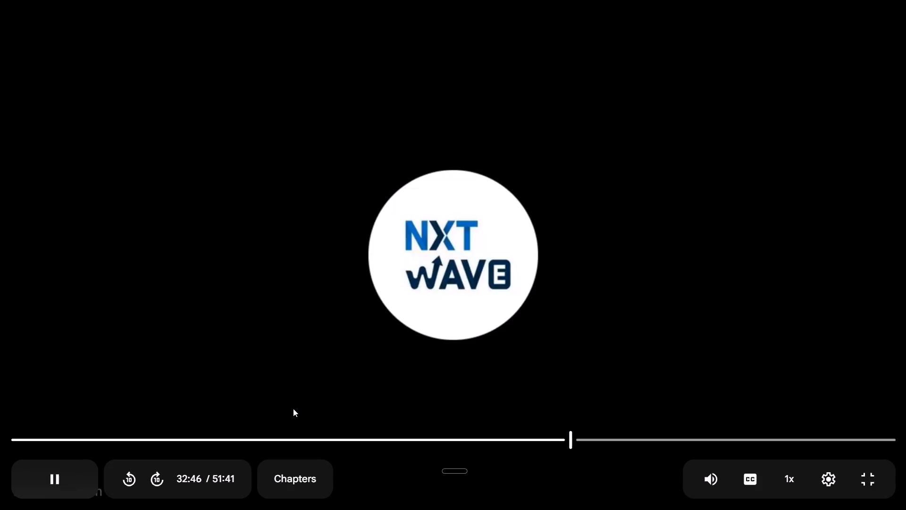
key("Right")
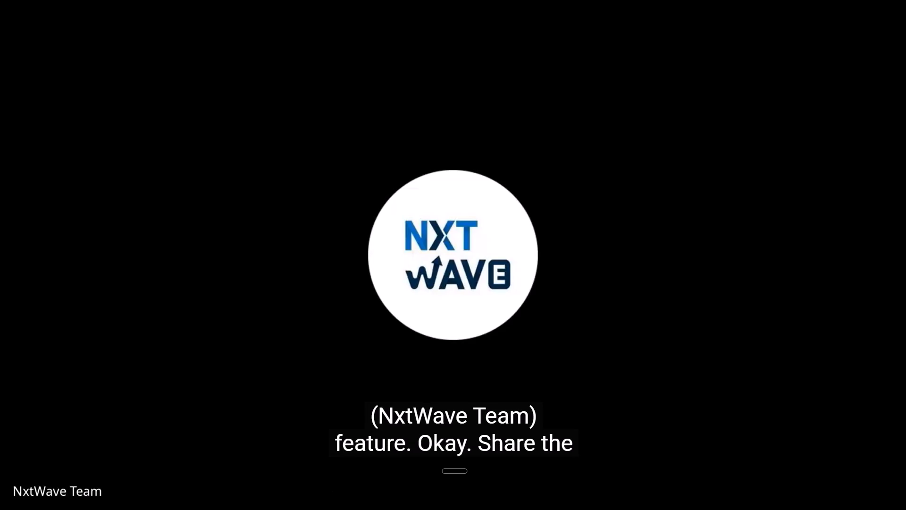
key("Right")
key("Right")
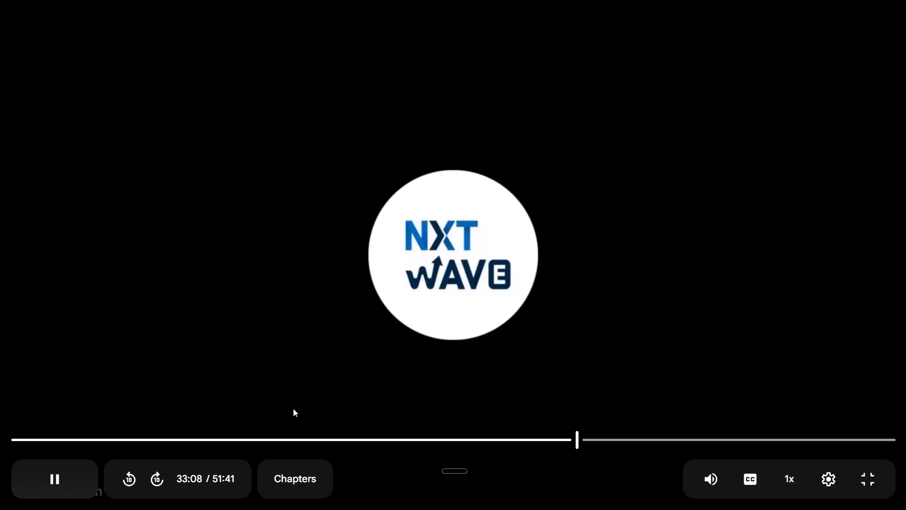
key("Right")
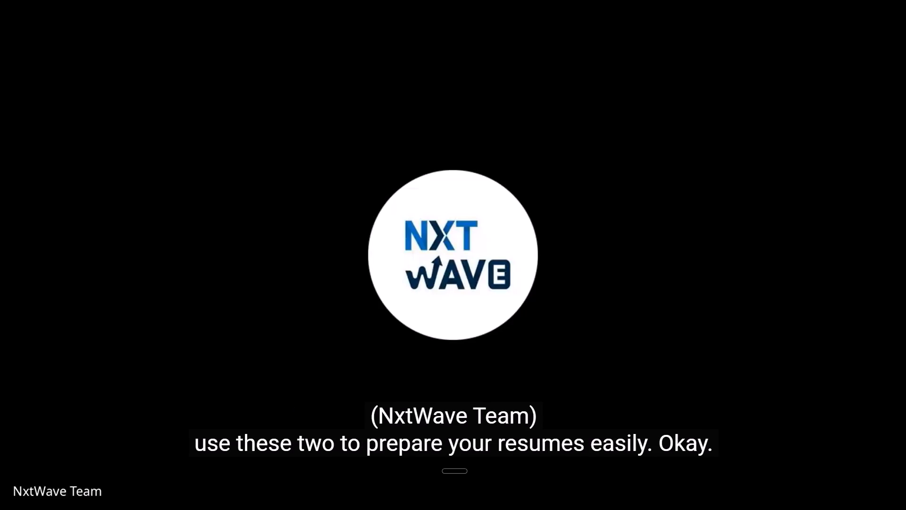
key("Right")
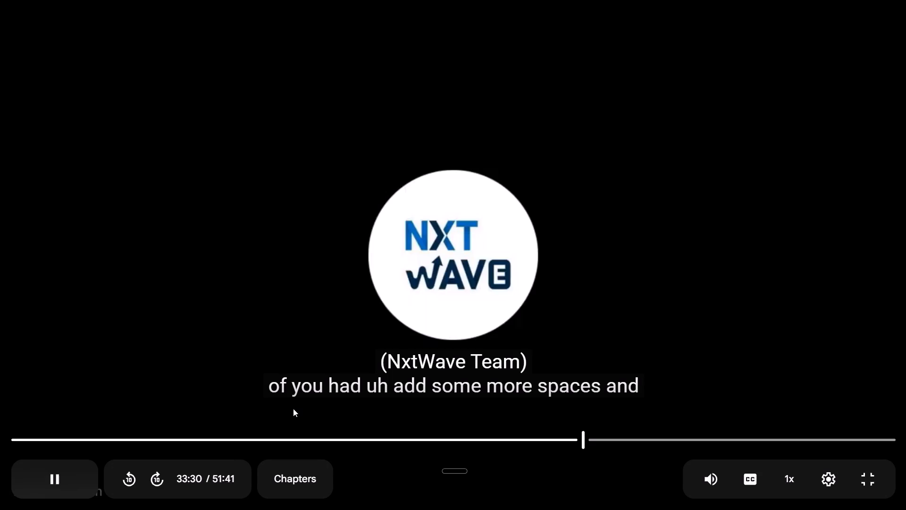
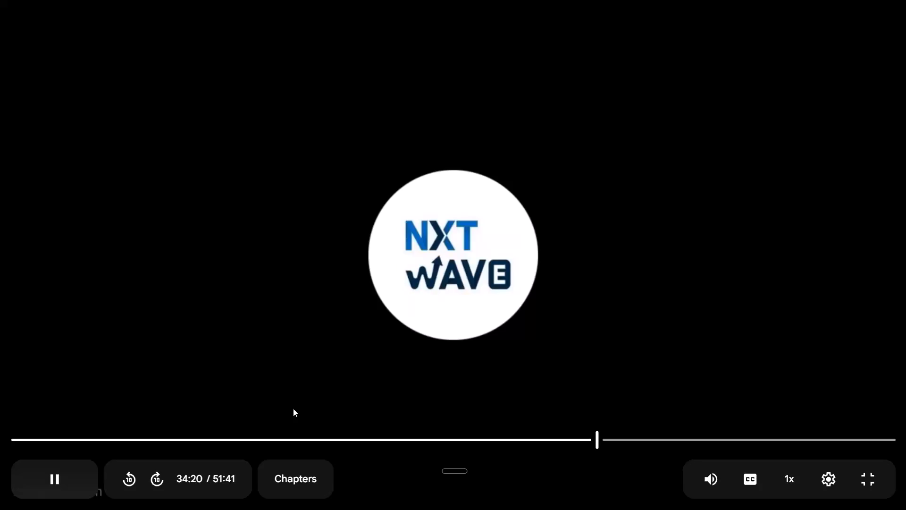
Skip through the guidance recording's advice on LaTeX, symbols and one-page length to about 35:45, and exit full screen.
key("Right")
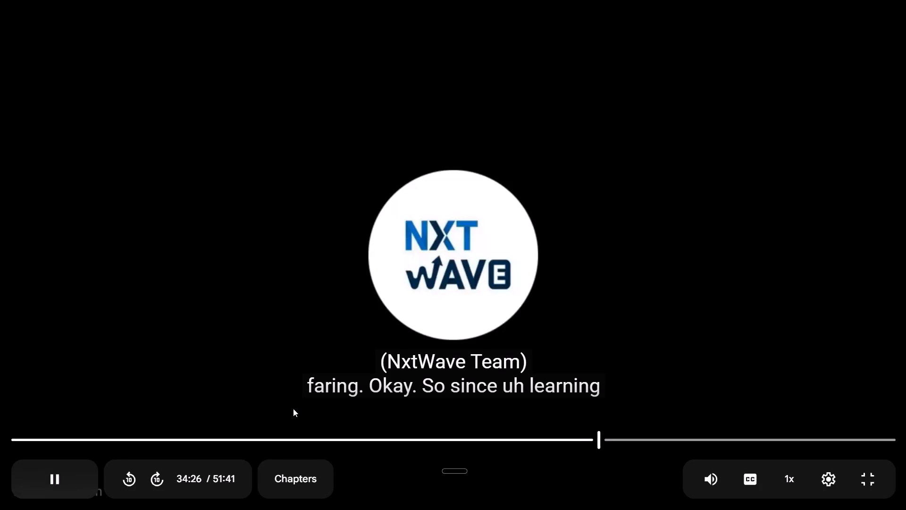
key("Left")
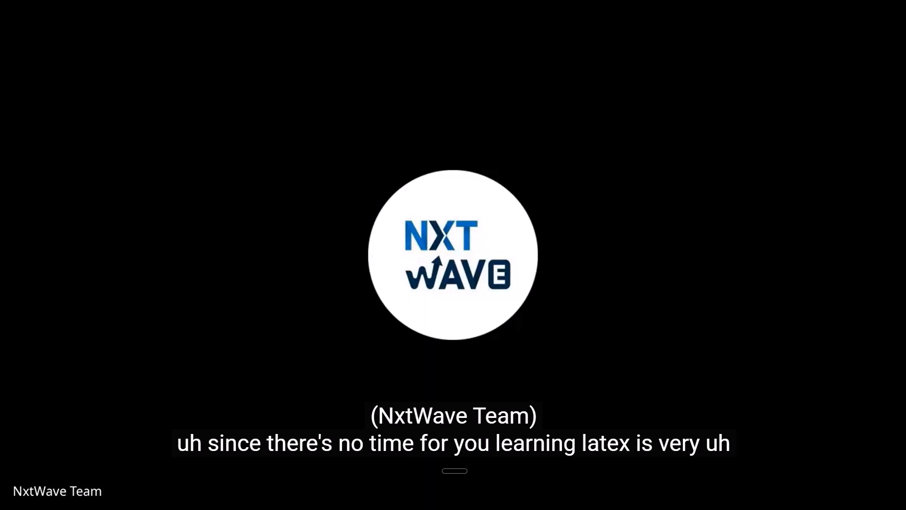
key("Right")
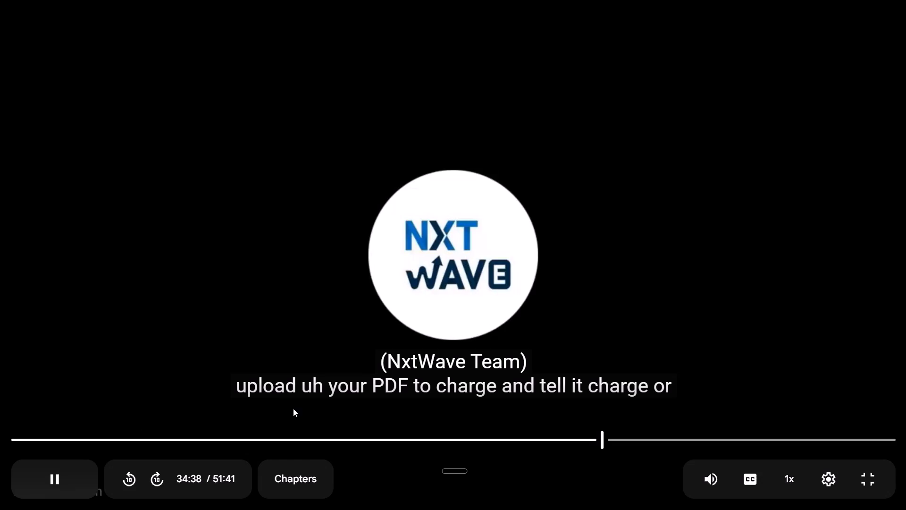
key("Right")
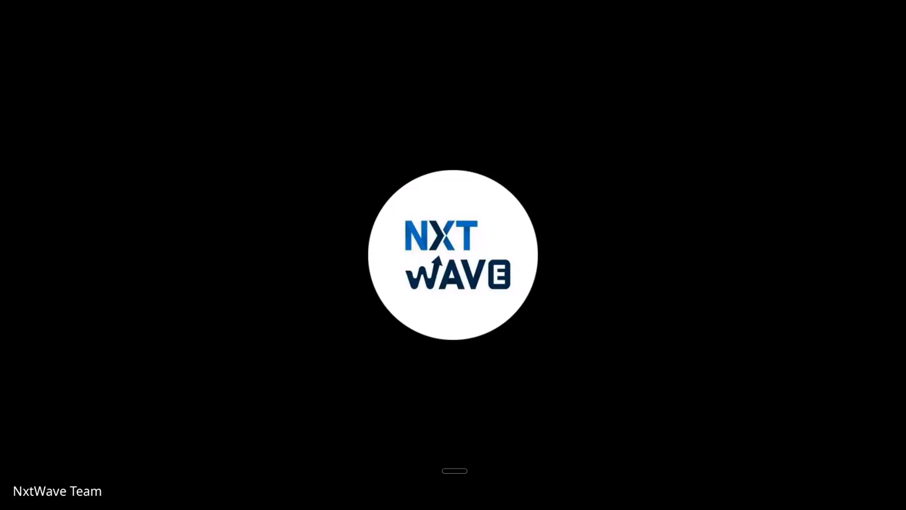
key("Right")
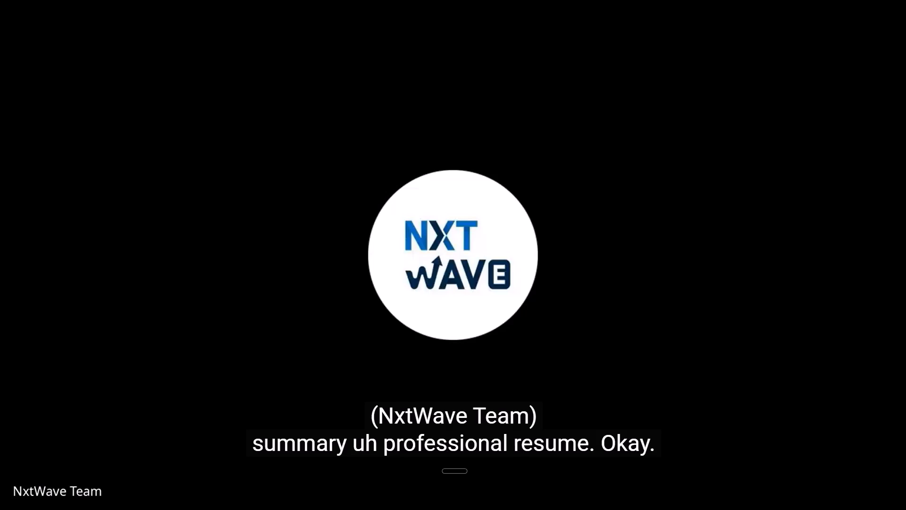
key("Right")
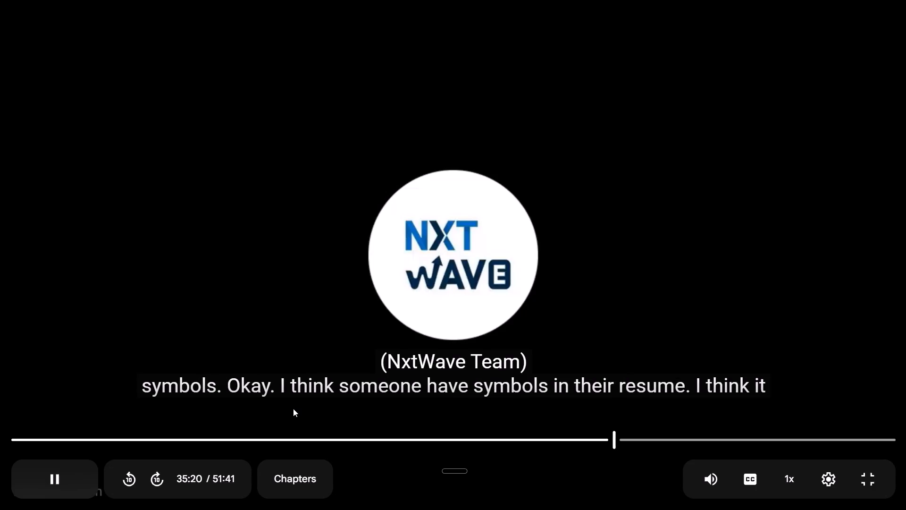
key("Left")
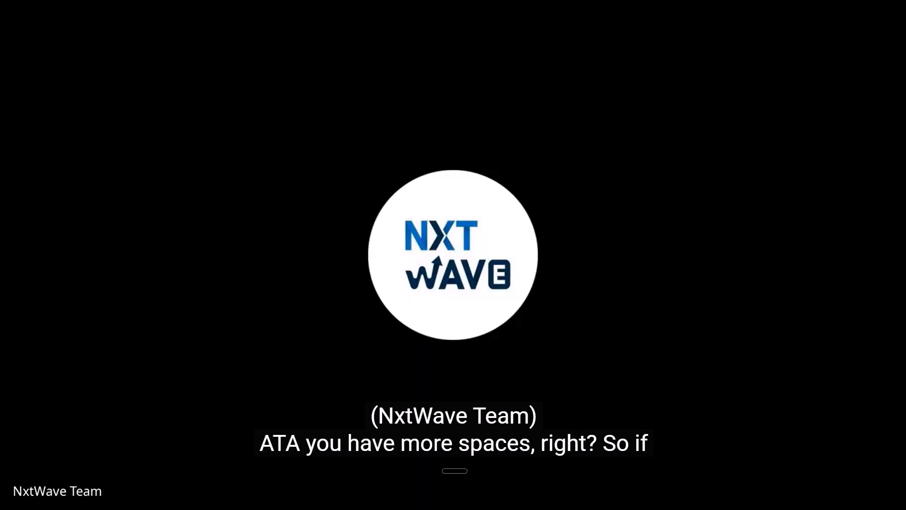
key("Right")
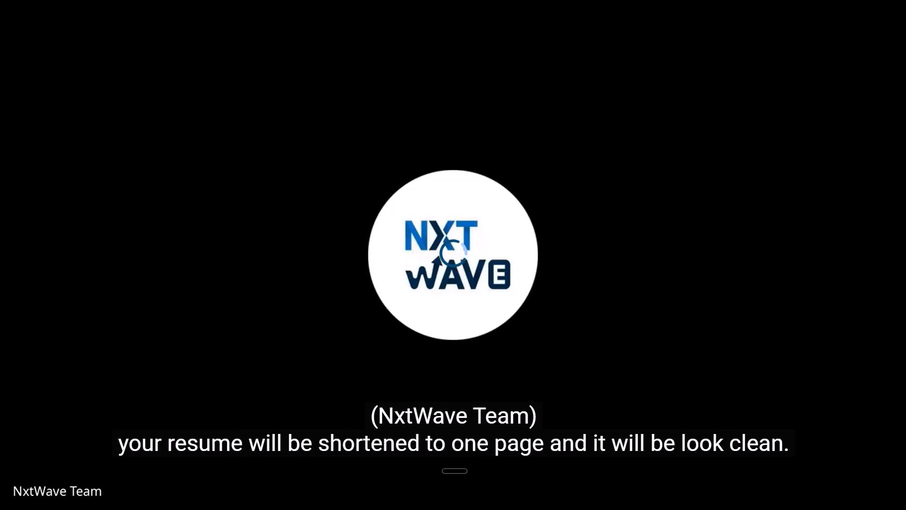
key("Escape")
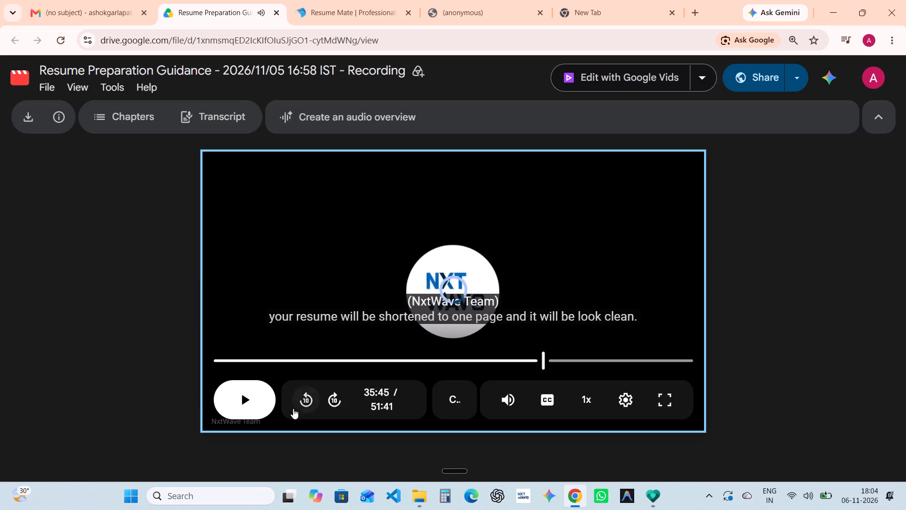
Switch to Resume Mate and look through the available resume templates alongside the current resume.
left_click(356, 0)
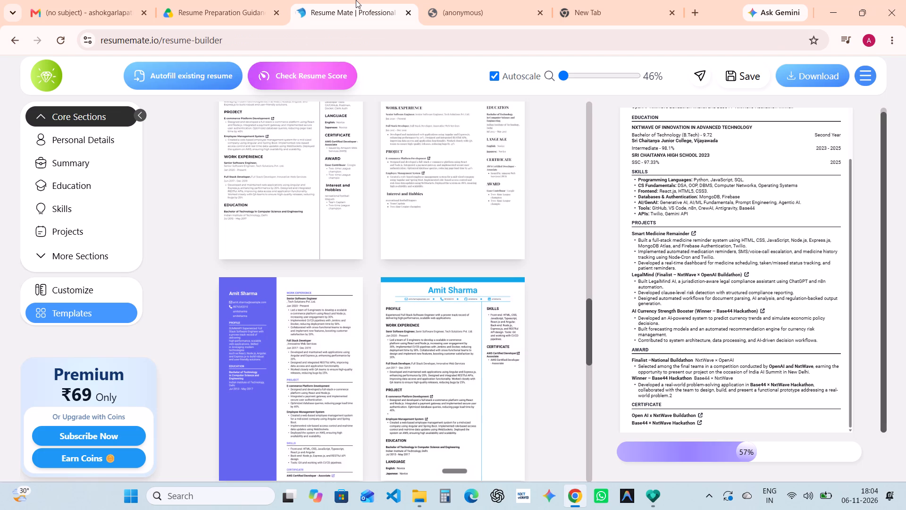
scroll(706, 243, "down", 1)
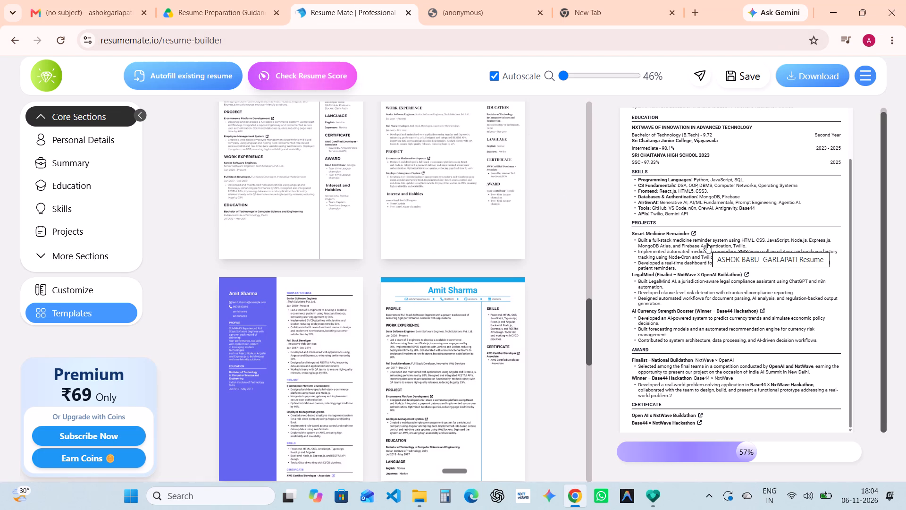
scroll(706, 243, "down", 1)
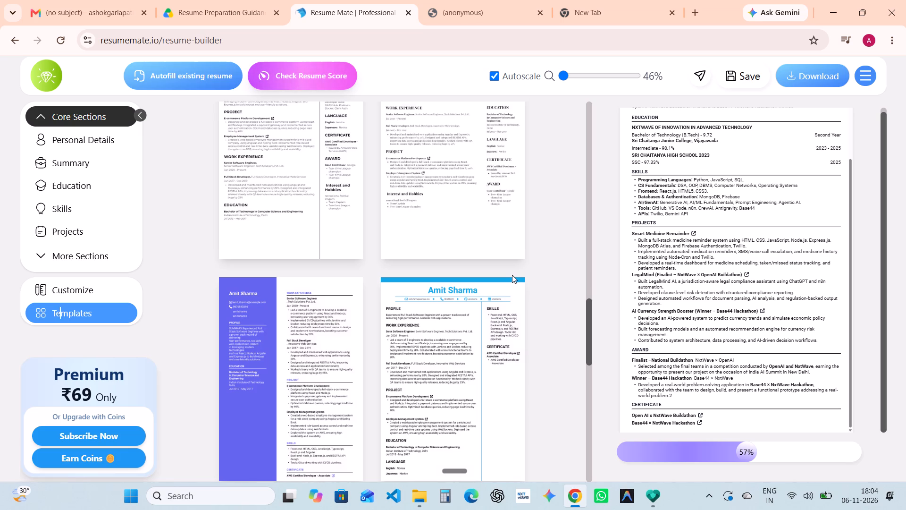
scroll(512, 275, "down", 2)
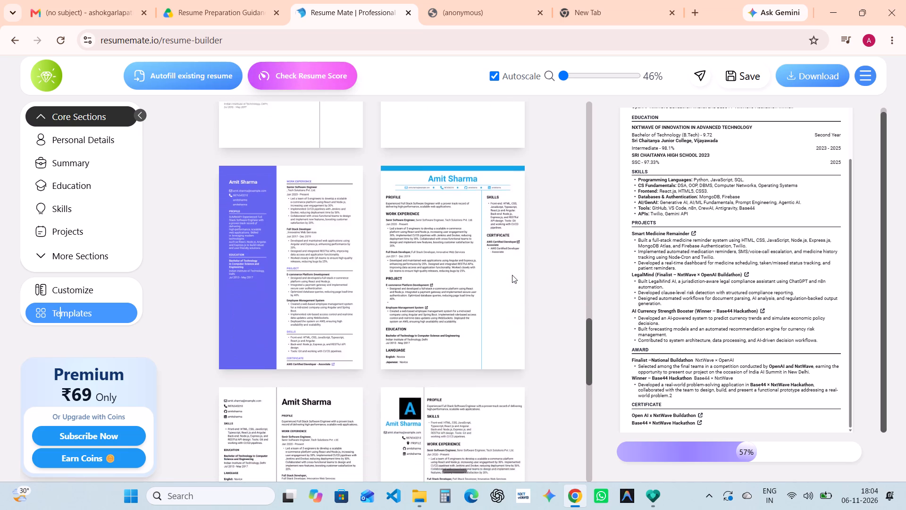
scroll(512, 275, "down", 3)
scroll(512, 275, "up", 3)
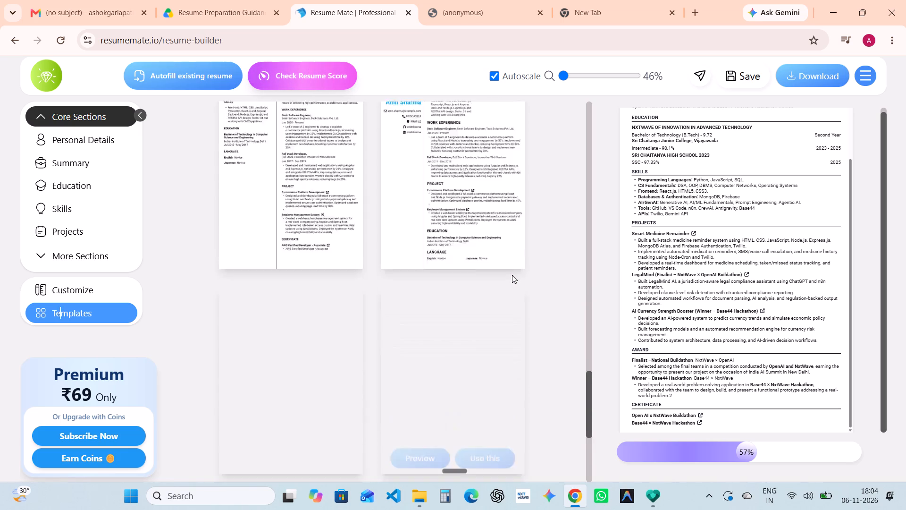
scroll(512, 275, "up", 4)
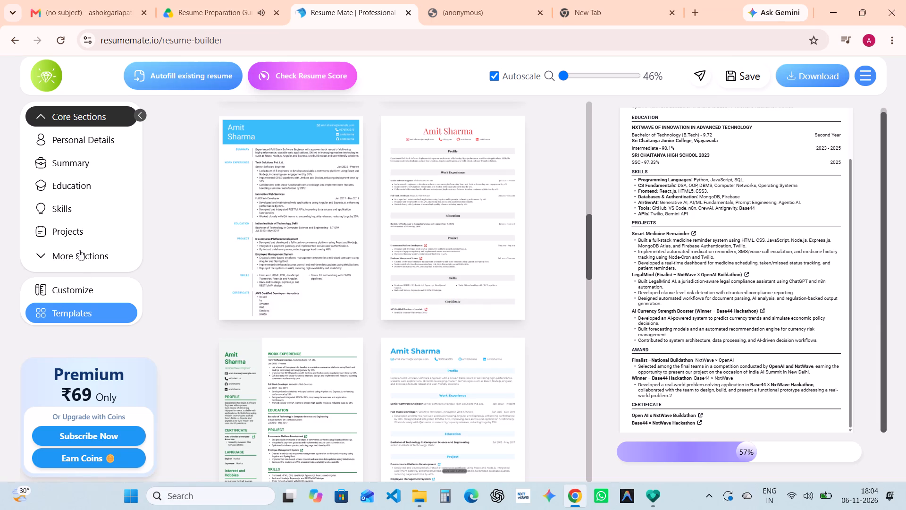
left_click(79, 250)
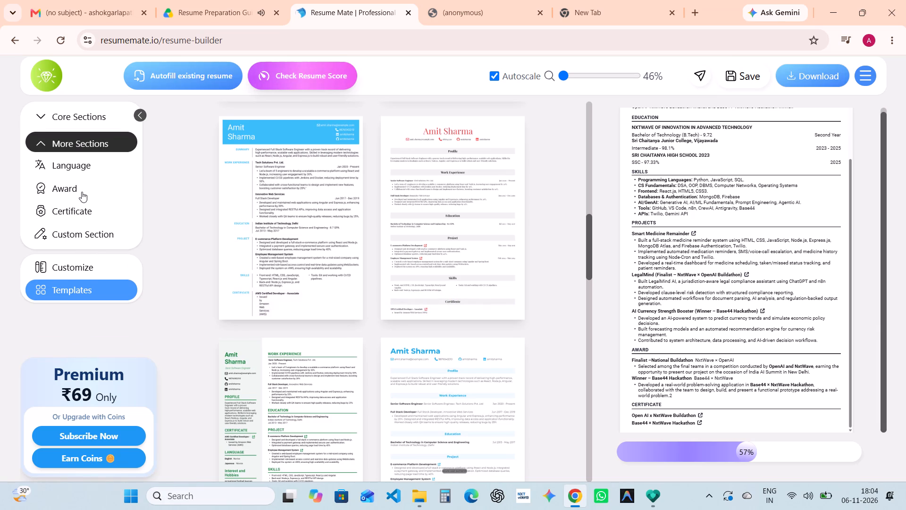
left_click(81, 192)
scroll(268, 208, "up", 2)
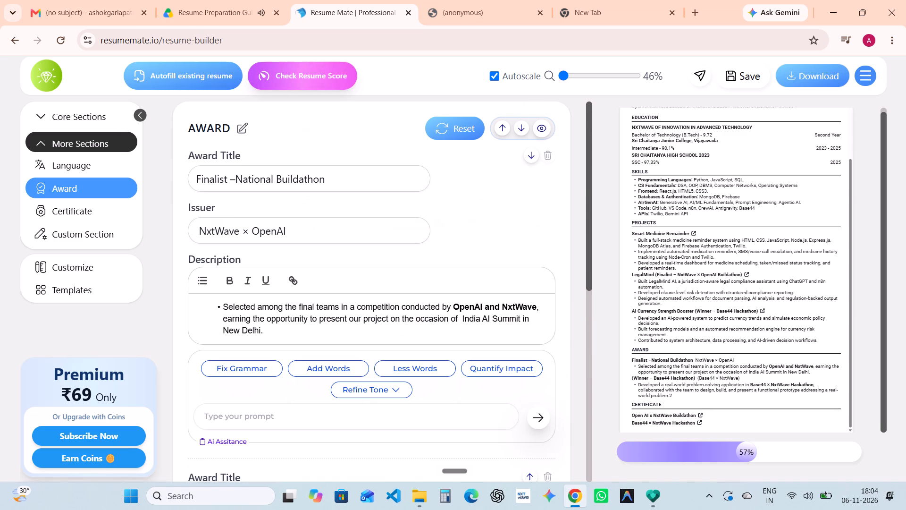
scroll(342, 340, "up", 1)
left_click(330, 232)
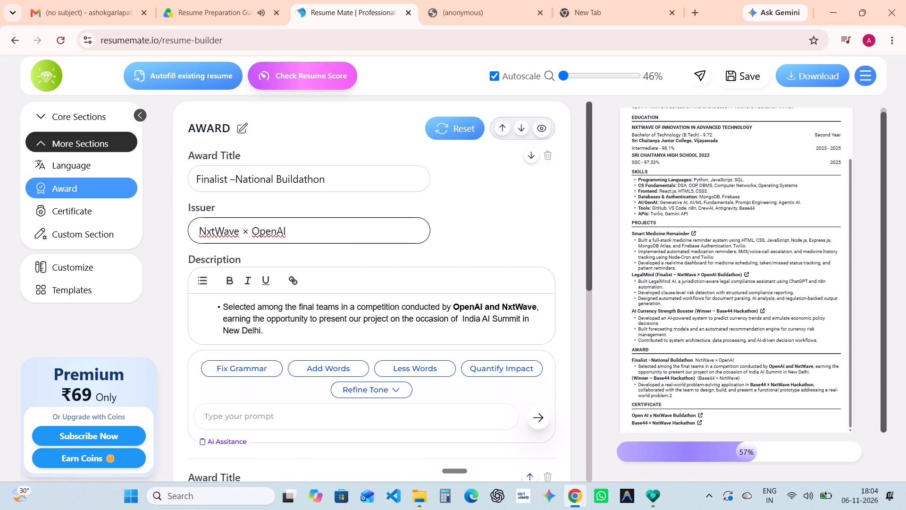
key("BackSpace")
key("shift+parenright")
key("Left")
key("Left")
key("Left")
key("Left")
key("Left")
key("Left")
key("Left")
key("Left")
key("Left")
key("Left")
key("Left")
key("Left")
key("Left")
key("Left")
key("Left")
key("Left")
key("Left")
key("Left")
key("Right")
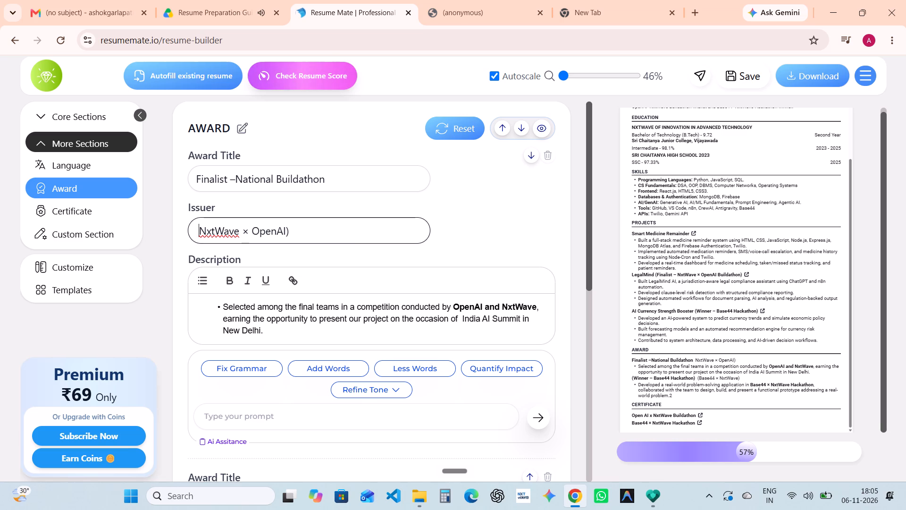
key("shift+parenleft")
key("Left")
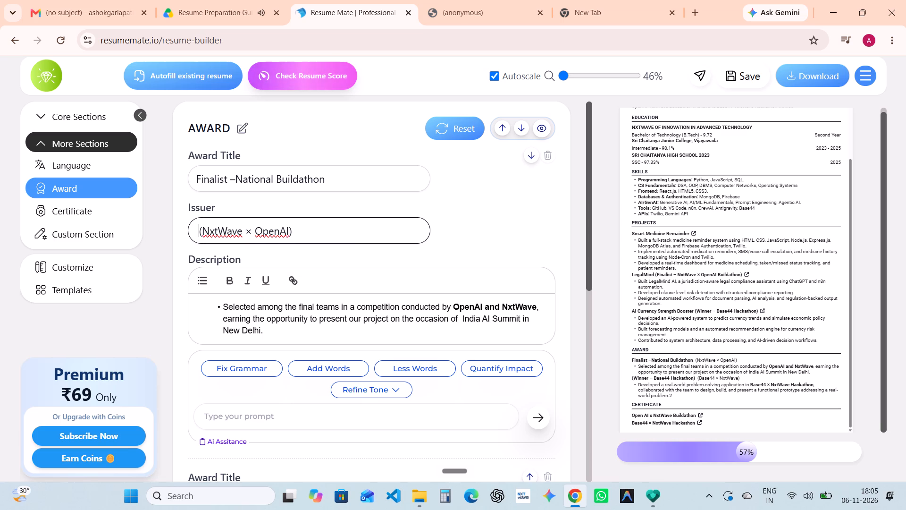
key("BackSpace")
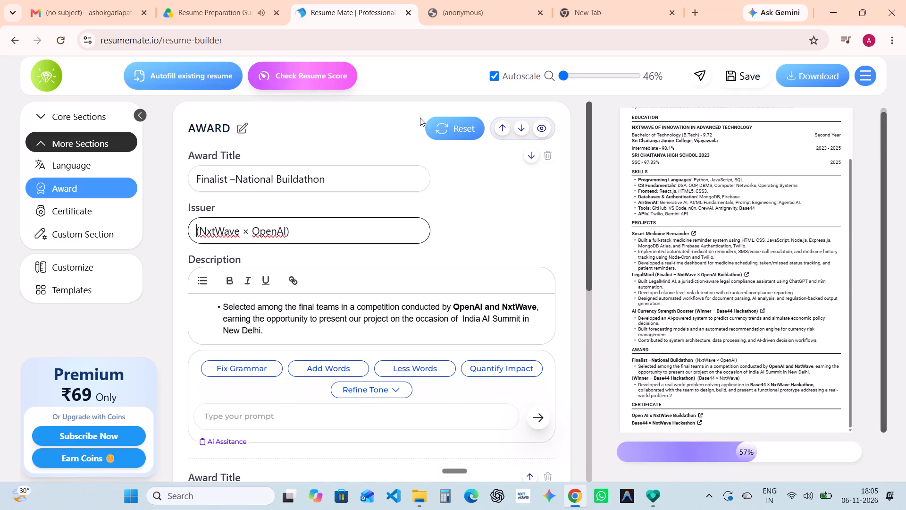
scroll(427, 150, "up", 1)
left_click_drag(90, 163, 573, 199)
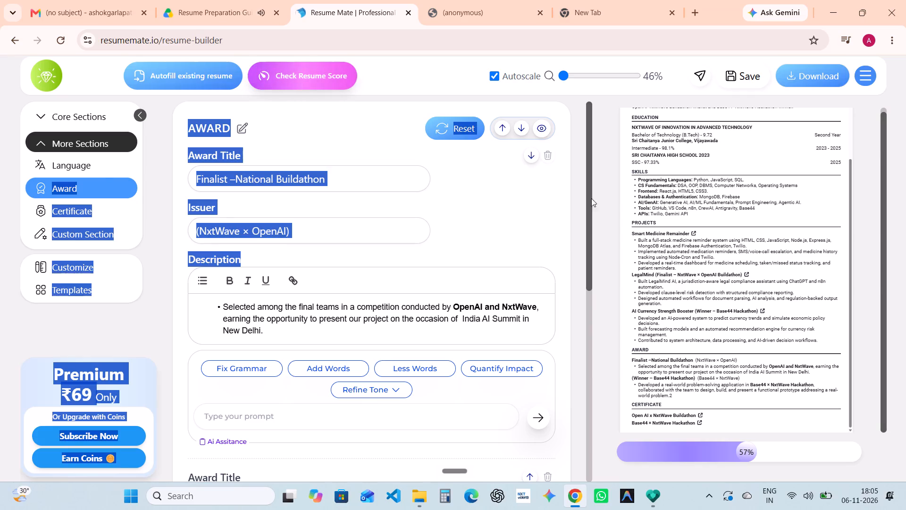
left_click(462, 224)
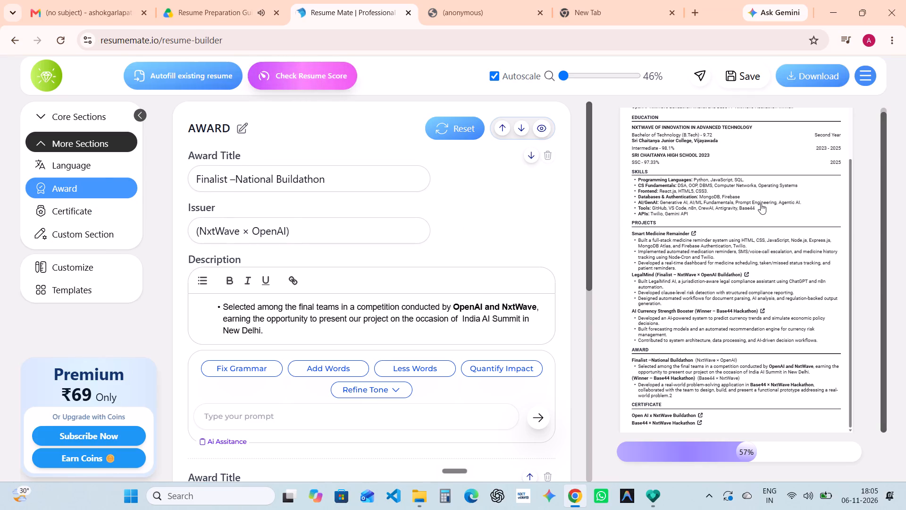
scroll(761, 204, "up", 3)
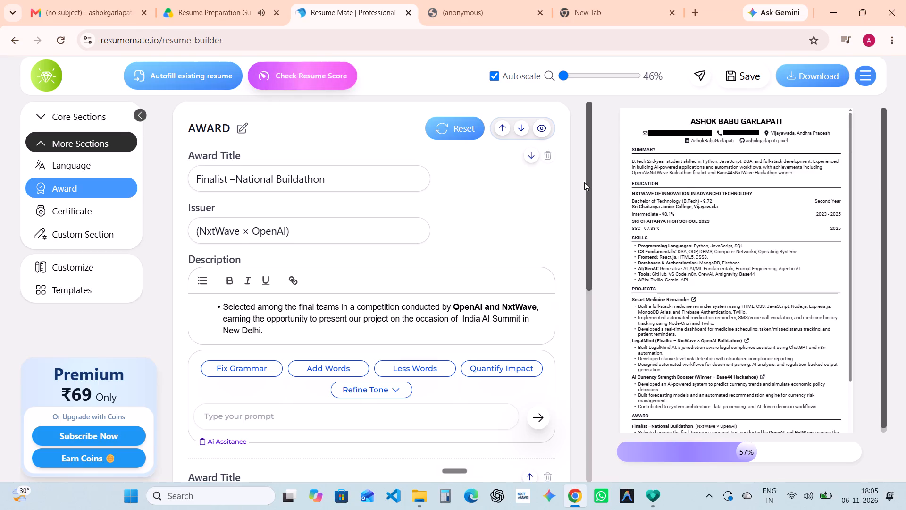
Return to the guidance recording and skip ahead to about 36:39.
left_click(206, 10)
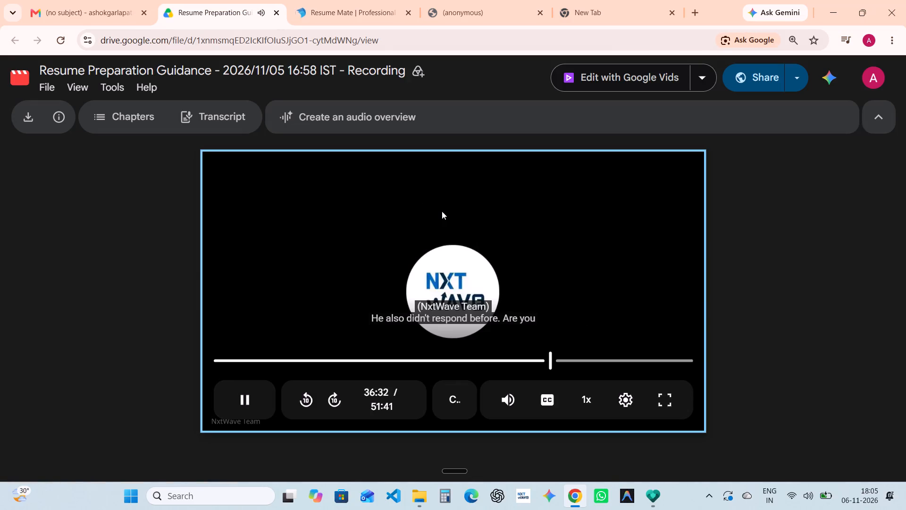
key("Right")
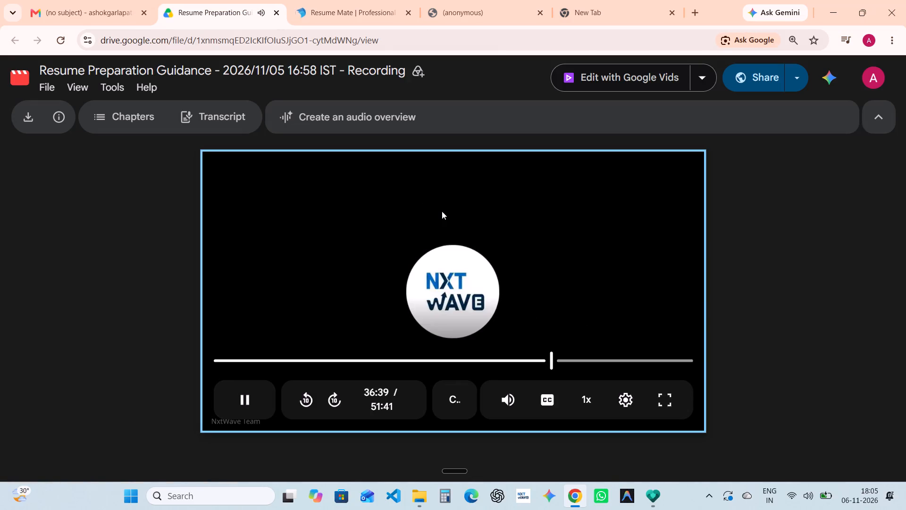
Skip ahead in the guidance recording to about 38:00, where the shared resume appears.
key("Right")
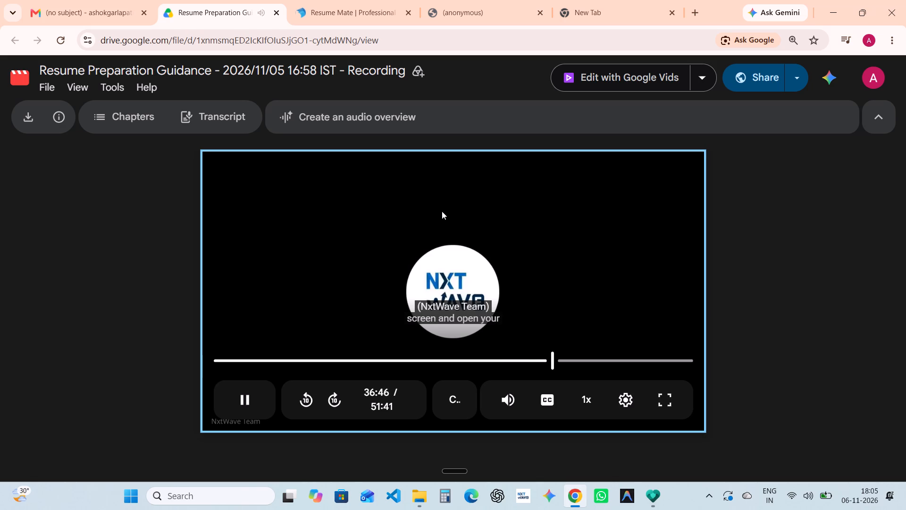
key("Right")
key("Right")
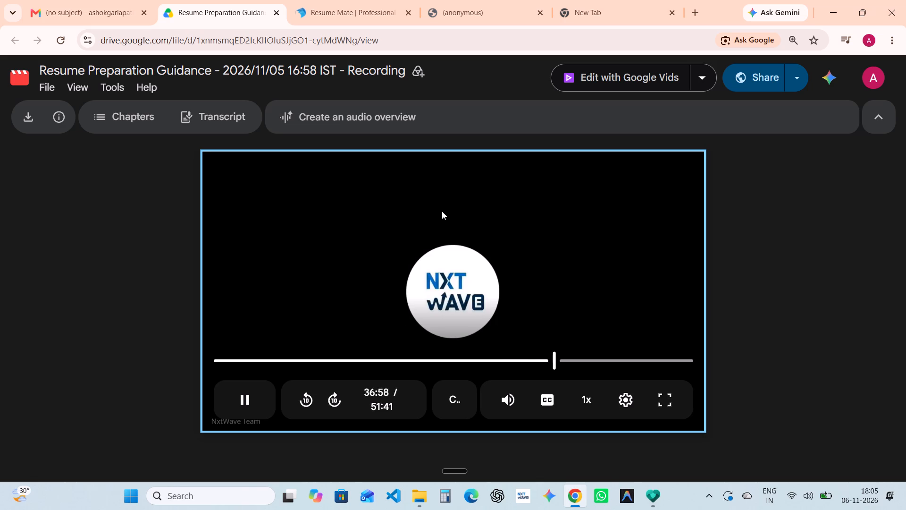
key("Right")
key("Right")
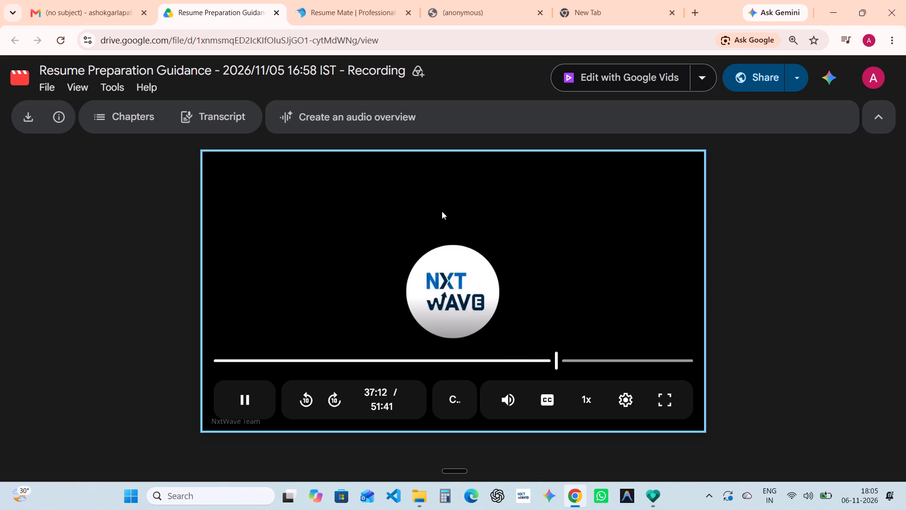
key("Right")
key("Right")
key("Left")
key("Right")
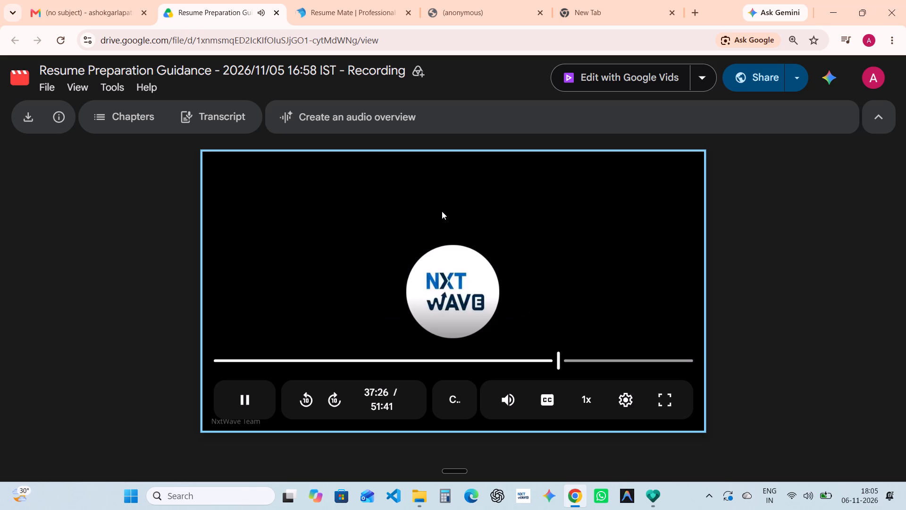
key("Right")
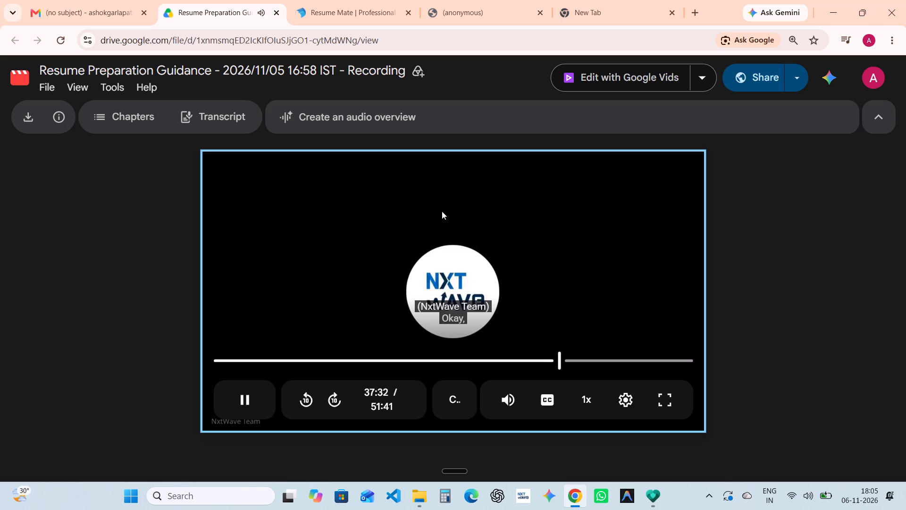
key("Right")
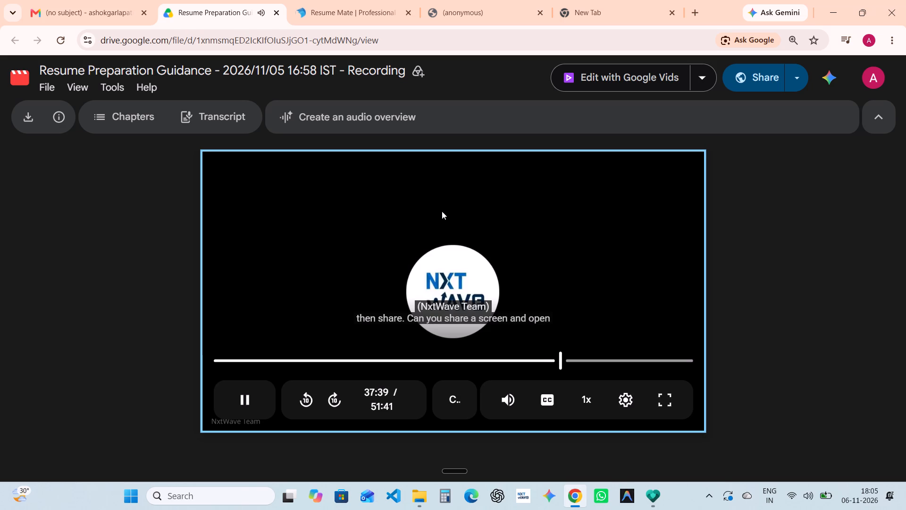
key("Right")
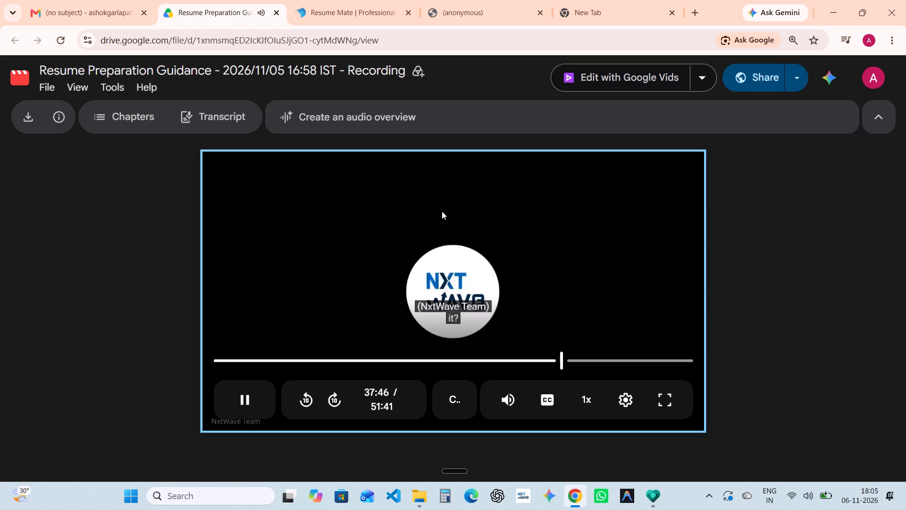
key("Right")
key("Right")
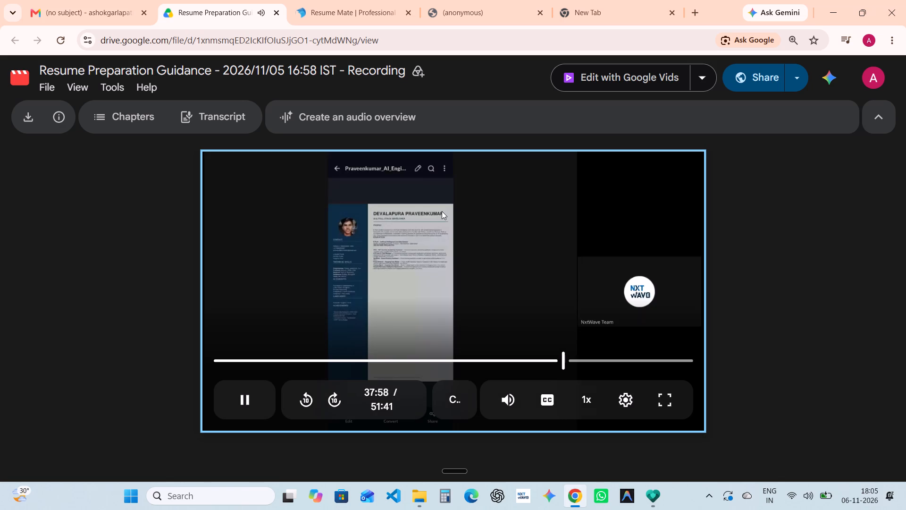
left_click(674, 400)
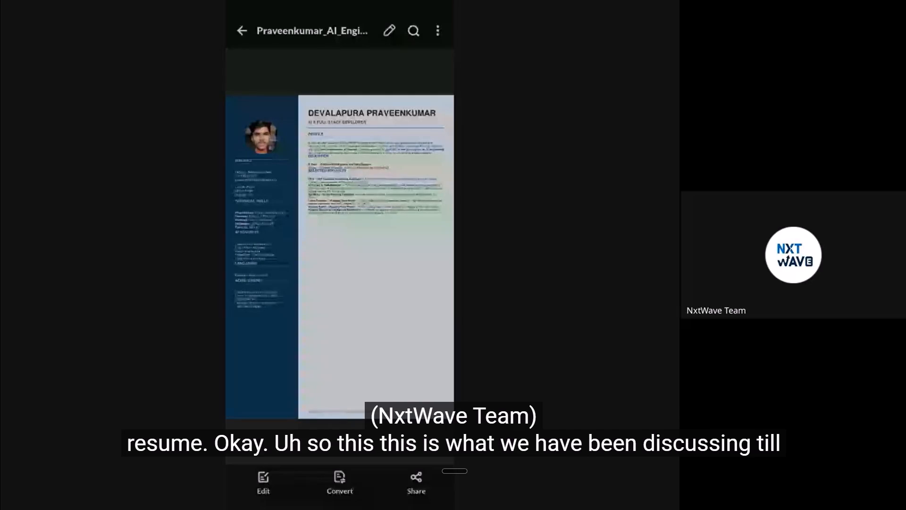
key("Right")
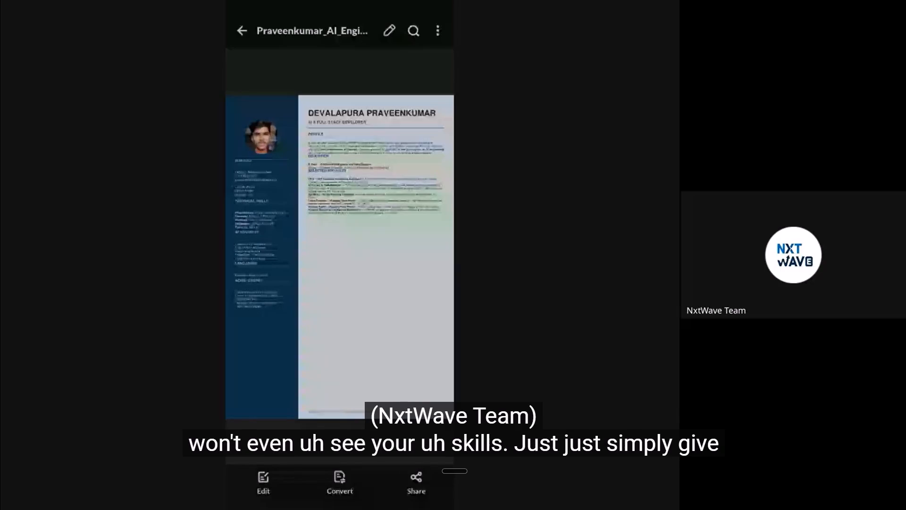
key("Right")
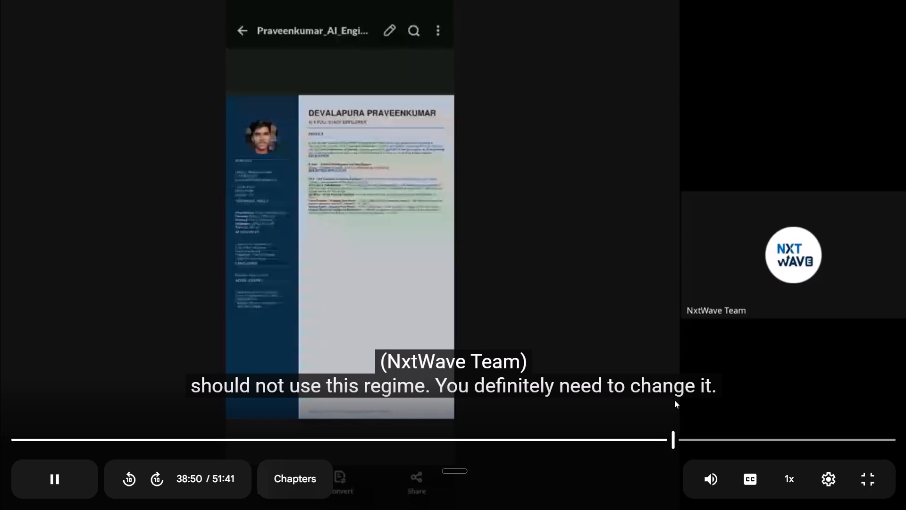
key("Right")
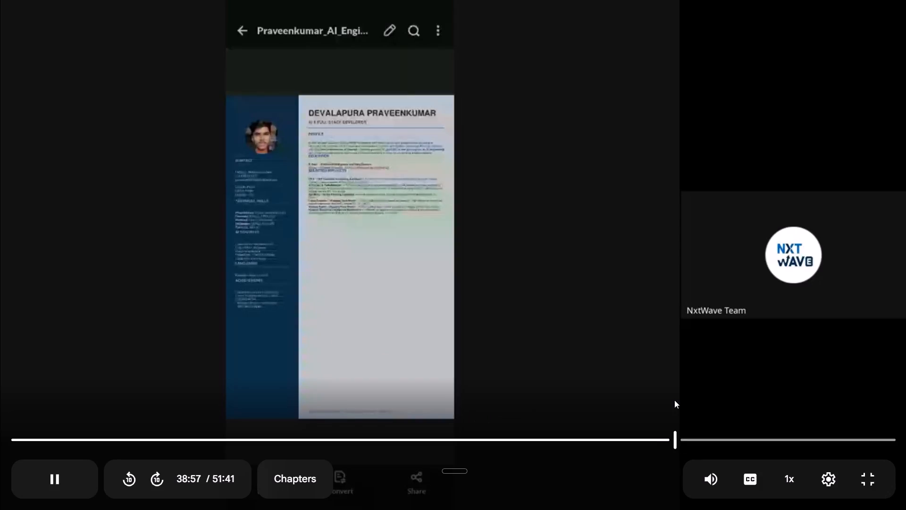
key("Right")
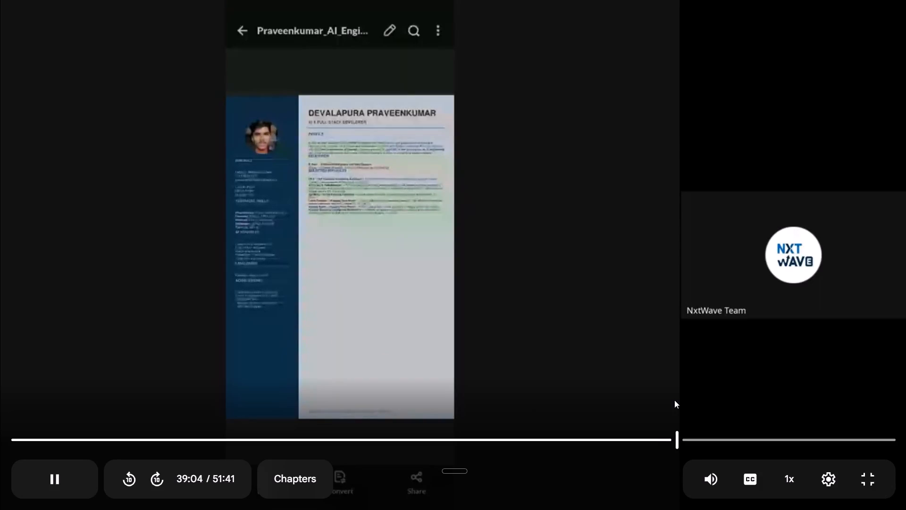
key("Escape")
left_click_drag(674, 400, 570, 276)
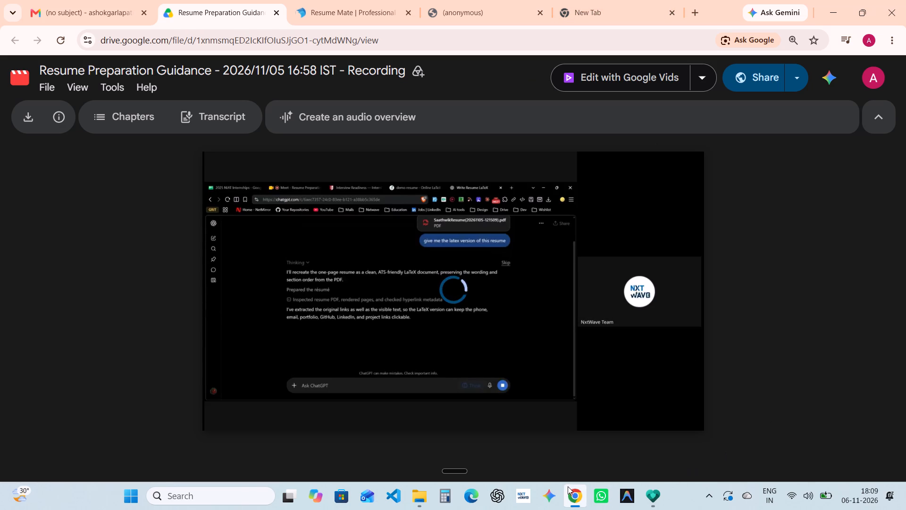
Return to Resume Mate, enlarge the resume preview to 68%, and review its sections from Summary to Award.
left_click(361, 0)
scroll(450, 290, "up", 3)
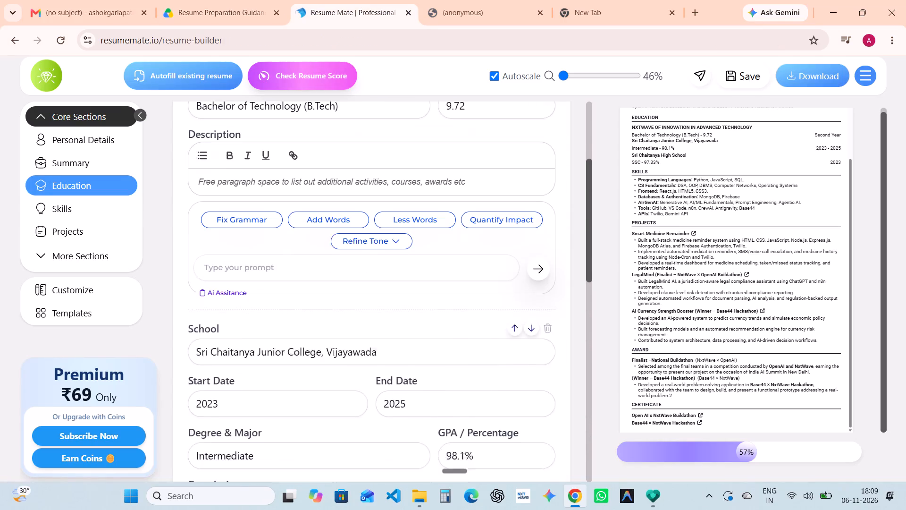
left_click(576, 79)
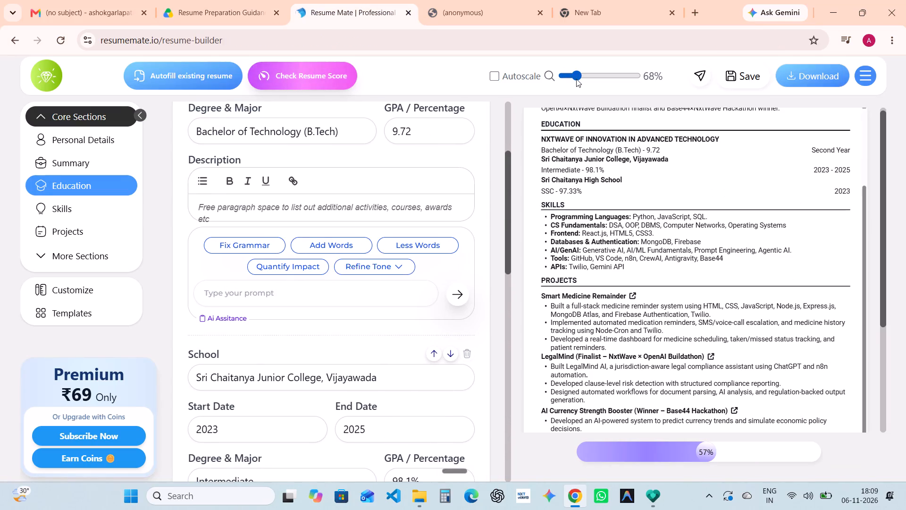
scroll(646, 181, "down", 5)
scroll(646, 181, "up", 9)
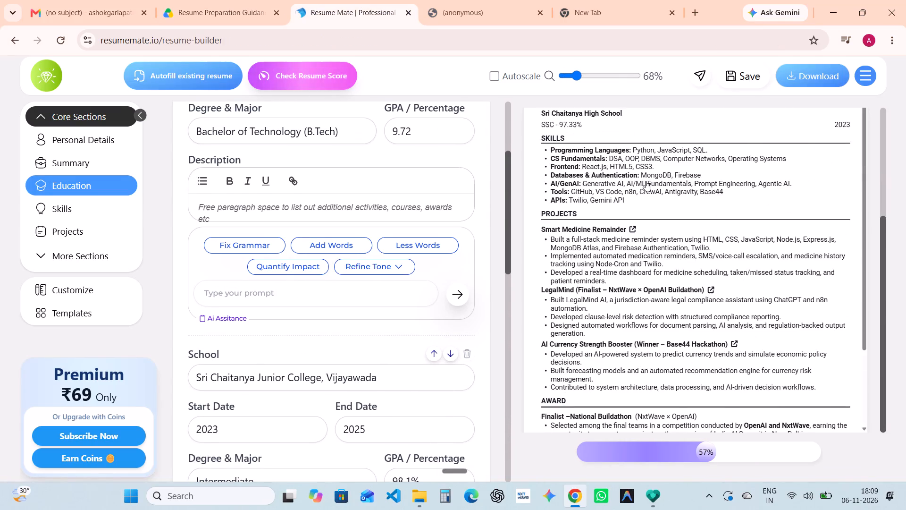
scroll(646, 181, "up", 2)
scroll(646, 181, "down", 1)
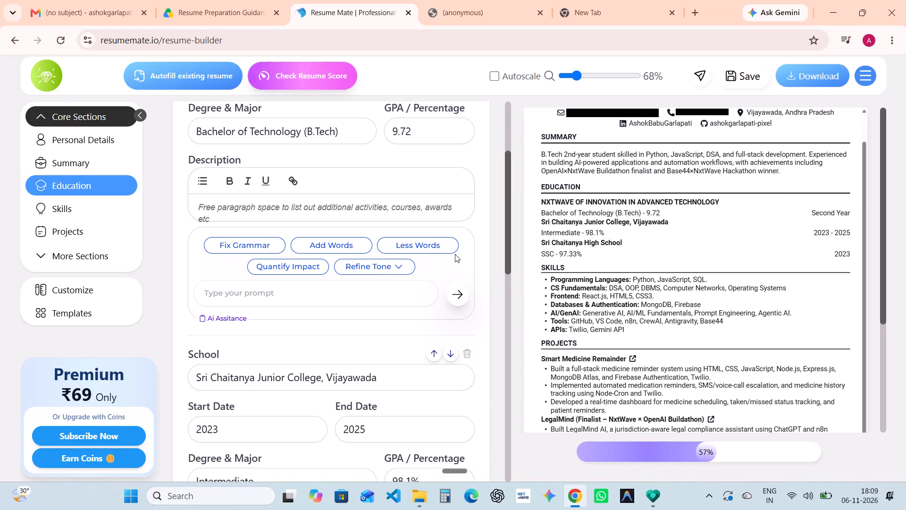
In the B.Tech education entry's school name, change the opening words to "Nxtwave of".
scroll(455, 254, "up", 3)
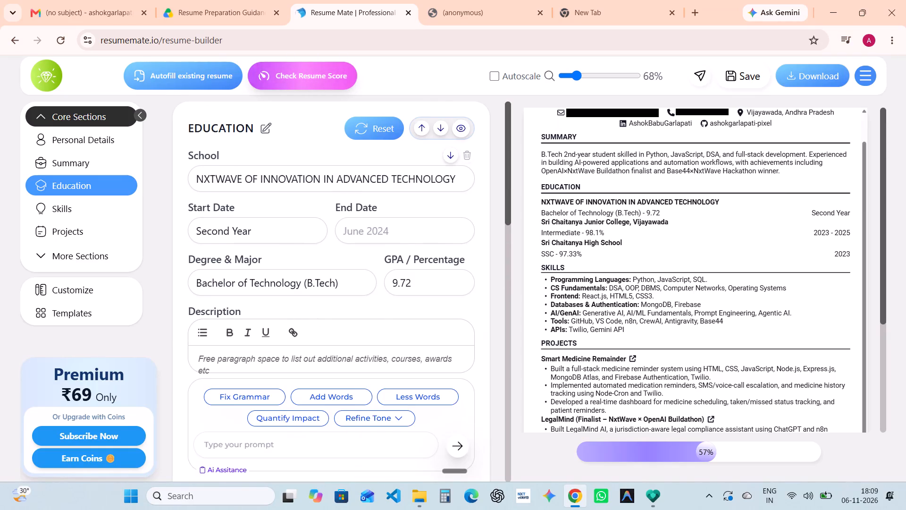
scroll(301, 222, "up", 1)
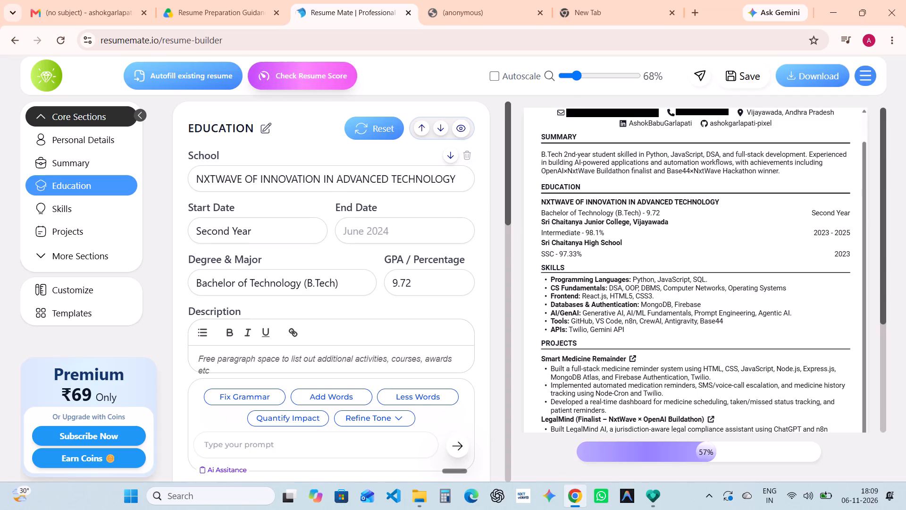
left_click_drag(241, 181, 211, 176)
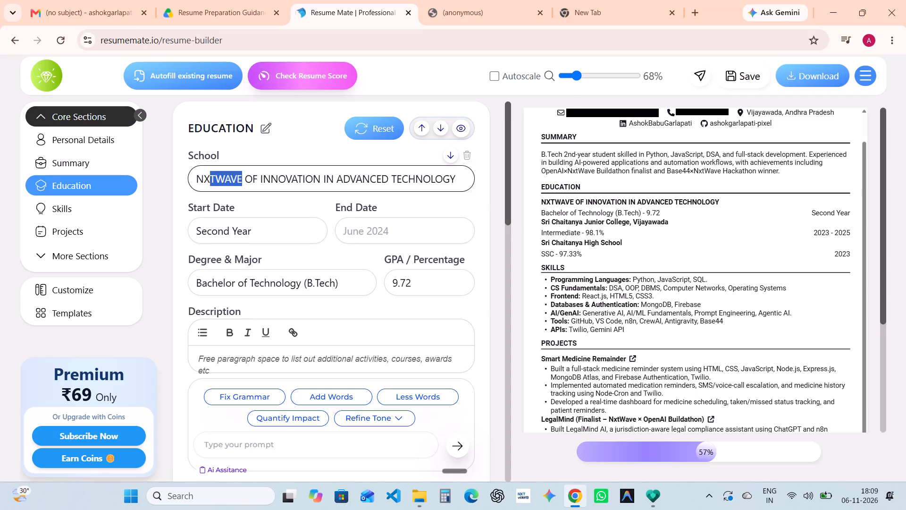
left_click_drag(211, 176, 206, 180)
type("xtwave")
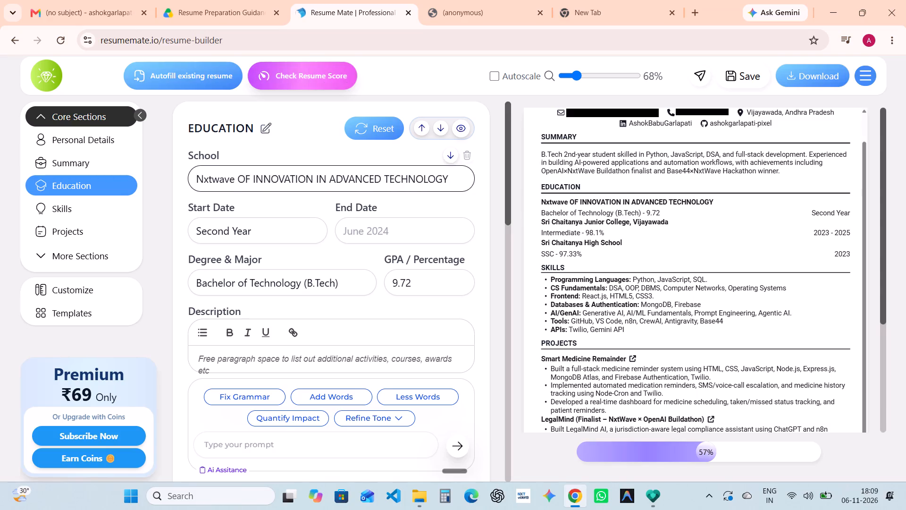
left_click(253, 177)
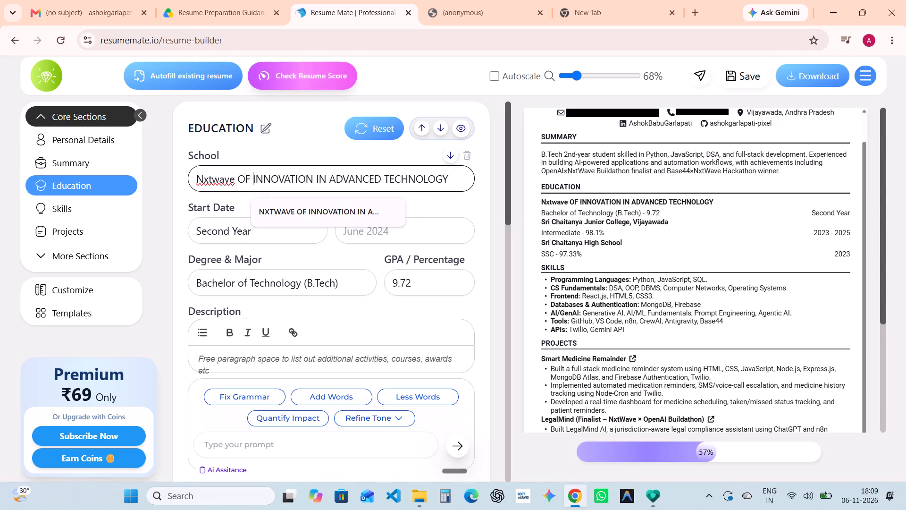
key("BackSpace")
key("BackSpace")
key("BackSpace")
type("of")
key("space")
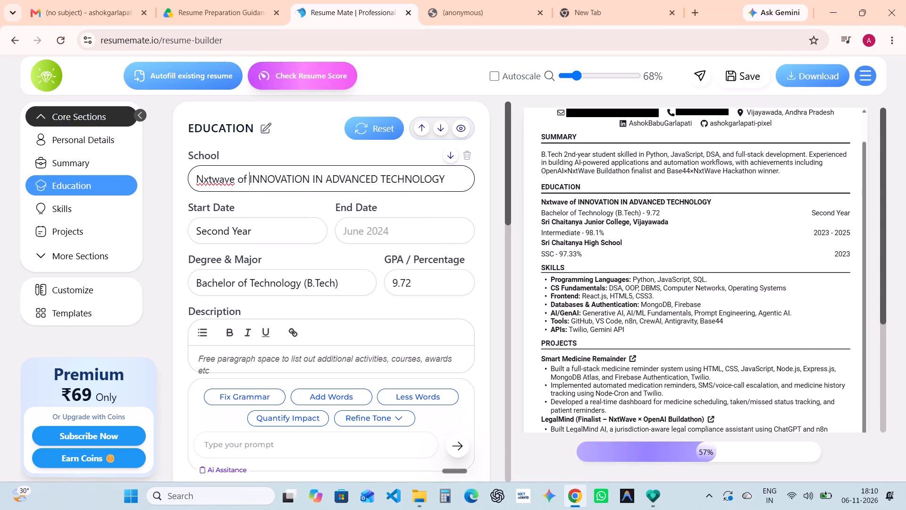
Change the middle words of the B.Tech entry's school name to "Innovation in".
left_click(311, 179)
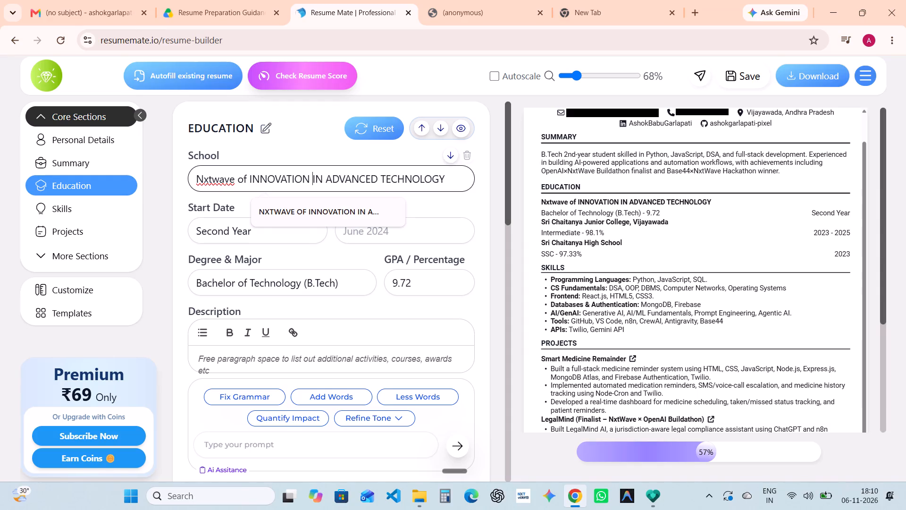
left_click(311, 179)
left_click_drag(308, 180, 258, 181)
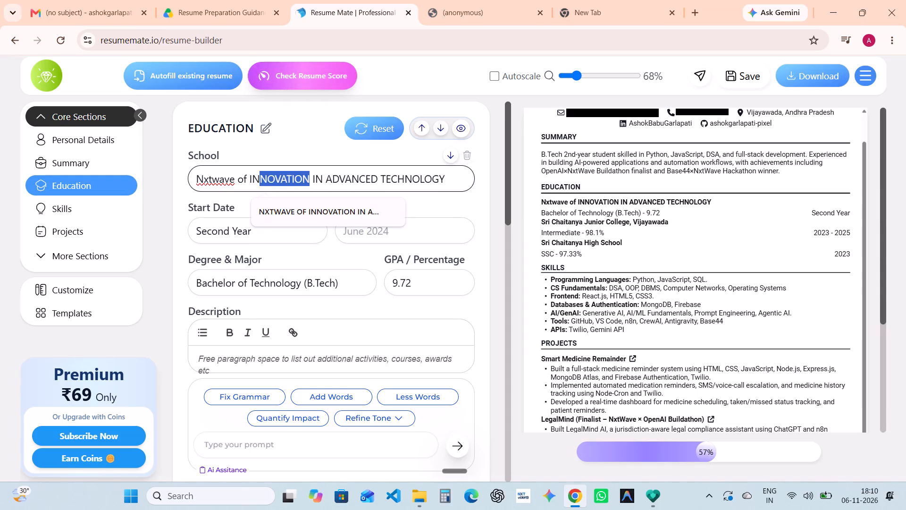
left_click_drag(258, 181, 251, 181)
type("nnovation")
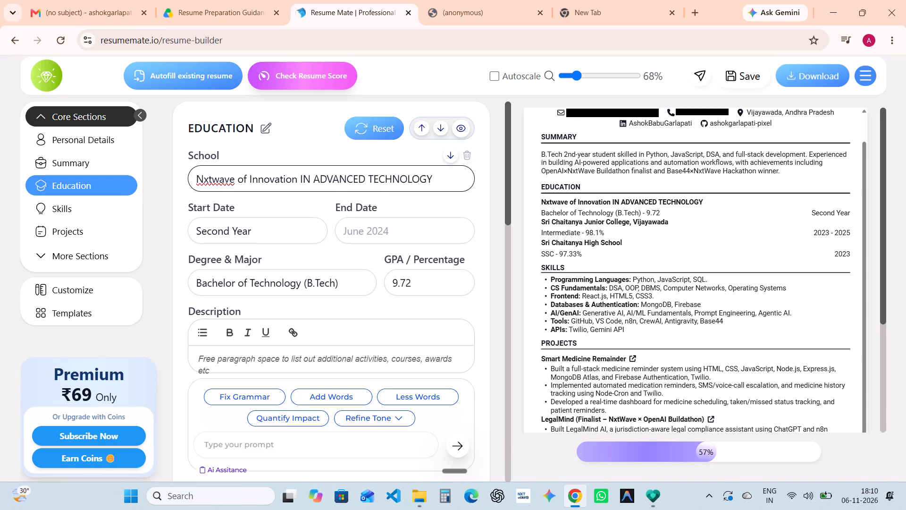
left_click_drag(310, 178, 302, 178)
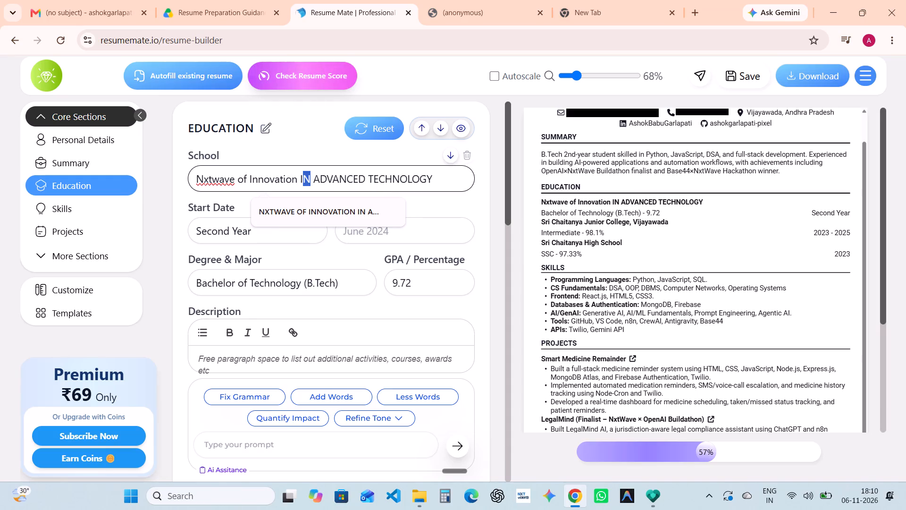
left_click_drag(302, 178, 299, 178)
type("in")
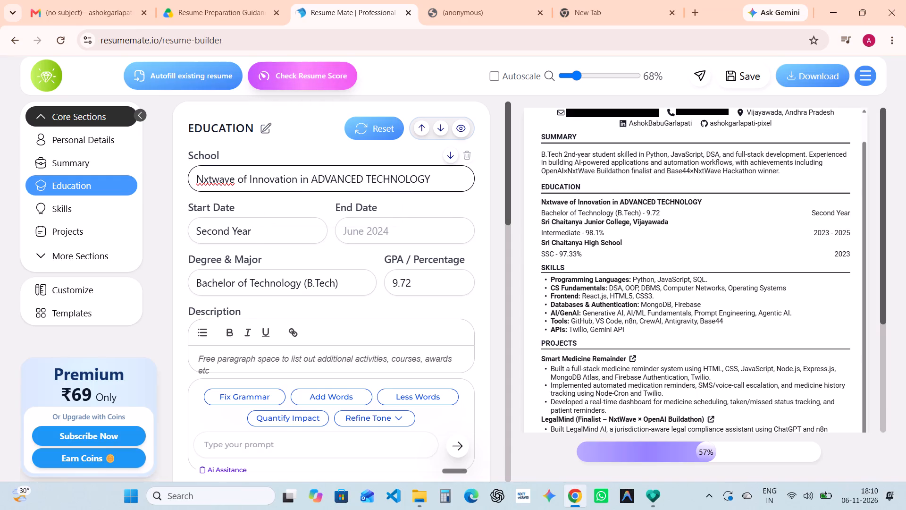
Change the ending of the B.Tech entry's school name to "Advanced Technology".
left_click_drag(364, 179, 323, 183)
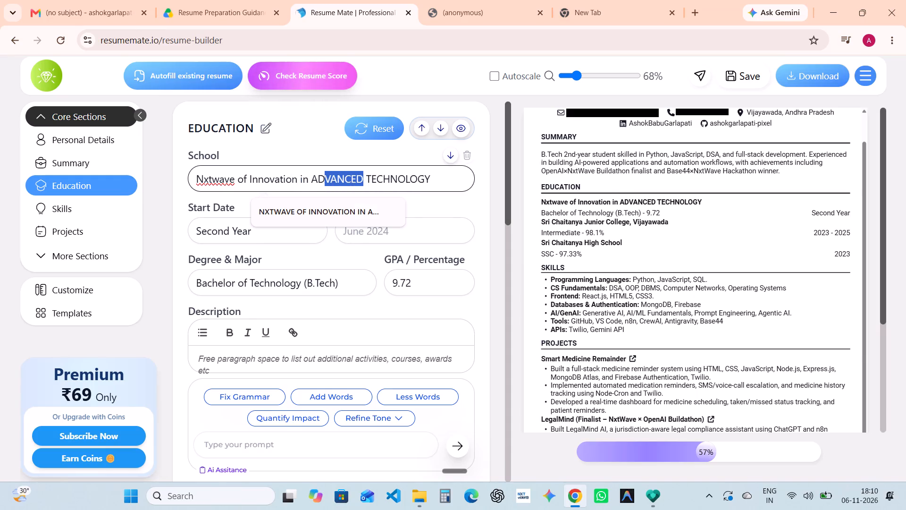
left_click_drag(323, 183, 319, 183)
type("dvanced")
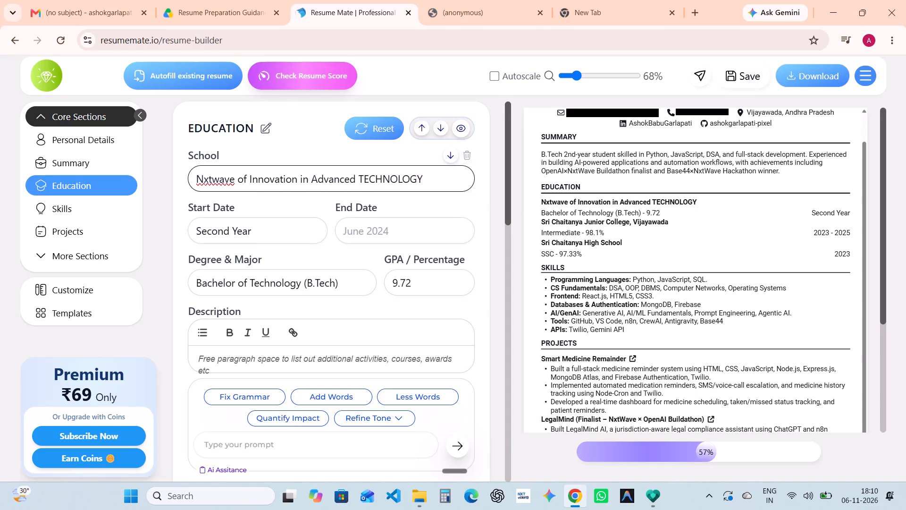
left_click_drag(422, 175, 366, 182)
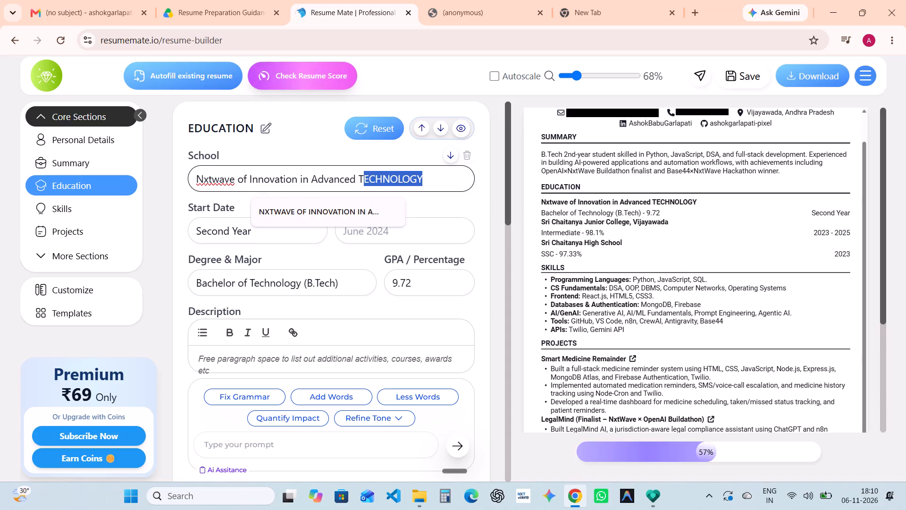
left_click_drag(366, 182, 365, 182)
type("echnolo")
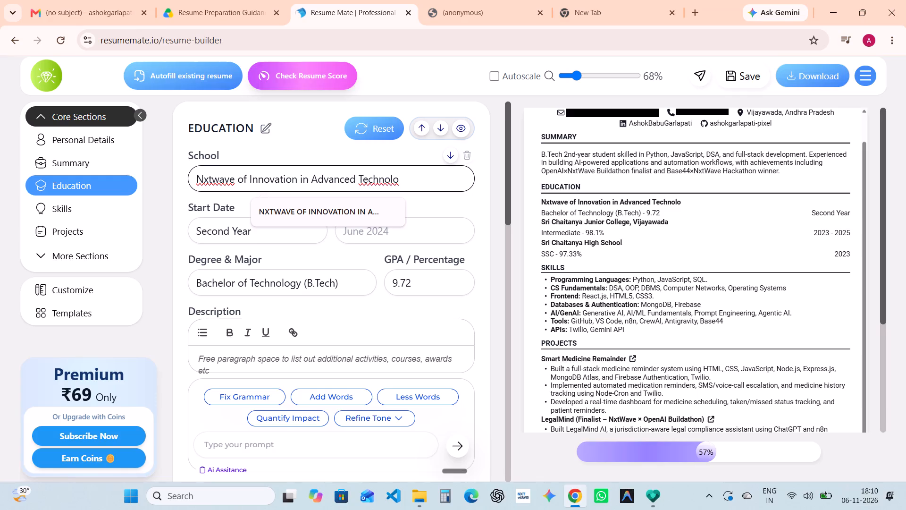
type("gy")
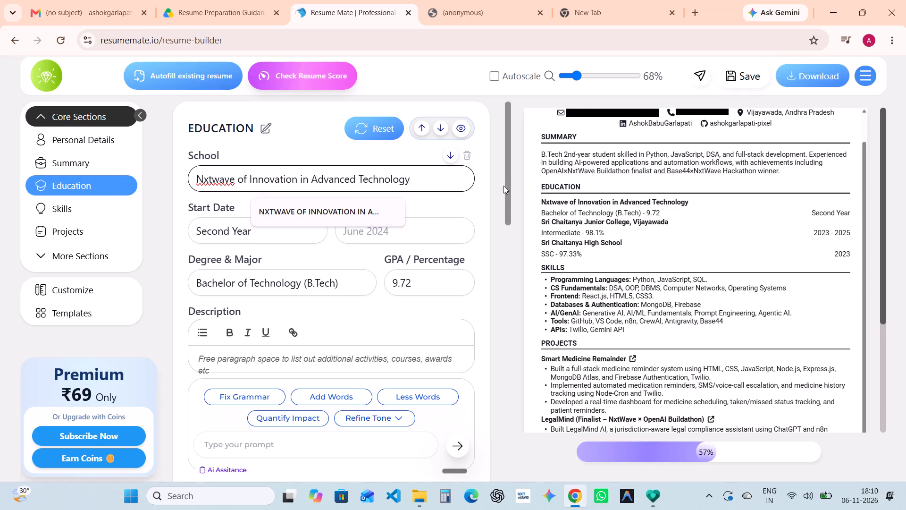
left_click(352, 278)
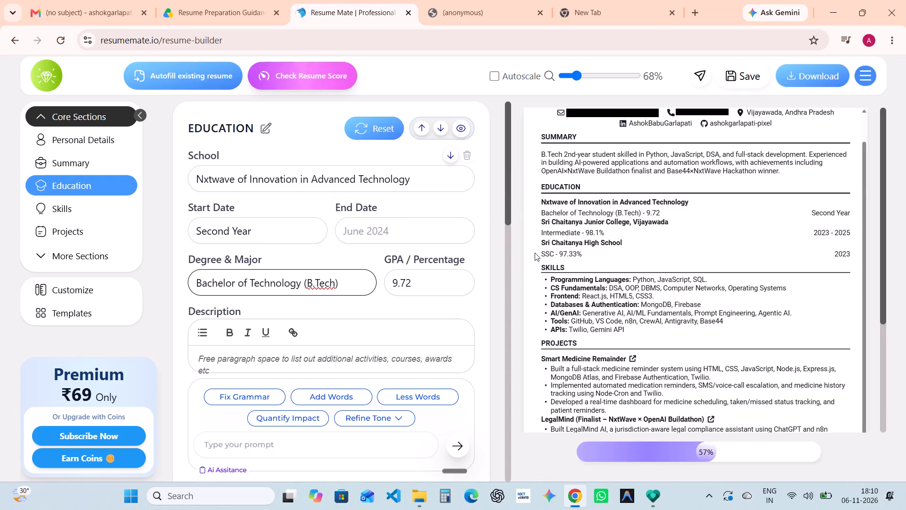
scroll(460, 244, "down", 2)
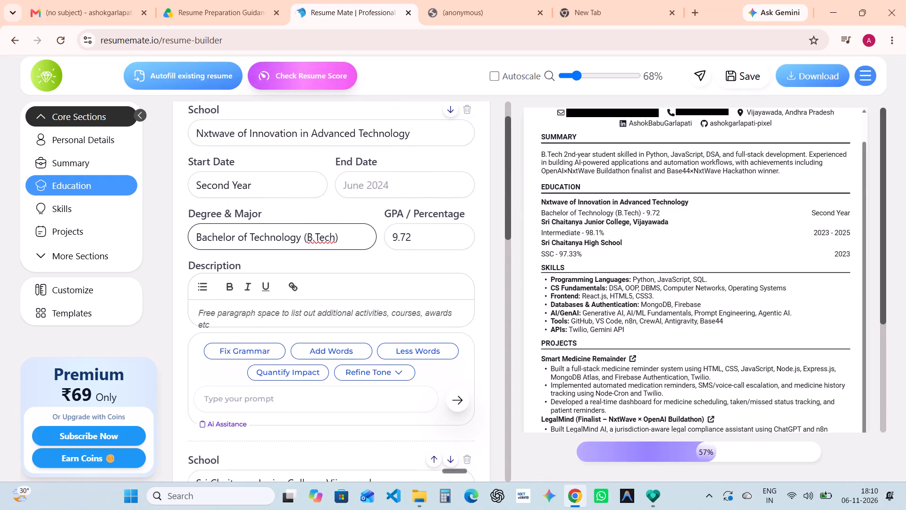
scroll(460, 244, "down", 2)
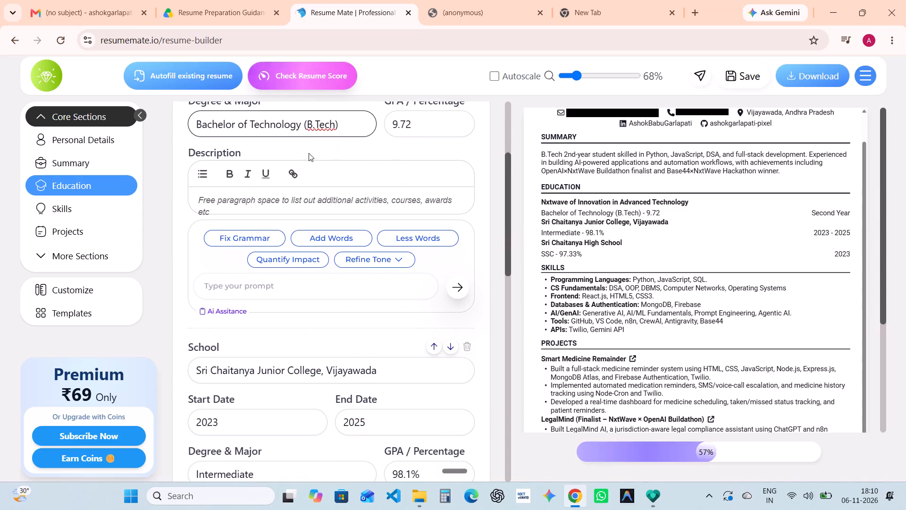
Switch to the guidance recording and continue playing the ChatGPT LaTeX demo from 43:59.
left_click(265, 1)
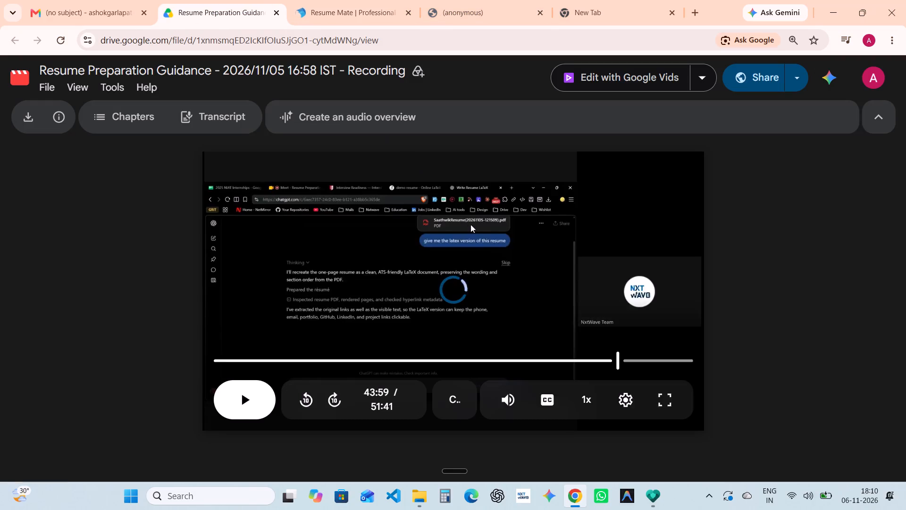
key("Left")
key("Left")
key("Left")
key("Left")
key("Left")
key("Left")
left_click(245, 403)
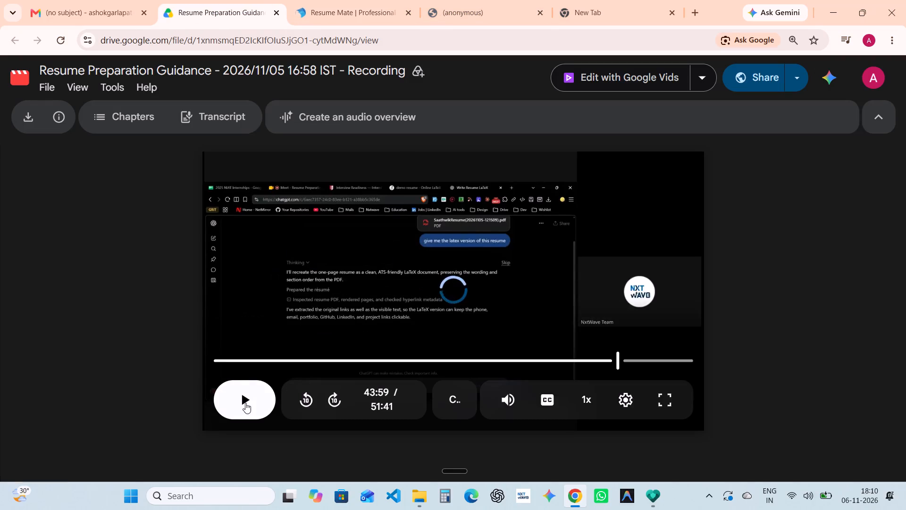
left_click(245, 403)
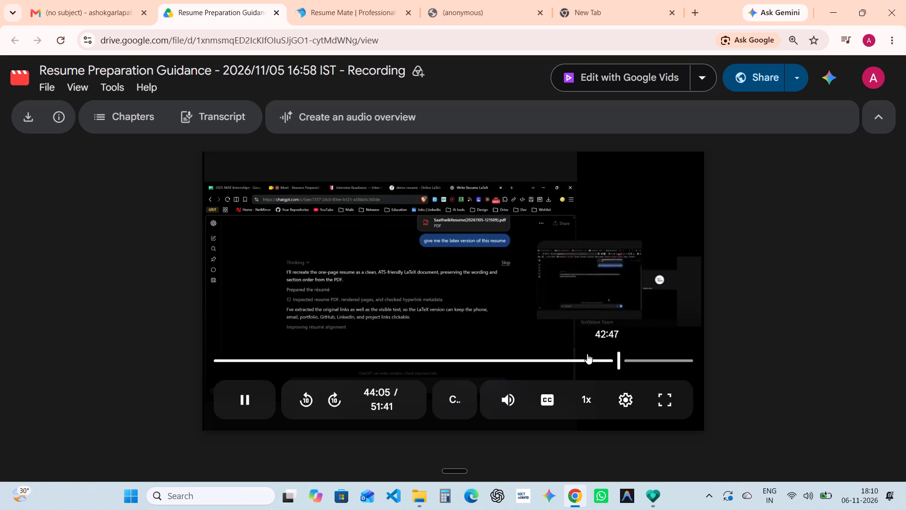
left_click(253, 396)
left_click(253, 396)
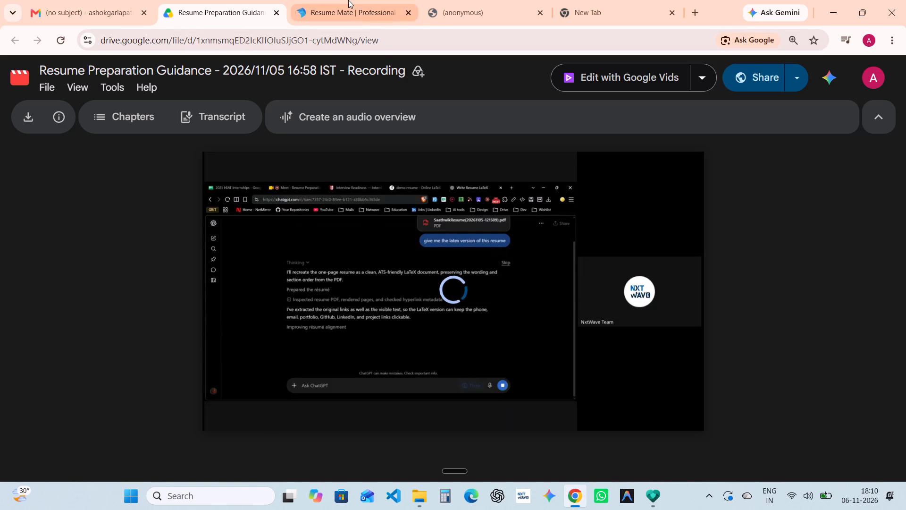
Return to Resume Mate and review the resume preview from the header down through Education and Skills.
left_click(348, 0)
scroll(713, 210, "down", 1)
scroll(713, 210, "up", 1)
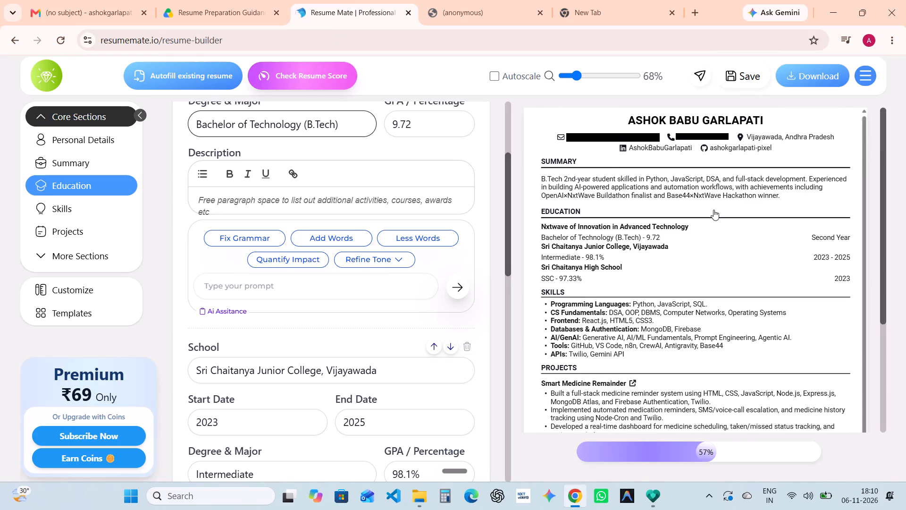
scroll(713, 210, "up", 1)
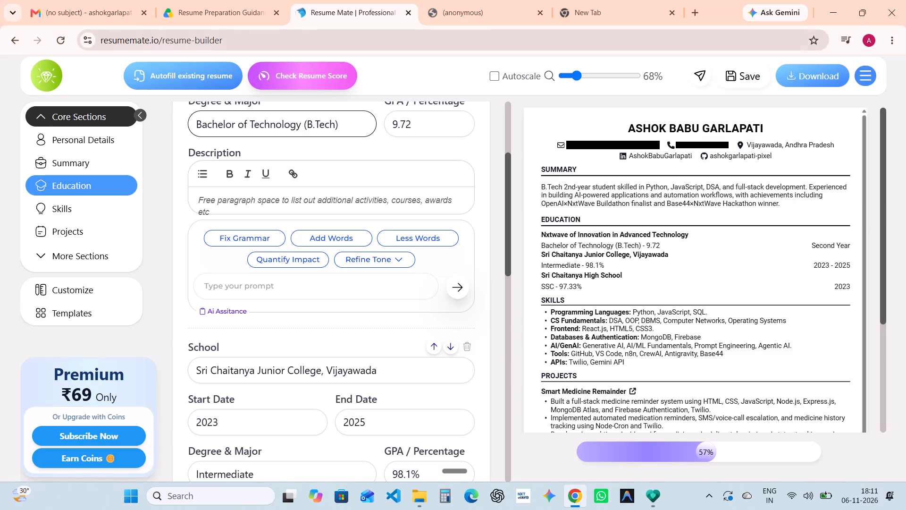
Switch to the guidance recording and play it from about 27:50.
left_click(440, 4)
left_click(188, 6)
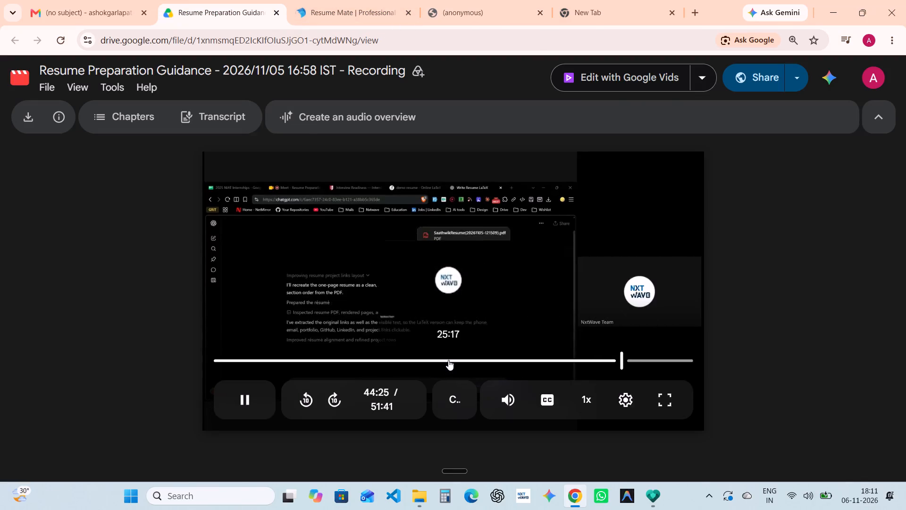
left_click(473, 354)
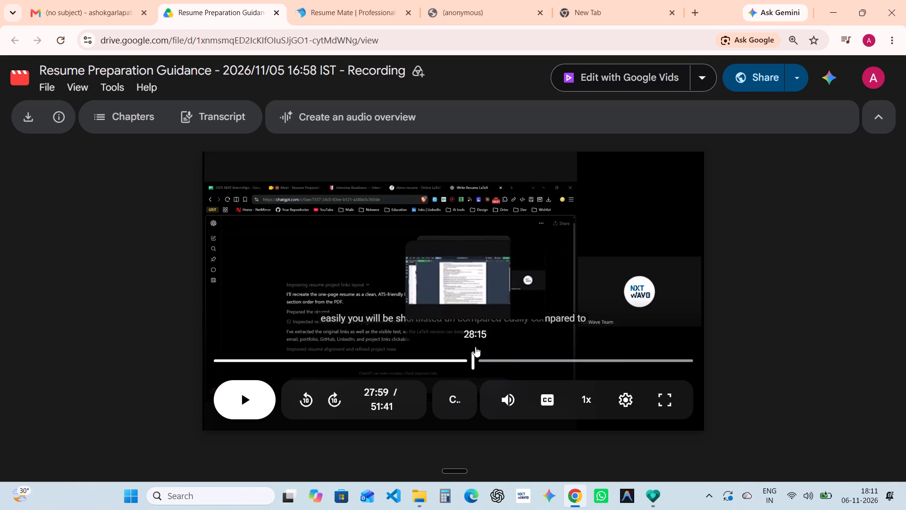
left_click(260, 403)
triple_click(260, 403)
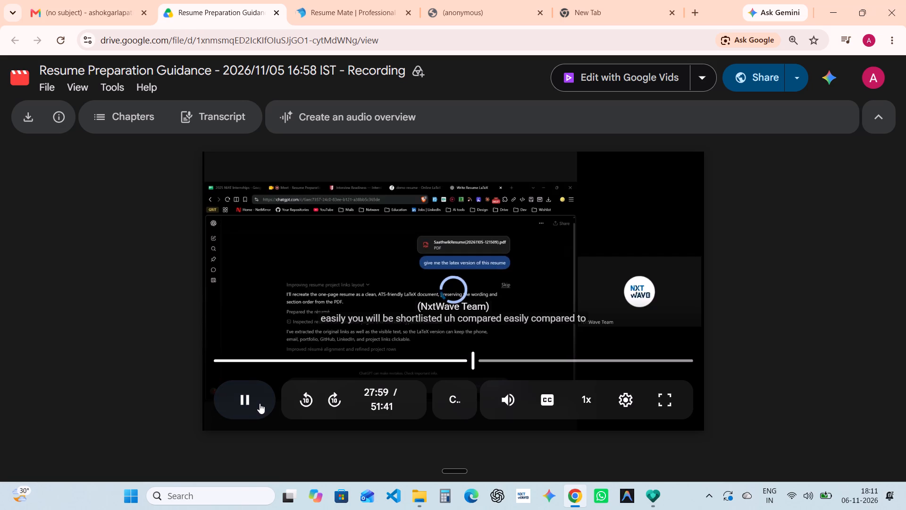
left_click(260, 403)
left_click(260, 403)
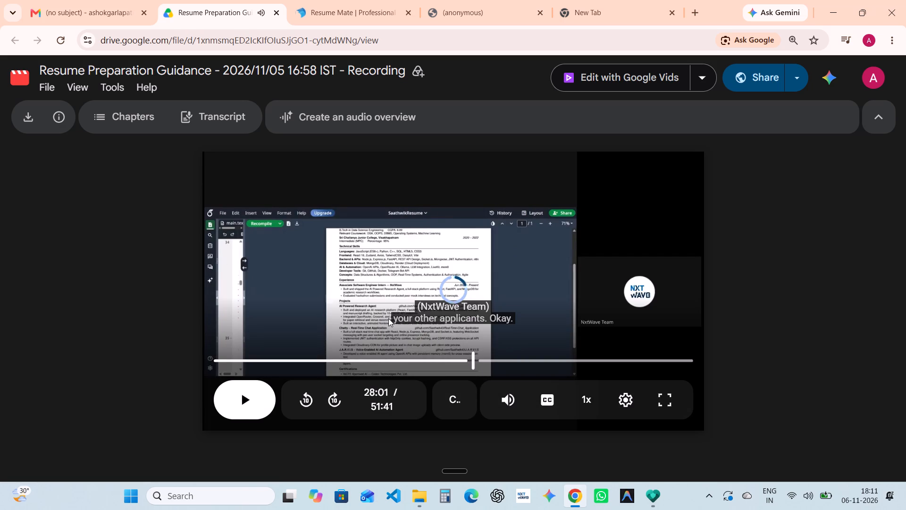
Replay the section of the guidance recording just before 28:00, where the sample resume is shown.
key("Left")
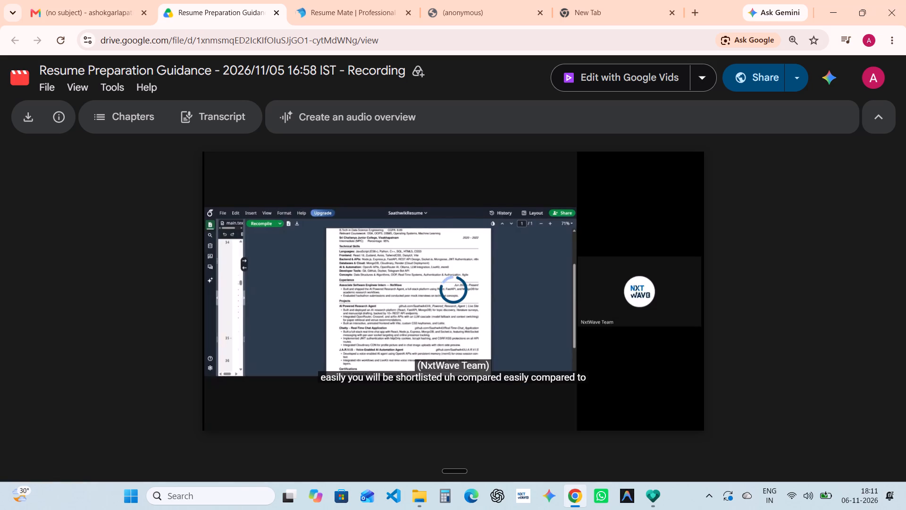
scroll(388, 318, "up", 2)
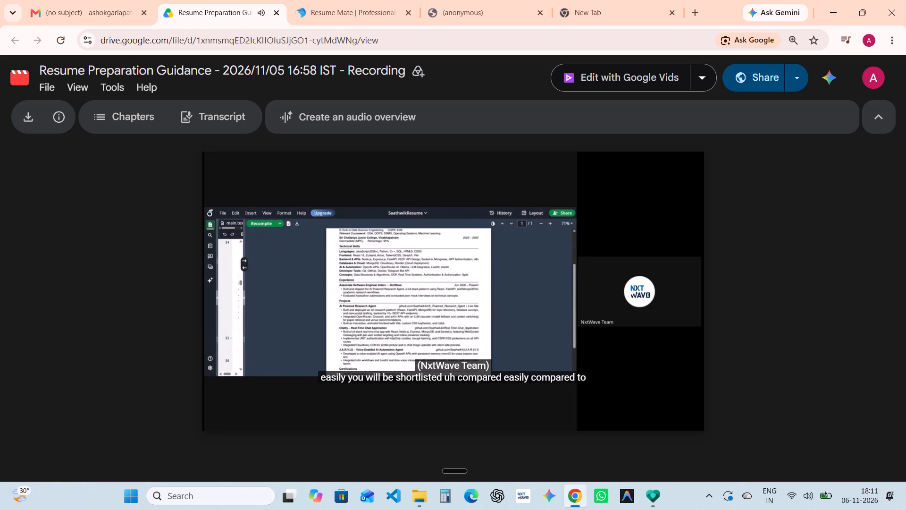
scroll(388, 318, "up", 1)
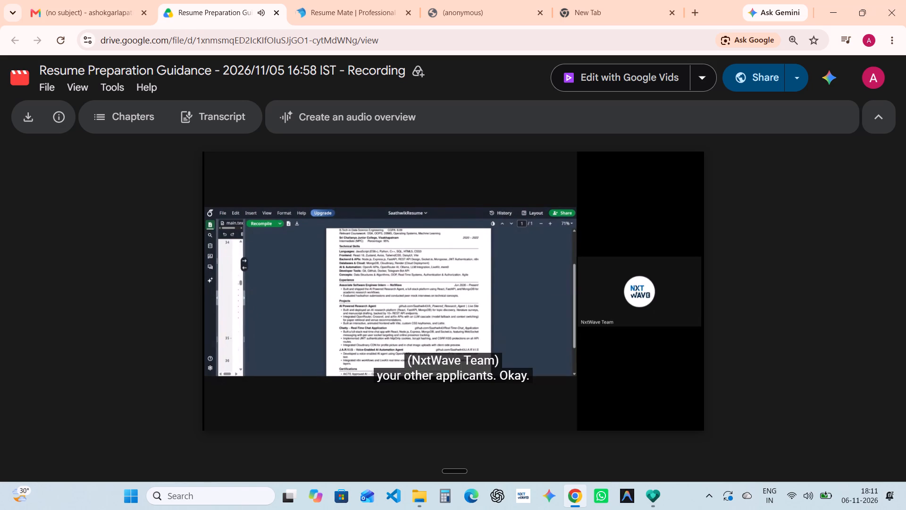
key("Left")
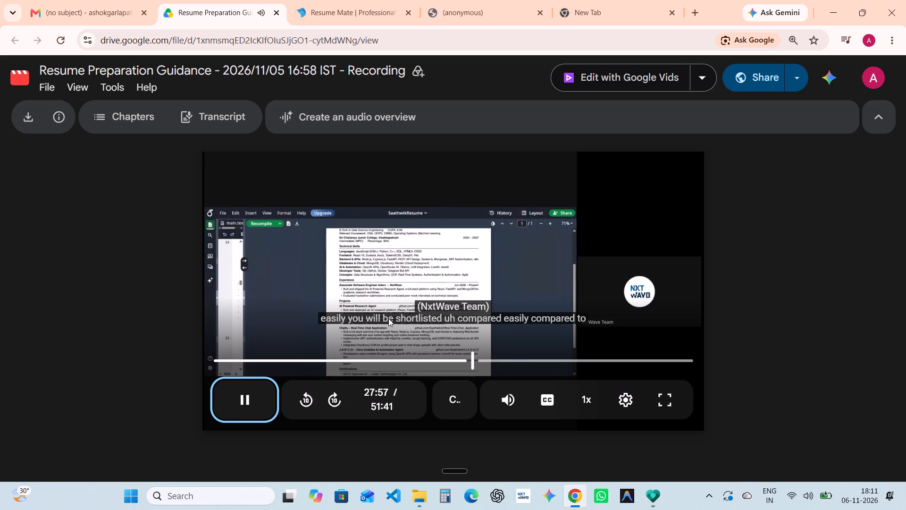
key("Left")
key("Right")
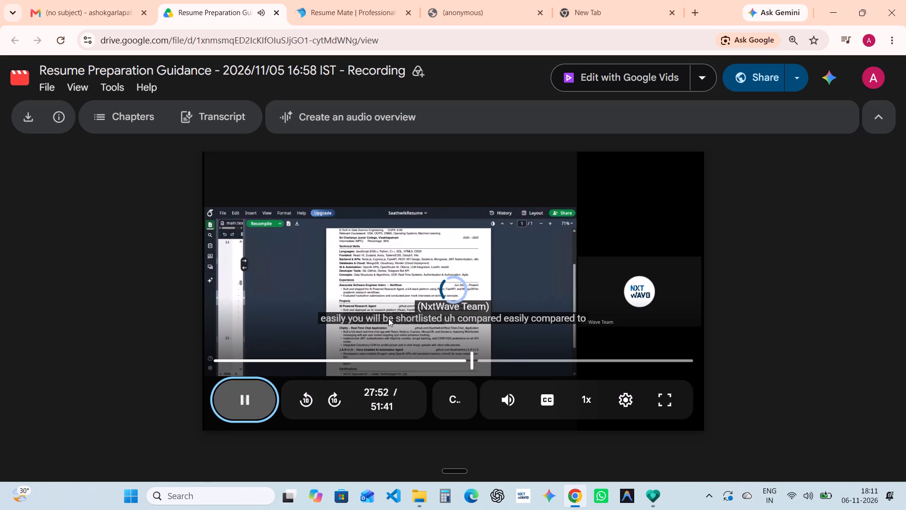
key("Right")
key("Right")
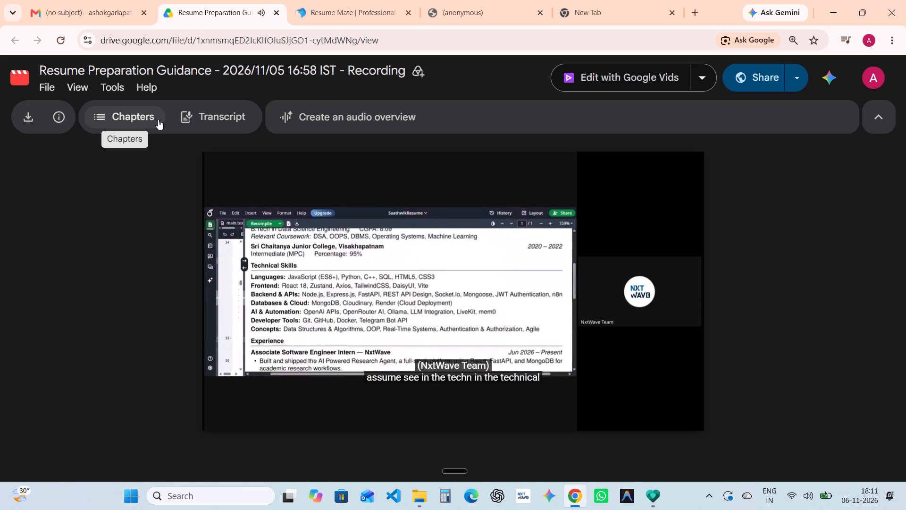
Skip ahead through the recording's explanation of technical skills and tailoring the resume, up to about 28:44.
key("Right")
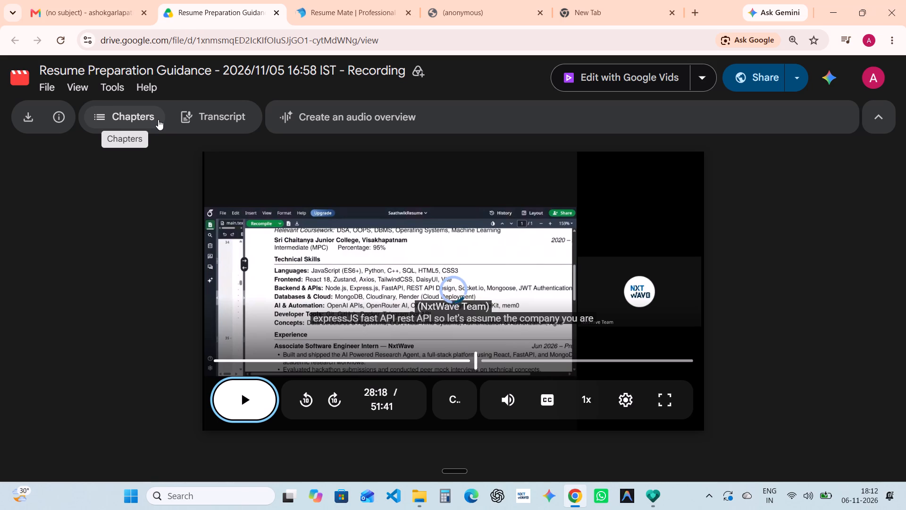
key("Right")
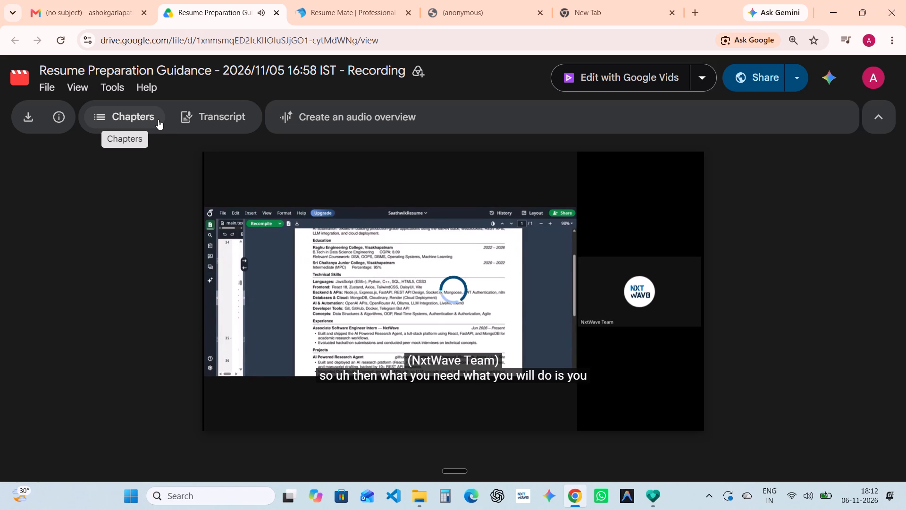
key("Right")
key("Right")
key("Right")
key("Right")
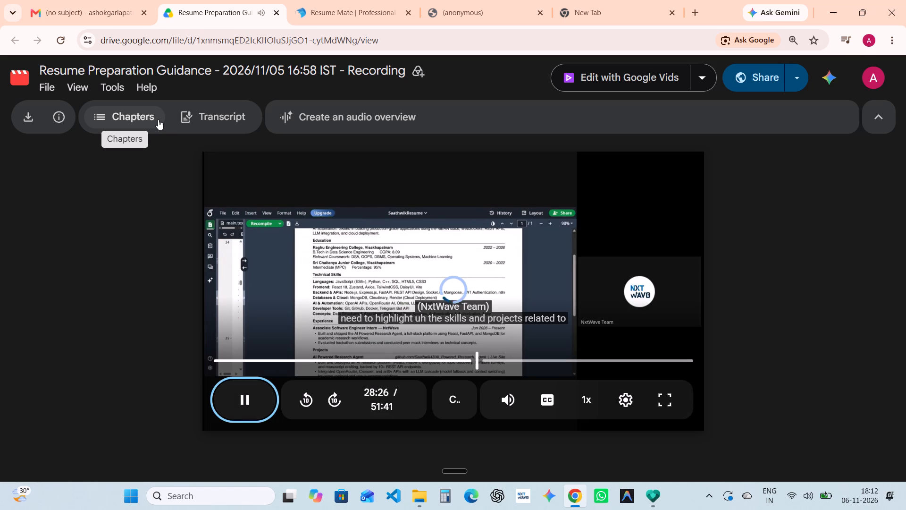
key("Right")
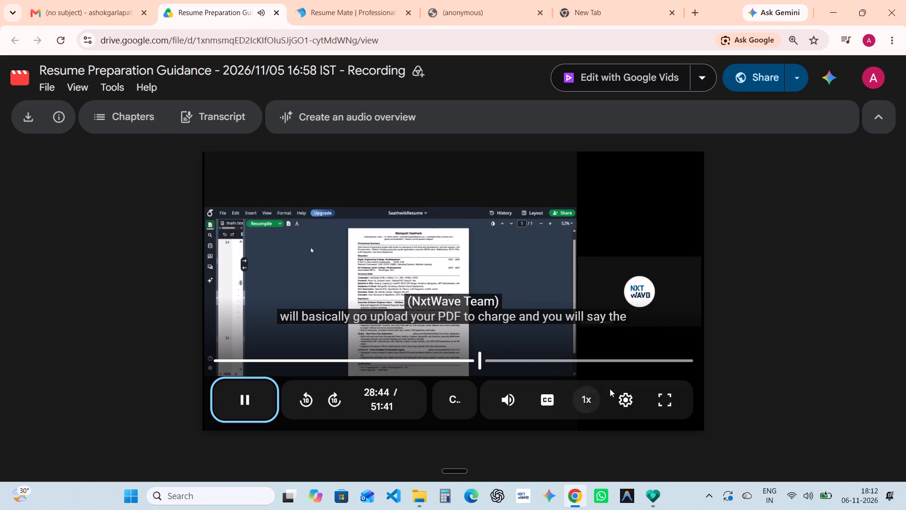
Set the recording's playback quality to 1080p and try watching it in full screen before returning to the normal view.
left_click(623, 392)
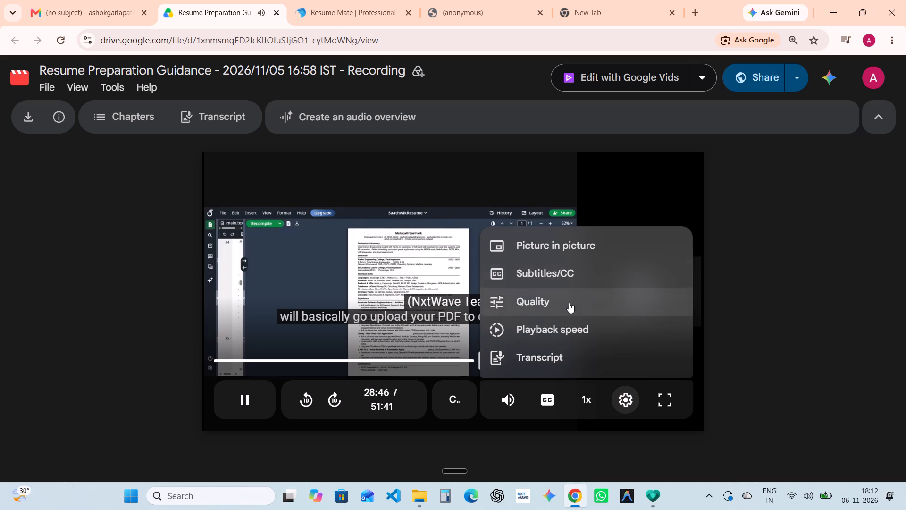
left_click(569, 303)
left_click(565, 280)
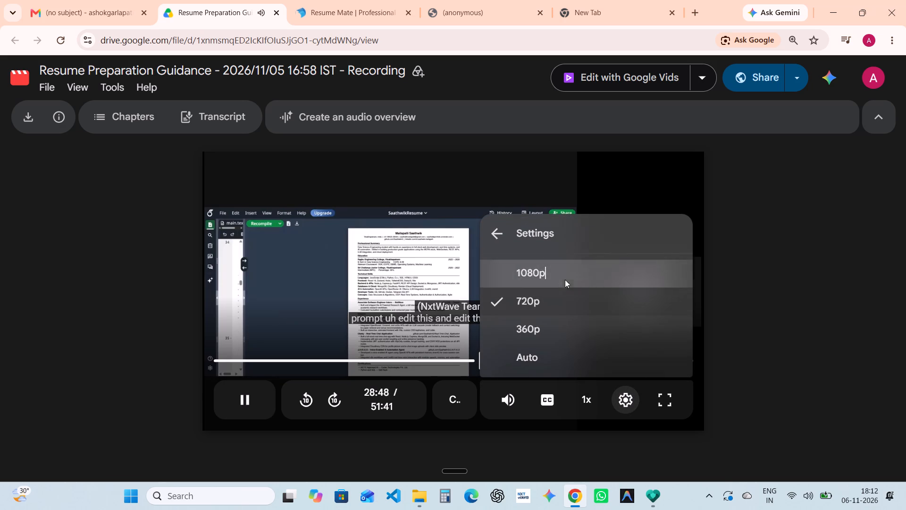
left_click(663, 399)
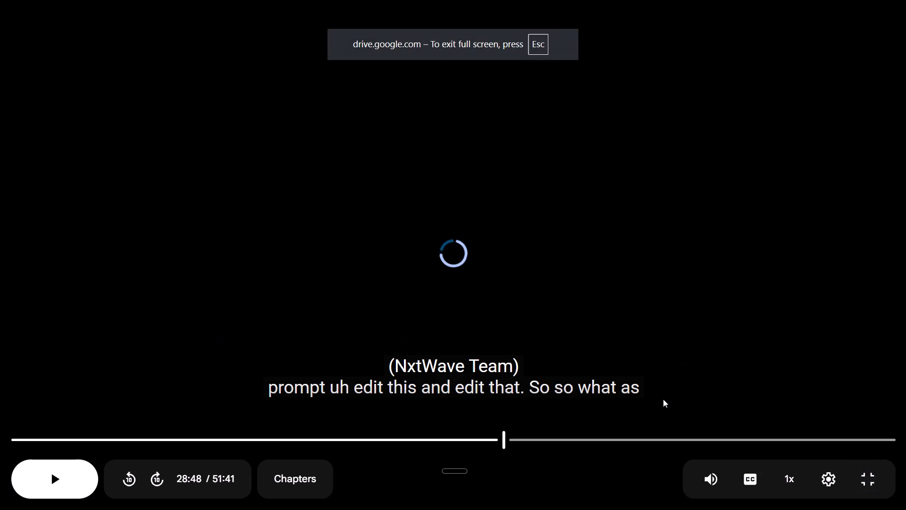
key("Left")
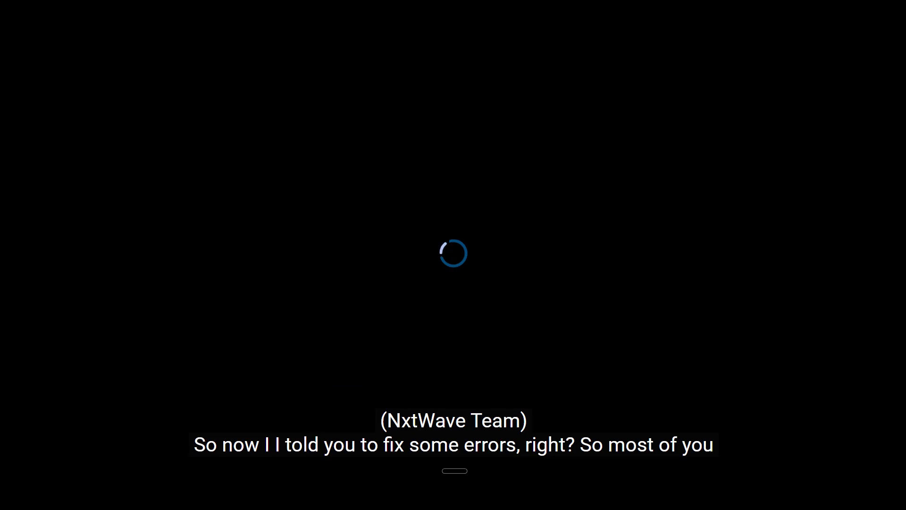
key("Escape")
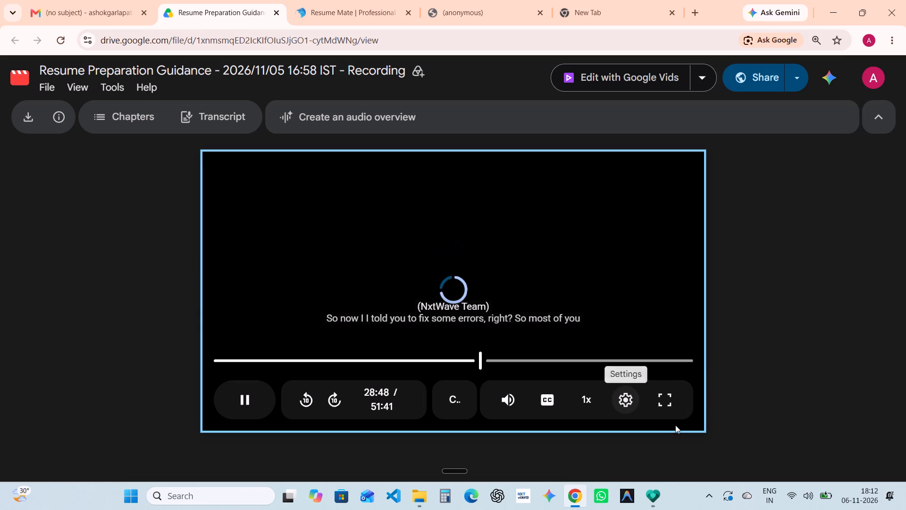
Switch to Resume Mate and review the resume preview from Summary through Projects.
left_click(361, 0)
scroll(657, 209, "down", 1)
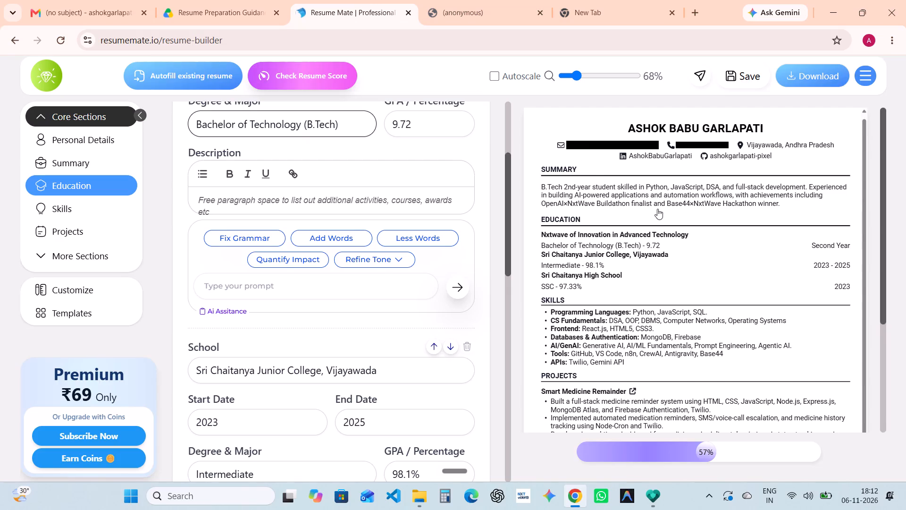
scroll(657, 209, "down", 2)
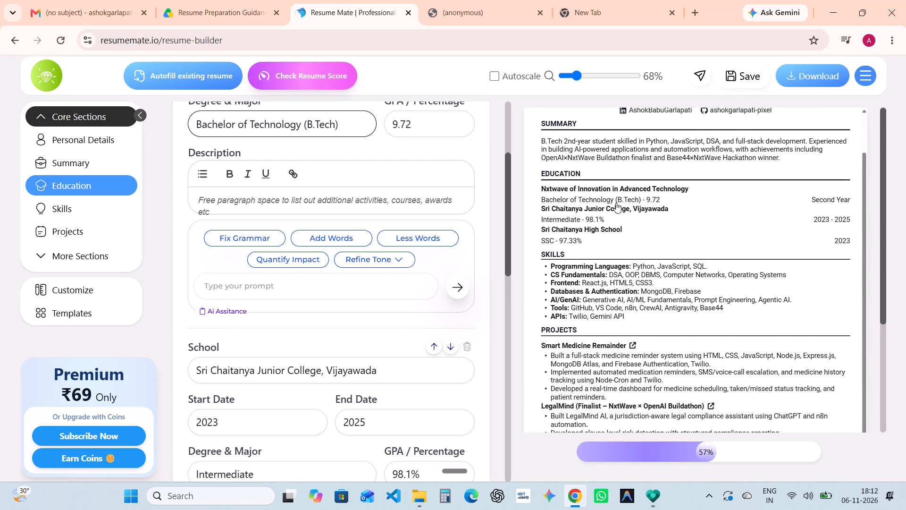
Return to the guidance recording and jump ahead to about 48:19.
left_click(218, 0)
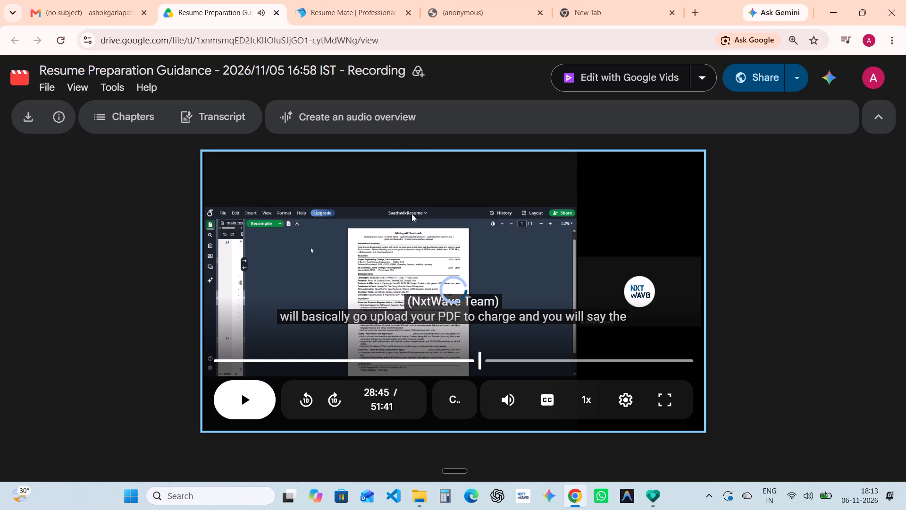
left_click(657, 366)
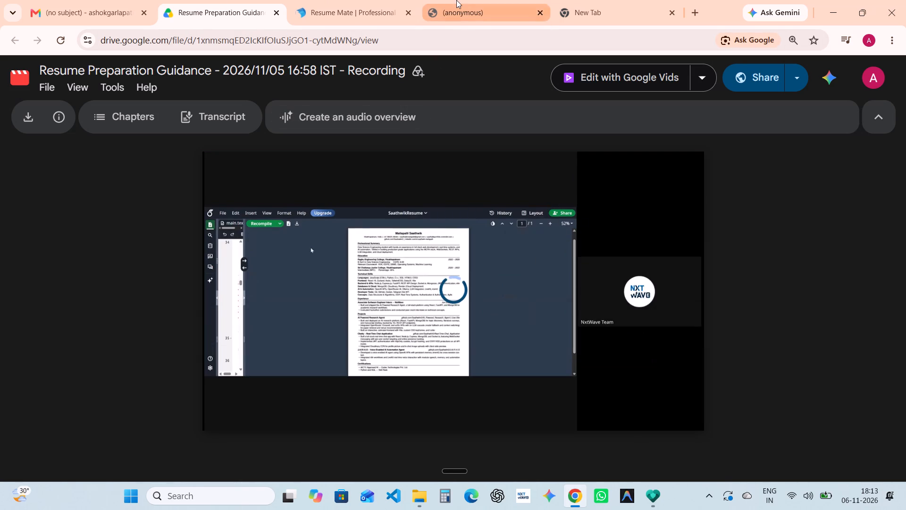
Search the web for "overleaf" in a new browser tab.
left_click(693, 12)
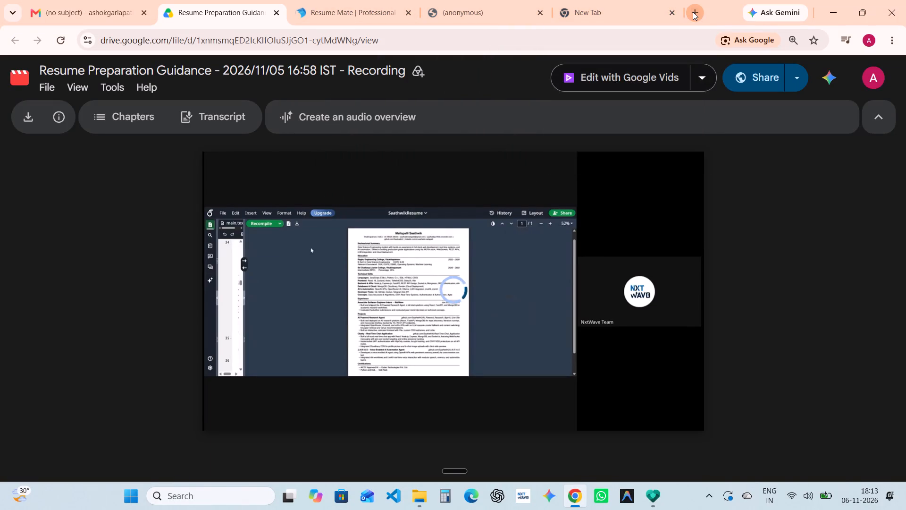
key("o")
type("verleaf")
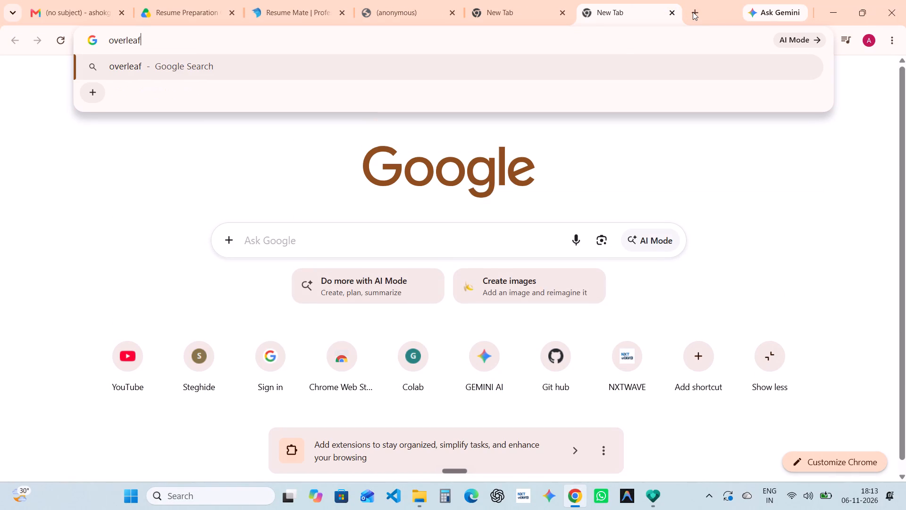
key("Return")
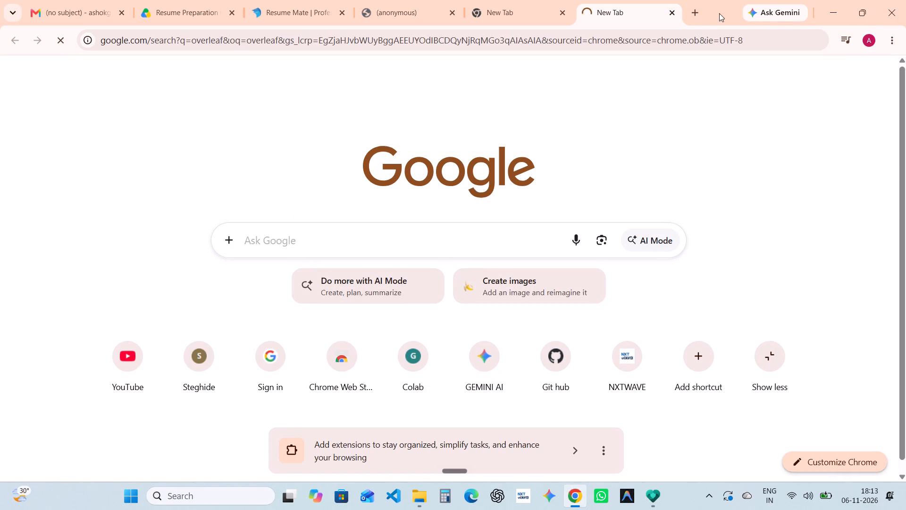
Examine the updated resume PDF, from the header through Education, Skills and Projects to Award and Certificate.
left_click(513, 1)
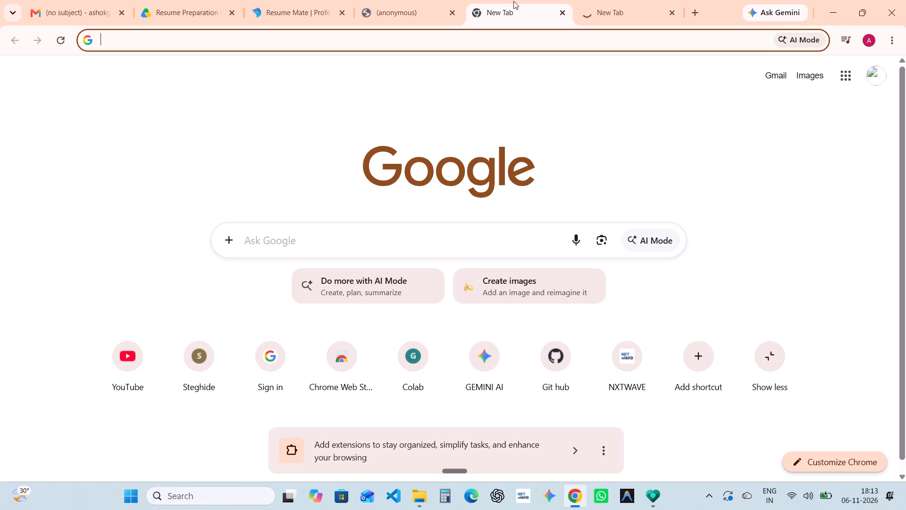
left_click(386, 0)
scroll(419, 211, "down", 1)
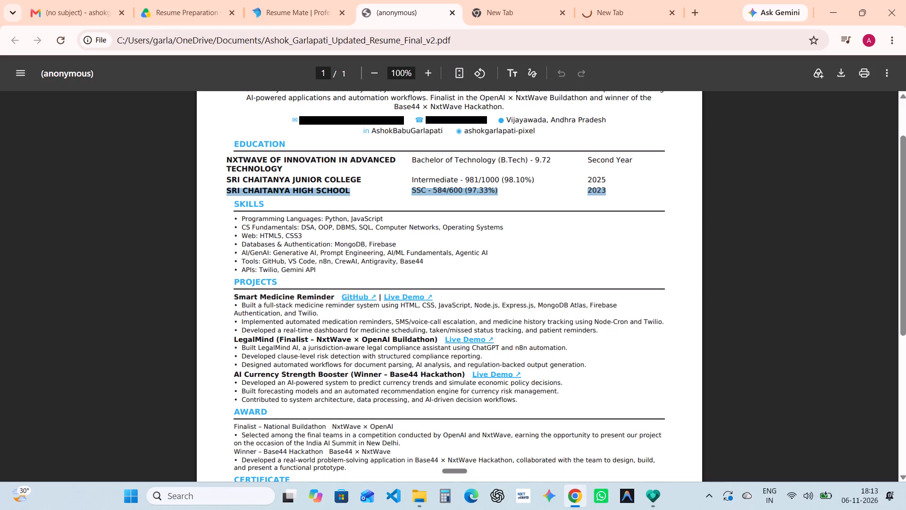
scroll(419, 211, "down", 2)
scroll(419, 211, "up", 1)
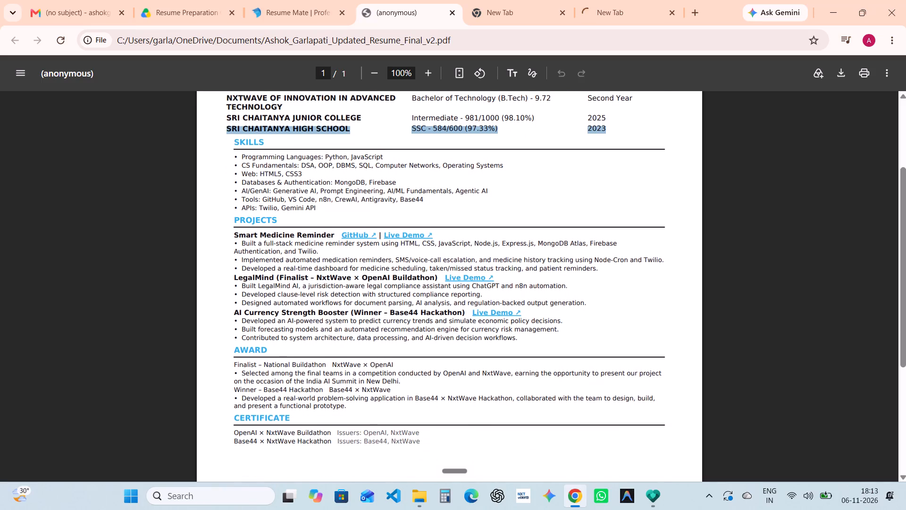
scroll(419, 211, "up", 2)
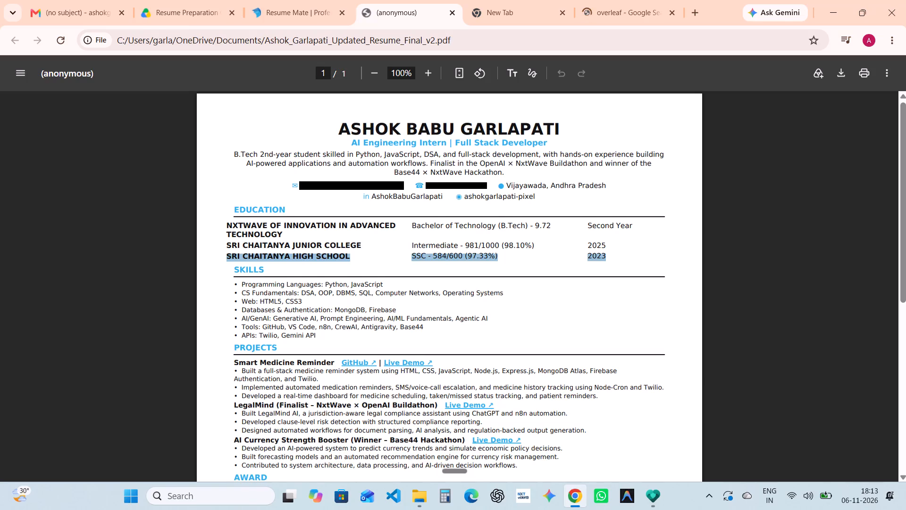
scroll(419, 211, "down", 1)
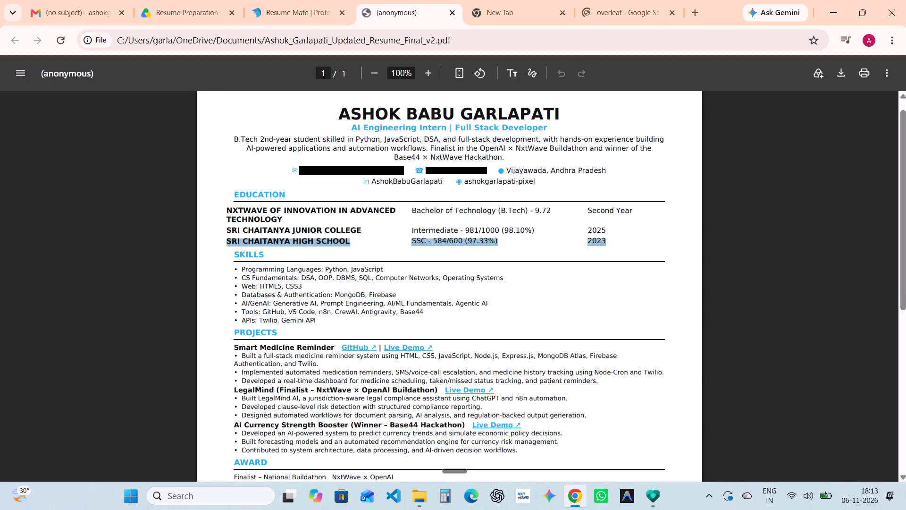
scroll(419, 211, "down", 1)
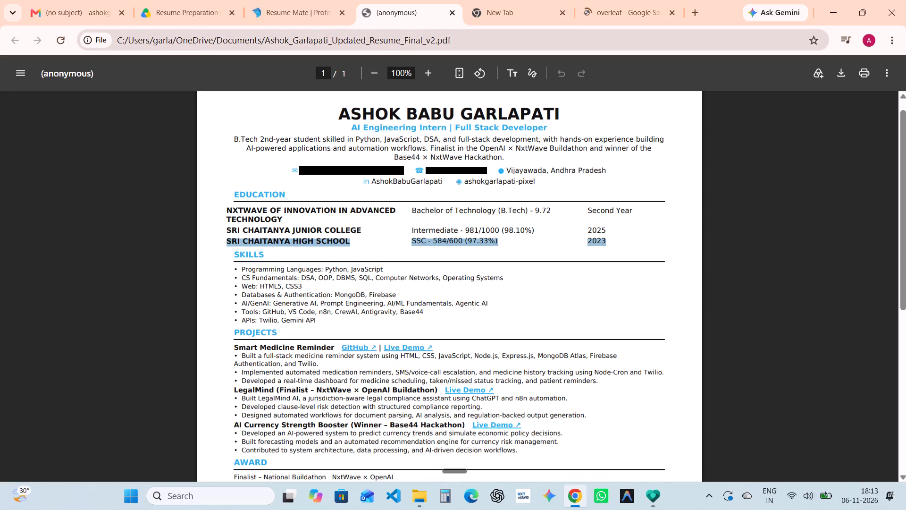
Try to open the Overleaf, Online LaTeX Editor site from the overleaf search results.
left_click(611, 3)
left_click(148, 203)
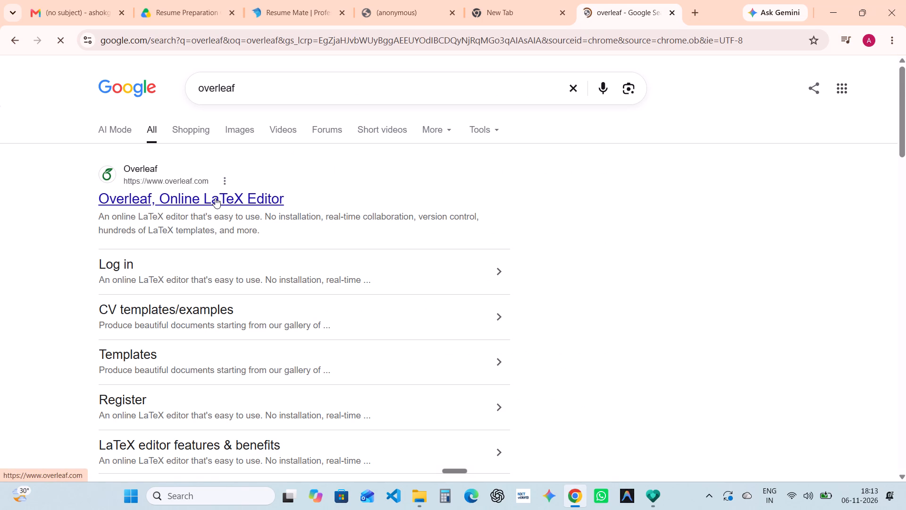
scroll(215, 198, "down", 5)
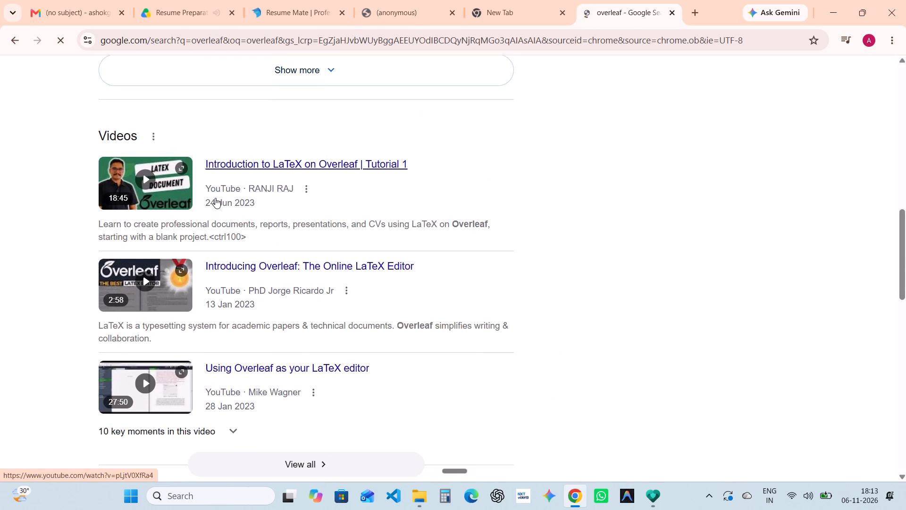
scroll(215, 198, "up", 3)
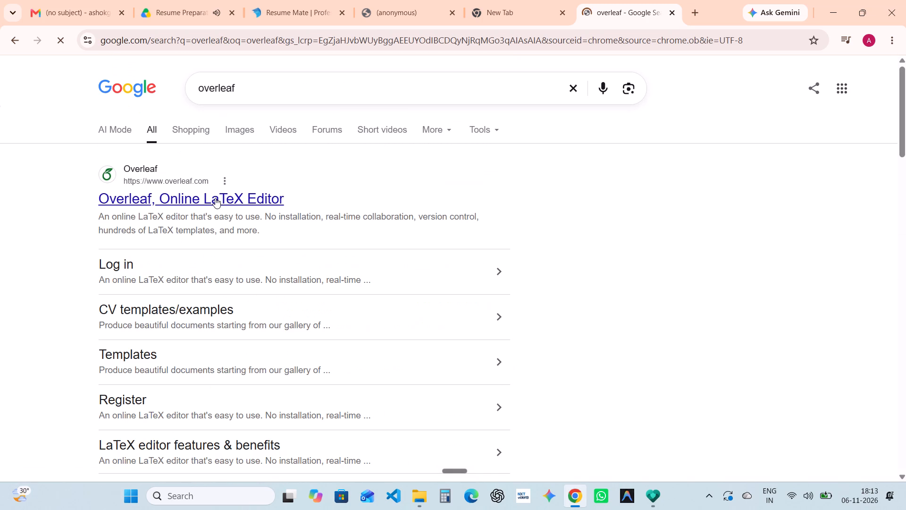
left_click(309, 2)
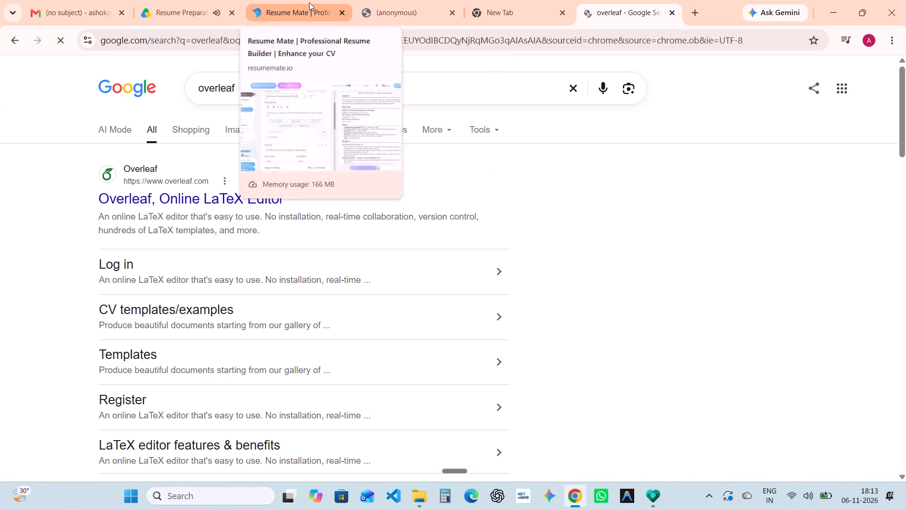
Return to the resume guidance recording and set its playback quality to Auto.
left_click(181, 0)
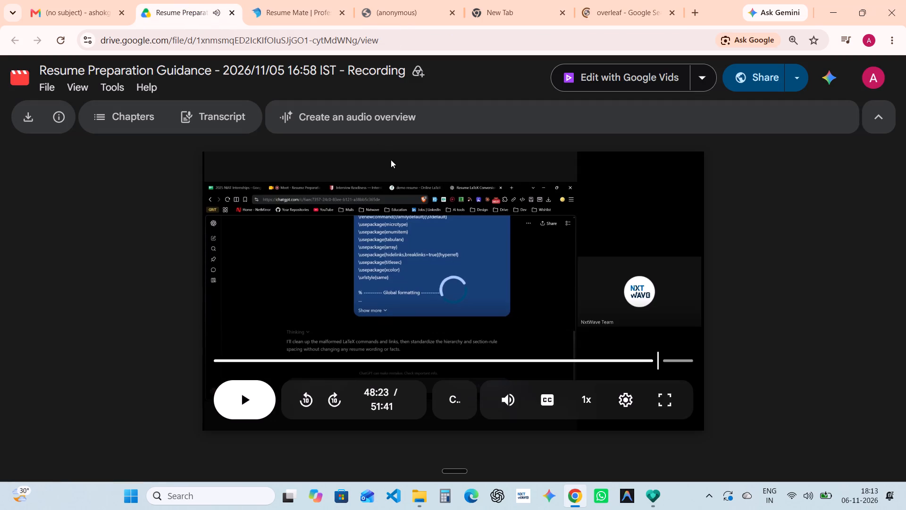
left_click(628, 399)
left_click(602, 297)
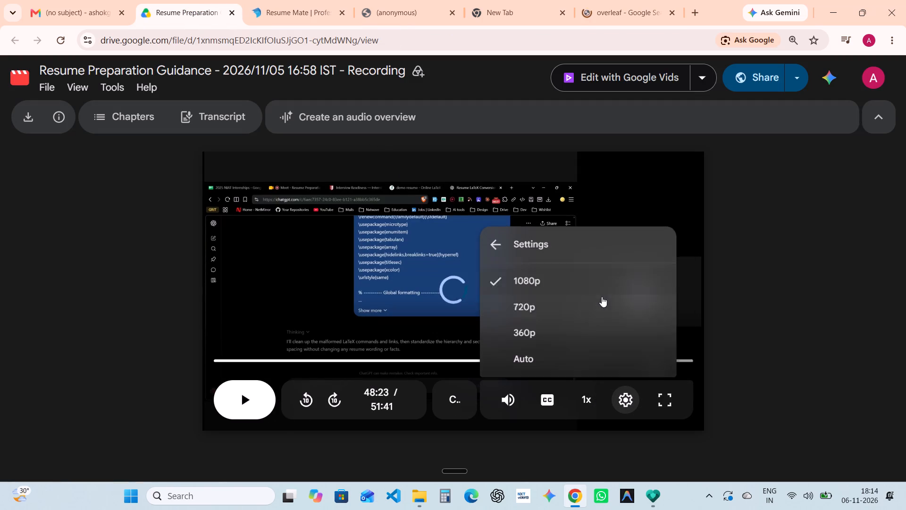
left_click(604, 349)
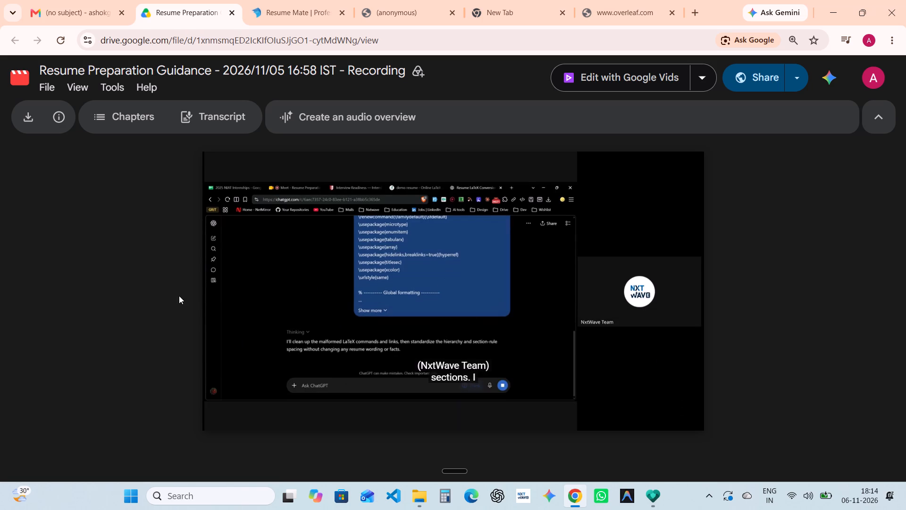
Check the Education, Skills and Projects sections of the resume preview in Resume Mate.
left_click(293, 12)
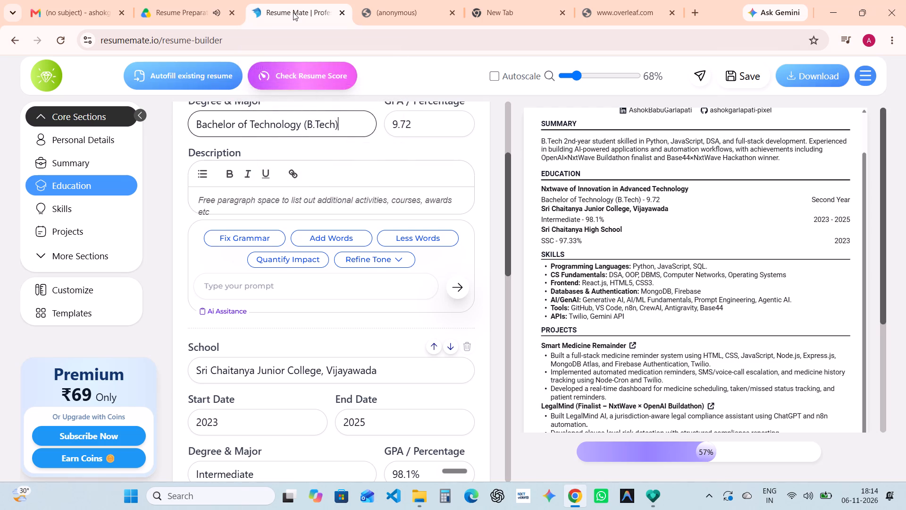
scroll(625, 204, "down", 1)
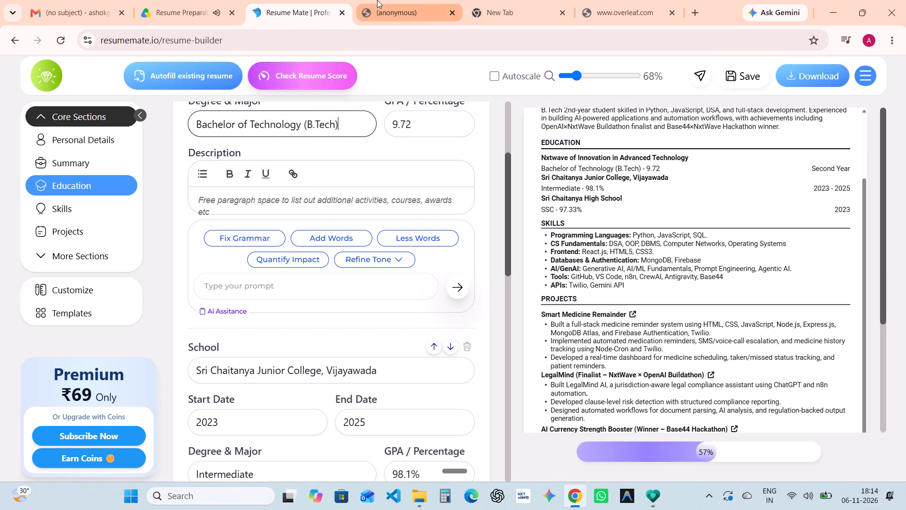
Go back to the guidance recording, jump ahead to about 49:43 and play it.
left_click(174, 0)
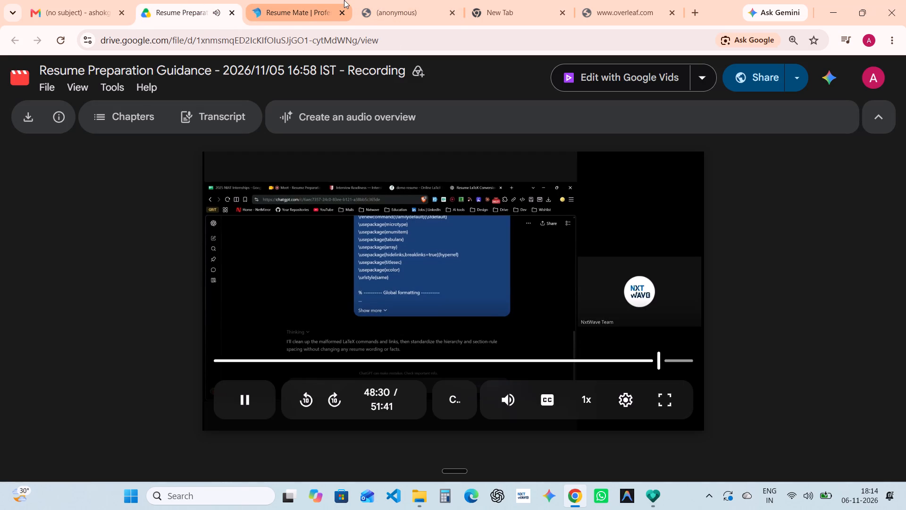
key("space")
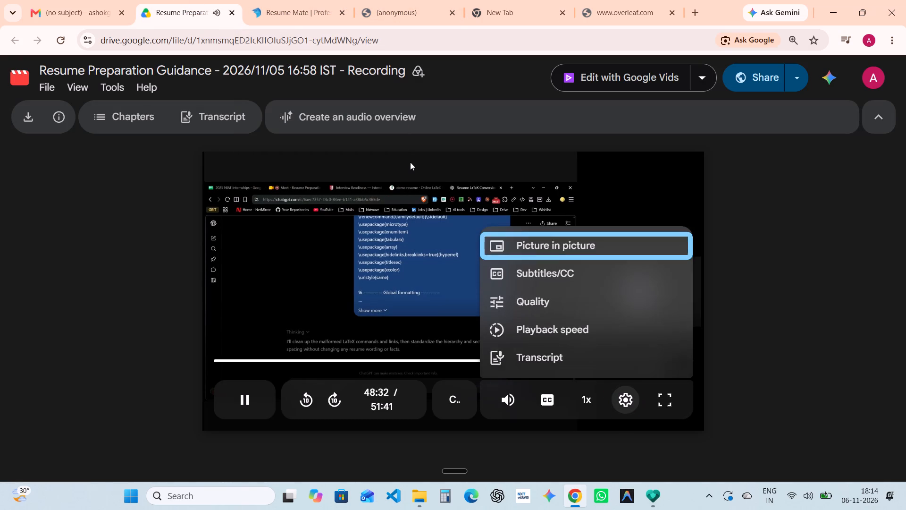
left_click(386, 297)
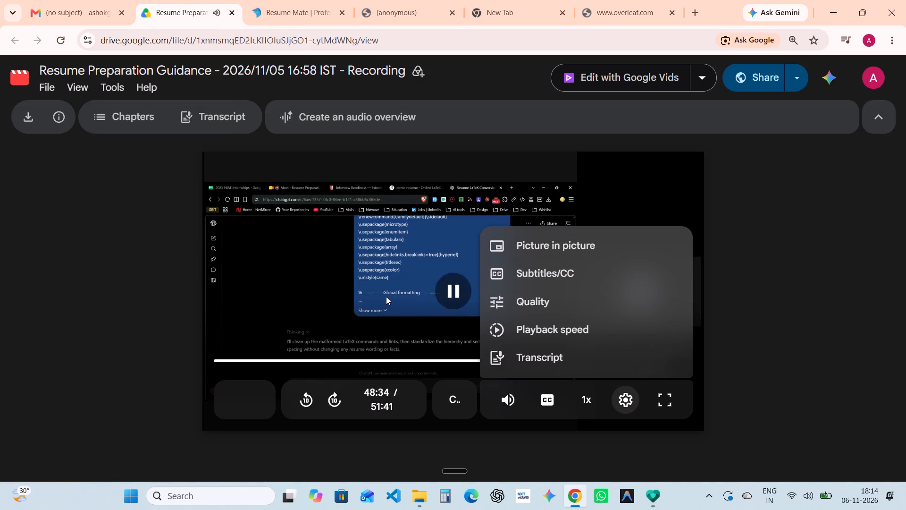
left_click(386, 297)
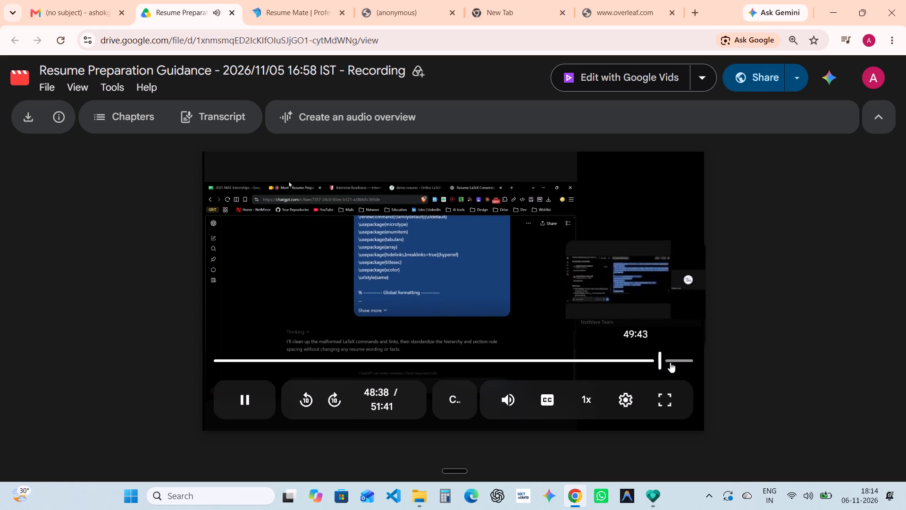
left_click(671, 362)
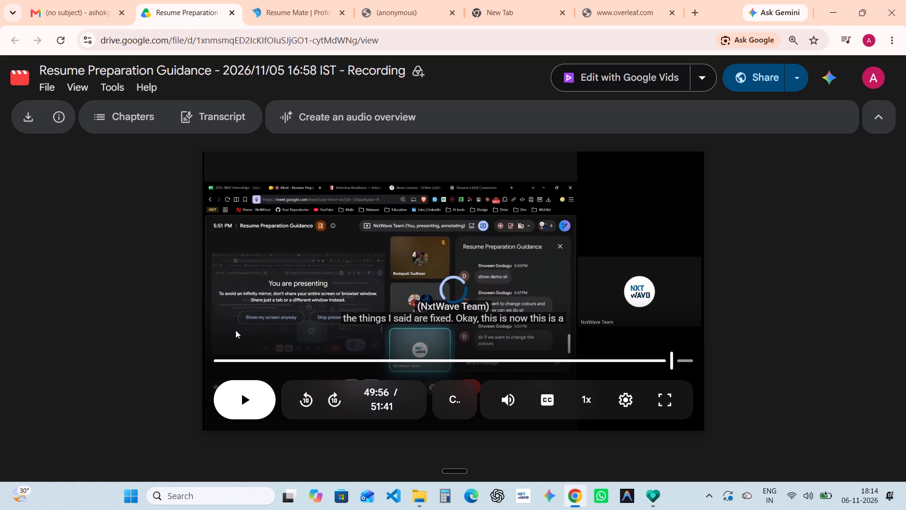
left_click(249, 407)
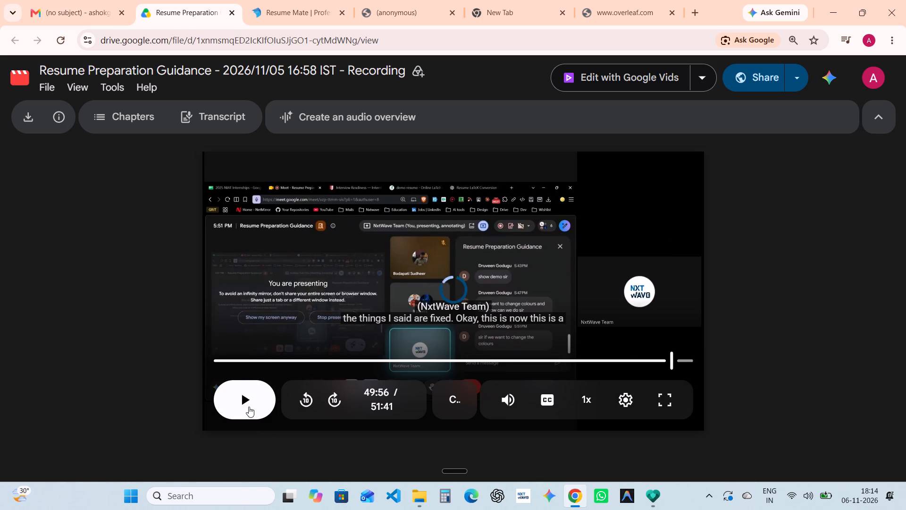
left_click(249, 407)
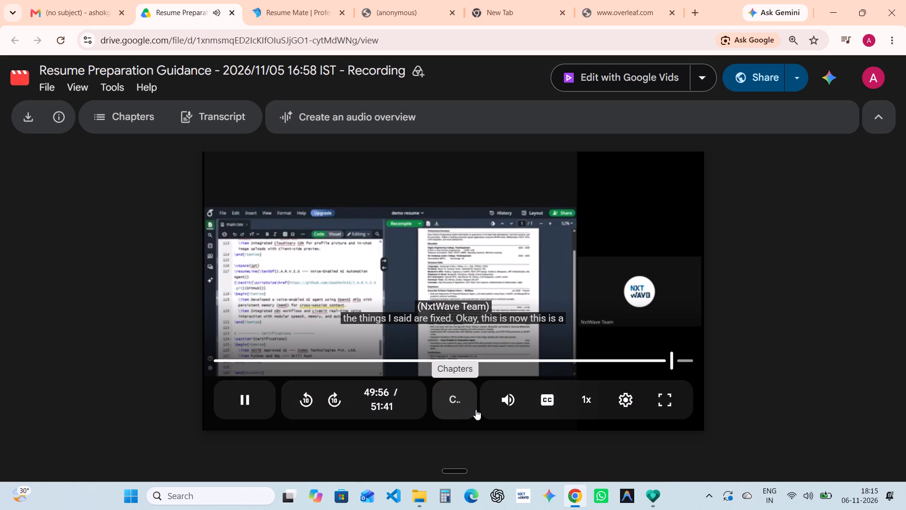
Set the guidance recording's playback quality to 1080p.
left_click(623, 392)
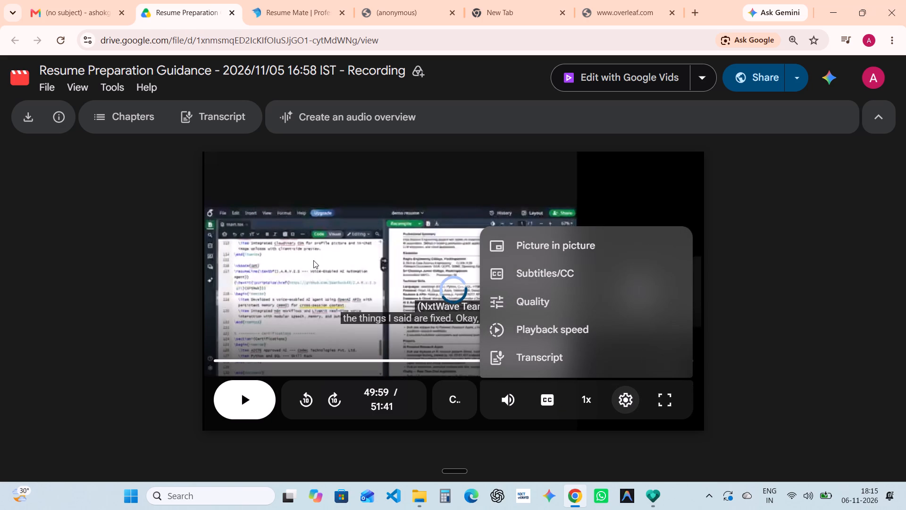
left_click(528, 210)
left_click(490, 271)
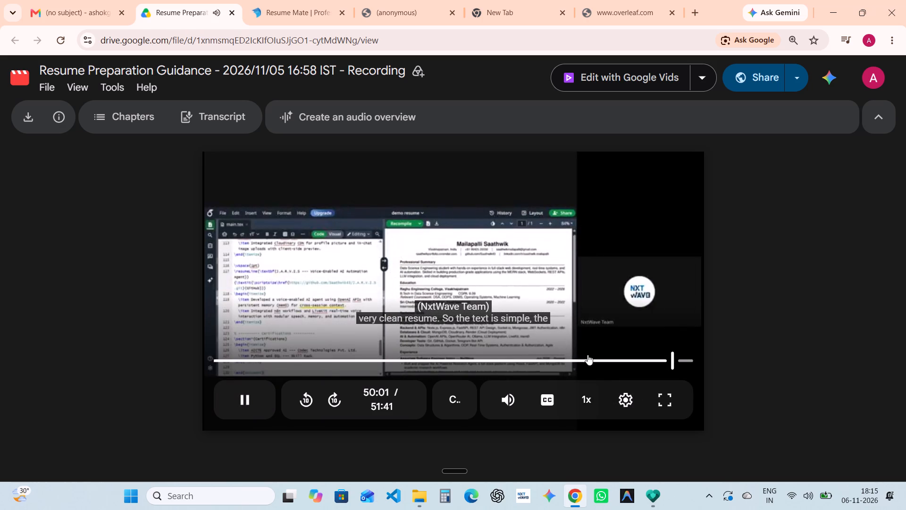
left_click(621, 399)
left_click(588, 299)
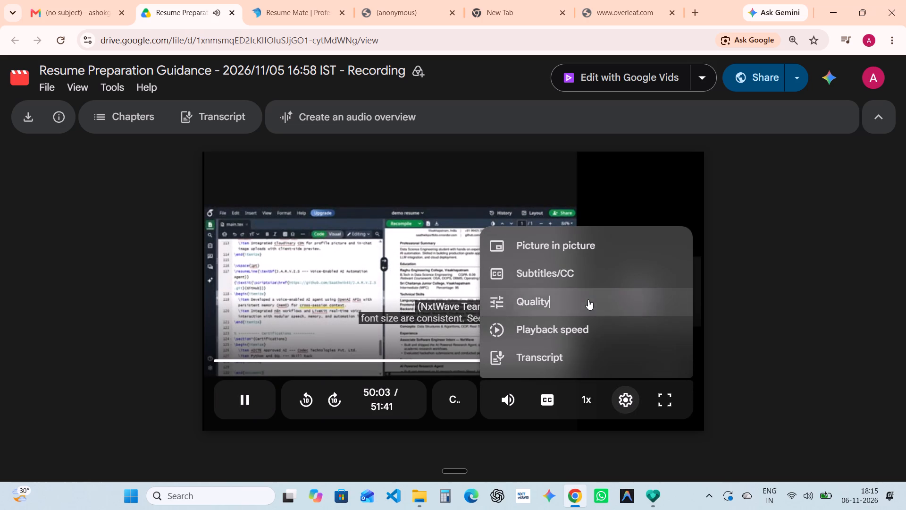
left_click(562, 268)
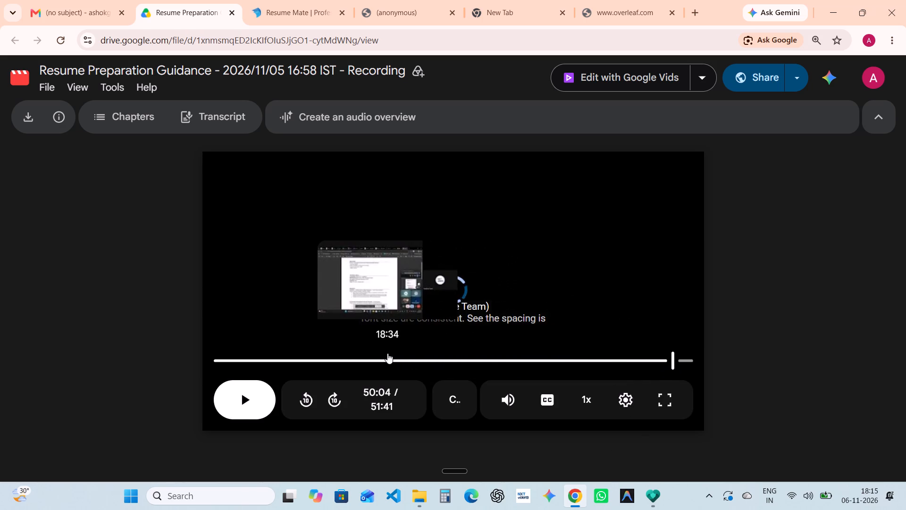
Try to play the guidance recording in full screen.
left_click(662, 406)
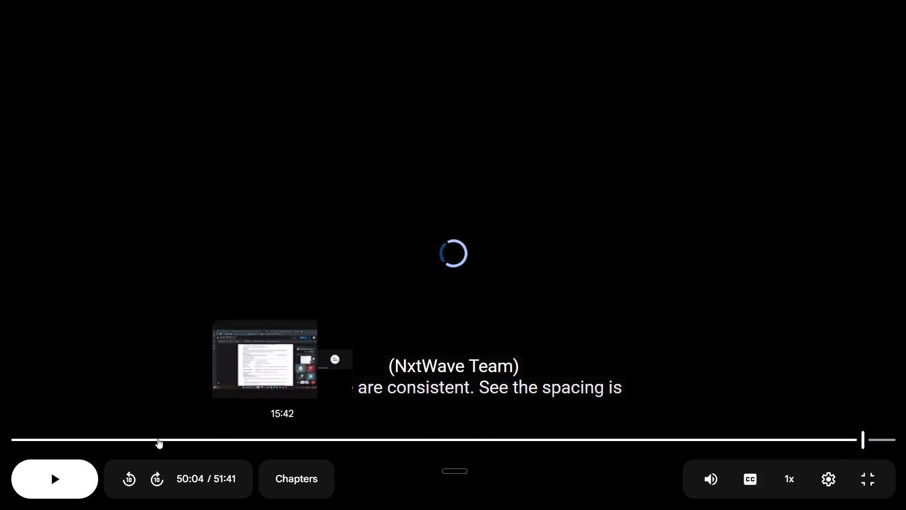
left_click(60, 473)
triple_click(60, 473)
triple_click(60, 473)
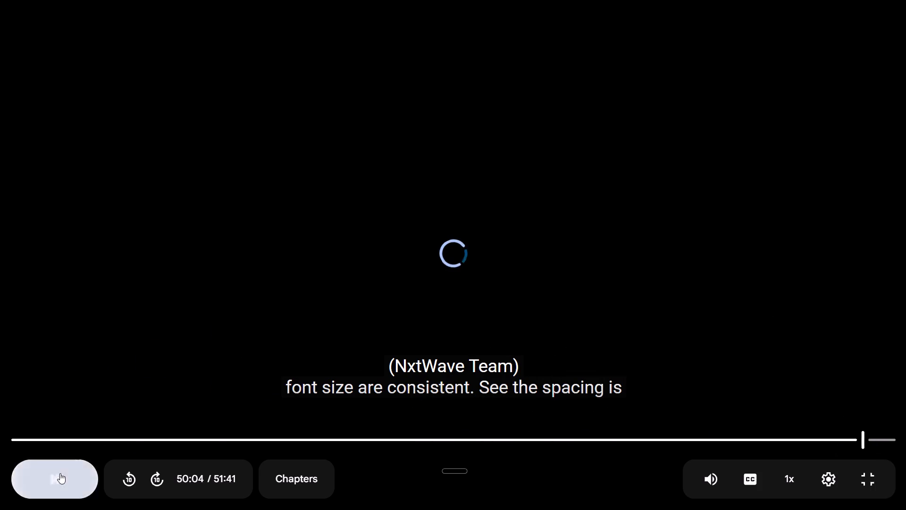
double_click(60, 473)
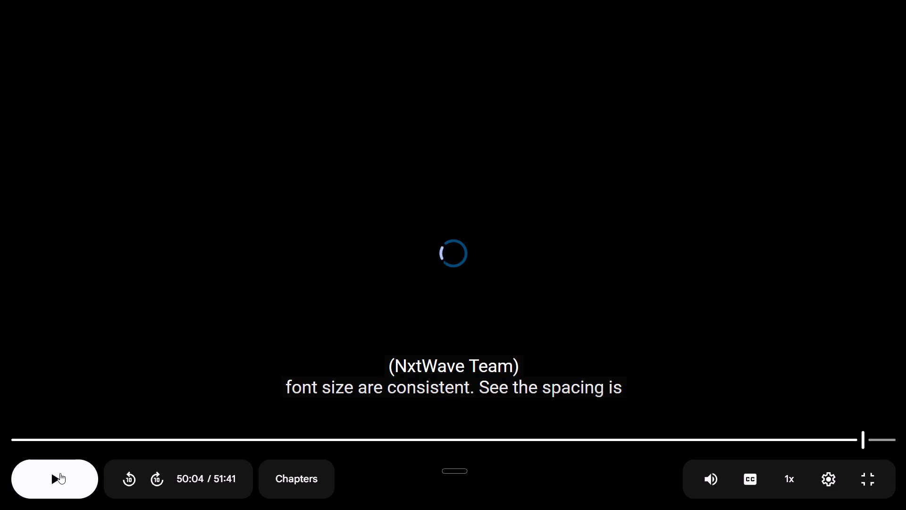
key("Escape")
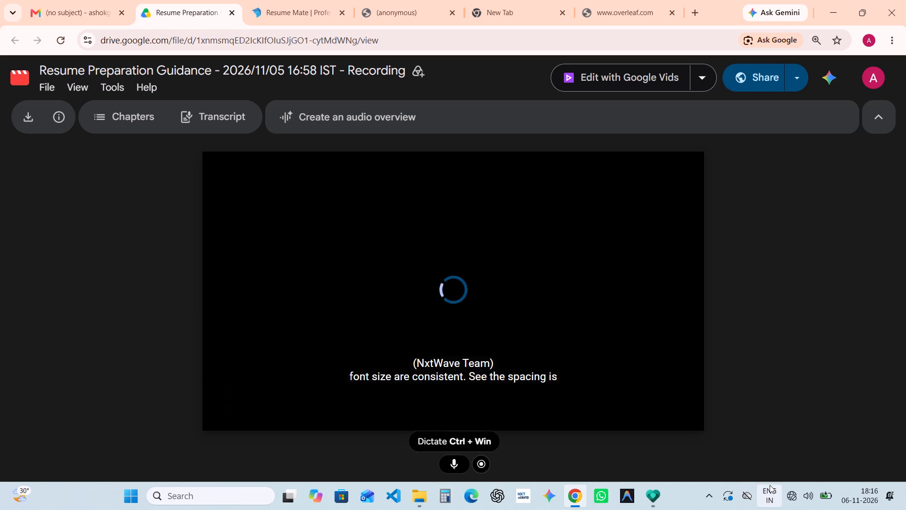
Connect the computer to the Nothing Phone (3a)_3798 Wi-Fi network with automatic connection enabled.
left_click(794, 484)
left_click(734, 272)
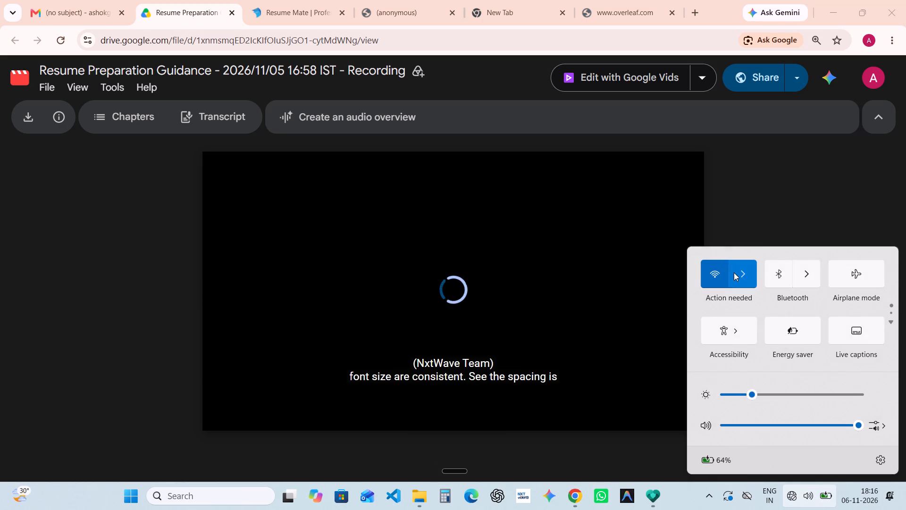
scroll(748, 330, "down", 1)
left_click(763, 308)
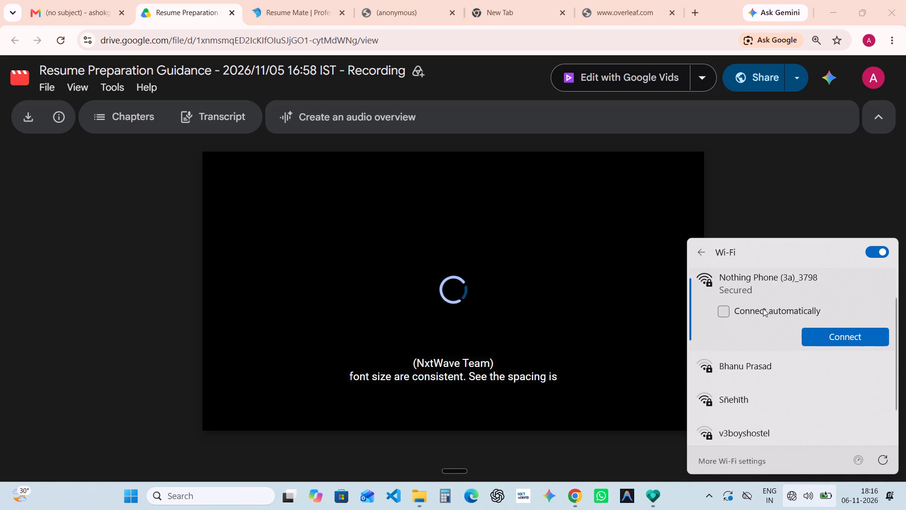
left_click(729, 315)
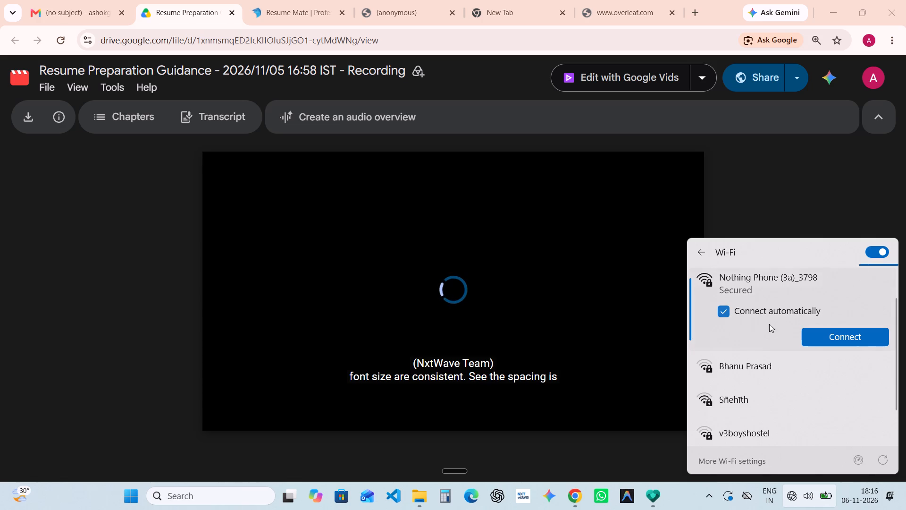
left_click(833, 330)
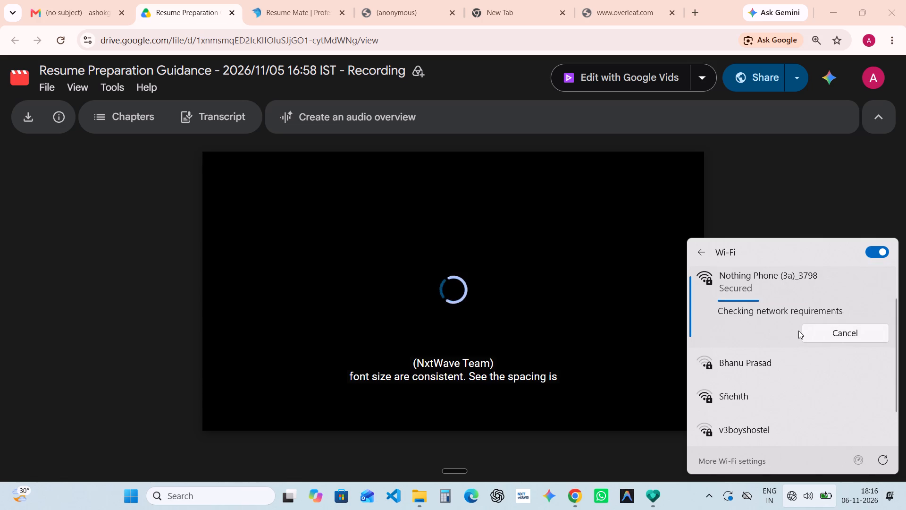
scroll(798, 331, "down", 2)
scroll(798, 331, "up", 6)
scroll(798, 331, "down", 3)
scroll(798, 331, "up", 4)
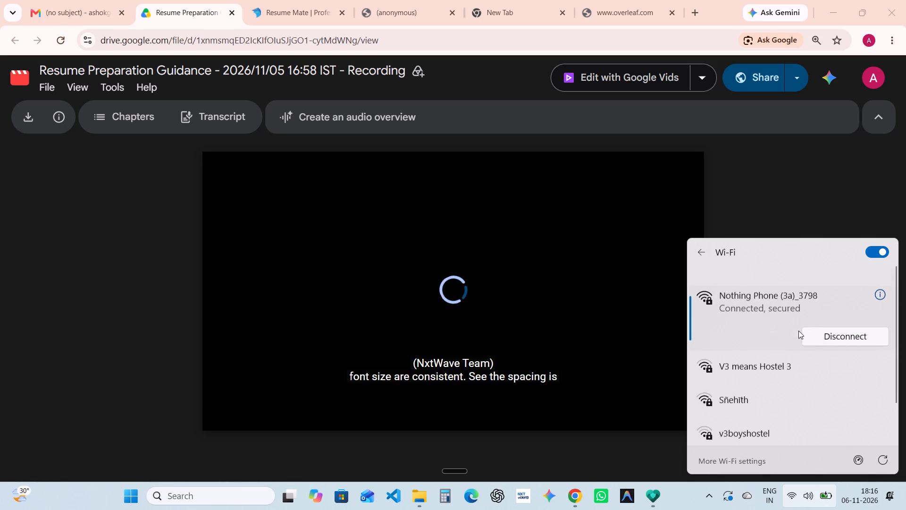
Return to the guidance recording, rewind it to 49:54 and play it from there.
left_click(240, 394)
left_click(240, 394)
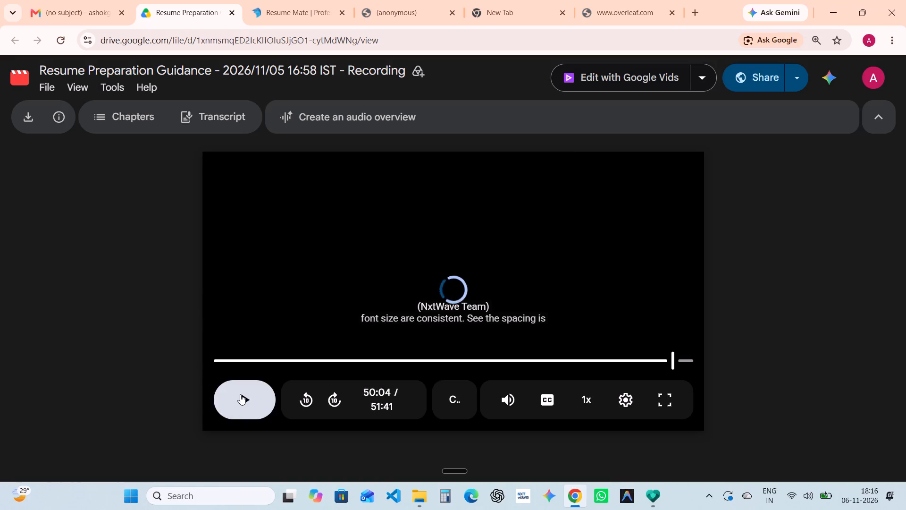
left_click(240, 394)
left_click(240, 394)
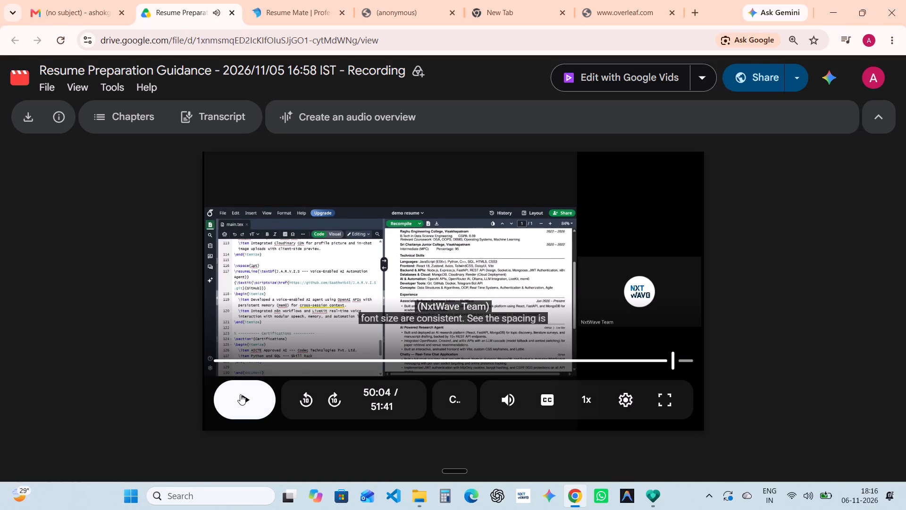
key("Left")
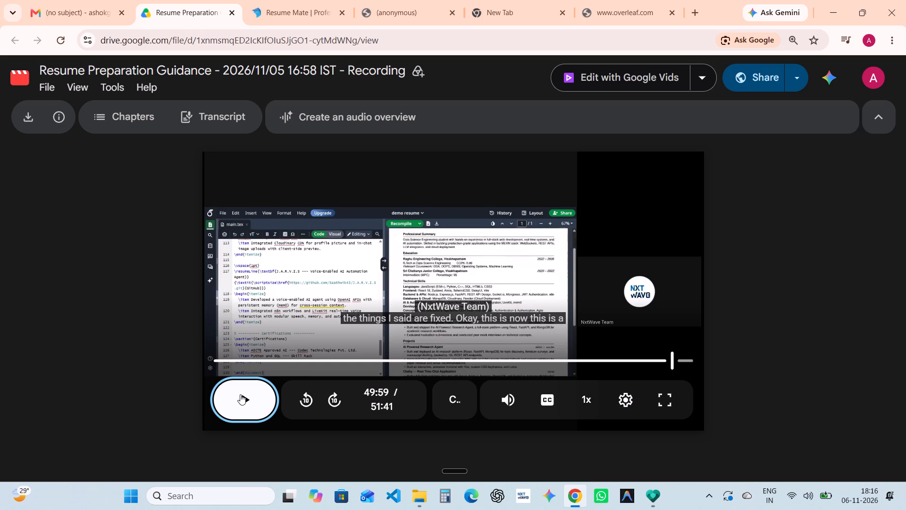
key("Left")
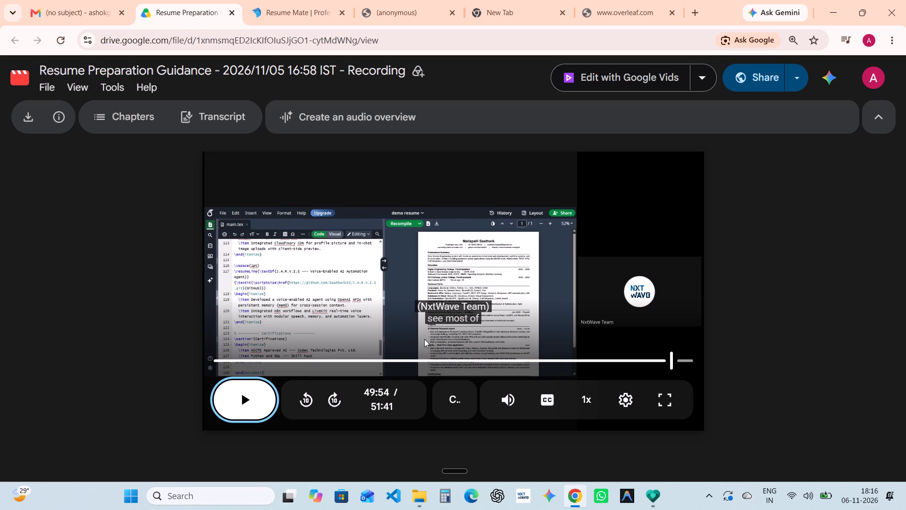
left_click(255, 396)
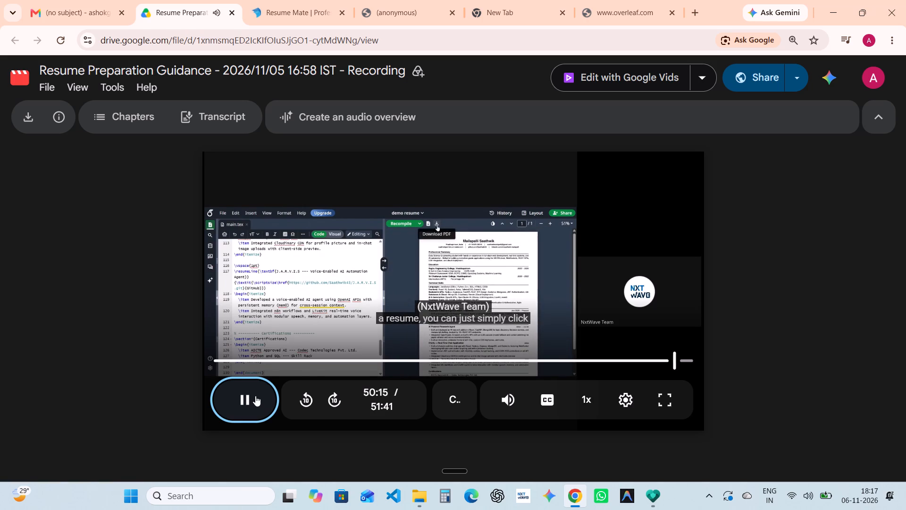
In Resume Mate, change the Sri Chaitanya High School degree entry to SSC - 97.3%.
left_click(299, 0)
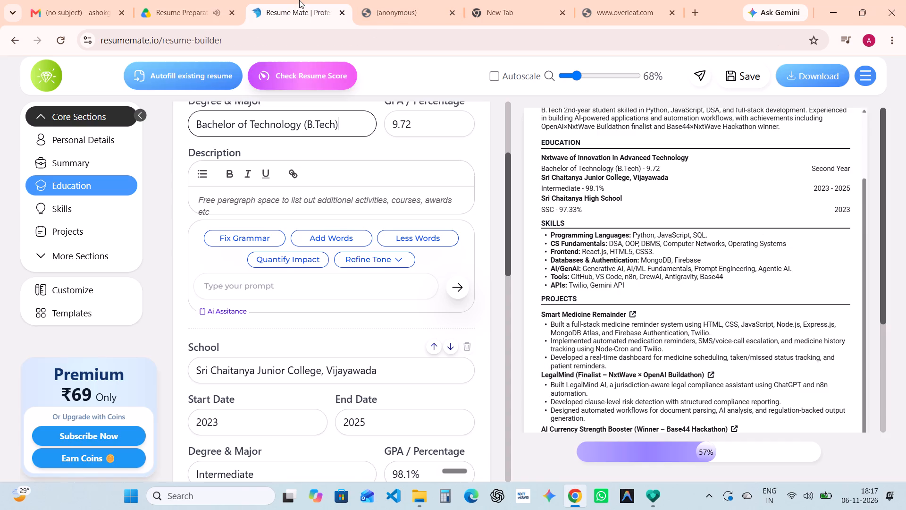
scroll(278, 331, "down", 3)
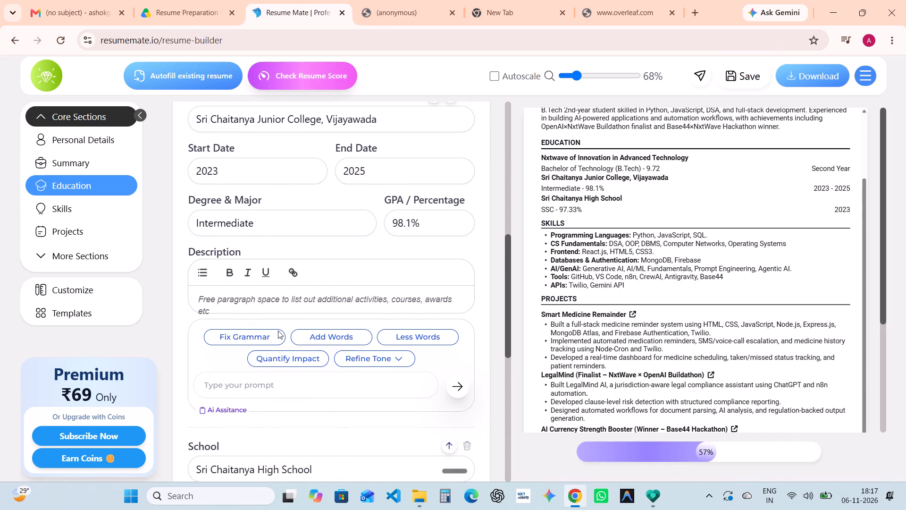
scroll(278, 331, "down", 3)
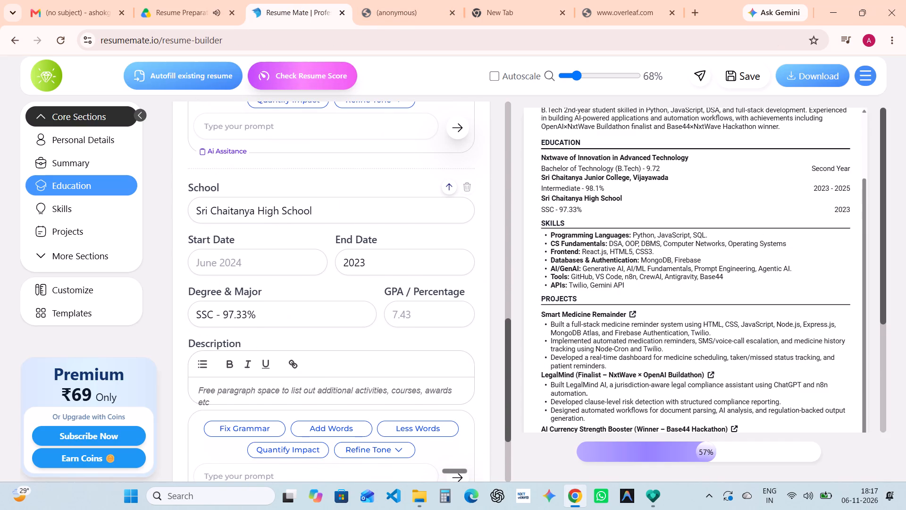
left_click(241, 315)
key("BackSpace")
scroll(358, 295, "up", 7)
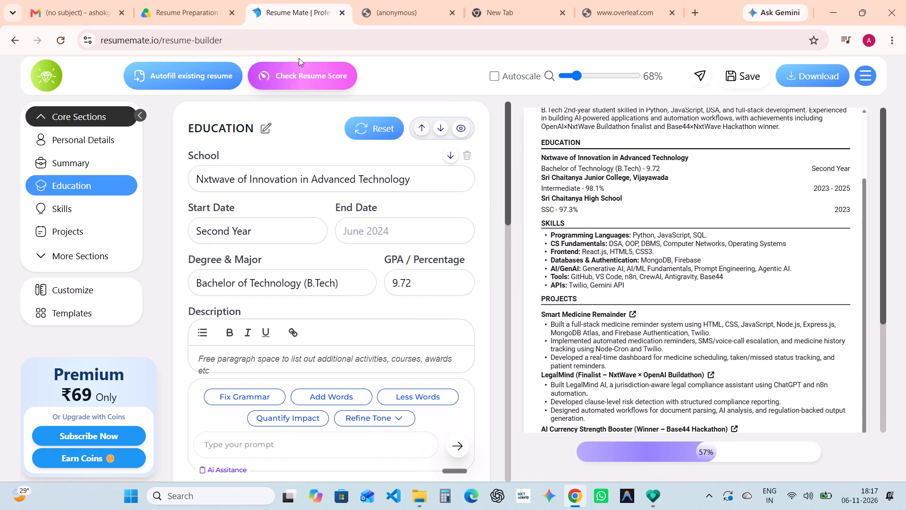
Reload the Overleaf page, return to the search results and reopen the Overleaf site from there.
left_click(634, 0)
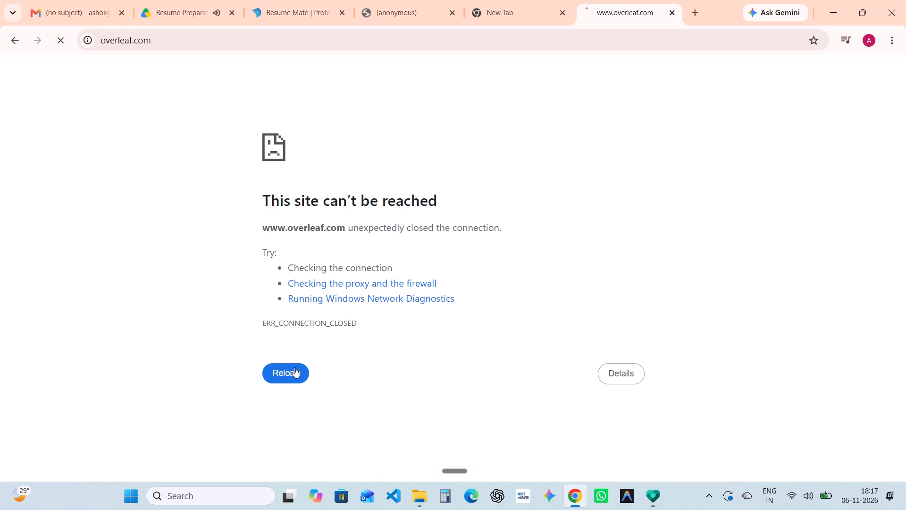
left_click(289, 365)
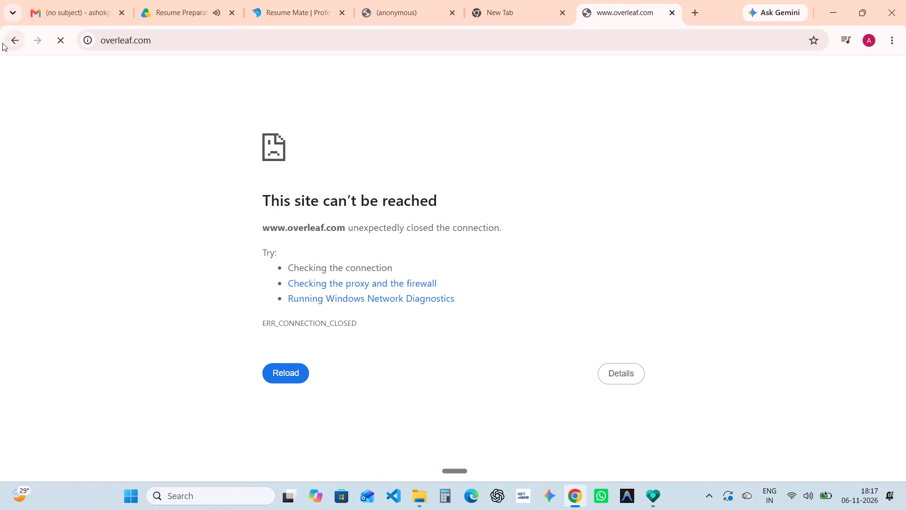
left_click(11, 42)
left_click(150, 196)
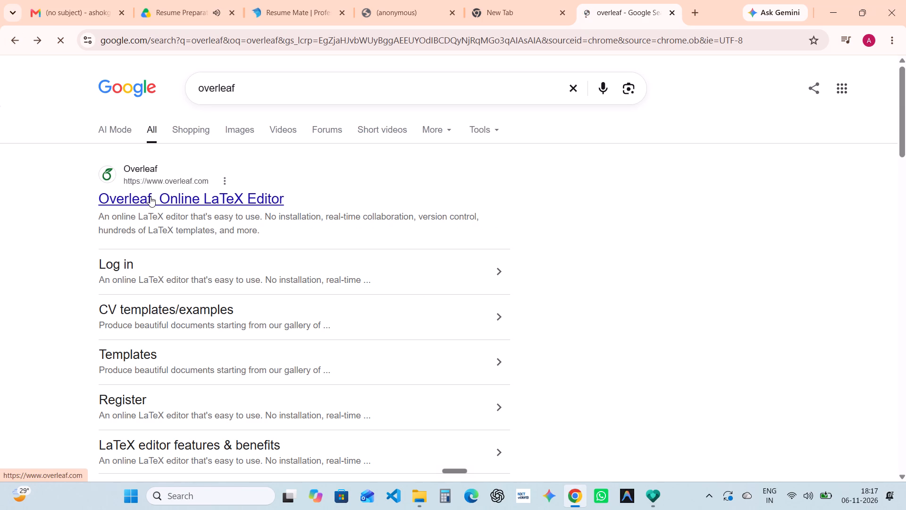
Review the Resume Mate preview from Education through Projects, Award and Certificate.
left_click(496, 0)
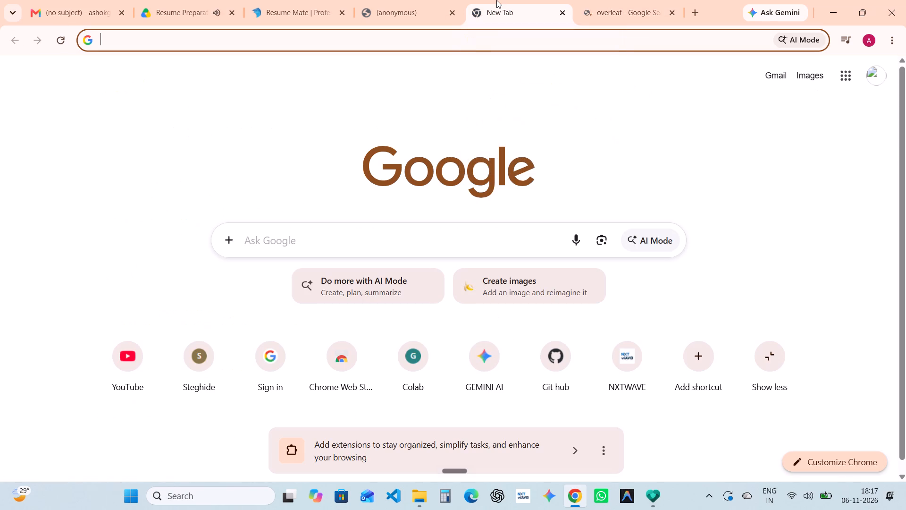
left_click(278, 0)
scroll(602, 206, "down", 1)
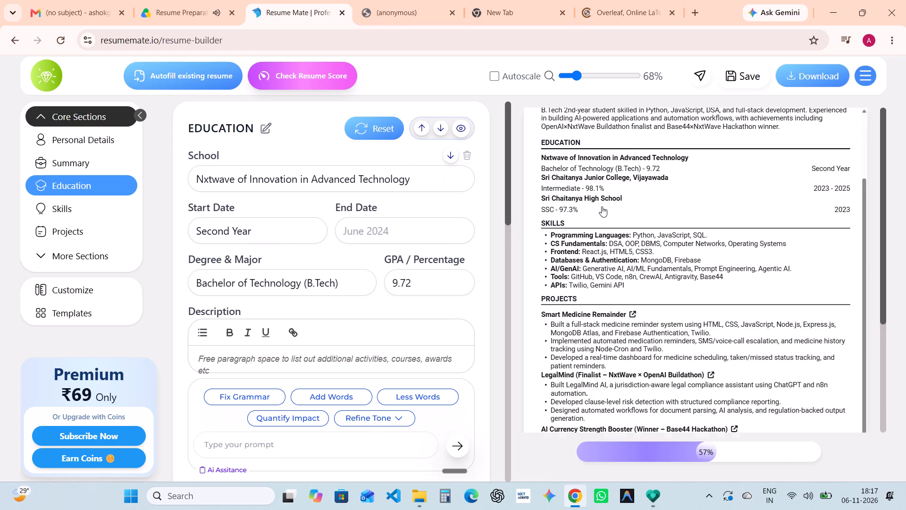
scroll(602, 206, "down", 3)
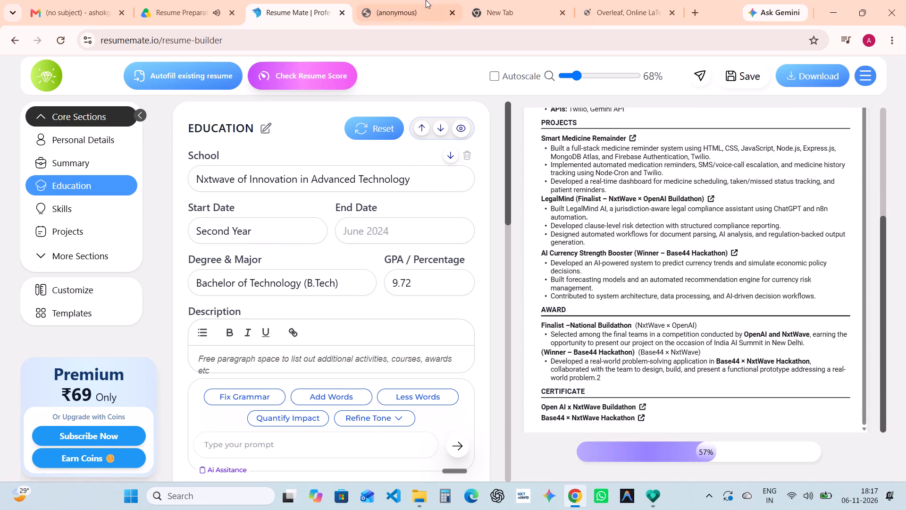
left_click(426, 0)
left_click(510, 0)
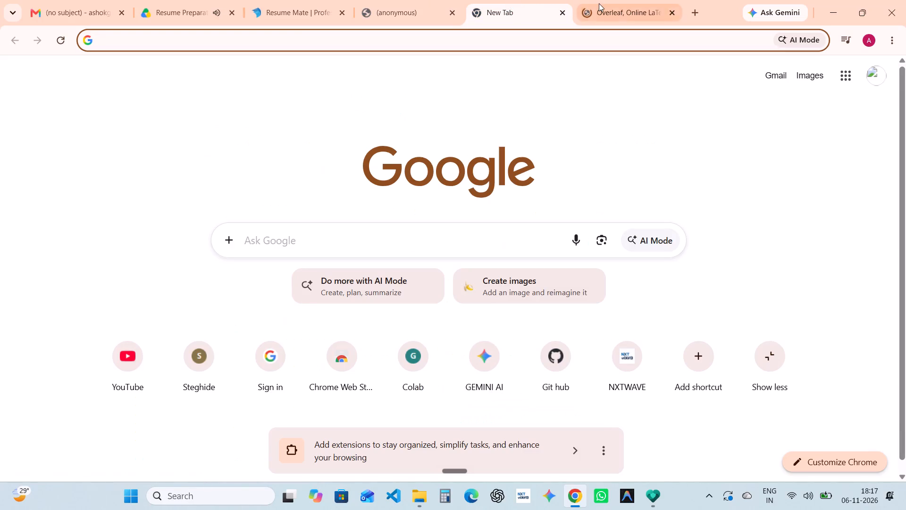
Open Overleaf's registration page and start creating an account with Google.
left_click(599, 3)
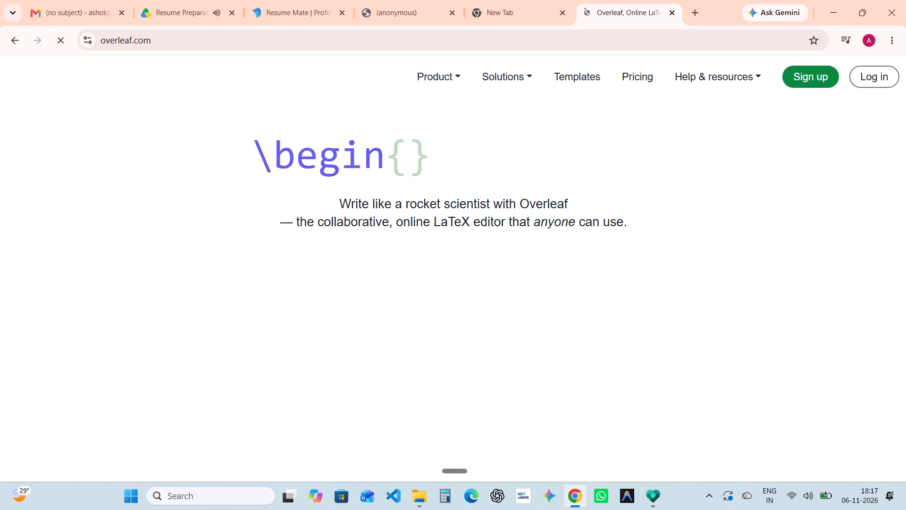
scroll(444, 216, "down", 2)
scroll(444, 216, "up", 3)
left_click(804, 81)
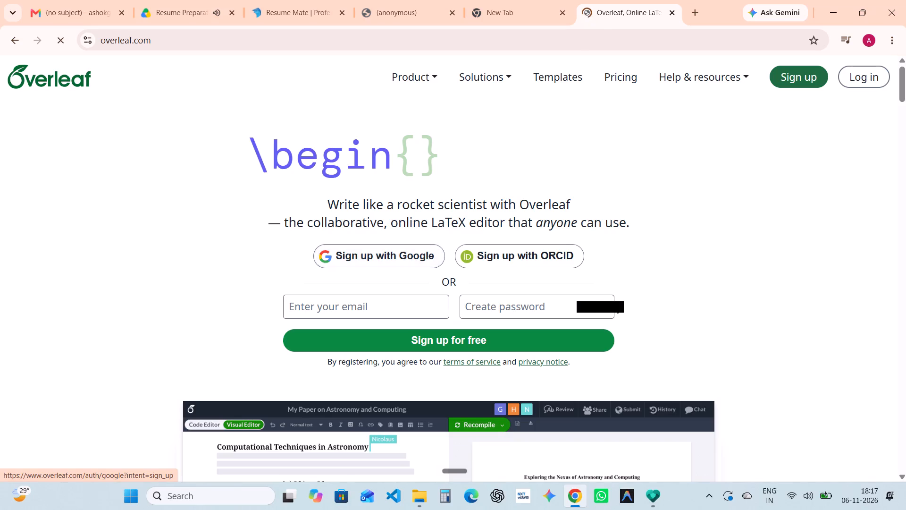
left_click(201, 235)
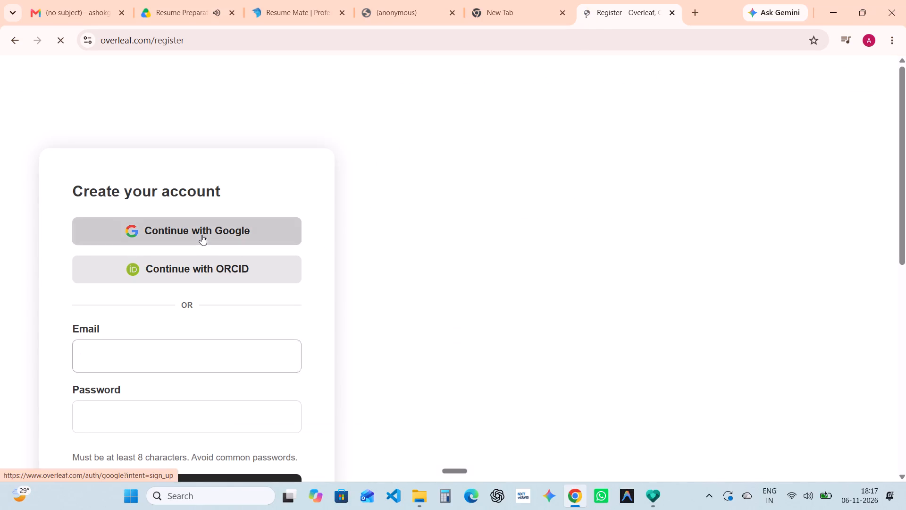
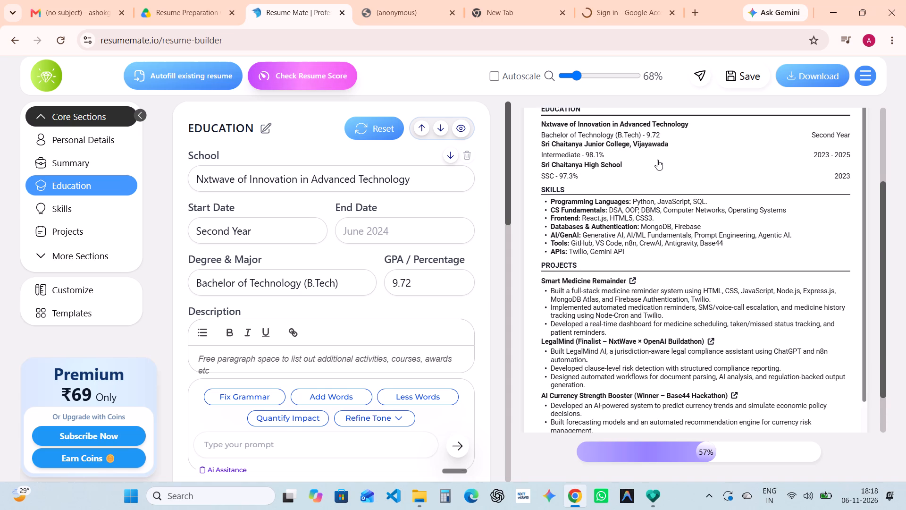
In the Skills section, move the Frontend bullet directly below Programming Languages and remove the empty bullet left behind.
scroll(657, 160, "up", 1)
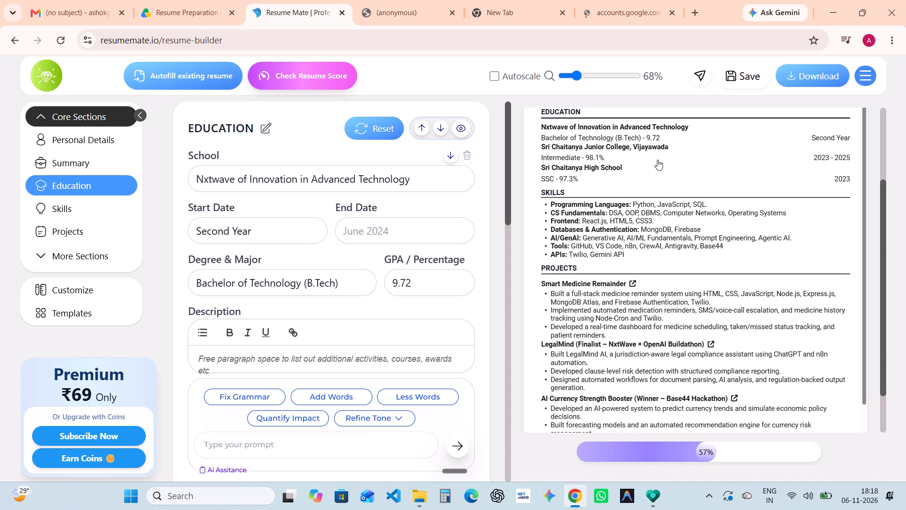
scroll(657, 160, "up", 1)
scroll(396, 185, "up", 1)
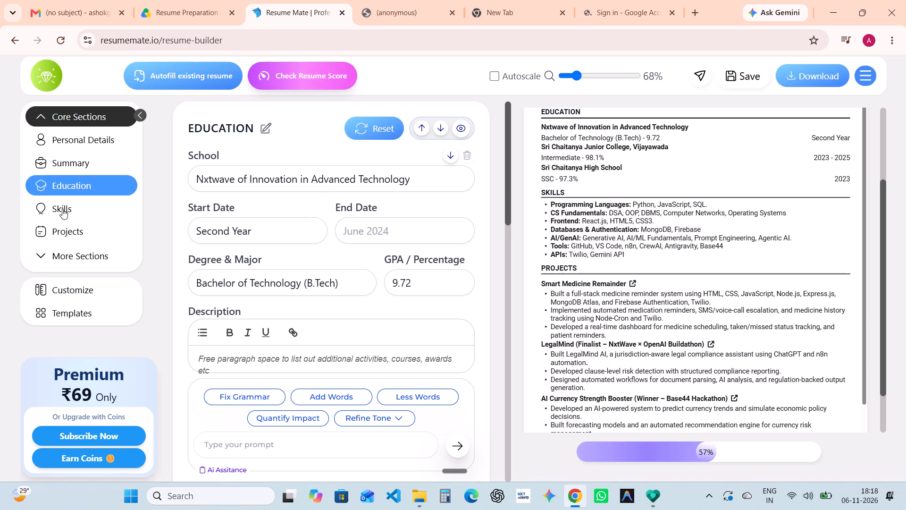
left_click(65, 208)
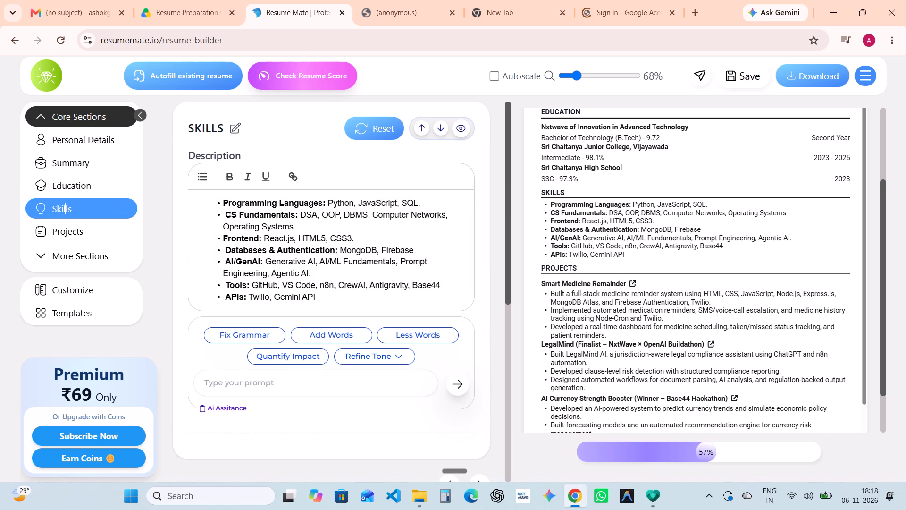
left_click_drag(359, 240, 213, 246)
left_click_drag(213, 246, 211, 238)
key("ctrl+x")
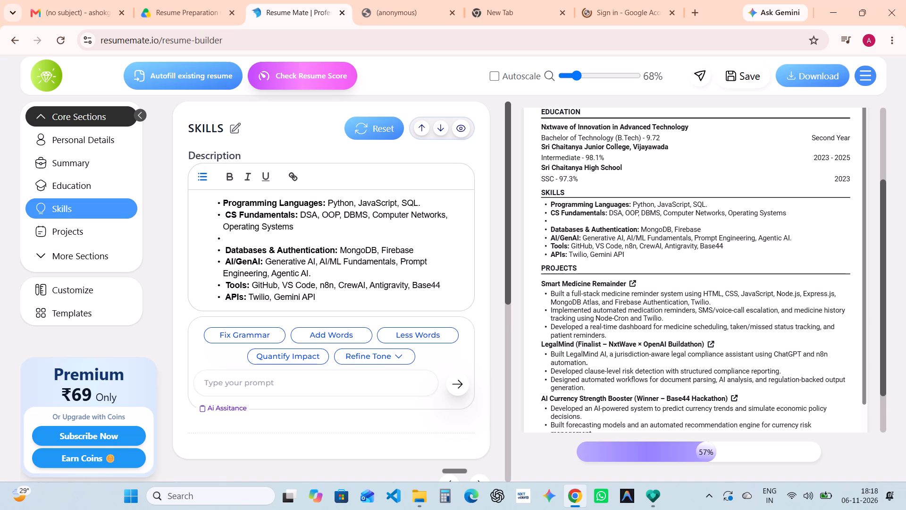
left_click(429, 198)
key("Return")
key("ctrl+v")
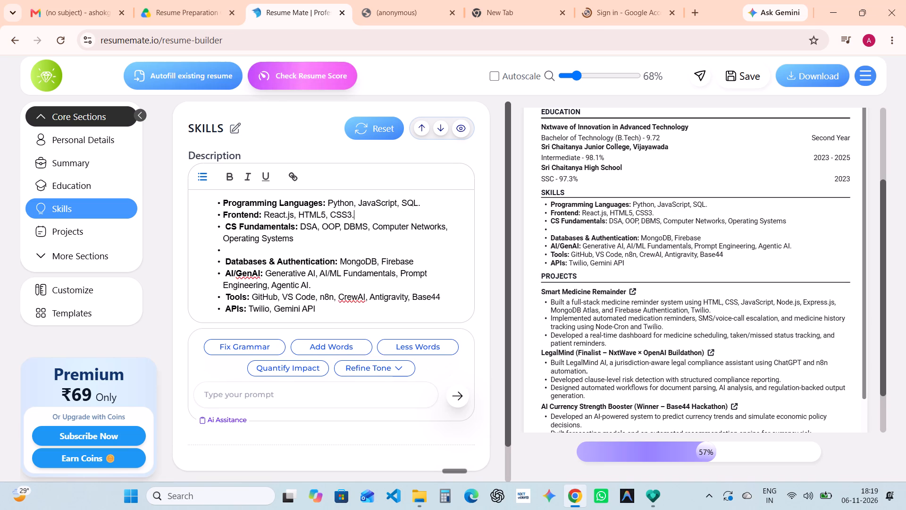
left_click_drag(264, 246, 191, 248)
key("BackSpace")
key("BackSpace")
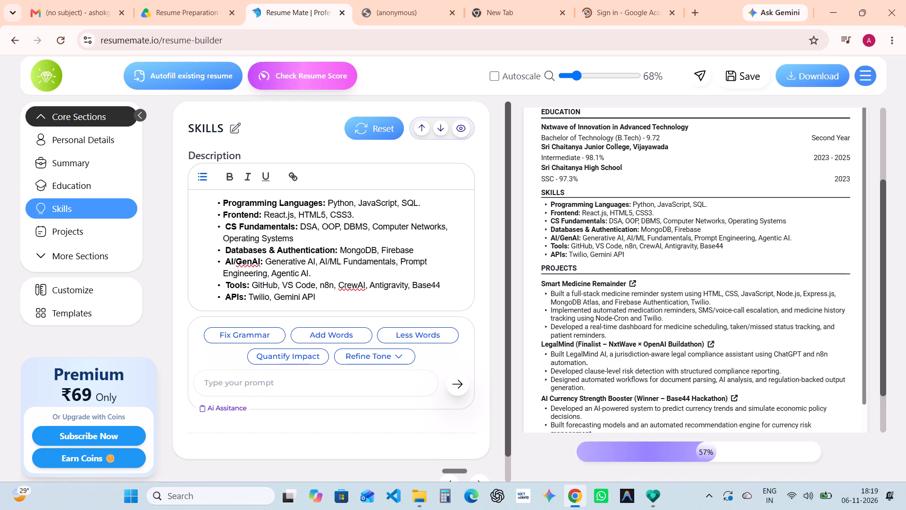
Add a period after Operating Systems at the end of the CS Fundamentals bullet.
key("period")
In the Award section, change the second award's title to Winner – Base44 Hackathon without parentheses, followed by two spaces.
scroll(321, 244, "down", 1)
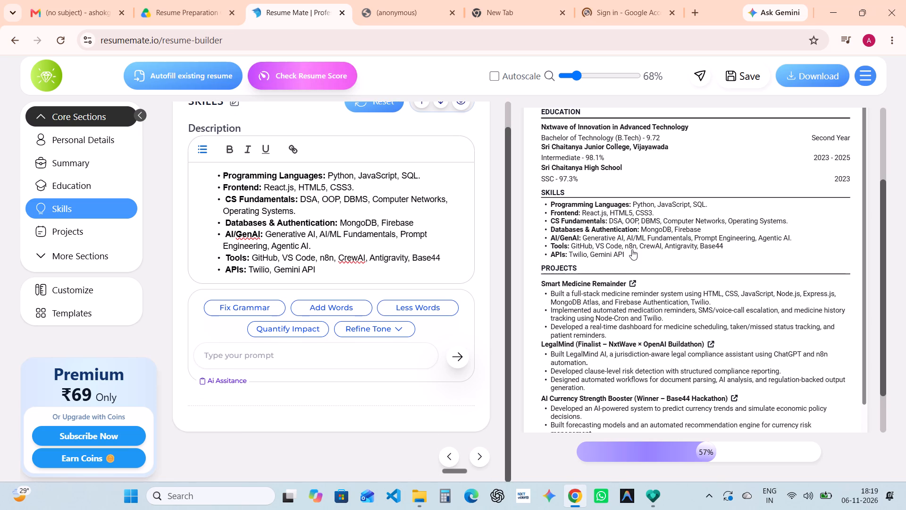
scroll(632, 249, "down", 3)
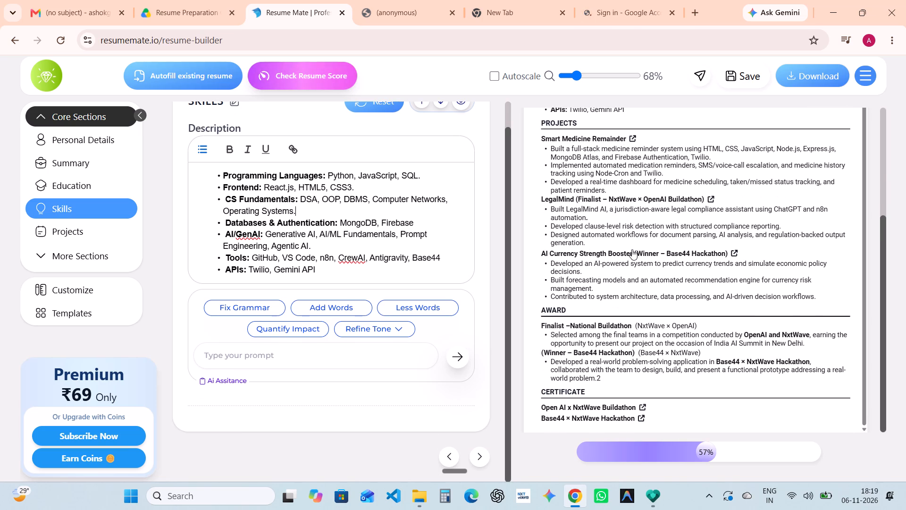
scroll(632, 249, "down", 2)
scroll(609, 329, "down", 1)
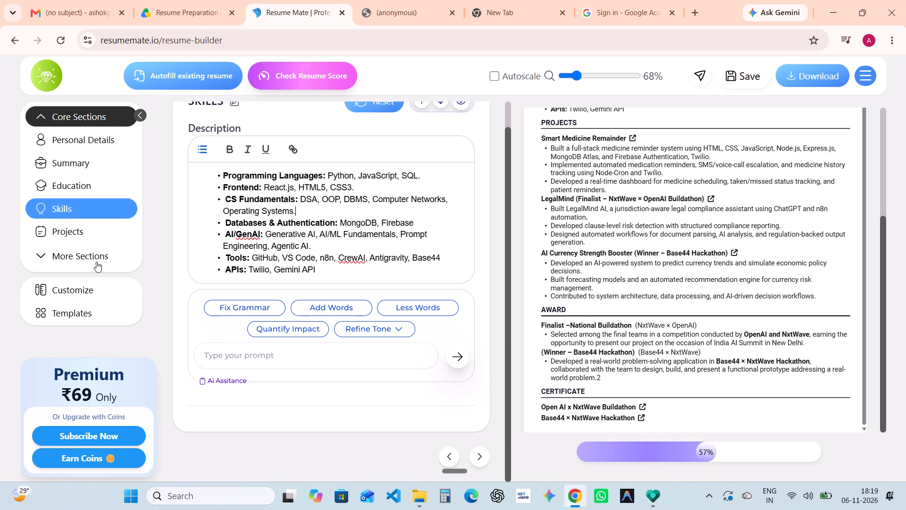
left_click(80, 259)
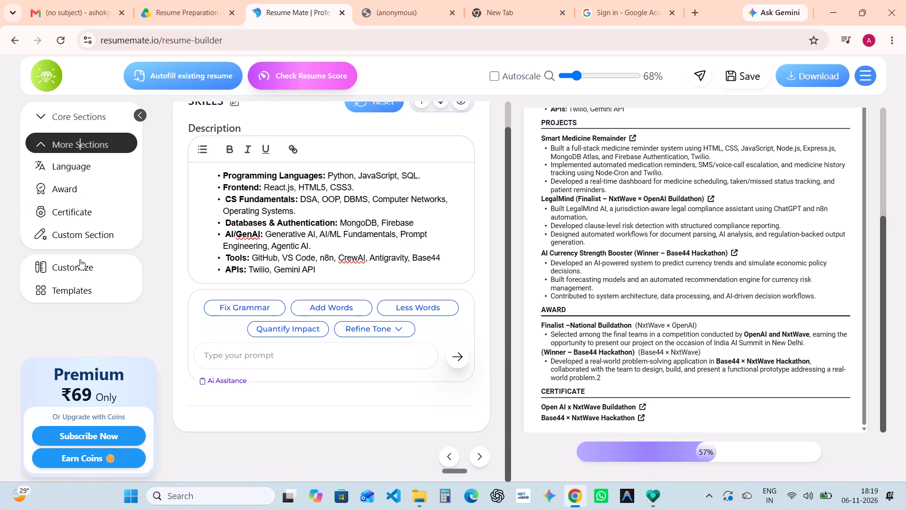
left_click(84, 188)
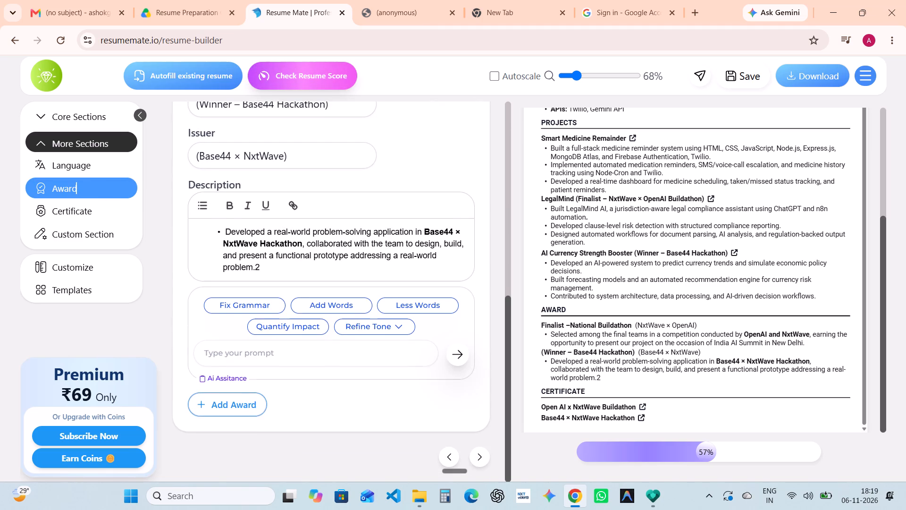
scroll(237, 258, "up", 1)
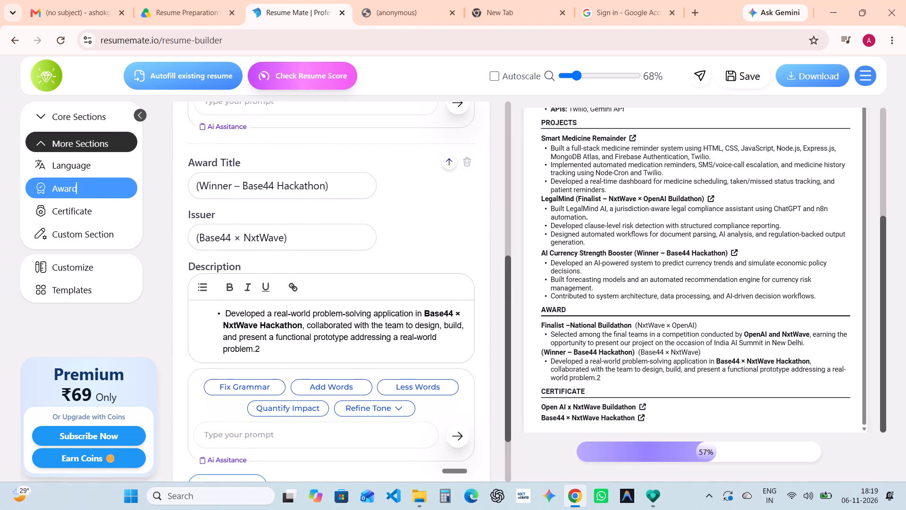
left_click(201, 187)
key("BackSpace")
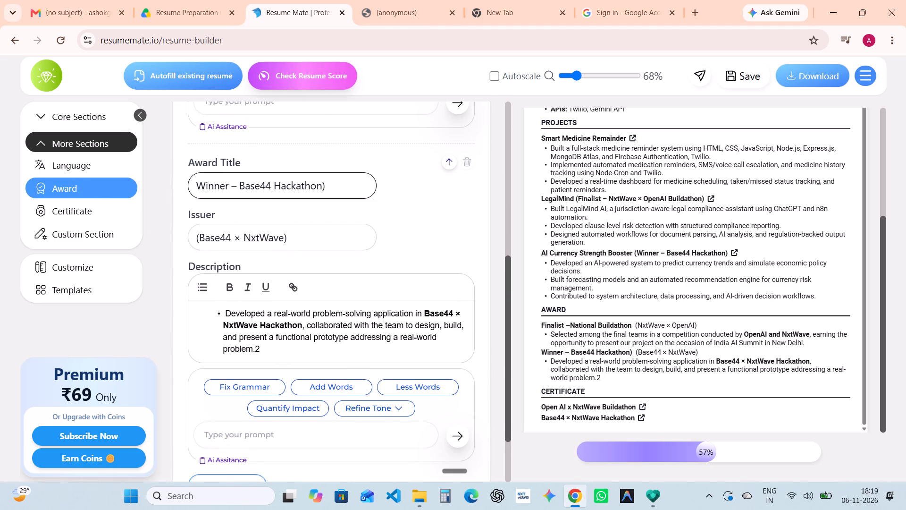
left_click(361, 184)
key("BackSpace")
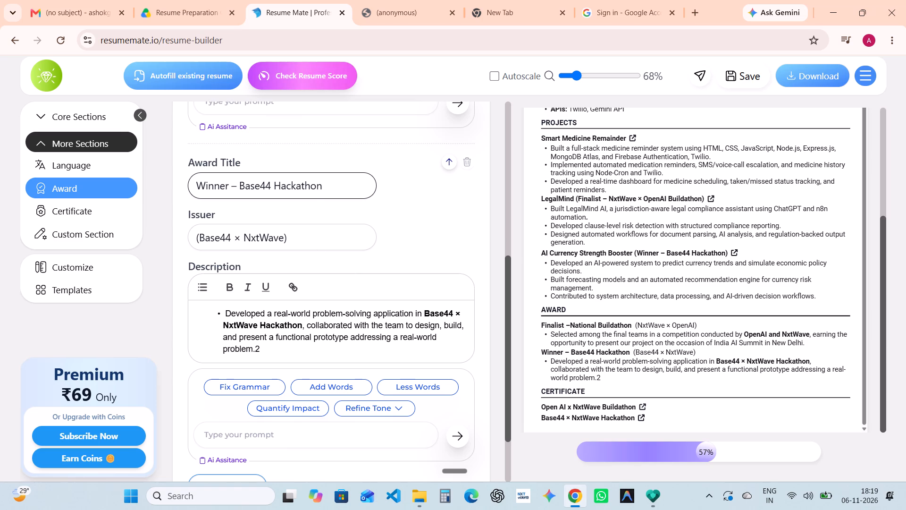
key("space")
key("space")
Insert two spaces before (Base44 × NxtWave) in the issuer of the Base44 Hackathon award.
left_click(193, 236)
key("space")
key("space")
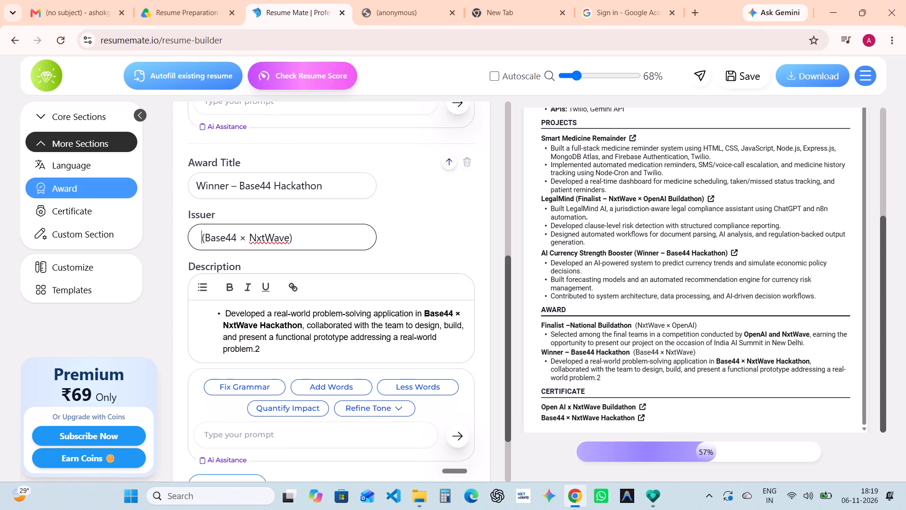
Review the resume preview from the Award section back up through Projects, Skills and Education to the header.
scroll(450, 301, "up", 1)
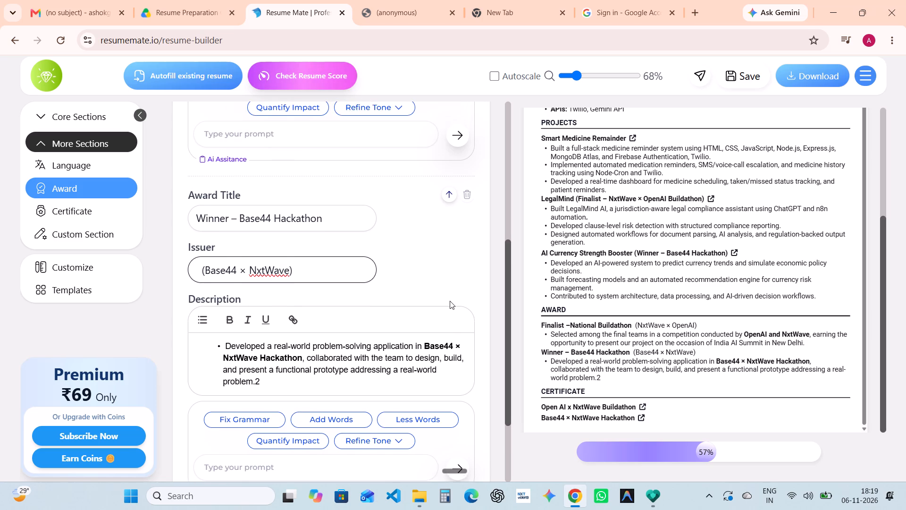
scroll(450, 301, "up", 1)
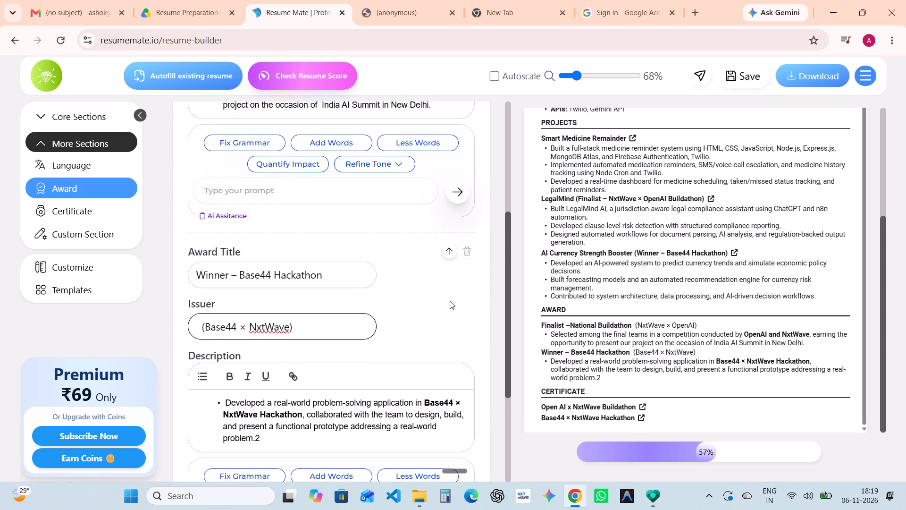
scroll(450, 301, "up", 2)
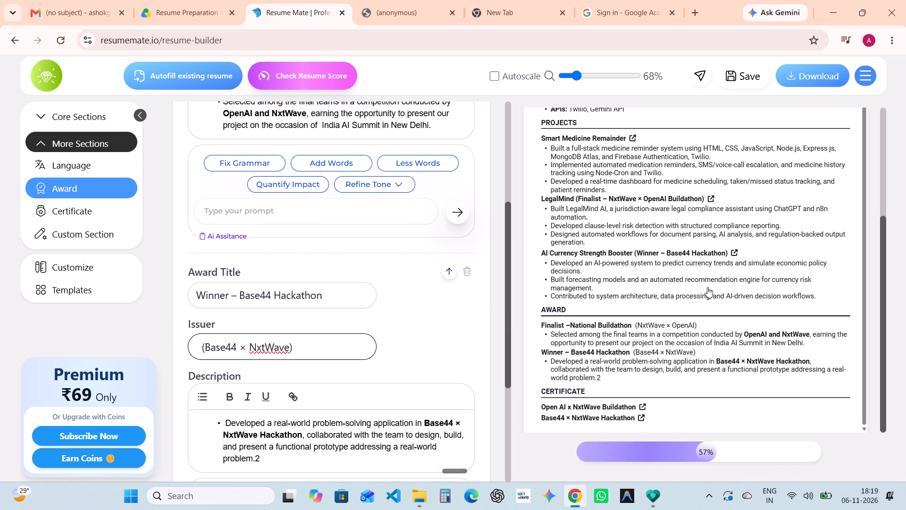
scroll(712, 285, "up", 1)
scroll(712, 285, "right", 1)
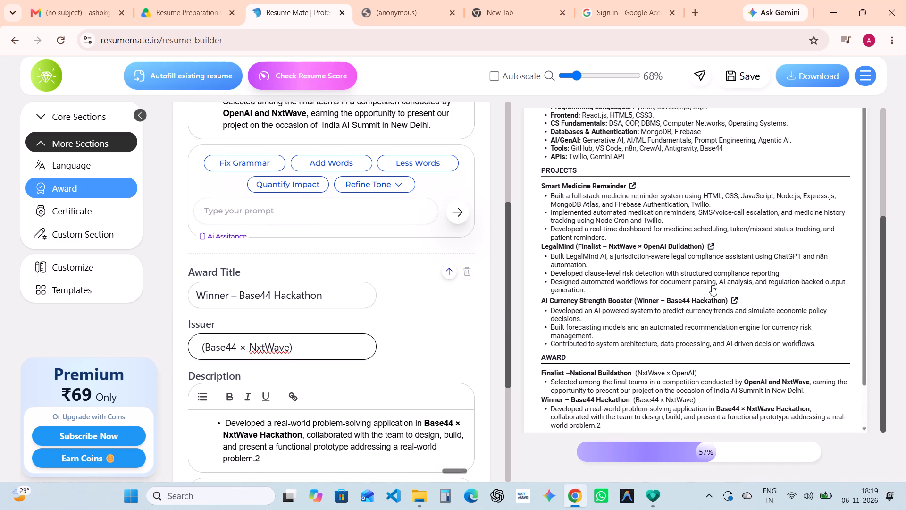
scroll(712, 285, "right", 1)
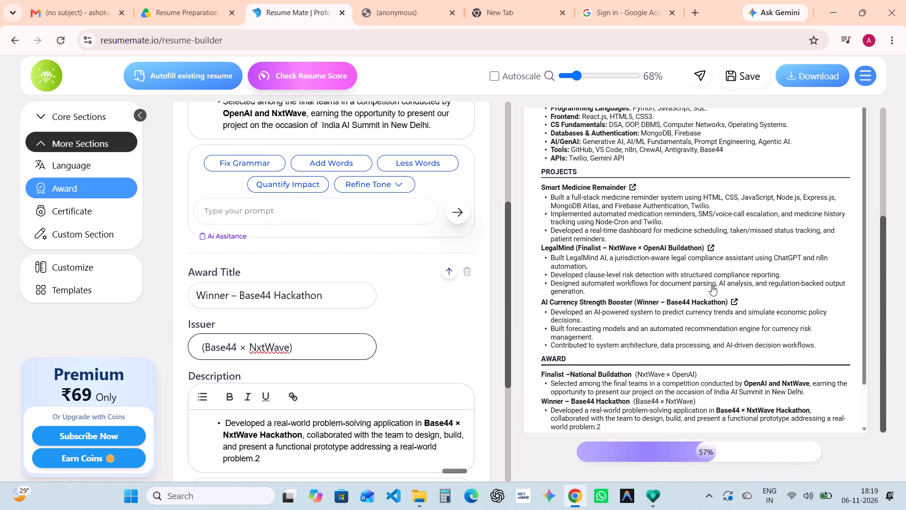
scroll(712, 285, "right", 3)
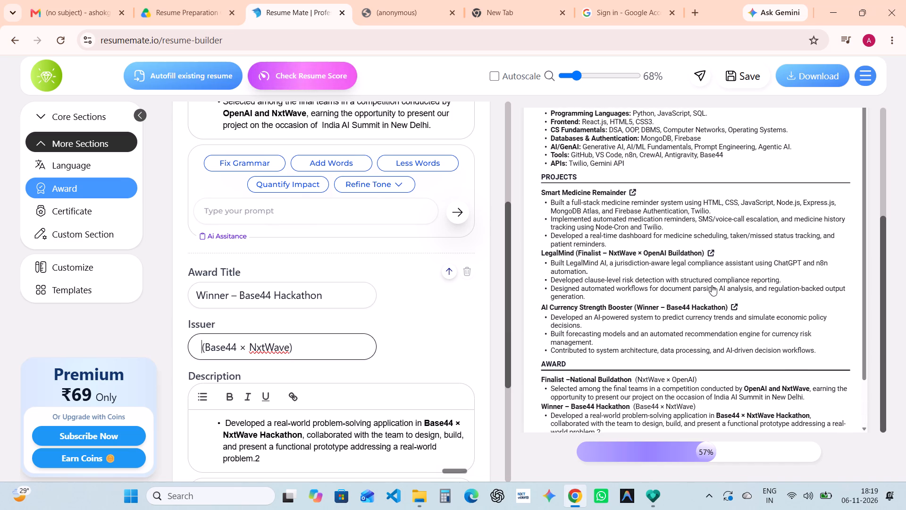
scroll(712, 285, "right", 1)
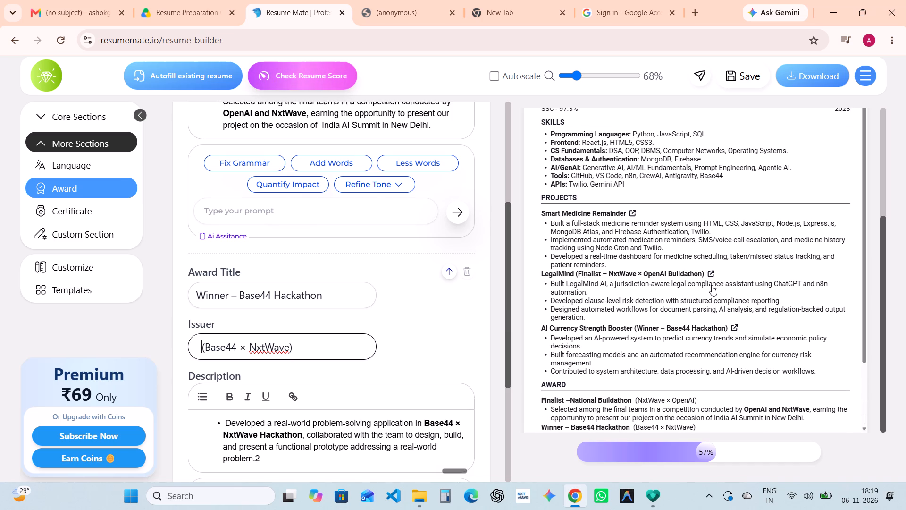
scroll(712, 285, "right", 1)
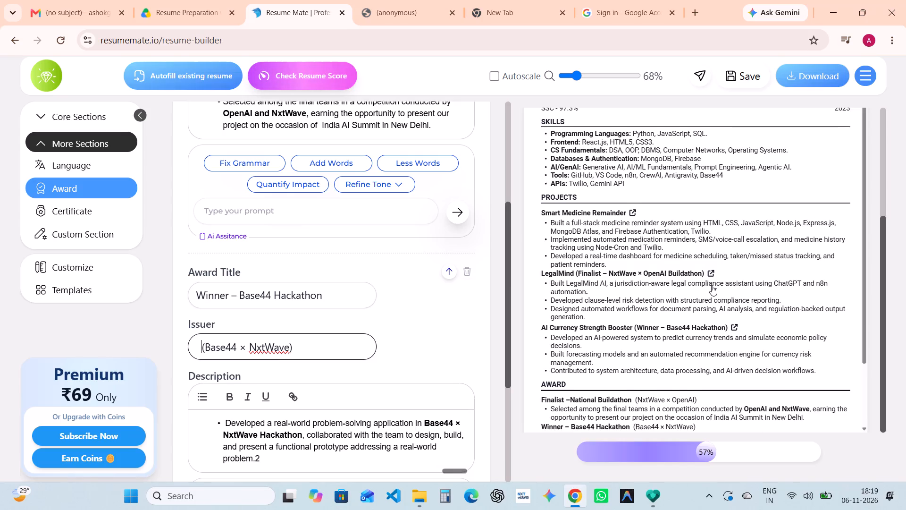
scroll(712, 285, "right", 1)
scroll(712, 285, "down", 1)
scroll(564, 297, "up", 1)
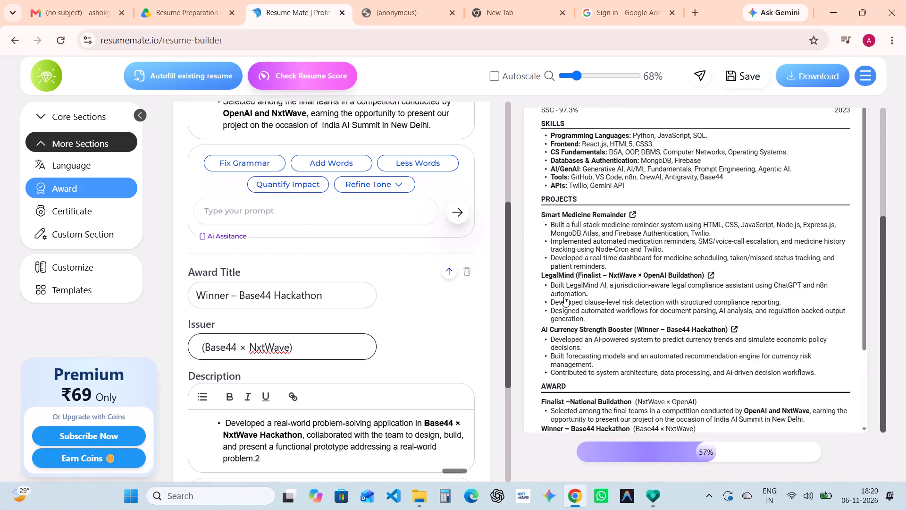
scroll(564, 297, "up", 3)
scroll(564, 297, "down", 3)
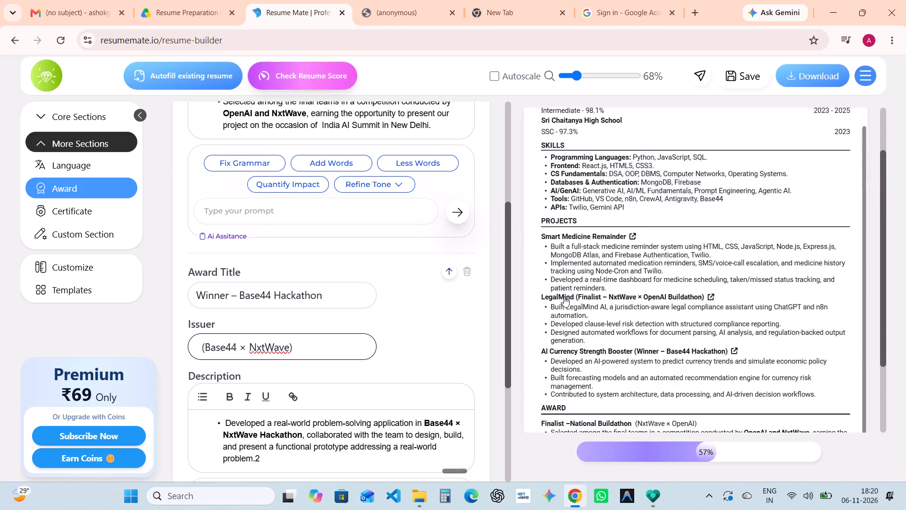
scroll(564, 297, "down", 2)
scroll(564, 297, "up", 5)
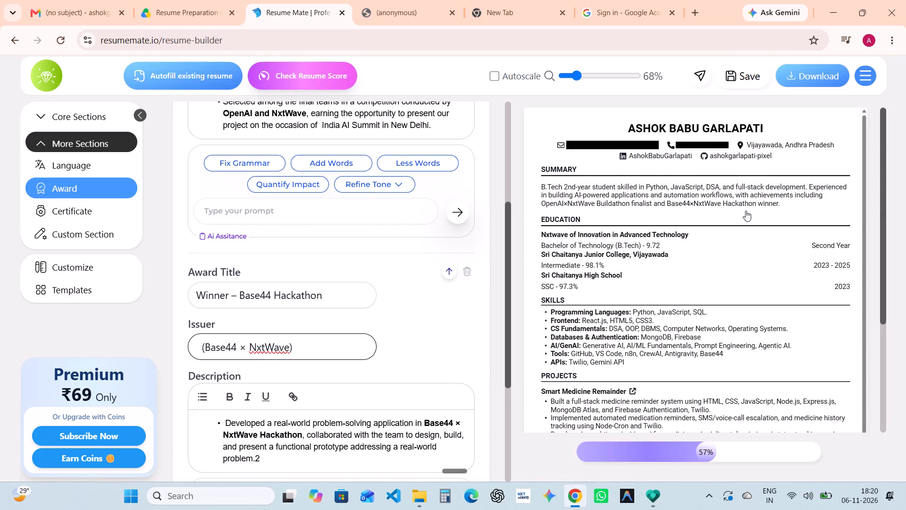
scroll(746, 211, "down", 2)
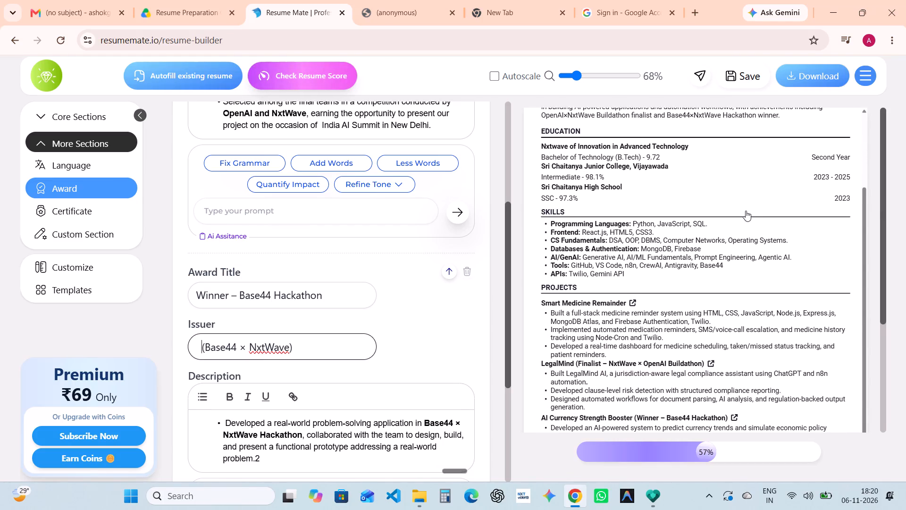
scroll(644, 180, "up", 1)
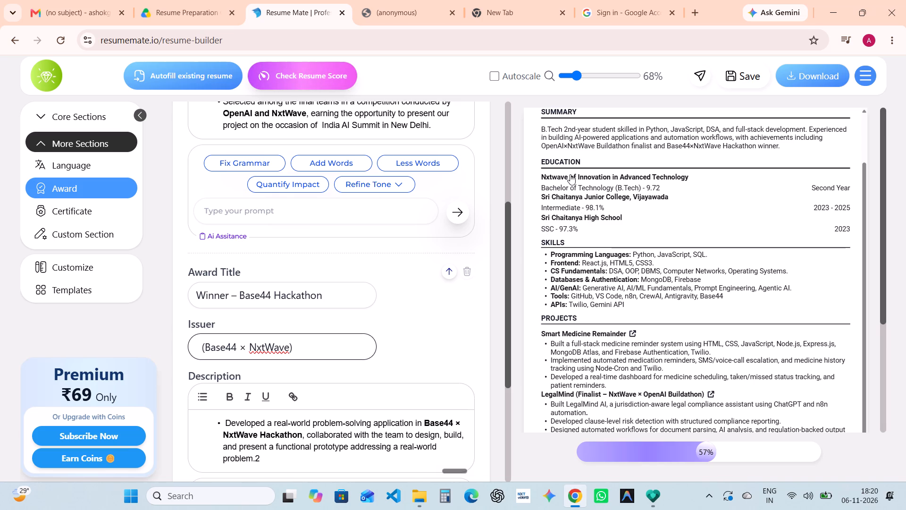
Start downloading the edited resume from Resume Mate.
left_click(818, 70)
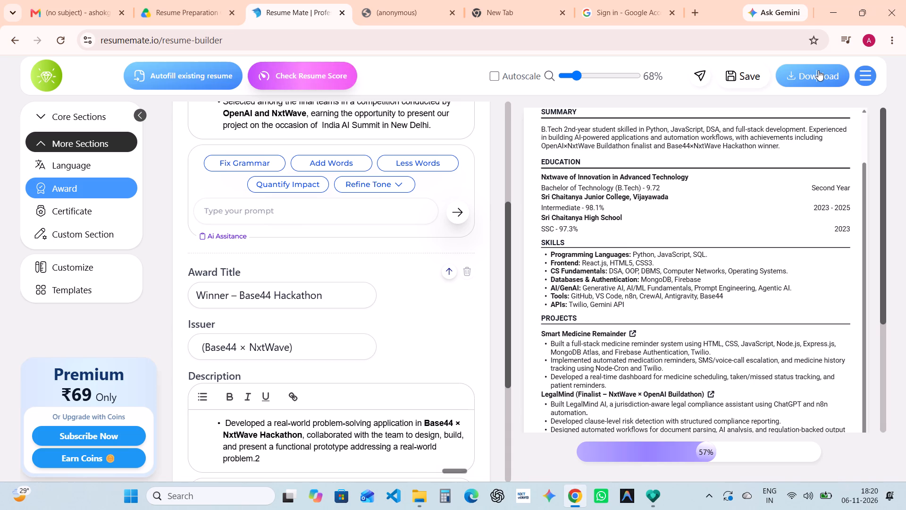
scroll(746, 144, "down", 3)
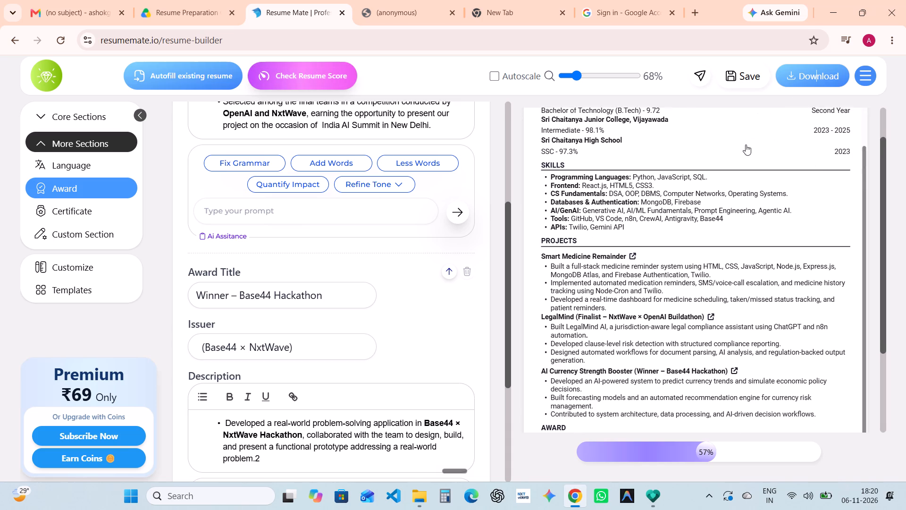
Save the edited resume after looking over its Skills, Projects and Award sections in the preview.
scroll(746, 144, "down", 2)
scroll(746, 144, "up", 2)
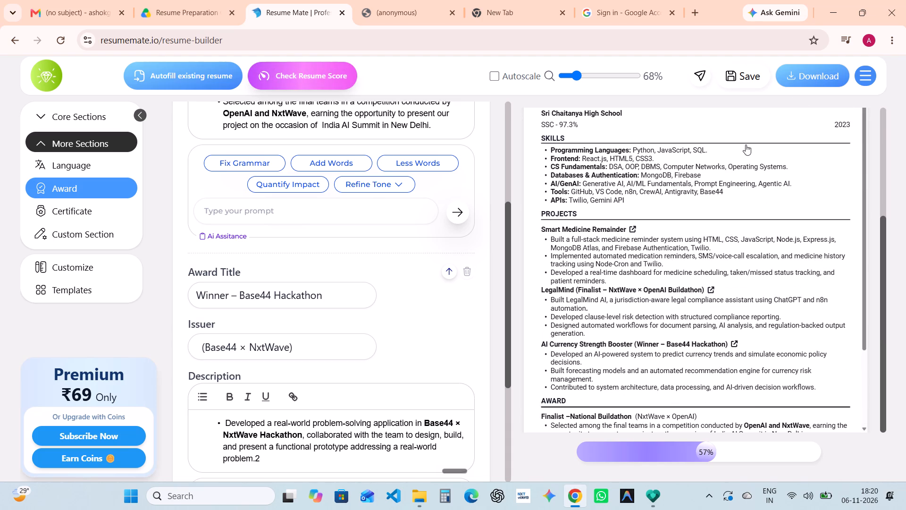
left_click(737, 76)
Try to download the edited resume from the resume builder.
left_click(815, 69)
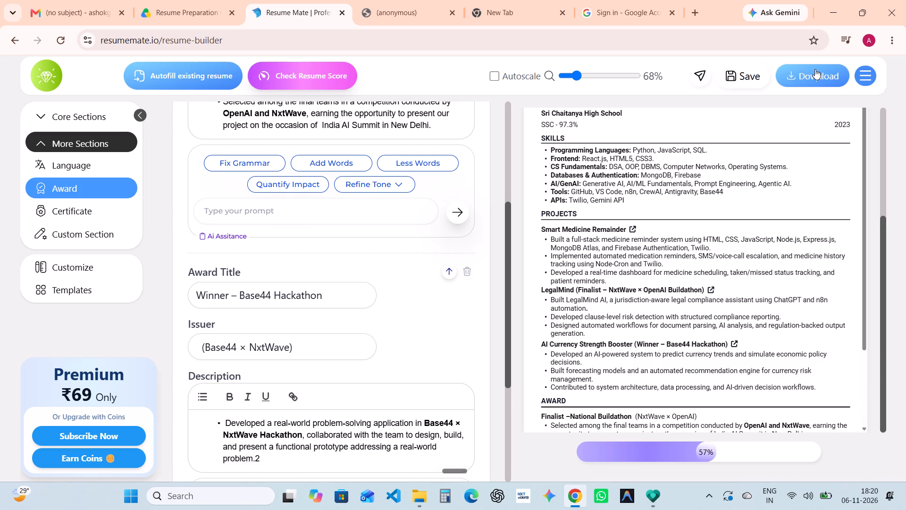
double_click(815, 69)
Run the resume score check on the current resume.
scroll(433, 163, "up", 3)
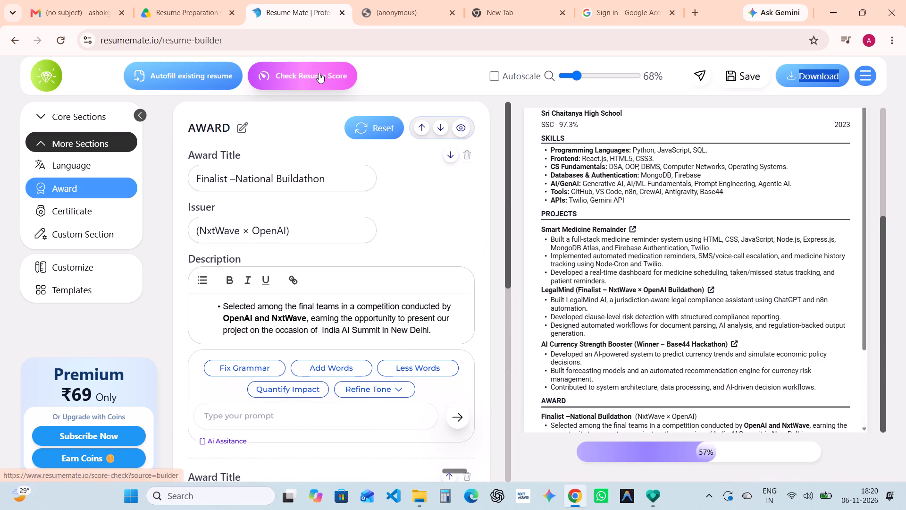
left_click(319, 73)
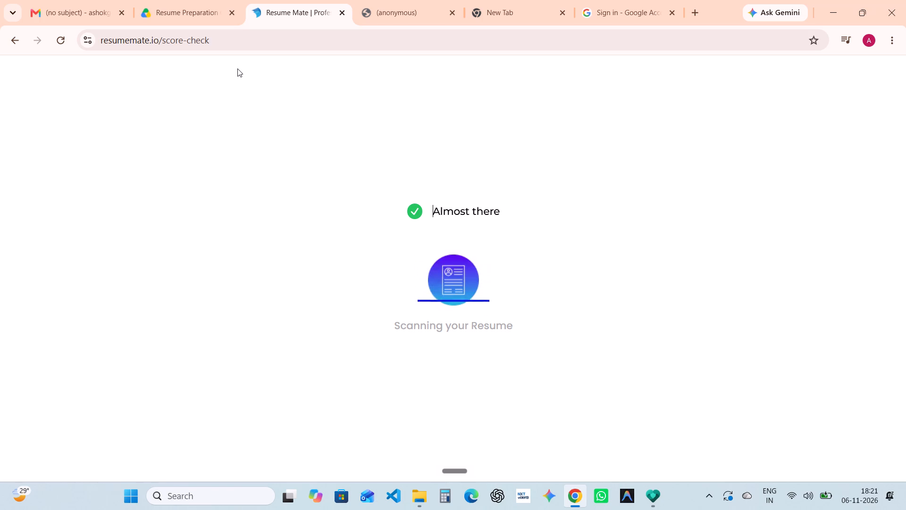
View the Overleaf demo resume near 49:52 in the Resume Preparation Guidance recording in full screen, and exit full screen.
left_click(207, 5)
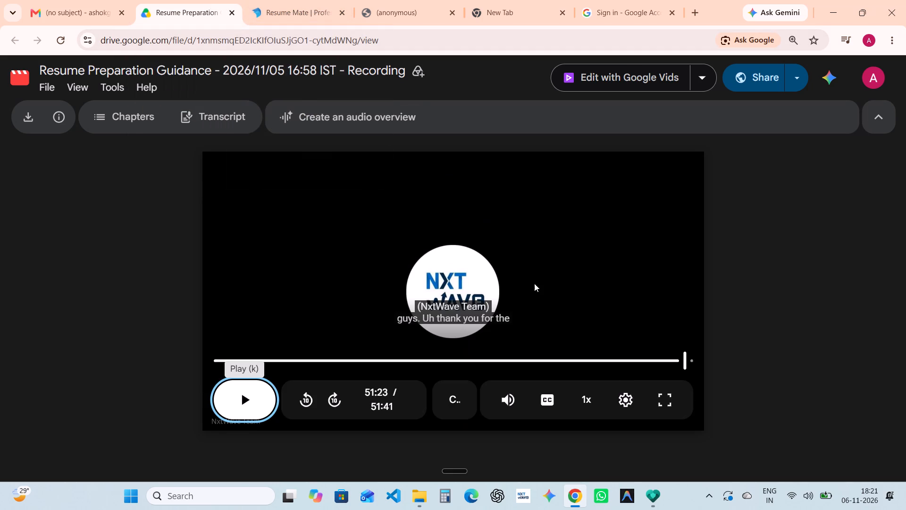
left_click(671, 361)
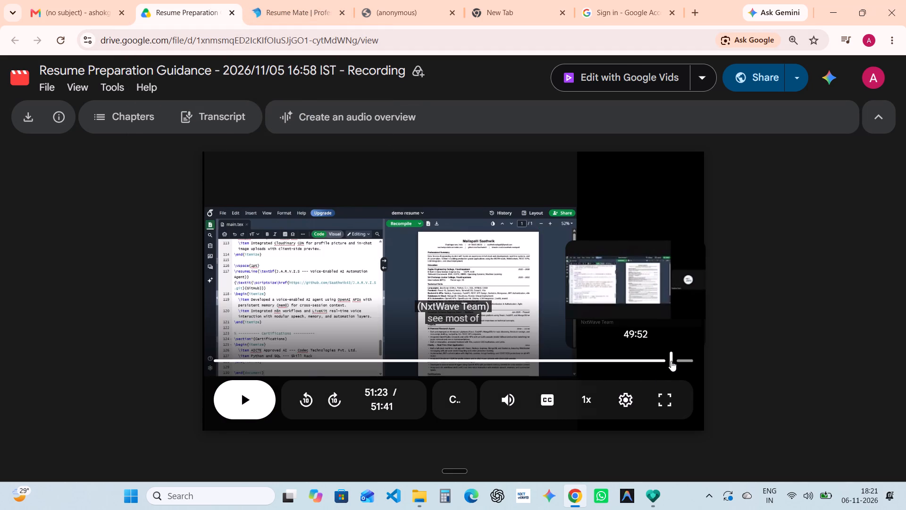
left_click(660, 397)
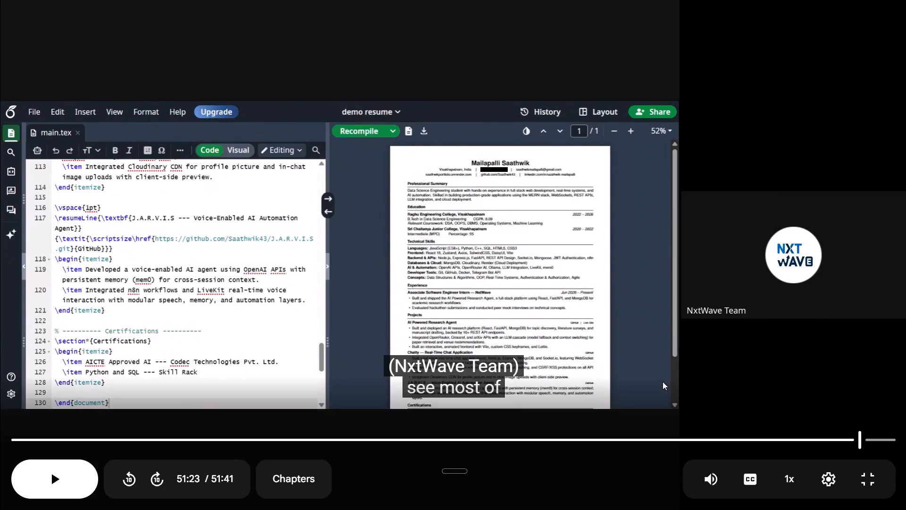
key("Escape")
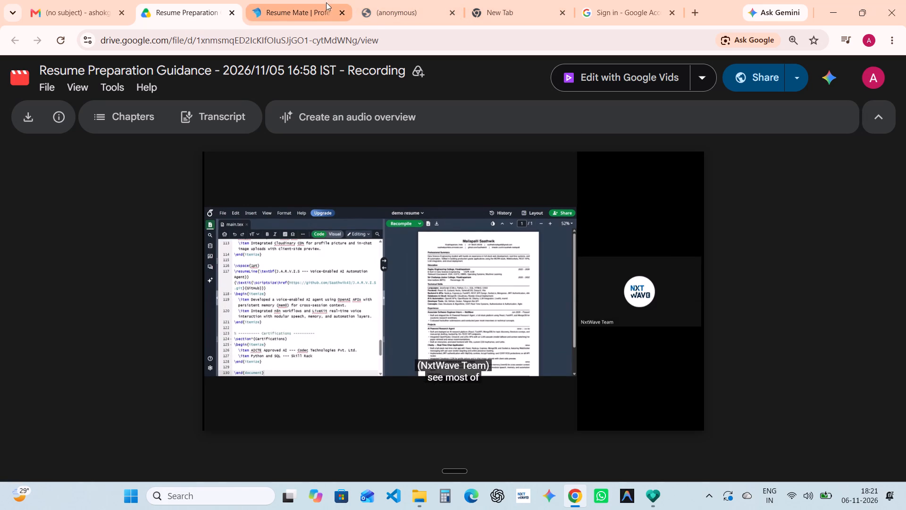
Return to the Resume Mate score check and dismiss the update notification and the paid plan offer without choosing a plan.
left_click(326, 2)
scroll(519, 184, "down", 3)
scroll(519, 184, "up", 1)
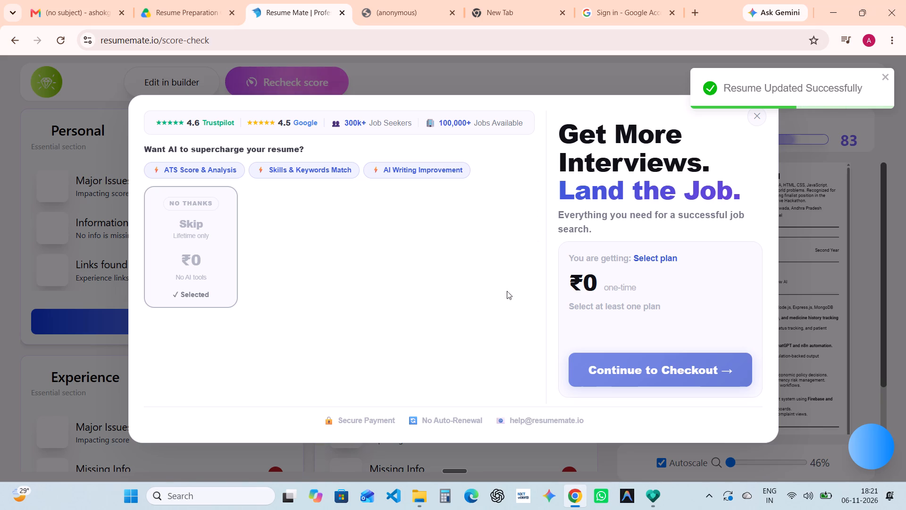
scroll(716, 274, "down", 1)
left_click(886, 74)
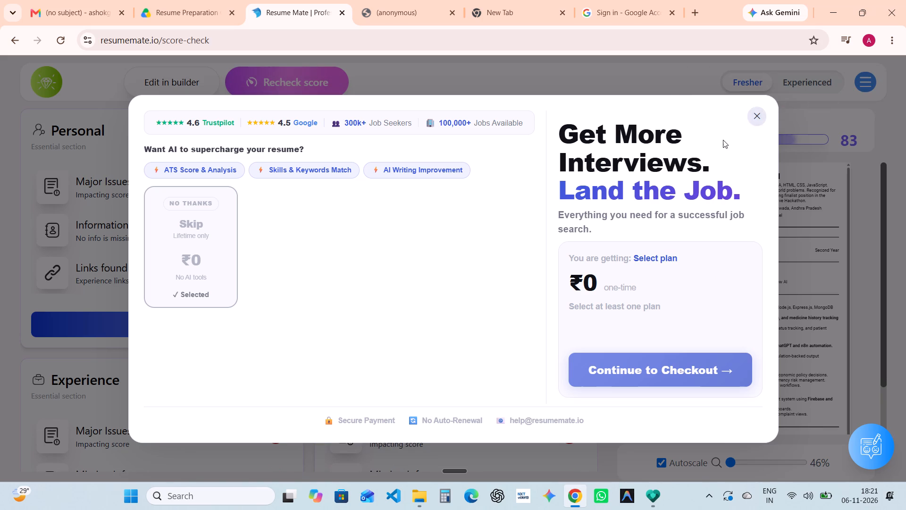
scroll(461, 251, "down", 3)
scroll(461, 251, "up", 2)
scroll(651, 361, "down", 3)
scroll(682, 284, "down", 2)
scroll(757, 119, "down", 1)
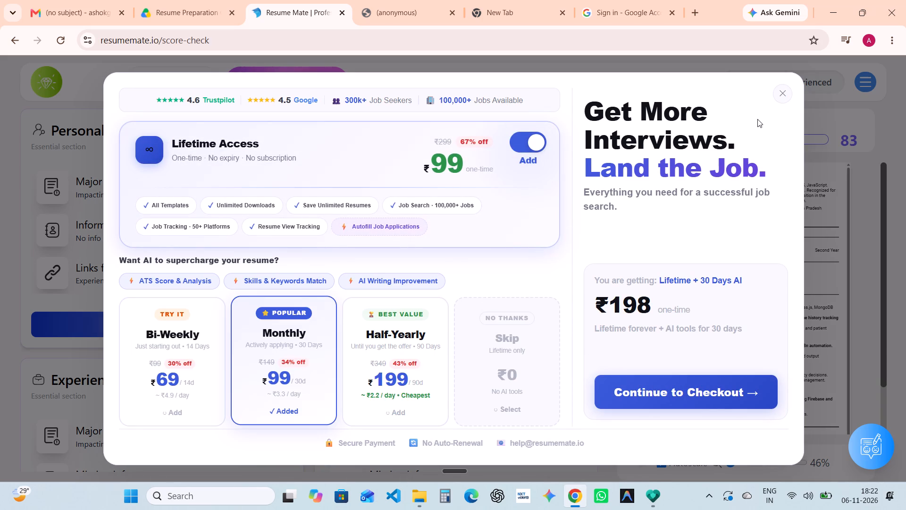
scroll(757, 119, "down", 2)
scroll(348, 273, "down", 3)
left_click(784, 93)
Review the resume preview in the score report from the header to the Certificate section.
scroll(719, 222, "down", 2)
scroll(719, 222, "up", 3)
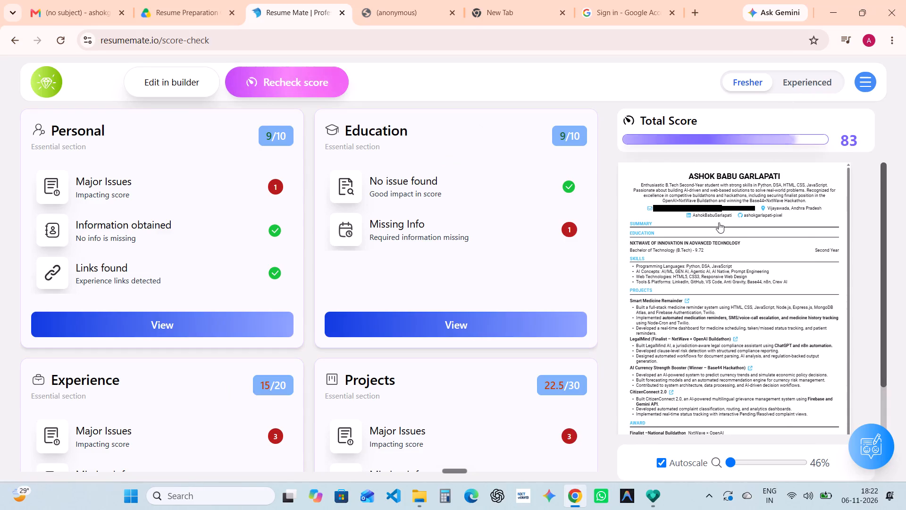
scroll(719, 222, "down", 4)
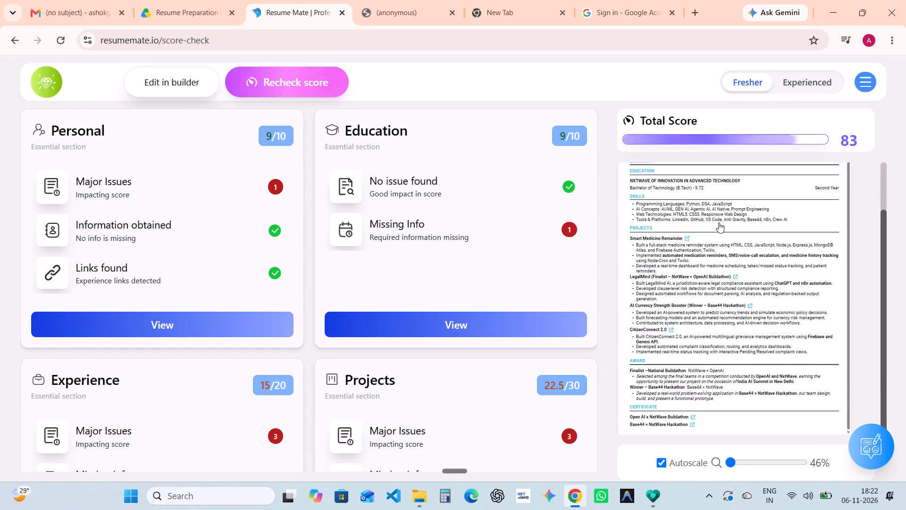
scroll(719, 222, "down", 1)
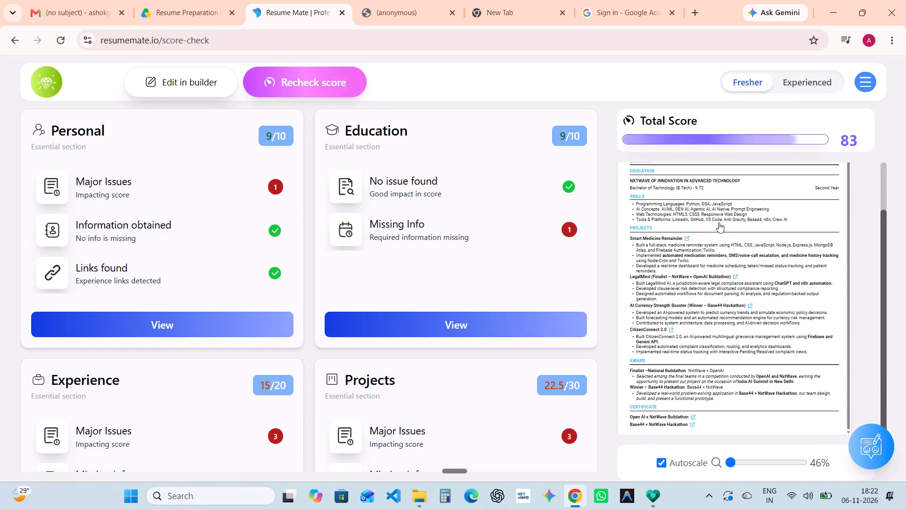
scroll(719, 222, "down", 1)
scroll(719, 222, "up", 2)
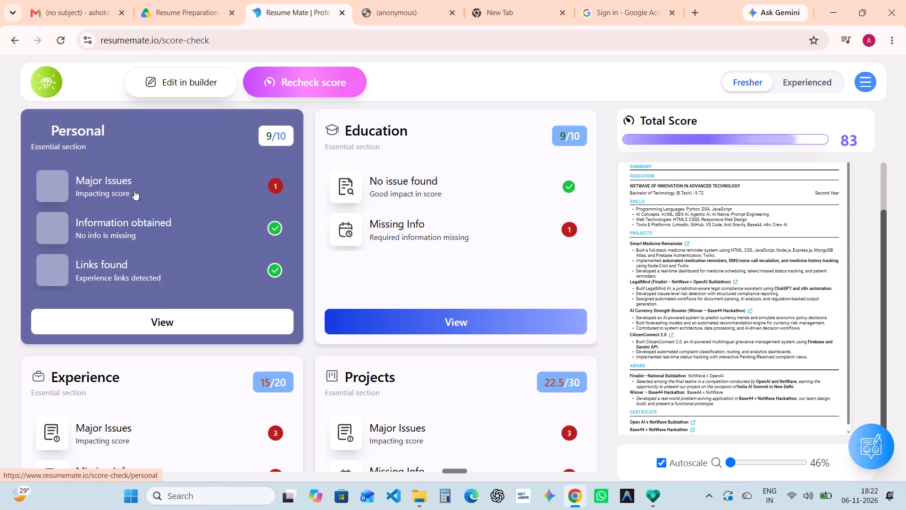
Examine the issues listed for the Personal section in the score report.
left_click(164, 317)
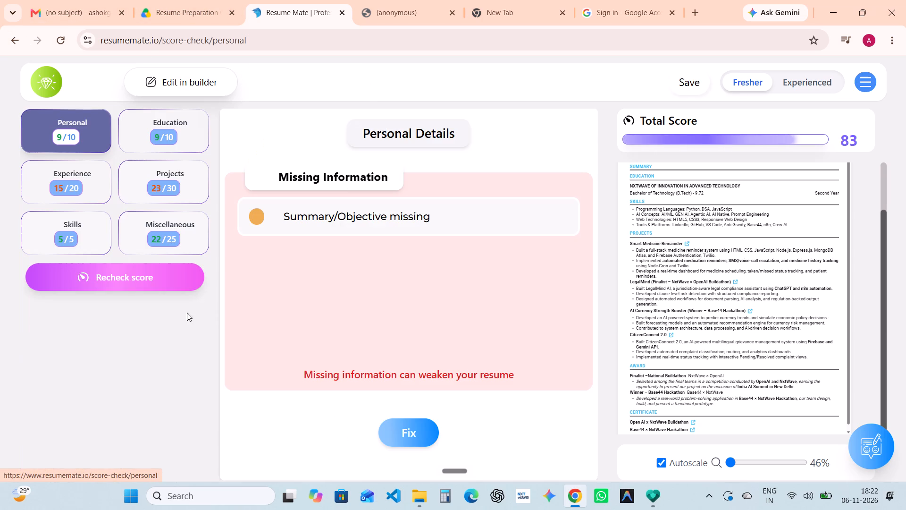
scroll(286, 306, "down", 1)
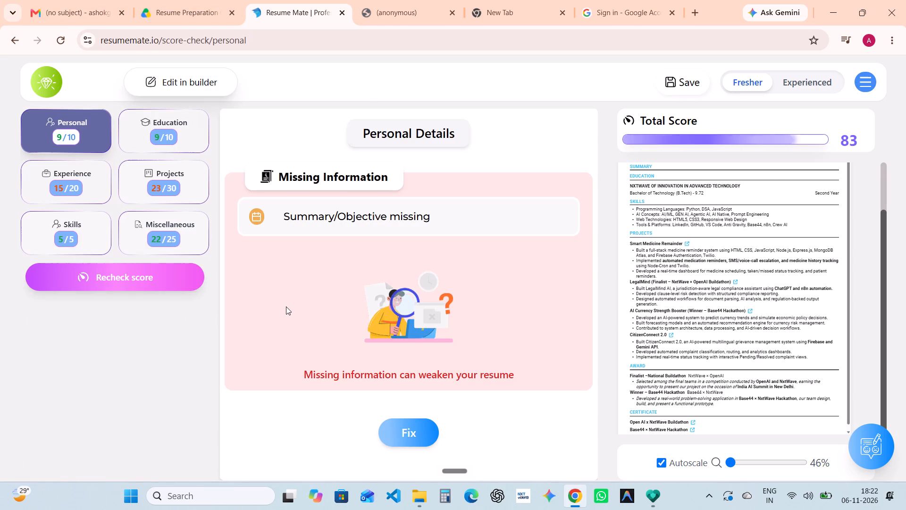
scroll(286, 306, "up", 1)
scroll(708, 187, "up", 4)
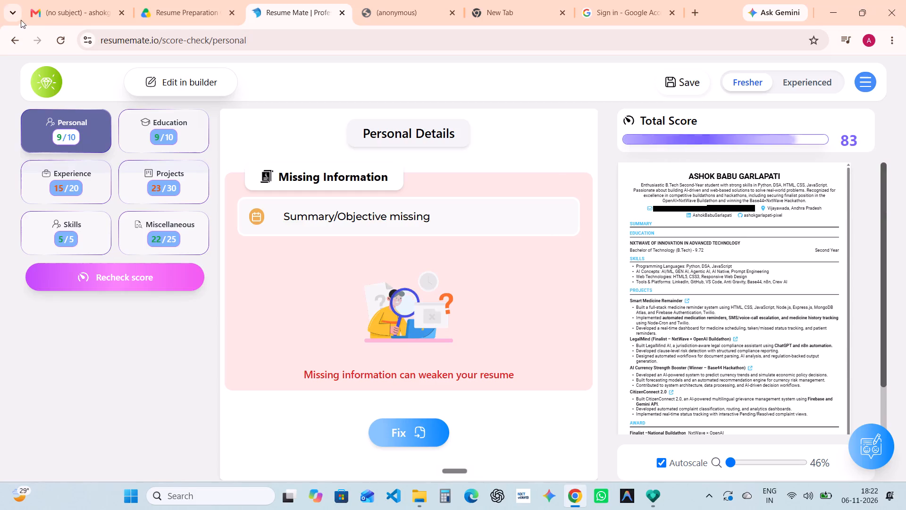
Go back from the score report to the resume builder.
left_click(17, 36)
left_click(17, 36)
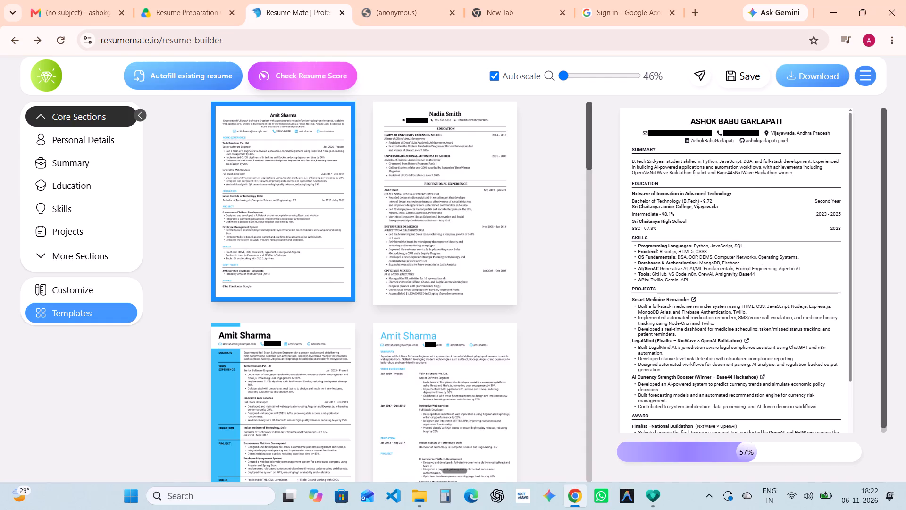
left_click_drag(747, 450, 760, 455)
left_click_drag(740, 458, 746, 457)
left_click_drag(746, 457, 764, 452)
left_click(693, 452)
Look over the resume preview down to the Certificate section and try downloading the resume again.
scroll(705, 326, "down", 2)
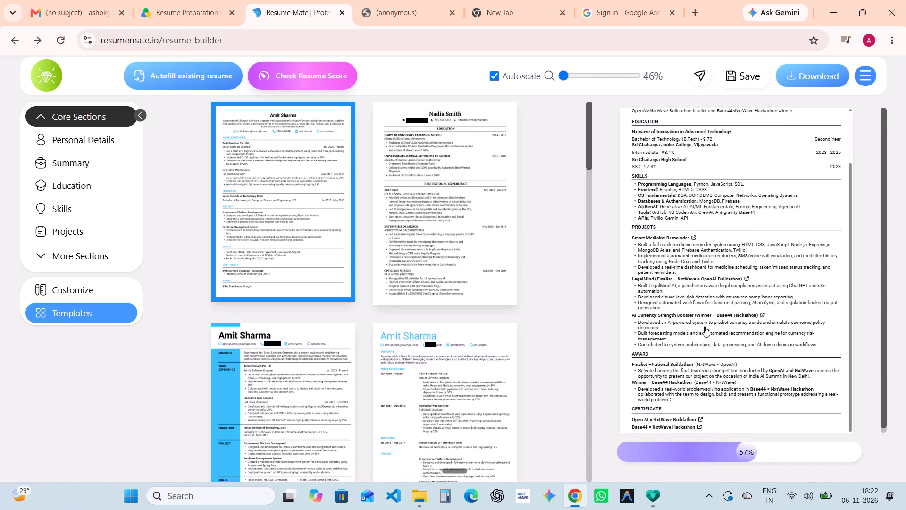
scroll(705, 326, "down", 1)
scroll(705, 326, "up", 4)
left_click_drag(810, 63, 806, 72)
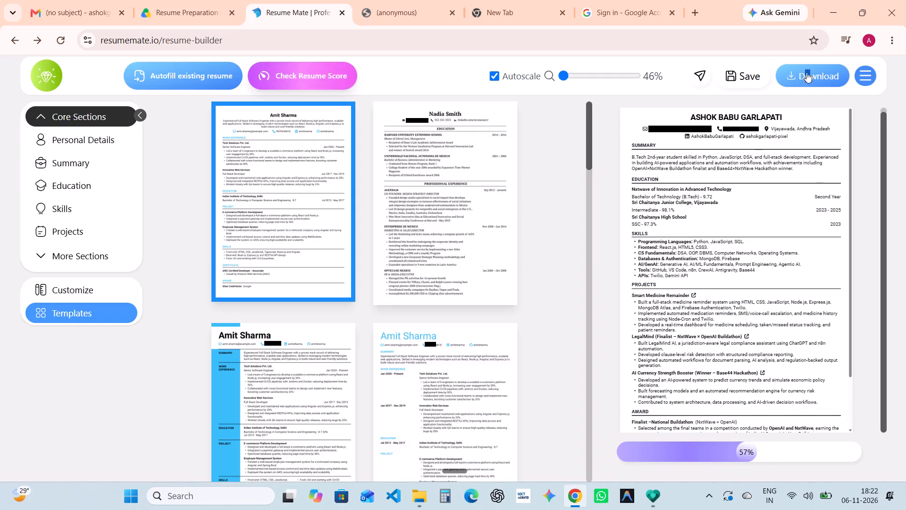
left_click_drag(806, 72, 807, 75)
left_click(807, 75)
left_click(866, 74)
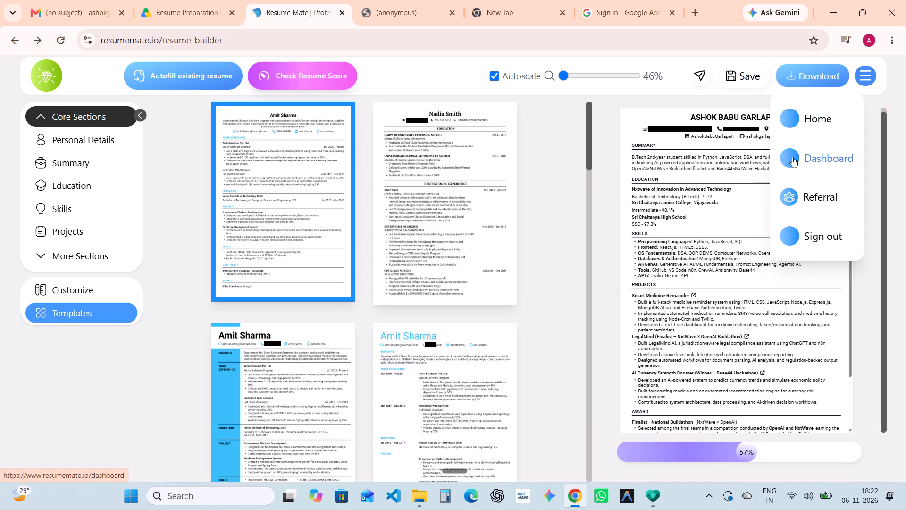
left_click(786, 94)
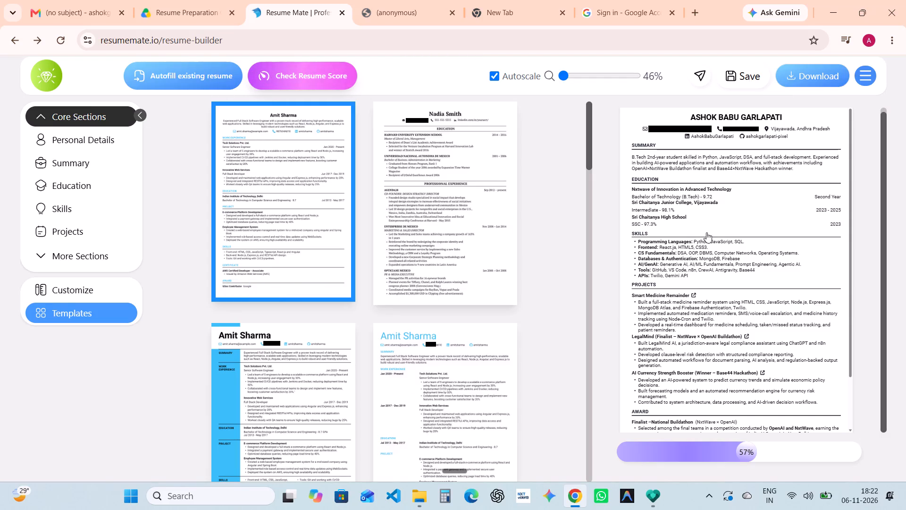
Look over the resume preview down to the Certificate section and save the resume.
scroll(671, 141, "down", 4)
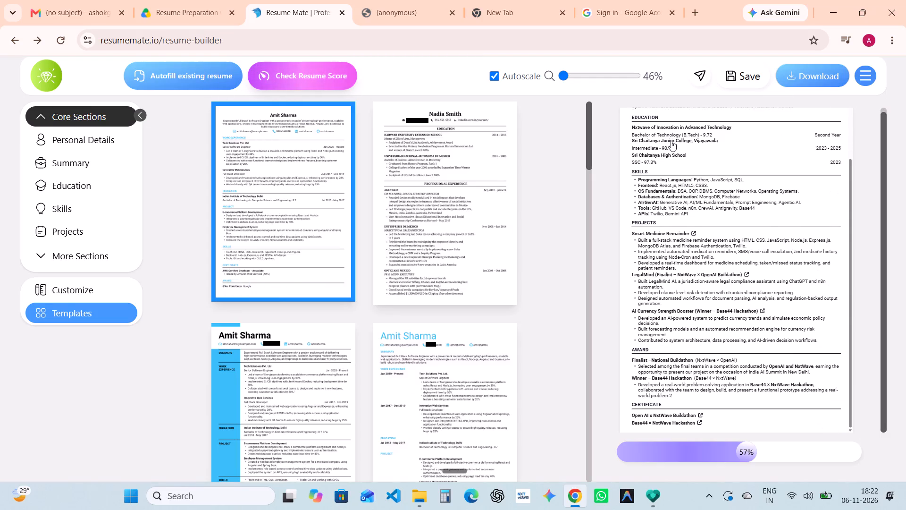
scroll(671, 141, "up", 3)
left_click(735, 76)
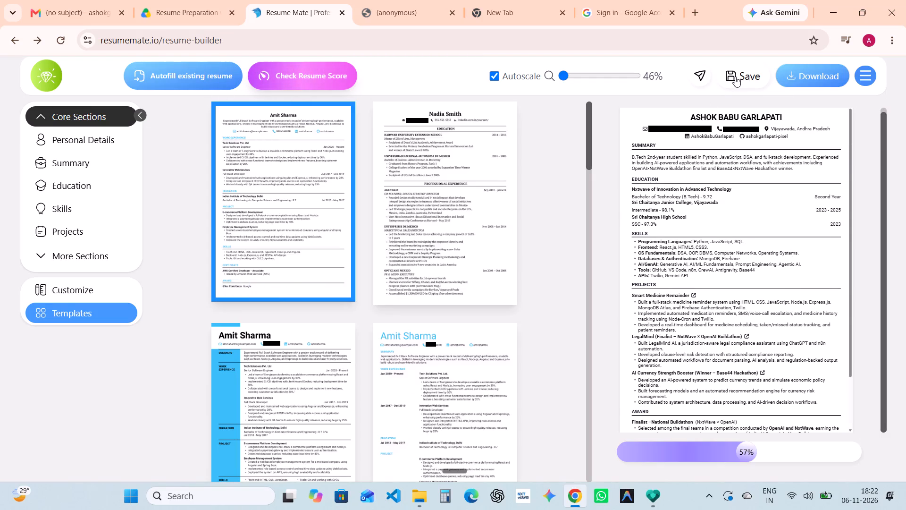
Set the resume's sharing to Public, copy its shareable link and close the sharing dialog.
left_click(700, 74)
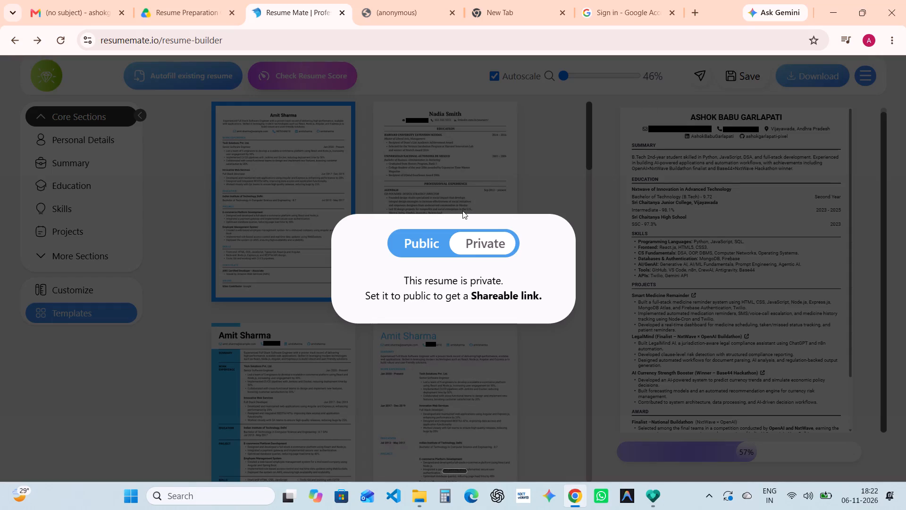
left_click(411, 242)
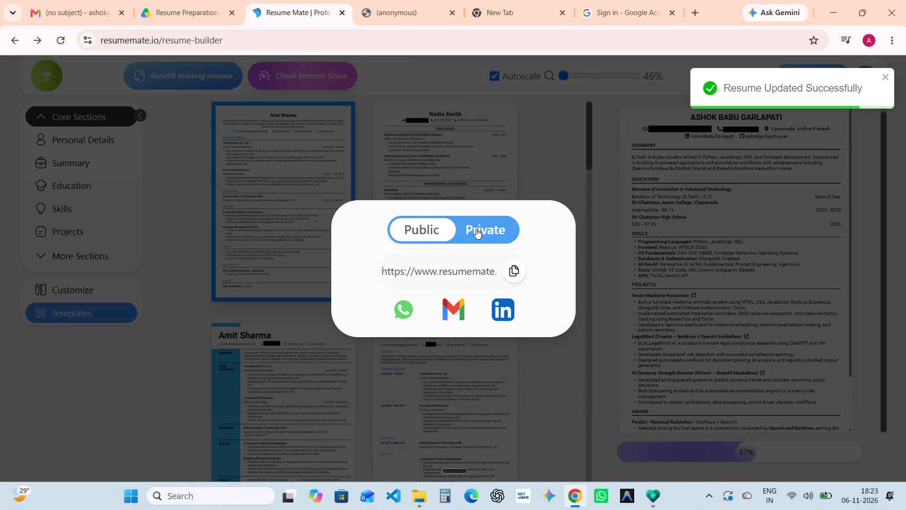
left_click(476, 229)
left_click(422, 247)
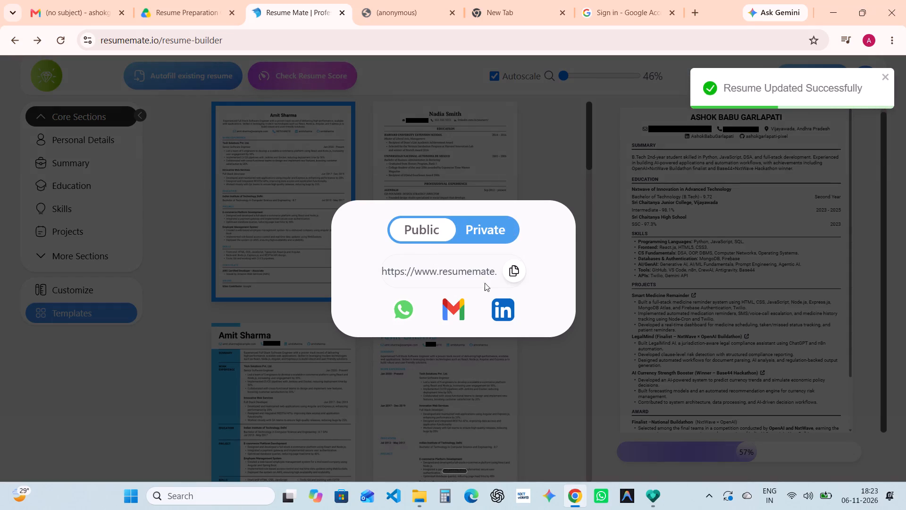
left_click(507, 272)
left_click(528, 167)
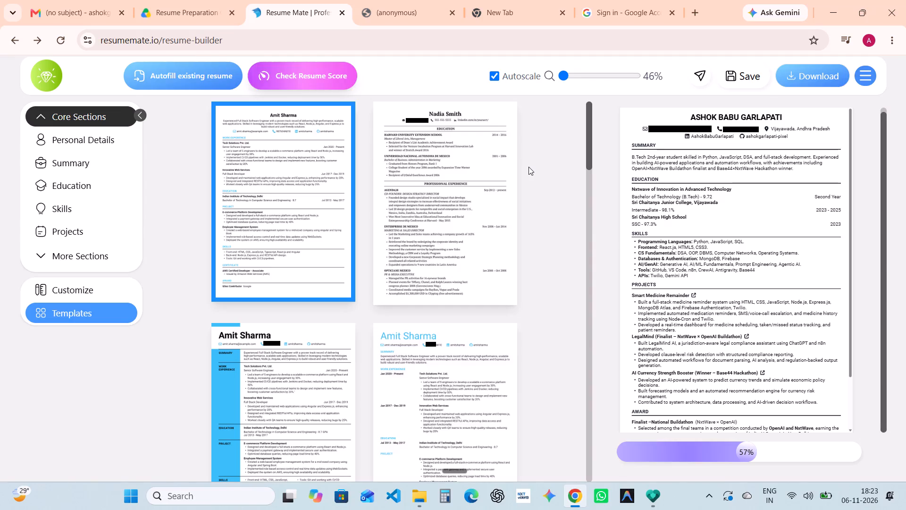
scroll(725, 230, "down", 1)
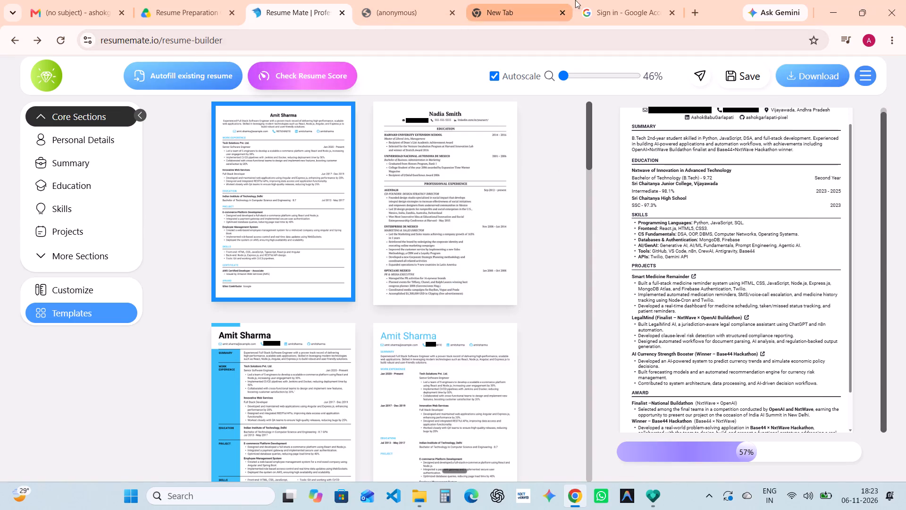
Enter a web search beginning with "resume making v" in a new browser tab.
left_click(702, 12)
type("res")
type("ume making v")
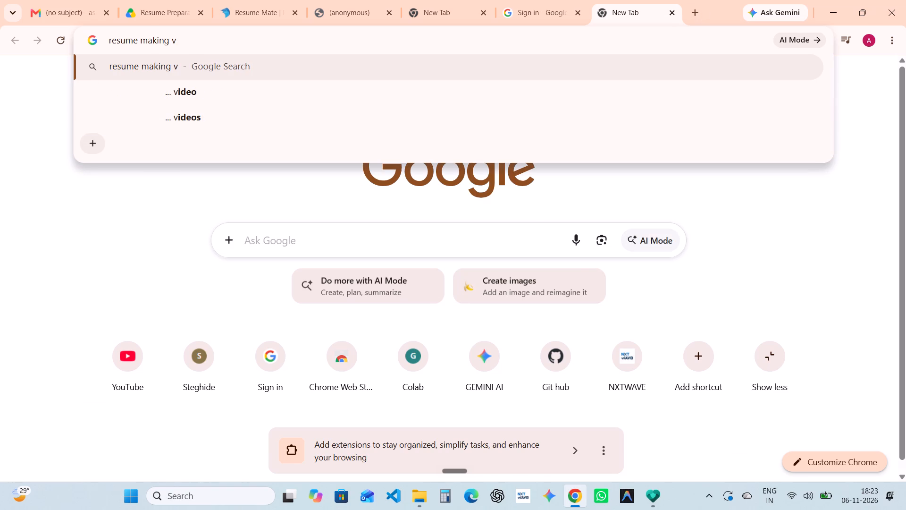
Search Google for "resume making website" and reload the results page.
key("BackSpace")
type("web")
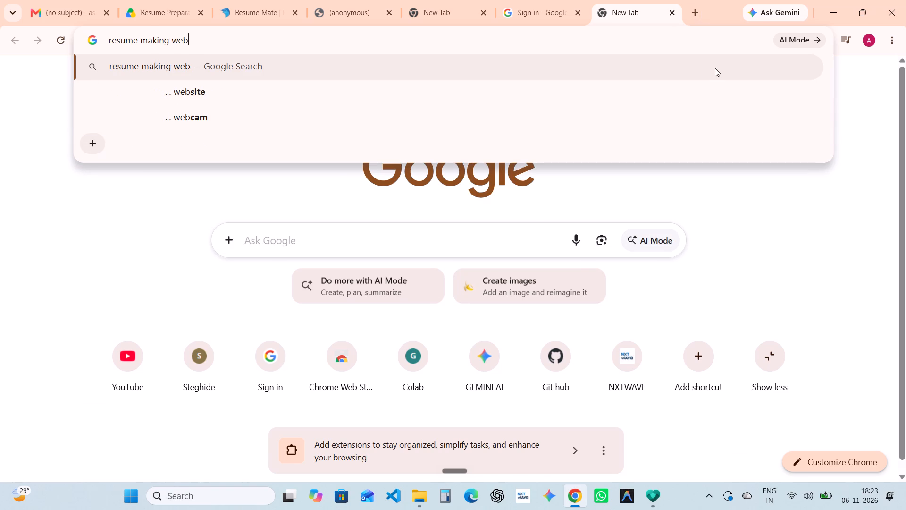
left_click(436, 96)
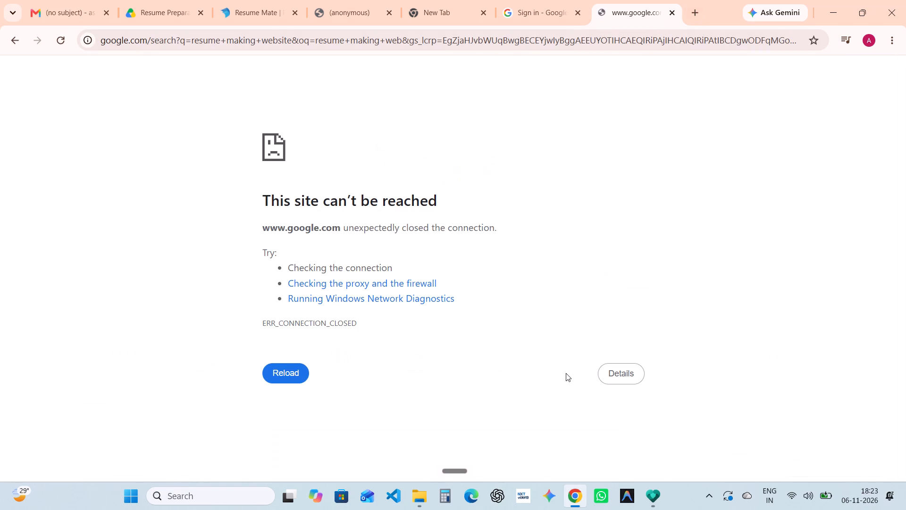
triple_click(278, 373)
triple_click(278, 373)
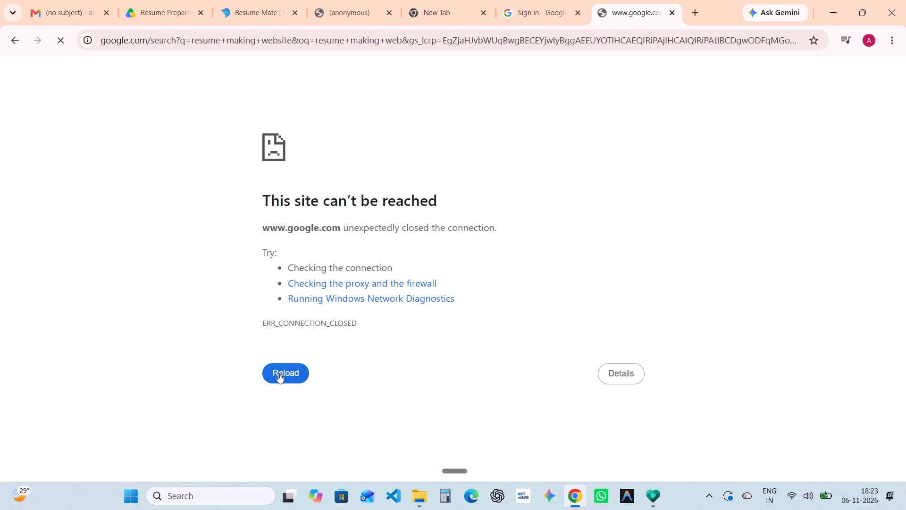
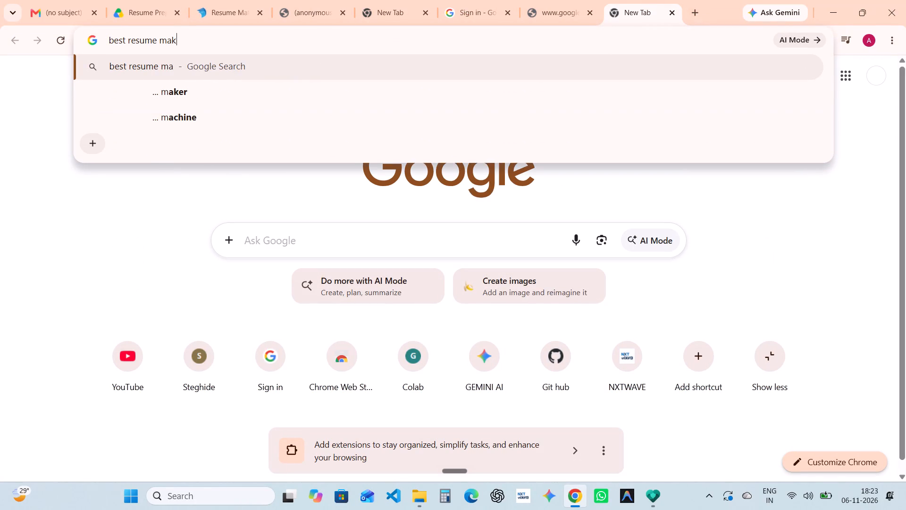
type("ing we")
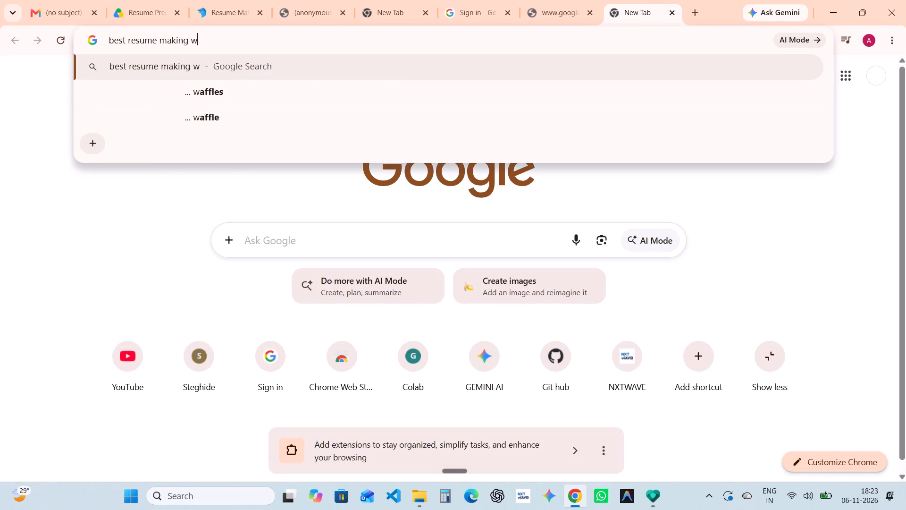
type("bsites")
key("Return")
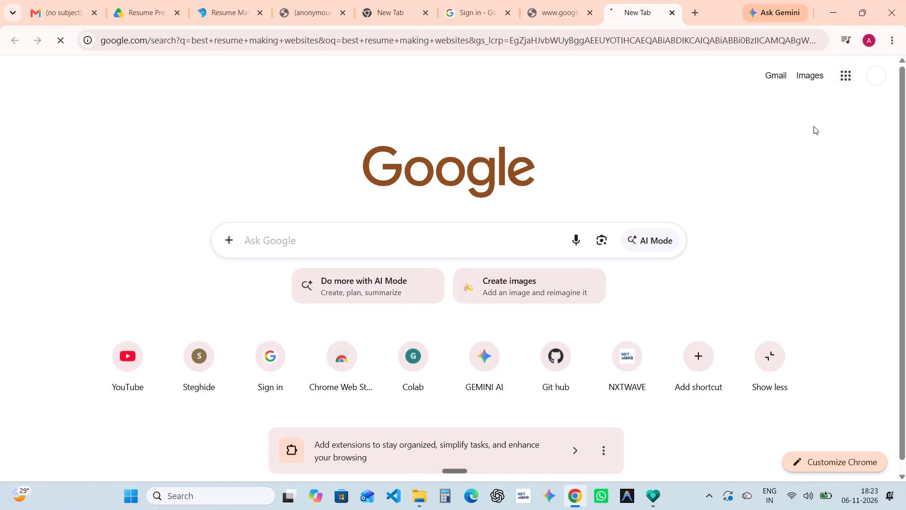
scroll(727, 70, "down", 4)
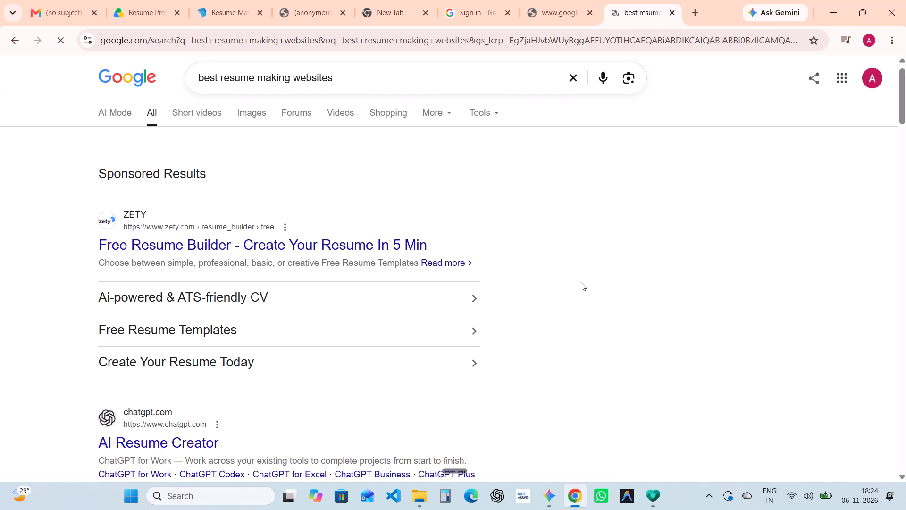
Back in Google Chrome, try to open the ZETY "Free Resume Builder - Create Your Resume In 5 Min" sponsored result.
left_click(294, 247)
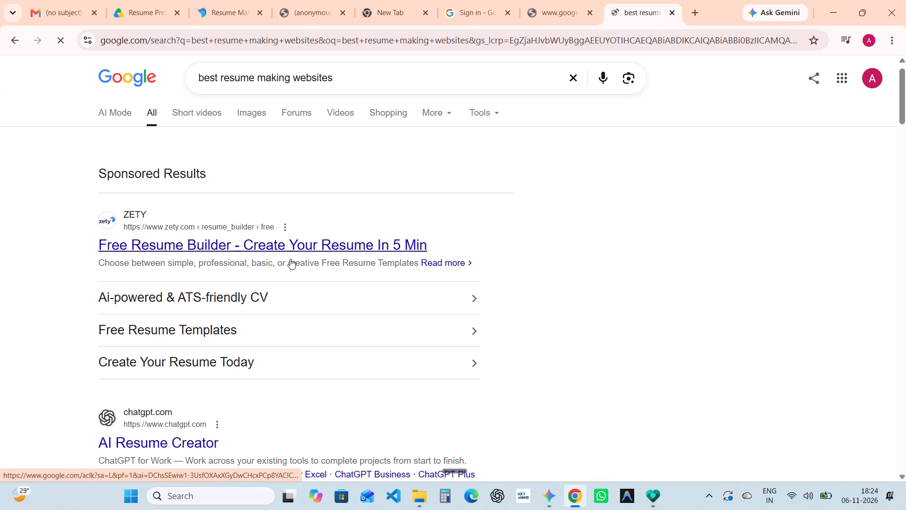
Examine the sponsored, organic and video search results for a suitable resume builder website.
scroll(279, 305, "down", 6)
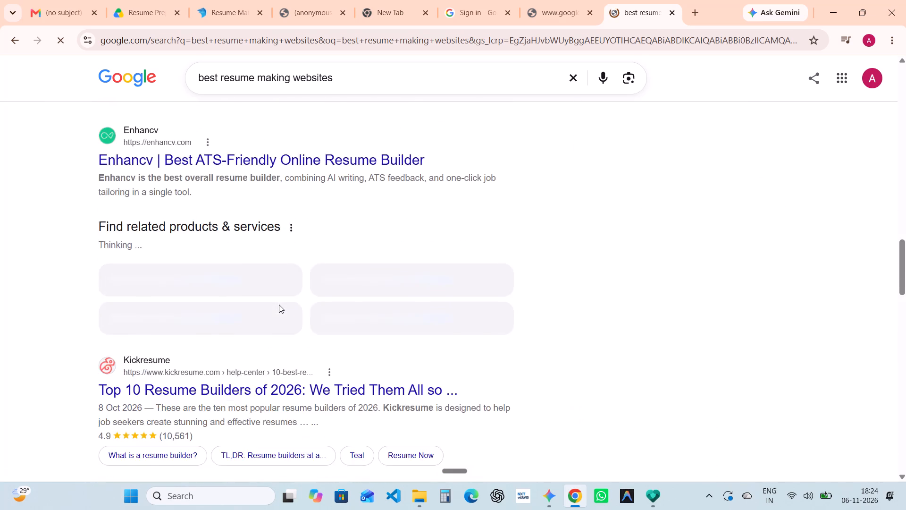
scroll(279, 305, "down", 1)
scroll(279, 305, "up", 2)
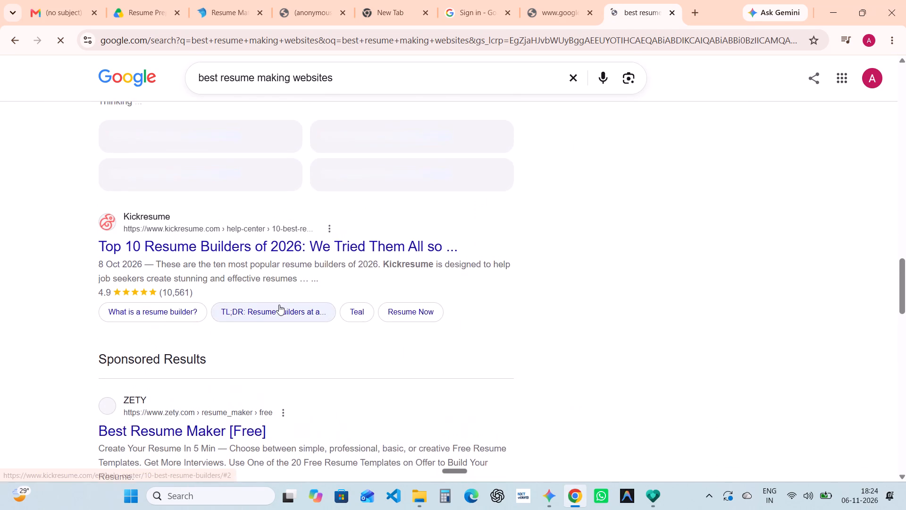
scroll(279, 305, "up", 4)
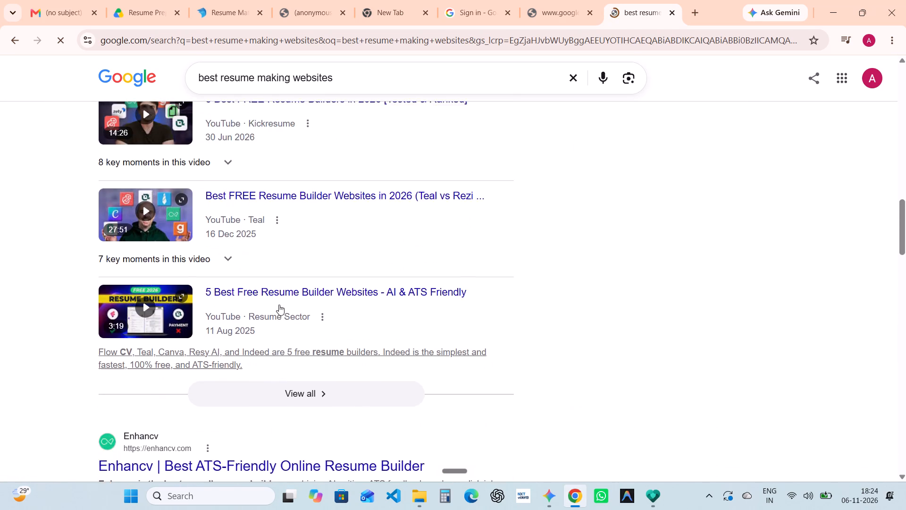
scroll(279, 305, "up", 1)
scroll(279, 305, "down", 1)
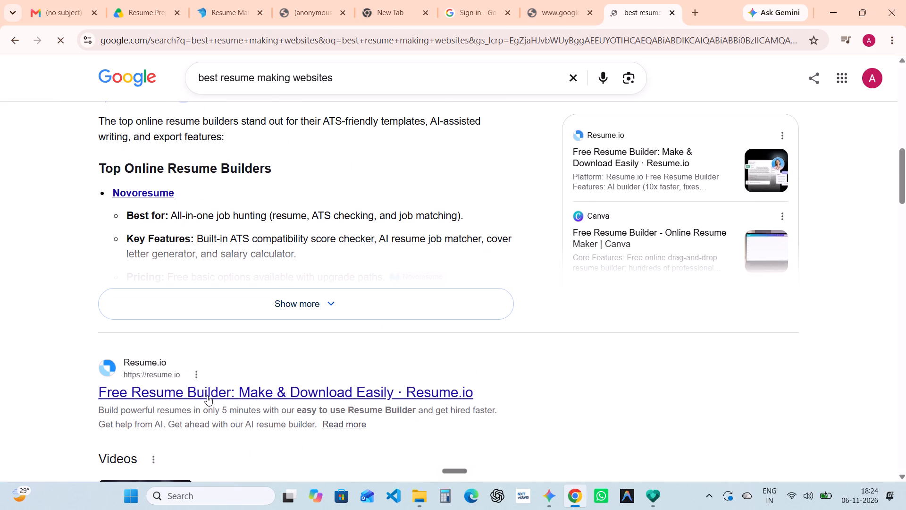
Open the Resume.io search result "Free Resume Builder: Make & Download Easily".
right_click(183, 399)
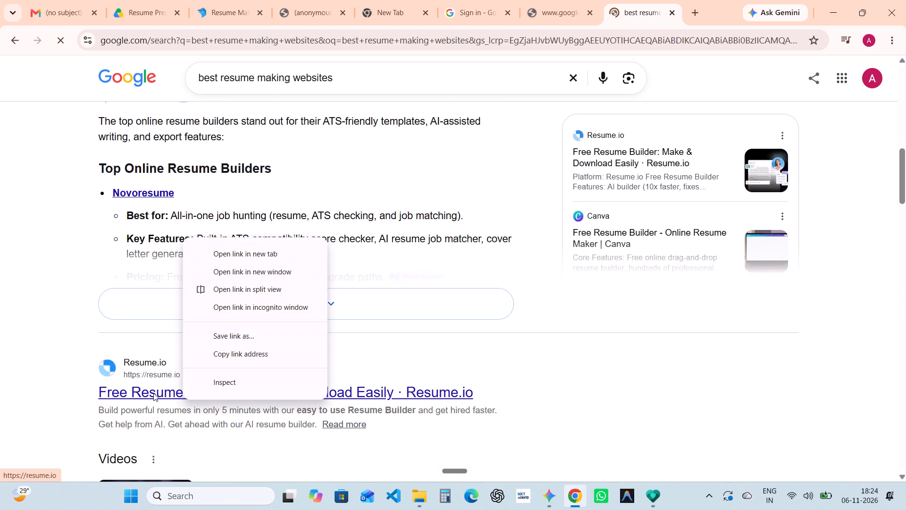
left_click(153, 393)
double_click(153, 393)
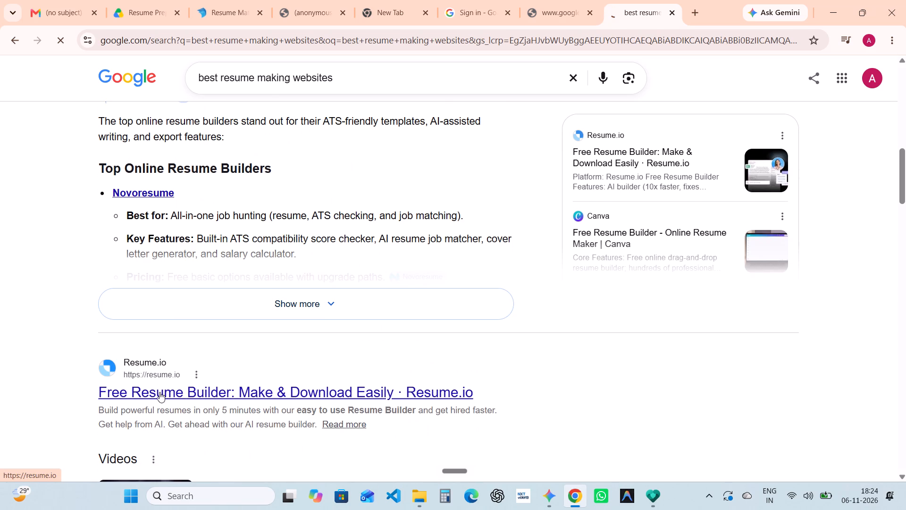
double_click(179, 390)
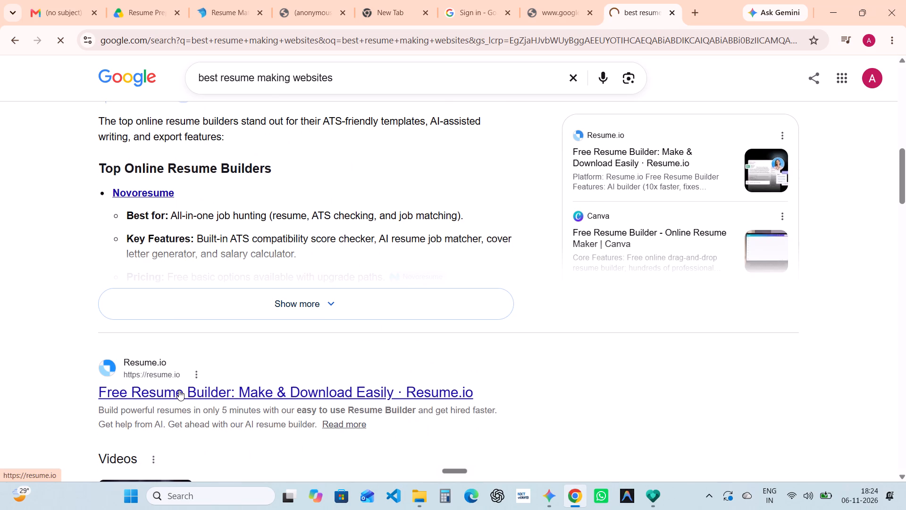
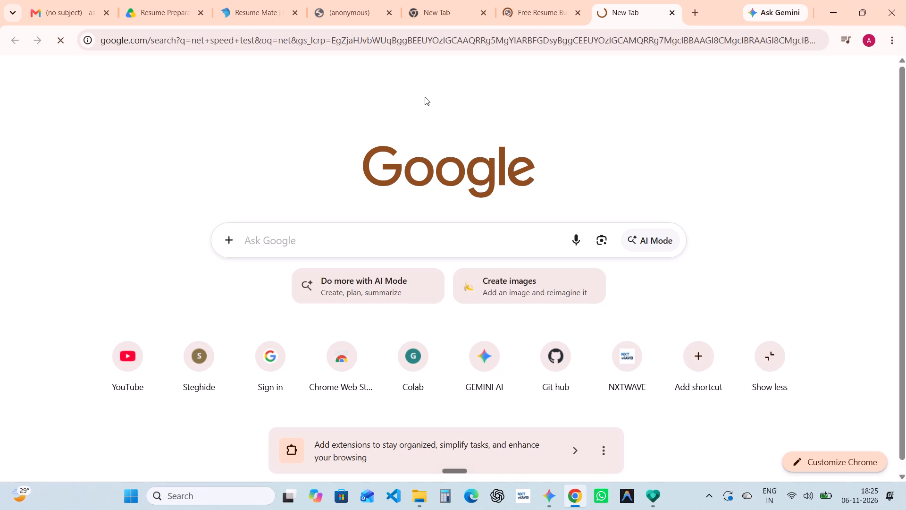
Switch to the Resume.io homepage and try to open the "Upload my resume" option.
left_click(520, 18)
scroll(402, 190, "down", 5)
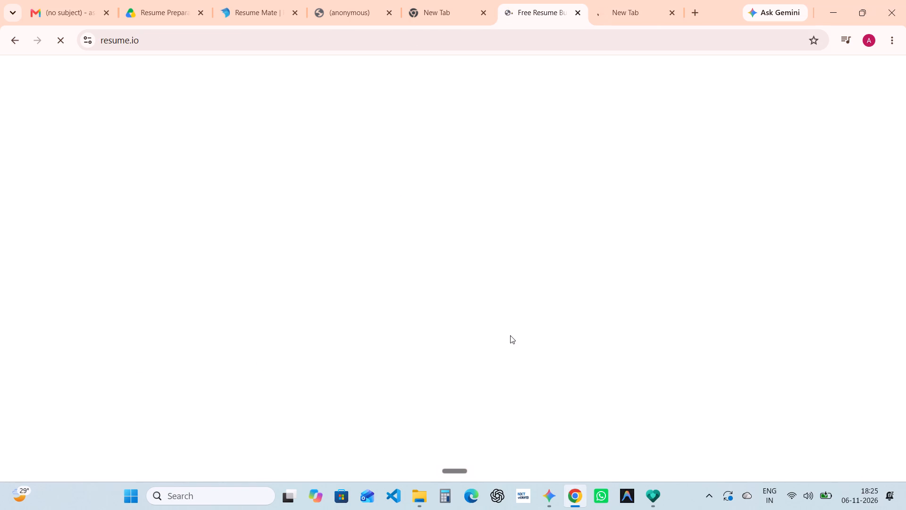
scroll(424, 325, "down", 1)
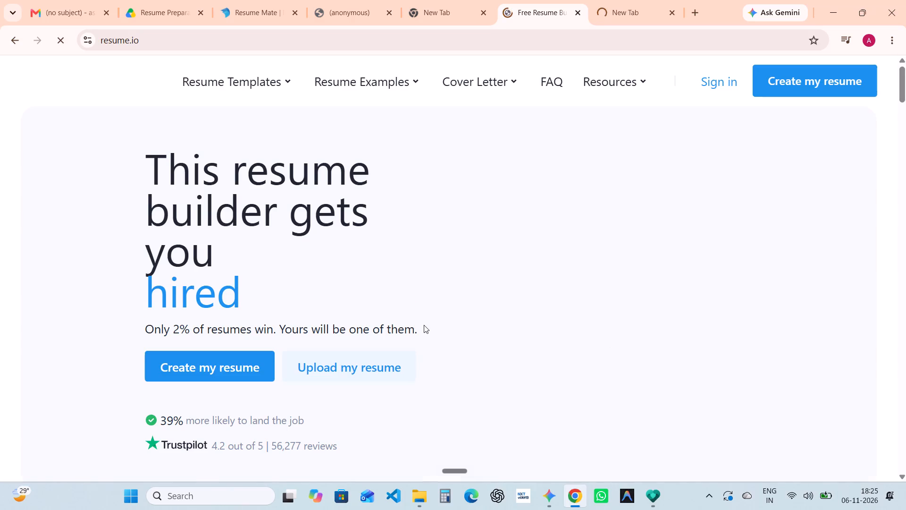
scroll(424, 325, "down", 1)
scroll(274, 234, "up", 1)
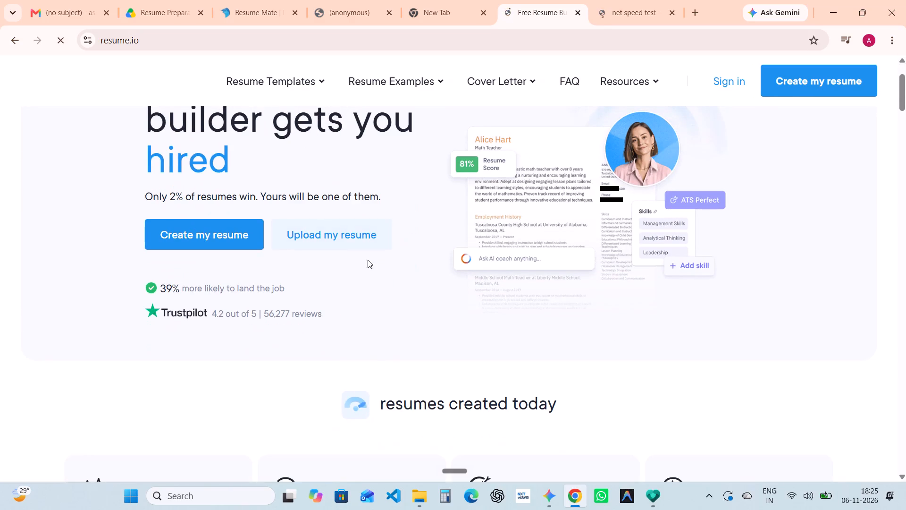
scroll(405, 202, "up", 2)
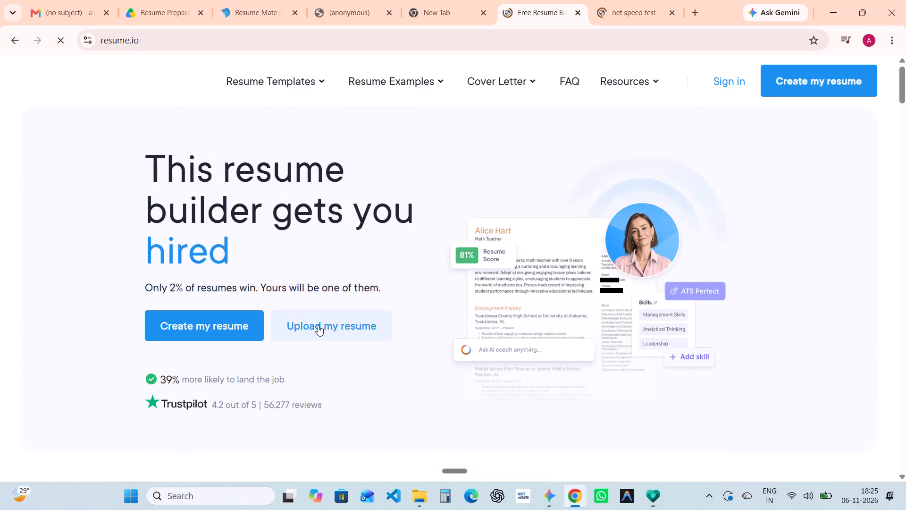
left_click(318, 326)
Examine the lower sections of the Resume.io homepage for what the resume builder offers.
scroll(318, 326, "down", 2)
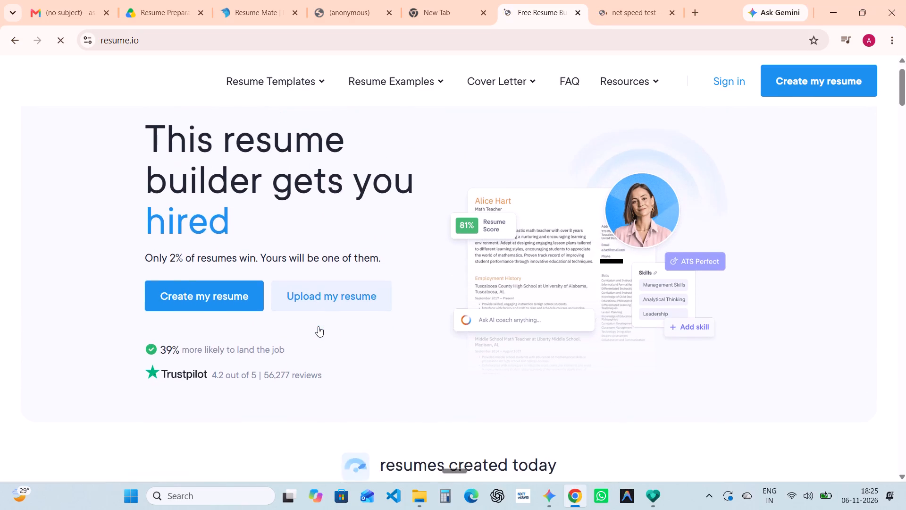
scroll(318, 326, "down", 4)
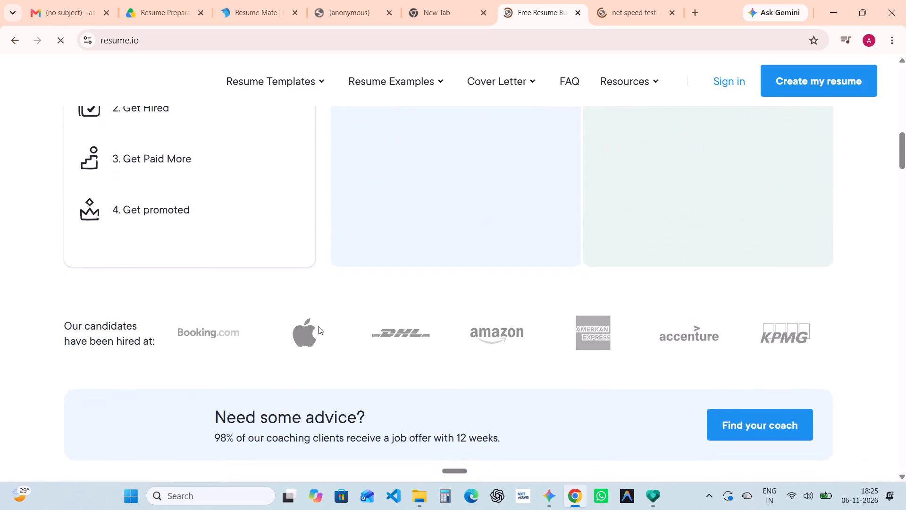
scroll(318, 326, "down", 1)
scroll(318, 326, "up", 10)
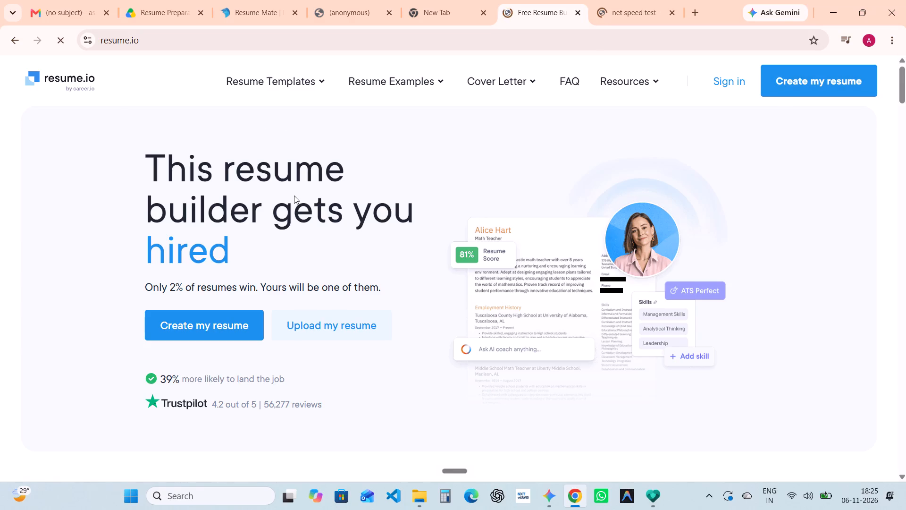
Check the Wi-Fi connection and look through the list of available networks.
left_click(792, 509)
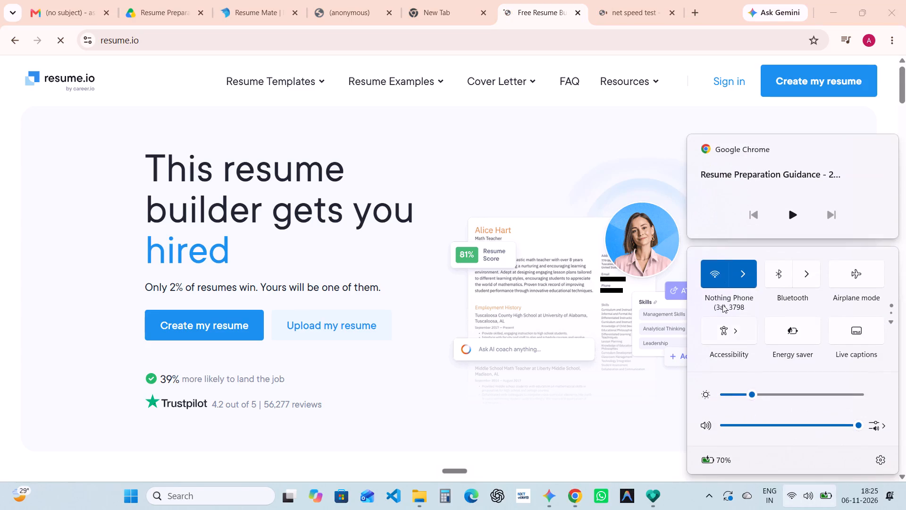
left_click(744, 269)
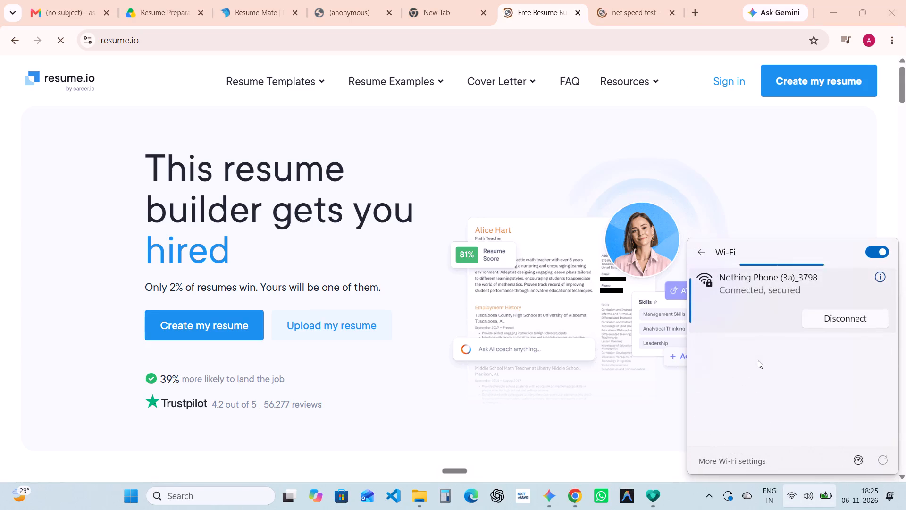
scroll(758, 360, "down", 1)
scroll(768, 322, "down", 3)
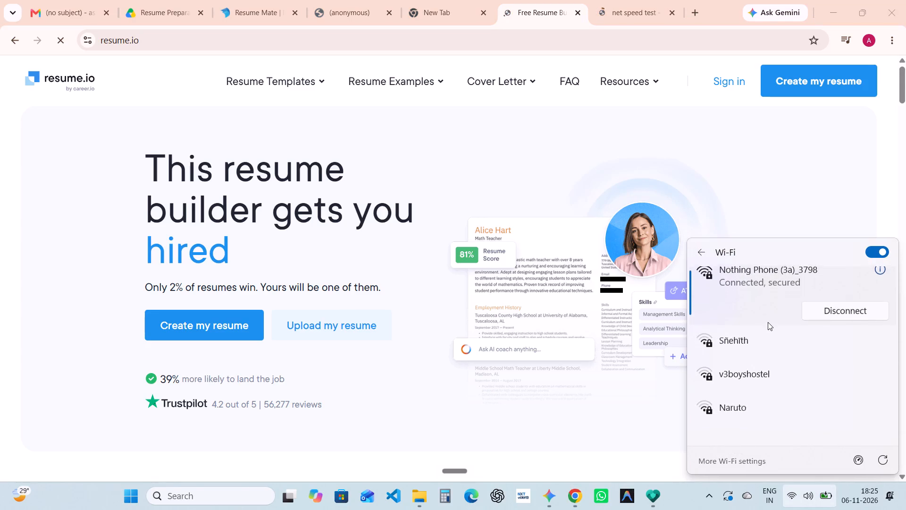
scroll(768, 322, "down", 3)
left_click(785, 190)
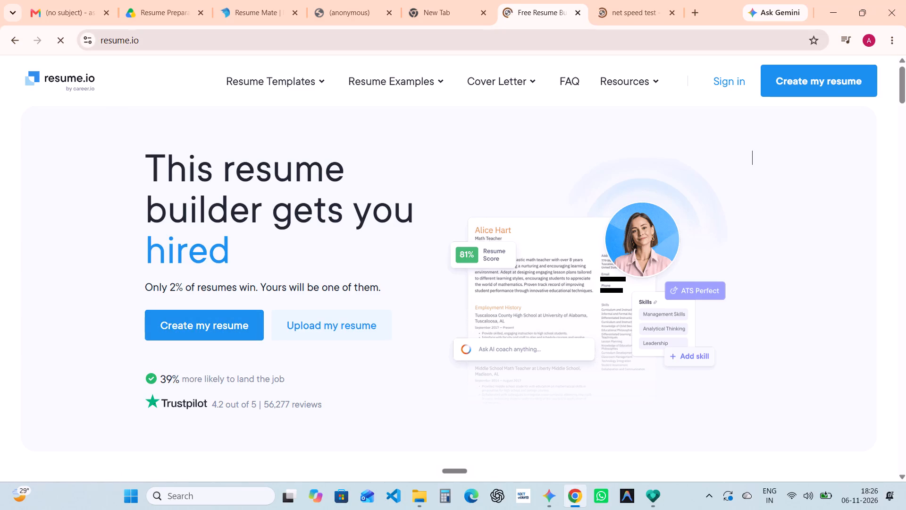
Open the Resume Templates page of the Resume.io website.
left_click(291, 79)
left_click(291, 79)
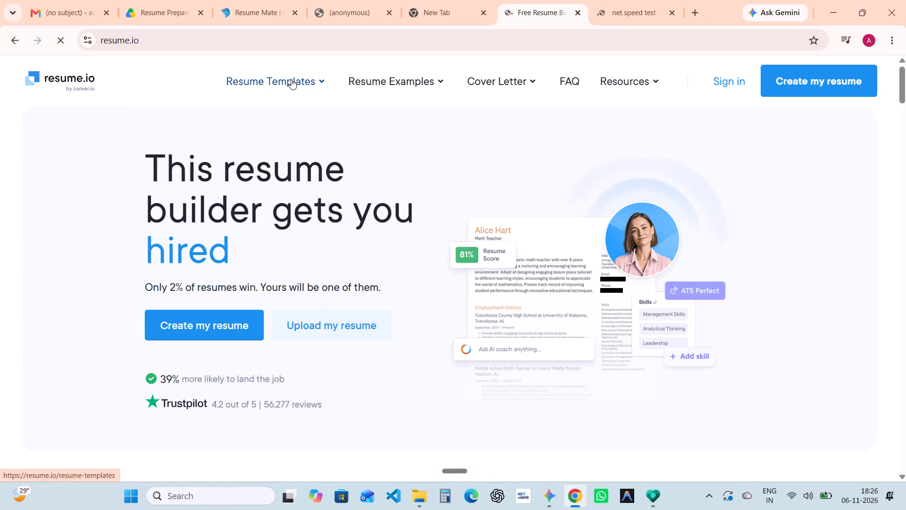
Switch to the "net speed test" search results to check the internet speed test.
left_click(626, 0)
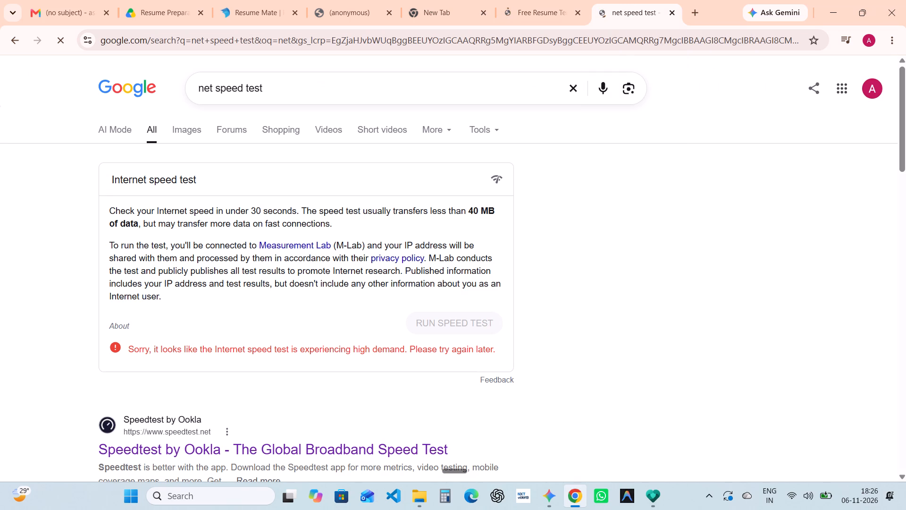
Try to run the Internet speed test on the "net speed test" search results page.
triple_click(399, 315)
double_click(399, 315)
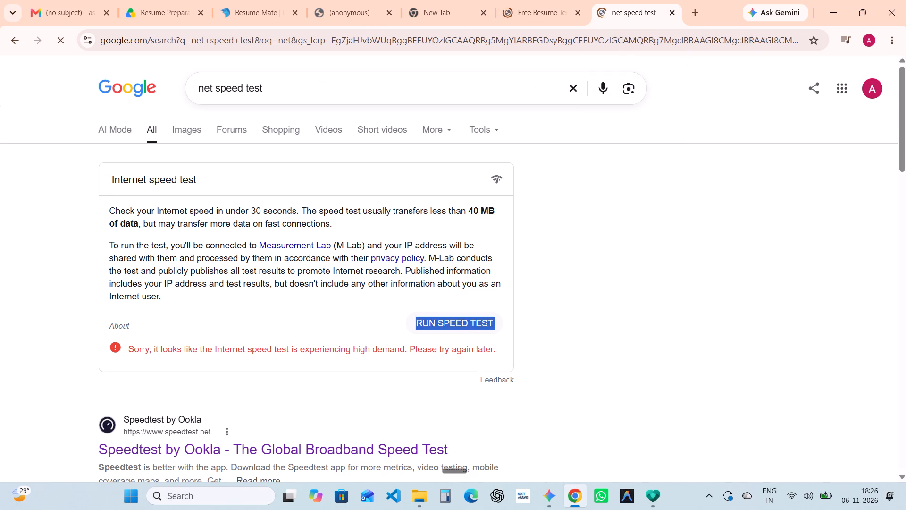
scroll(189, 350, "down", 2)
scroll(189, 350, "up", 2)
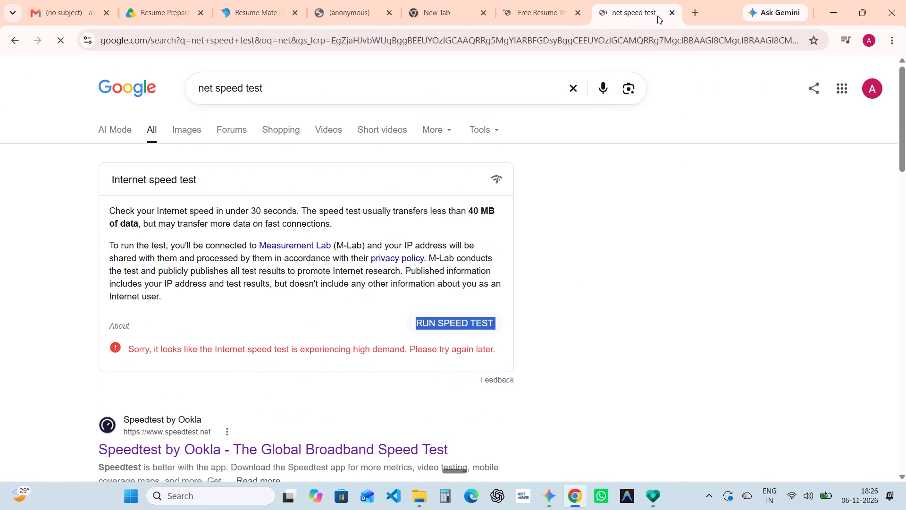
Close the net speed test page and return to the Resume.io resume templates page.
left_click(673, 12)
left_click(596, 11)
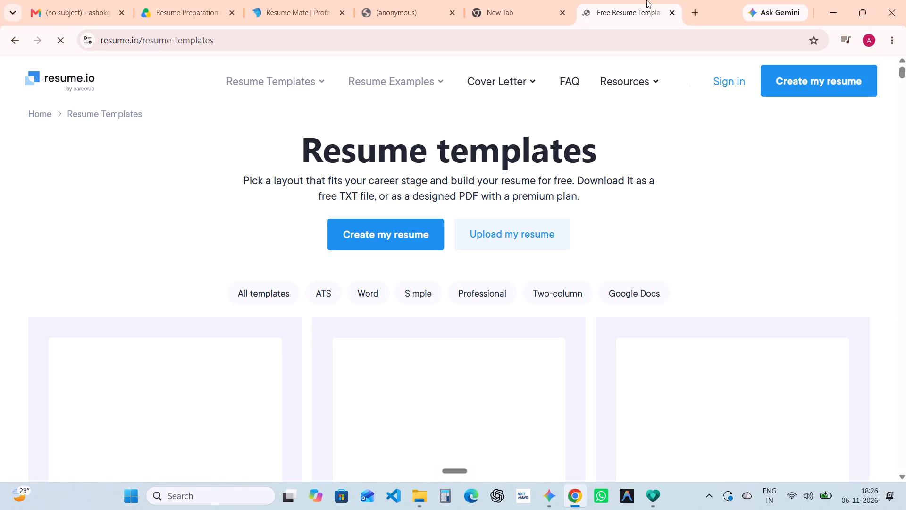
Examine the first Resume.io templates, including Classic, Traditional, Professional, Prime ATS, Pure ATS and Specialist ATS.
scroll(646, 0, "down", 3)
scroll(500, 175, "down", 3)
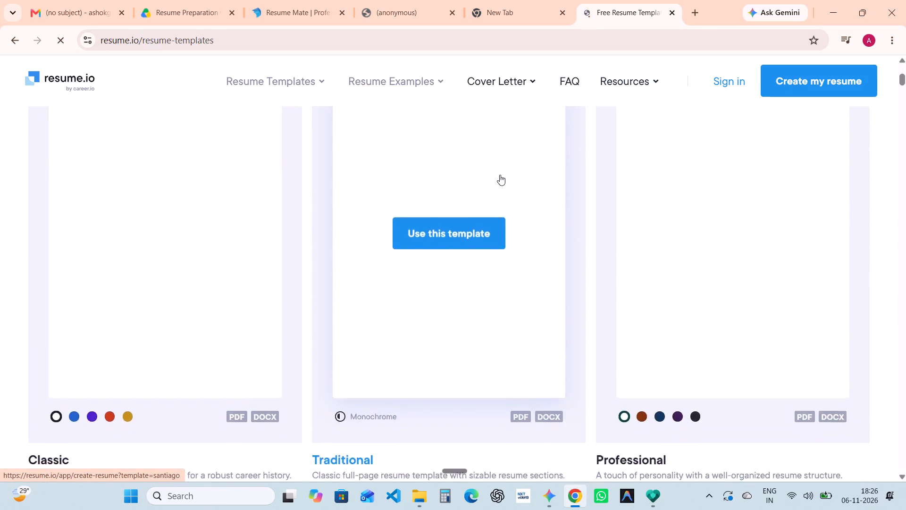
scroll(500, 175, "down", 7)
scroll(500, 175, "up", 13)
scroll(500, 175, "down", 7)
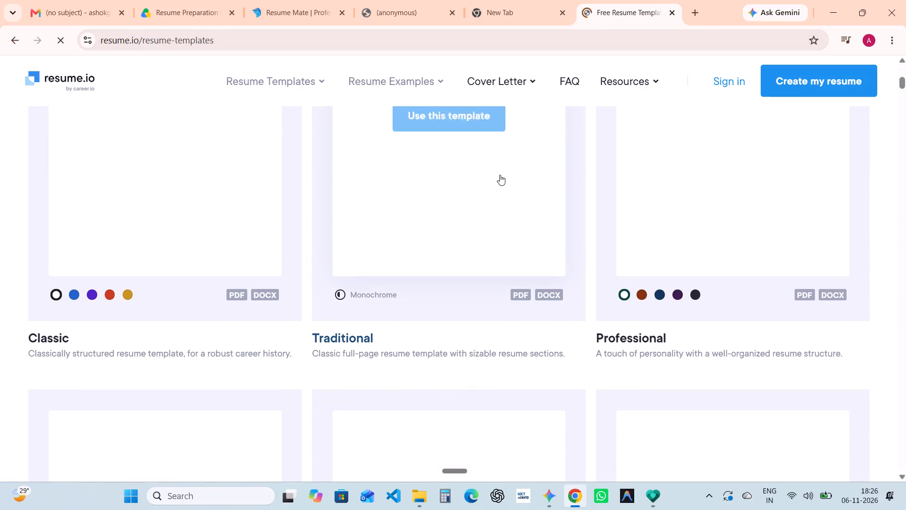
scroll(500, 175, "up", 2)
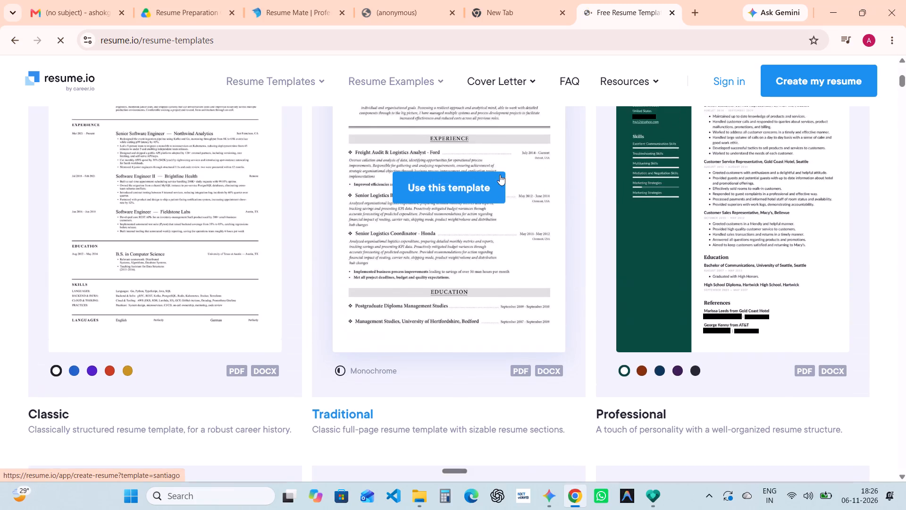
scroll(500, 175, "up", 2)
scroll(500, 175, "right", 3)
scroll(500, 175, "down", 1)
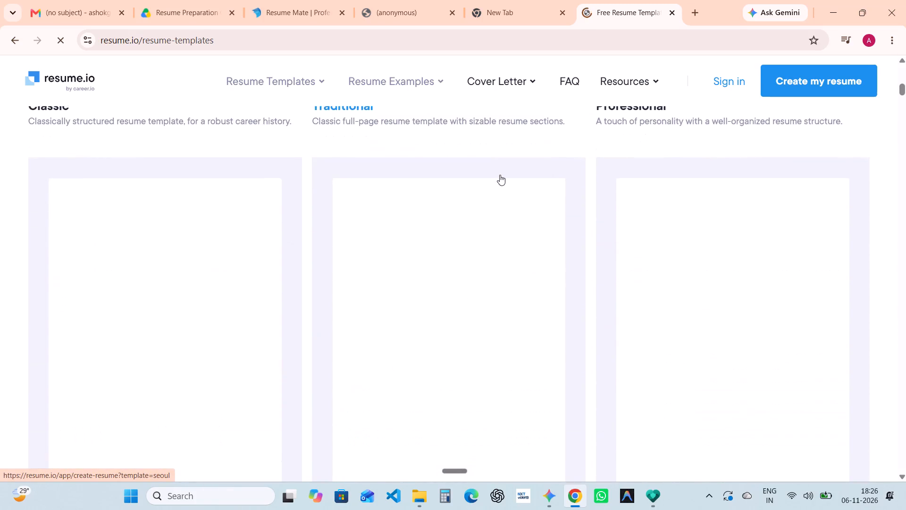
scroll(500, 175, "up", 8)
scroll(500, 175, "down", 1)
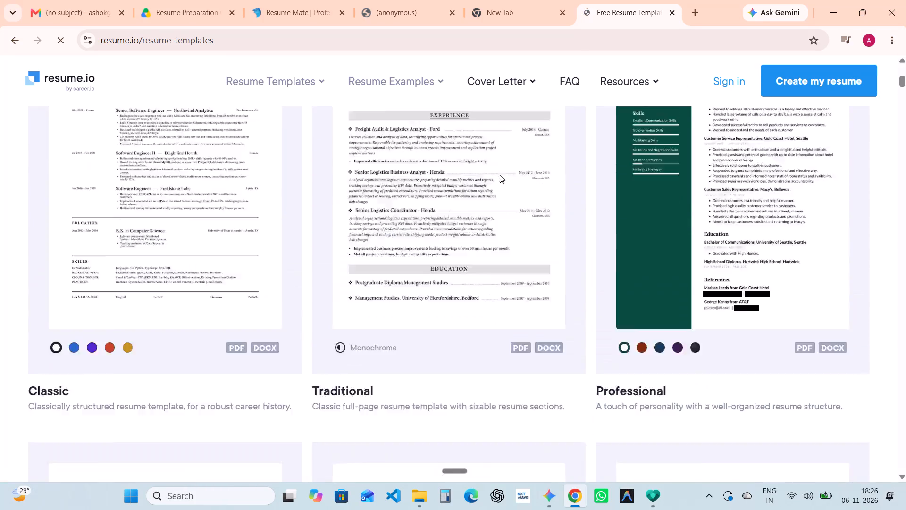
scroll(500, 175, "down", 2)
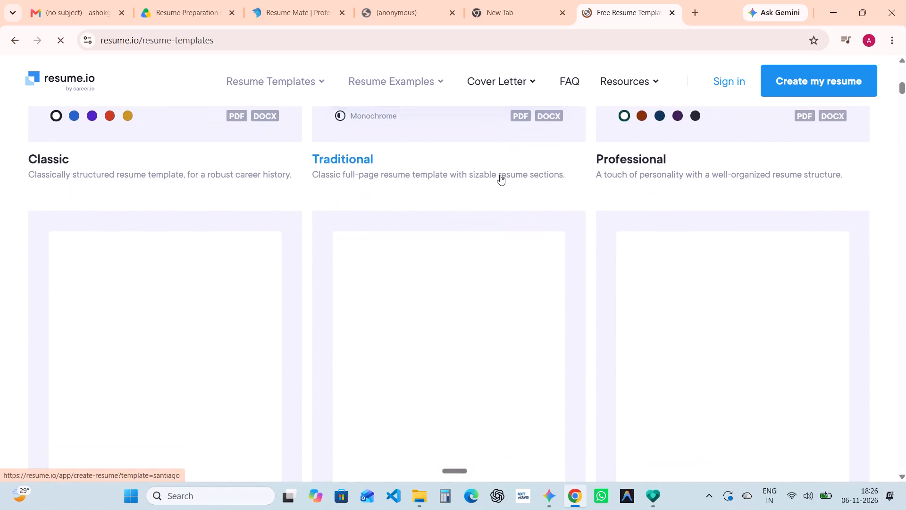
scroll(500, 175, "down", 2)
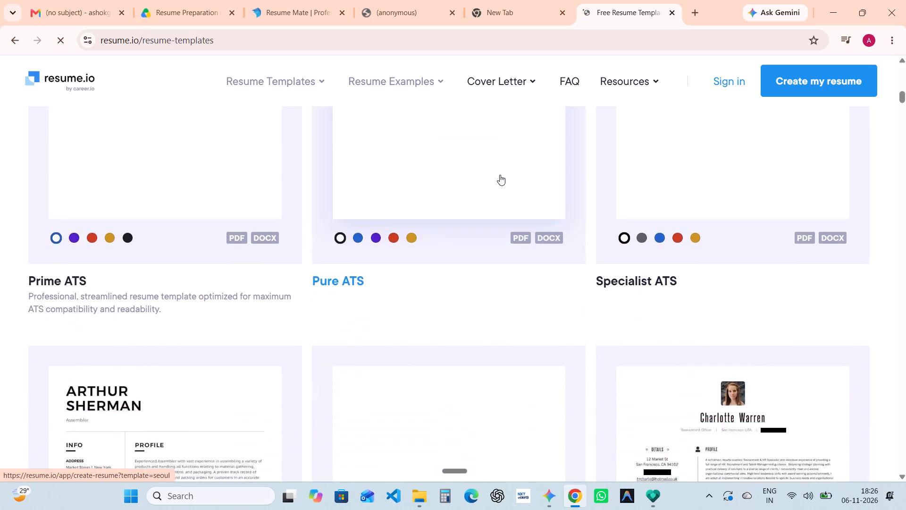
scroll(500, 175, "down", 1)
scroll(500, 175, "up", 5)
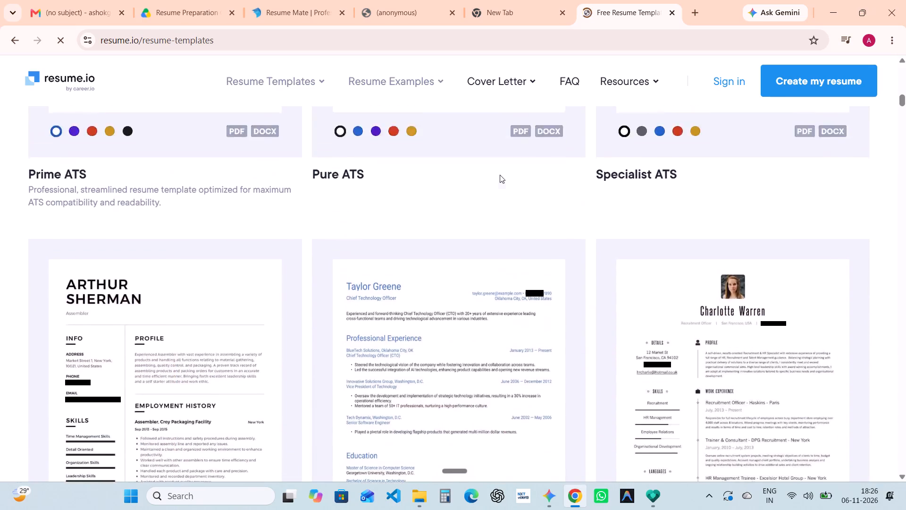
scroll(500, 175, "up", 4)
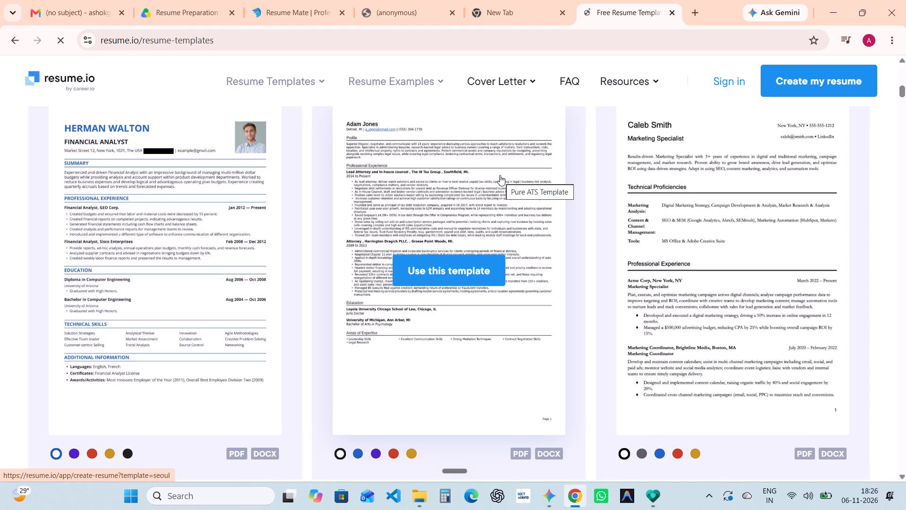
Examine the following template rows, including Clear, Precision ATS, Two column ATS, Balanced, Header ATS and Essential.
scroll(469, 246, "down", 2)
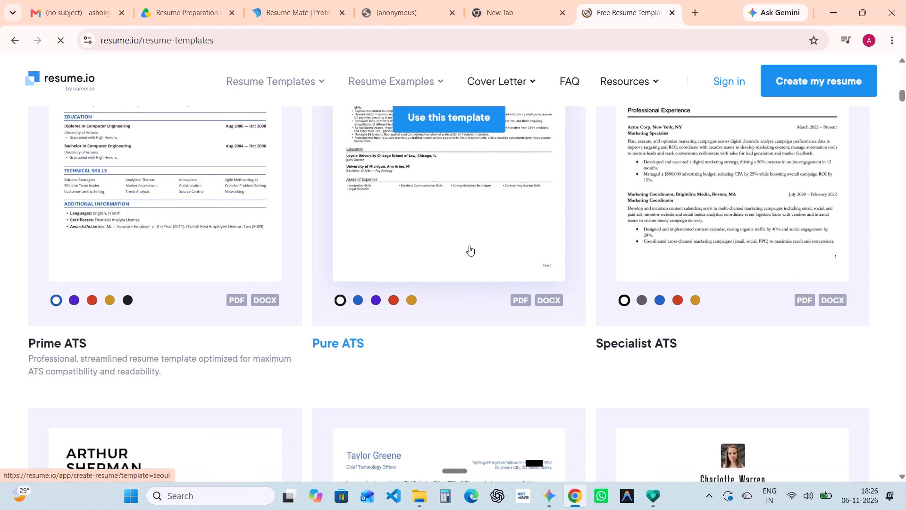
scroll(469, 246, "down", 2)
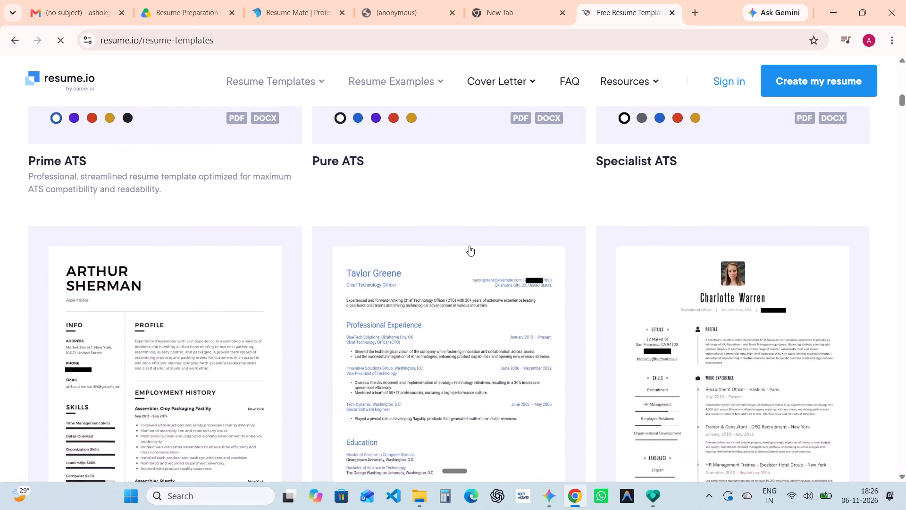
scroll(469, 246, "down", 3)
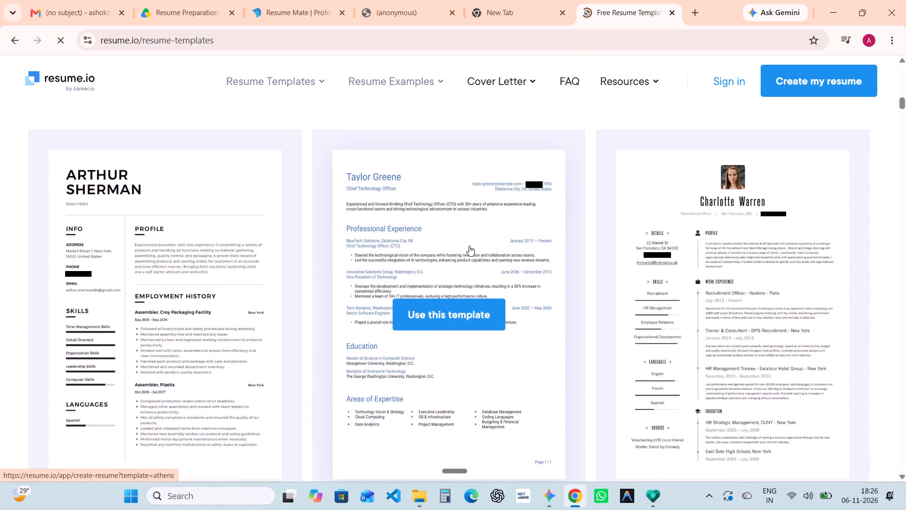
scroll(469, 246, "down", 3)
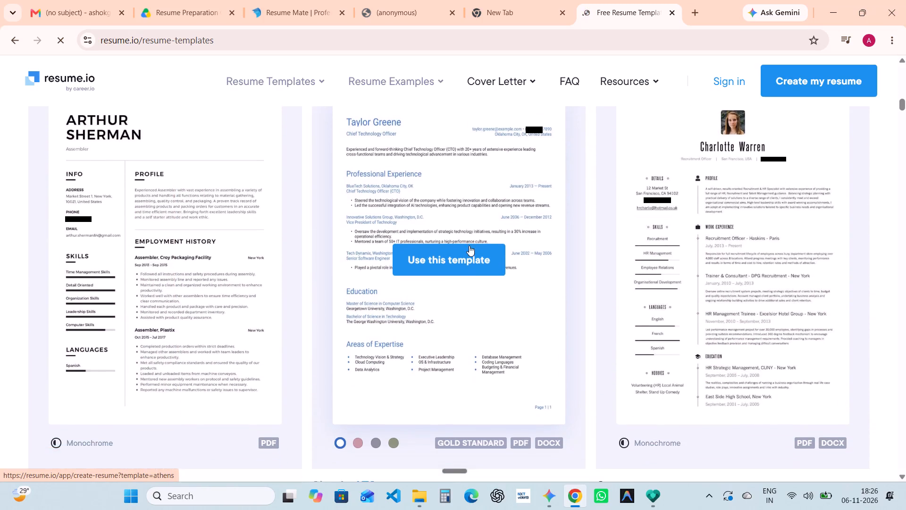
scroll(469, 246, "down", 3)
scroll(469, 246, "up", 1)
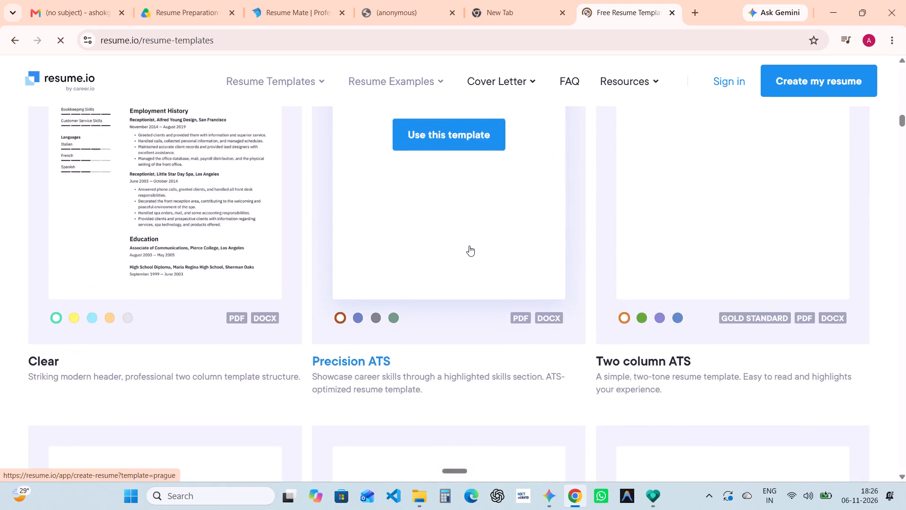
scroll(469, 246, "up", 1)
scroll(469, 246, "right", 1)
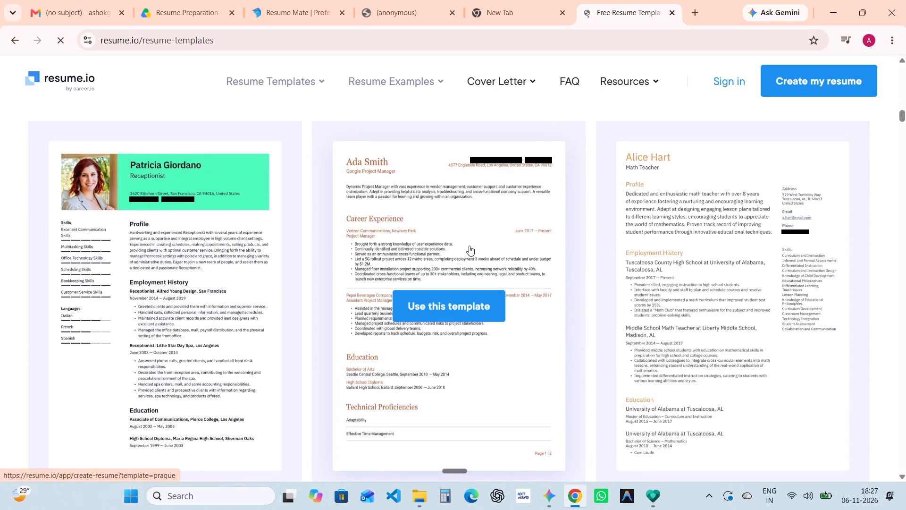
scroll(469, 246, "right", 1)
scroll(469, 246, "down", 3)
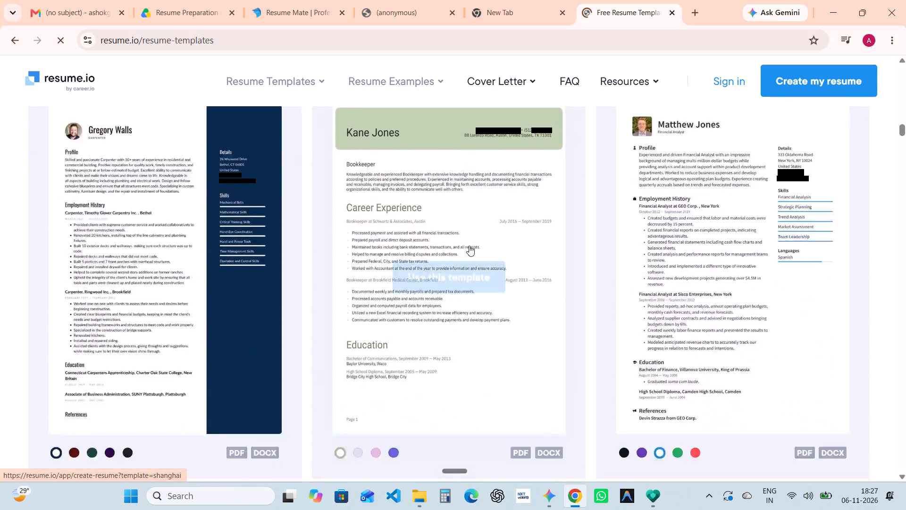
scroll(469, 246, "down", 2)
scroll(469, 246, "up", 3)
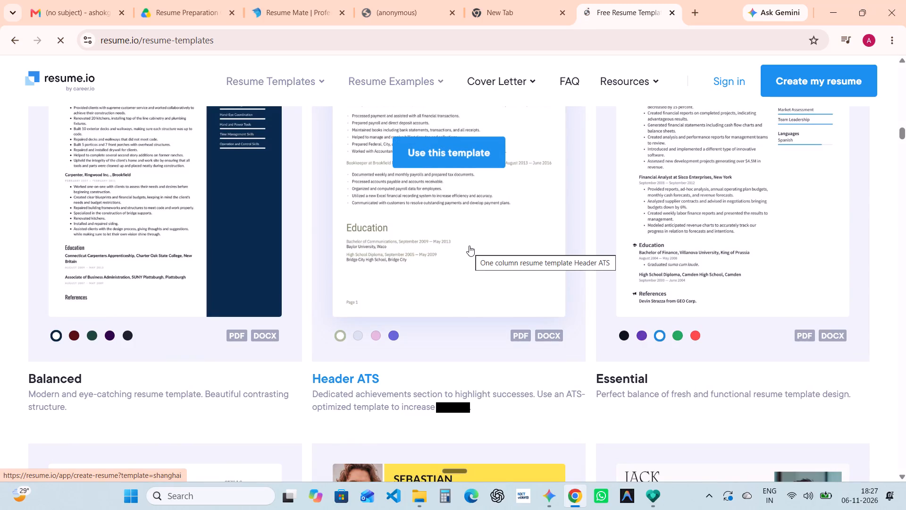
Compare the remaining template designs, from Polished, Vivid and Calligraphic on to Authority, Half Tone and Executive.
scroll(469, 246, "down", 6)
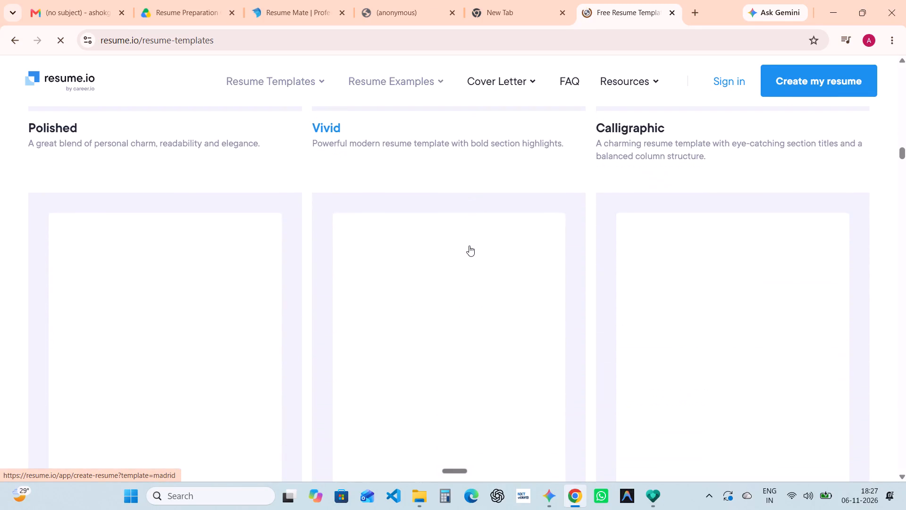
scroll(469, 246, "up", 7)
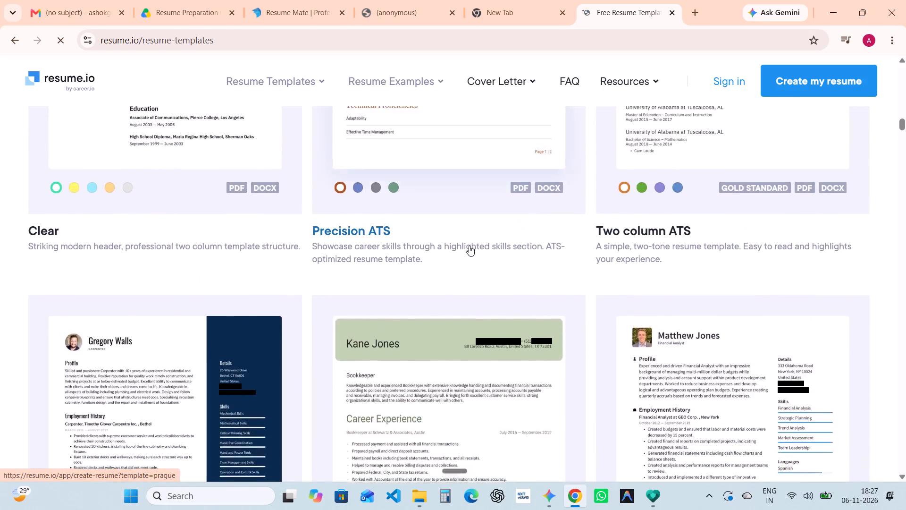
scroll(469, 246, "down", 5)
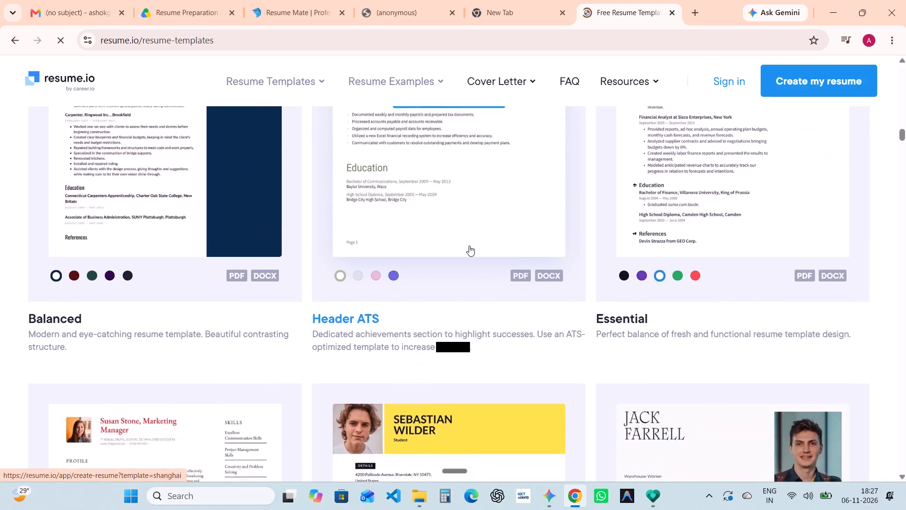
scroll(469, 246, "down", 6)
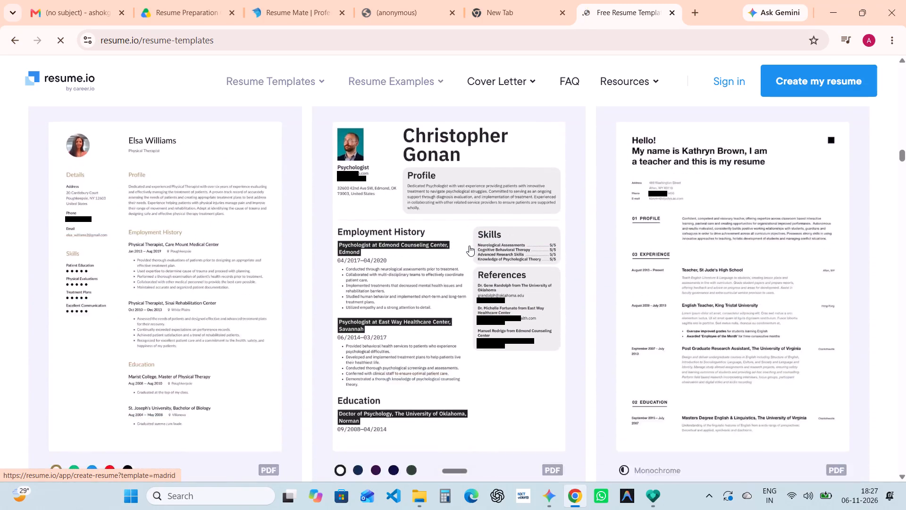
scroll(469, 246, "down", 5)
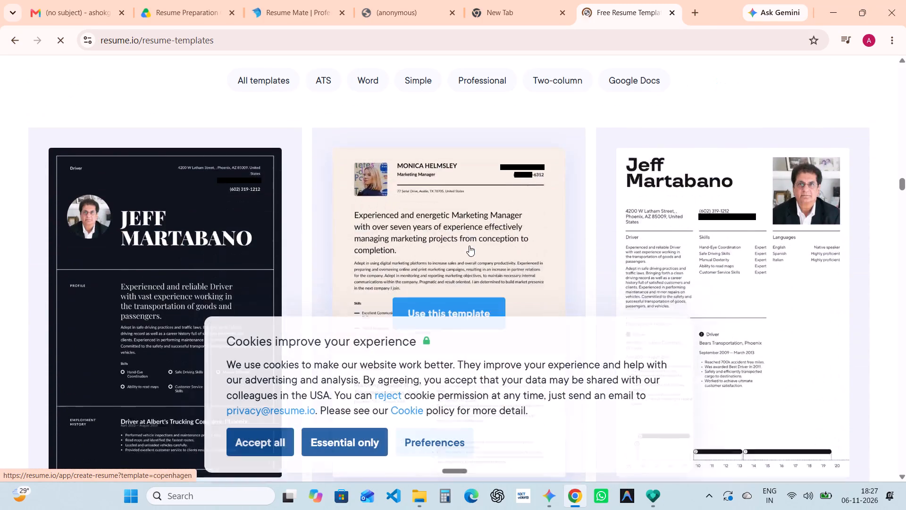
scroll(469, 246, "right", 2)
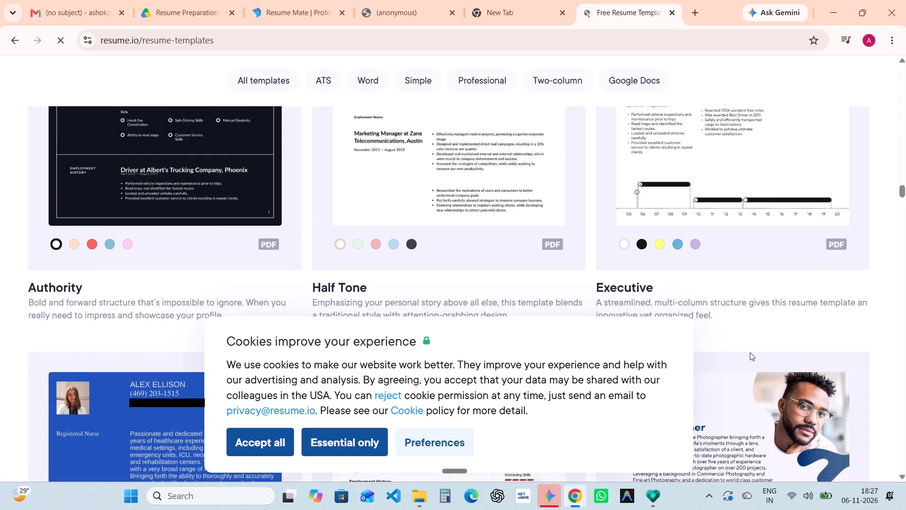
left_click(759, 333)
Accept all cookies on the resume templates page.
left_click(250, 435)
Examine the last template designs, from Statement, Modern and Creative to Color Splash, Academic ATS and Momentum ATS, and the category list.
scroll(250, 435, "down", 3)
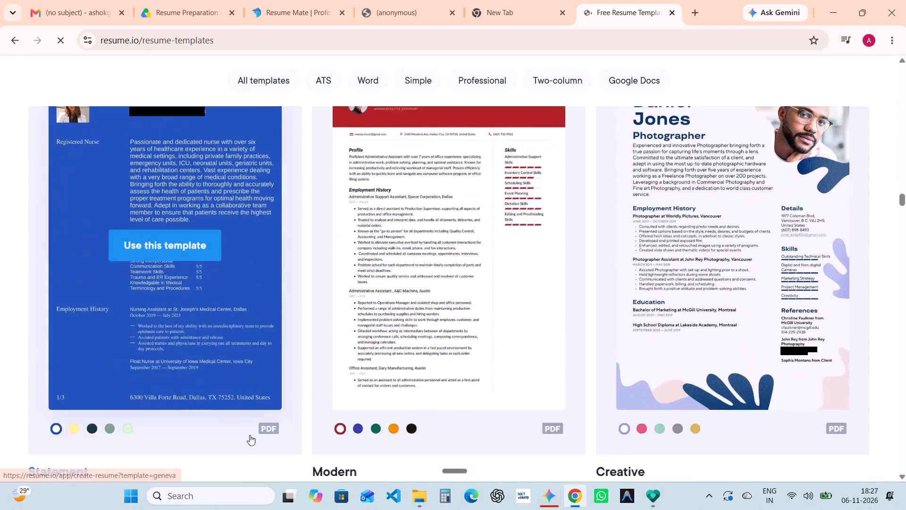
scroll(250, 435, "down", 5)
scroll(250, 435, "right", 1)
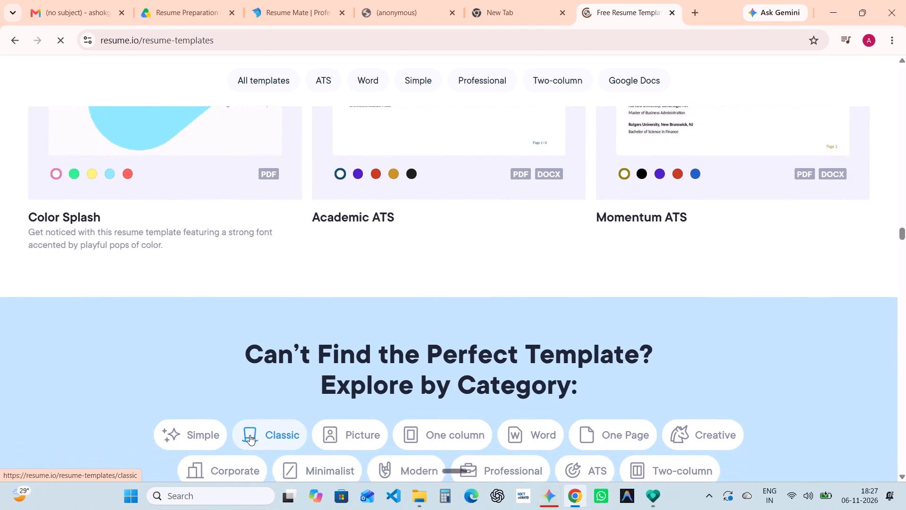
scroll(250, 435, "right", 1)
Examine the category sections with Classic, Traditional, Professional and Clean designs, including the simple and Word resume templates.
scroll(250, 435, "down", 3)
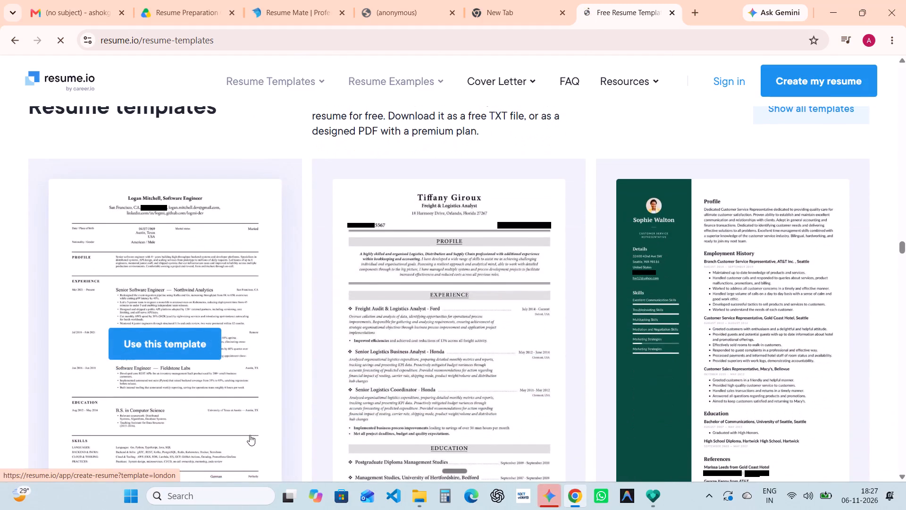
scroll(250, 435, "down", 1)
scroll(385, 256, "down", 2)
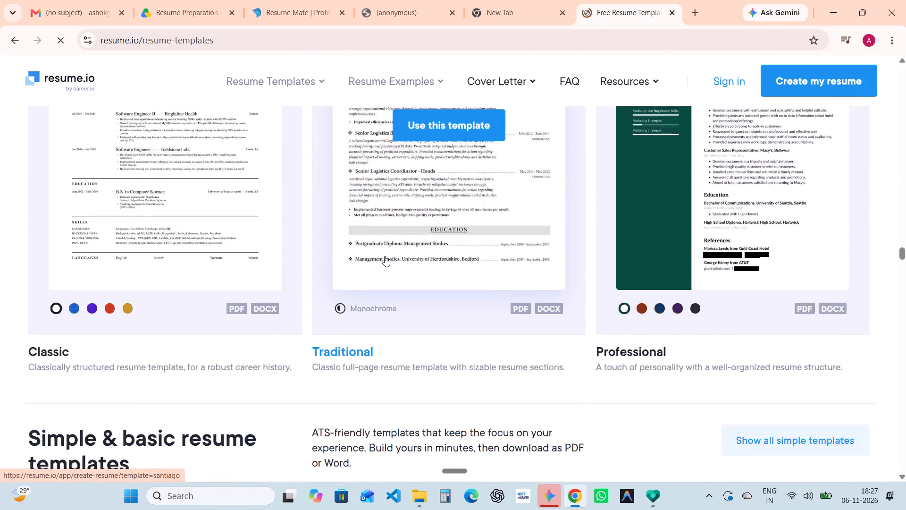
scroll(385, 256, "down", 4)
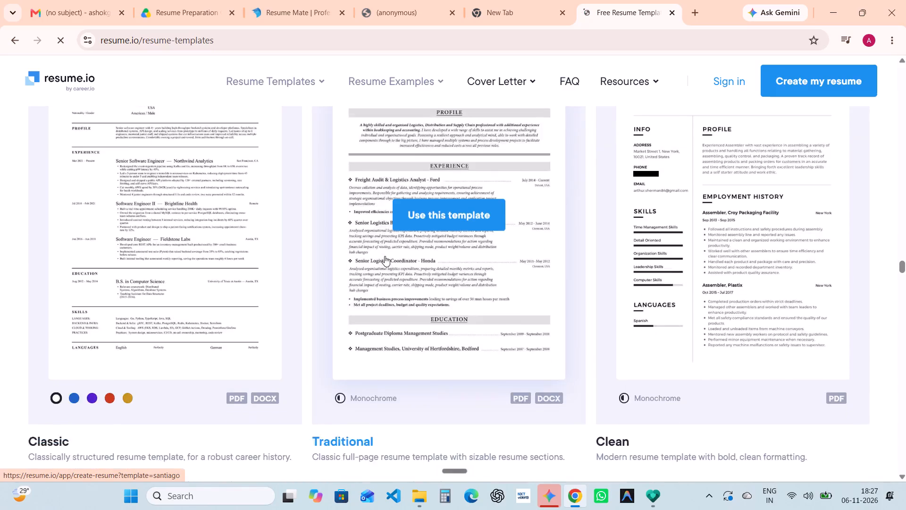
scroll(385, 256, "down", 2)
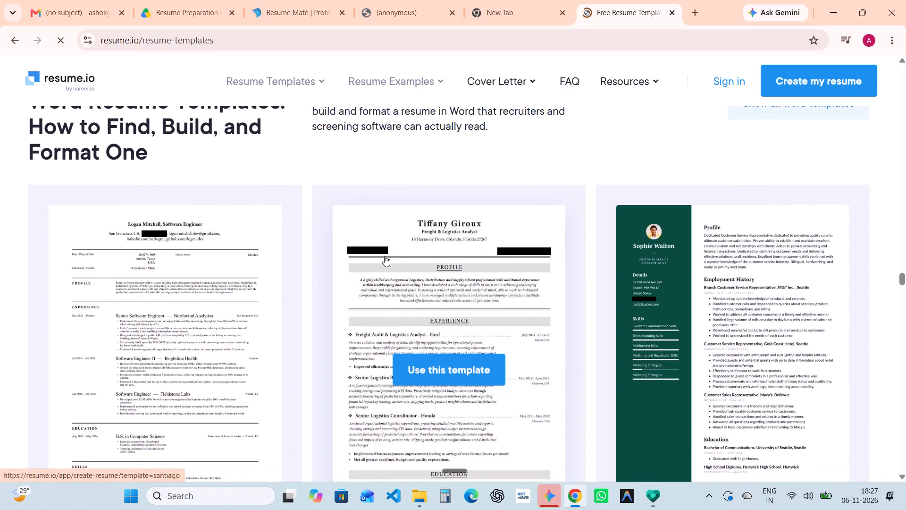
Compare the Professional, Corporate and Clear templates with the ATS Resume Templates section, including Traditional and Prime ATS.
scroll(385, 256, "down", 3)
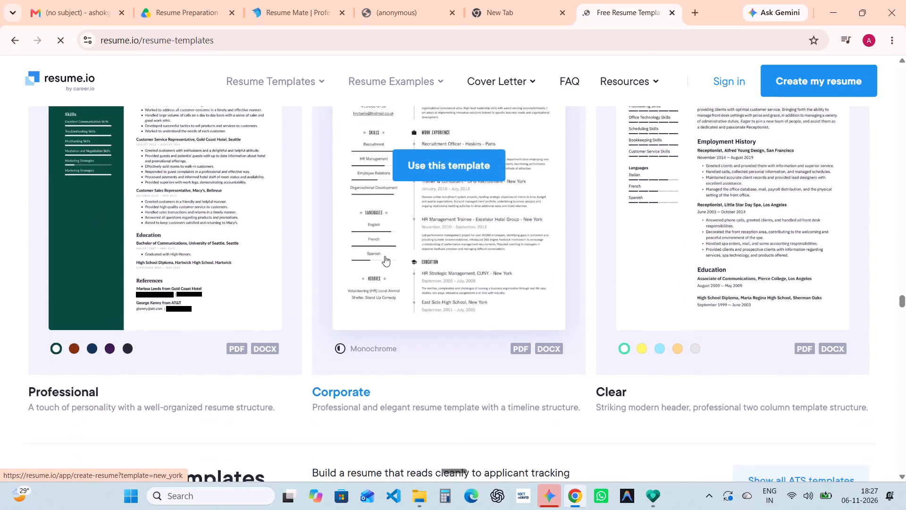
scroll(385, 256, "down", 5)
scroll(385, 256, "up", 4)
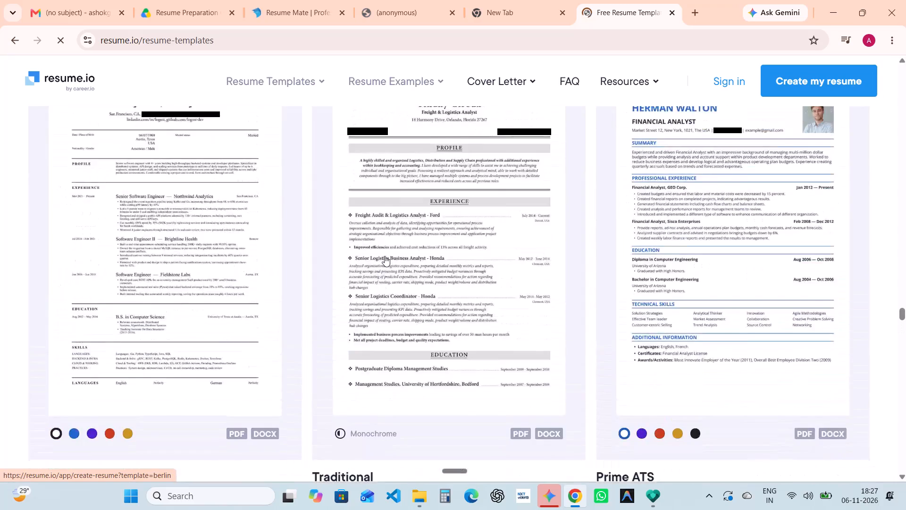
scroll(385, 256, "up", 2)
scroll(385, 256, "down", 2)
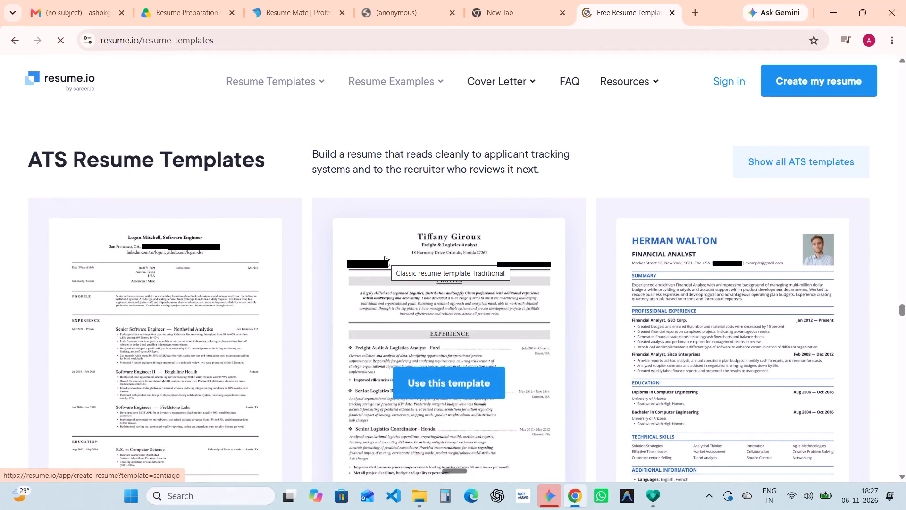
Start creating a new resume from the templates page.
left_click(836, 77)
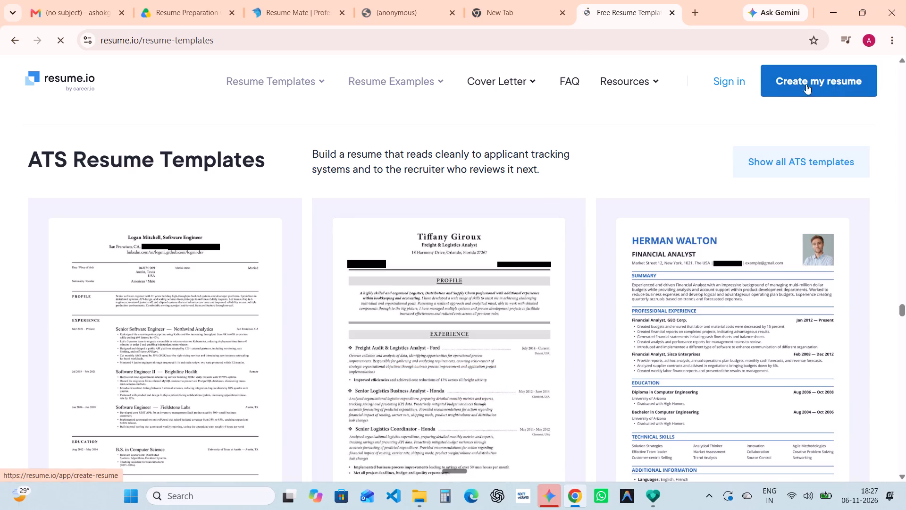
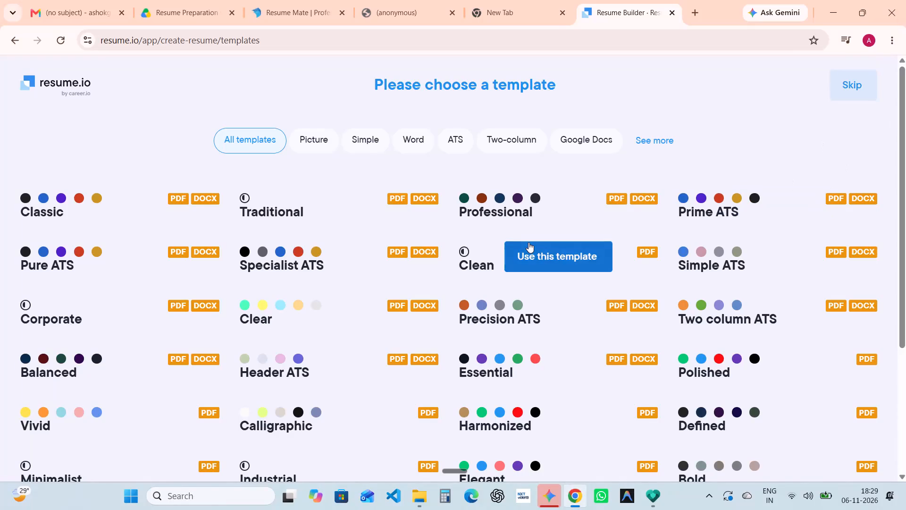
Examine the designs in the template chooser, from Classic and Professional through Balanced and Vivid to Minimalist, Industrial, Elegant and Bold.
scroll(642, 300, "down", 3)
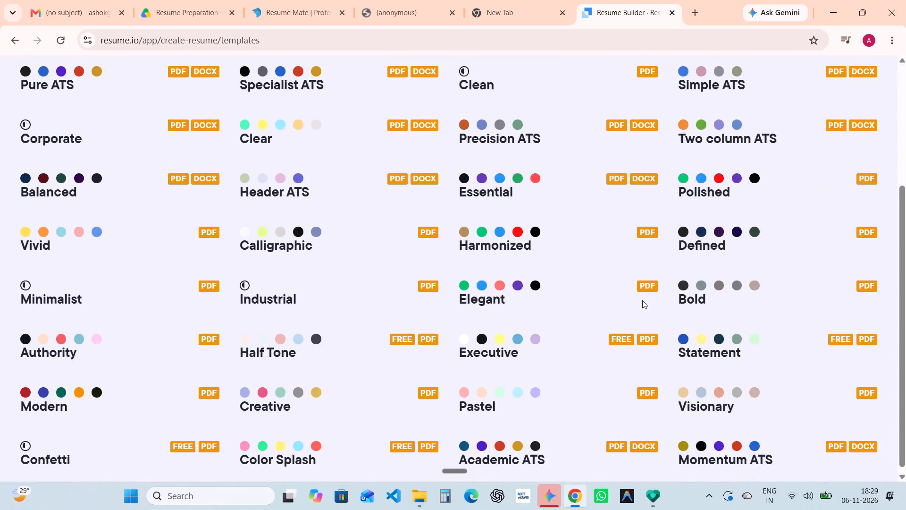
scroll(642, 300, "down", 2)
scroll(642, 300, "up", 13)
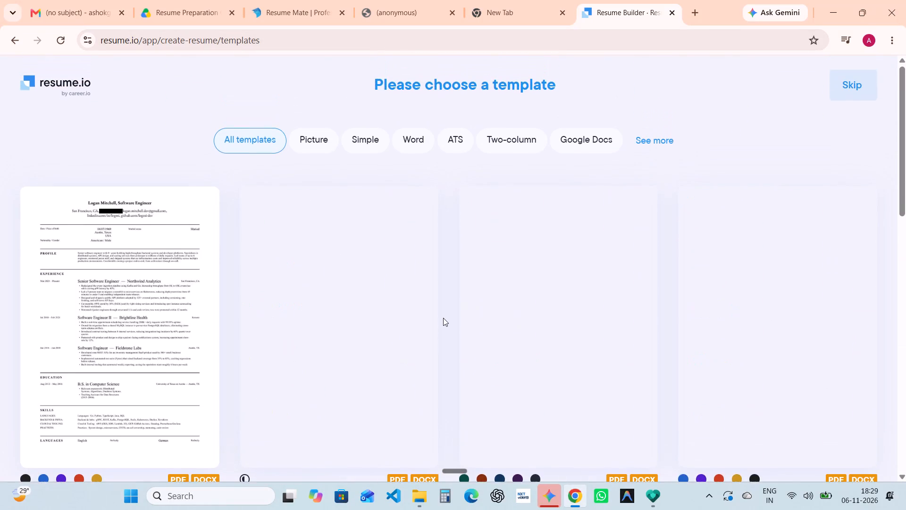
scroll(443, 318, "down", 2)
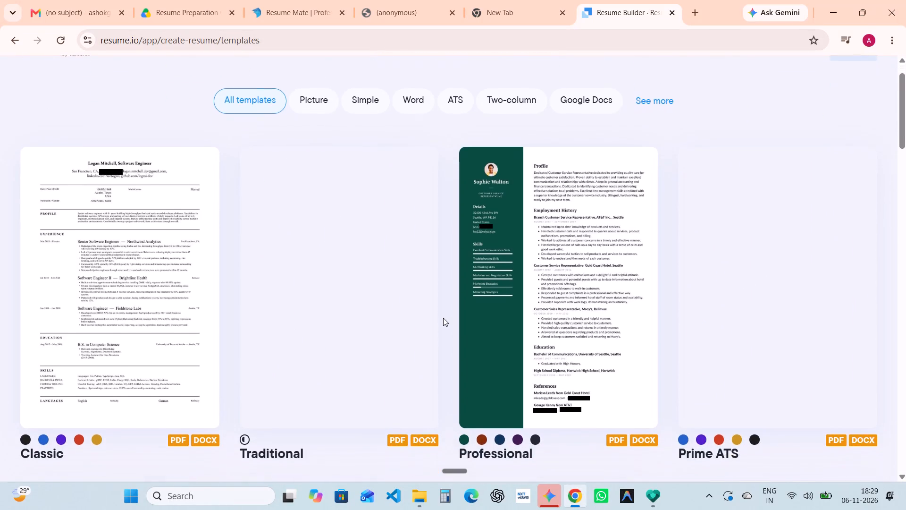
scroll(443, 318, "down", 19)
scroll(443, 318, "up", 11)
scroll(443, 318, "down", 7)
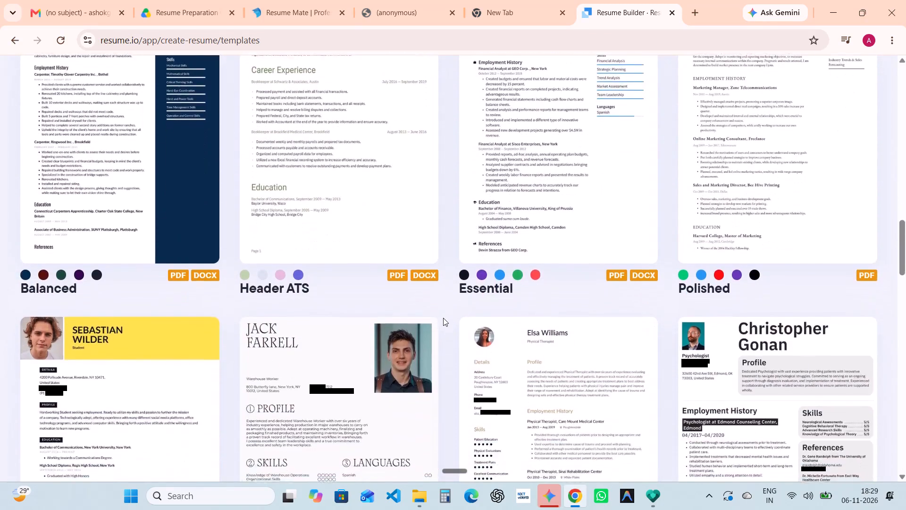
scroll(443, 318, "down", 4)
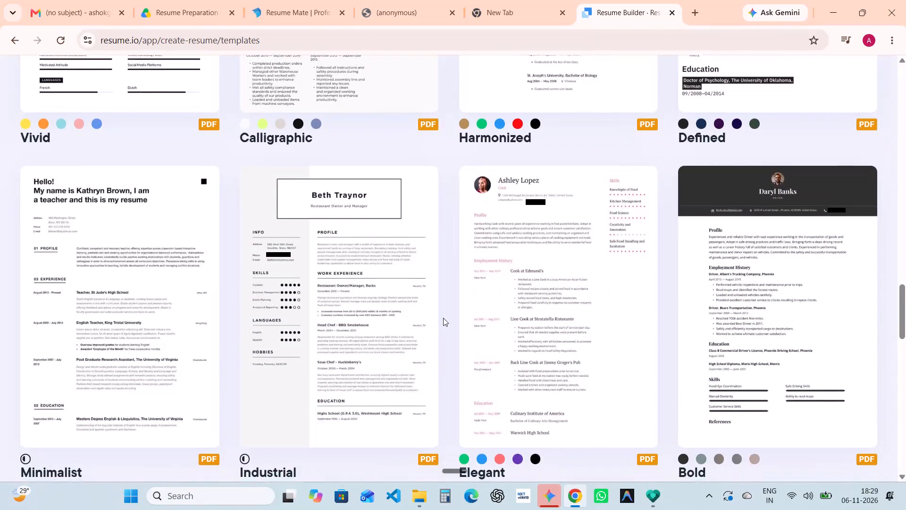
Examine the remaining template designs, from Authority, Executive and Modern to Confetti, Color Splash, Academic ATS and Momentum ATS.
scroll(443, 318, "down", 1)
scroll(443, 318, "right", 2)
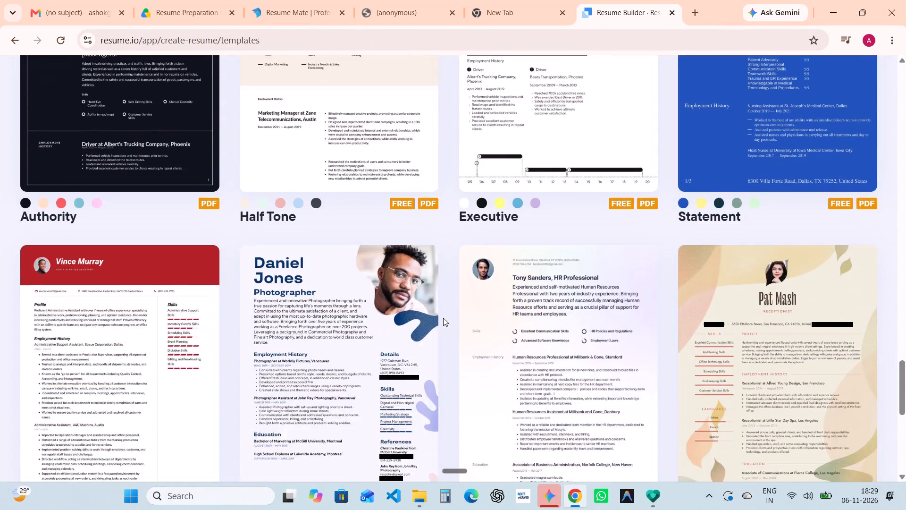
scroll(443, 318, "down", 3)
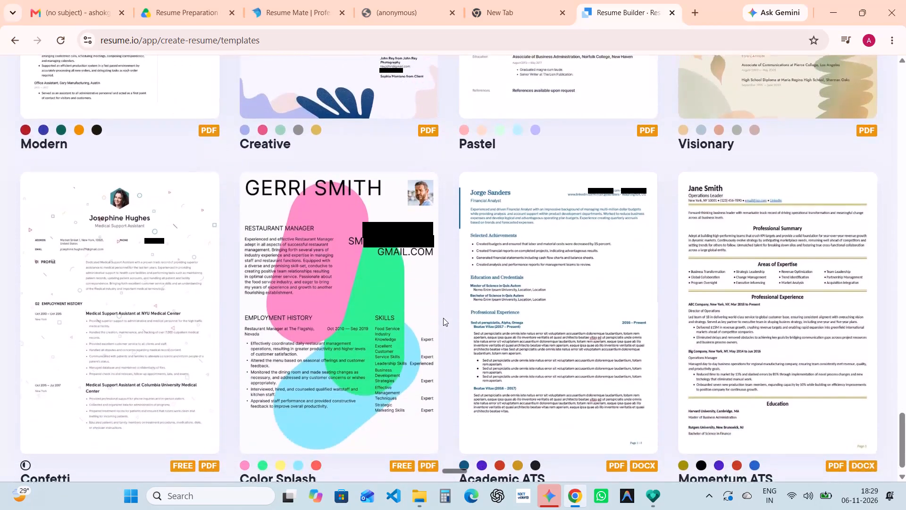
scroll(443, 318, "down", 3)
scroll(443, 318, "up", 18)
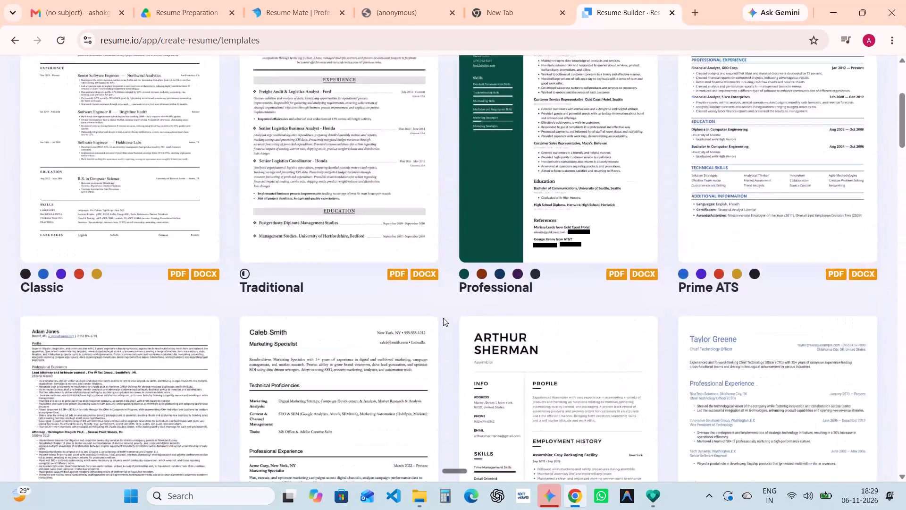
Compare the Classic, Traditional, Professional and Prime ATS templates at the start of the template list.
scroll(443, 318, "up", 4)
scroll(443, 318, "right", 3)
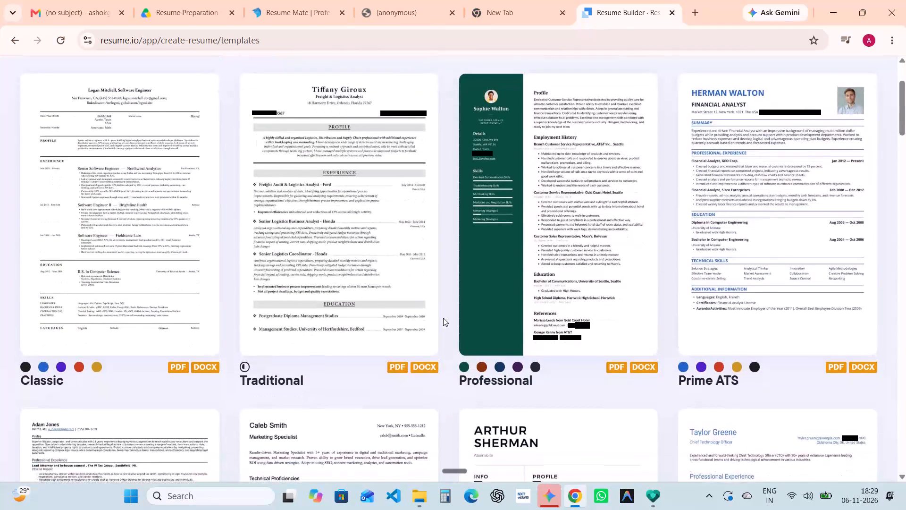
scroll(443, 318, "right", 1)
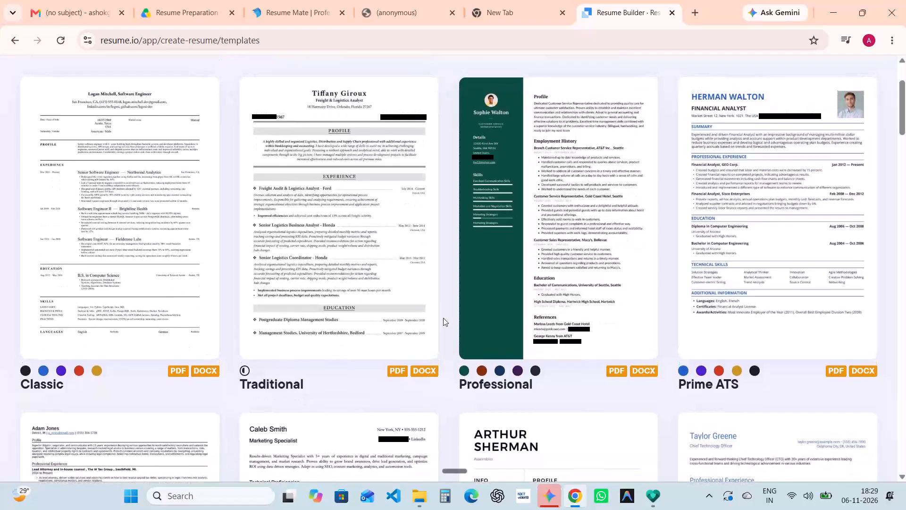
scroll(443, 318, "right", 2)
Try the black colour option on the Prime ATS template and look over its preview.
scroll(443, 318, "down", 1)
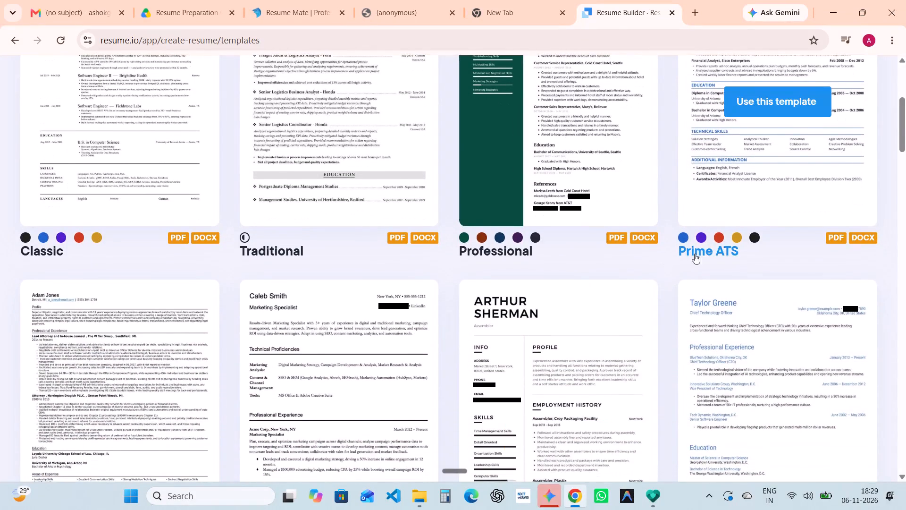
left_click(759, 238)
left_click(759, 238)
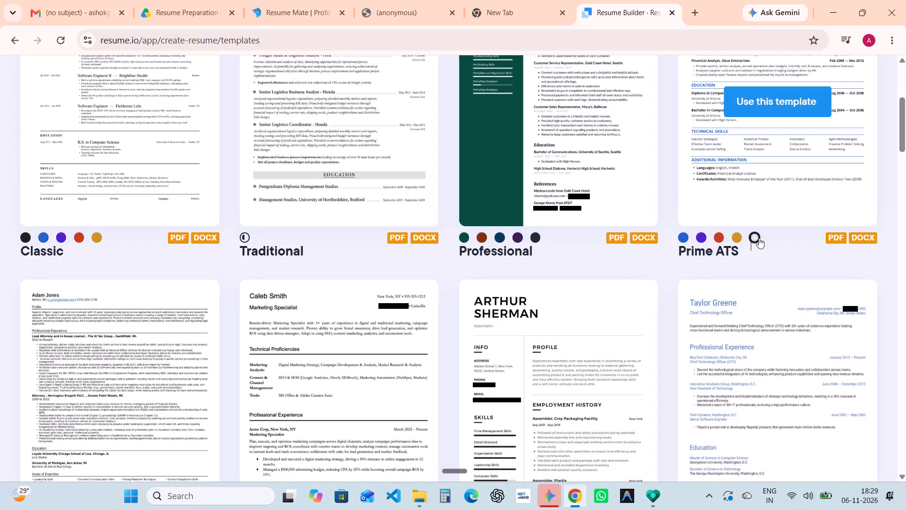
scroll(759, 238, "up", 5)
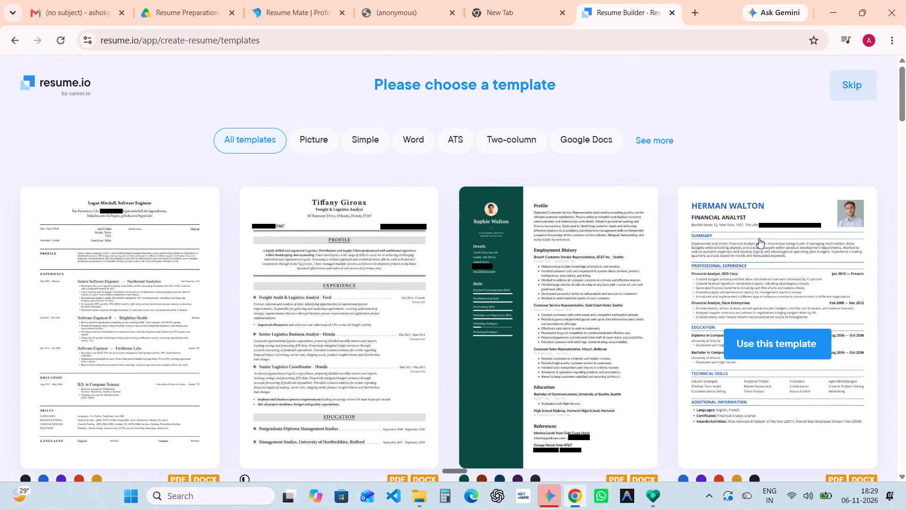
scroll(759, 238, "down", 5)
scroll(759, 238, "up", 1)
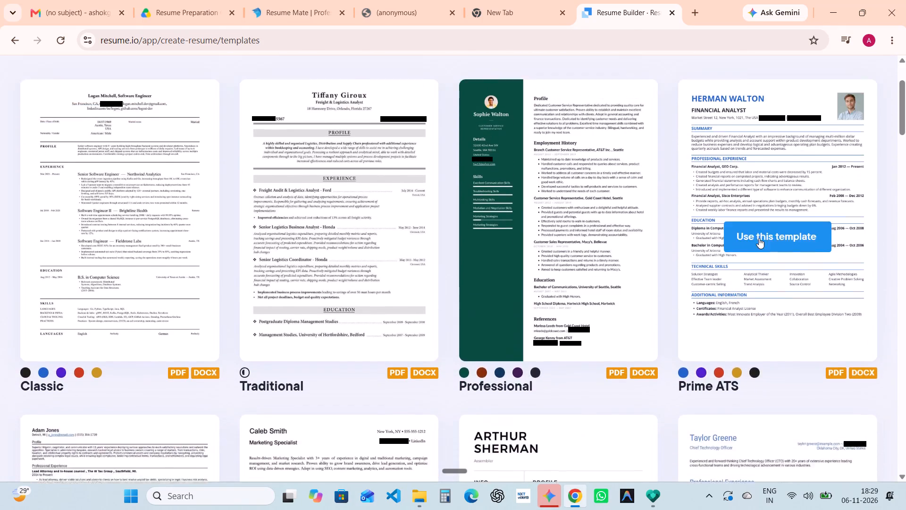
scroll(759, 238, "up", 1)
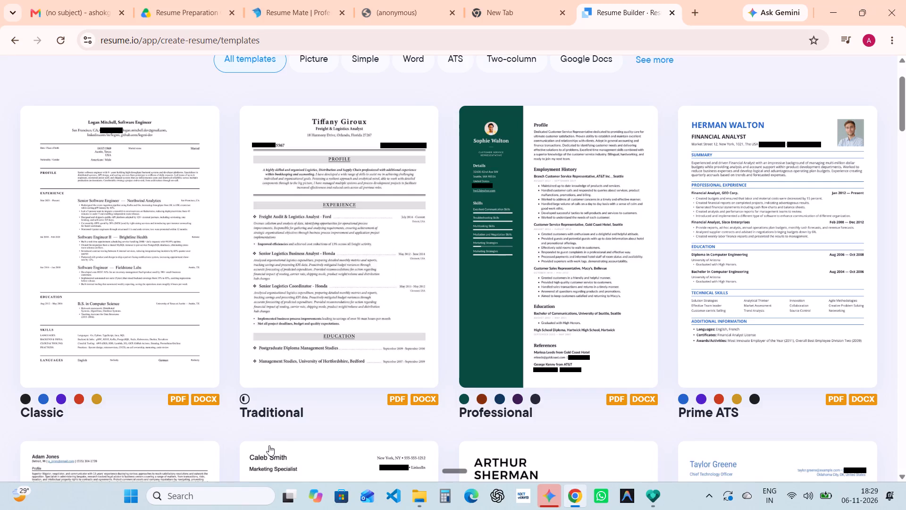
Re-examine the Pure ATS, Specialist ATS, Clean, Corporate, Clear, Precision ATS, Header ATS and Essential template designs.
scroll(357, 294, "down", 3)
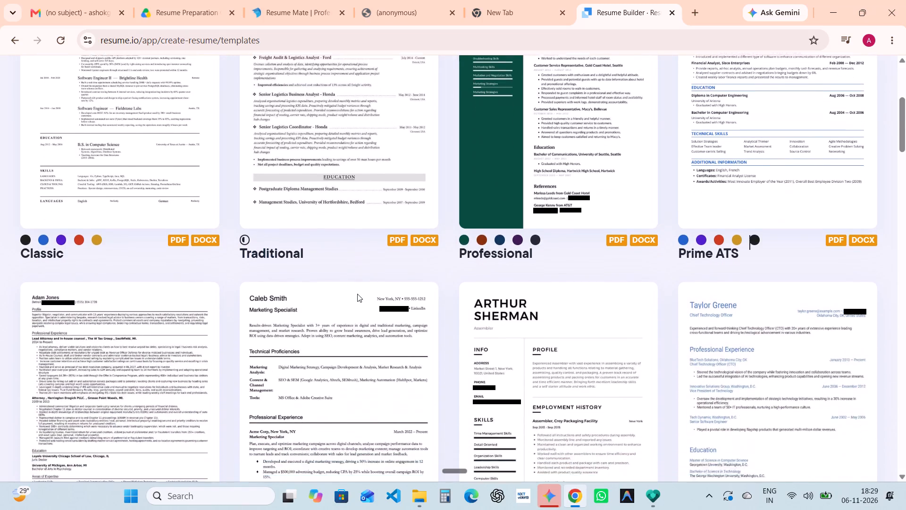
scroll(357, 294, "down", 8)
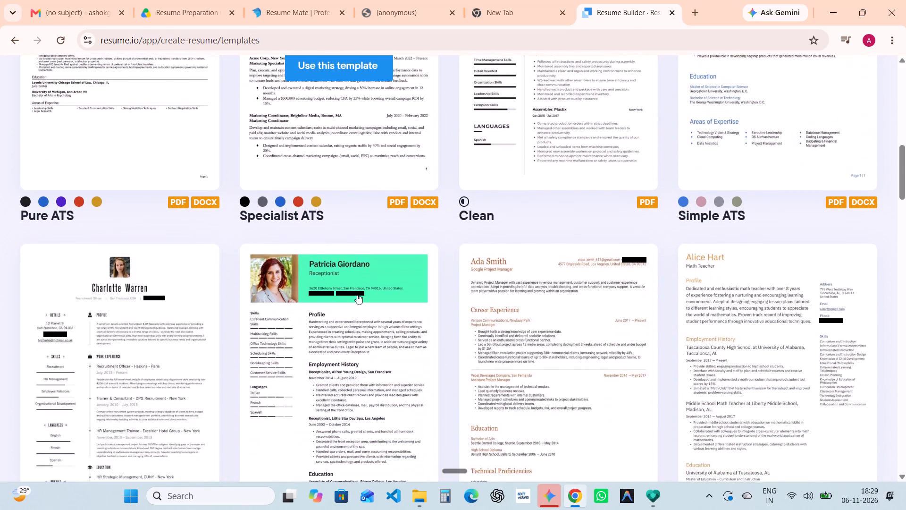
scroll(357, 294, "down", 1)
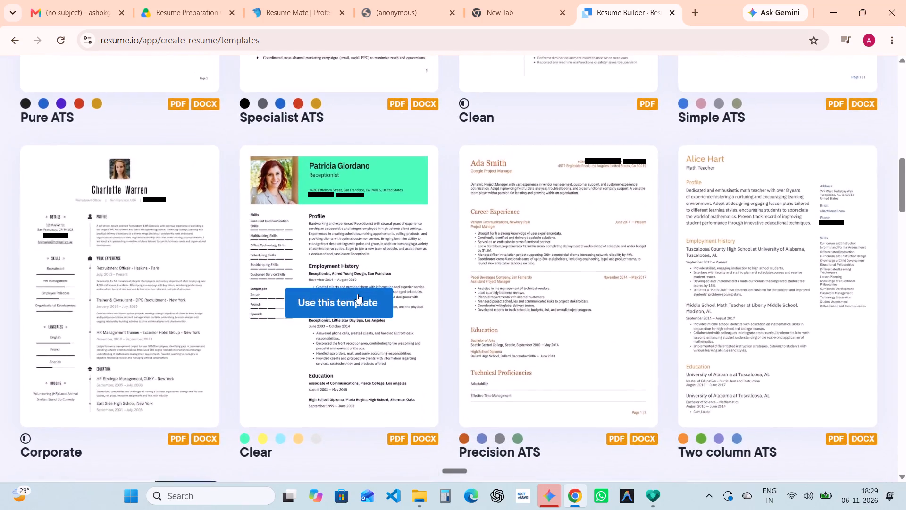
scroll(357, 294, "down", 5)
scroll(357, 294, "up", 2)
scroll(357, 294, "down", 1)
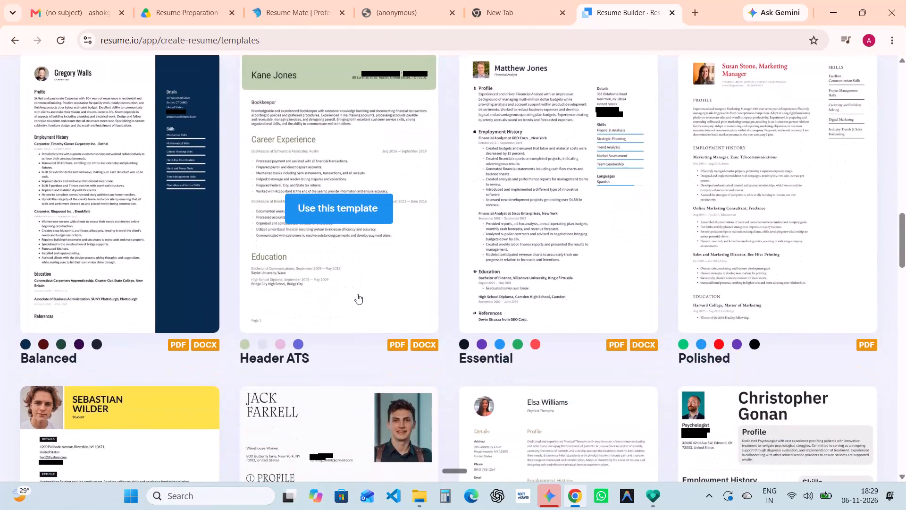
Re-examine the later designs, from Vivid, Minimalist and Industrial to Creative, Color Splash, Academic ATS and Momentum ATS.
scroll(357, 294, "down", 8)
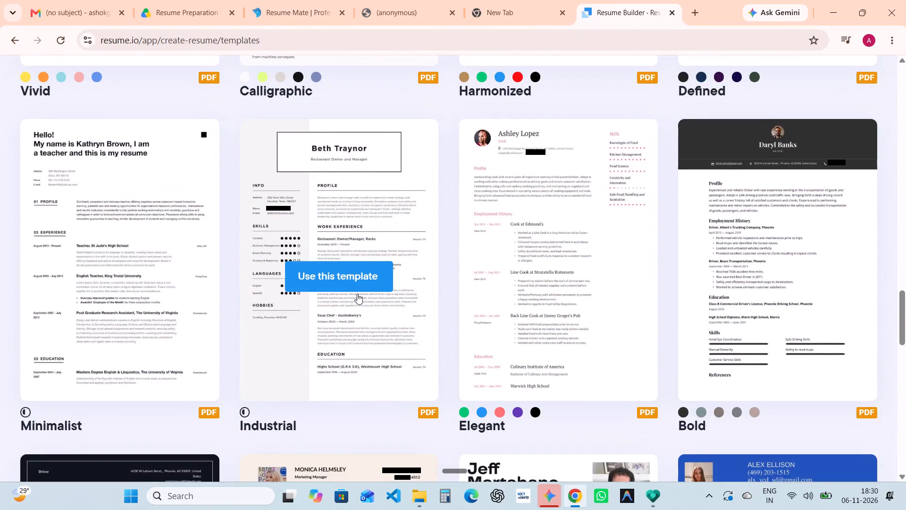
scroll(357, 294, "down", 6)
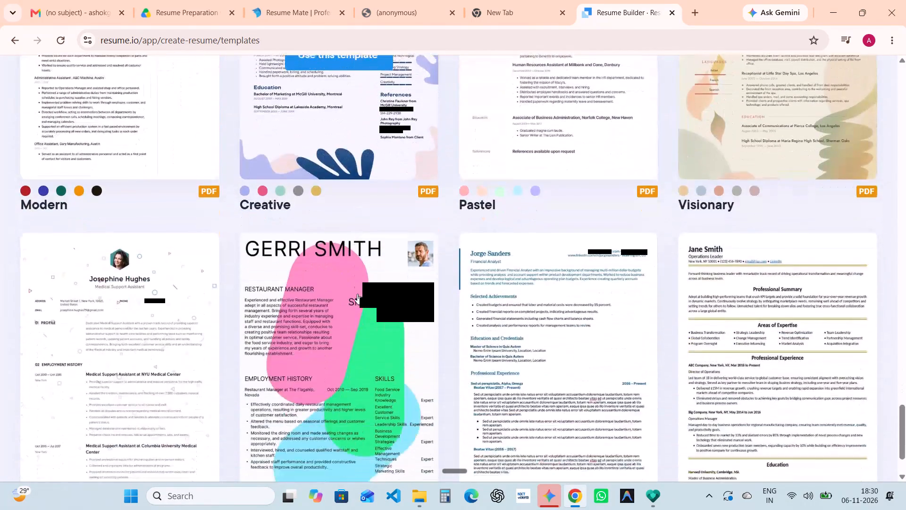
scroll(357, 294, "right", 1)
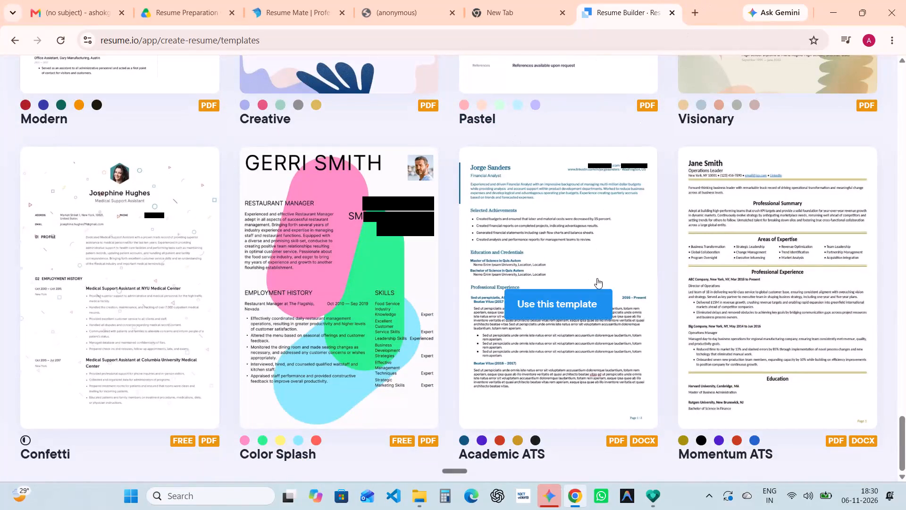
scroll(378, 509, "up", 6)
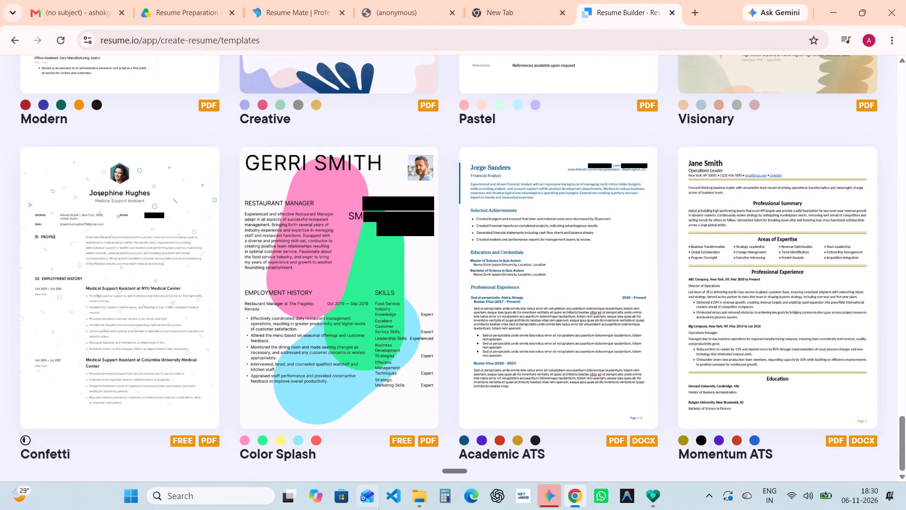
Check the layout of the existing resume PDF in its browser tab, and return to the resume.io template chooser.
left_click(487, 0)
left_click(382, 0)
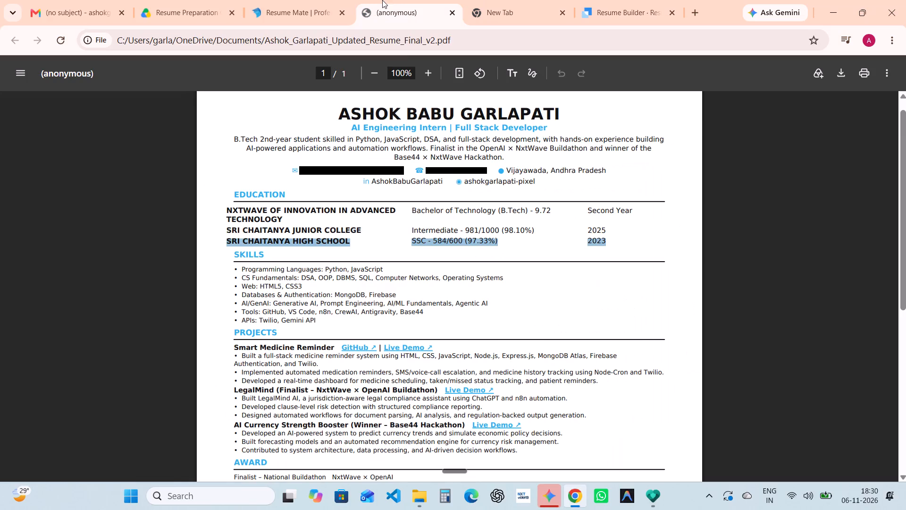
scroll(417, 266, "up", 1)
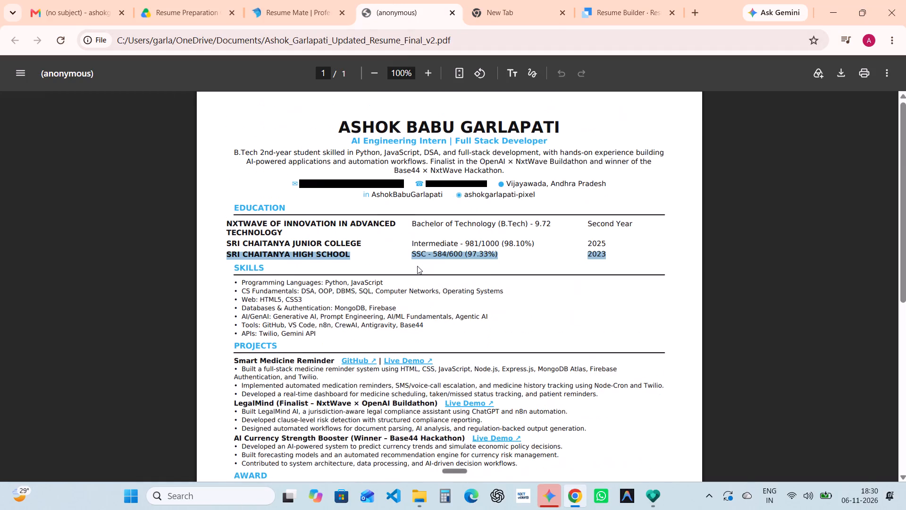
left_click(638, 3)
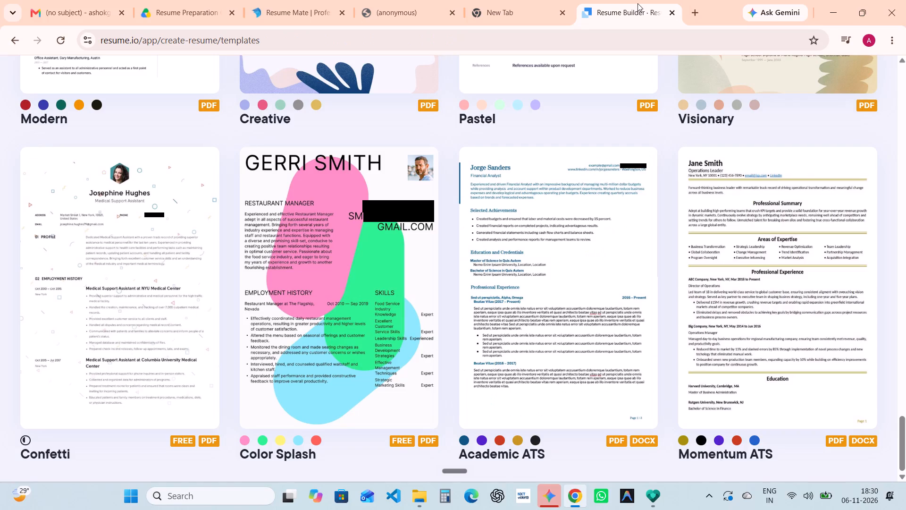
Switch to Resume Mate, dismiss the error notification, and review the resume preview from the summary to the certificates.
left_click(529, 0)
left_click(293, 0)
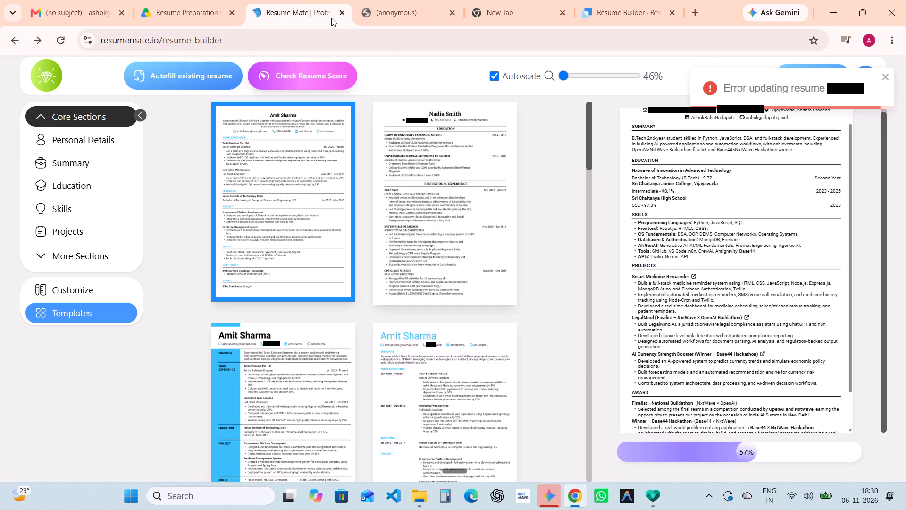
scroll(625, 151, "up", 2)
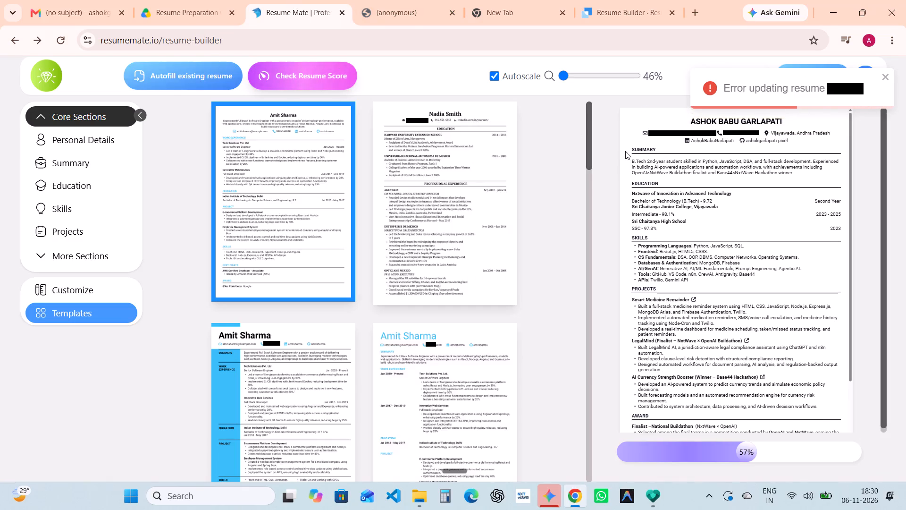
left_click(877, 76)
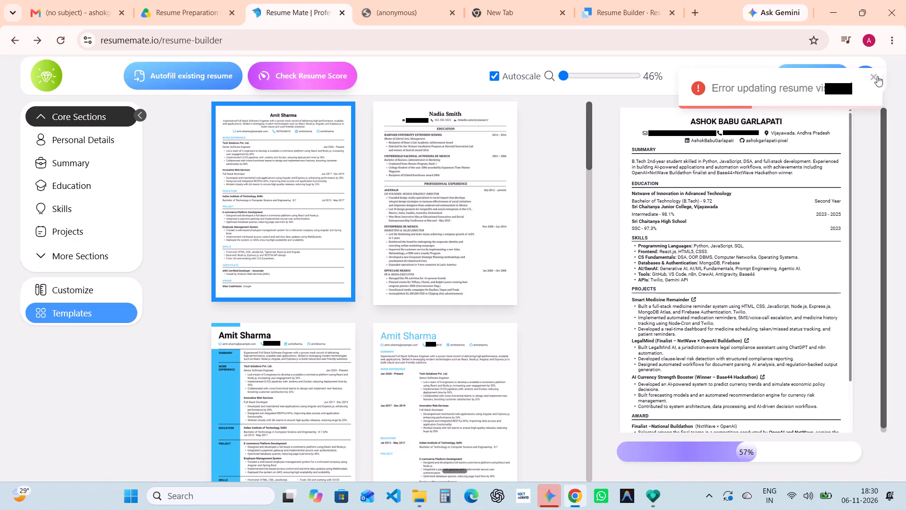
scroll(610, 405, "down", 4)
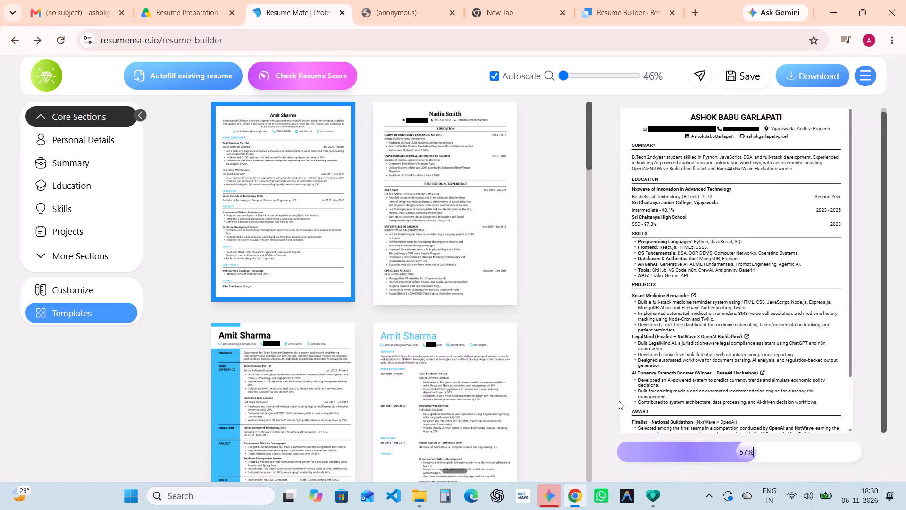
scroll(619, 401, "down", 2)
scroll(707, 334, "down", 4)
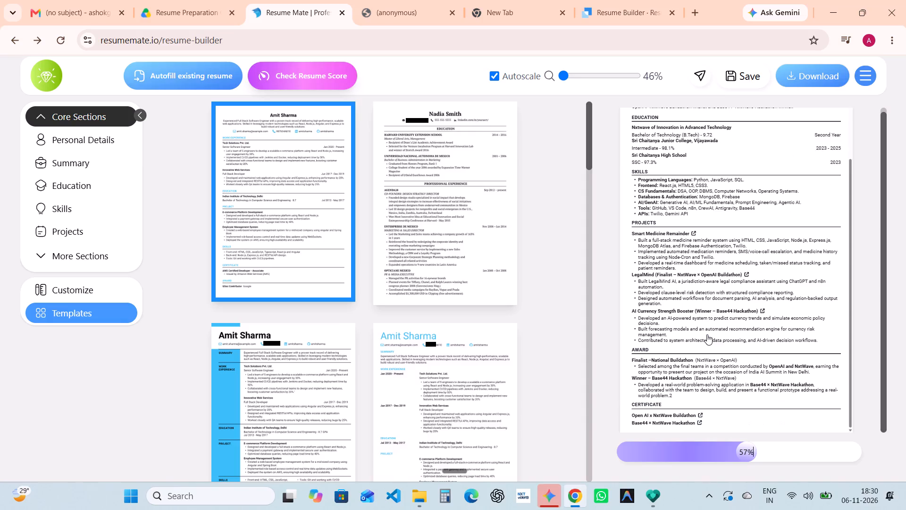
scroll(707, 334, "up", 5)
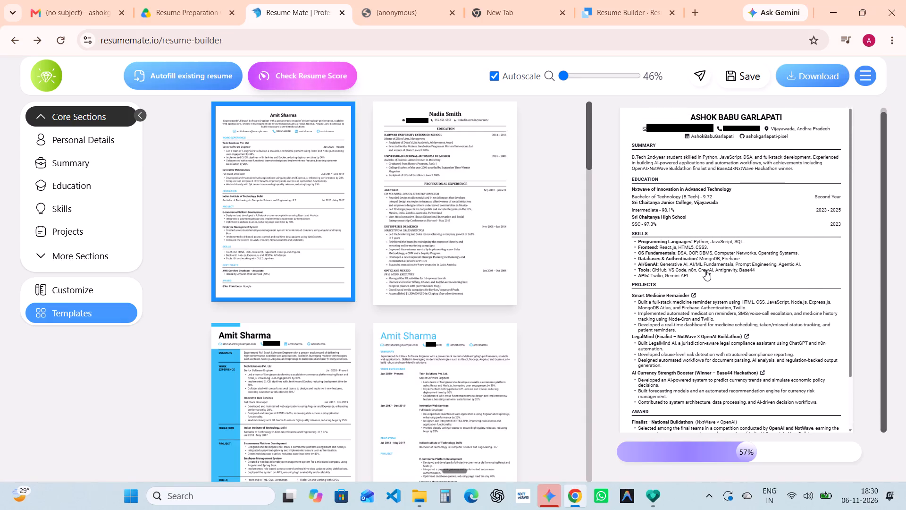
Reduce the Resume Mate page zoom to 67%.
key("ctrl+minus")
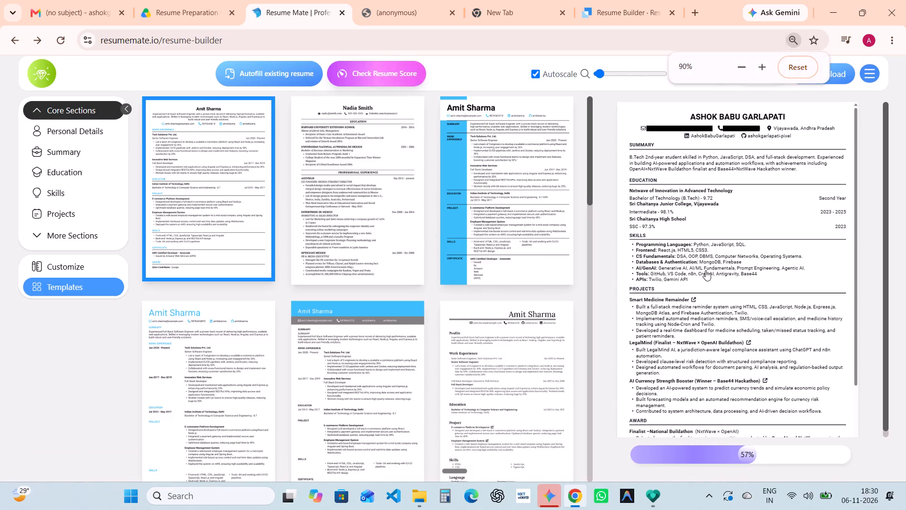
key("ctrl+minus")
key("ctrl+minus")
key("ctrl+minus")
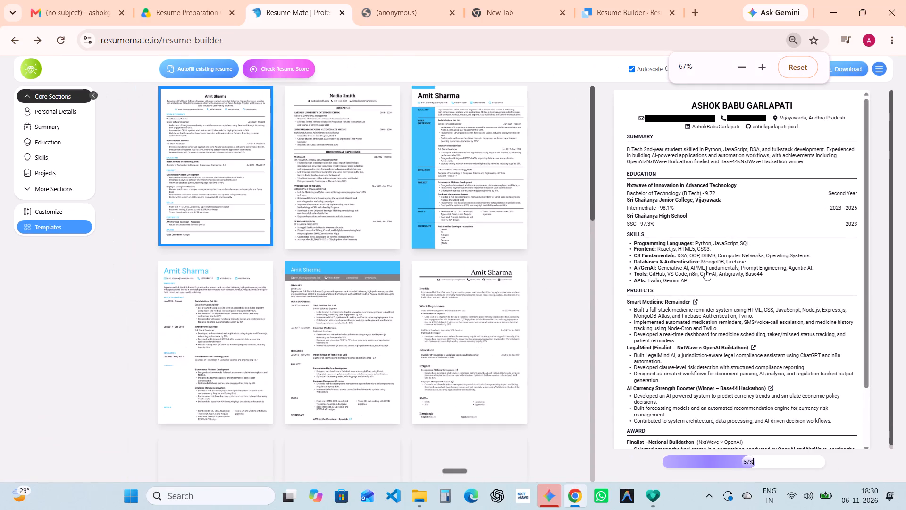
Look over the resume preview in Resume Mate, from the header and summary to the awards.
scroll(705, 270, "down", 3)
scroll(705, 270, "up", 4)
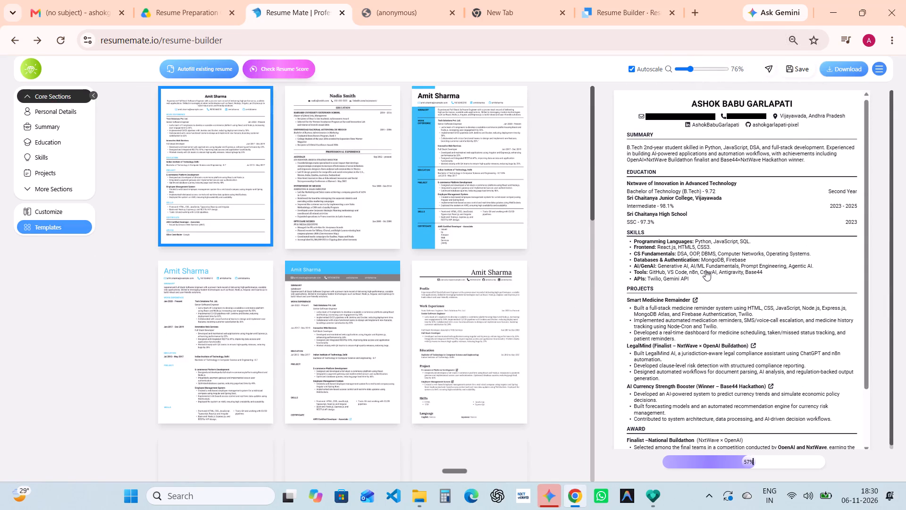
scroll(705, 270, "down", 3)
scroll(705, 270, "up", 1)
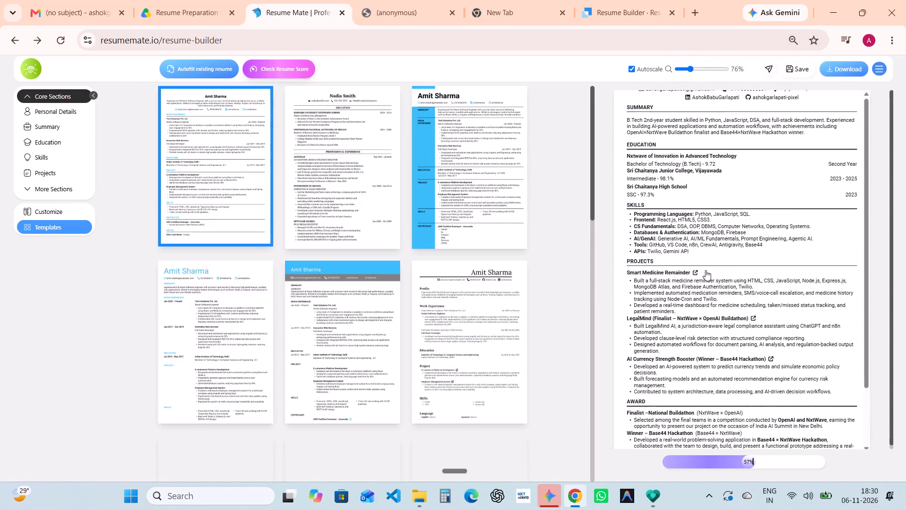
scroll(705, 270, "up", 1)
Enlarge the Resume Mate page zoom to 125% and review the resume preview down to the certificates.
key("ctrl+equal")
key("ctrl+equal")
key("ctrl+equal")
key("ctrl+equal")
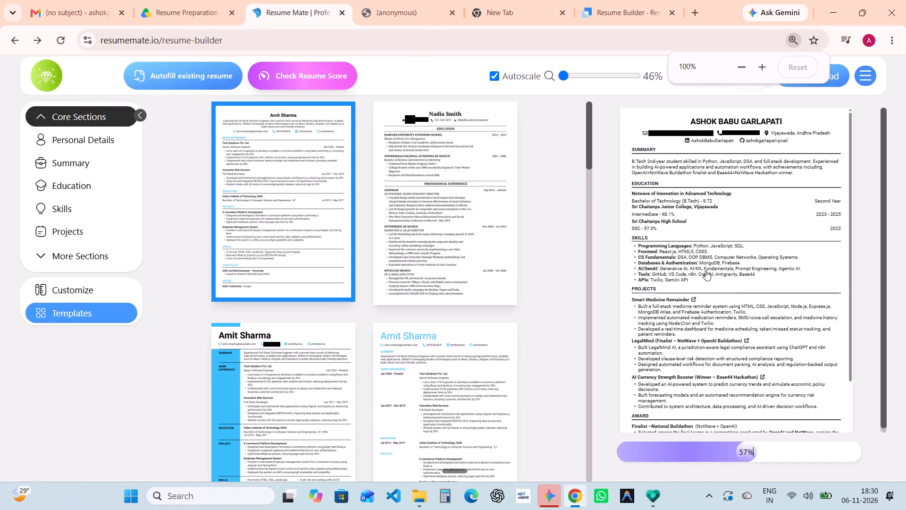
key("ctrl+equal")
key("ctrl+equal")
key("ctrl+equal")
key("ctrl+equal")
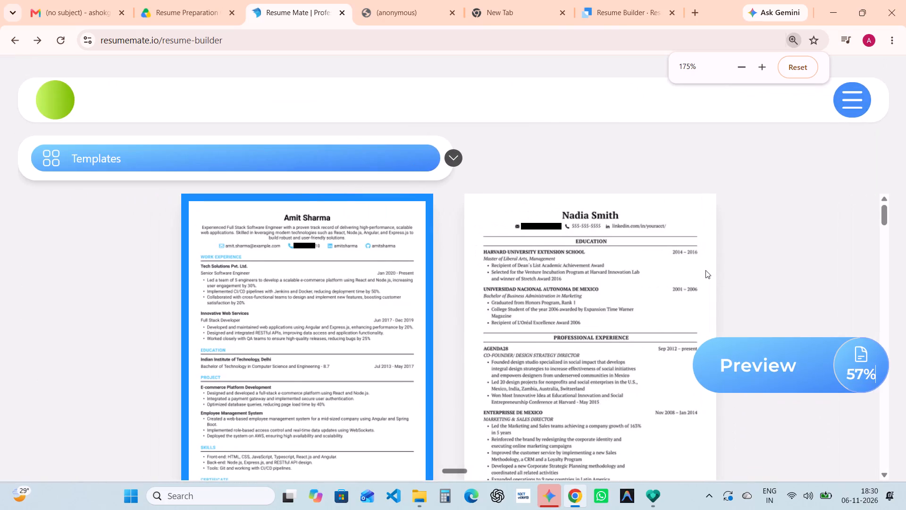
key("ctrl+minus")
key("ctrl+minus")
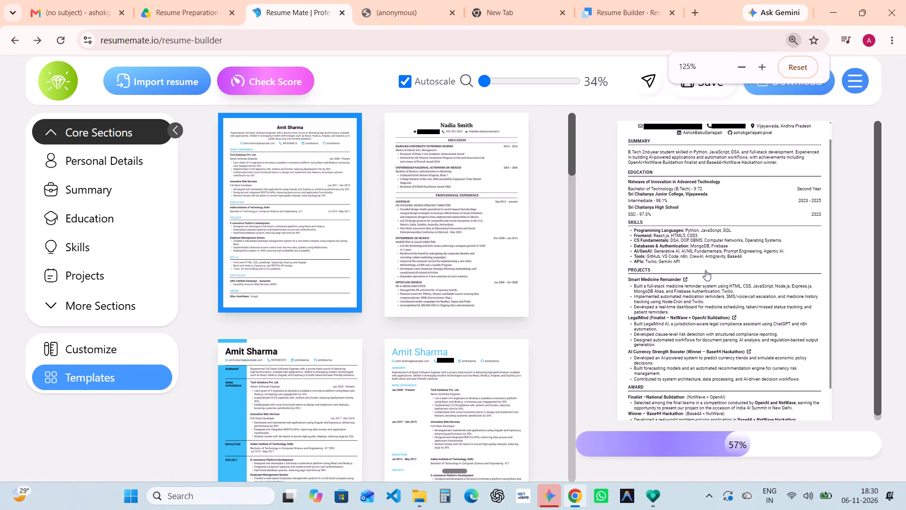
scroll(705, 270, "down", 1)
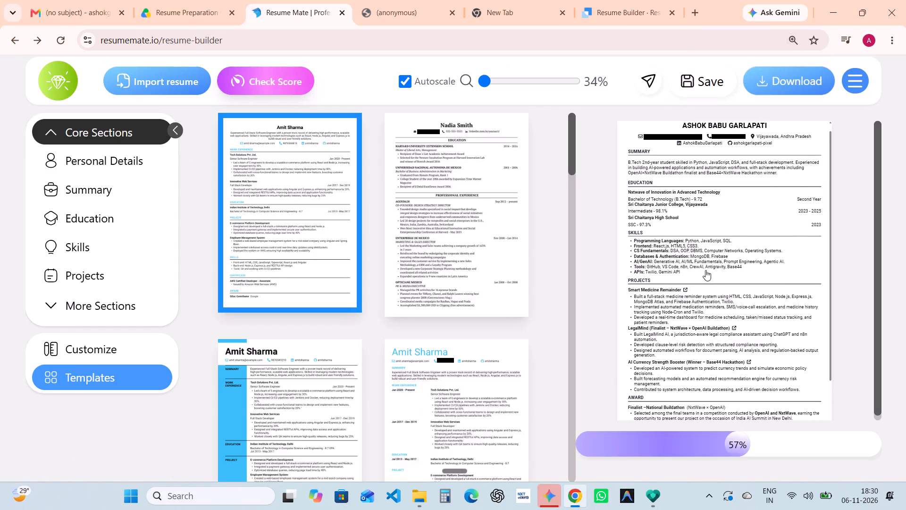
scroll(705, 270, "down", 4)
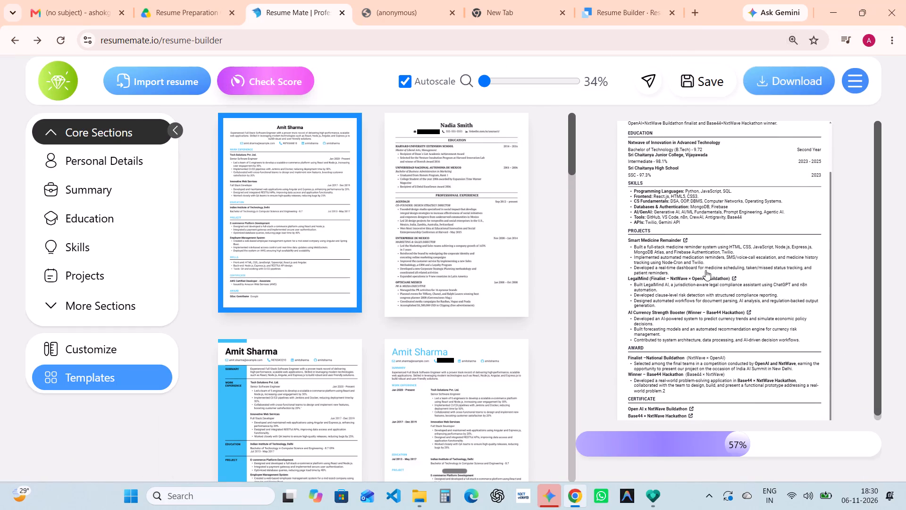
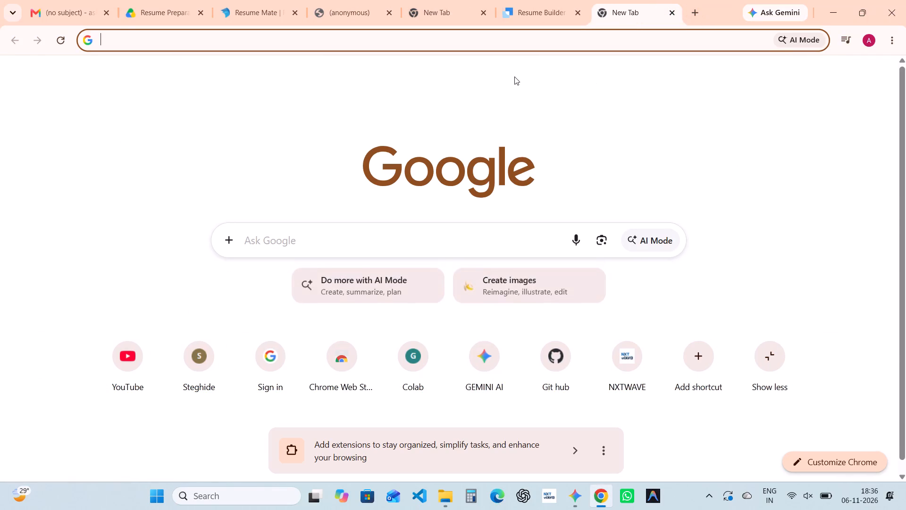
type("ov")
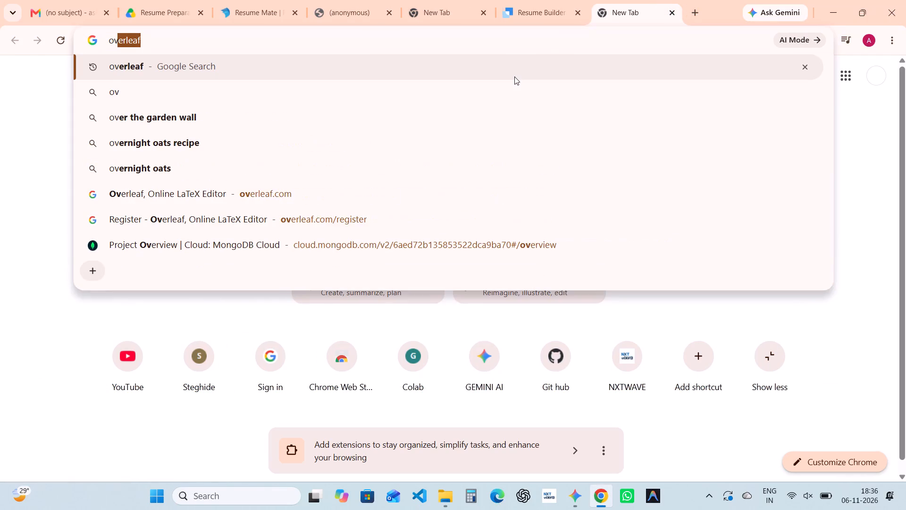
key("Return")
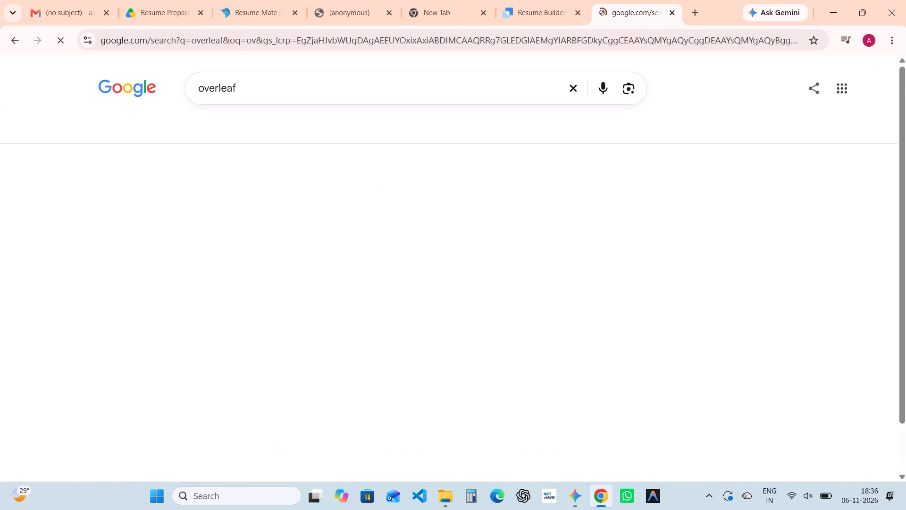
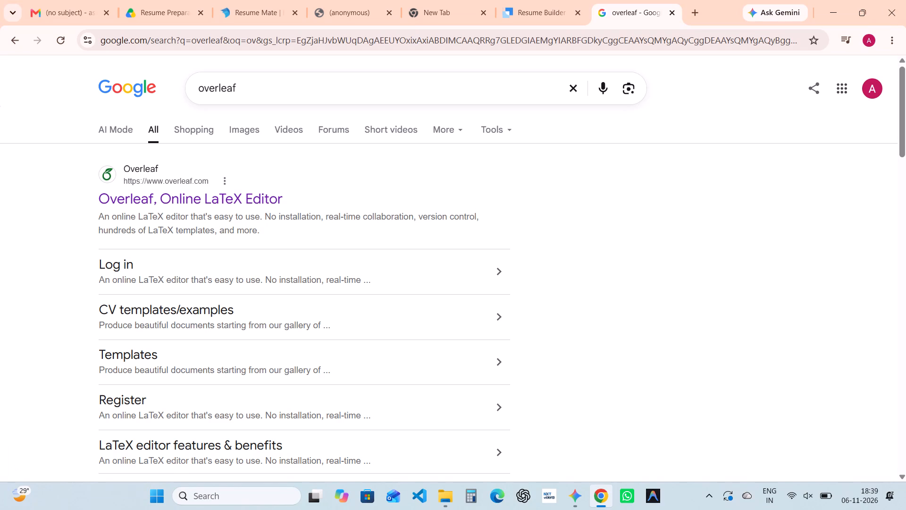
Open the Overleaf online LaTeX editor website from the search results.
left_click(249, 191)
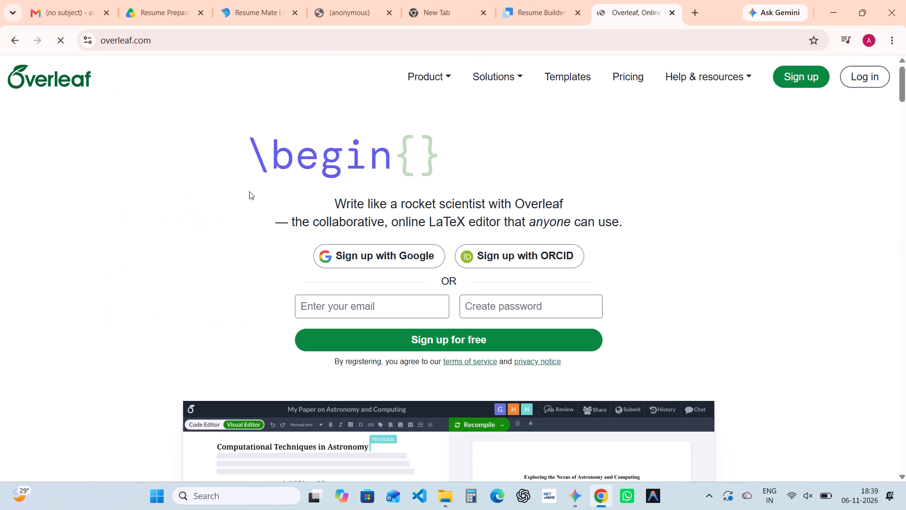
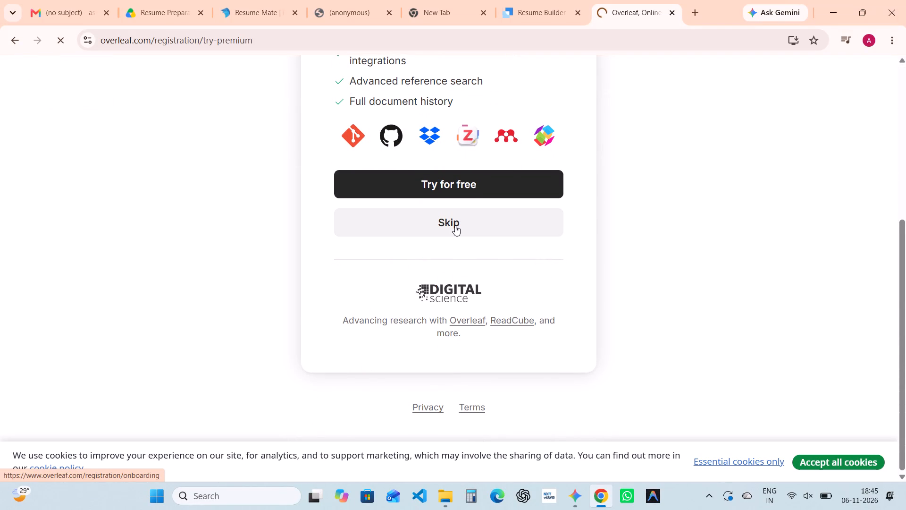
Complete the Overleaf registration onboarding, keeping the prefilled name and leaving the organisation type unselected, and proceed to Overleaf.
scroll(455, 225, "up", 2)
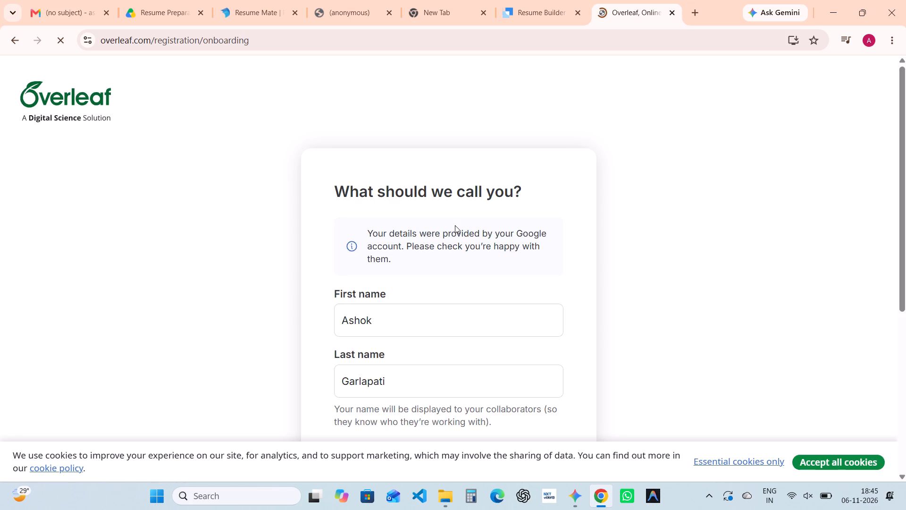
scroll(455, 225, "down", 4)
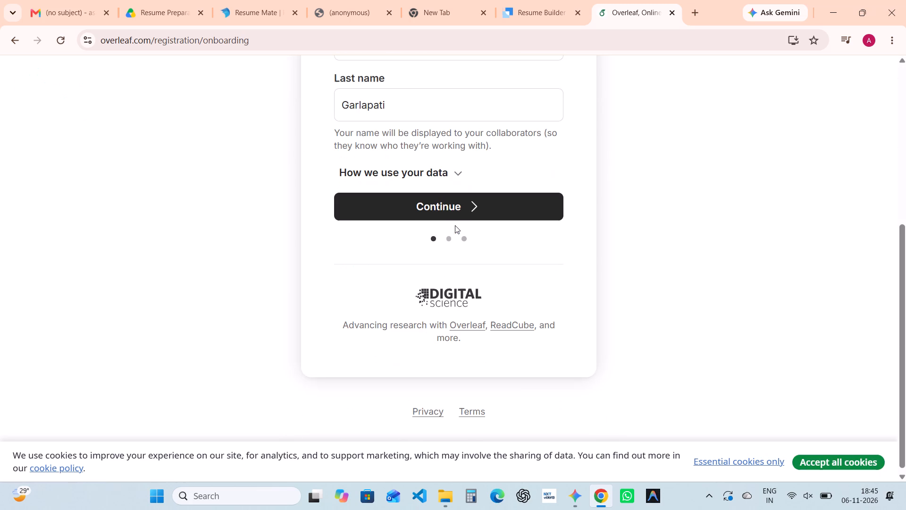
left_click(450, 204)
left_click(450, 204)
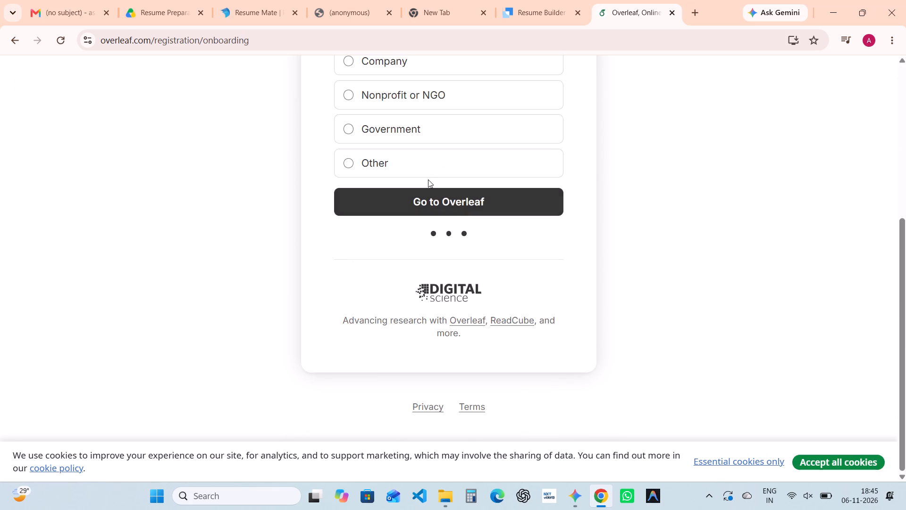
scroll(421, 177, "up", 3)
scroll(421, 177, "down", 3)
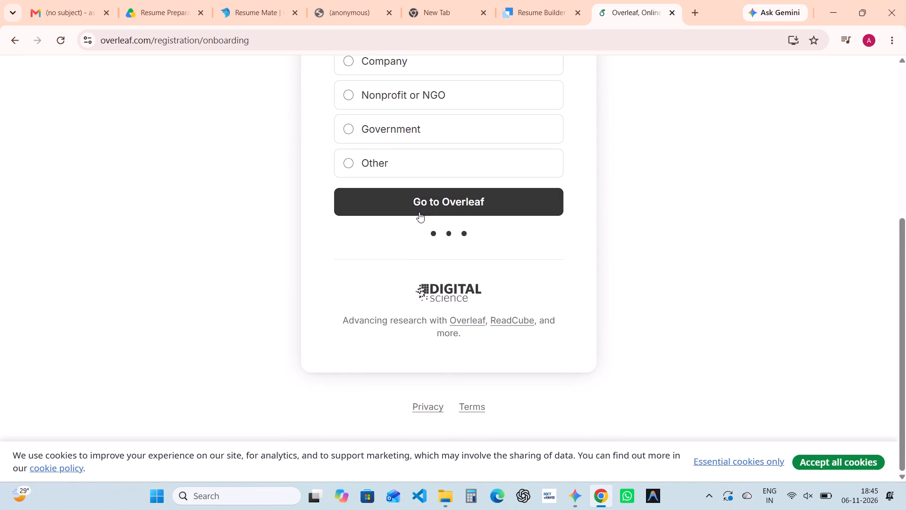
left_click(419, 212)
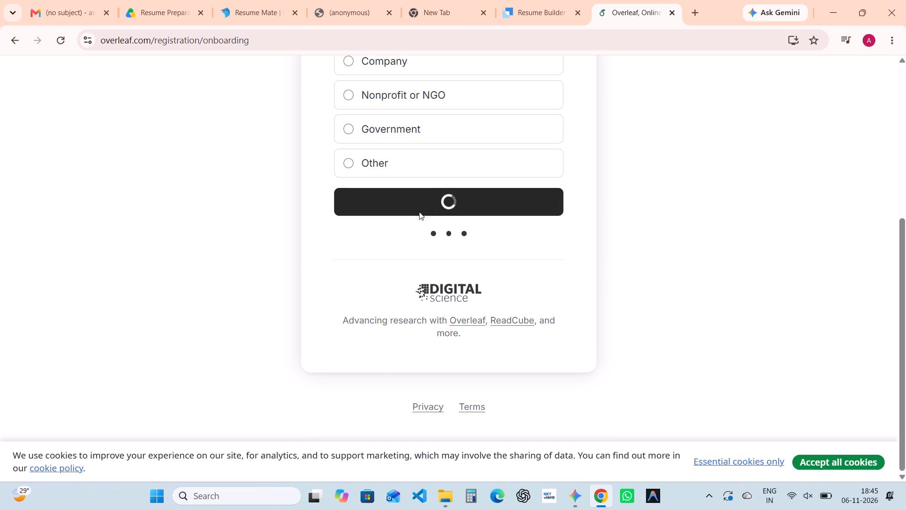
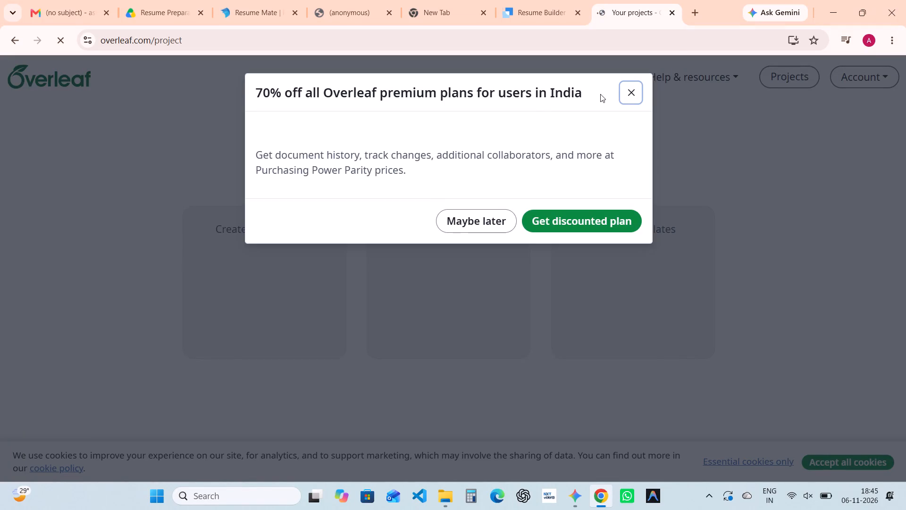
Dismiss the premium plan discount offer.
left_click(453, 407)
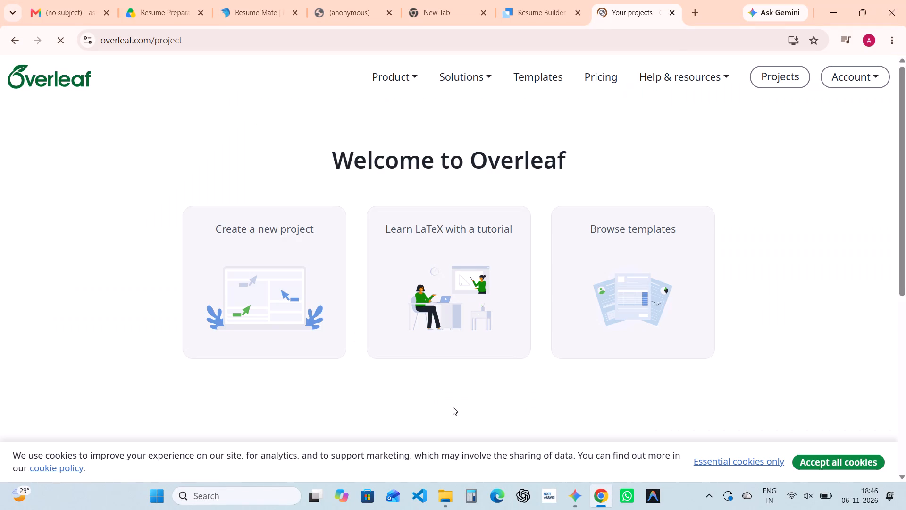
Create a new blank project named "Ashok Resume".
scroll(528, 282, "down", 1)
scroll(528, 282, "up", 2)
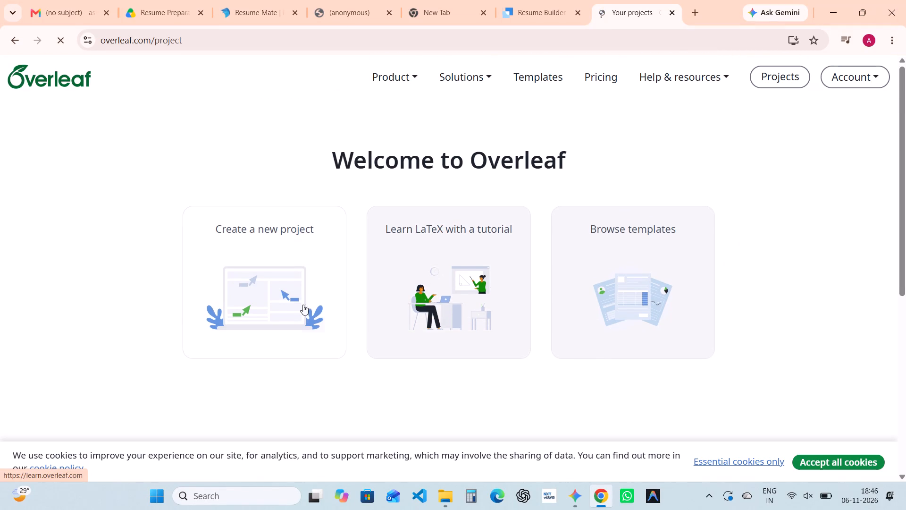
left_click(253, 301)
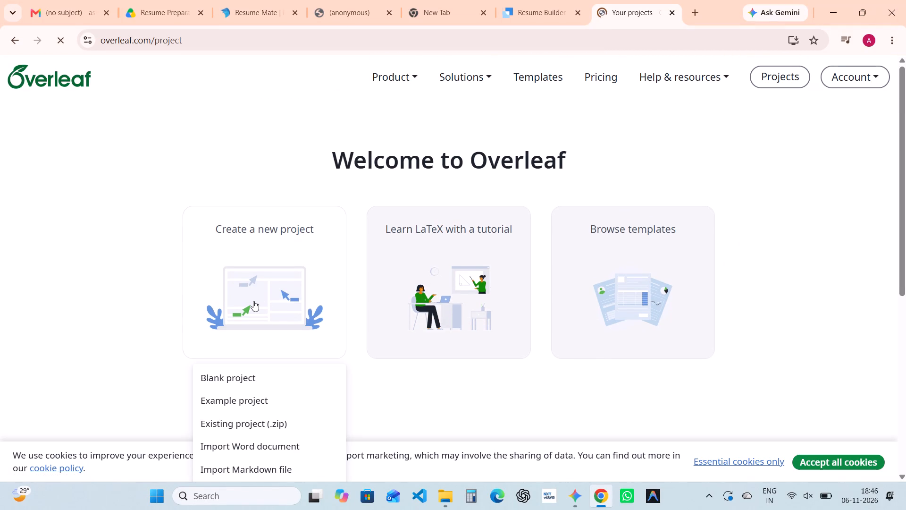
left_click(255, 383)
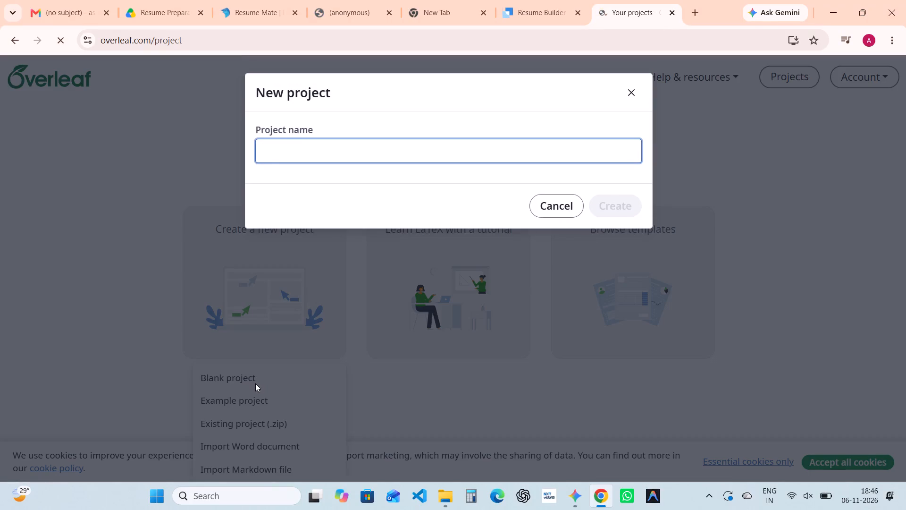
type("ashok")
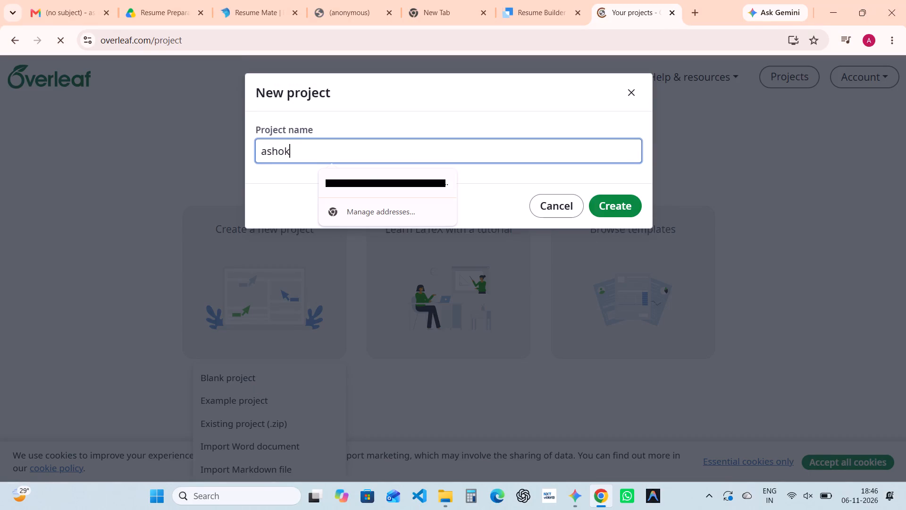
key("space")
type("resu")
type("me")
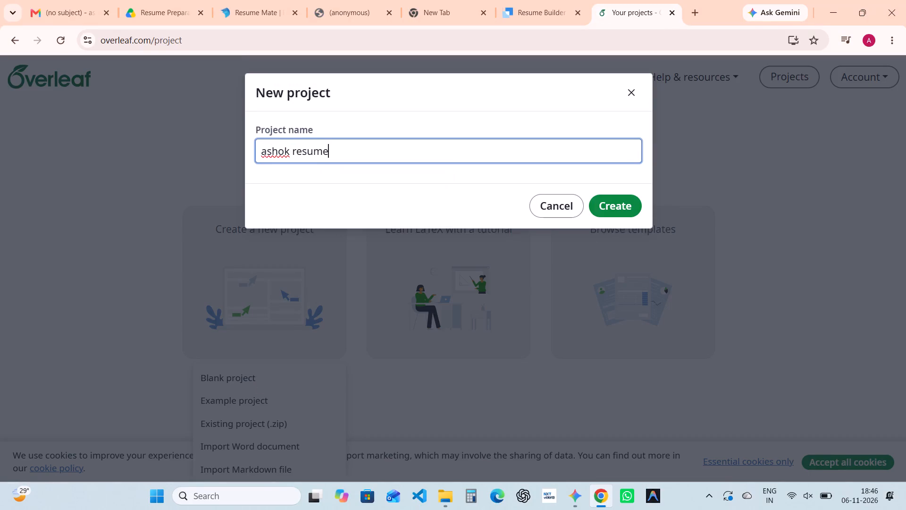
key("Left")
key("Left")
key("Left")
key("Left")
key("Left")
key("BackSpace")
key("r")
key("Left")
key("Left")
key("Left")
key("Left")
key("Left")
key("Left")
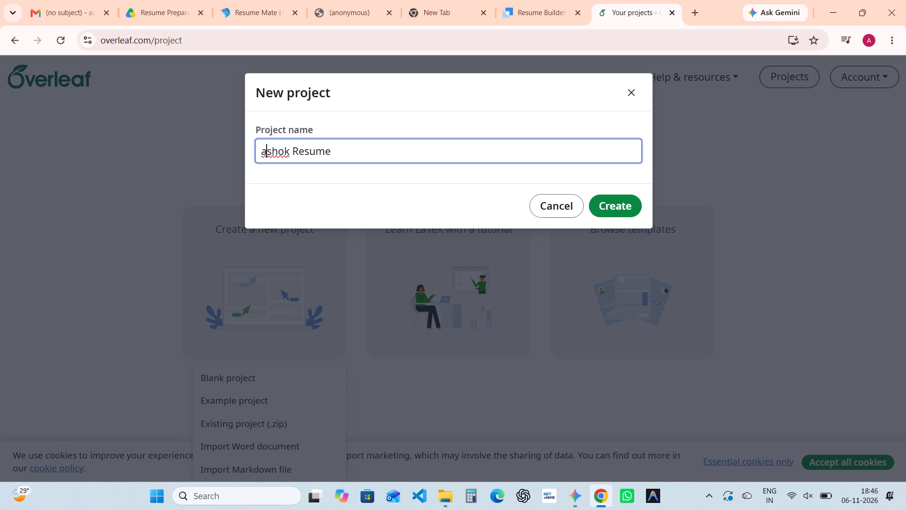
key("BackSpace")
key("a")
key("Return")
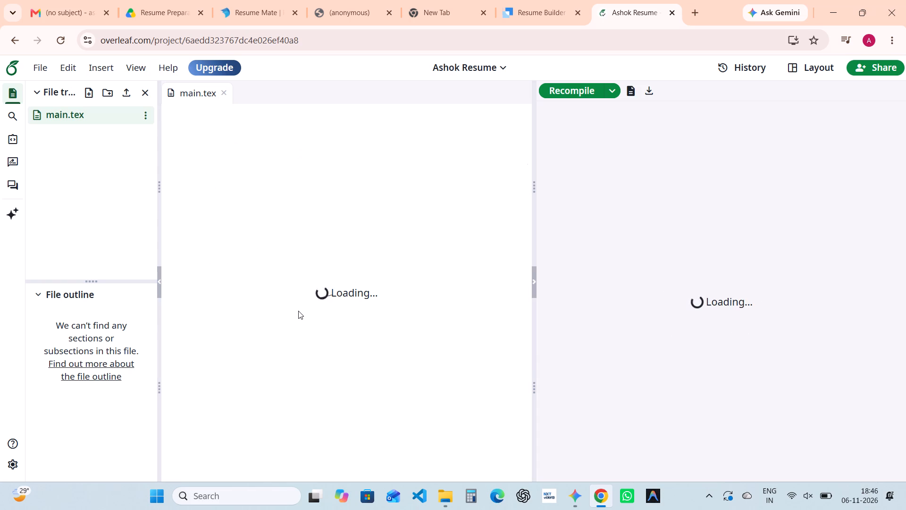
Replace all the default code in main.tex with the copied resume LaTeX code and recompile the PDF.
key("ctrl+a")
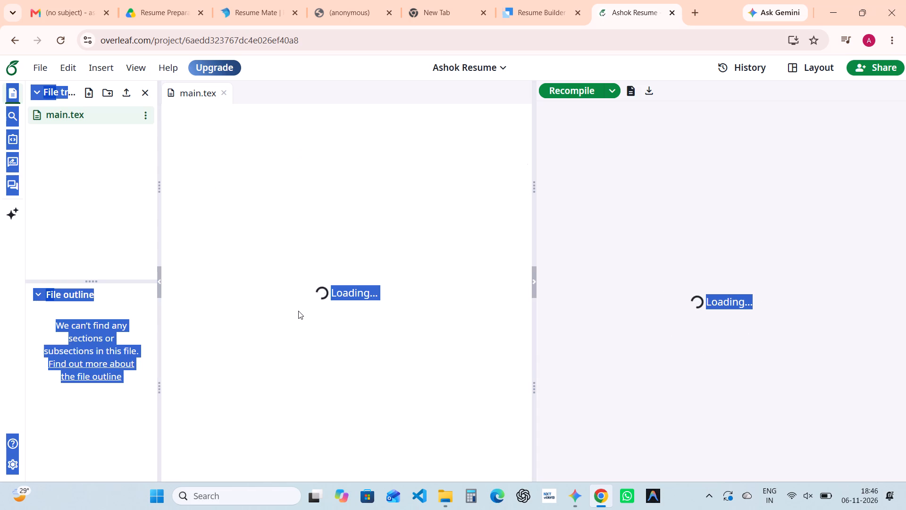
key("ctrl+a")
left_click(271, 229)
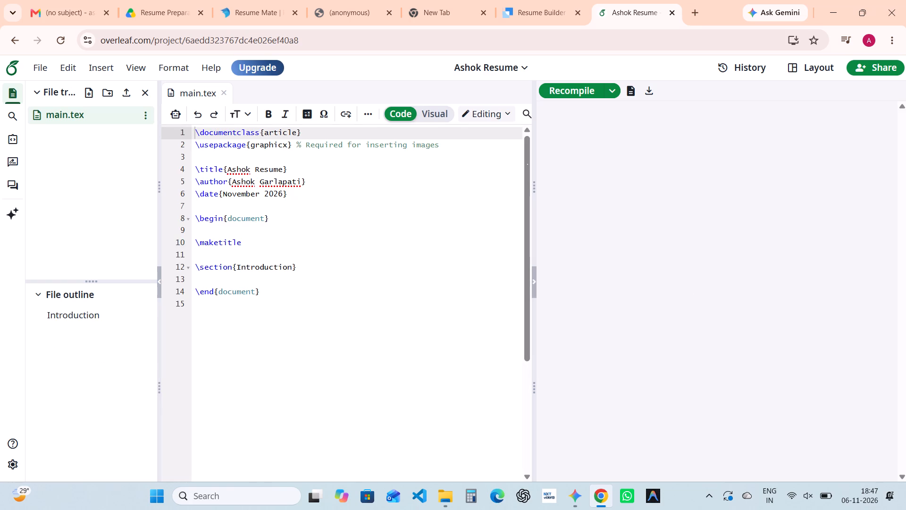
left_click(271, 262)
key("ctrl+a")
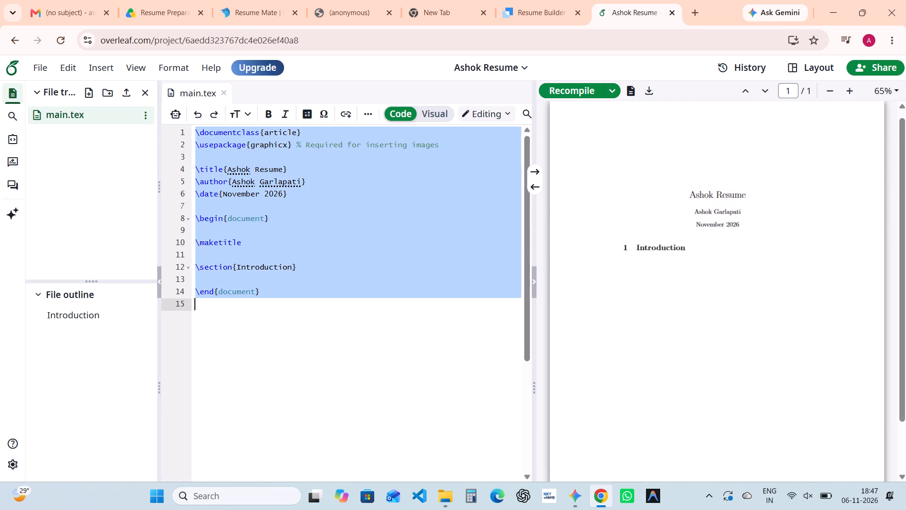
key("ctrl+v")
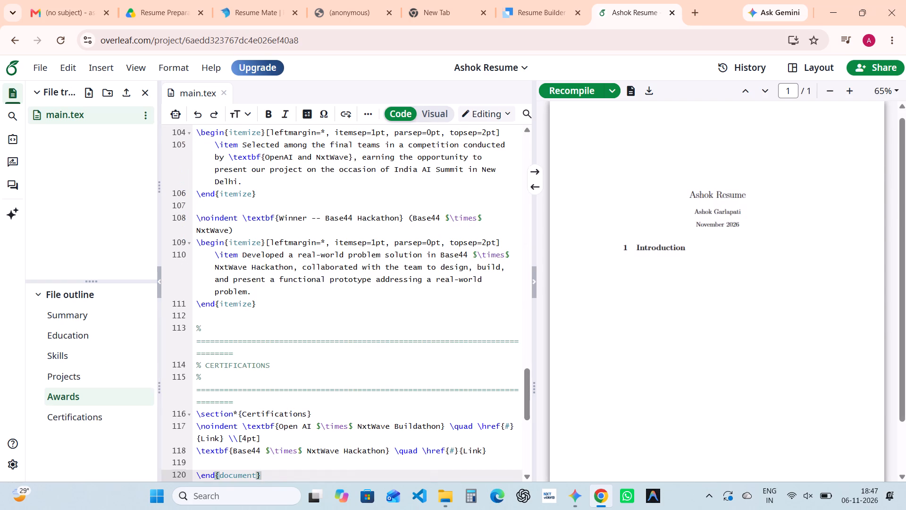
left_click(562, 87)
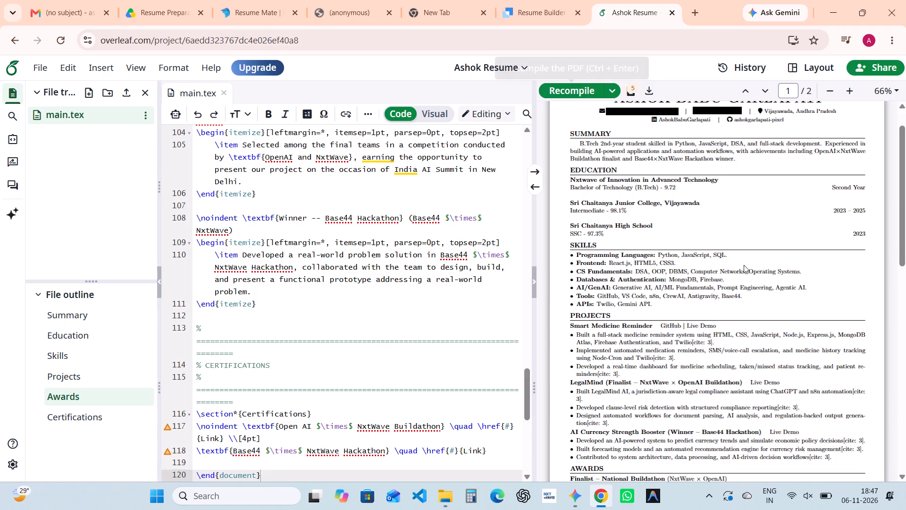
Test the GitHub link of the Smart Medicine Reminder project in the PDF preview and return to the Overleaf project.
scroll(744, 265, "down", 1)
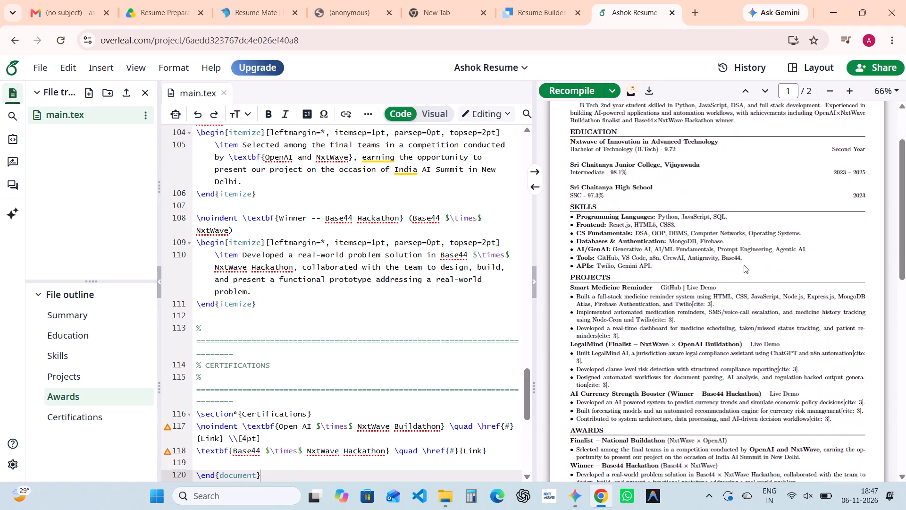
scroll(744, 265, "down", 2)
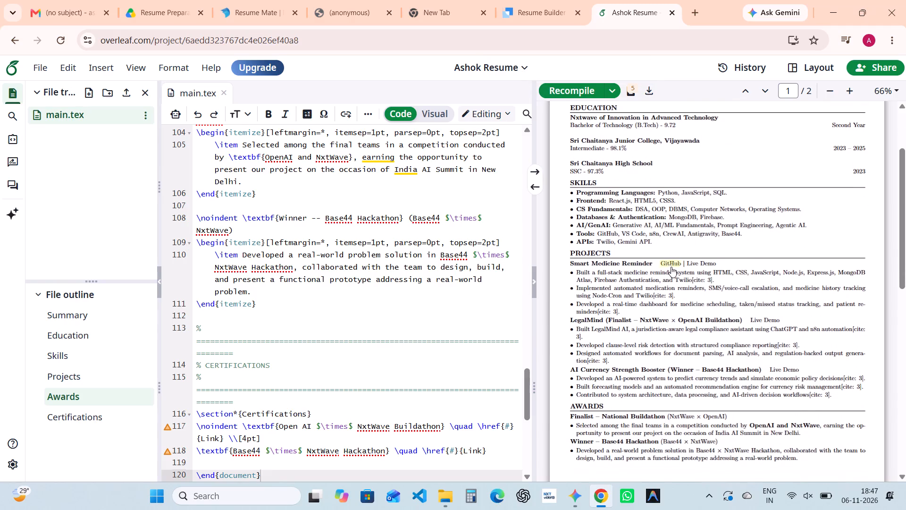
left_click(664, 265)
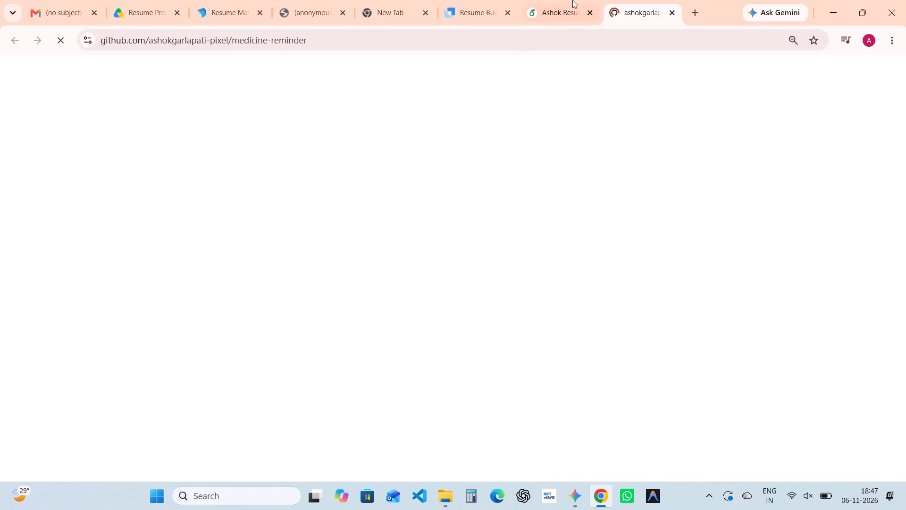
left_click(570, 0)
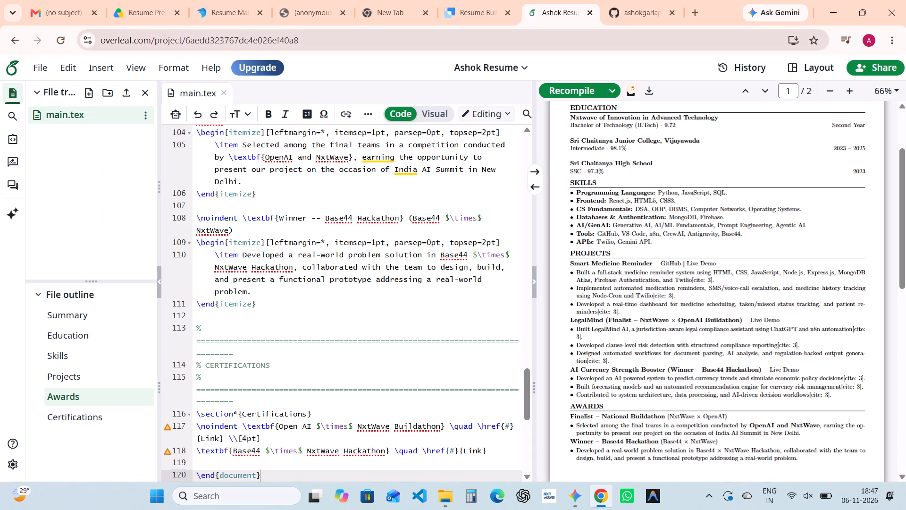
left_click(631, 19)
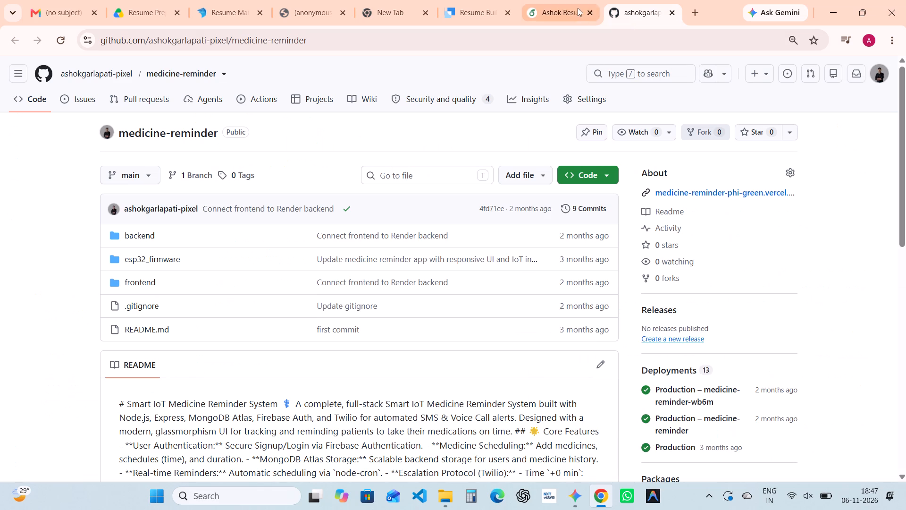
left_click(554, 0)
left_click(629, 0)
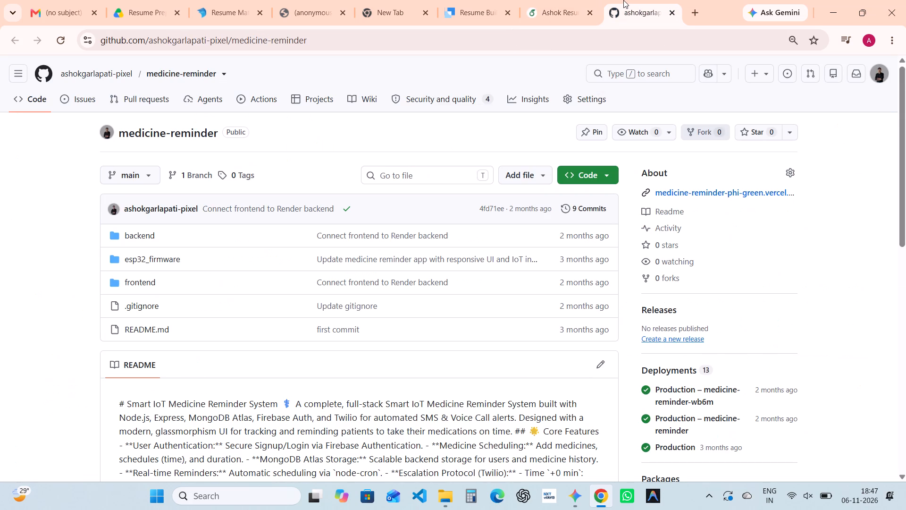
left_click(570, 2)
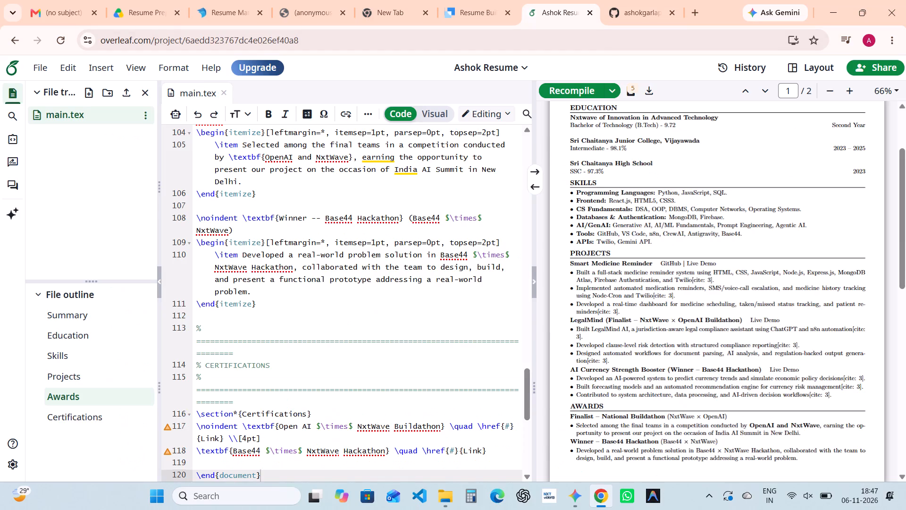
Review the compiled resume across both pages, from header to certifications, and examine the preamble and header code in main.tex.
scroll(588, 144, "up", 2)
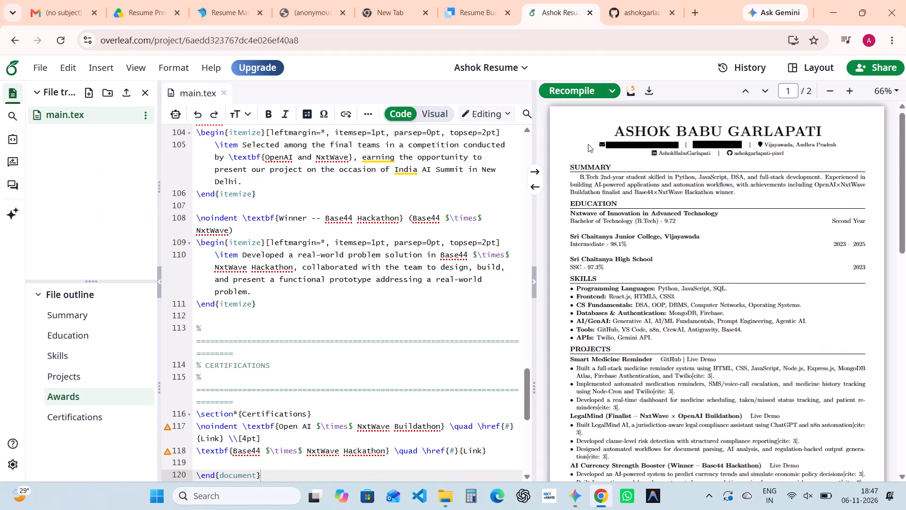
scroll(588, 144, "up", 1)
key("q")
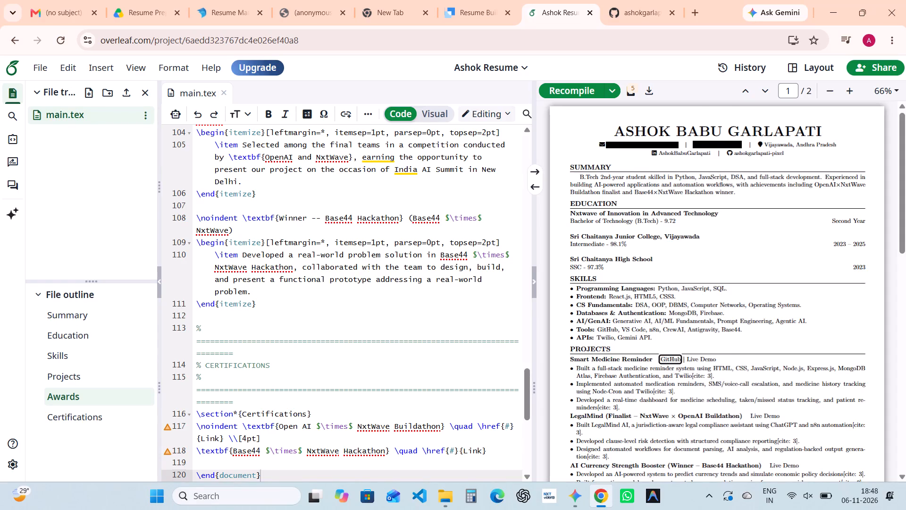
scroll(720, 312, "down", 5)
scroll(720, 312, "up", 1)
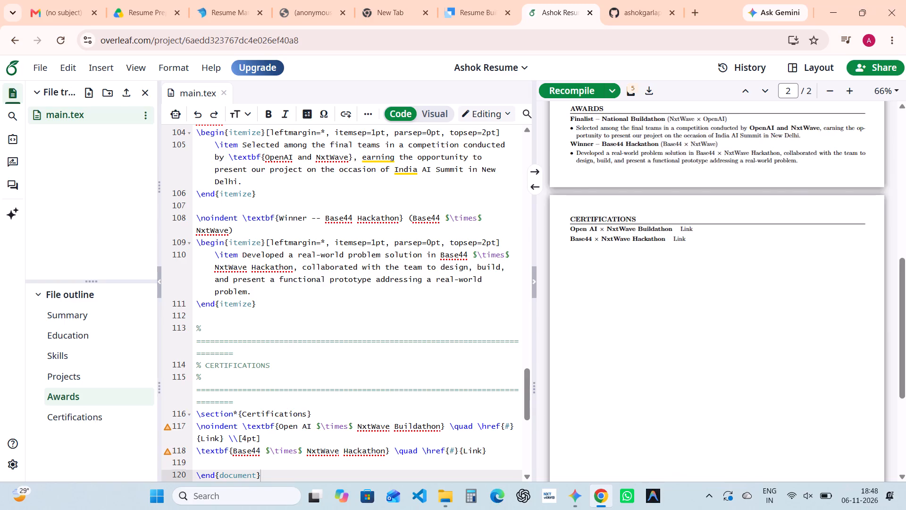
scroll(678, 237, "up", 3)
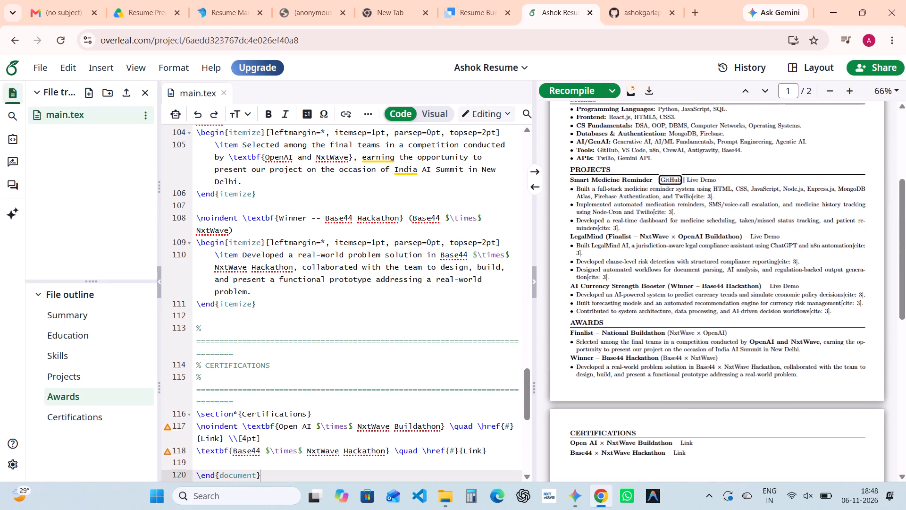
scroll(678, 237, "up", 2)
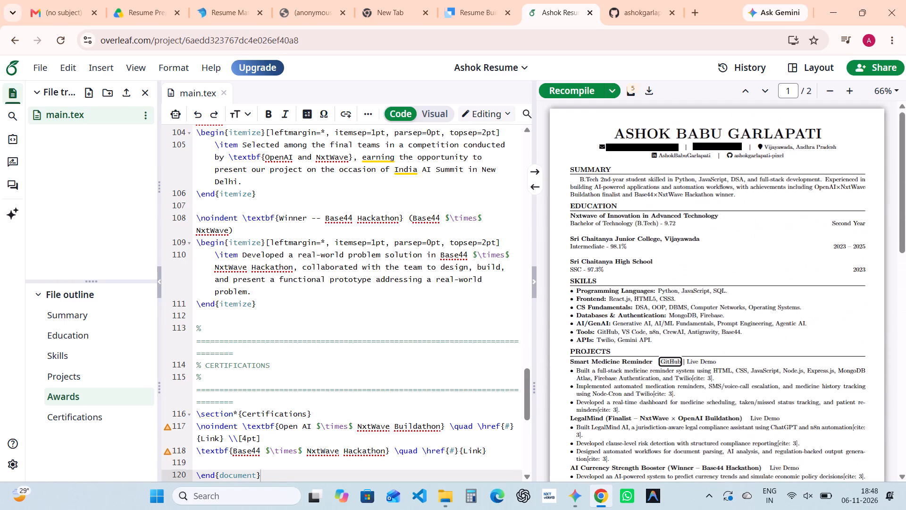
scroll(678, 237, "up", 1)
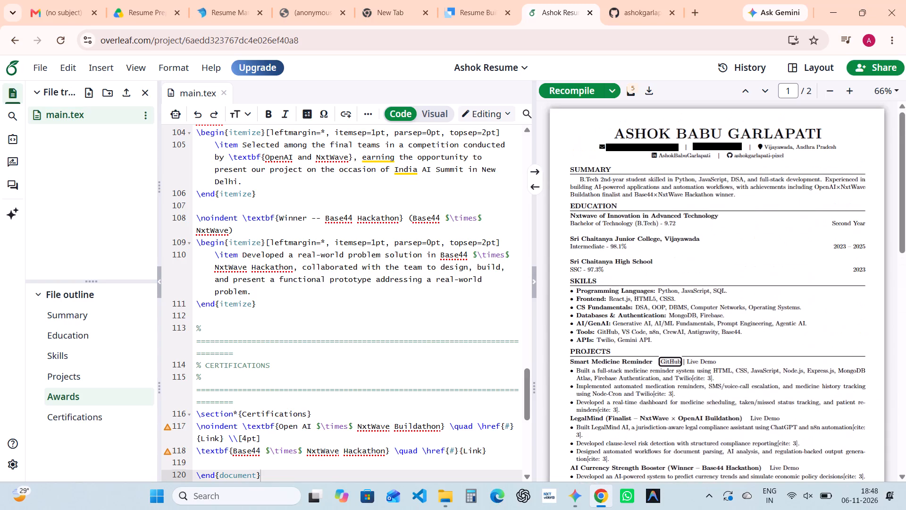
scroll(503, 155, "up", 11)
scroll(503, 155, "down", 1)
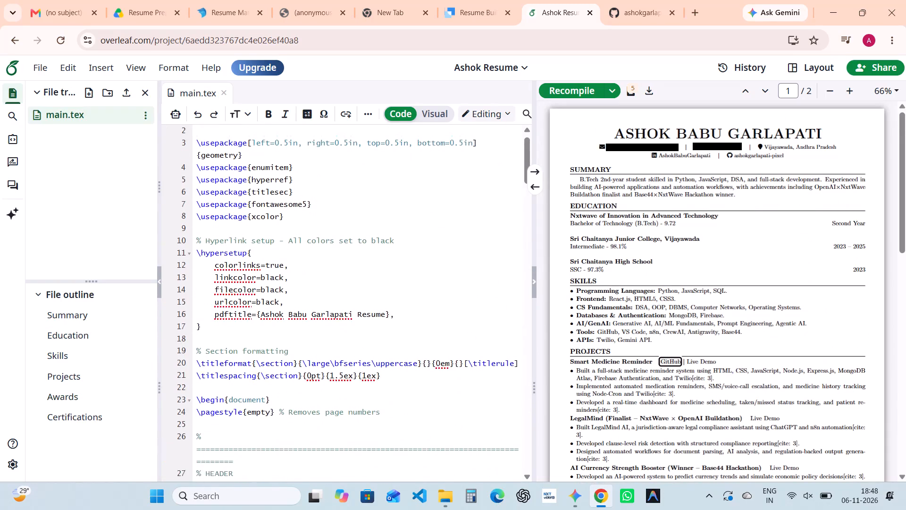
scroll(503, 155, "down", 2)
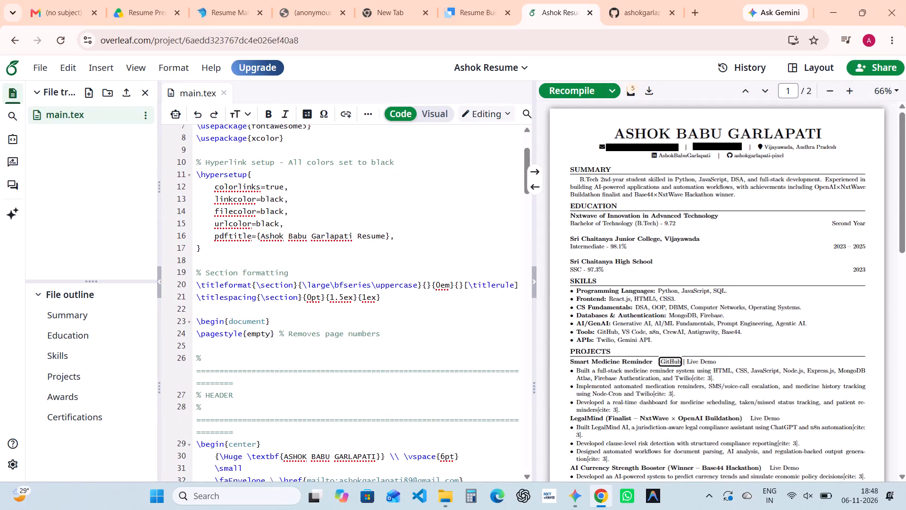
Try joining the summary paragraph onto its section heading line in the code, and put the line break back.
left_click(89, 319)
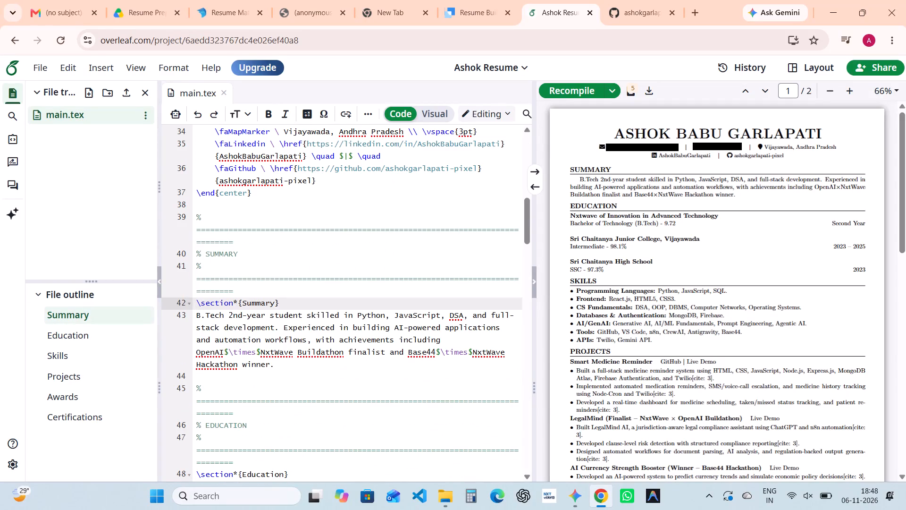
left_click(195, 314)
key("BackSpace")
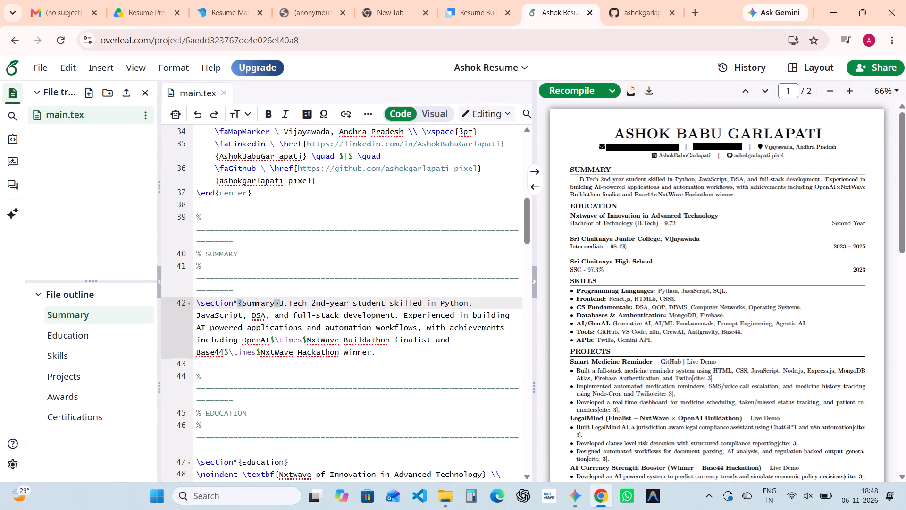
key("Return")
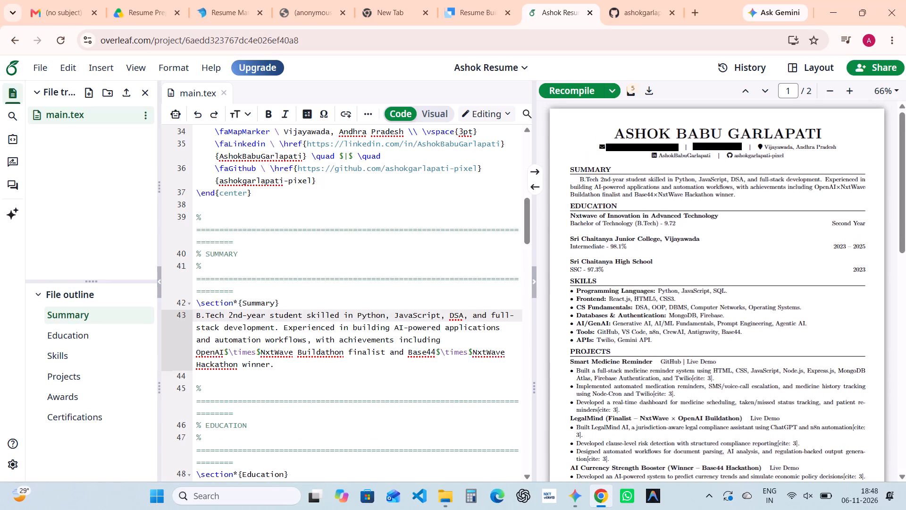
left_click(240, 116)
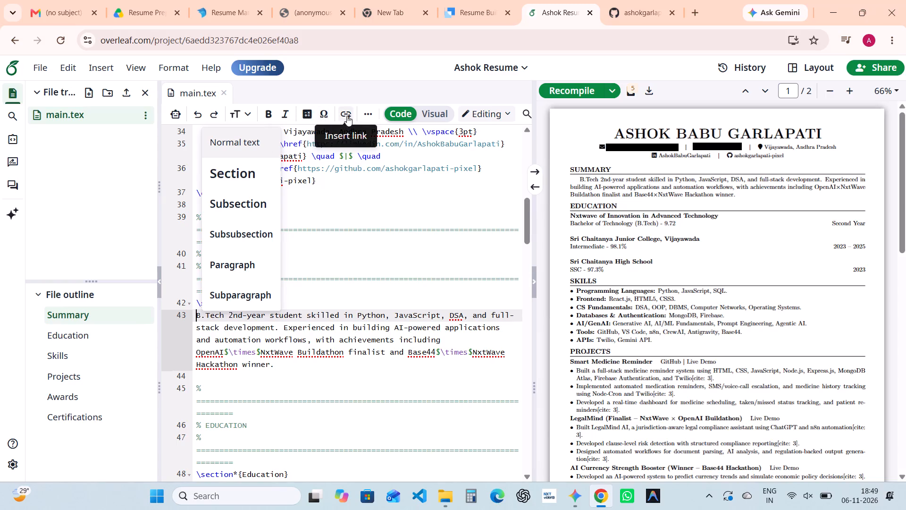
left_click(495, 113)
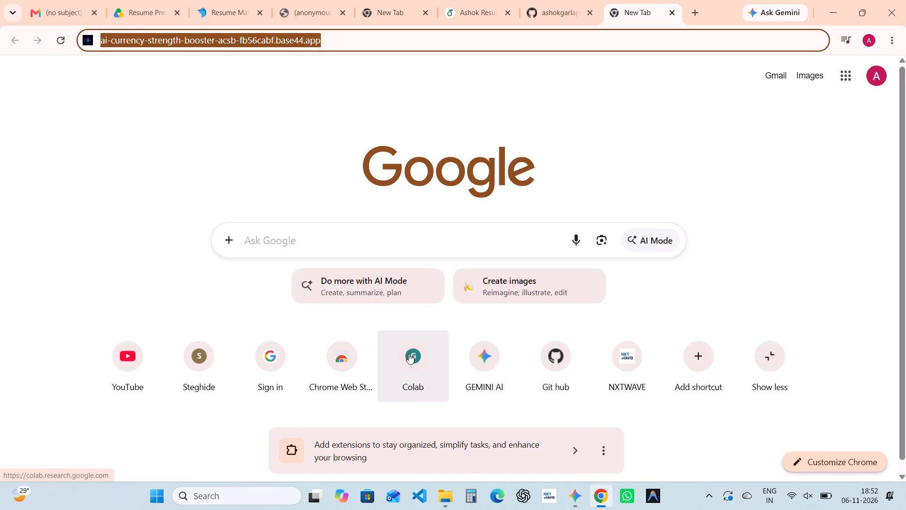
Switch to the Overleaf resume and remove the # placeholder from the Smart Medicine Reminder's Live Demo link in the Projects section.
left_click(484, 0)
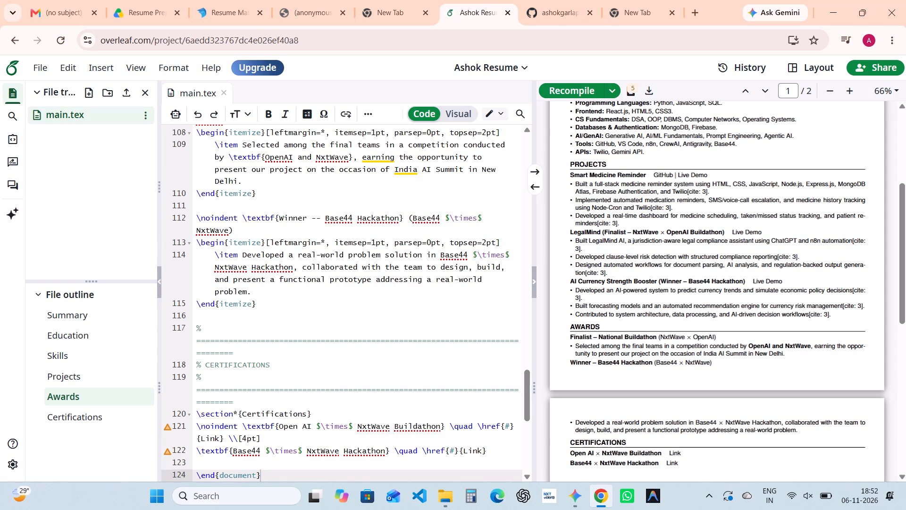
scroll(361, 210, "down", 3)
scroll(361, 210, "up", 4)
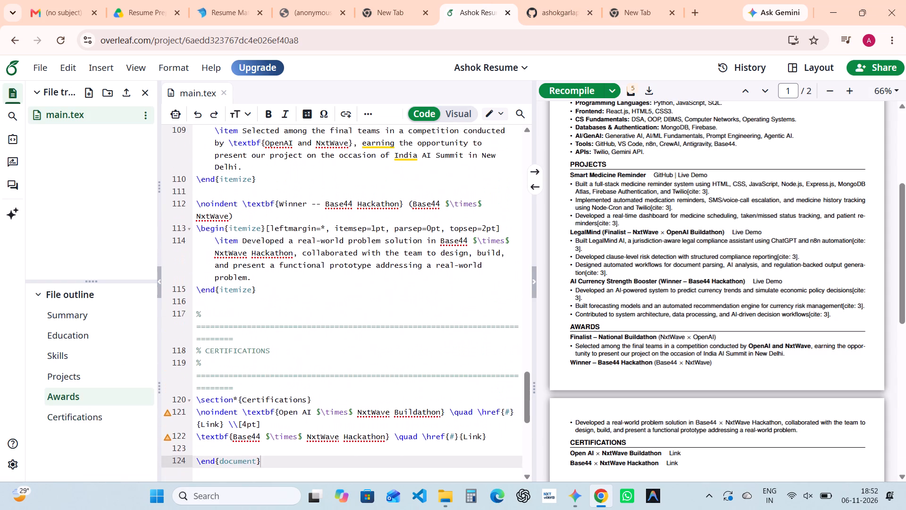
scroll(361, 210, "up", 3)
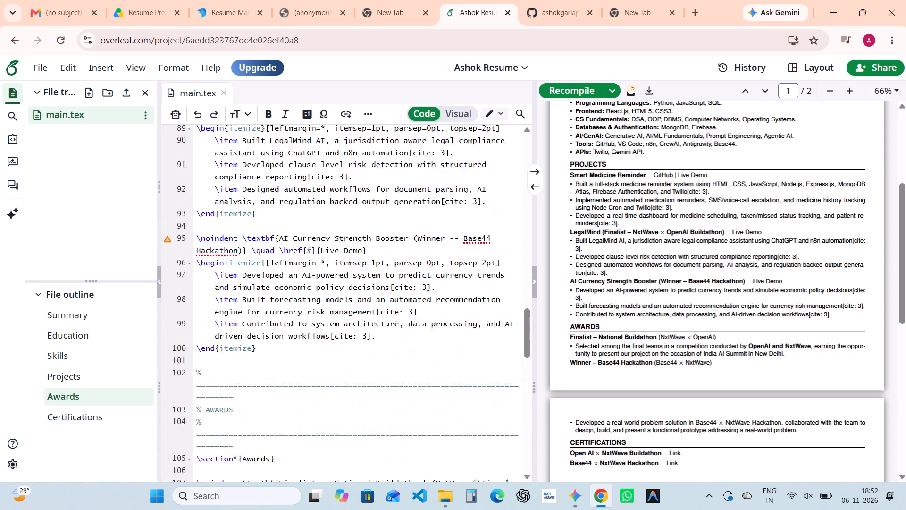
scroll(361, 210, "up", 3)
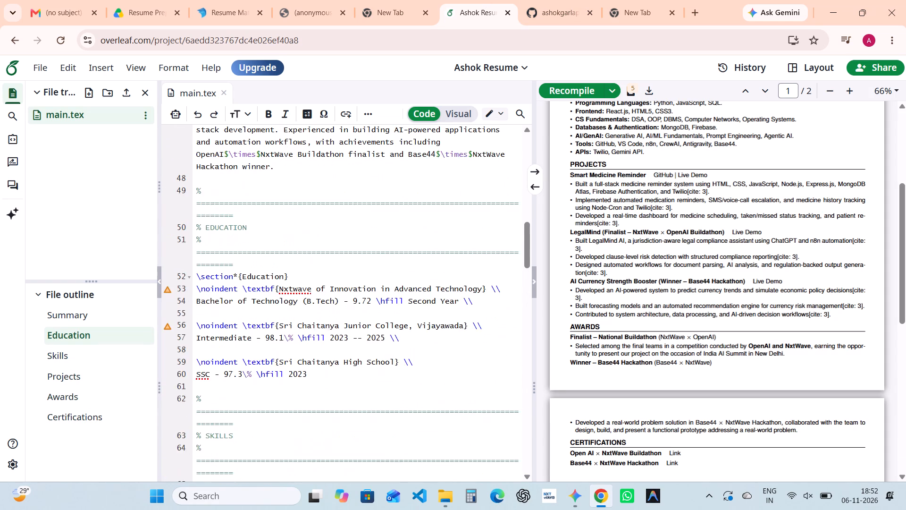
scroll(361, 210, "up", 2)
scroll(361, 210, "down", 1)
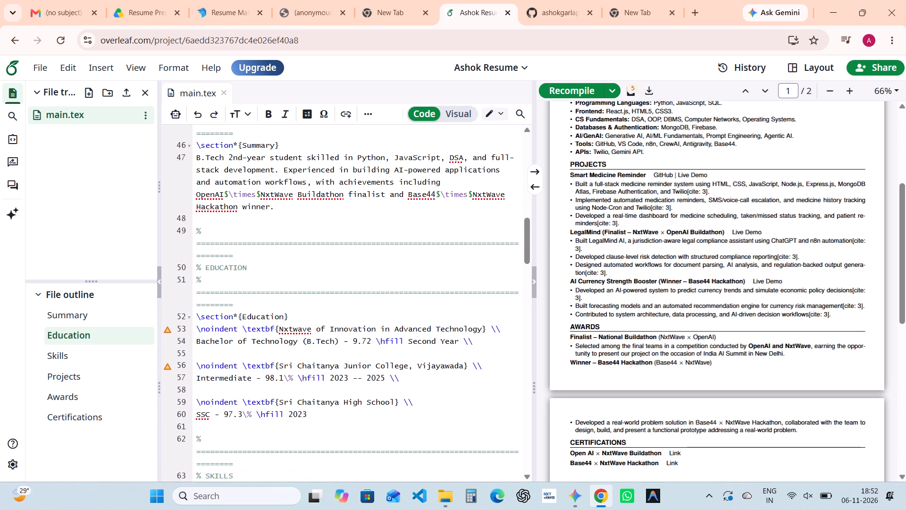
scroll(361, 210, "down", 2)
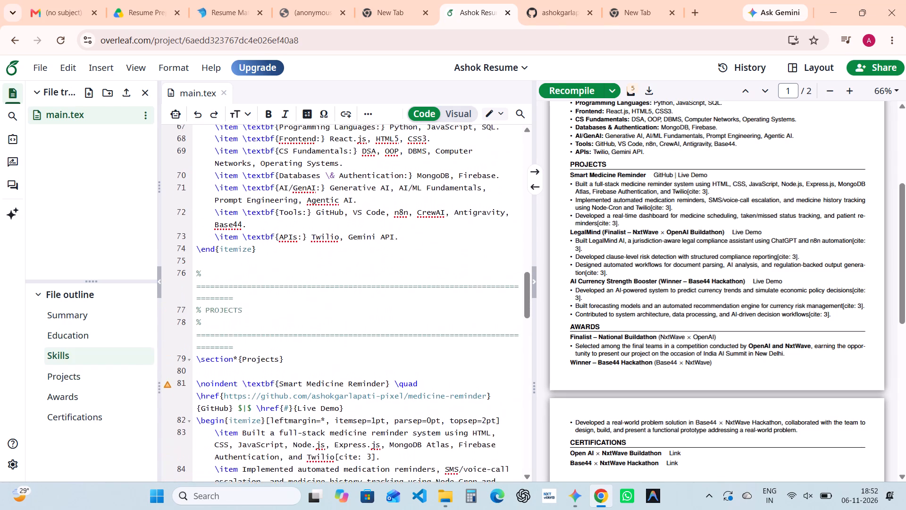
scroll(361, 210, "down", 3)
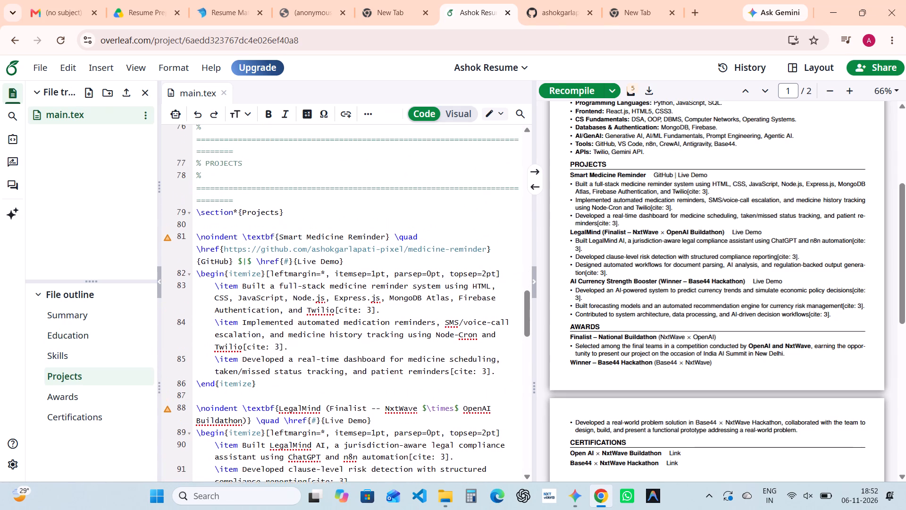
scroll(361, 210, "down", 6)
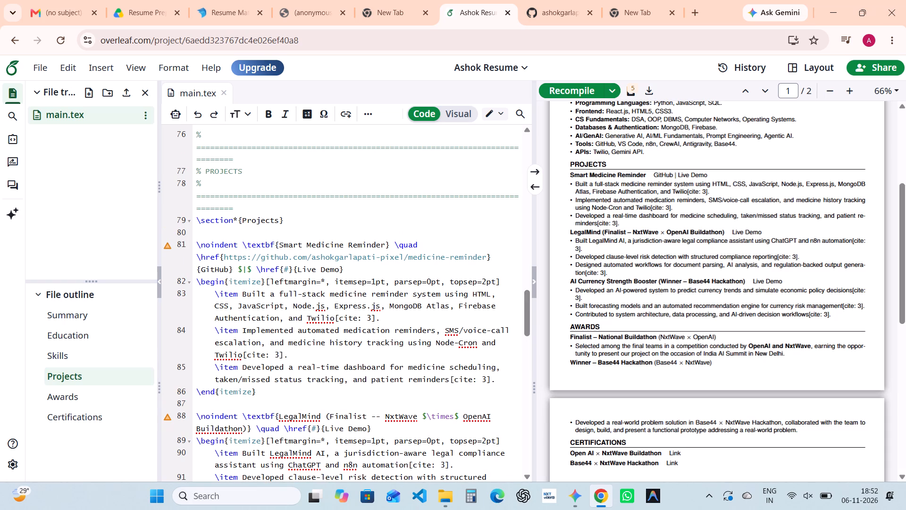
left_click(287, 269)
key("BackSpace")
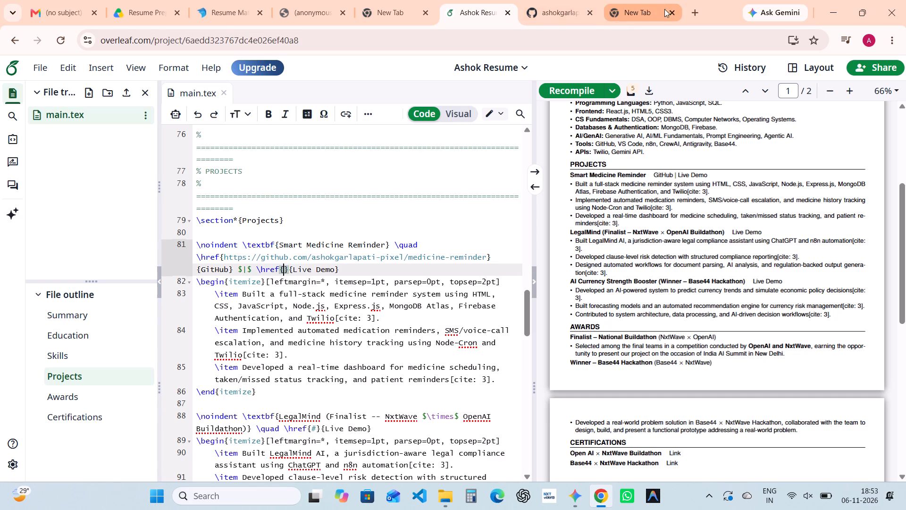
Copy ai-currency-strength-booster-acsb-fb56cabf.base44.app from the new browser tab and replace the # in the AI Currency Strength Booster's Live Demo link with it.
left_click(635, 10)
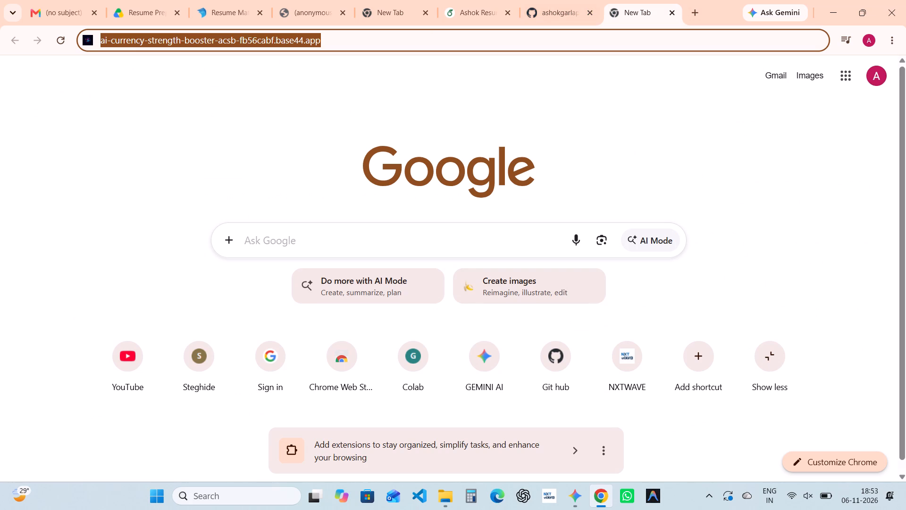
key("ctrl+c")
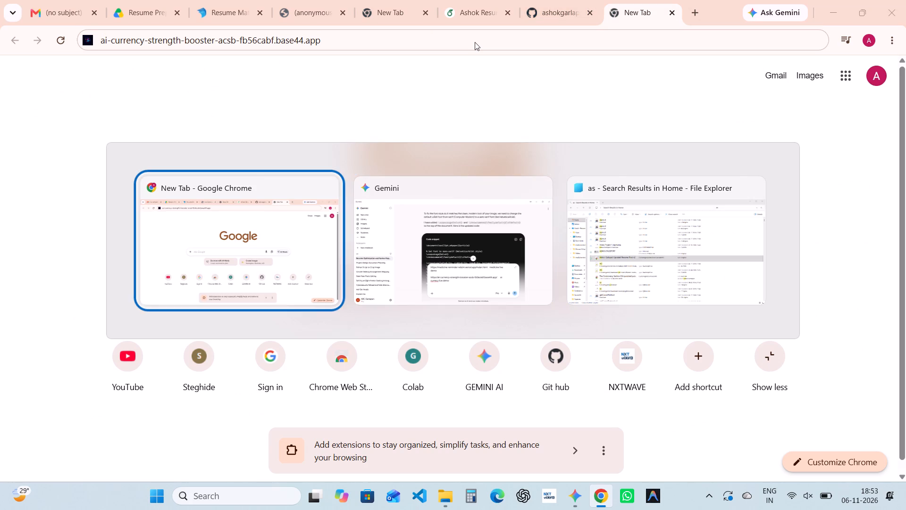
left_click(459, 0)
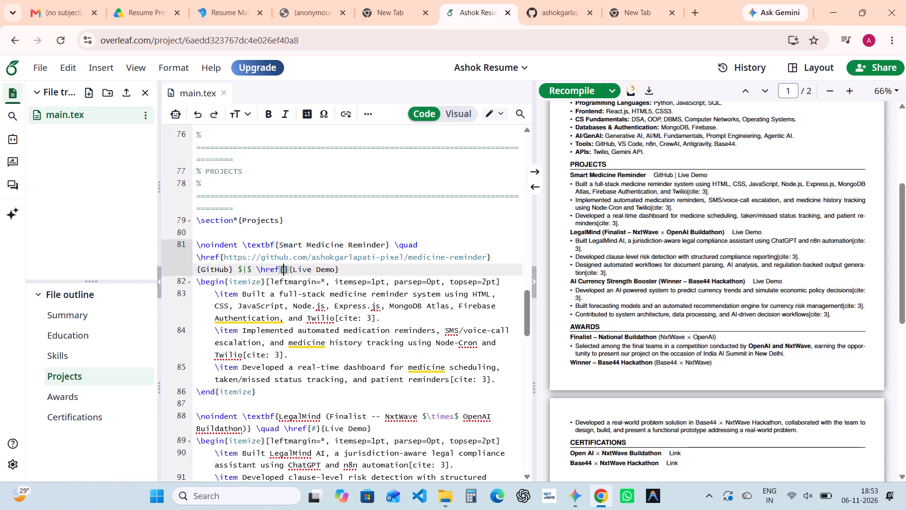
scroll(345, 320, "down", 3)
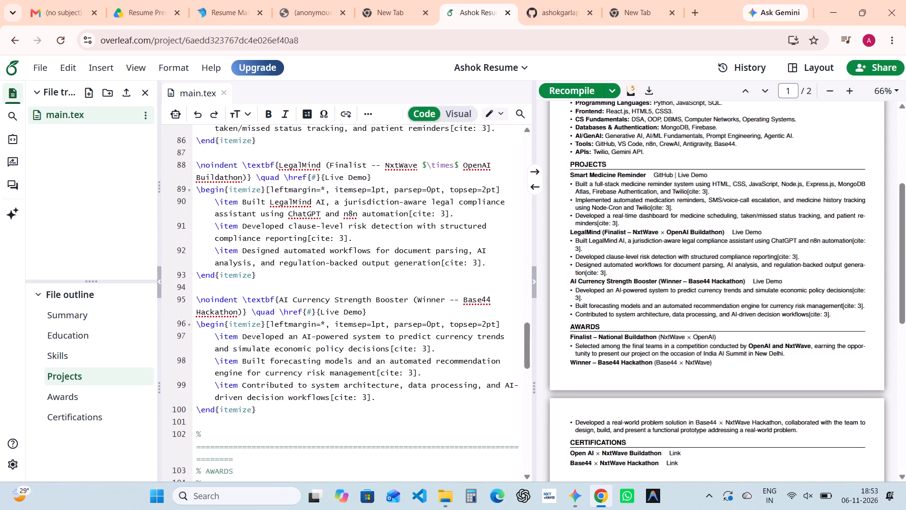
left_click(309, 300)
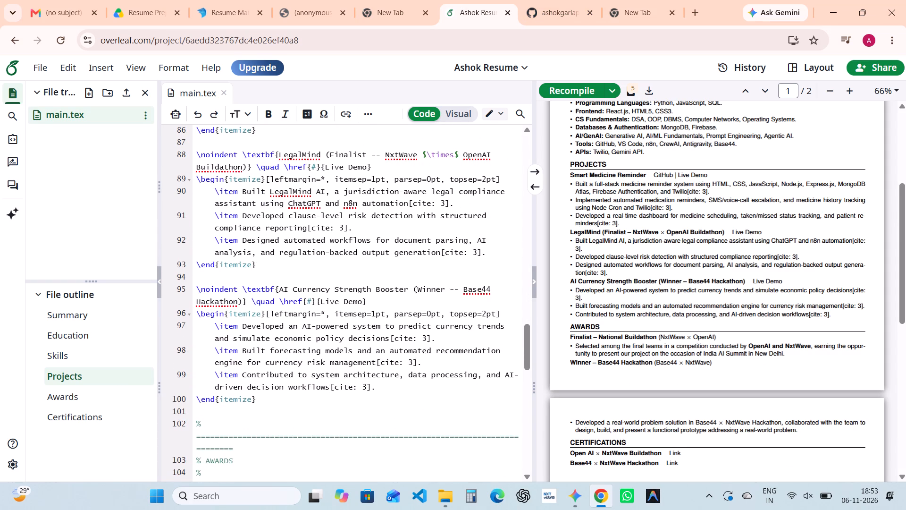
key("Right")
key("BackSpace")
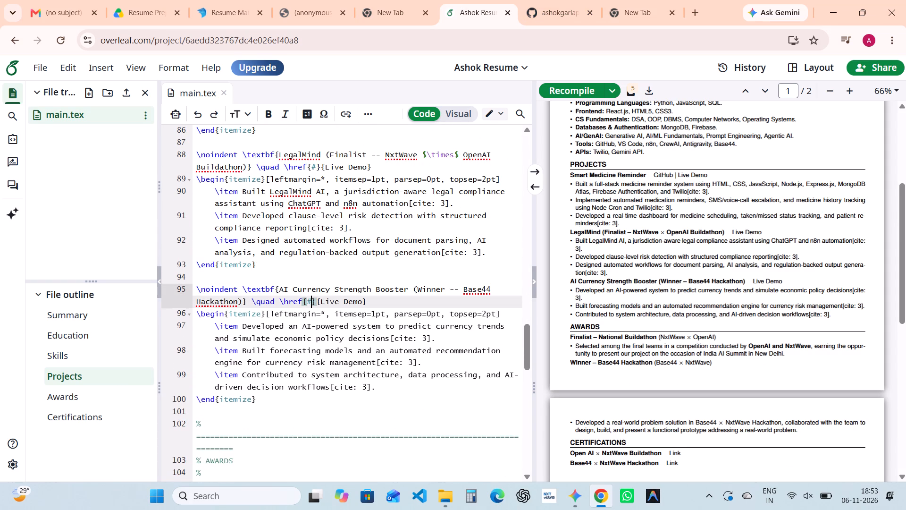
key("ctrl+v")
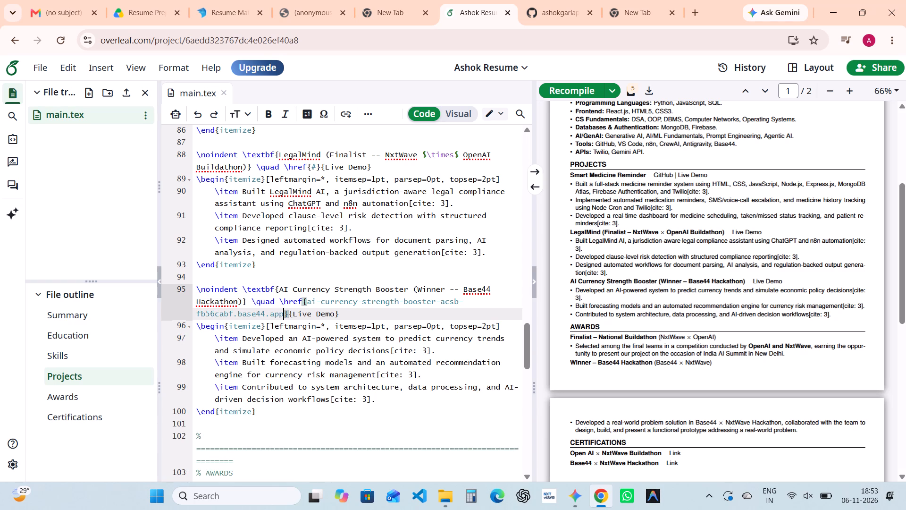
Move the whole AI Currency Strength Booster entry above the LegalMind entry in the source, separated by blank lines.
scroll(260, 408, "up", 1)
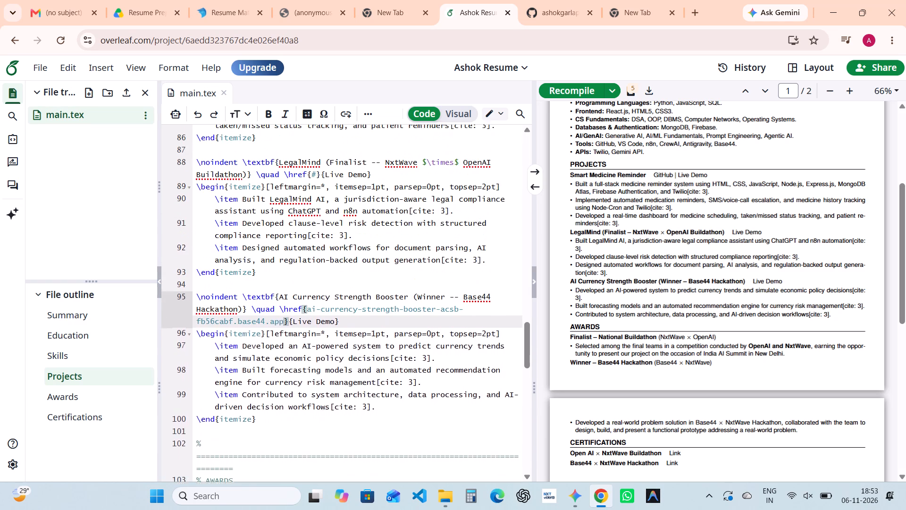
scroll(260, 408, "up", 1)
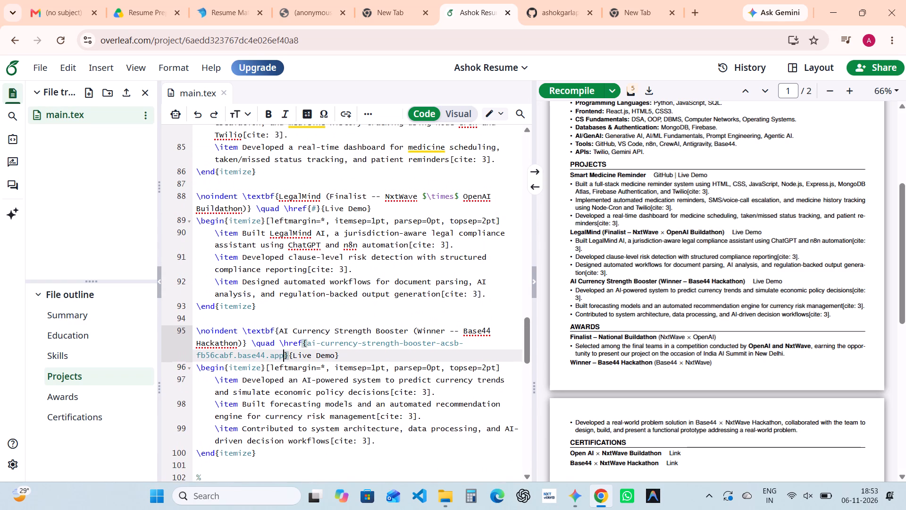
left_click_drag(259, 456, 196, 331)
key("ctrl+x")
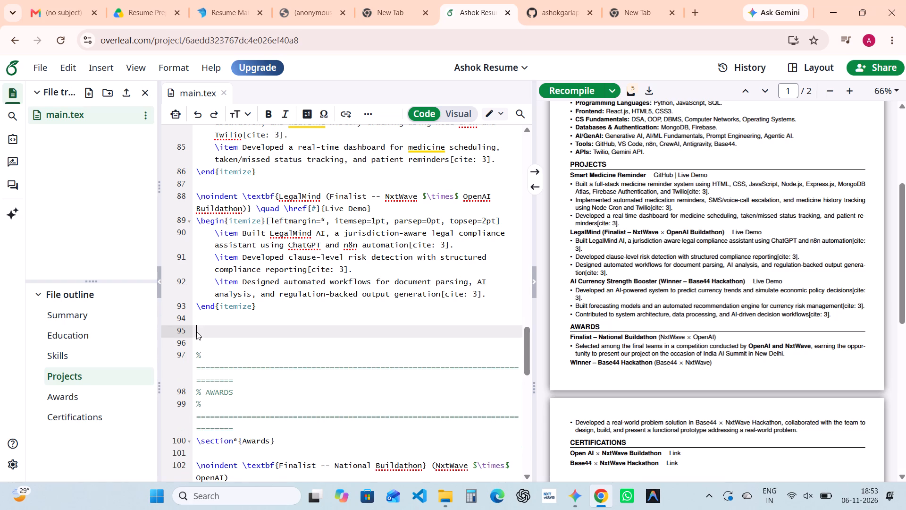
scroll(283, 287, "up", 1)
left_click(271, 248)
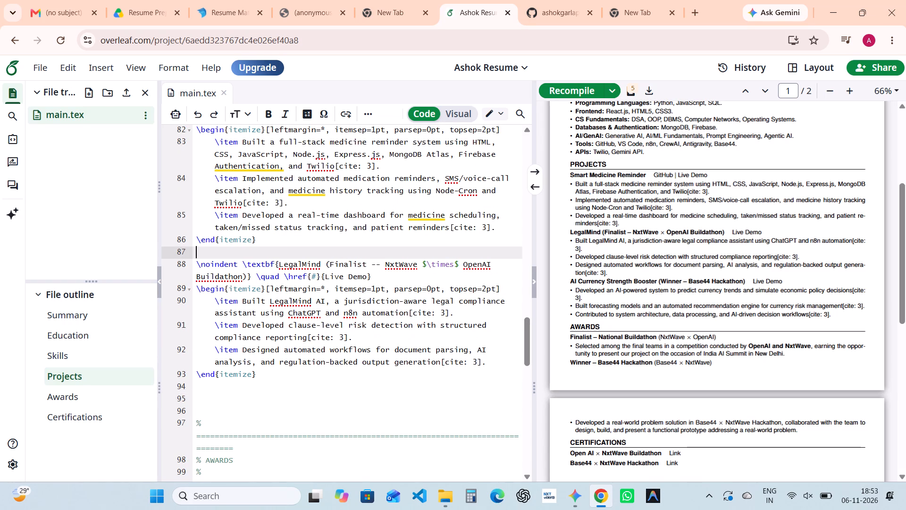
key("Return")
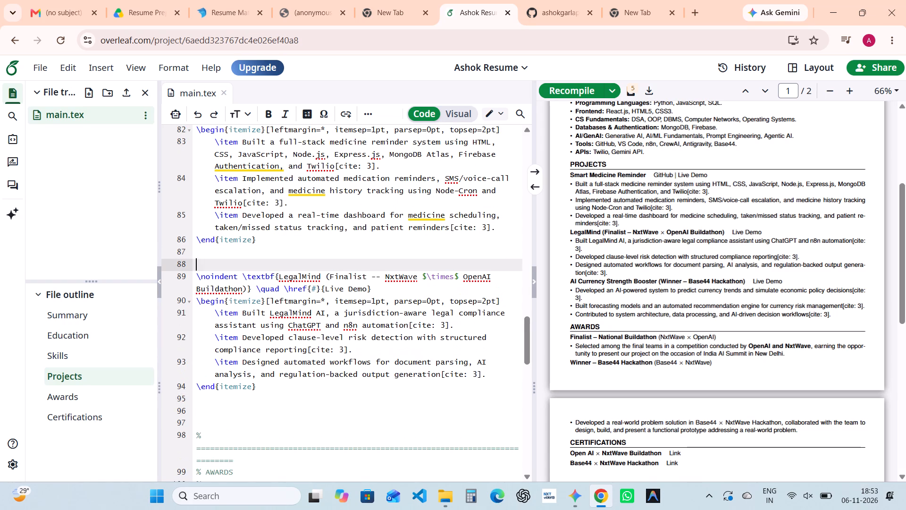
key("ctrl+v")
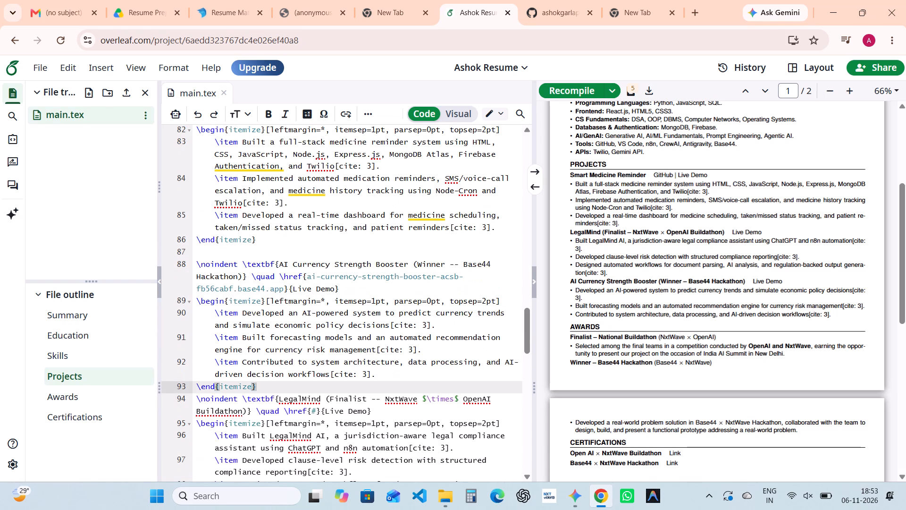
key("Return")
key("Return")
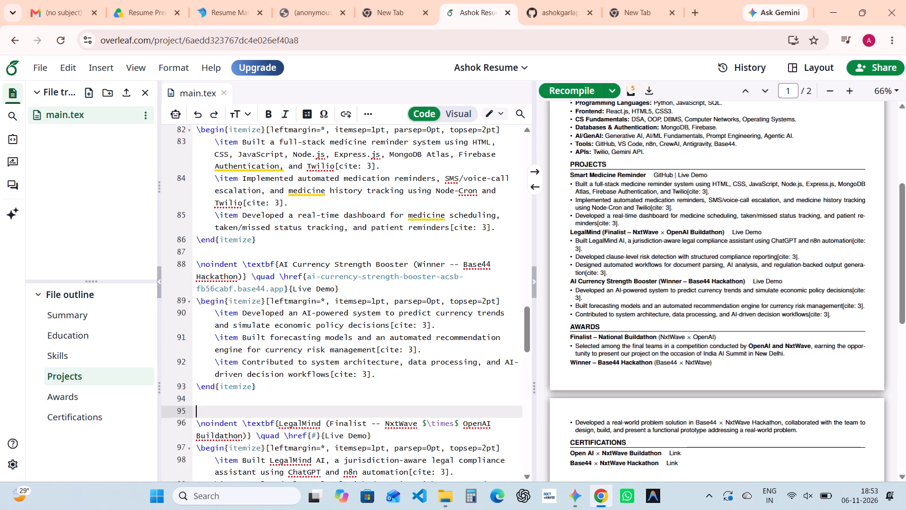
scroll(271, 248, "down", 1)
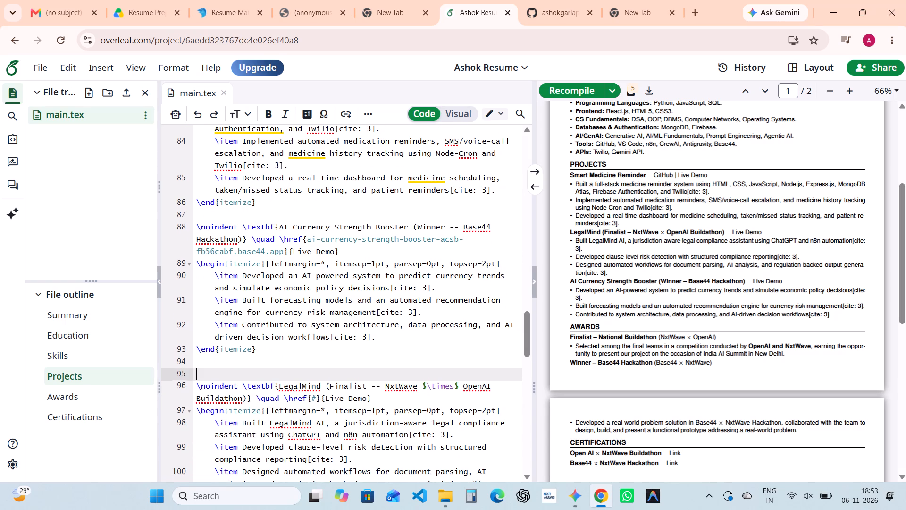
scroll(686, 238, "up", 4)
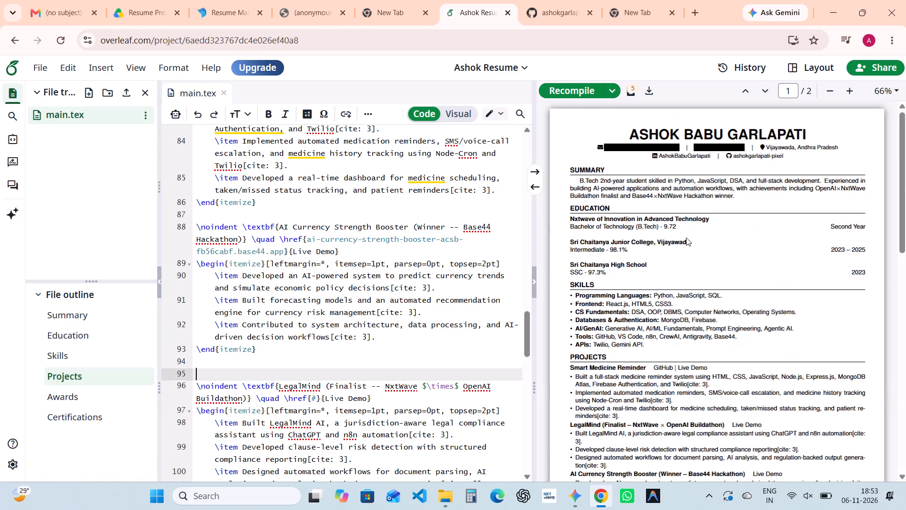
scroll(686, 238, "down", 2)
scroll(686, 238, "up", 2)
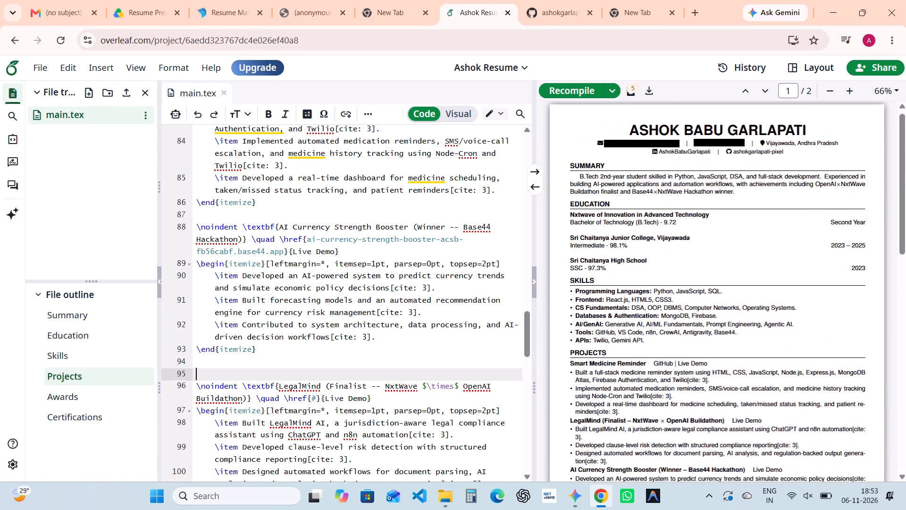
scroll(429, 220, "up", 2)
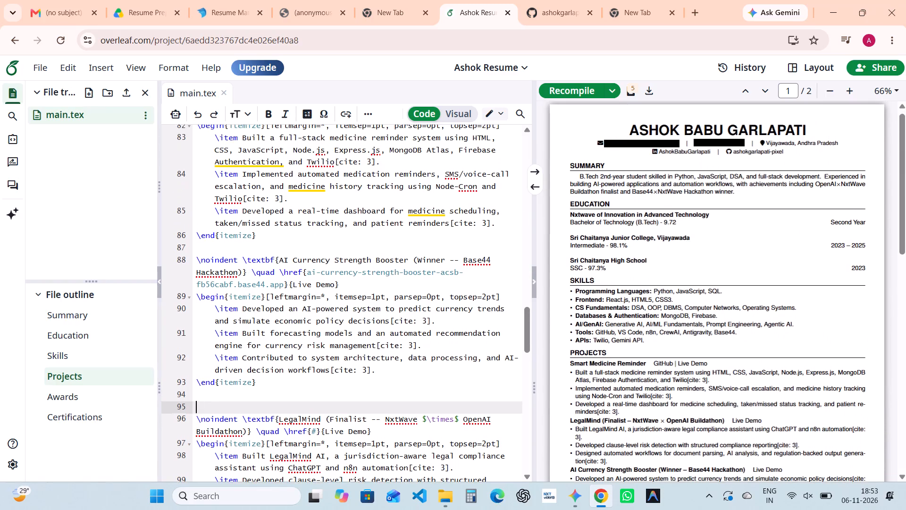
Copy medicine-reminder-wb6m.vercel.app/index.html from the new browser tab and insert it into the Smart Medicine Reminder's empty Live Demo link.
left_click(616, 5)
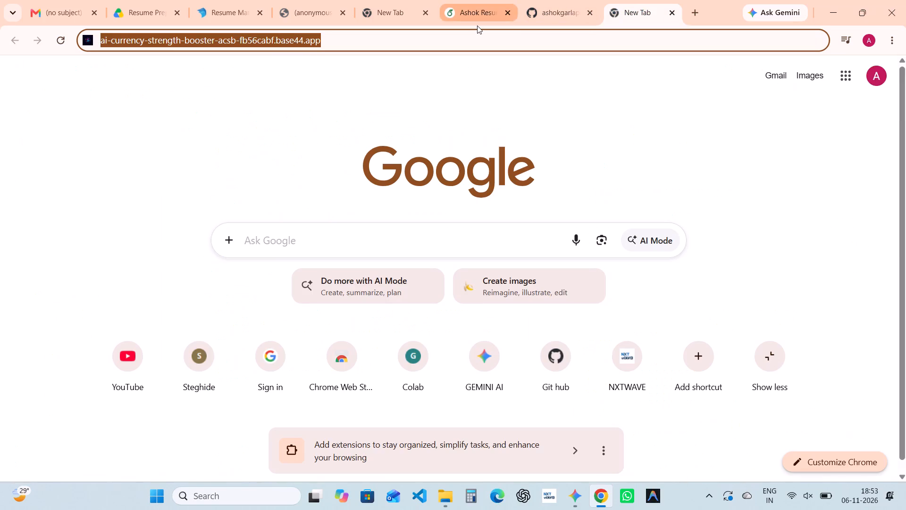
key("m")
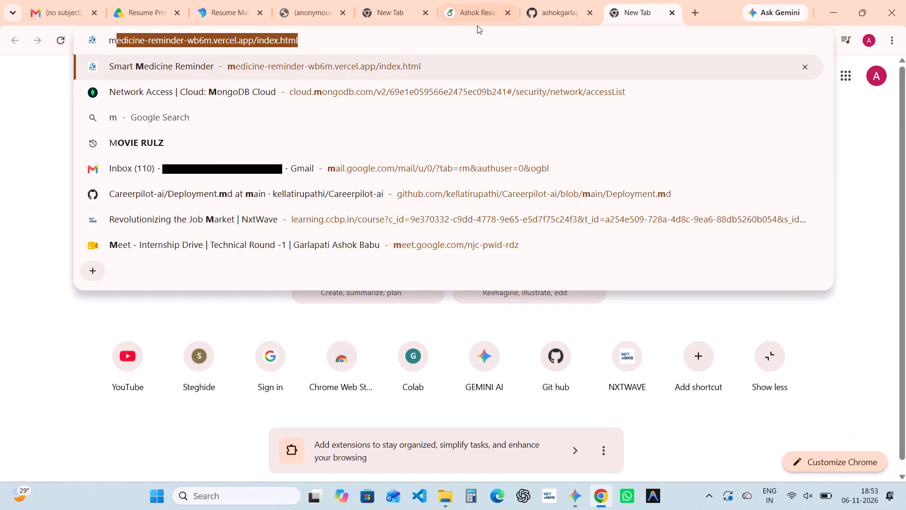
key("ctrl+a")
key("ctrl+c")
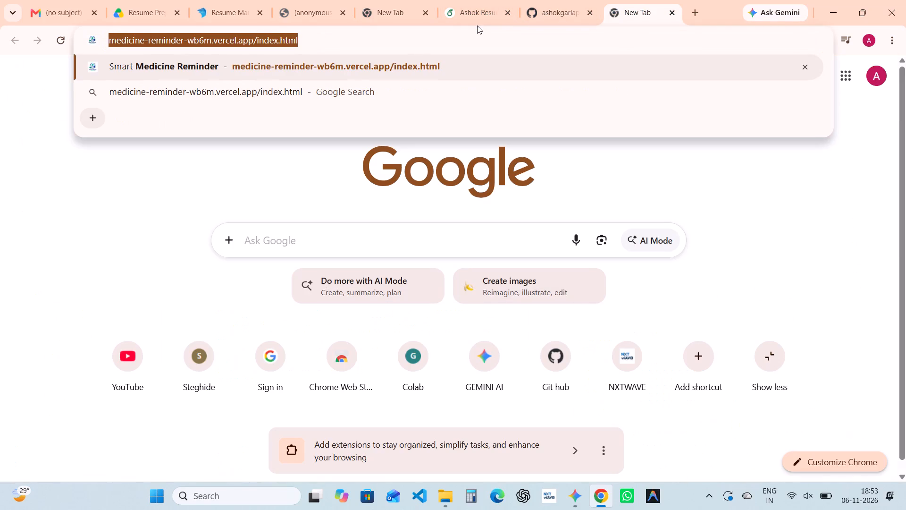
left_click(484, 0)
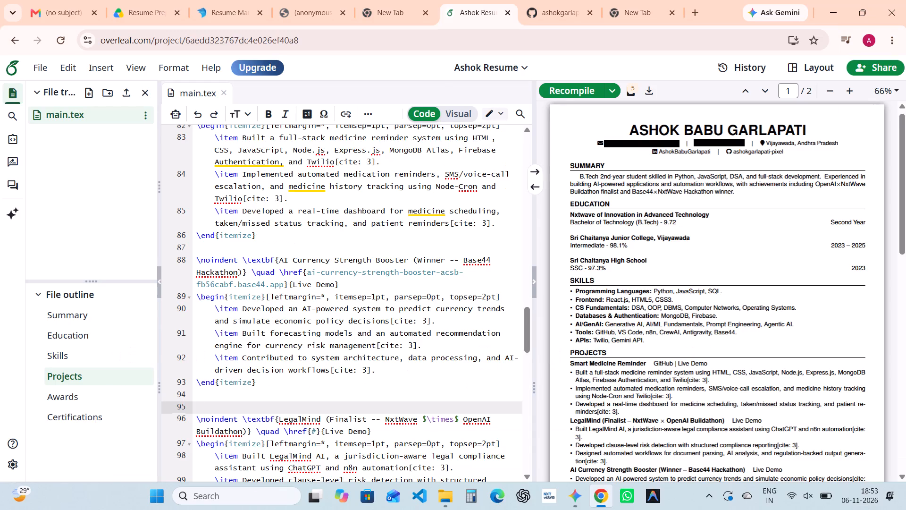
scroll(333, 240, "down", 2)
scroll(333, 240, "up", 1)
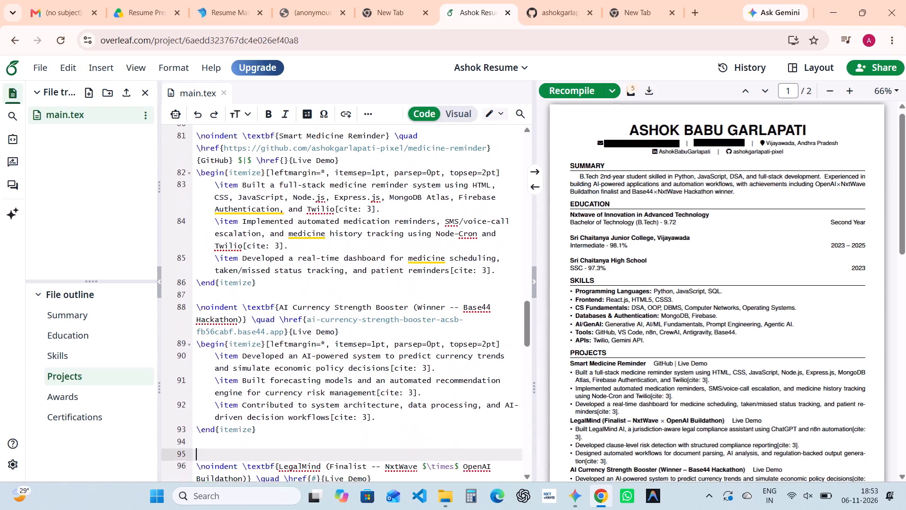
scroll(333, 240, "up", 1)
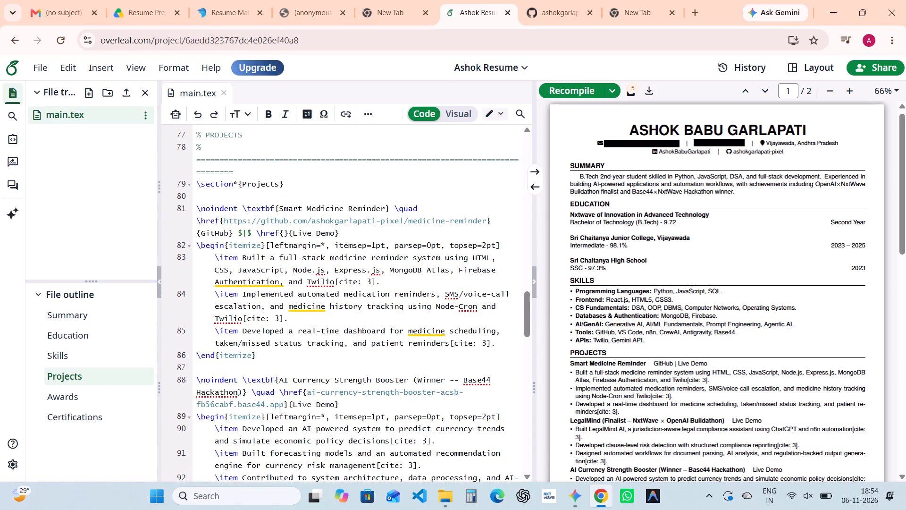
left_click(283, 231)
key("ctrl+v")
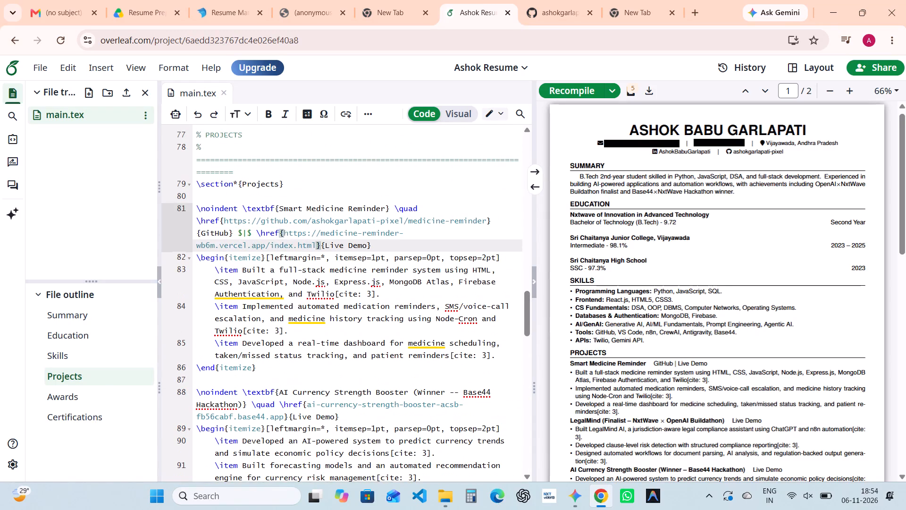
Open the LegalMind Live Demo from the PDF resume and copy its site address, legal-mindsai.onrender.com.
scroll(397, 231, "down", 2)
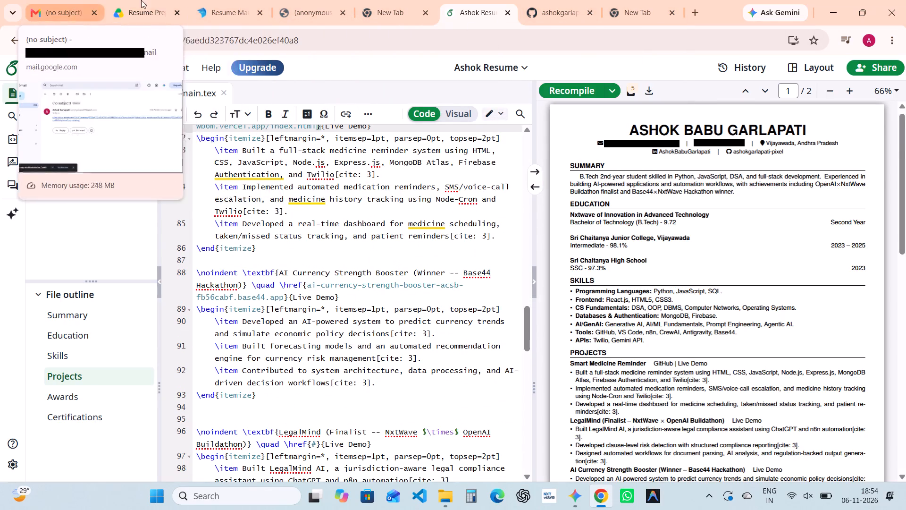
left_click(300, 2)
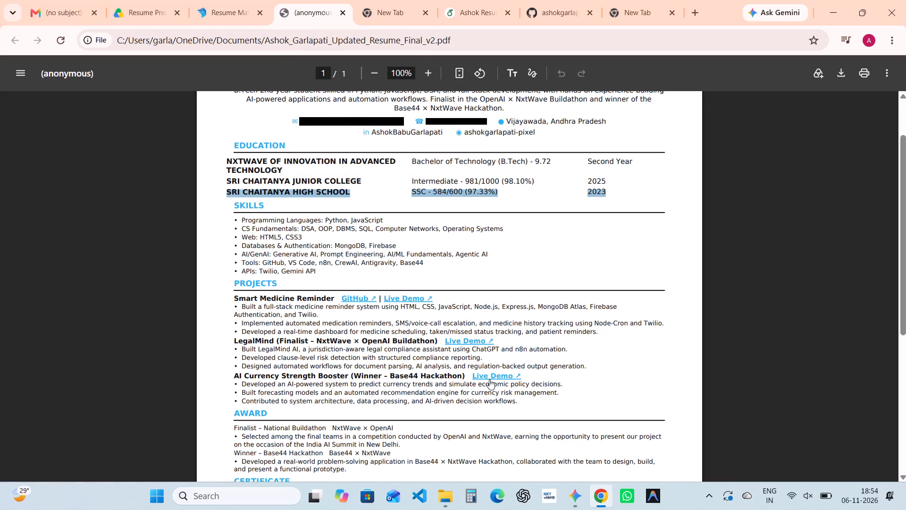
left_click(458, 342)
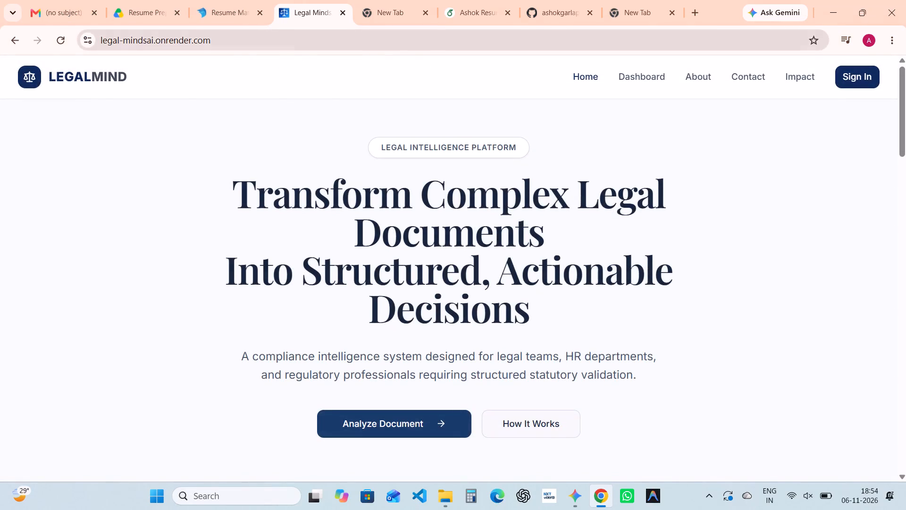
left_click(263, 37)
key("ctrl+c")
key("ctrl+c")
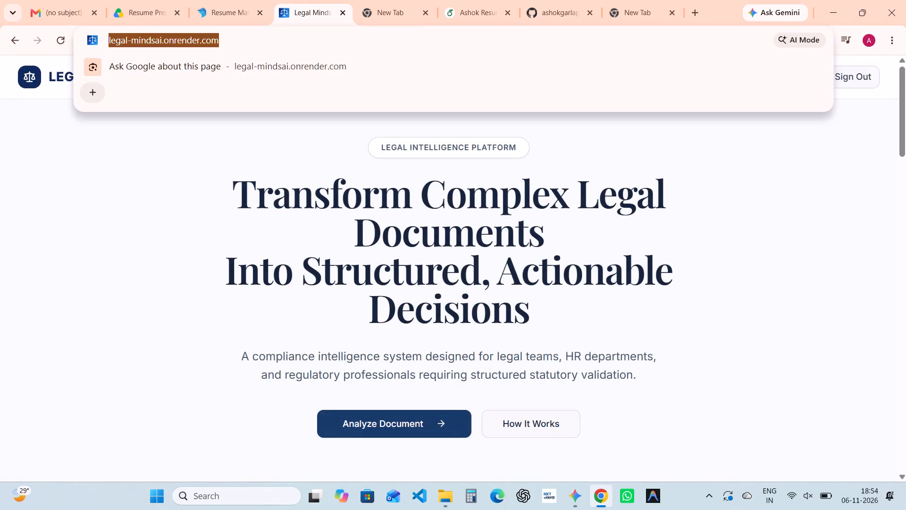
right_click(370, 195)
left_click(264, 209)
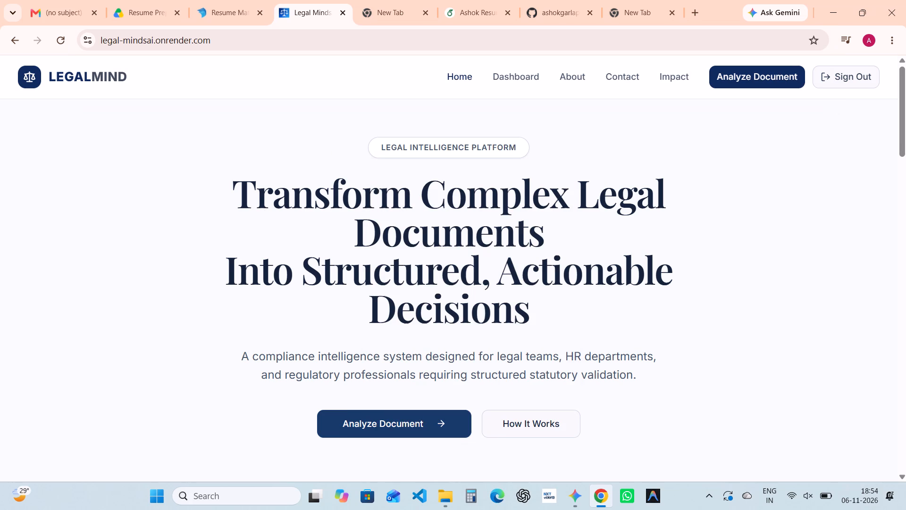
scroll(264, 209, "down", 1)
left_click(219, 0)
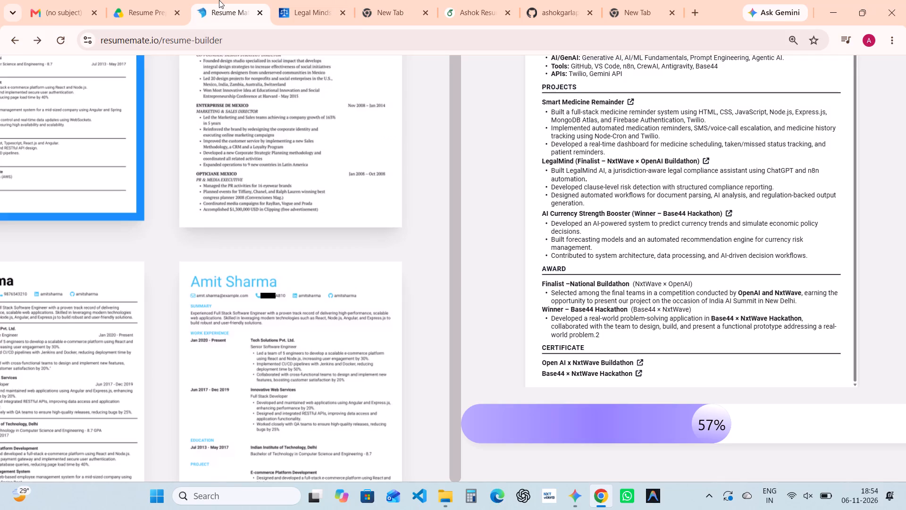
left_click(316, 9)
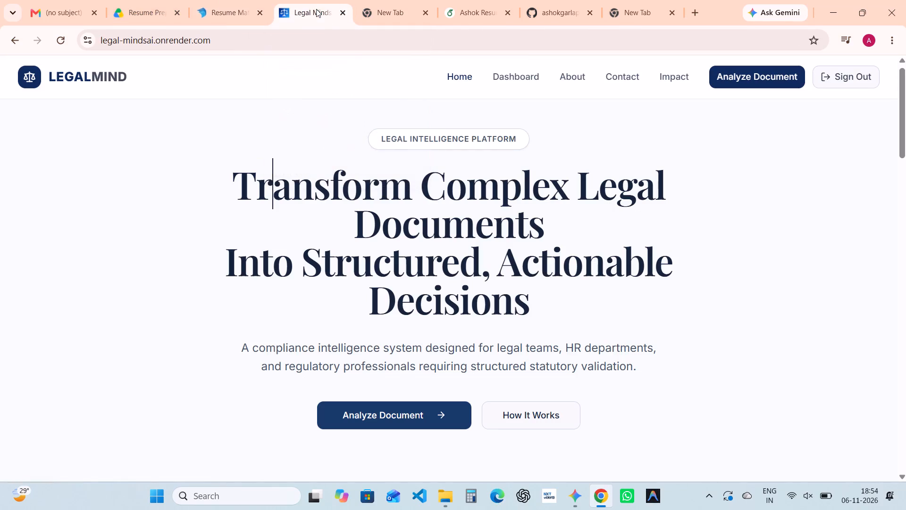
left_click(474, 13)
scroll(387, 177, "down", 1)
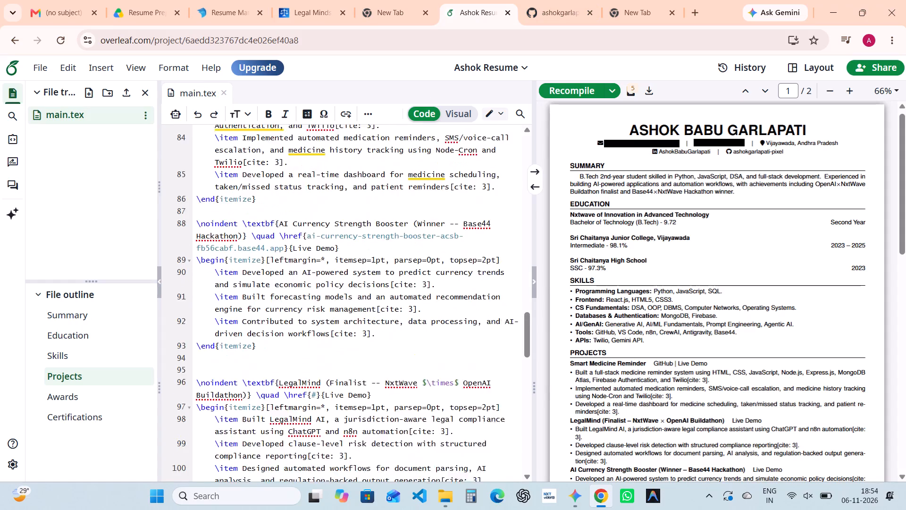
scroll(387, 177, "down", 1)
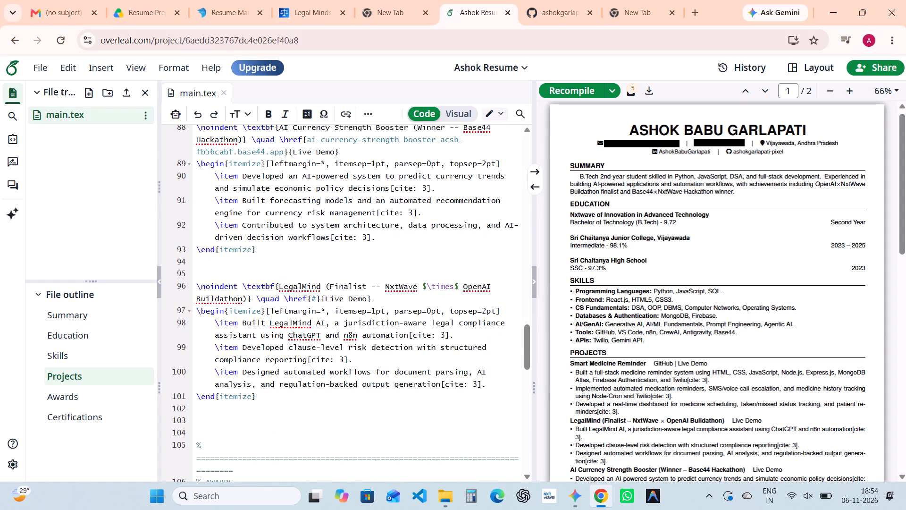
left_click(314, 297)
key("BackSpace")
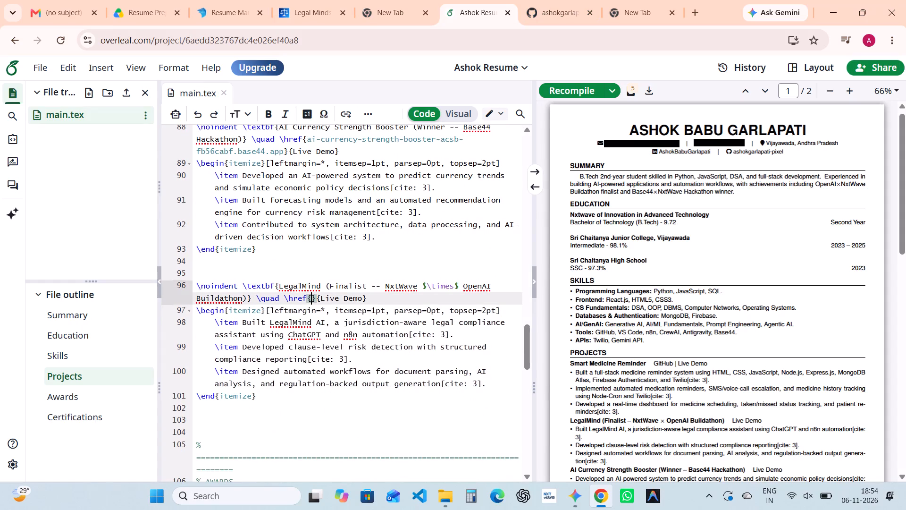
key("ctrl+v")
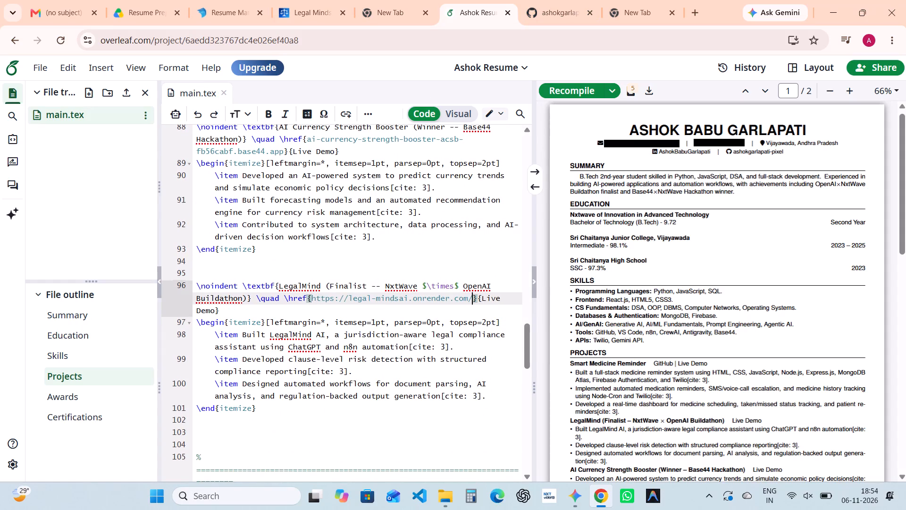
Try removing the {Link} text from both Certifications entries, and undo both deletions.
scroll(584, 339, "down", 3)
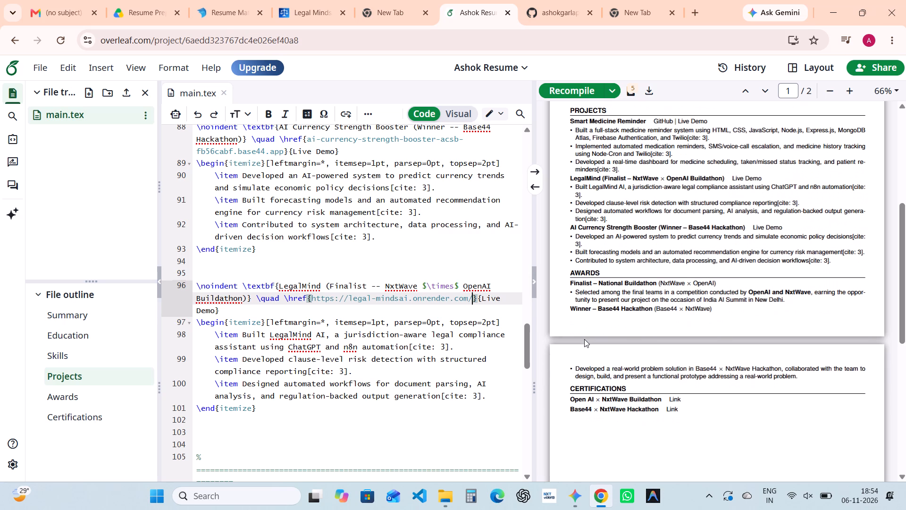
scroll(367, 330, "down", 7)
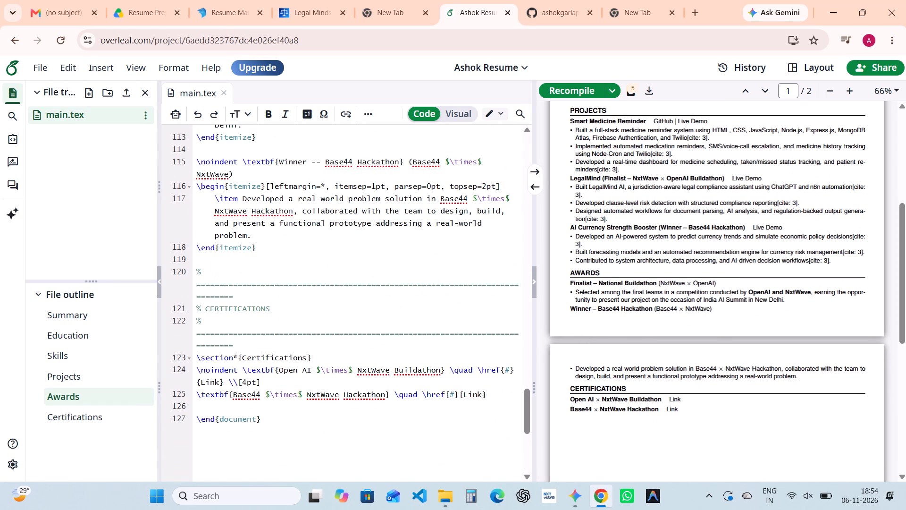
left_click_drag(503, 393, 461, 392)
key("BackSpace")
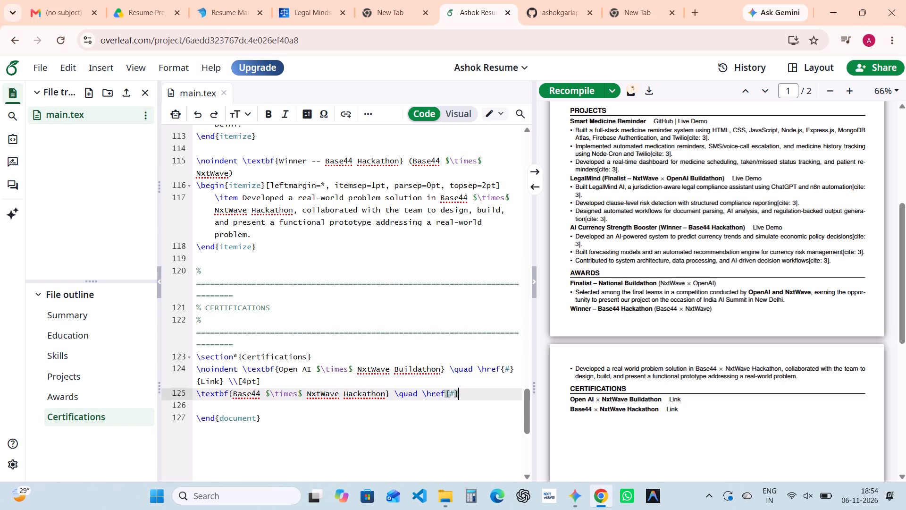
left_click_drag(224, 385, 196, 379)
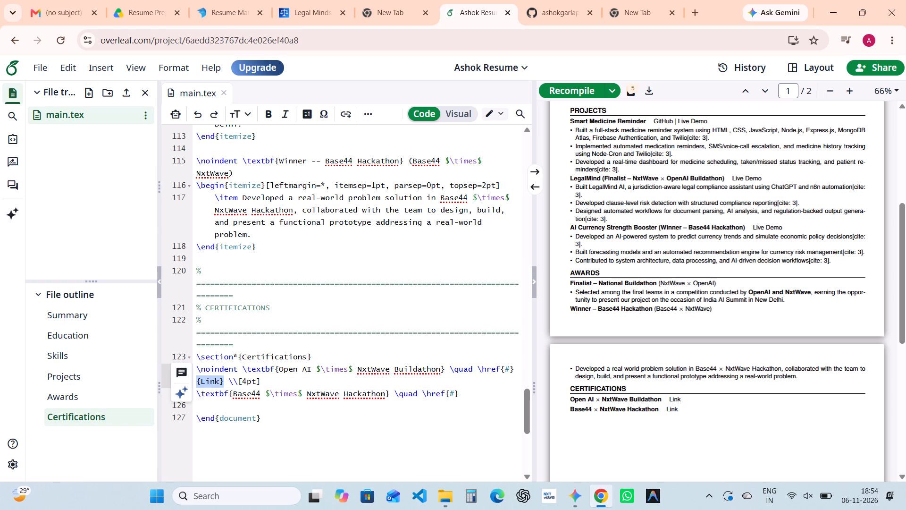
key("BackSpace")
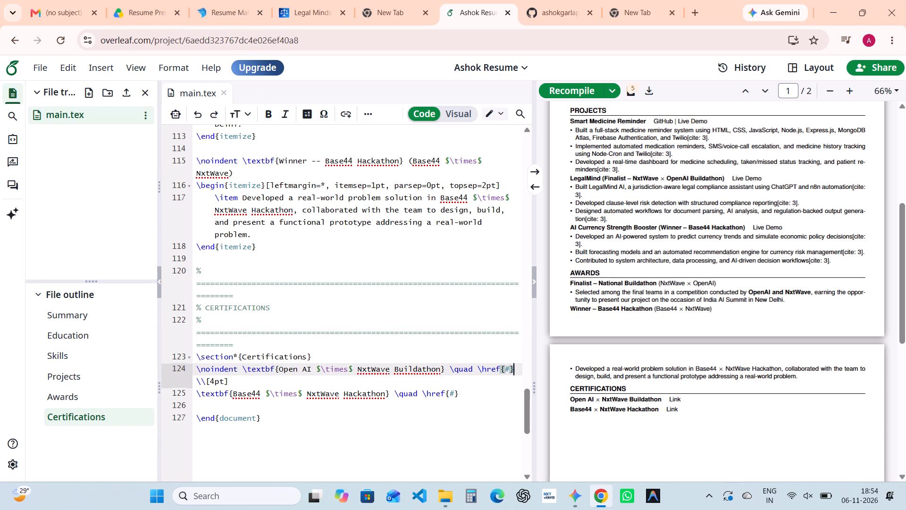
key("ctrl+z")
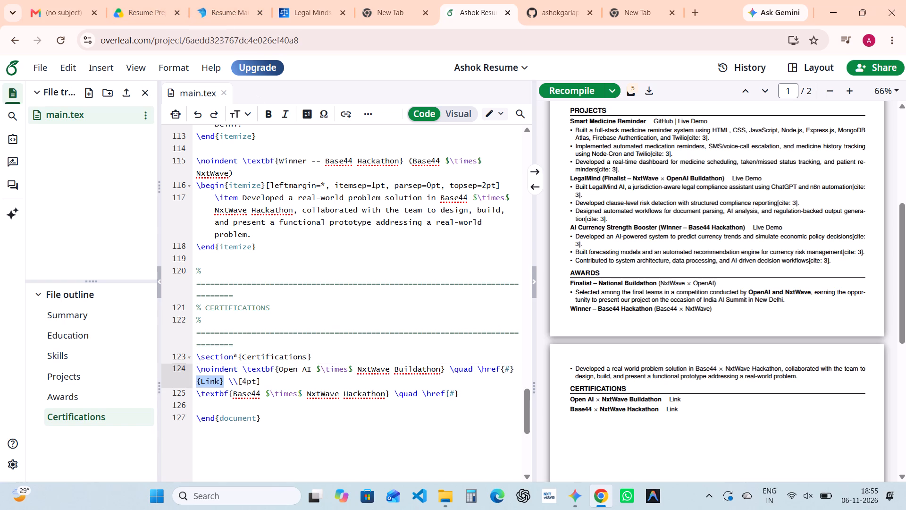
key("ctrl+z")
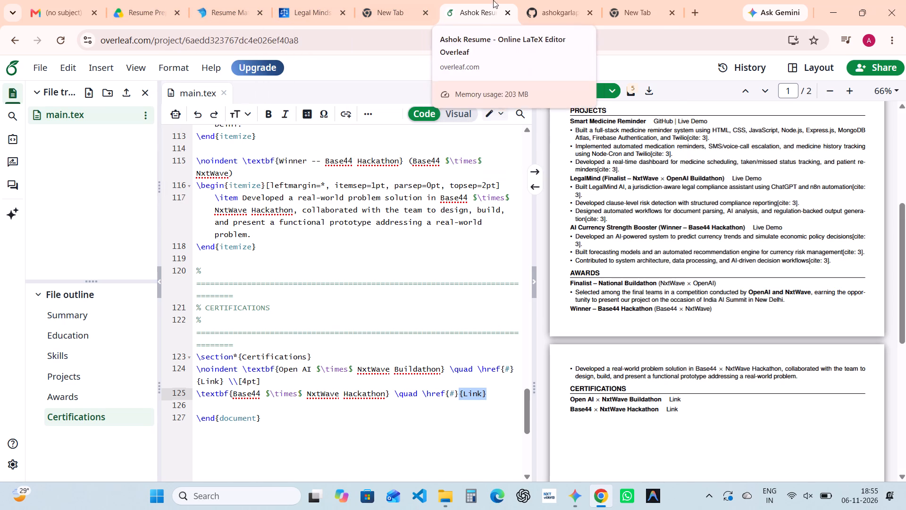
Look for certificate links in the PDF resume, and view the Open AI x NxtWave Buildathon certificate image linked from the Resume Mate preview.
left_click(302, 0)
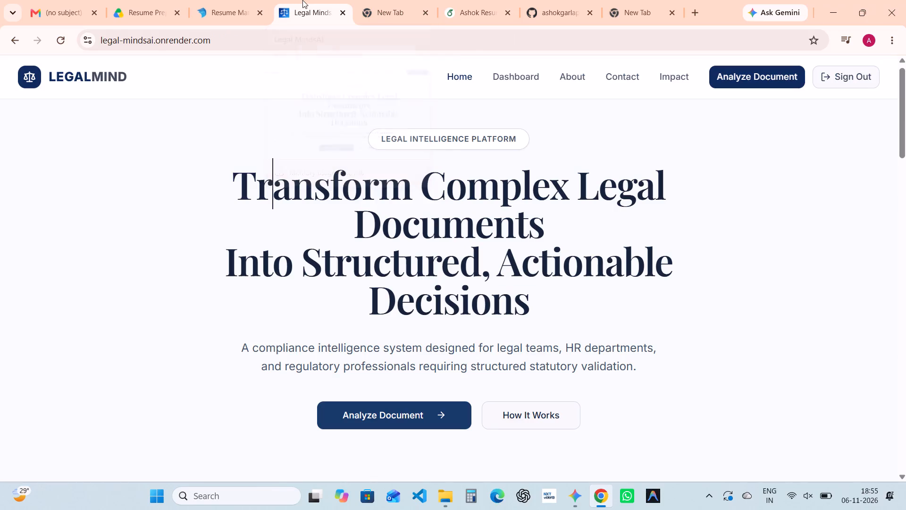
left_click(15, 36)
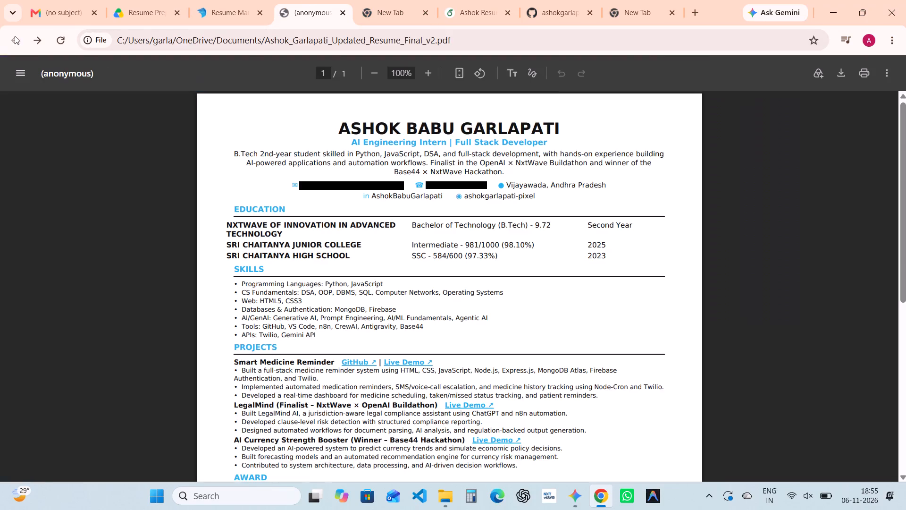
scroll(294, 303, "down", 3)
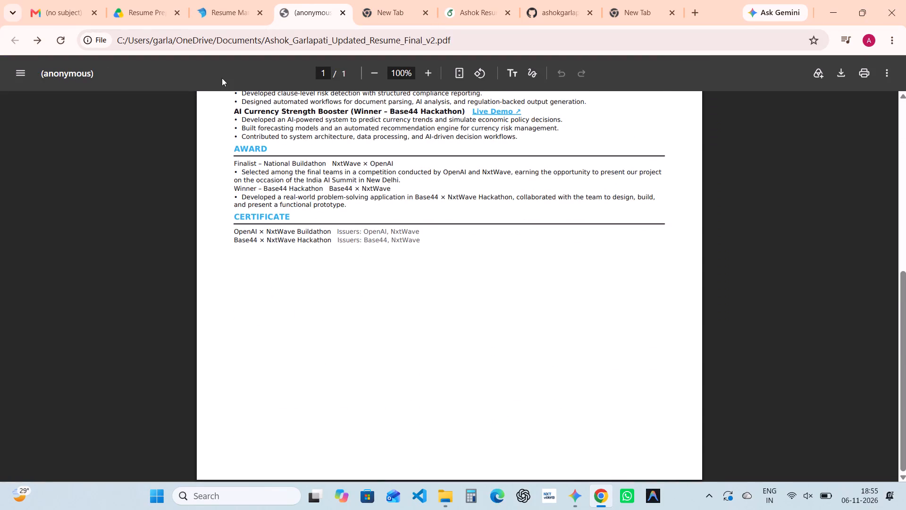
left_click(234, 1)
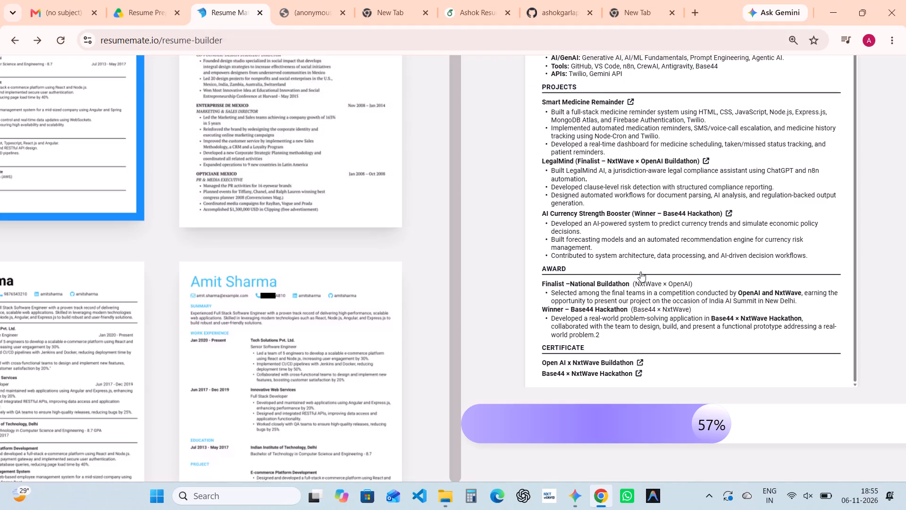
left_click(641, 364)
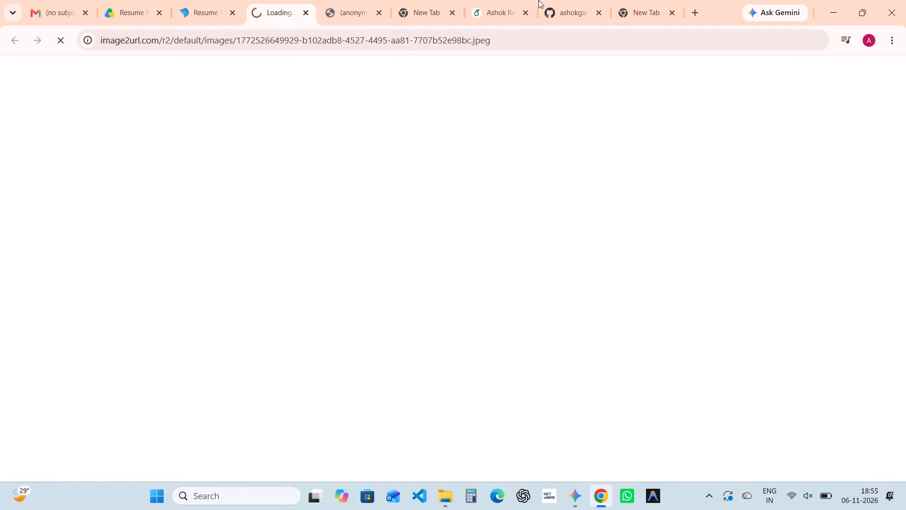
left_click(524, 42)
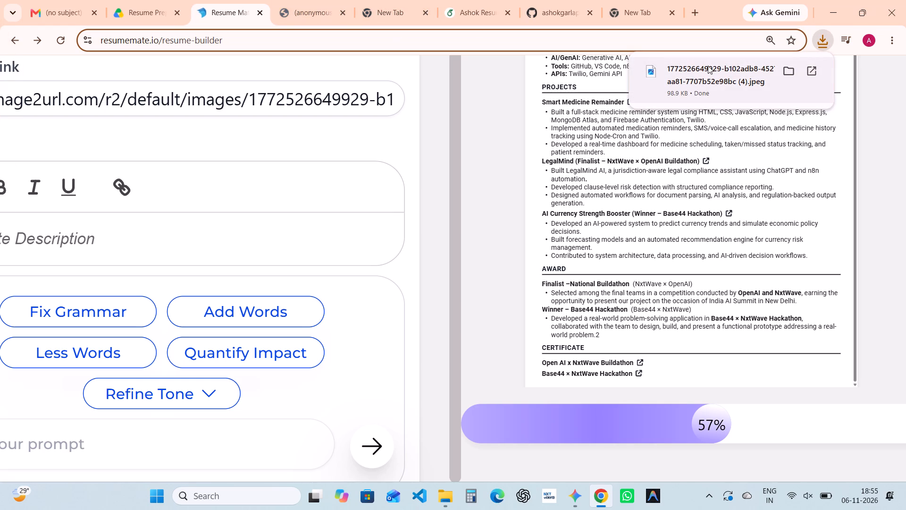
left_click(708, 66)
double_click(708, 66)
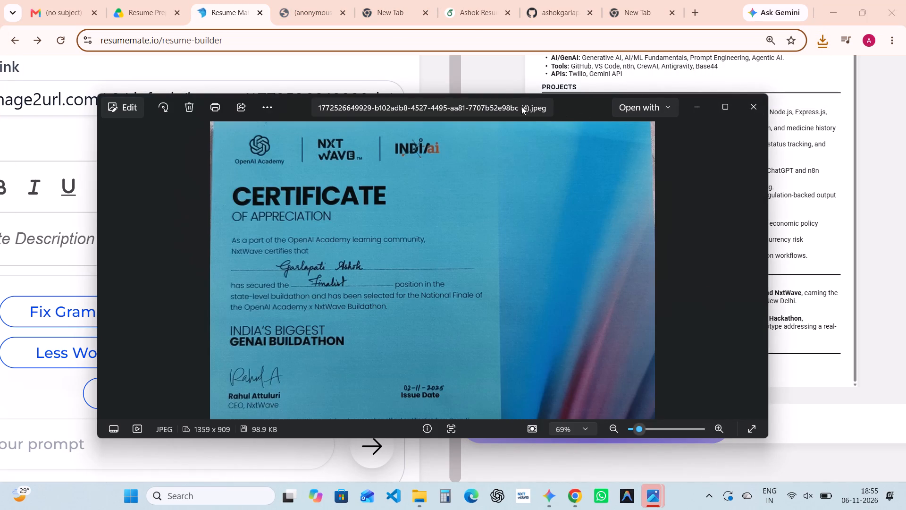
left_click(696, 103)
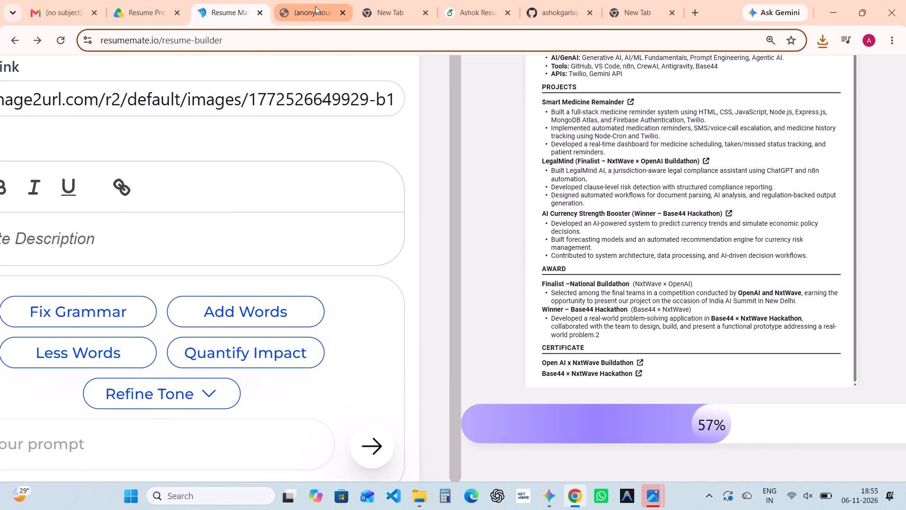
Copy the full image2url.com certificate link of the Open AI x NxtWave Buildathon entry in Resume Mate's Certificate section.
left_click(298, 5)
left_click(197, 0)
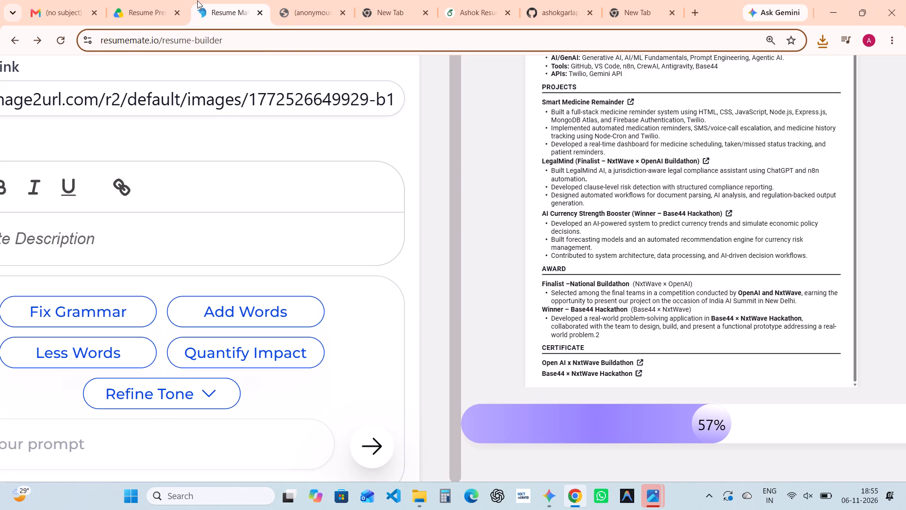
scroll(209, 105, "right", 2)
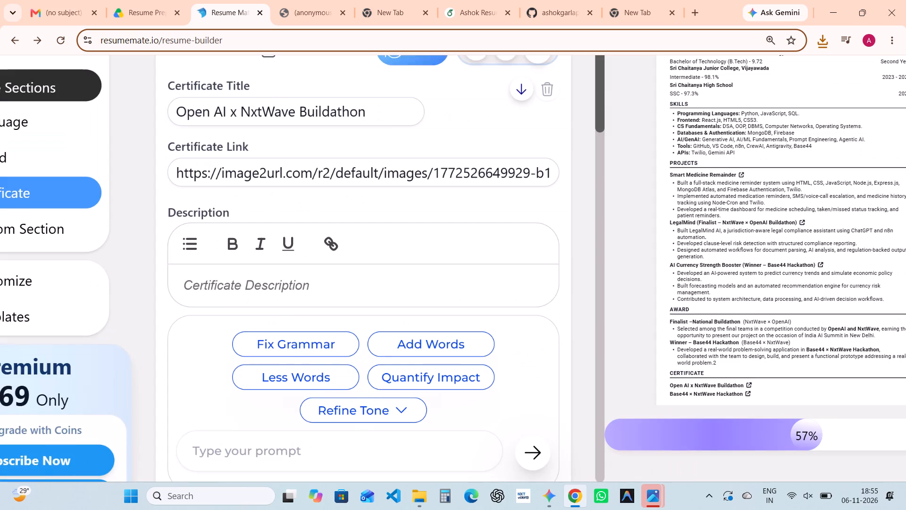
scroll(326, 253, "up", 2)
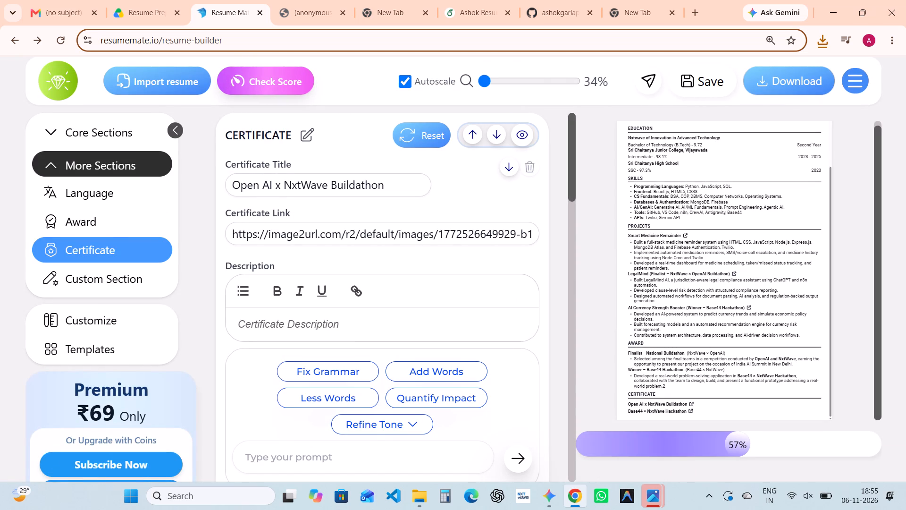
left_click_drag(232, 238, 557, 243)
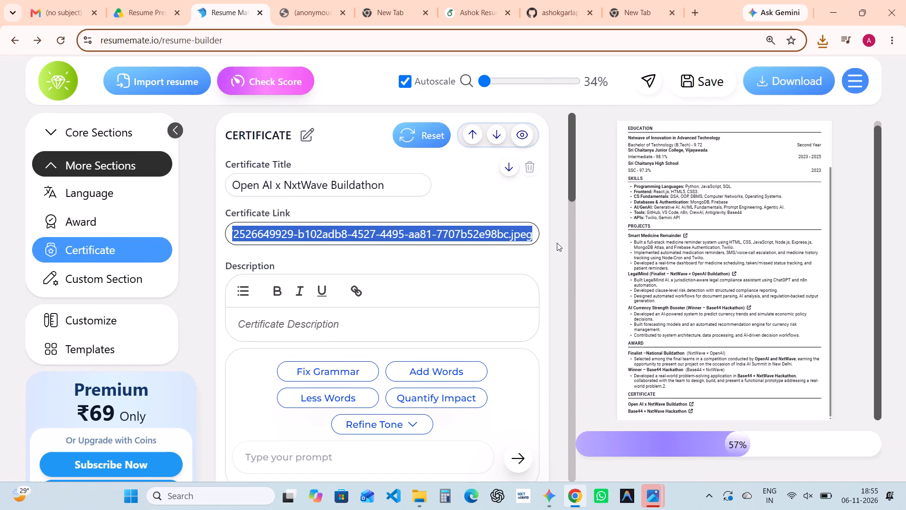
key("ctrl+c")
key("ctrl+c")
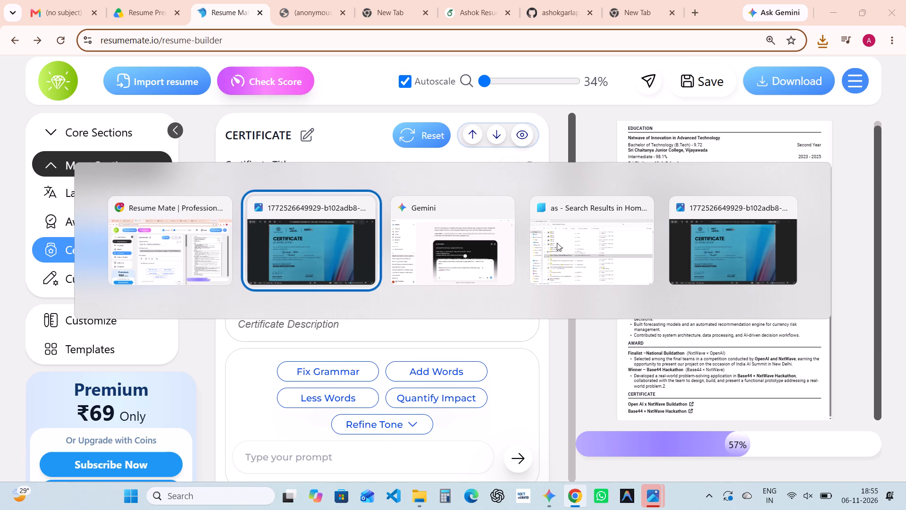
In the Overleaf source, replace the # in the Open AI × NxtWave Buildathon certification's link with the copied image2url.com address.
left_click(488, 2)
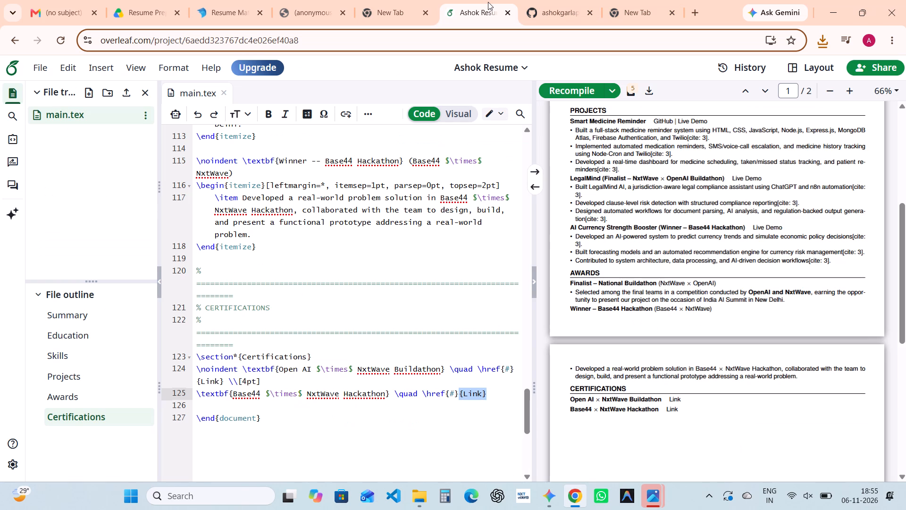
scroll(355, 356, "right", 2)
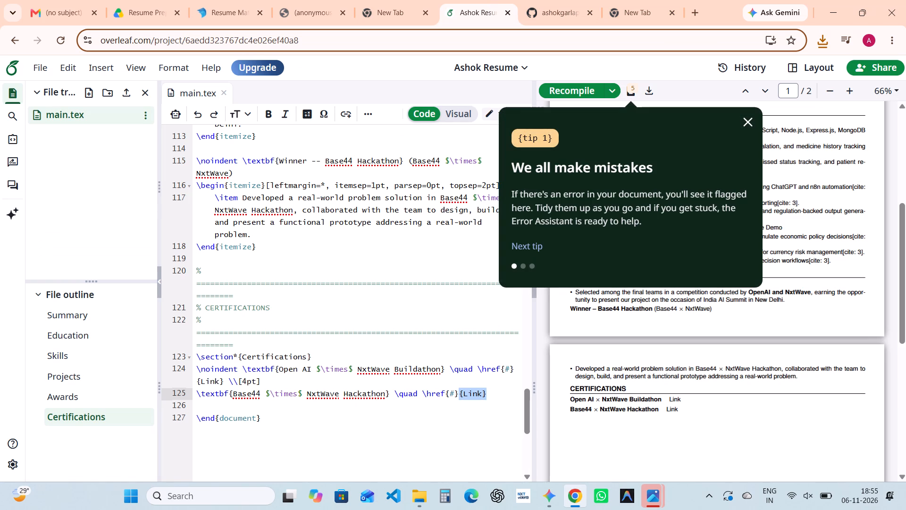
left_click(741, 124)
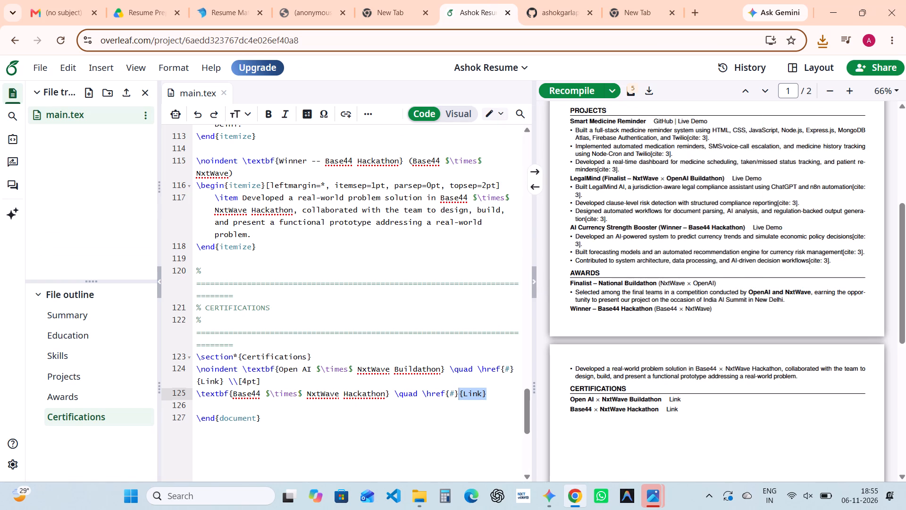
left_click(512, 370)
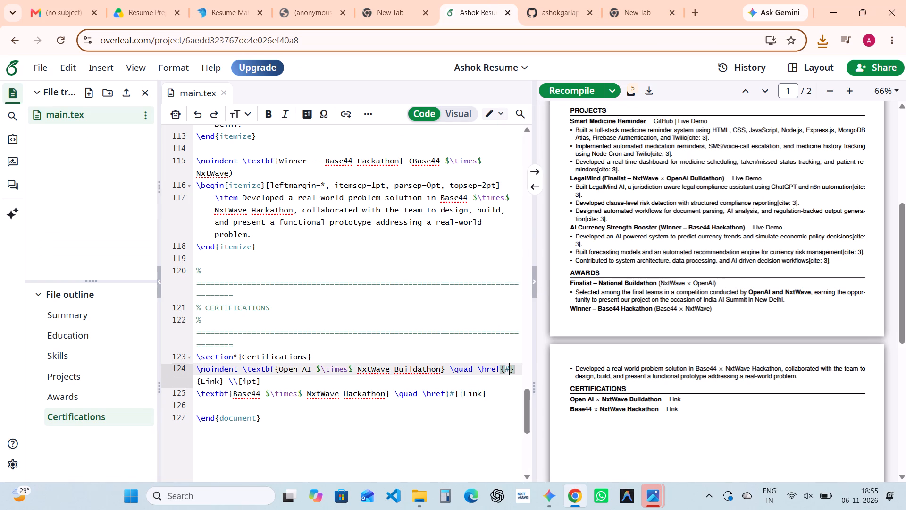
key("BackSpace")
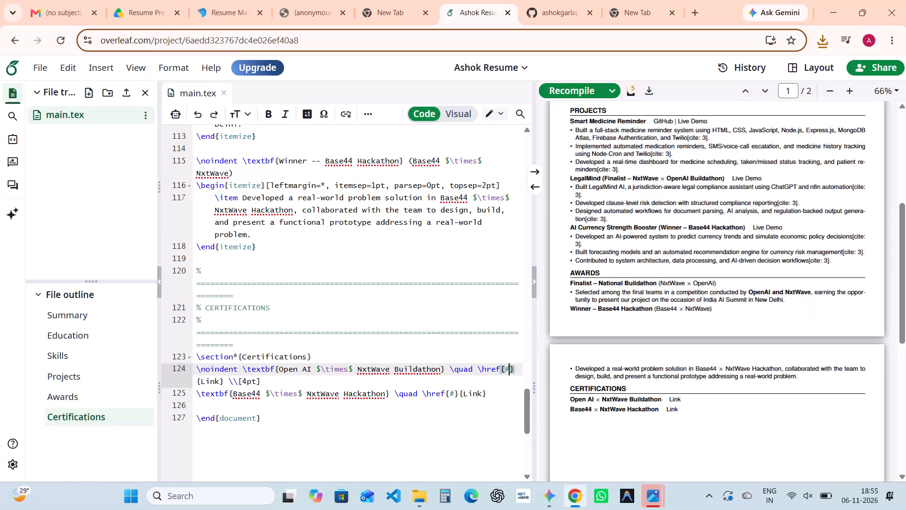
key("ctrl+v")
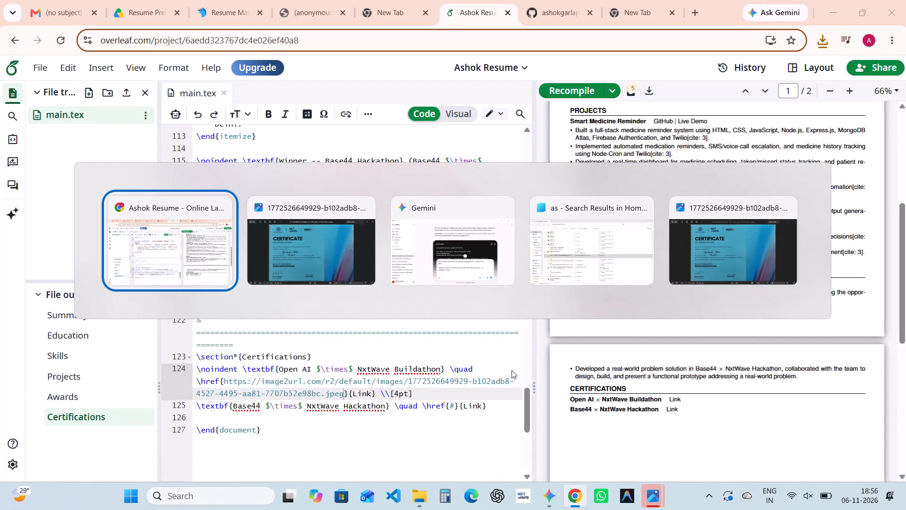
Copy the full image2url.com certificate link of the Base44 × NxtWave Hackathon entry in Resume Mate's Certificate section.
left_click(199, 0)
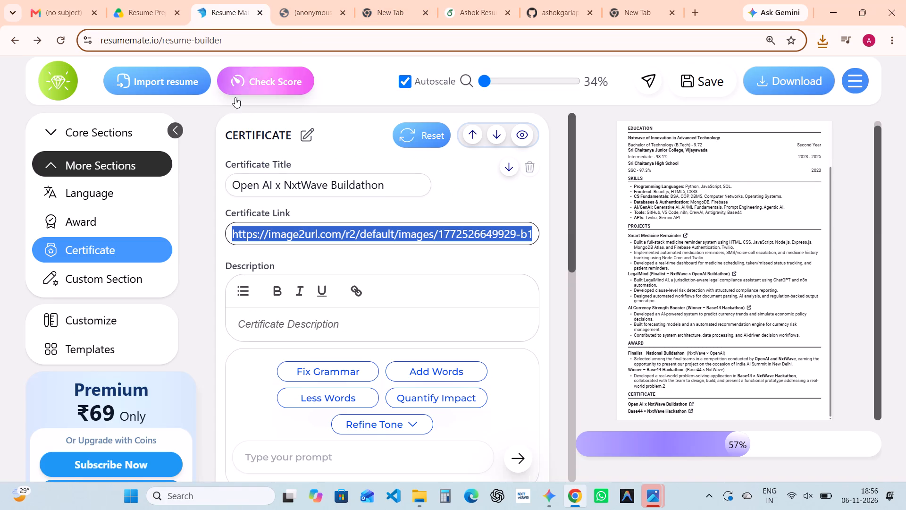
scroll(273, 161, "up", 2)
scroll(273, 161, "down", 4)
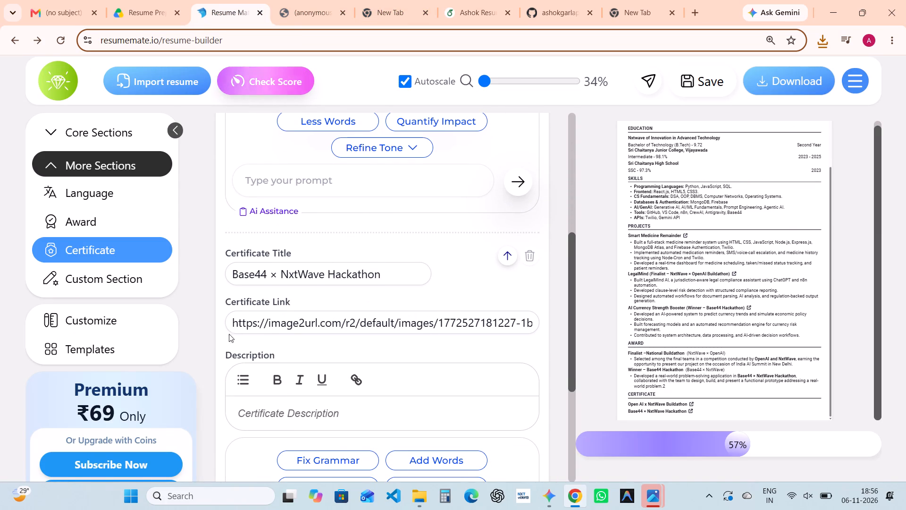
left_click_drag(229, 321, 539, 340)
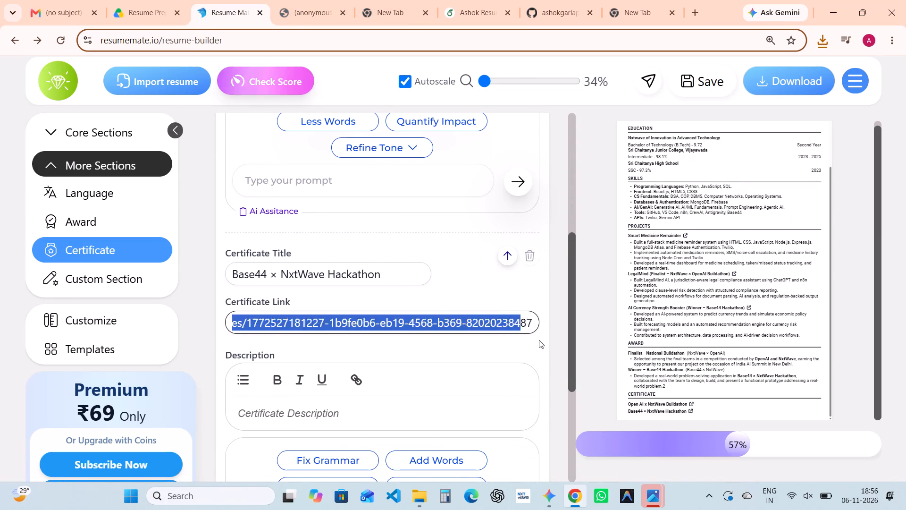
left_click_drag(539, 340, 541, 340)
key("ctrl+c")
key("ctrl+c")
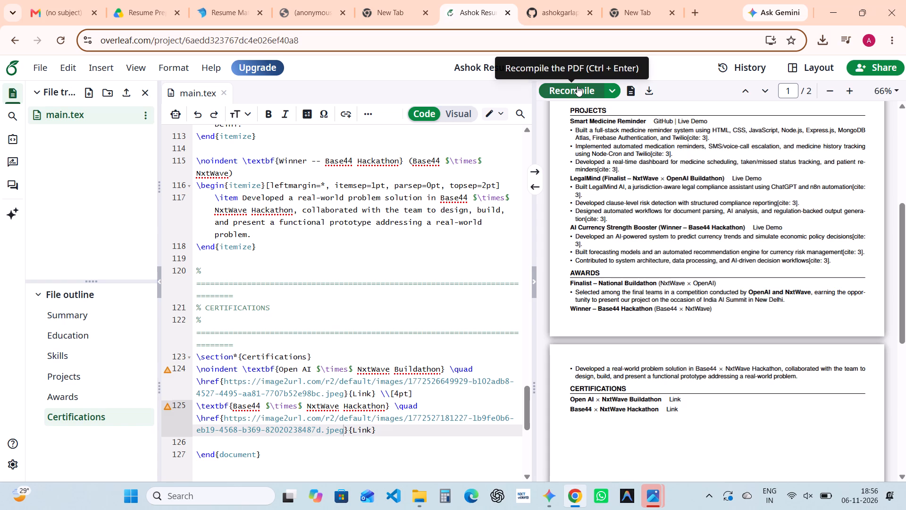
scroll(708, 215, "up", 2)
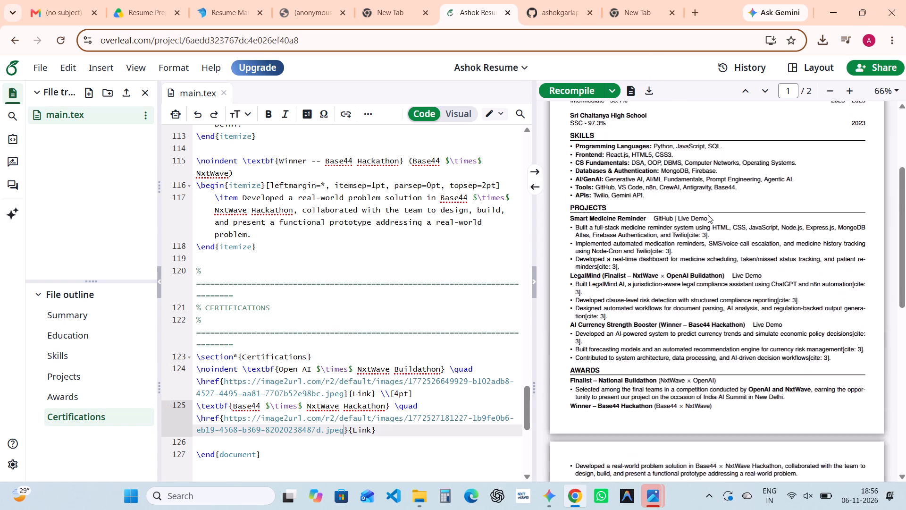
scroll(708, 215, "up", 1)
scroll(708, 215, "down", 1)
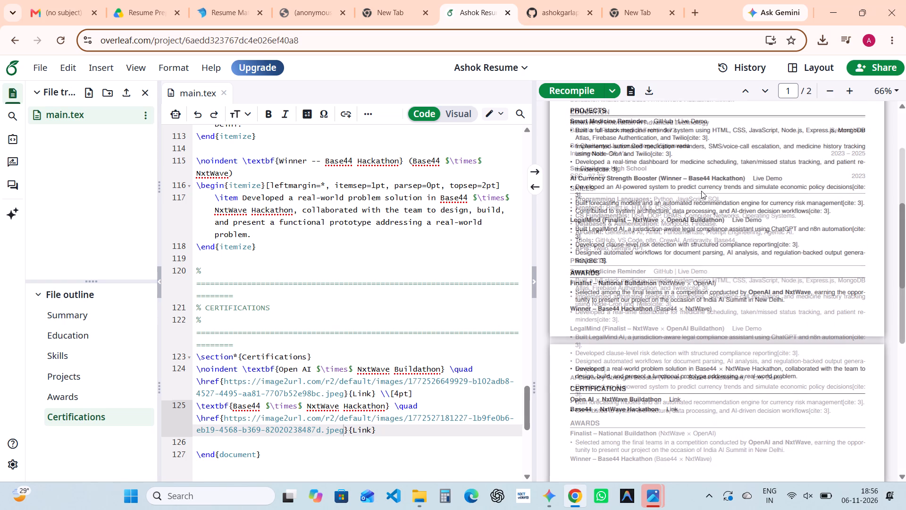
scroll(699, 264, "up", 2)
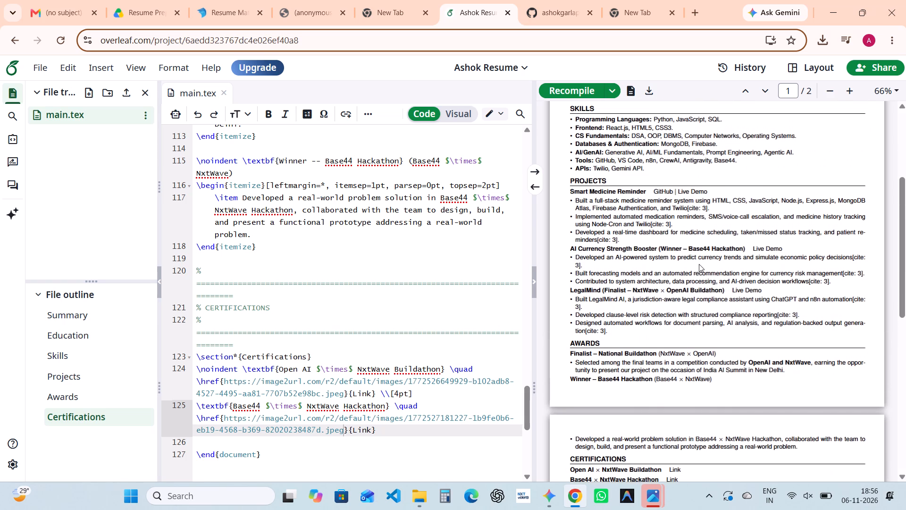
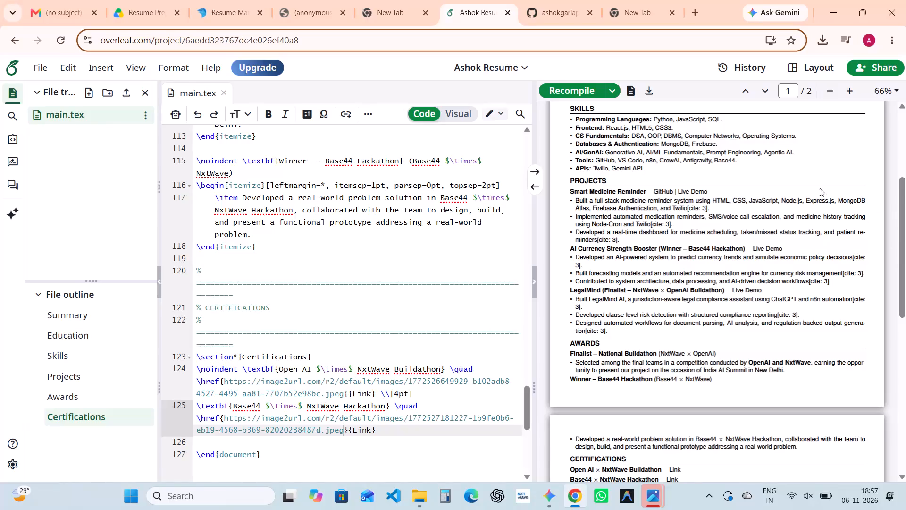
Review the resume preview's upper sections and locate the Education section in the LaTeX source.
scroll(738, 238, "up", 4)
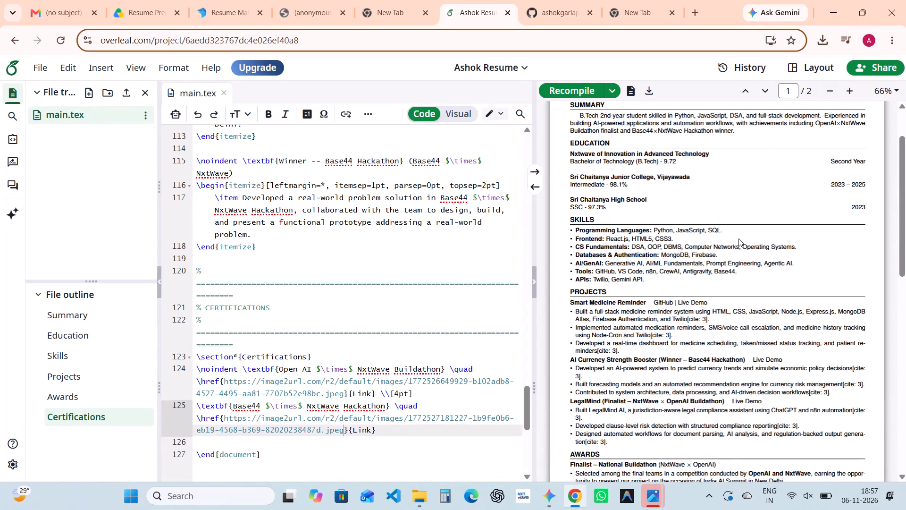
scroll(738, 238, "down", 2)
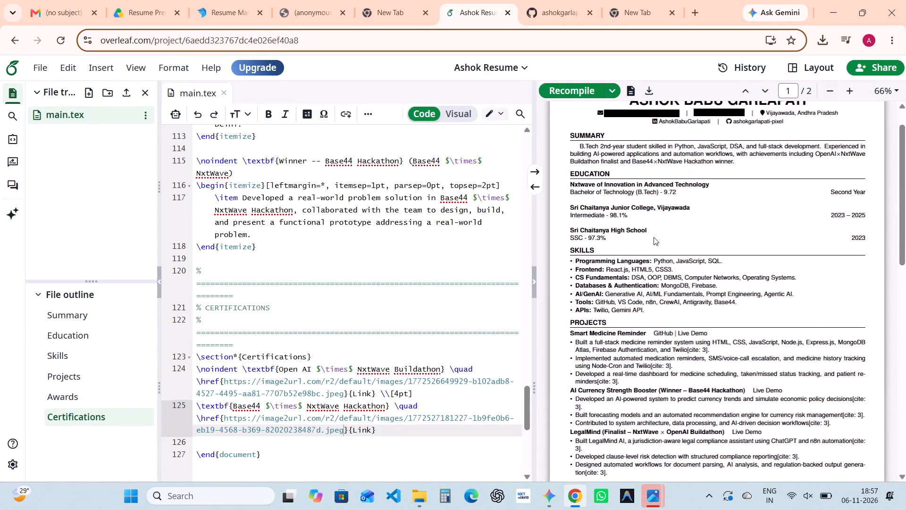
scroll(498, 215, "up", 11)
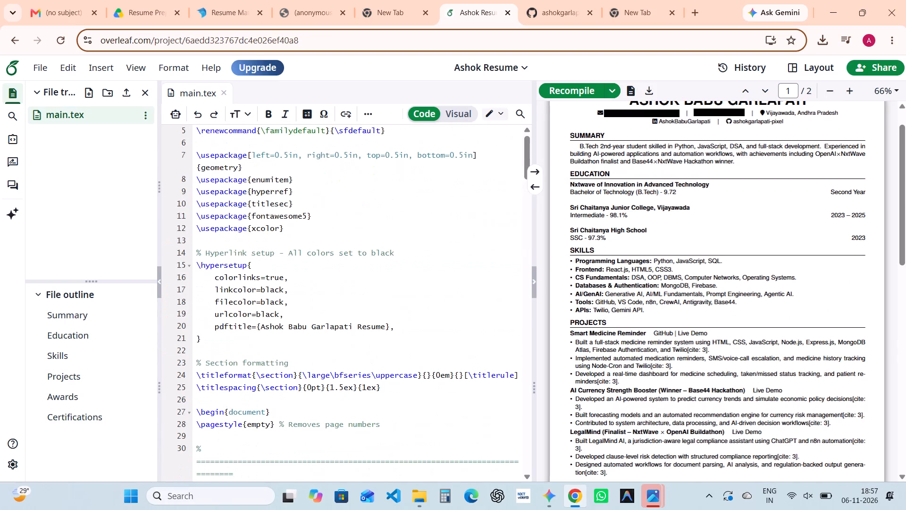
scroll(498, 215, "down", 1)
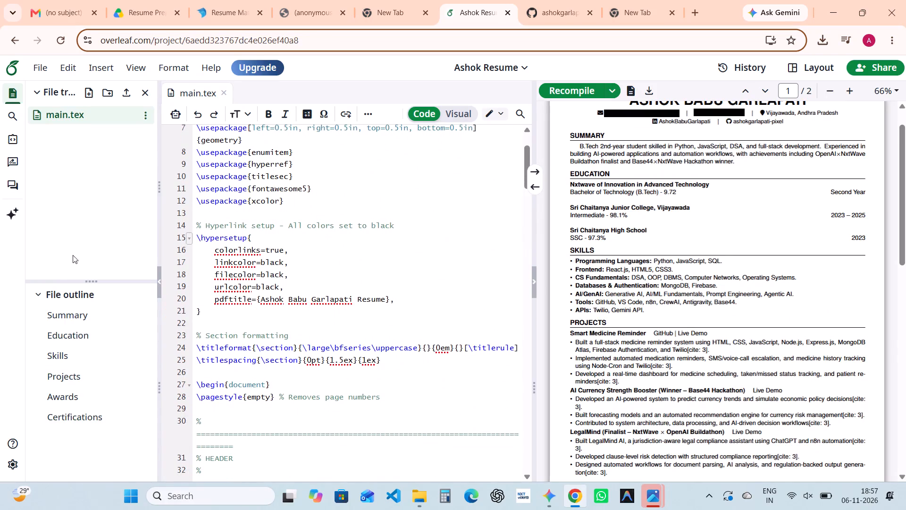
left_click(70, 339)
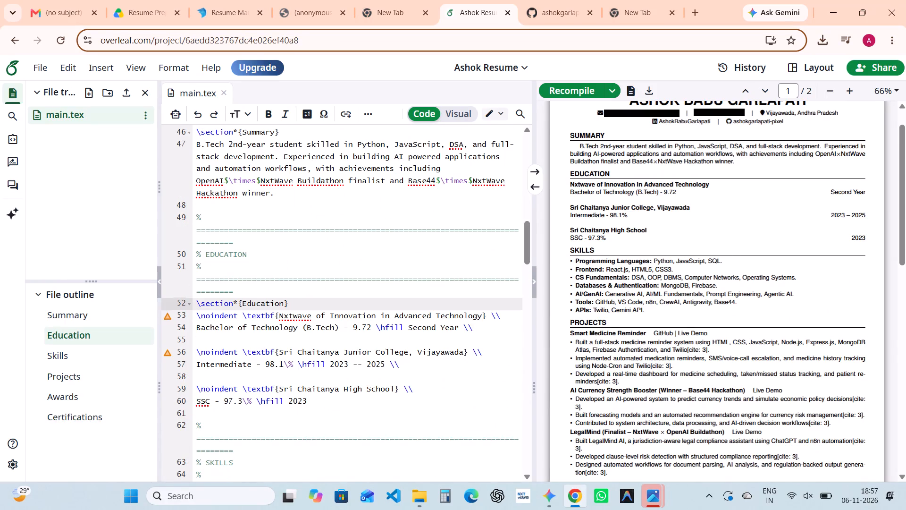
scroll(249, 337, "down", 1)
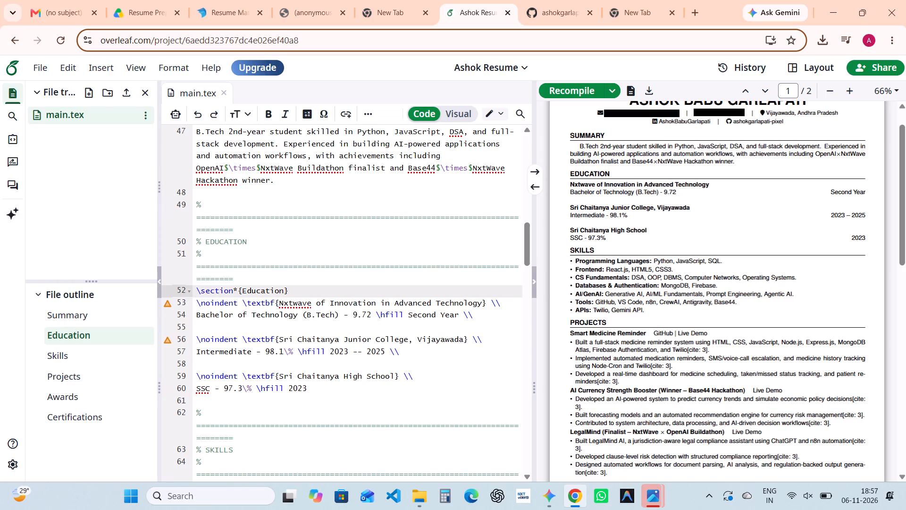
scroll(337, 327, "up", 2)
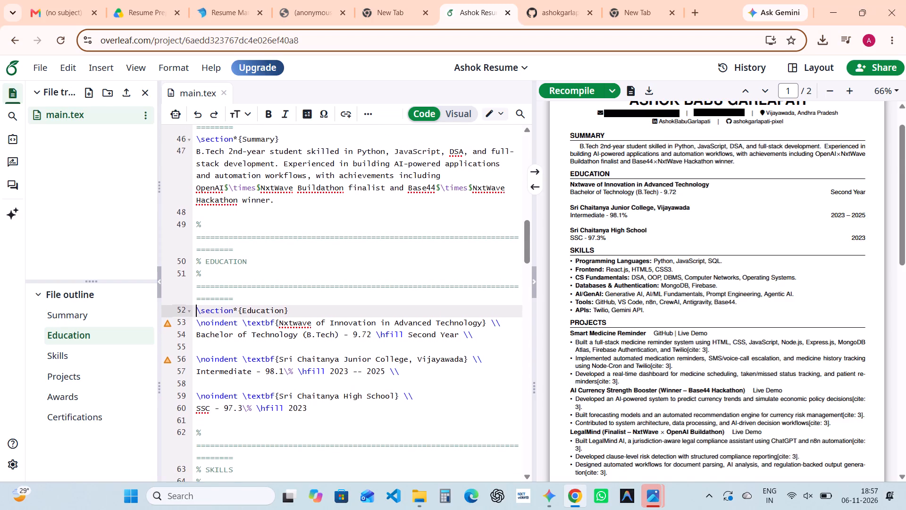
Examine how the resume's sections, from the header to Certifications, are distributed across the pages of the PDF preview.
scroll(697, 359, "down", 1)
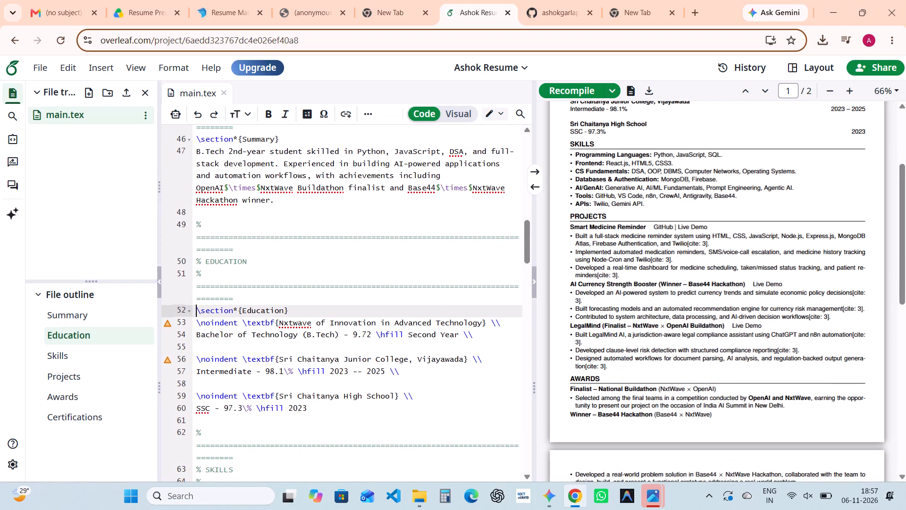
scroll(697, 359, "down", 3)
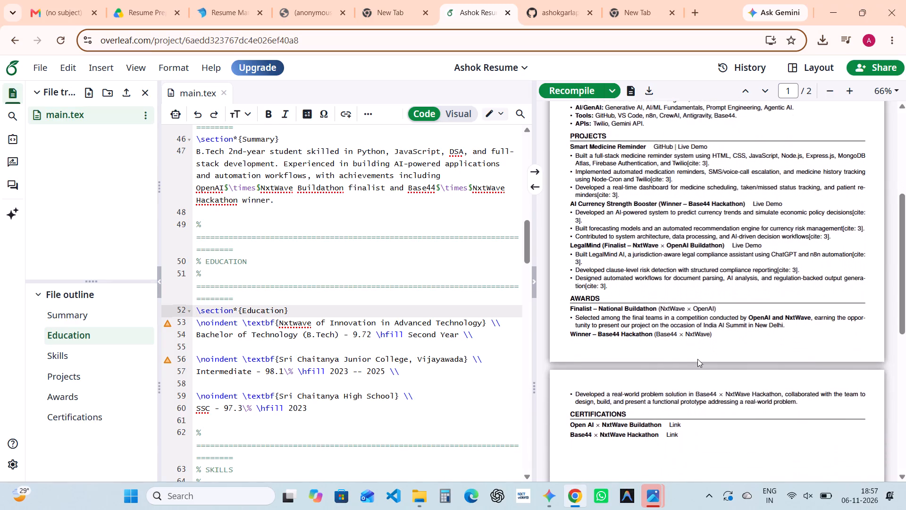
scroll(697, 359, "up", 4)
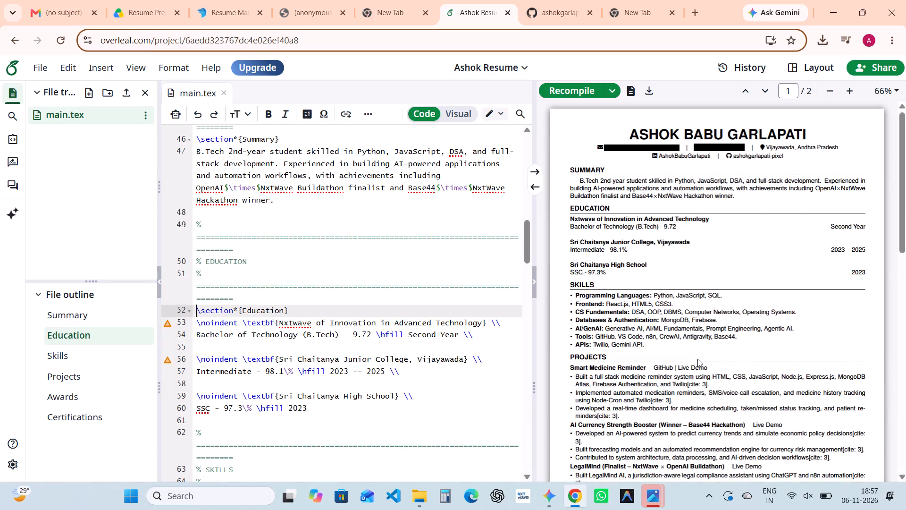
scroll(697, 359, "down", 6)
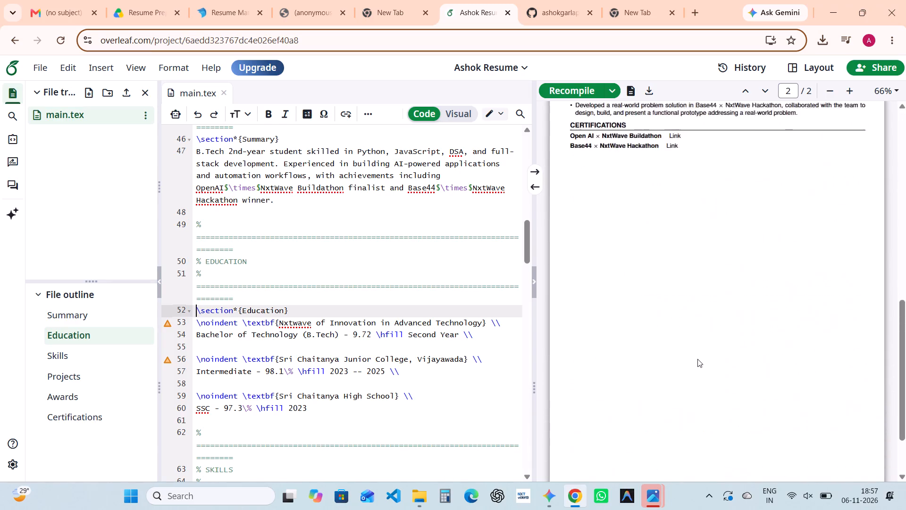
scroll(697, 359, "up", 5)
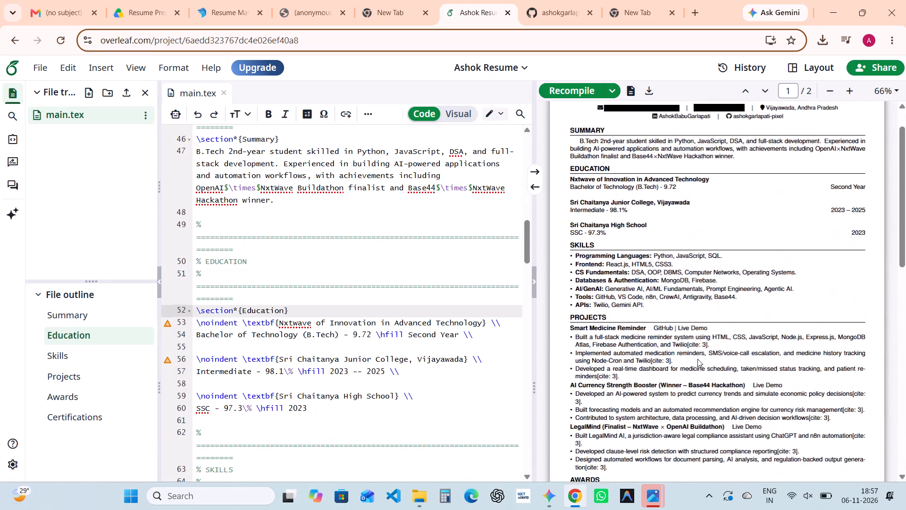
scroll(697, 359, "up", 1)
scroll(729, 337, "up", 1)
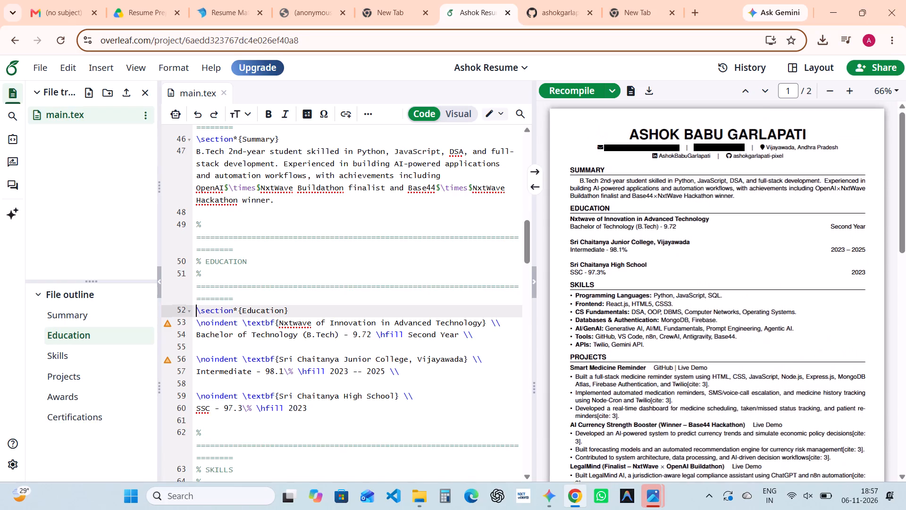
scroll(729, 337, "down", 5)
scroll(729, 337, "up", 3)
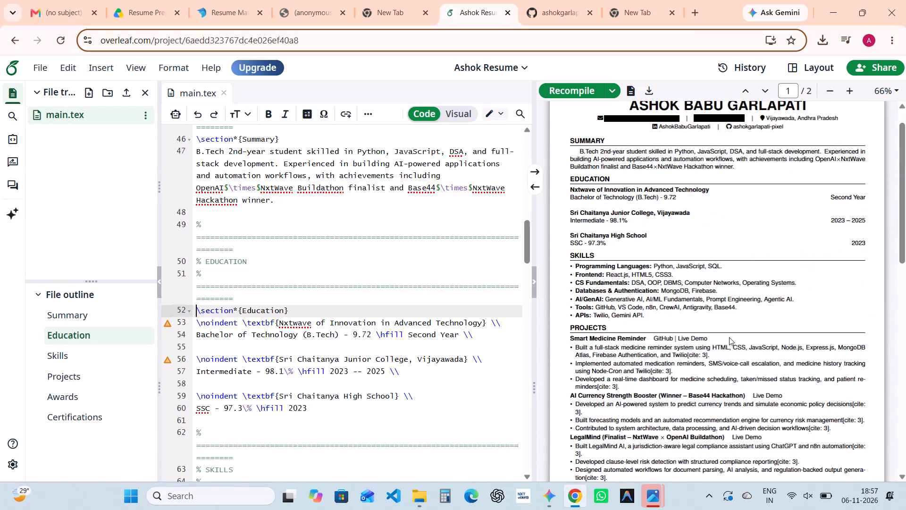
scroll(729, 337, "up", 1)
scroll(639, 192, "down", 3)
scroll(386, 239, "up", 2)
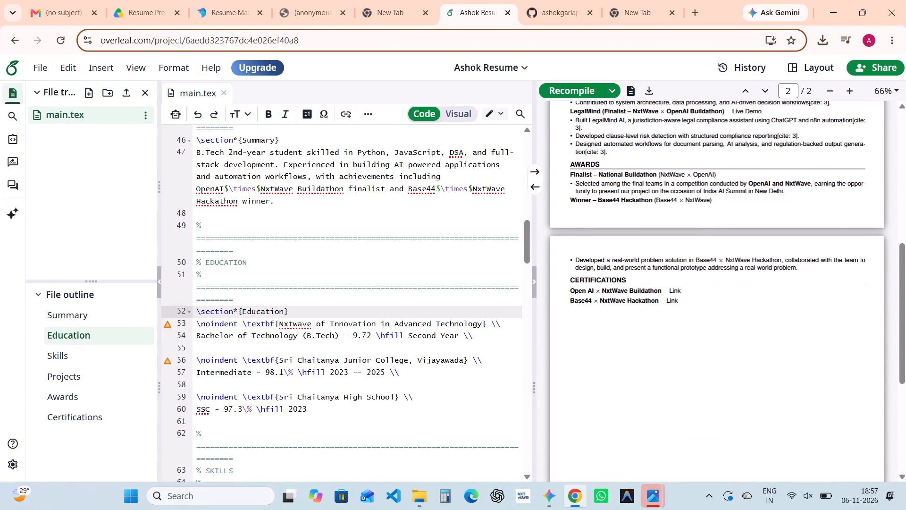
scroll(386, 239, "up", 3)
Delete the Sri Chaitanya High School entry with its SSC line from the Education section of the LaTeX source.
scroll(386, 239, "down", 5)
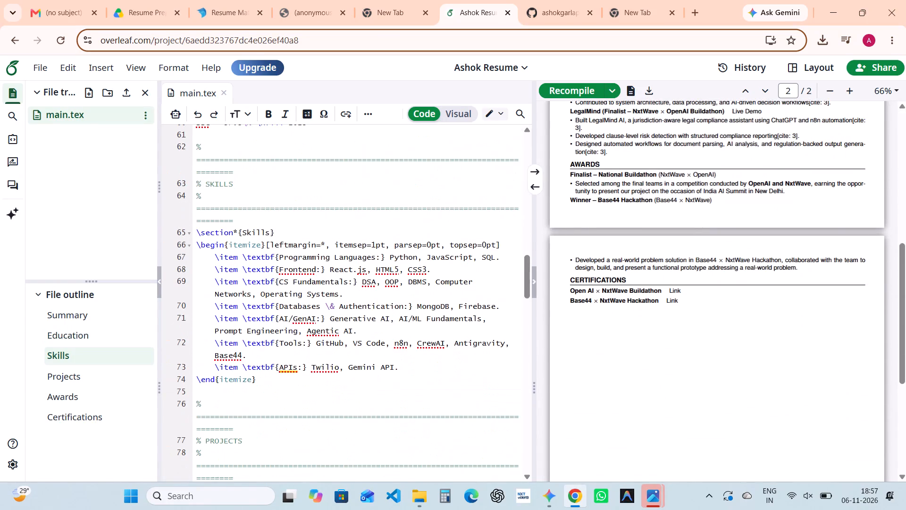
scroll(337, 366, "up", 1)
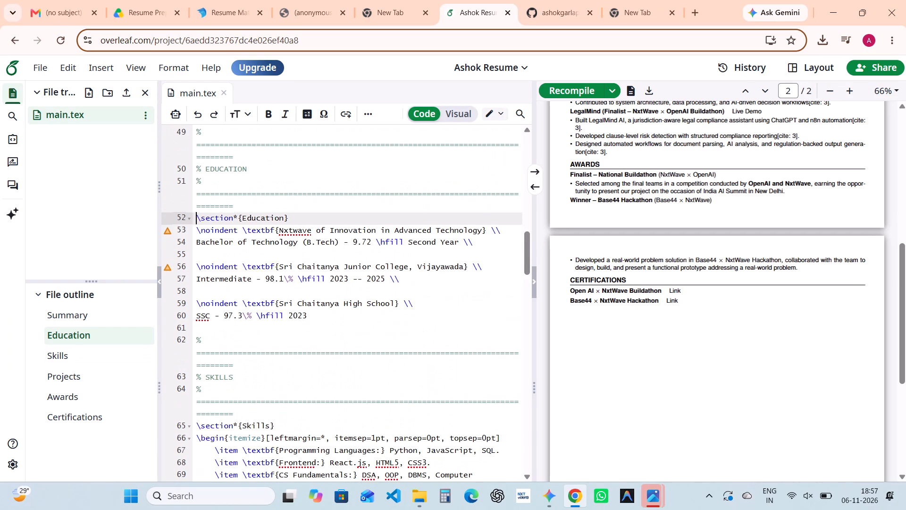
left_click(248, 331)
left_click_drag(248, 331, 201, 292)
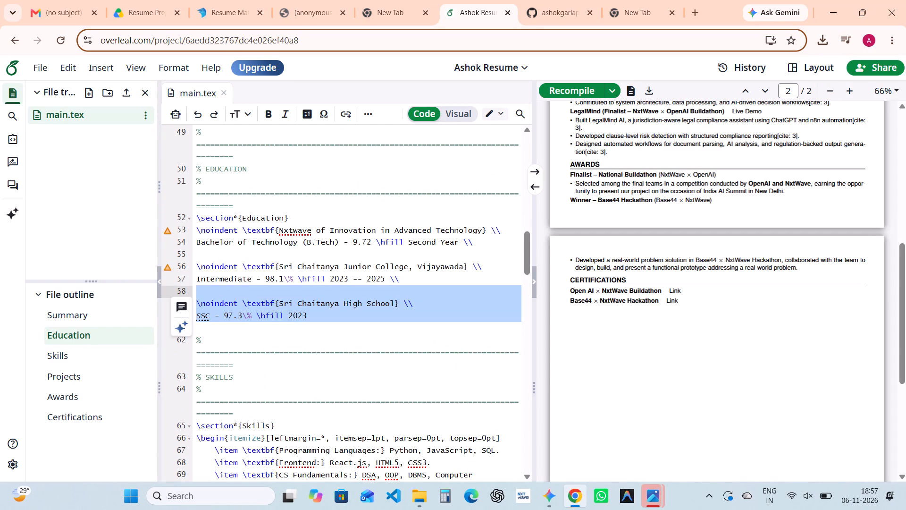
key("BackSpace")
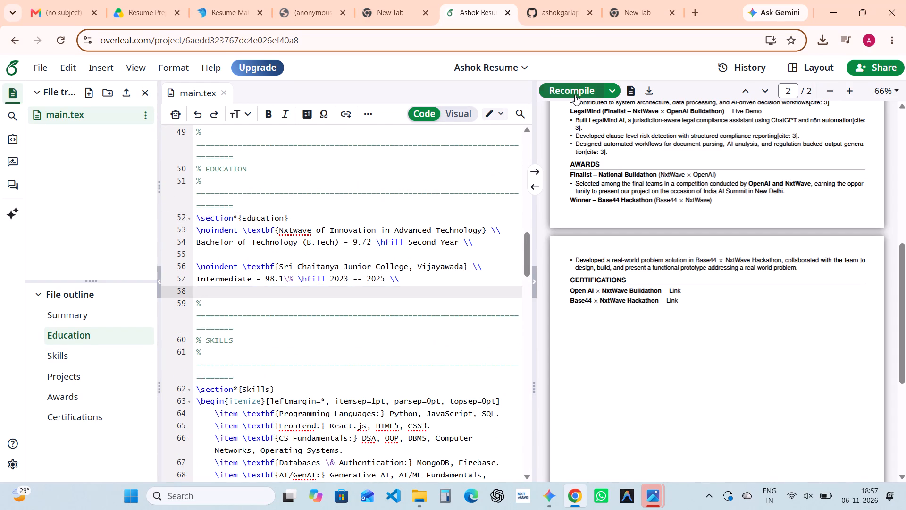
Recompile the resume PDF and check the Education section in the preview.
left_click(575, 94)
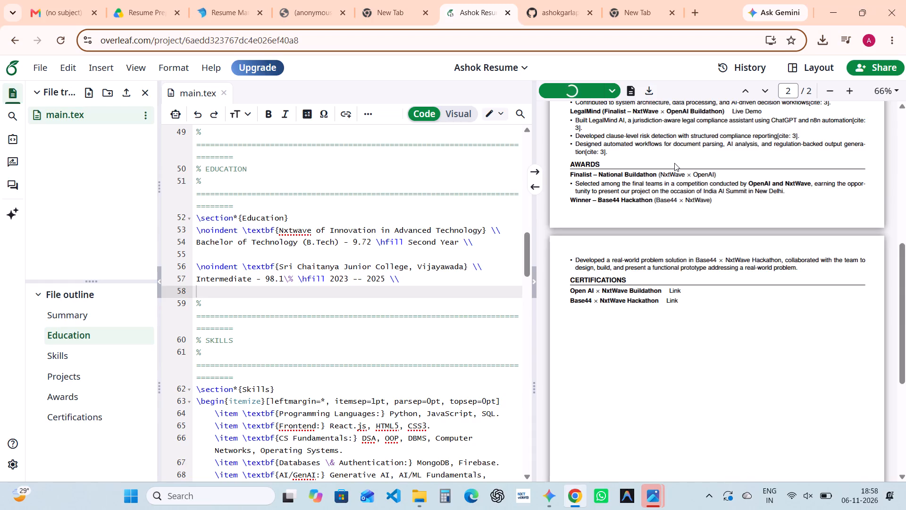
scroll(674, 163, "up", 7)
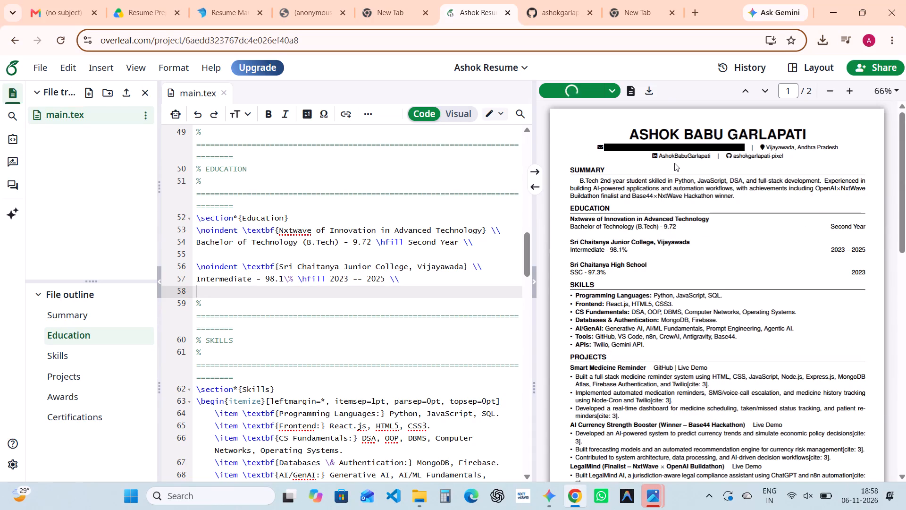
scroll(674, 163, "down", 3)
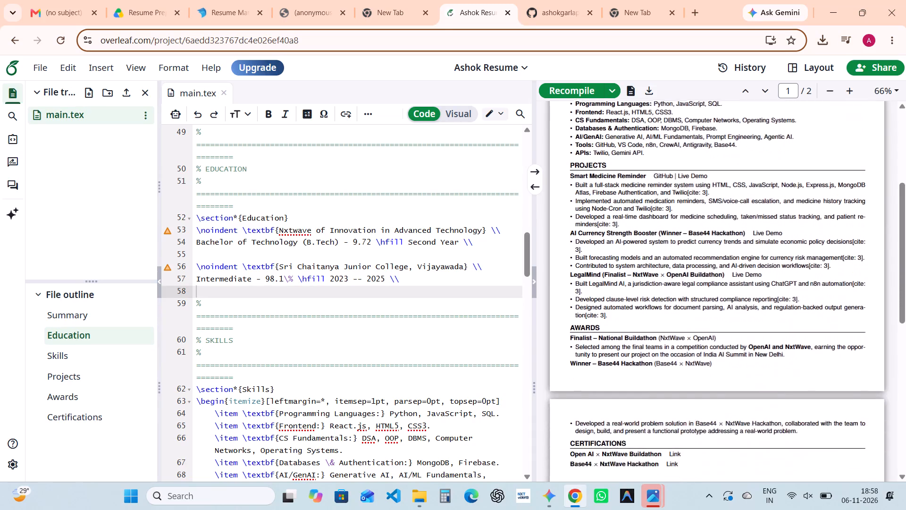
scroll(674, 163, "down", 1)
scroll(674, 163, "up", 4)
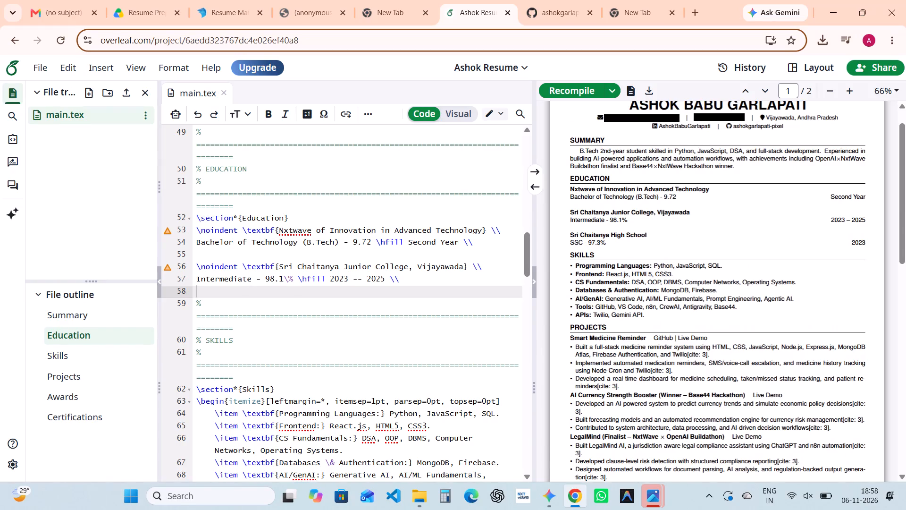
left_click(224, 290)
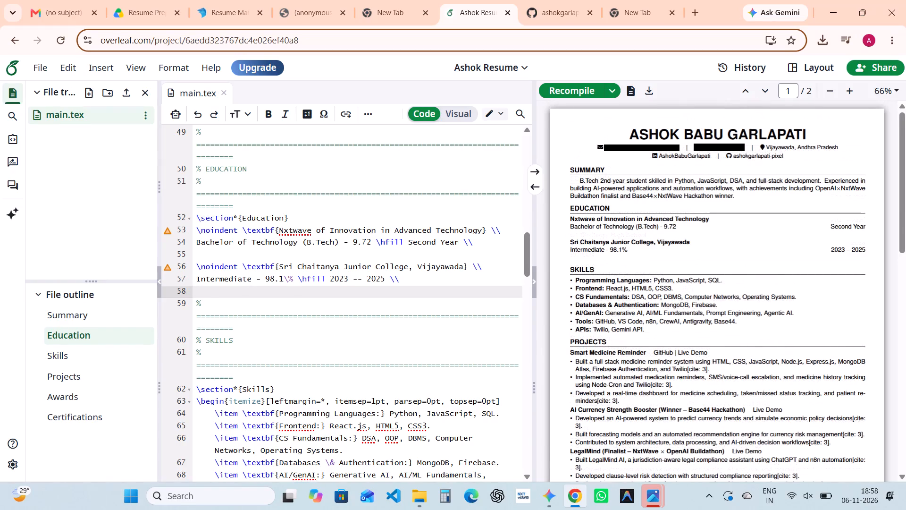
Examine the recompiled preview's spacing and page break, from the Education section through Awards and Certifications.
scroll(584, 302, "down", 4)
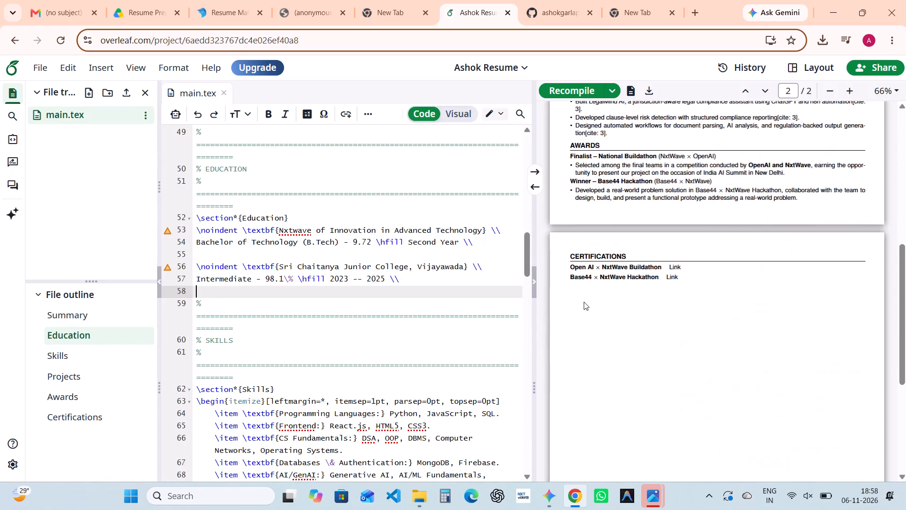
scroll(584, 302, "up", 2)
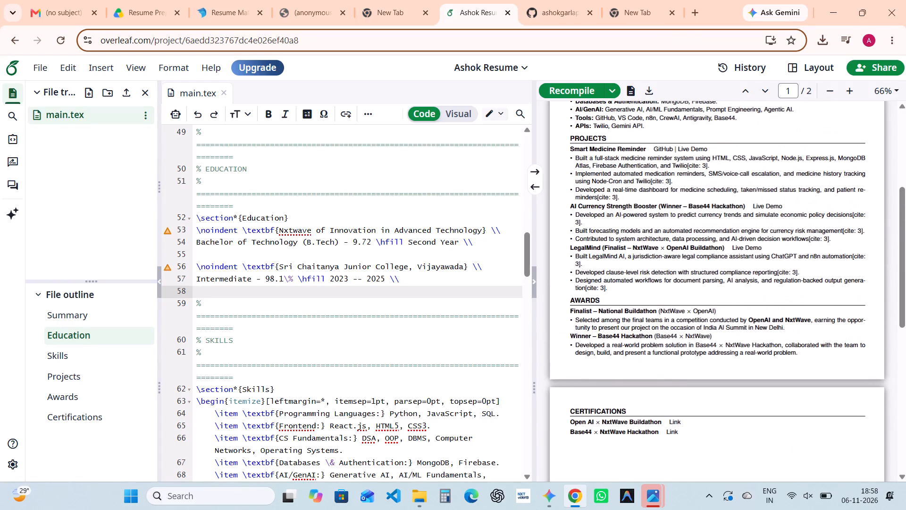
scroll(584, 302, "up", 1)
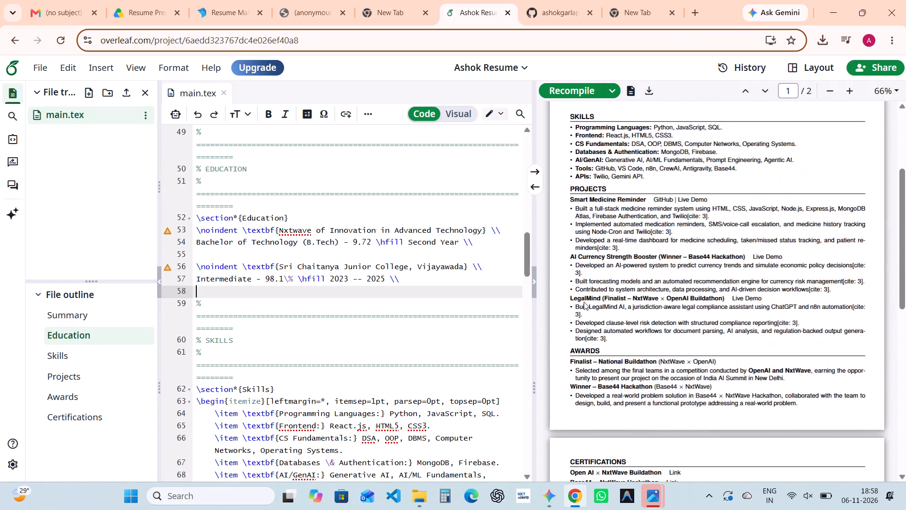
scroll(584, 302, "up", 2)
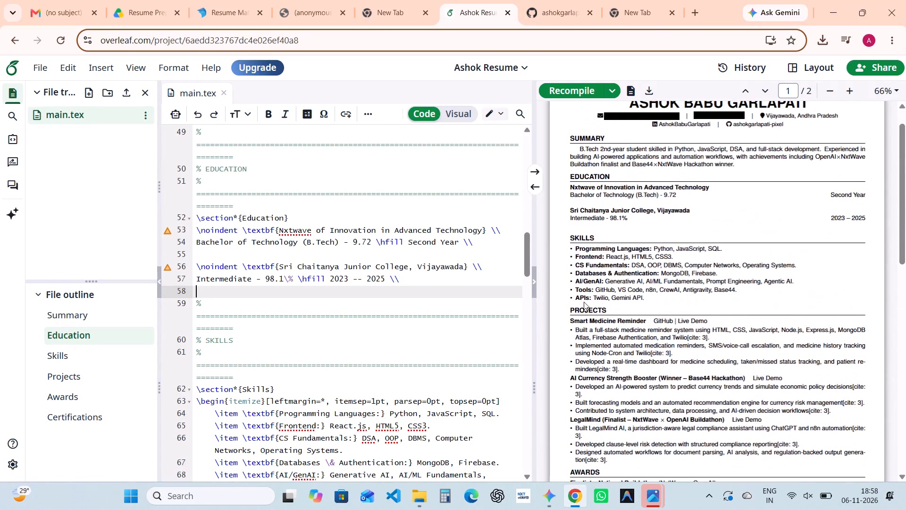
scroll(584, 302, "right", 1)
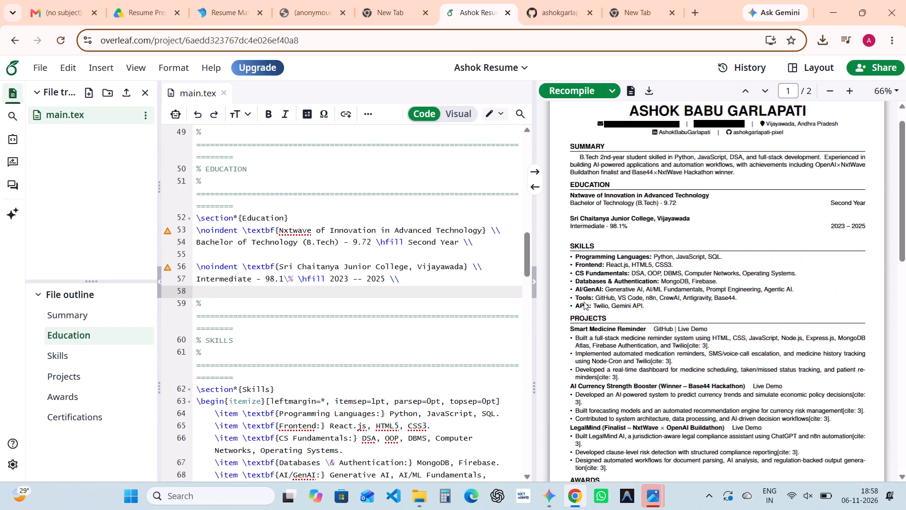
scroll(584, 302, "right", 1)
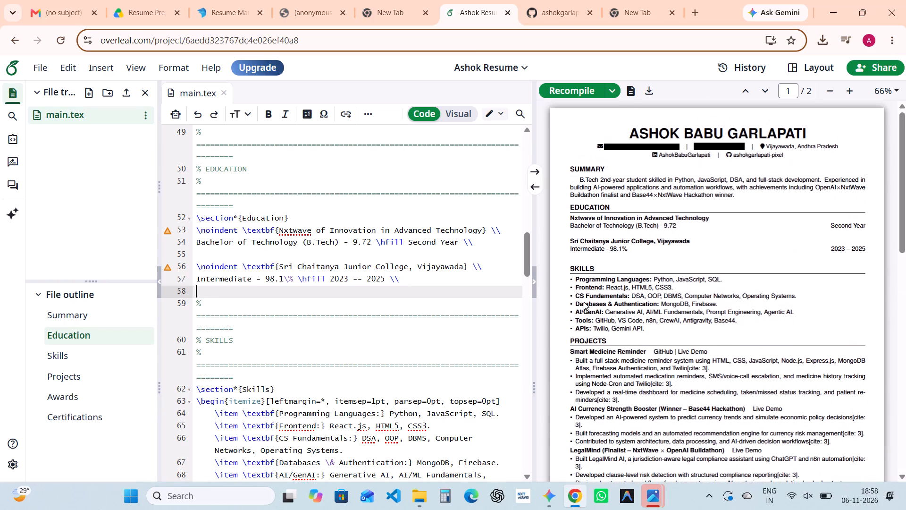
scroll(584, 302, "right", 1)
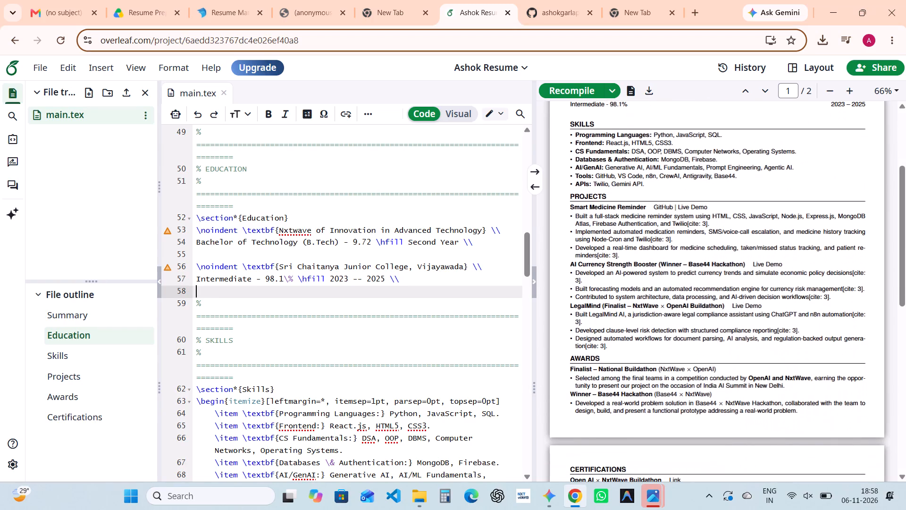
scroll(584, 302, "up", 3)
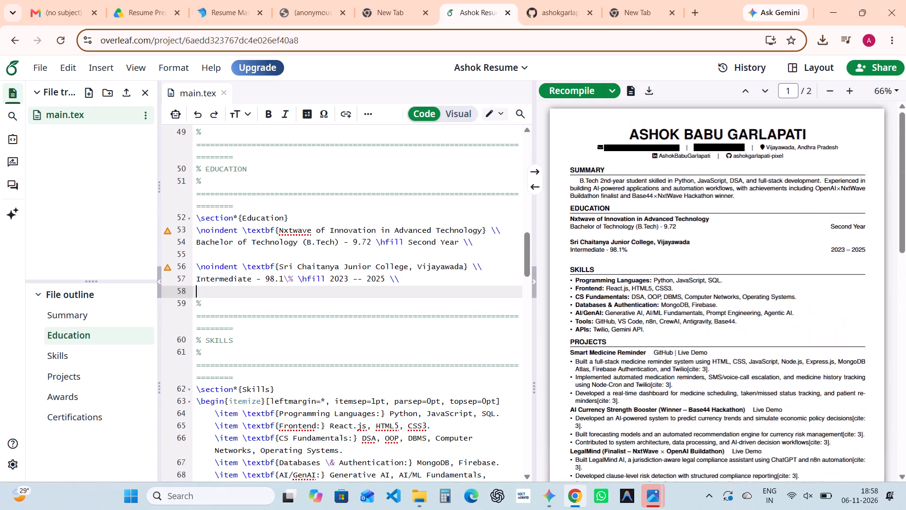
scroll(584, 302, "up", 1)
scroll(584, 302, "down", 1)
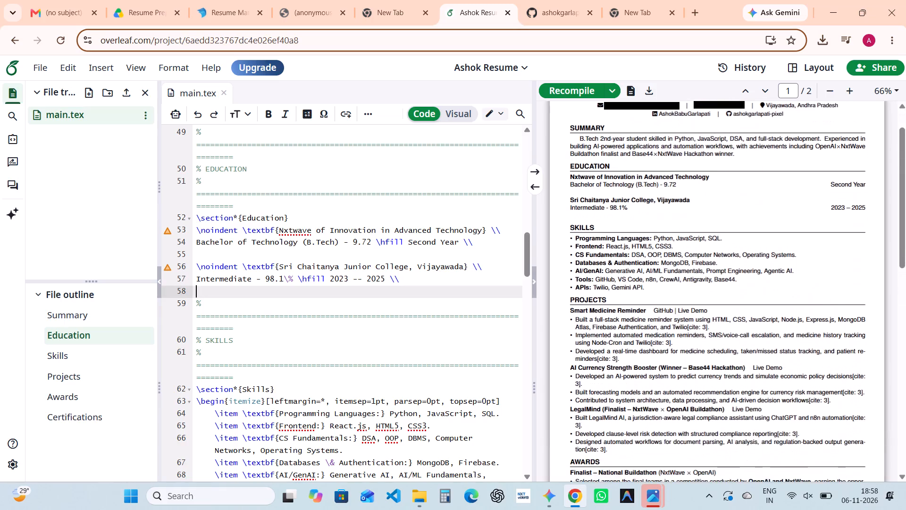
scroll(584, 302, "down", 2)
scroll(469, 217, "up", 2)
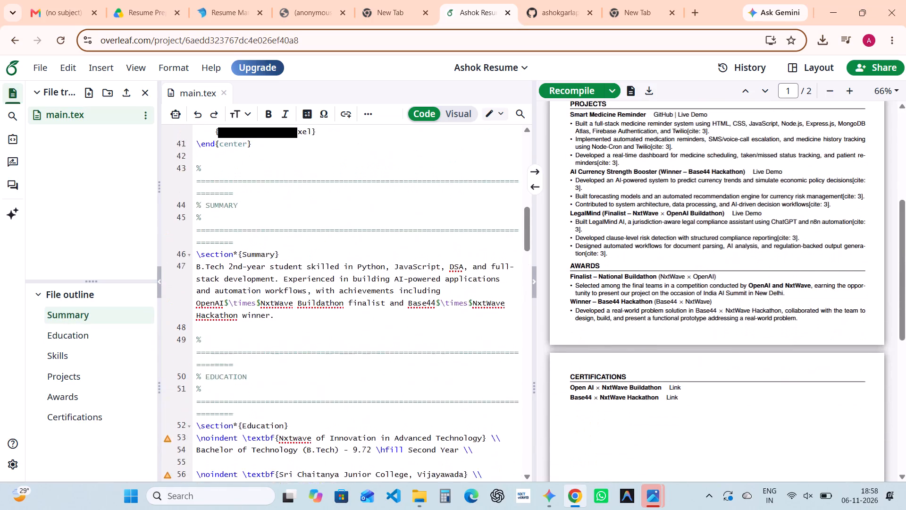
scroll(469, 217, "up", 4)
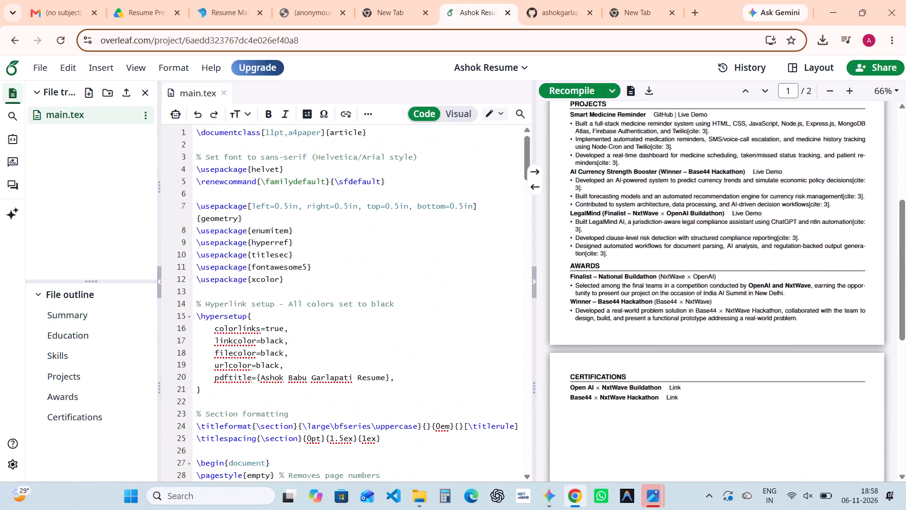
scroll(469, 217, "up", 1)
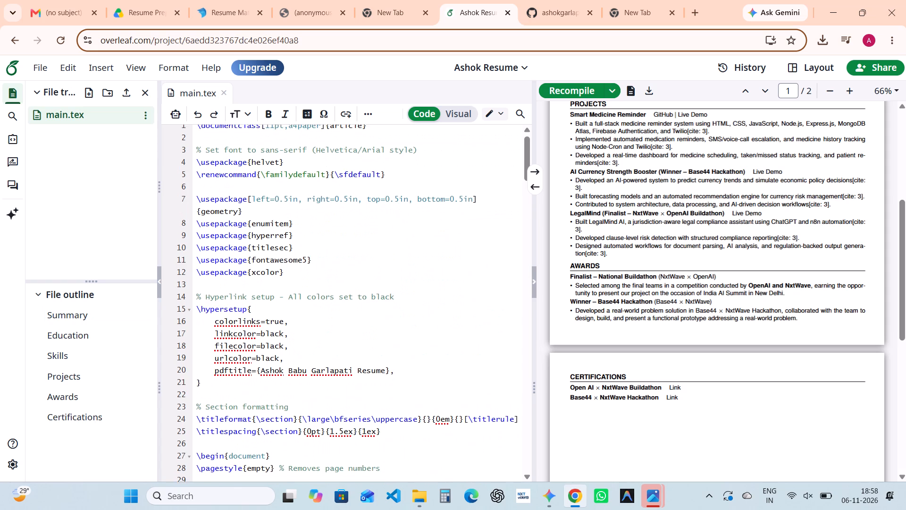
scroll(469, 217, "up", 1)
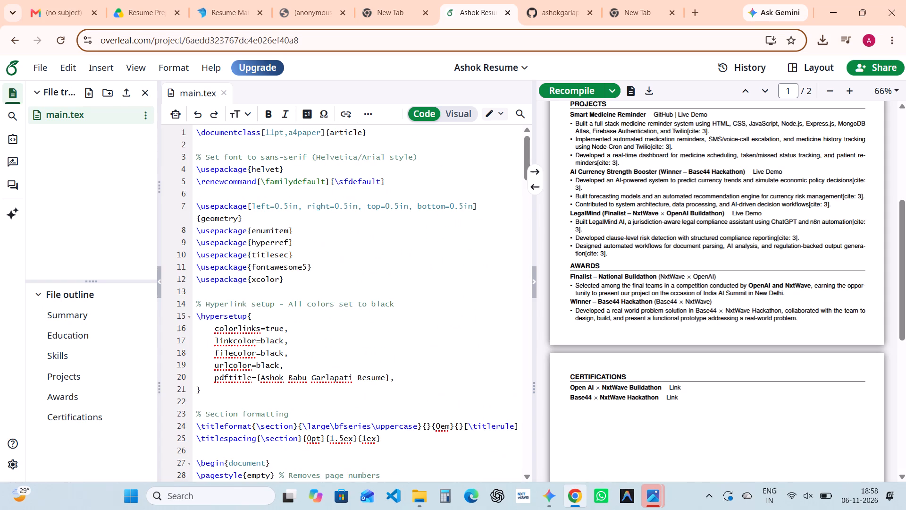
scroll(434, 270, "down", 1)
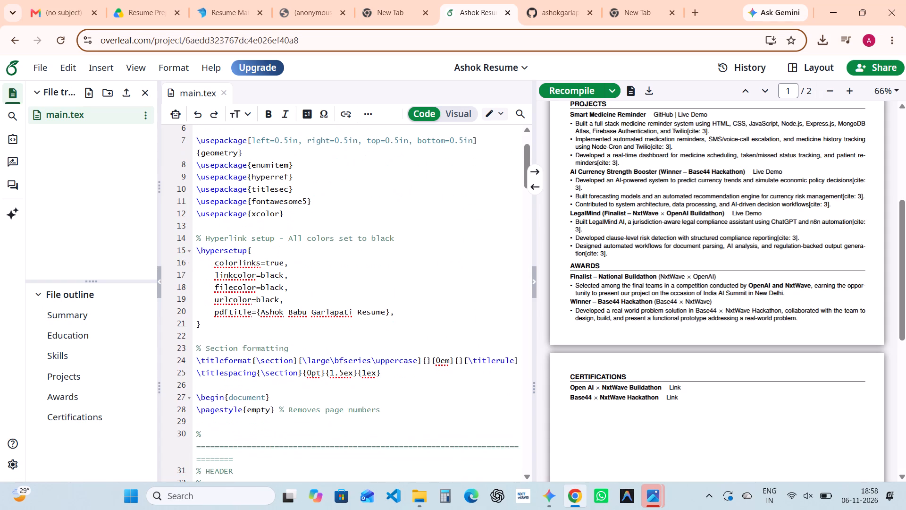
scroll(434, 270, "down", 1)
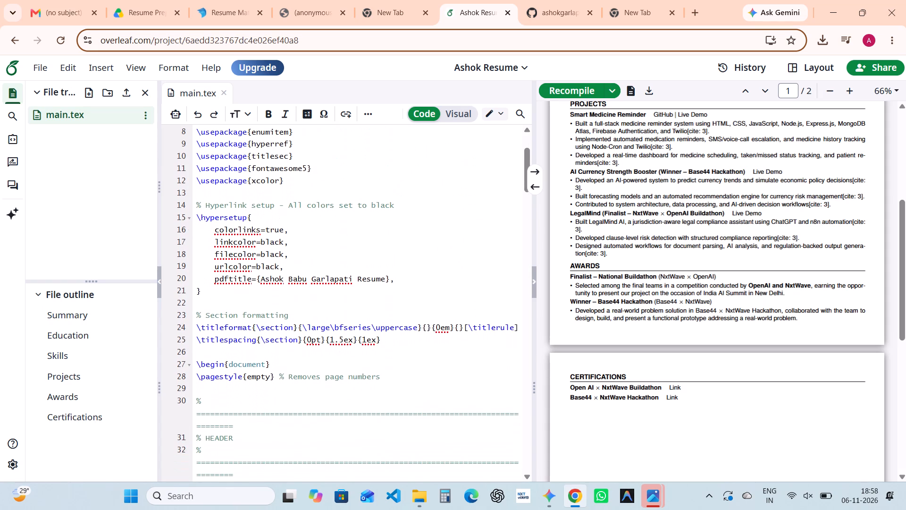
scroll(434, 270, "up", 3)
left_click(330, 261)
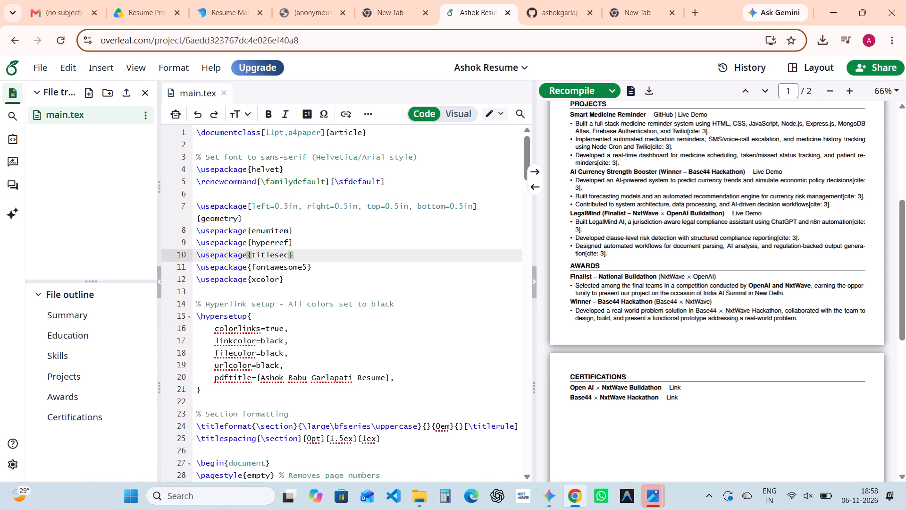
key("ctrl+a")
key("ctrl+c")
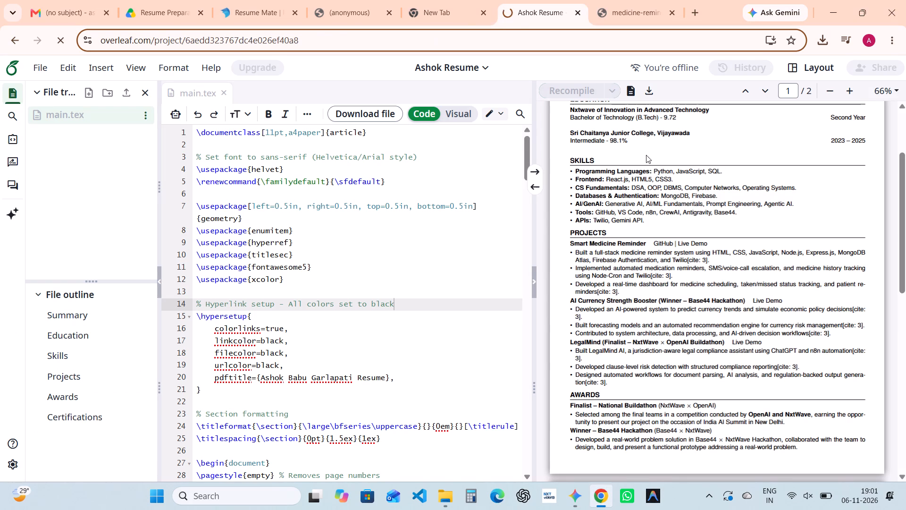
left_click(653, 68)
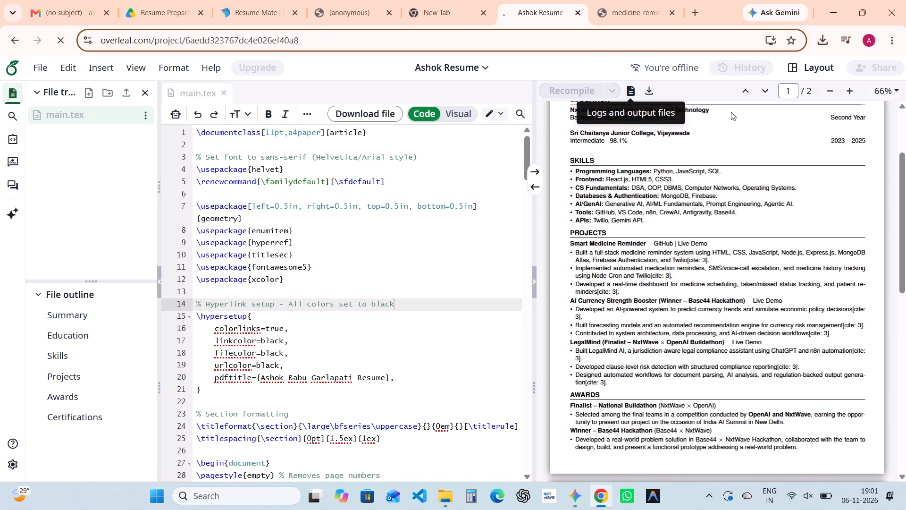
scroll(806, 100, "down", 1)
scroll(719, 230, "down", 2)
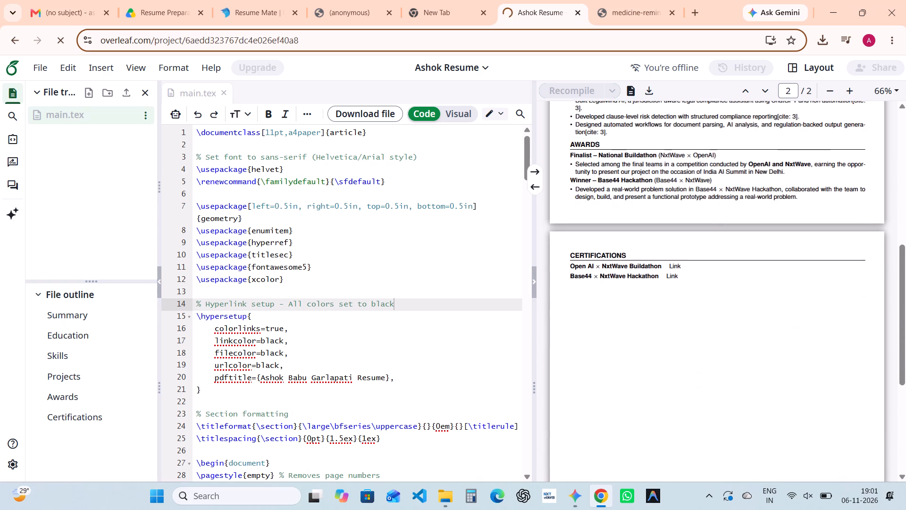
left_click(894, 93)
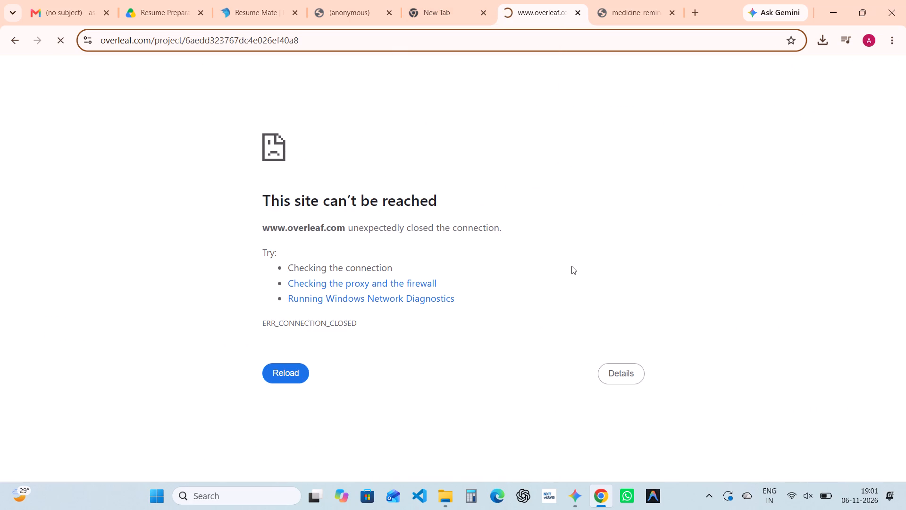
Try to navigate back to the resume project in the Overleaf tab.
left_click(10, 42)
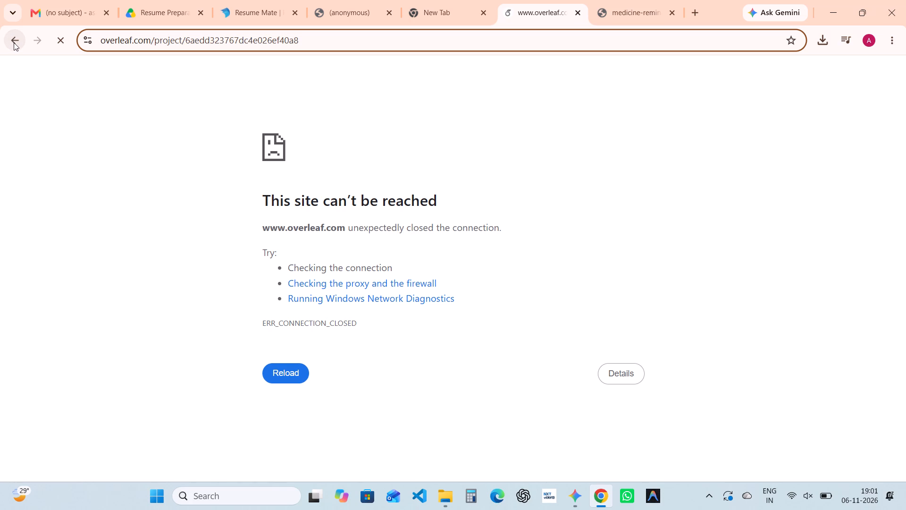
left_click(14, 42)
scroll(524, 167, "down", 3)
scroll(524, 167, "up", 5)
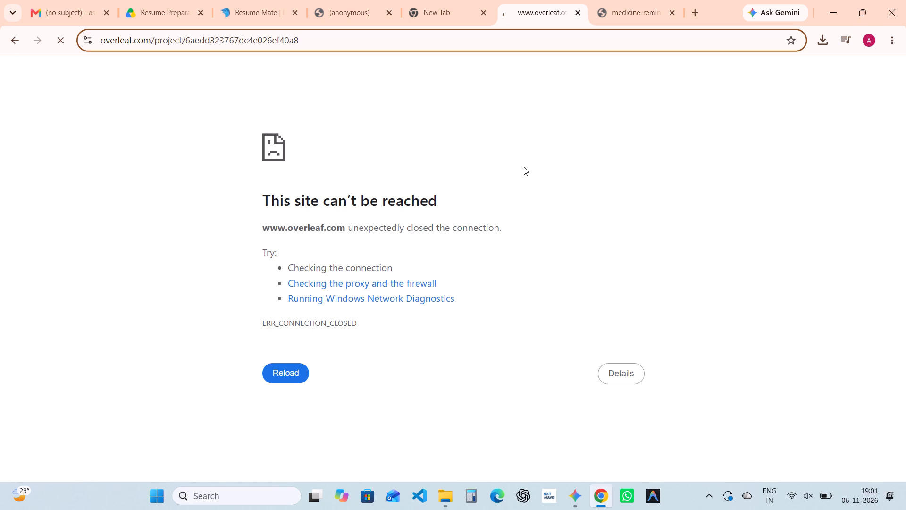
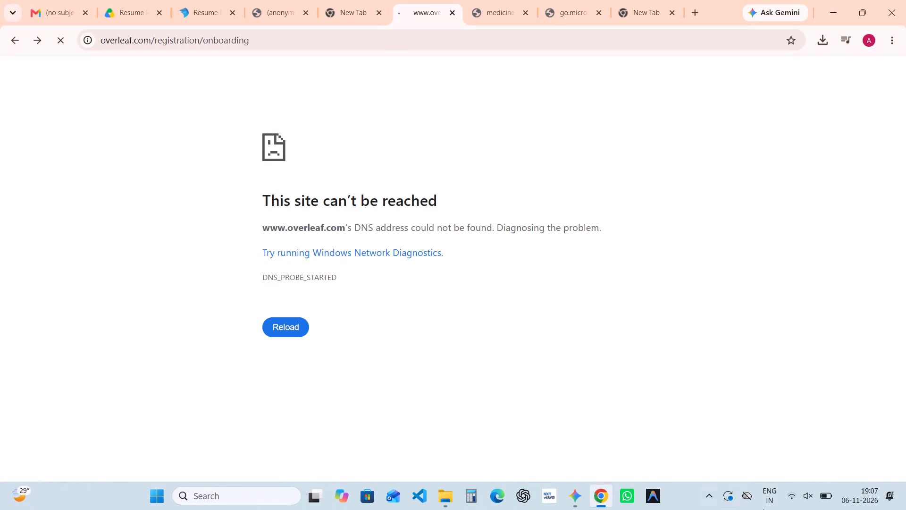
Check the status of the Wi-Fi connection to the Nothing Phone (3a)_3798 network.
left_click(784, 502)
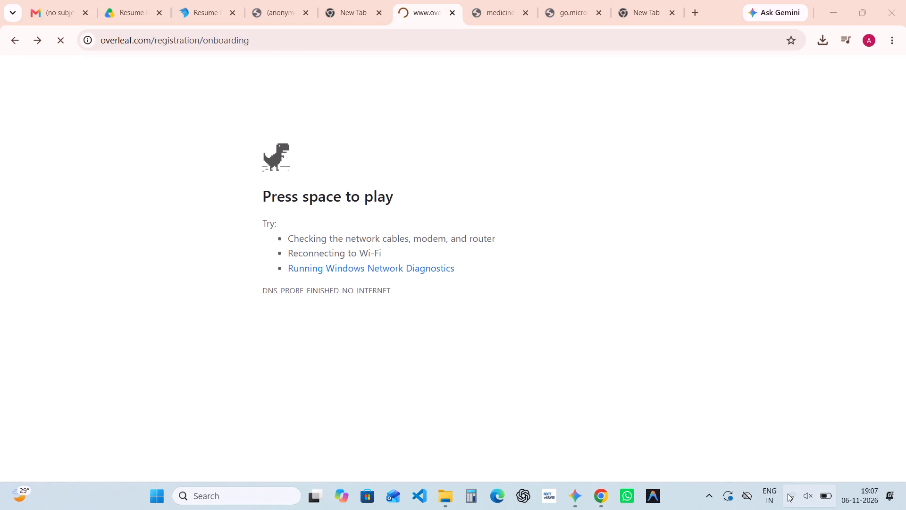
left_click(788, 493)
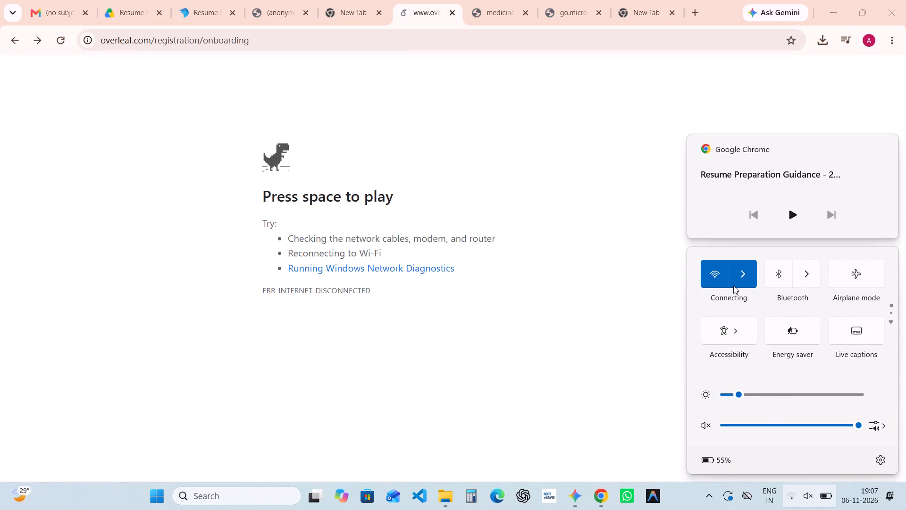
left_click(733, 286)
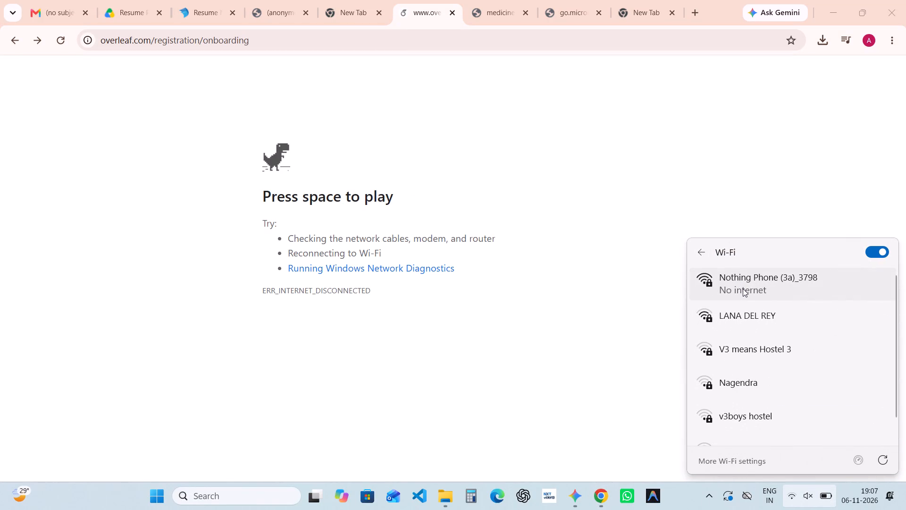
left_click(743, 289)
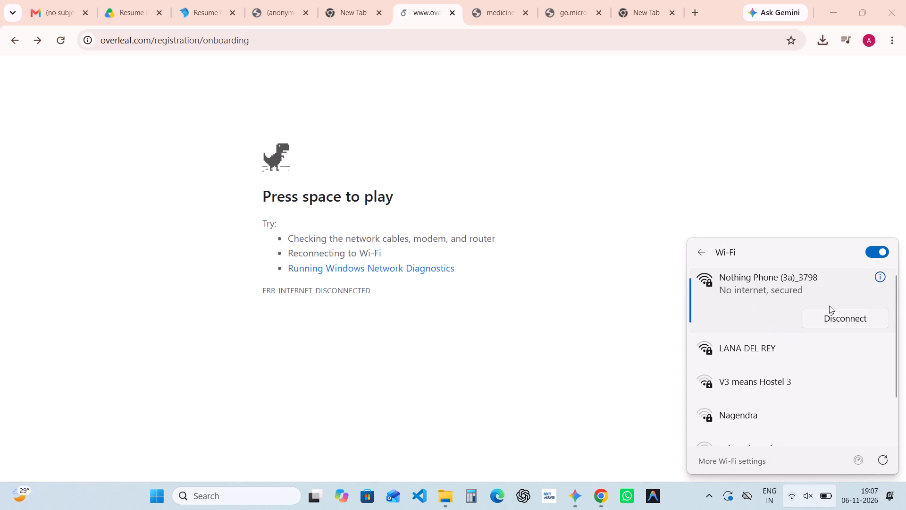
left_click(779, 231)
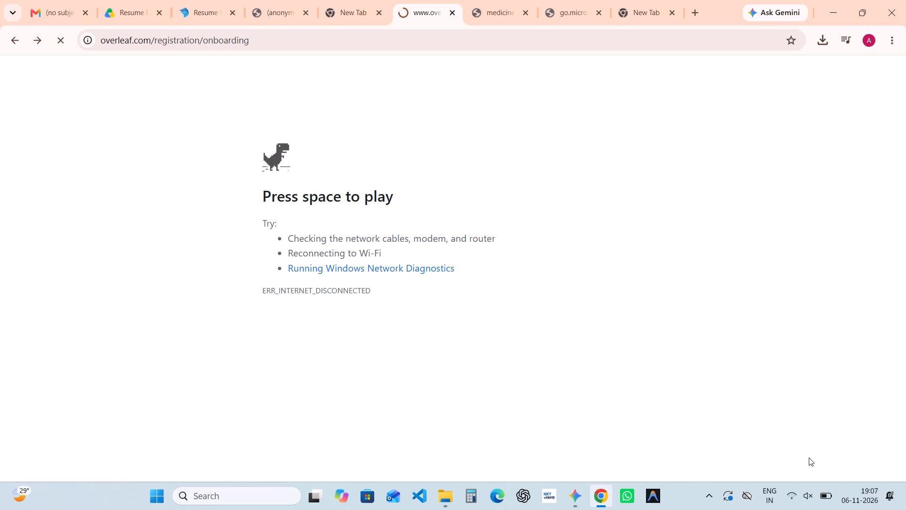
left_click(780, 509)
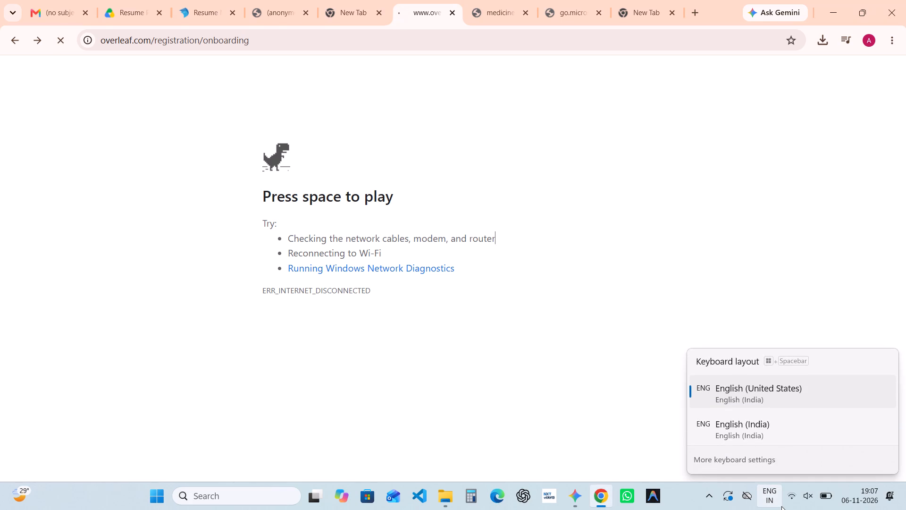
left_click(797, 500)
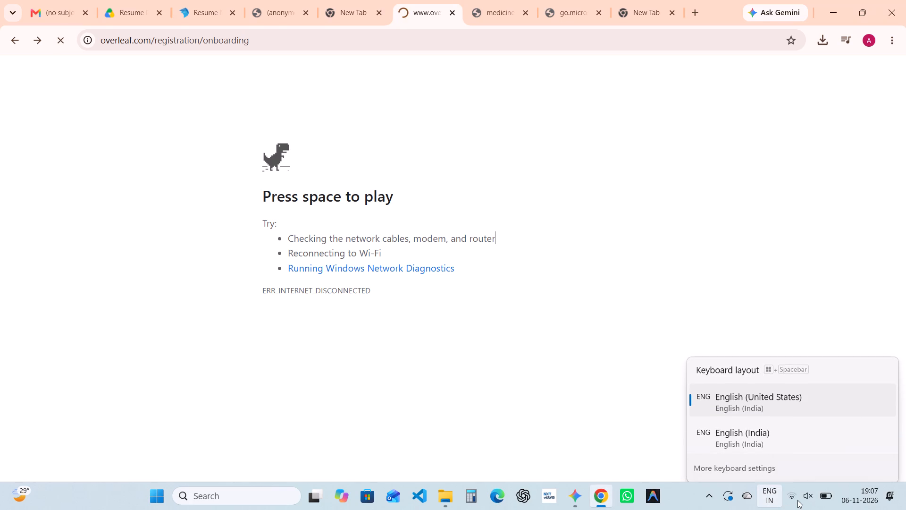
left_click(797, 500)
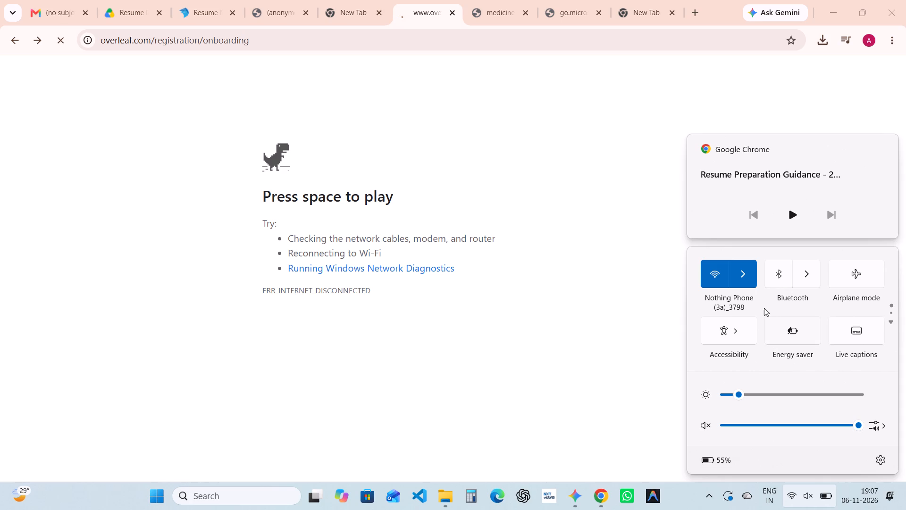
left_click(741, 281)
left_click(578, 319)
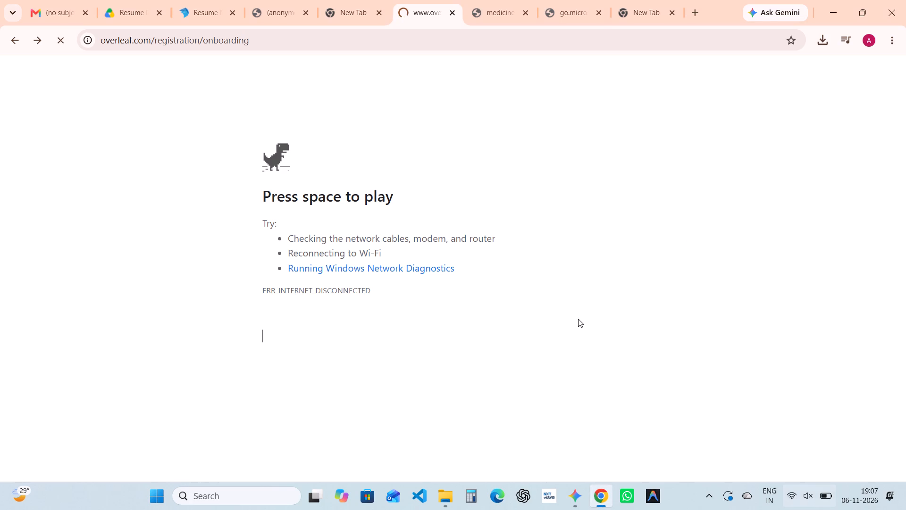
scroll(458, 255, "down", 5)
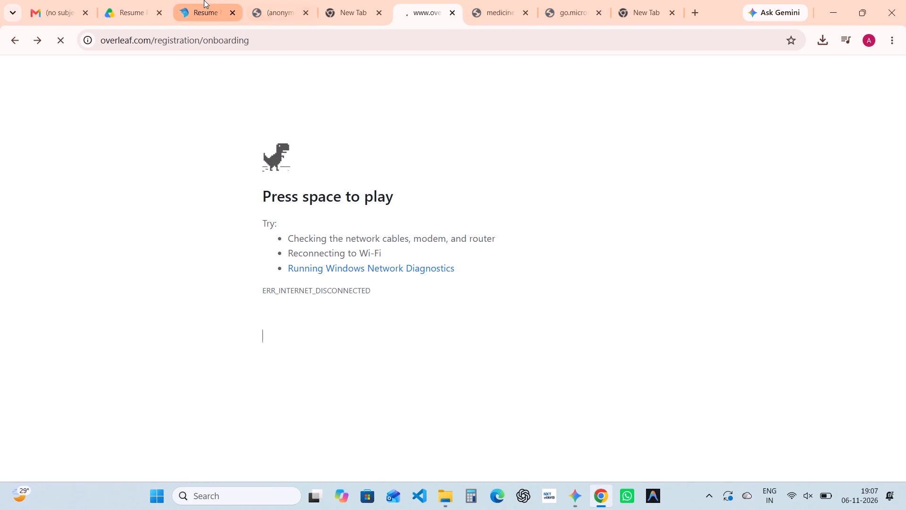
Look over the updated resume PDF from its header through the Certificate section.
left_click(204, 0)
left_click(251, 7)
scroll(297, 183, "up", 5)
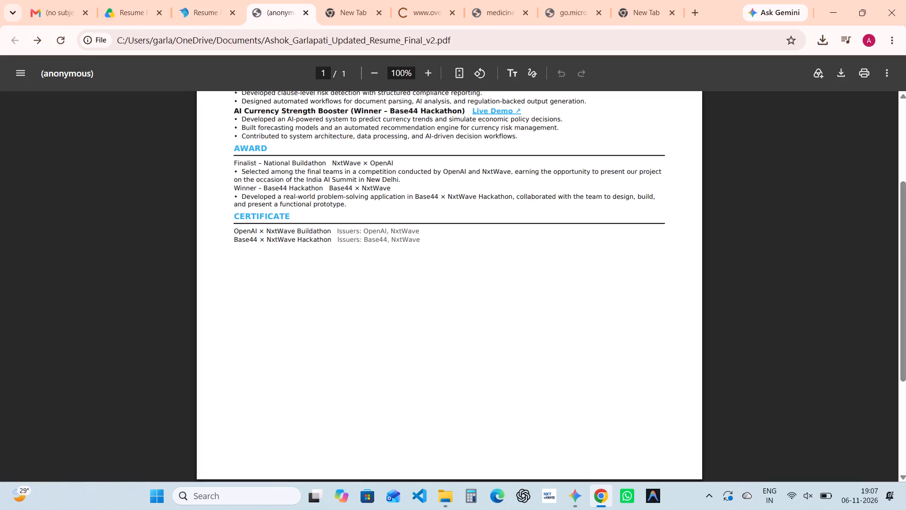
scroll(297, 183, "down", 1)
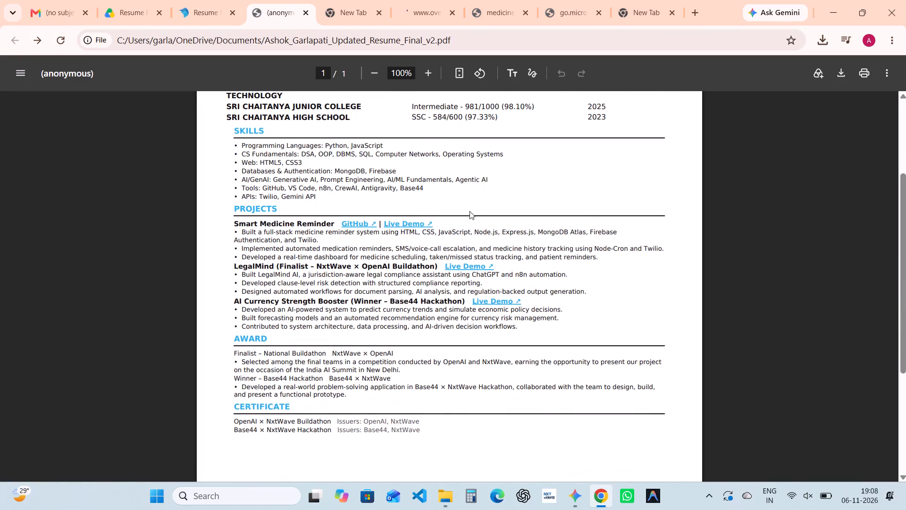
scroll(493, 241, "up", 4)
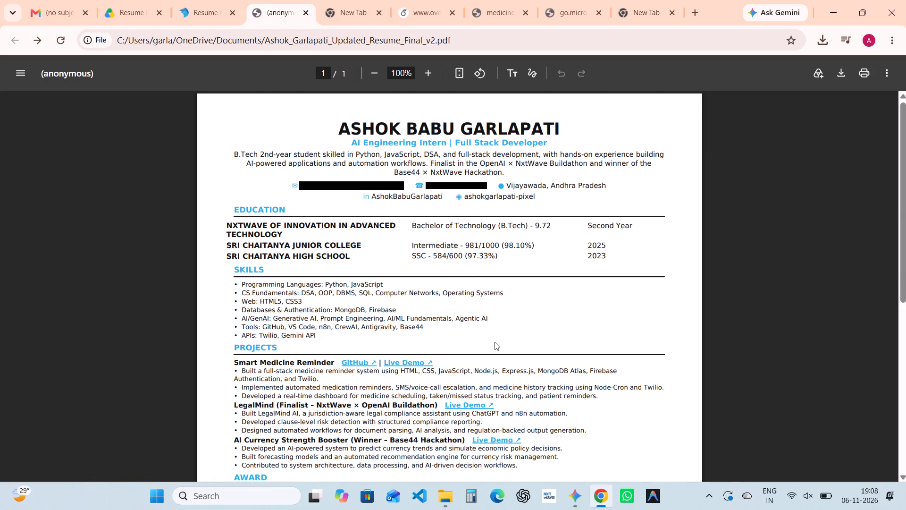
Return to the Overleaf tab and try to reload its onboarding page.
left_click(436, 0)
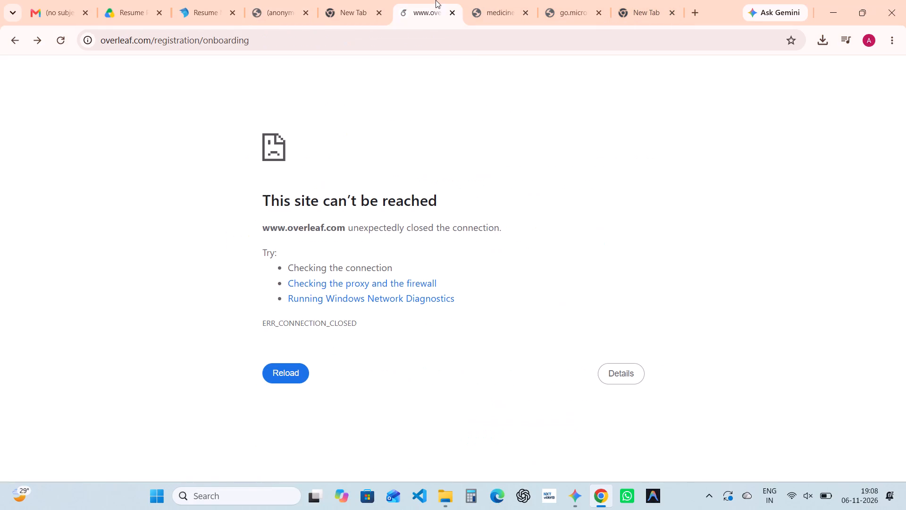
left_click(498, 0)
left_click(440, 0)
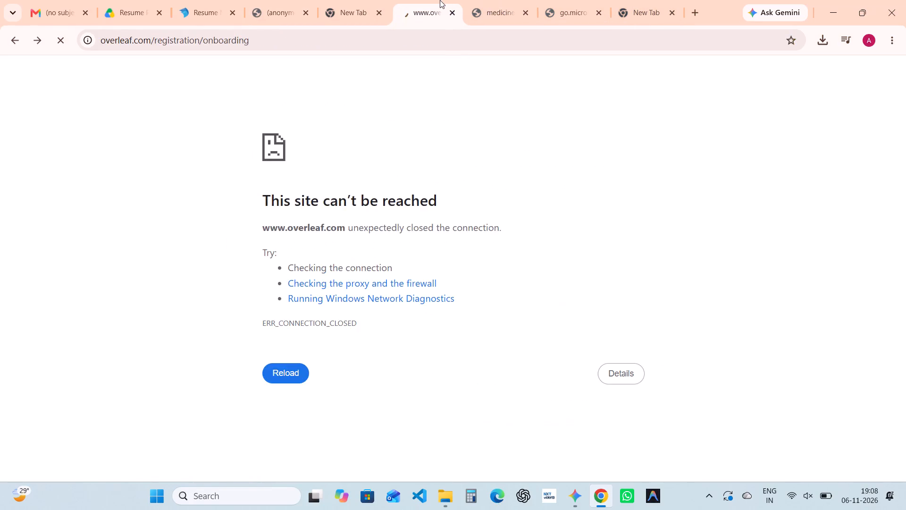
triple_click(292, 367)
triple_click(292, 367)
triple_click(292, 367)
triple_click(292, 367)
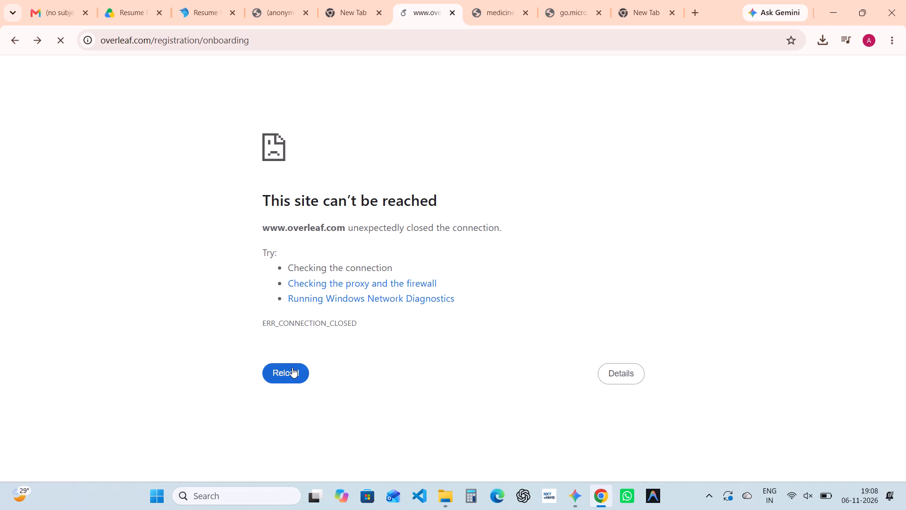
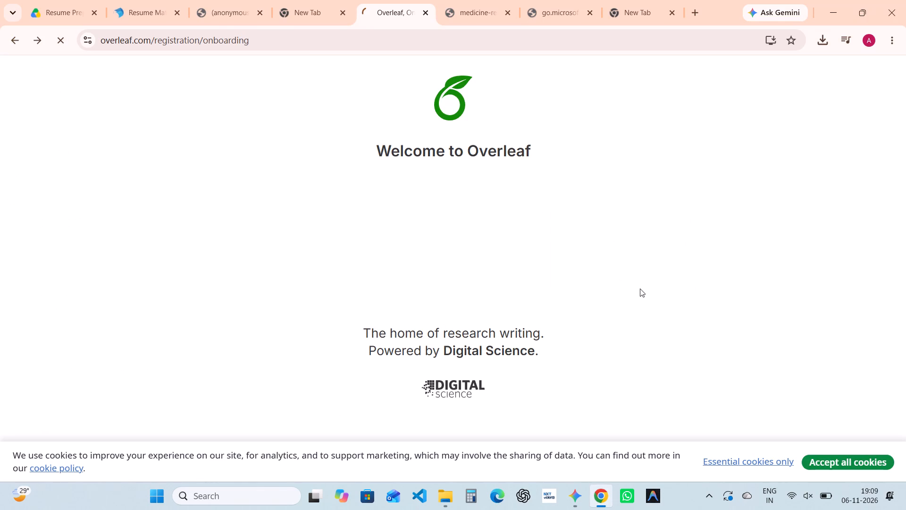
left_click(464, 0)
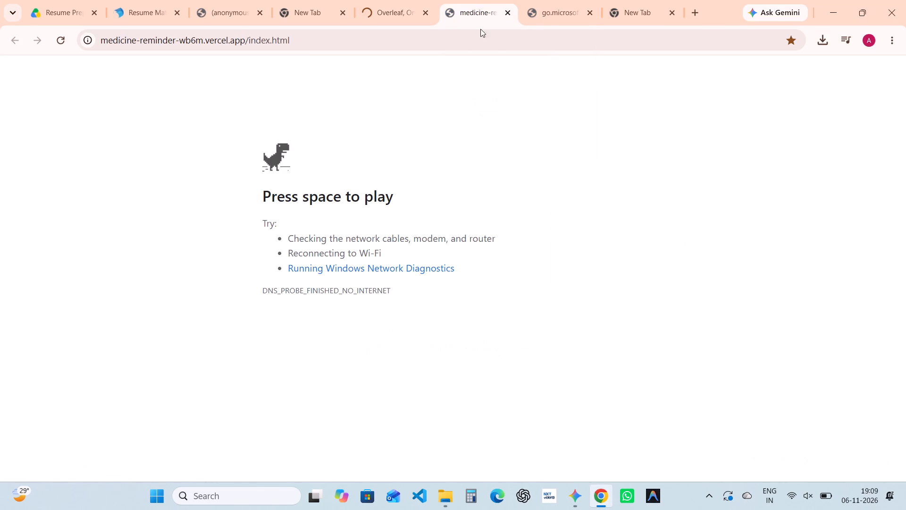
left_click(508, 11)
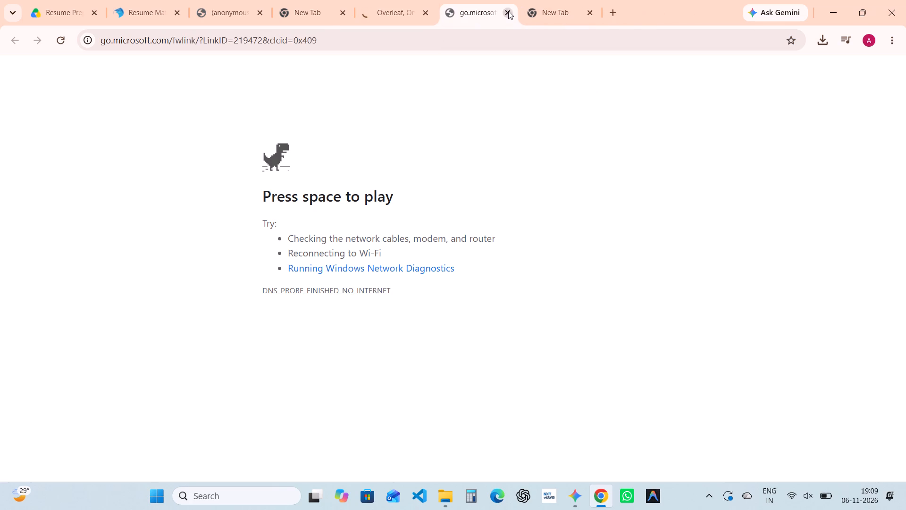
left_click(508, 11)
left_click(369, 0)
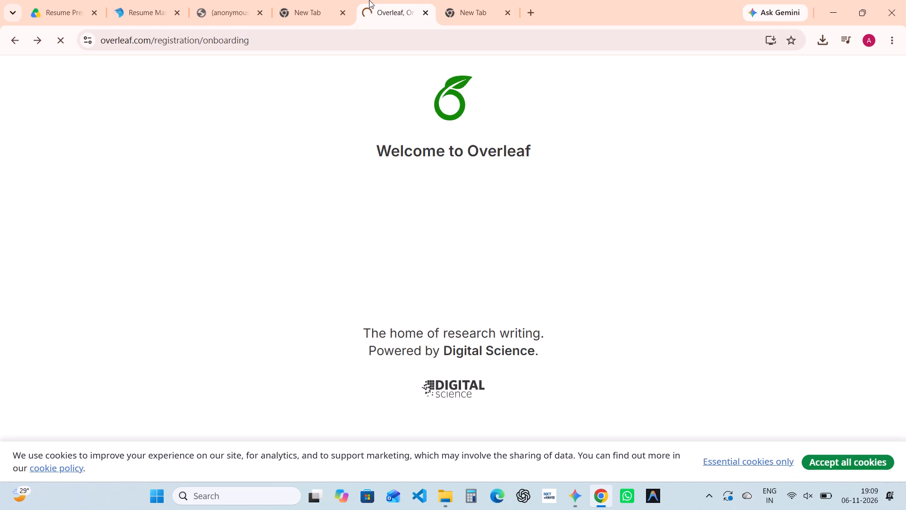
Accept all cookies on the Overleaf welcome page and skip the onboarding.
scroll(468, 325, "down", 6)
scroll(468, 325, "up", 3)
scroll(468, 325, "down", 4)
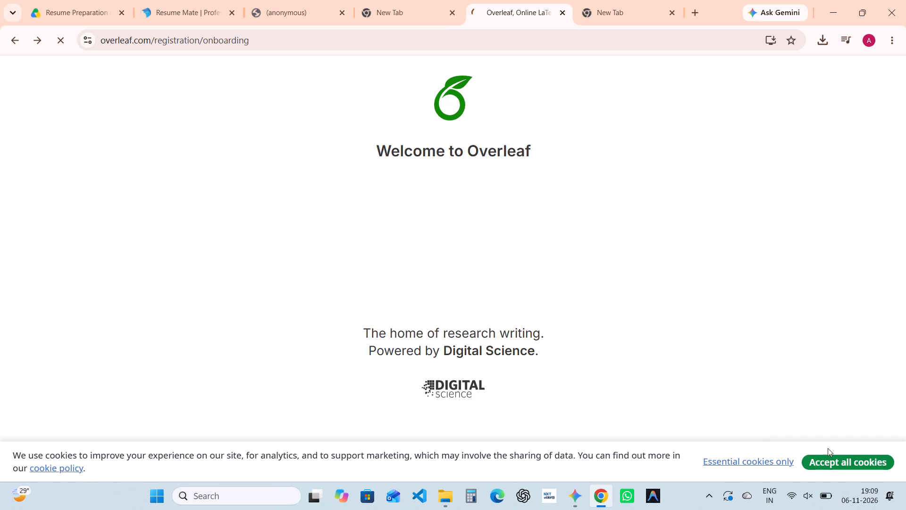
left_click(845, 463)
scroll(699, 330, "down", 2)
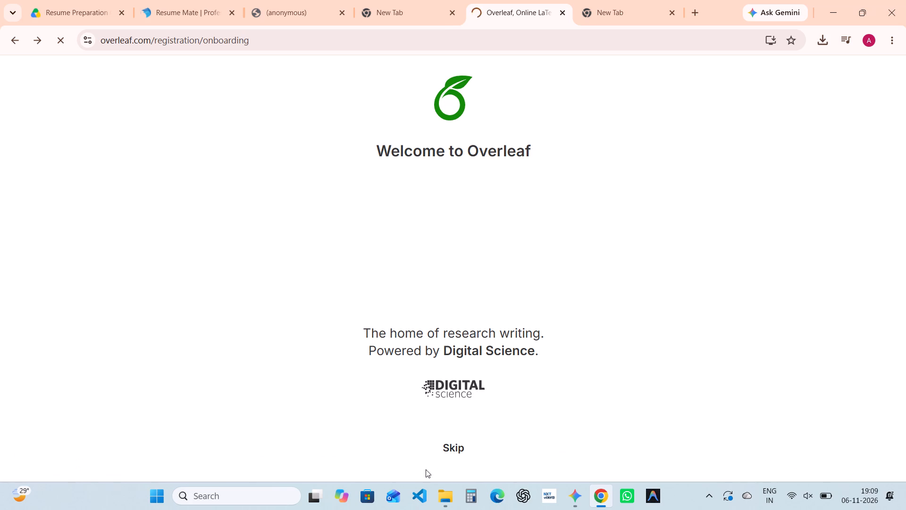
left_click(446, 448)
Check the network connection and try reloading the Overleaf projects page.
left_click(799, 506)
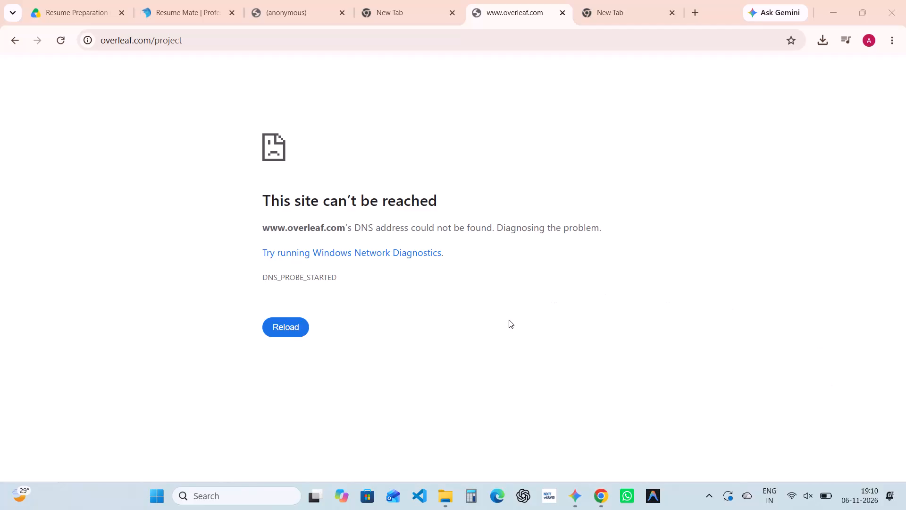
left_click(285, 319)
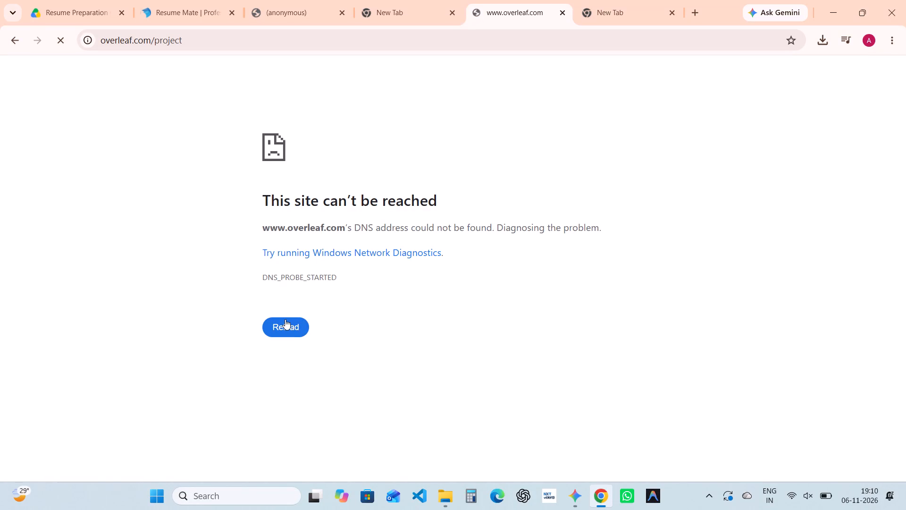
left_click(502, 0)
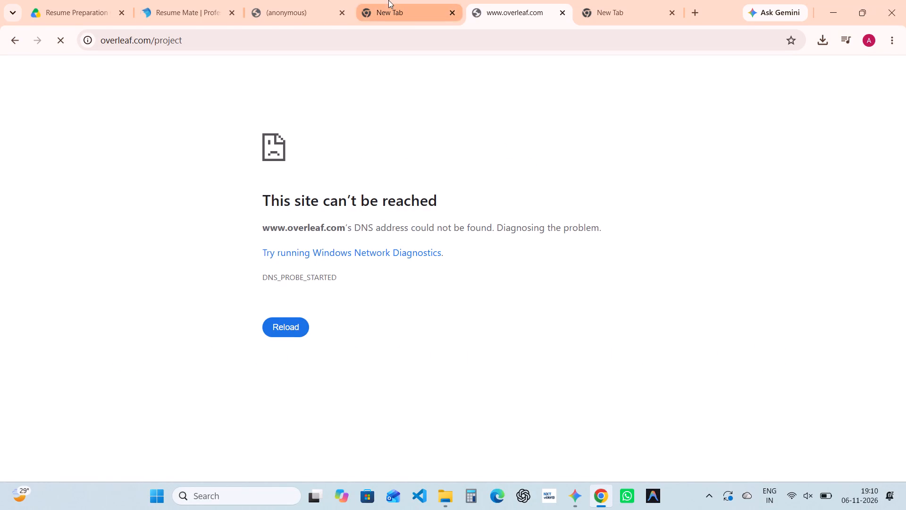
left_click(388, 0)
left_click(514, 0)
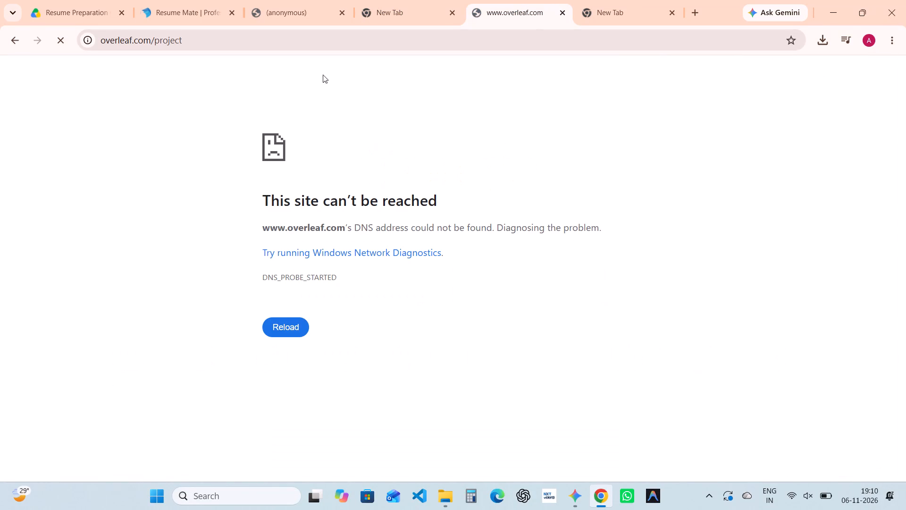
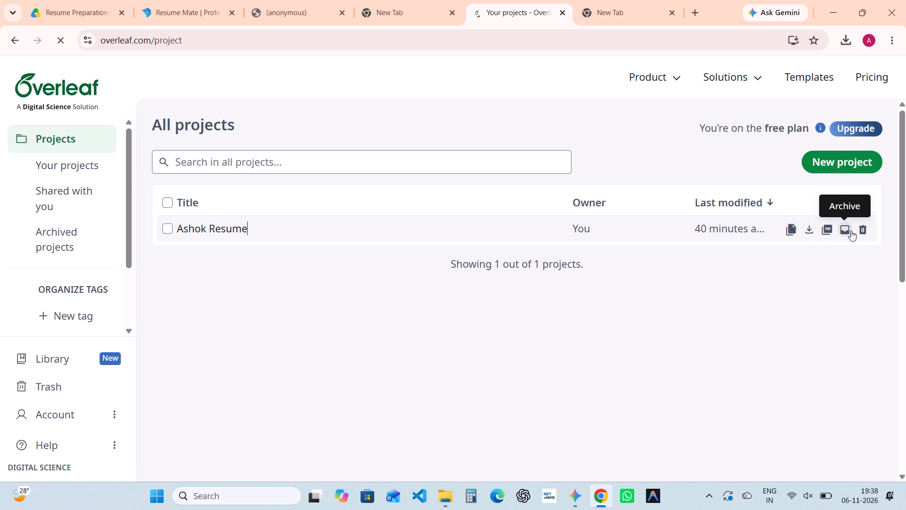
double_click(545, 228)
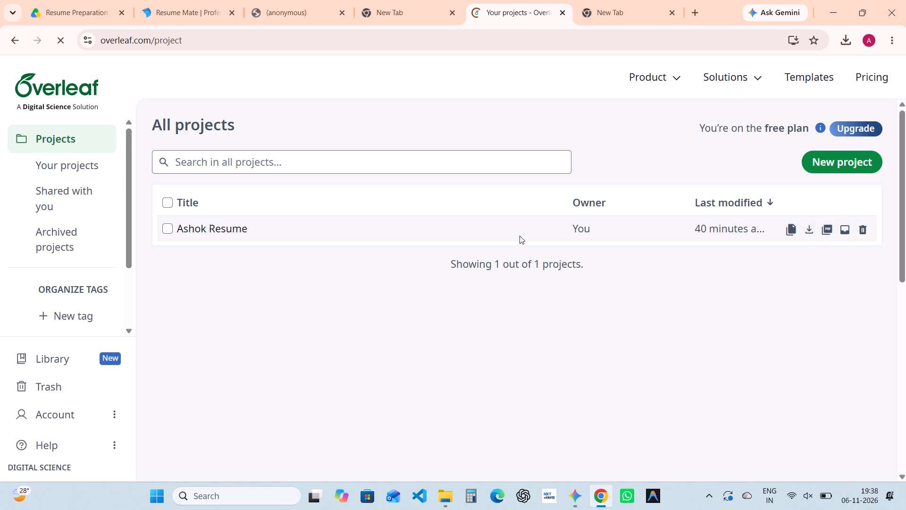
left_click(166, 230)
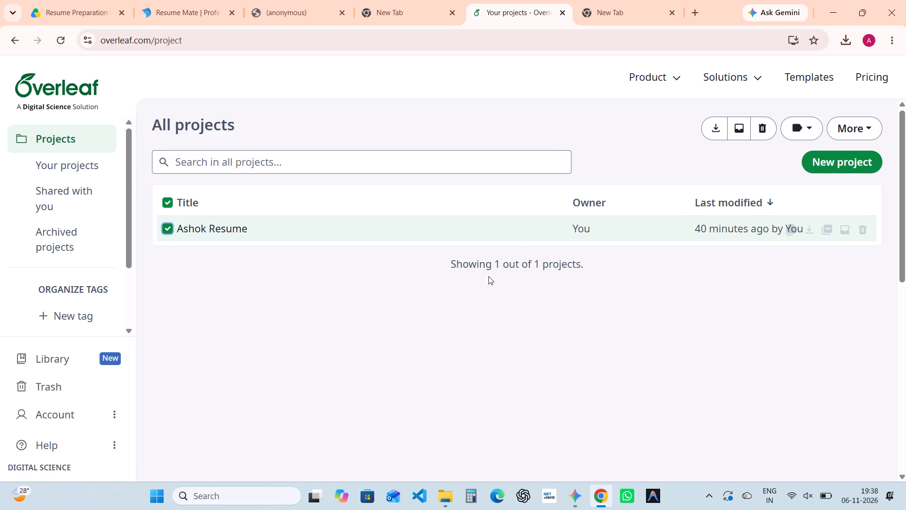
scroll(691, 236, "right", 1)
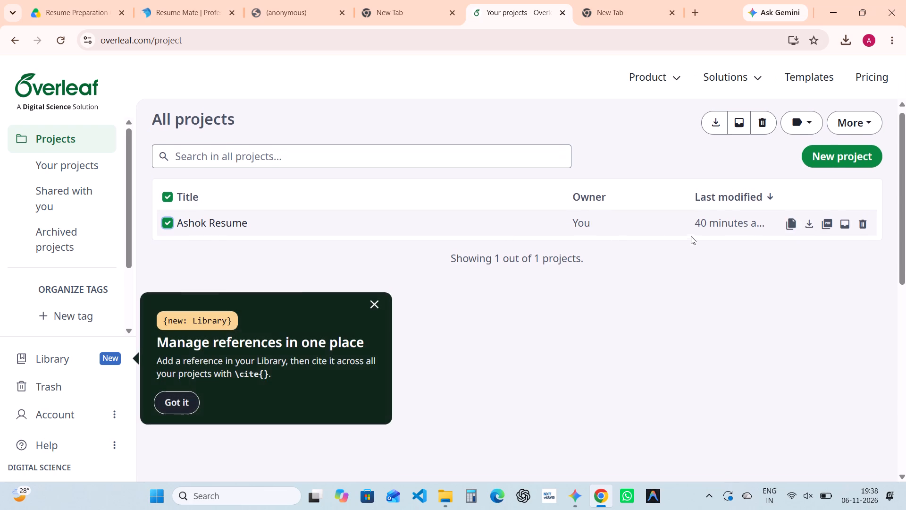
Dismiss the notice about managing references in the Library.
left_click(163, 405)
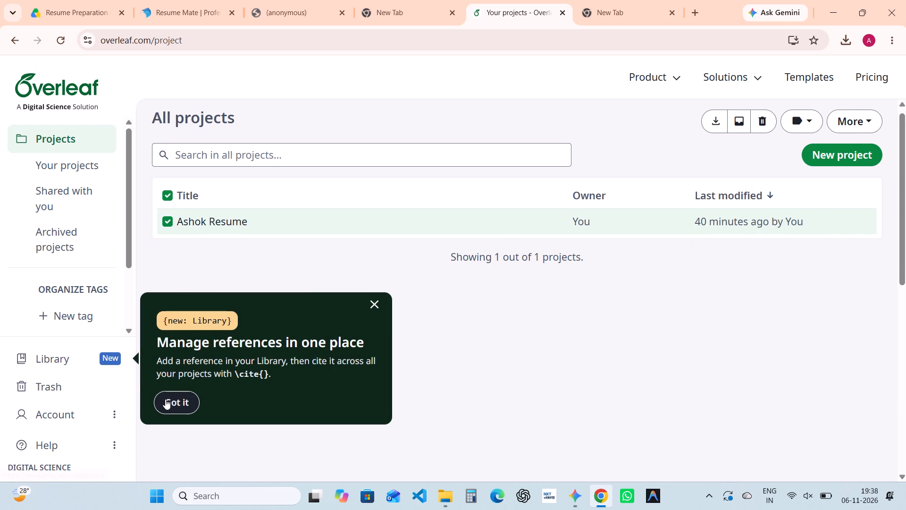
left_click(165, 399)
left_click(177, 401)
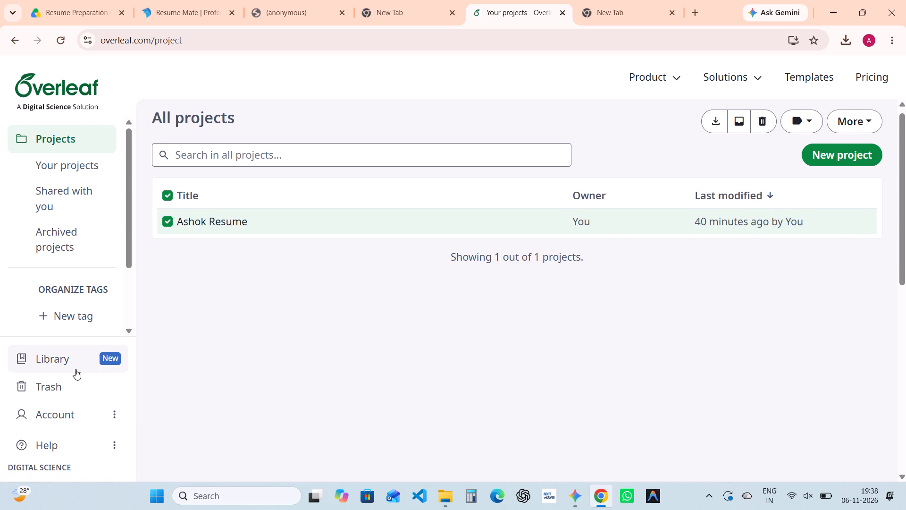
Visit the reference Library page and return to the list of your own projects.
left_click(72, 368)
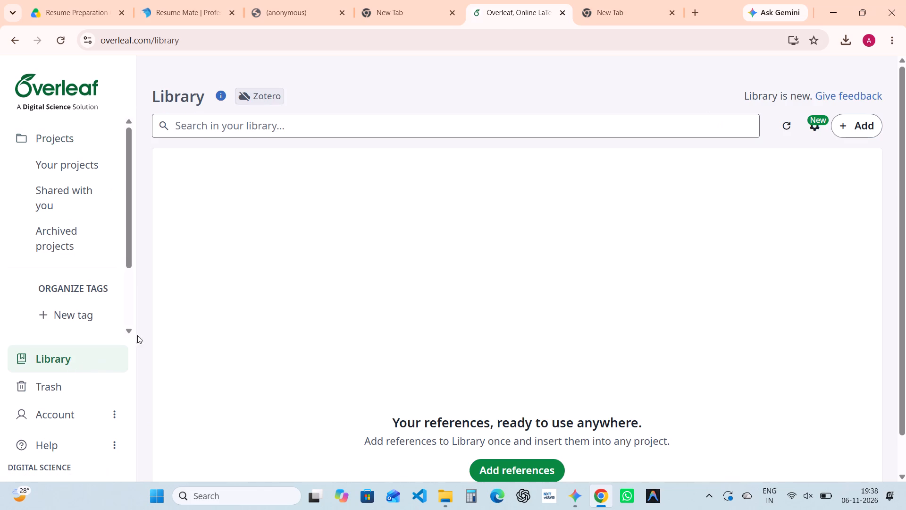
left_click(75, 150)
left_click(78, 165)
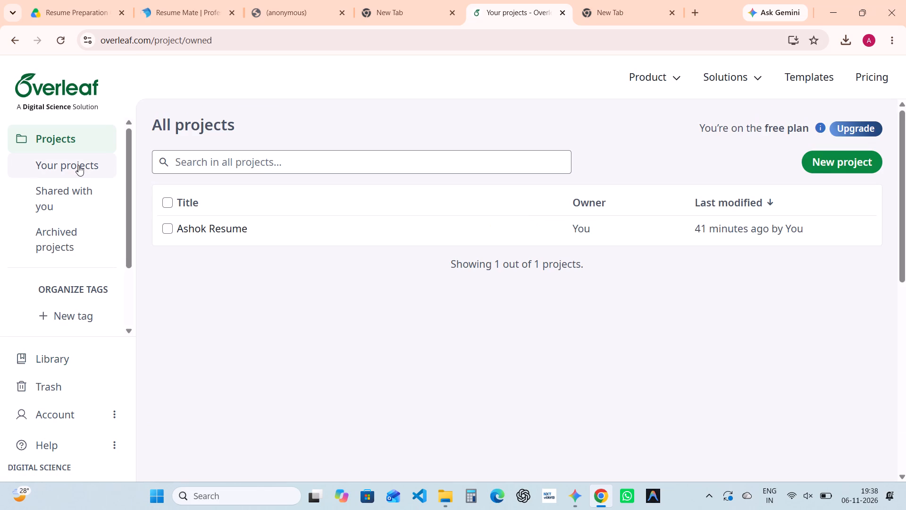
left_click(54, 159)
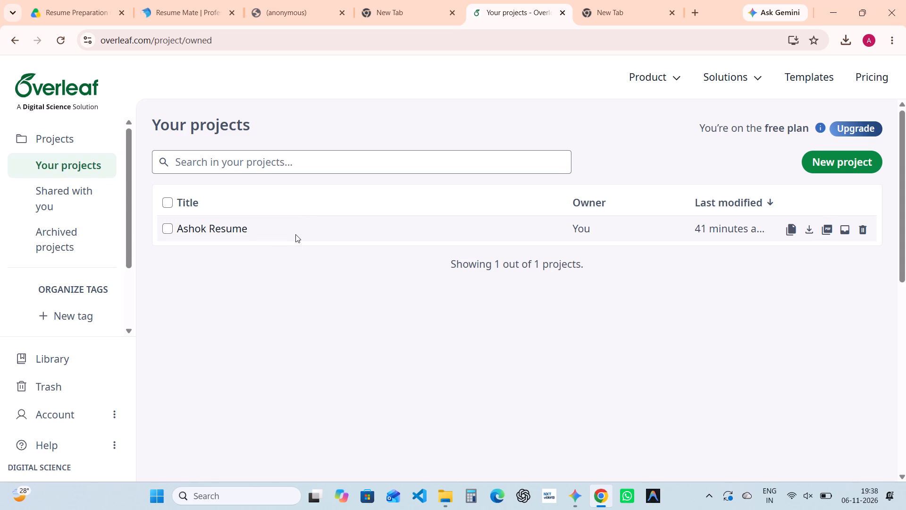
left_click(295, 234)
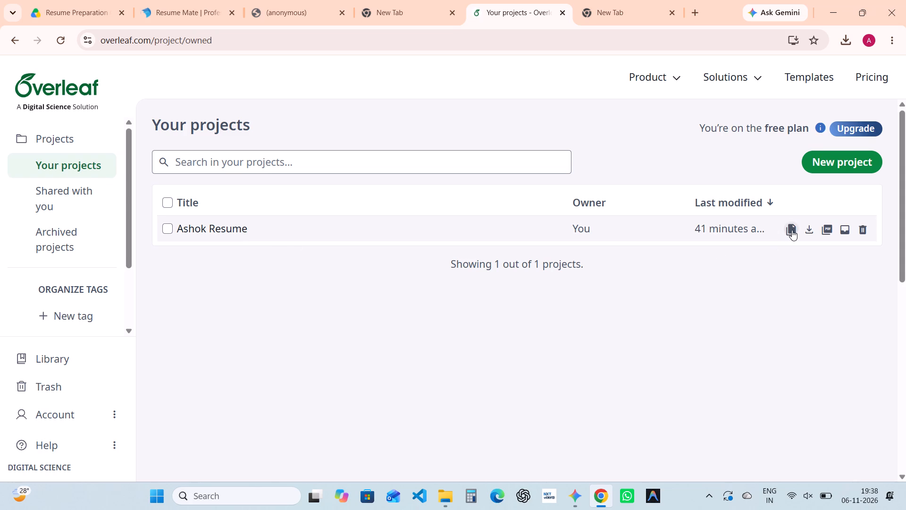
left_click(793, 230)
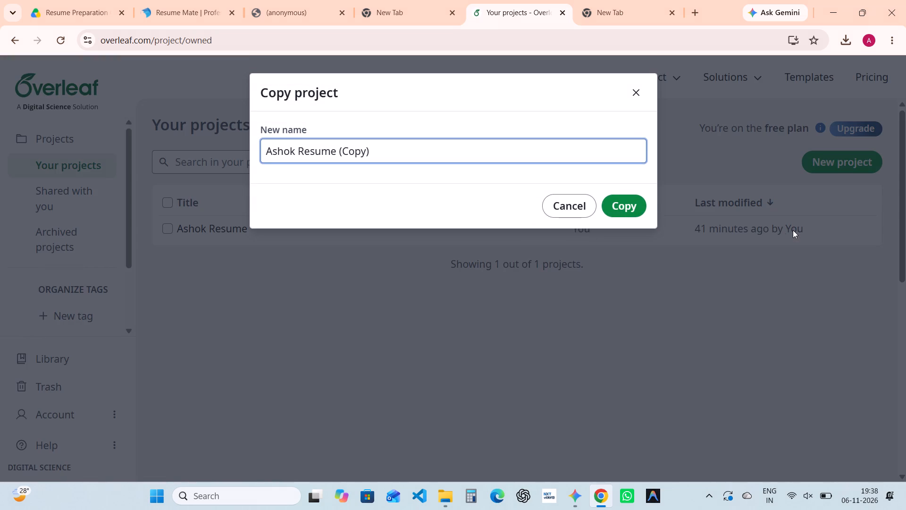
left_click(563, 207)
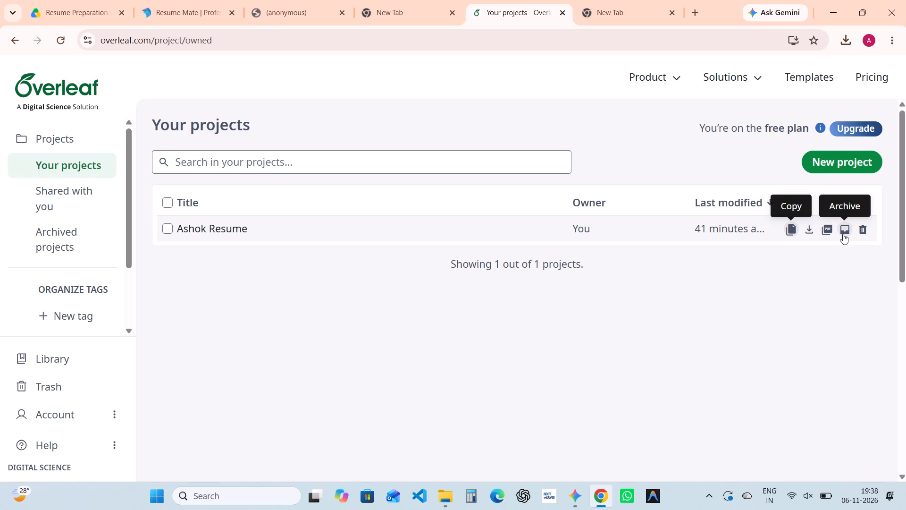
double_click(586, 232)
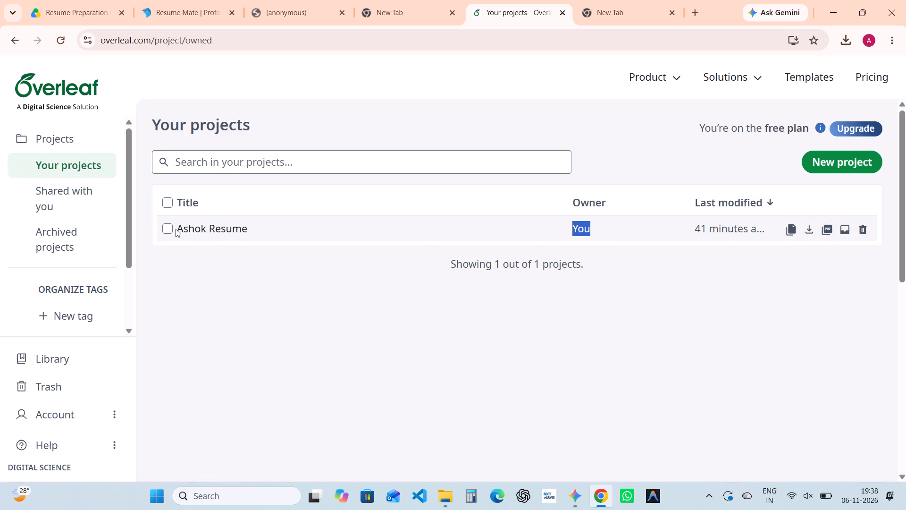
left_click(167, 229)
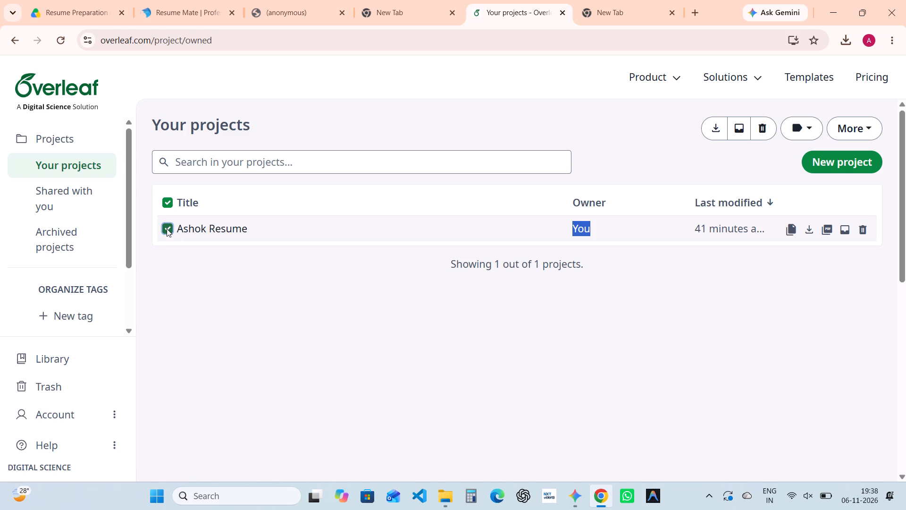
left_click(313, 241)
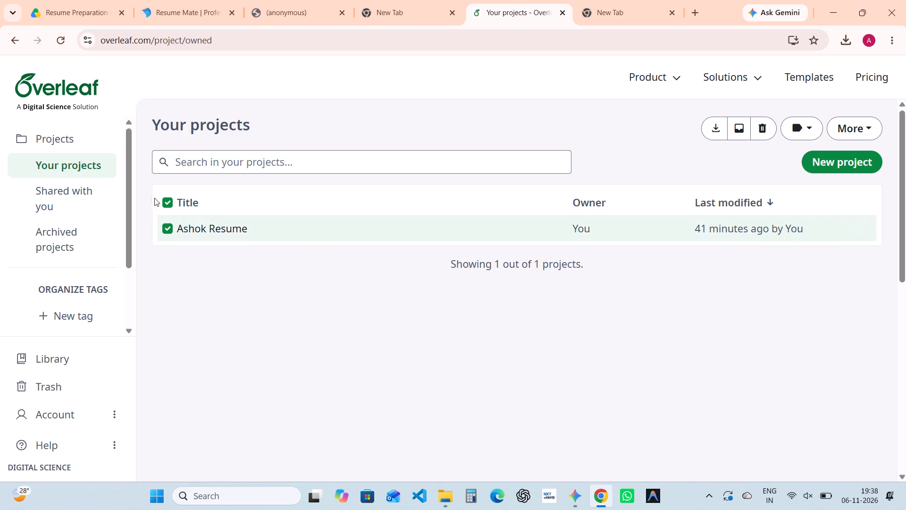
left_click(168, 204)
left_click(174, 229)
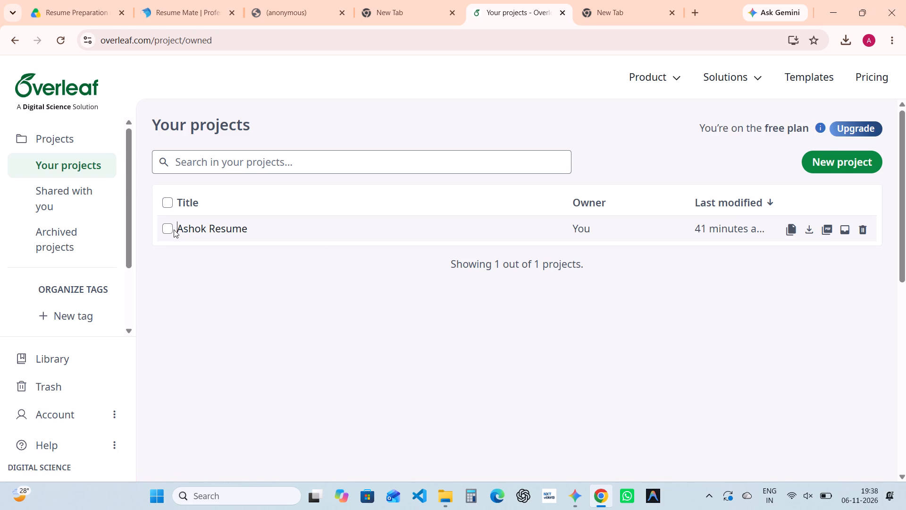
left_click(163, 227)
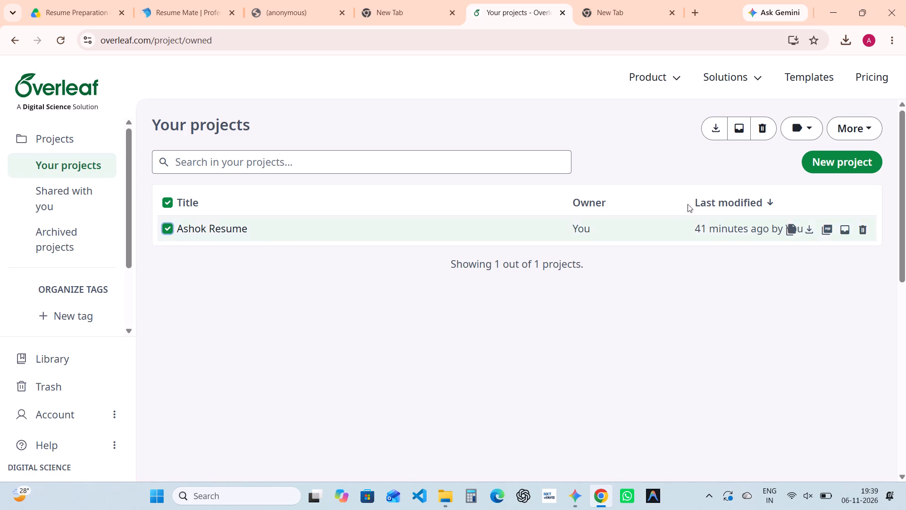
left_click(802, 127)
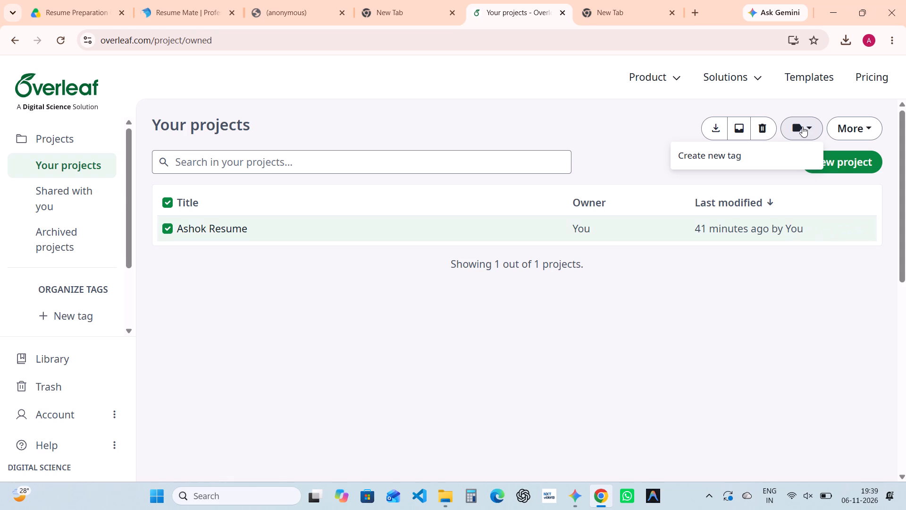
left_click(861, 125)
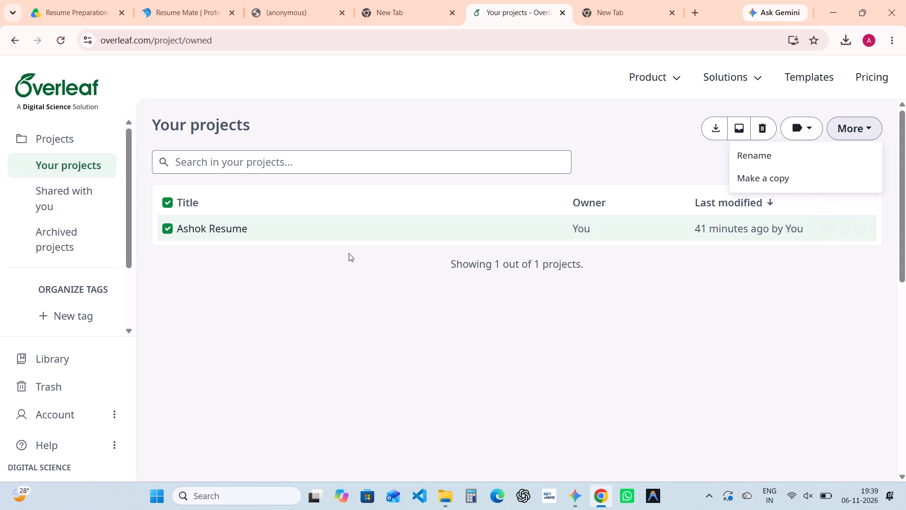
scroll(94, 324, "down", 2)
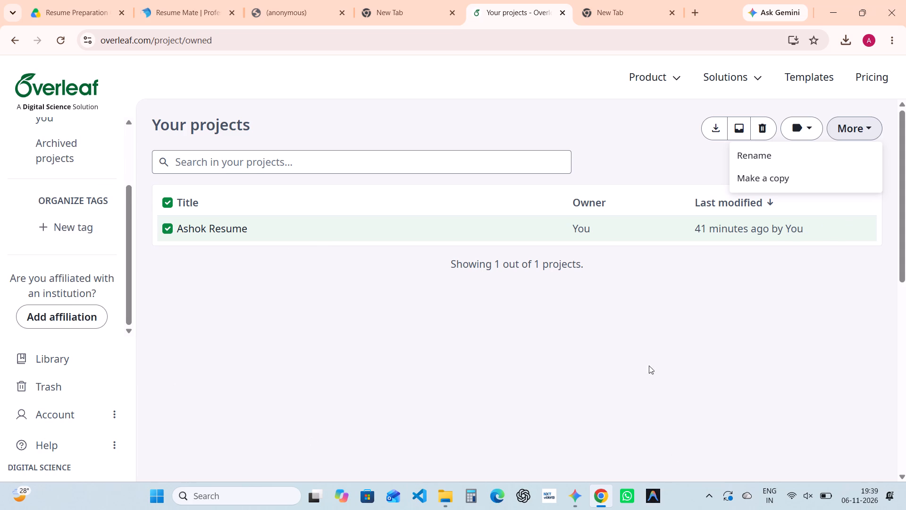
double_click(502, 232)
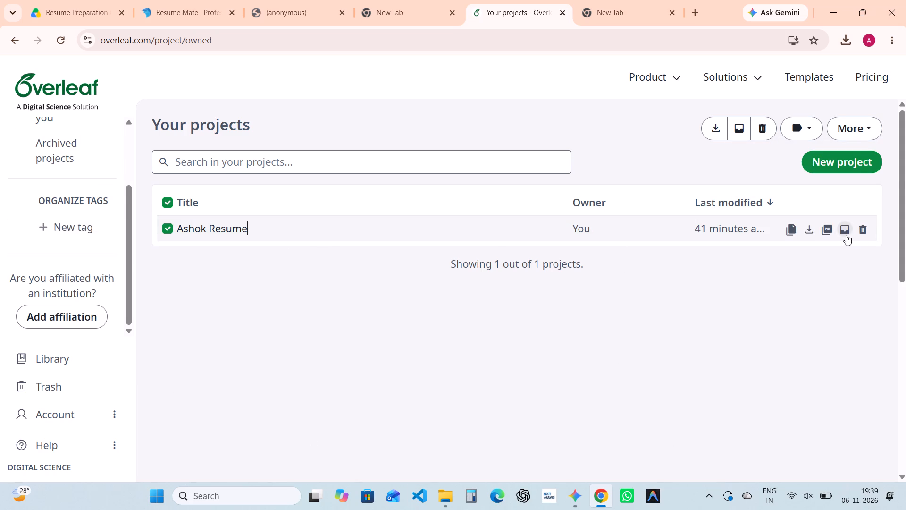
Make a copy of the Ashok Resume project named Ashok Resume (Copy).
left_click(793, 232)
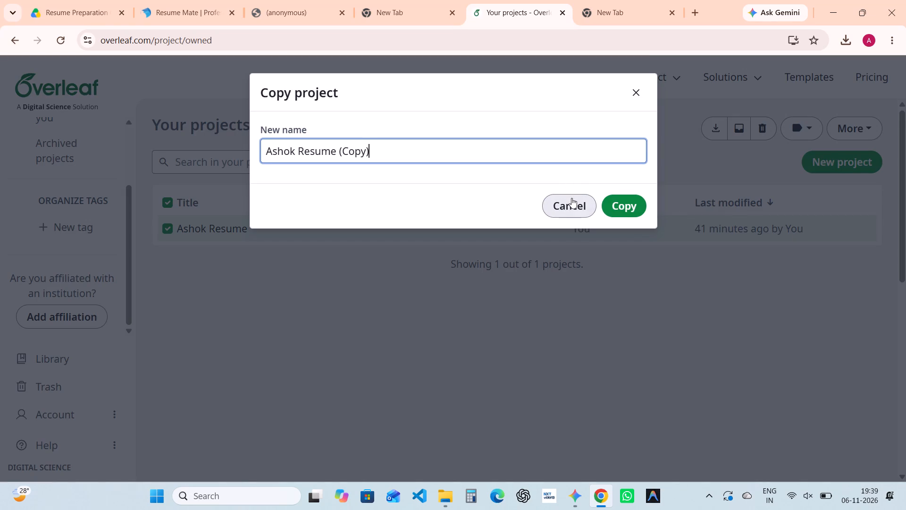
left_click(633, 206)
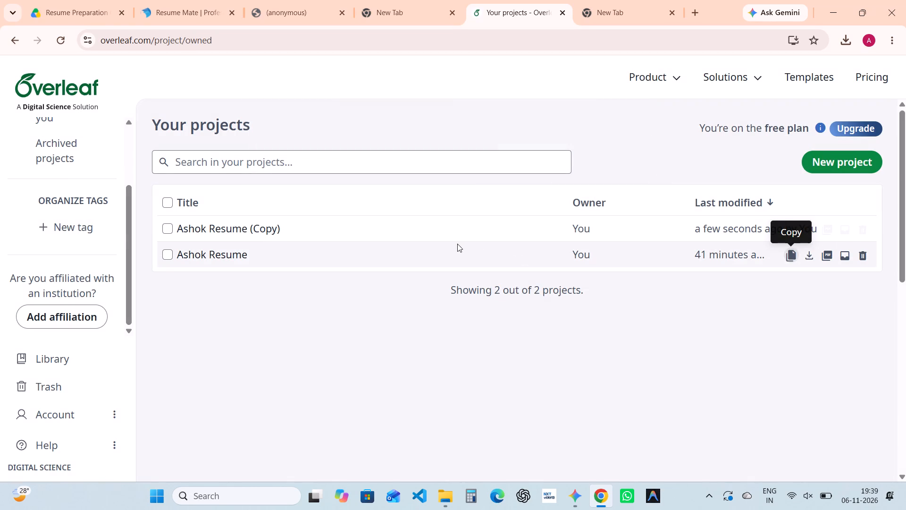
Open the original Ashok Resume project in the Overleaf editor.
double_click(426, 223)
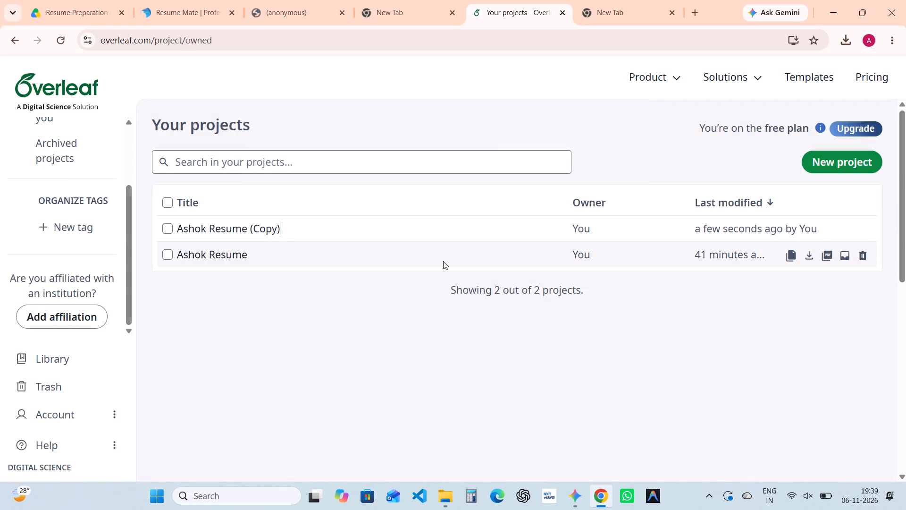
triple_click(443, 261)
triple_click(443, 261)
triple_click(443, 261)
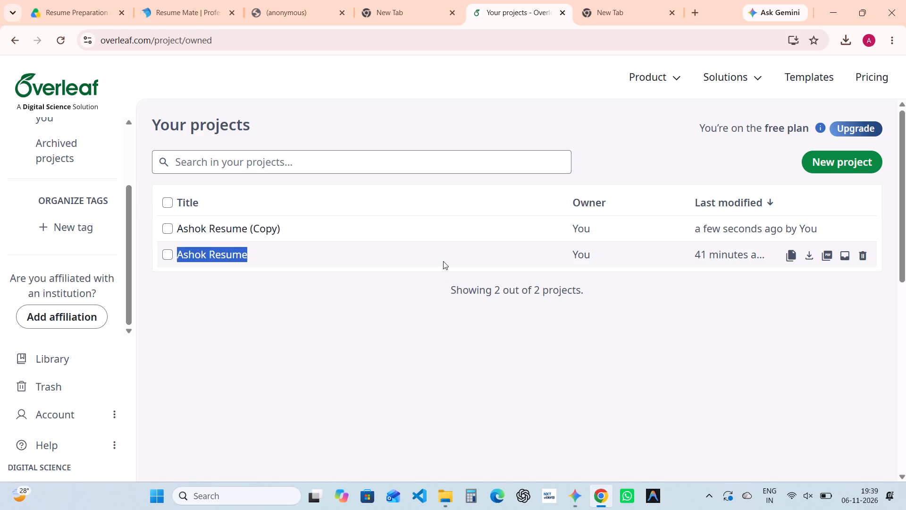
left_click(242, 257)
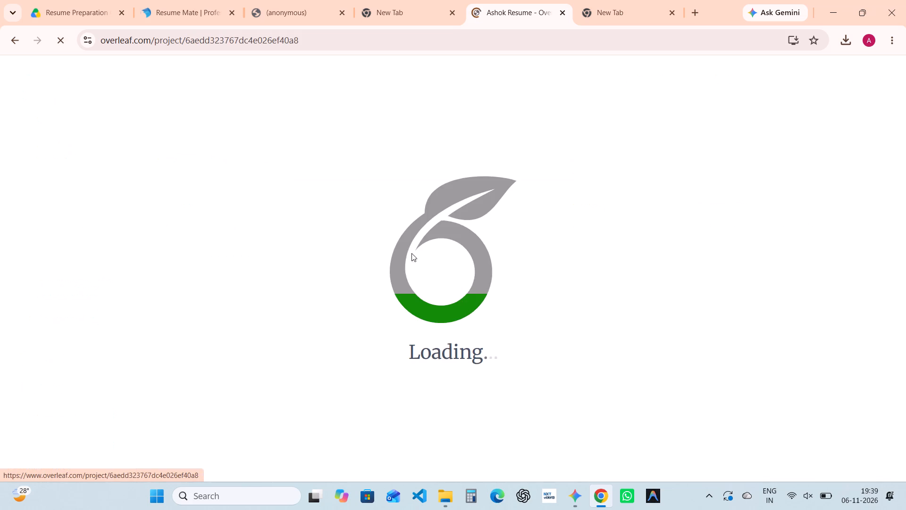
scroll(396, 273, "down", 2)
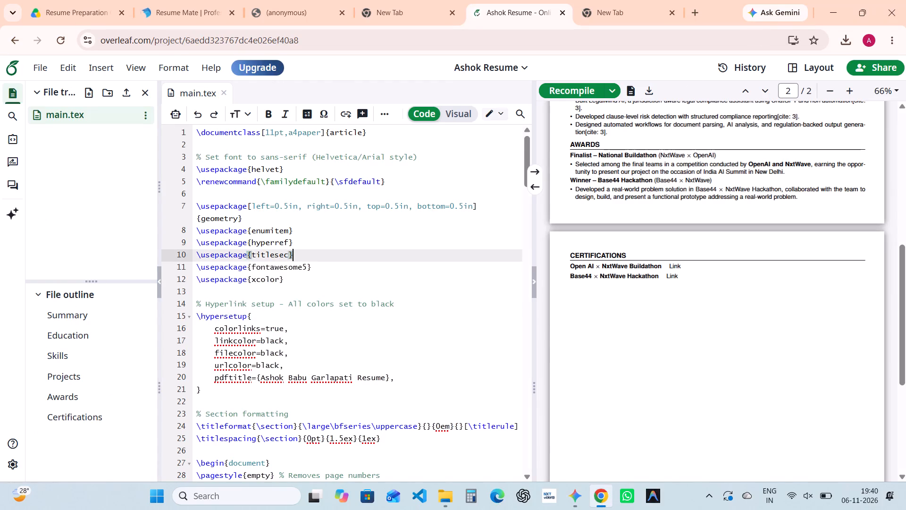
key("ctrl+a")
key("ctrl+v")
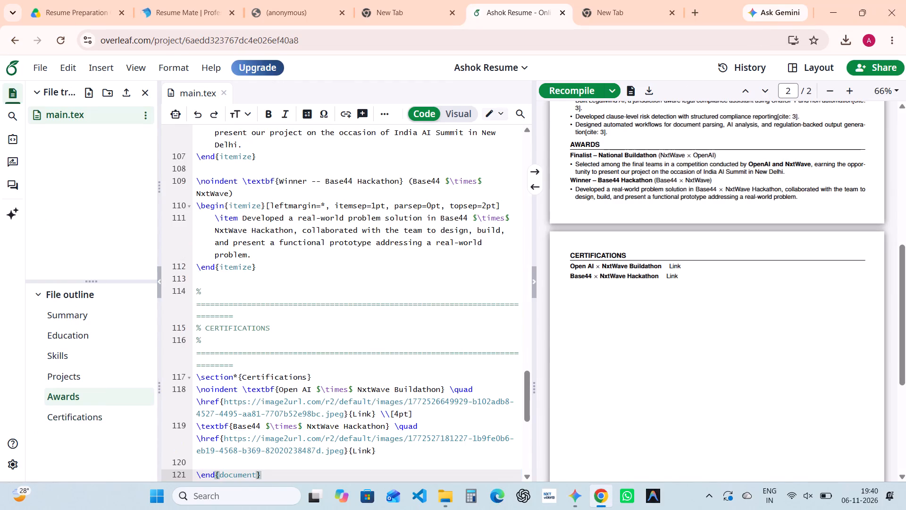
left_click(578, 86)
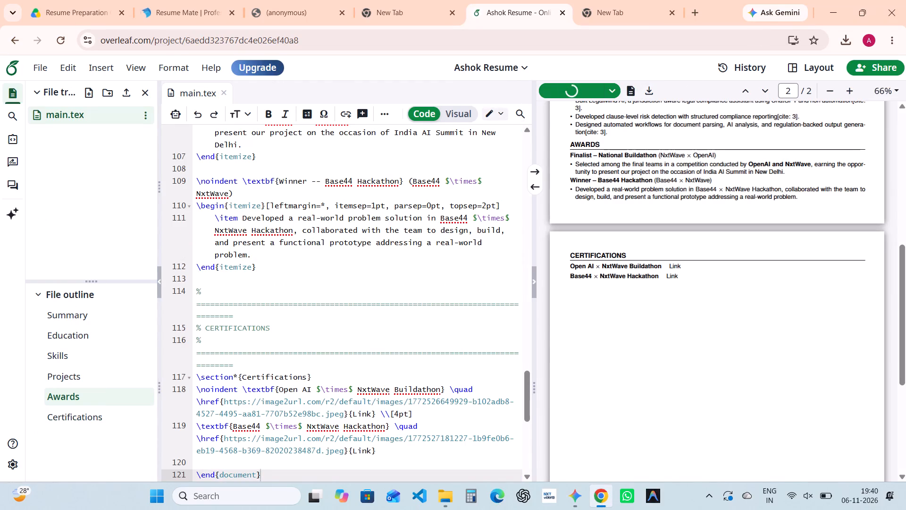
Examine the recompiled resume in the PDF preview, checking its page fit and all sections from Summary to Certifications.
scroll(638, 203, "up", 4)
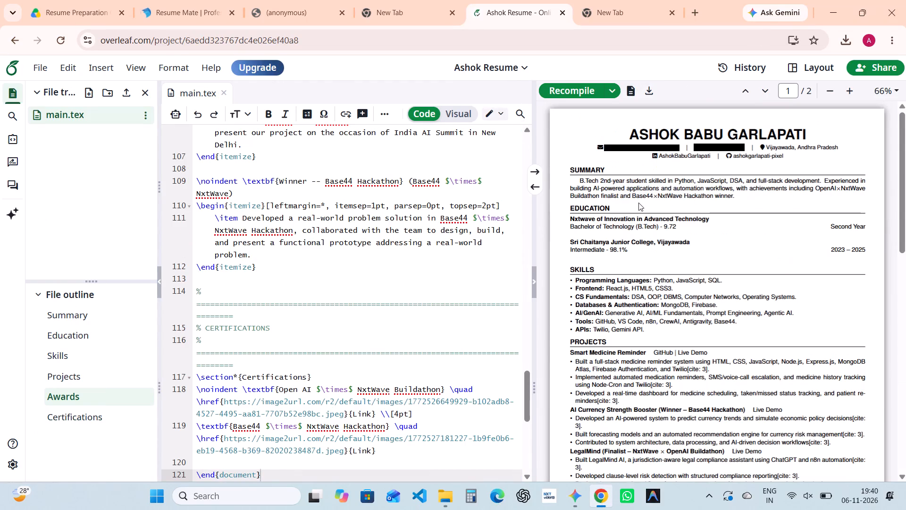
scroll(638, 203, "down", 5)
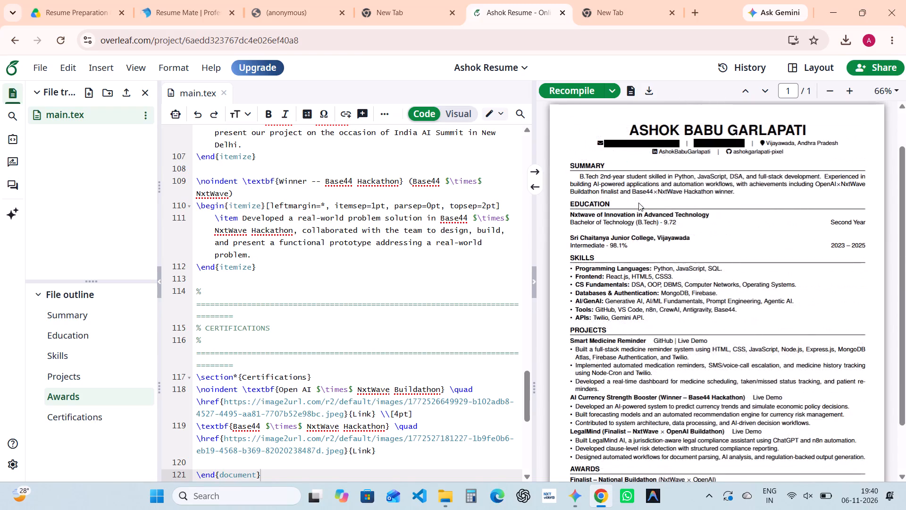
scroll(638, 203, "down", 2)
scroll(638, 203, "up", 4)
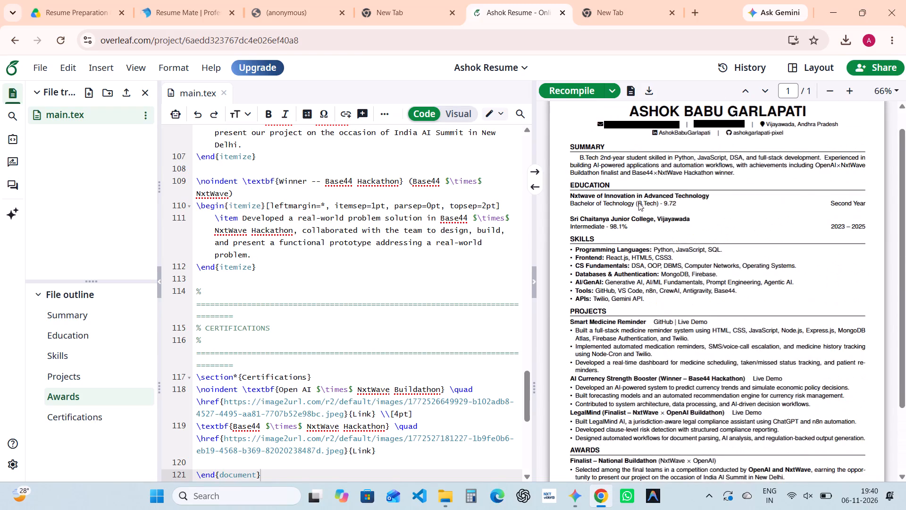
scroll(638, 203, "down", 2)
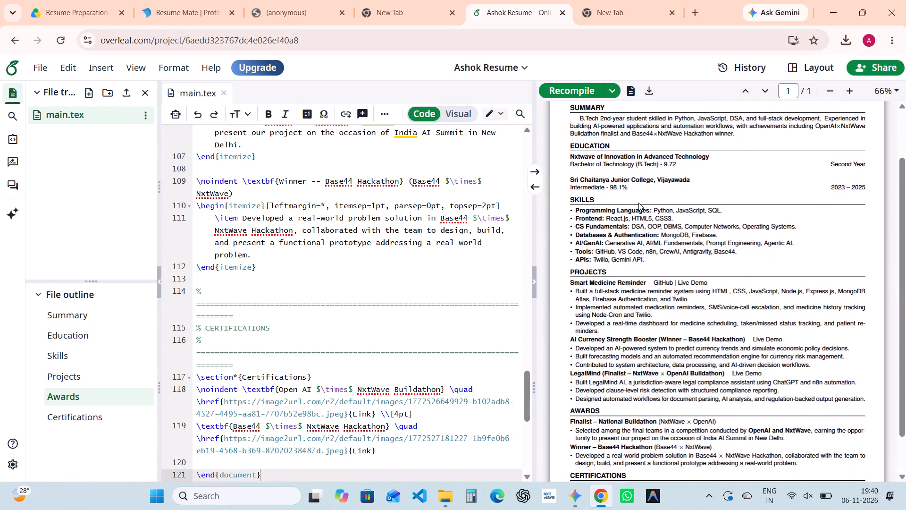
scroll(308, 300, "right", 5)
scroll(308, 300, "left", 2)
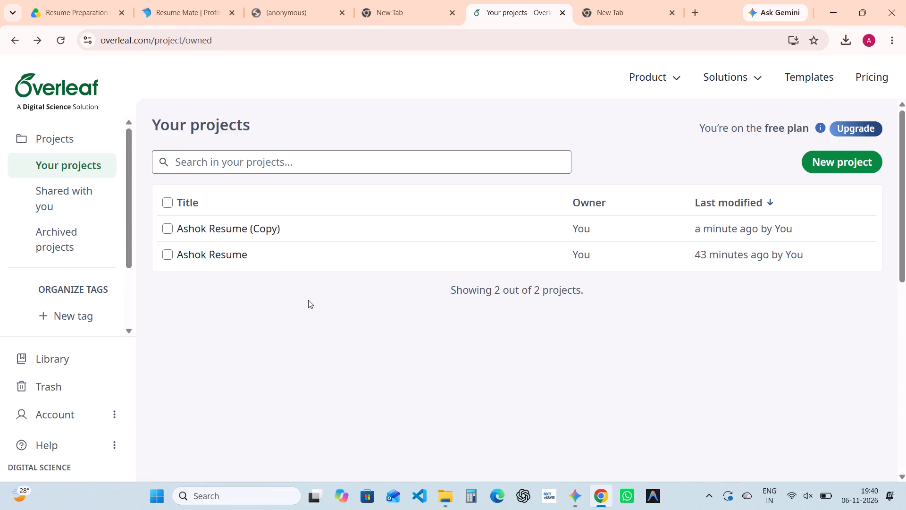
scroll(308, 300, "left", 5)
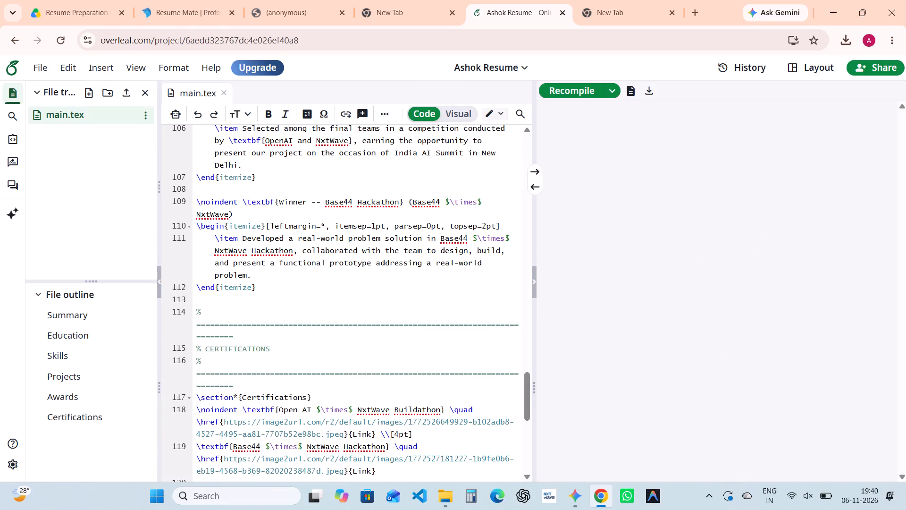
Review the reloaded resume in the PDF preview from the Certifications section back up to the header.
scroll(718, 320, "down", 3)
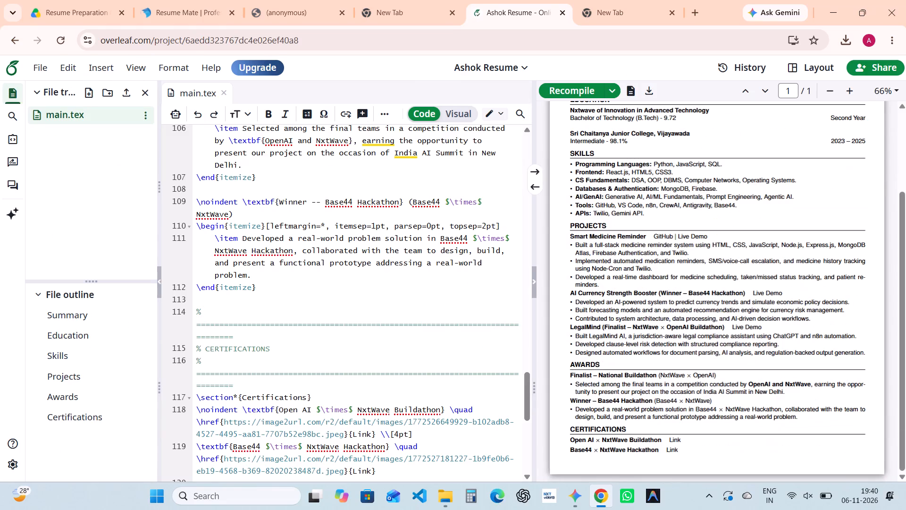
scroll(718, 320, "down", 2)
scroll(718, 320, "up", 1)
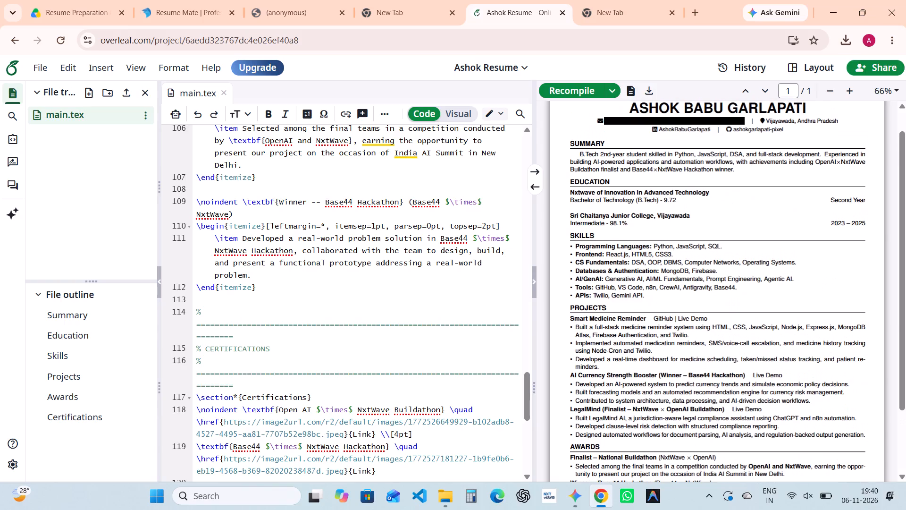
scroll(718, 320, "up", 2)
scroll(718, 320, "down", 1)
scroll(718, 320, "up", 2)
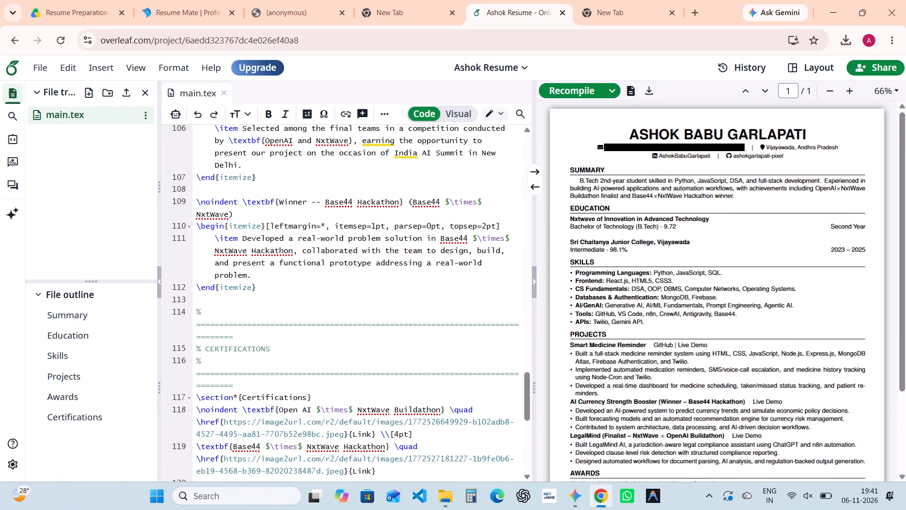
Select the last digit of the phone number in the header section of the main.tex code.
scroll(436, 197, "up", 12)
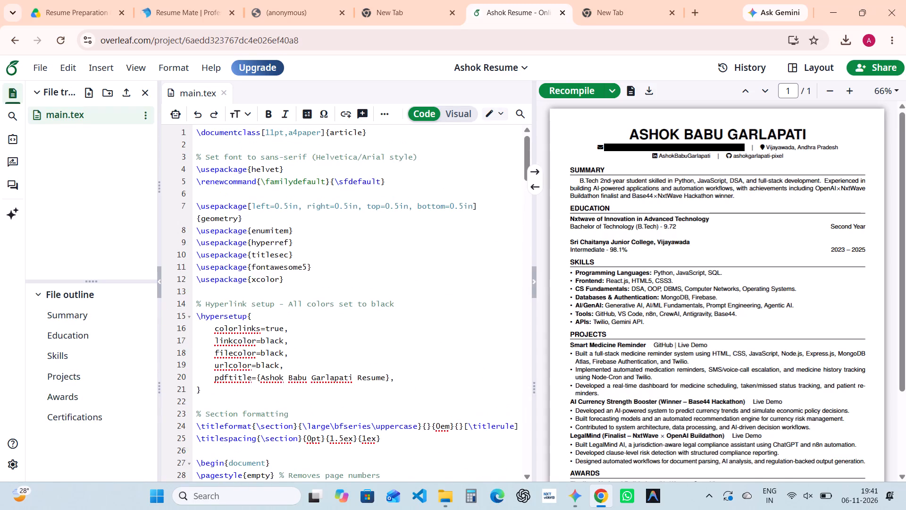
scroll(417, 193, "up", 4)
scroll(417, 193, "down", 2)
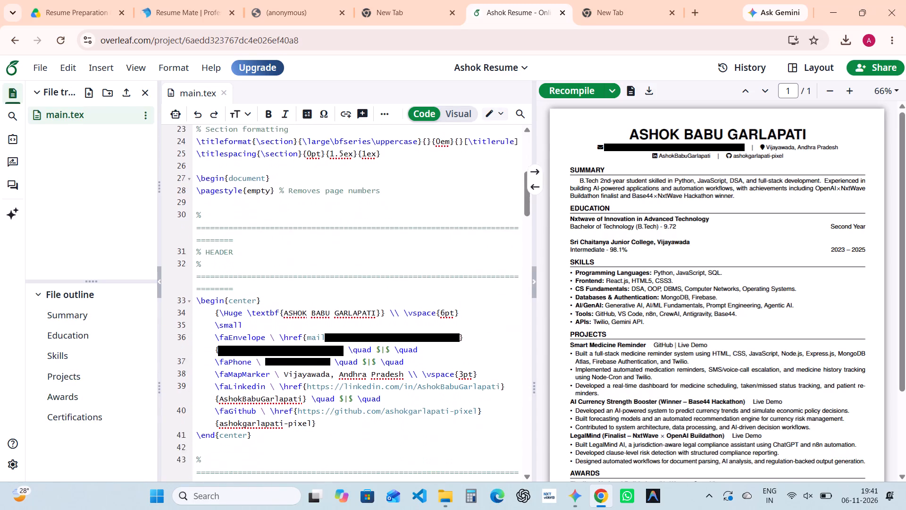
scroll(417, 193, "down", 3)
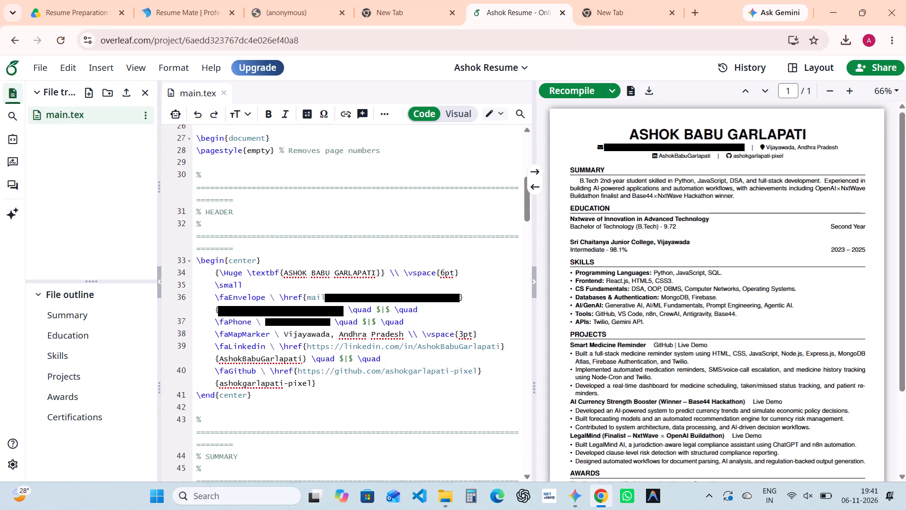
left_click_drag(331, 320, 325, 320)
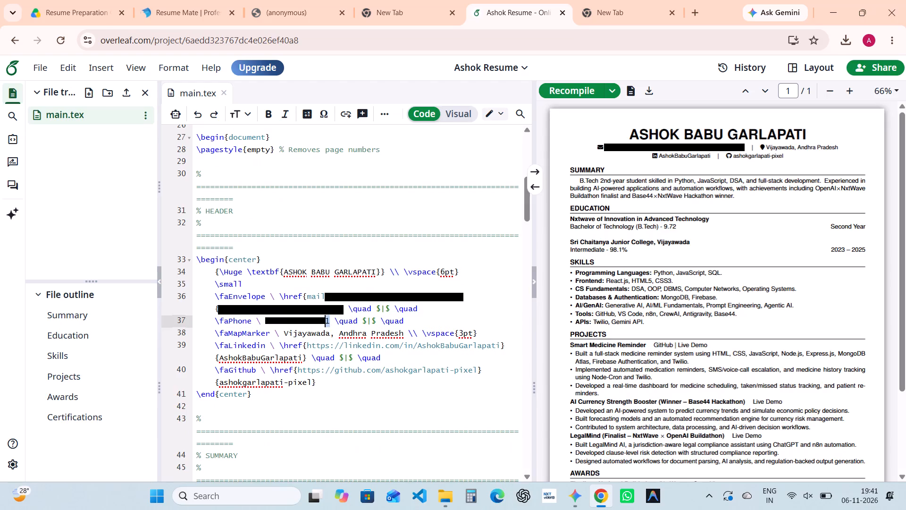
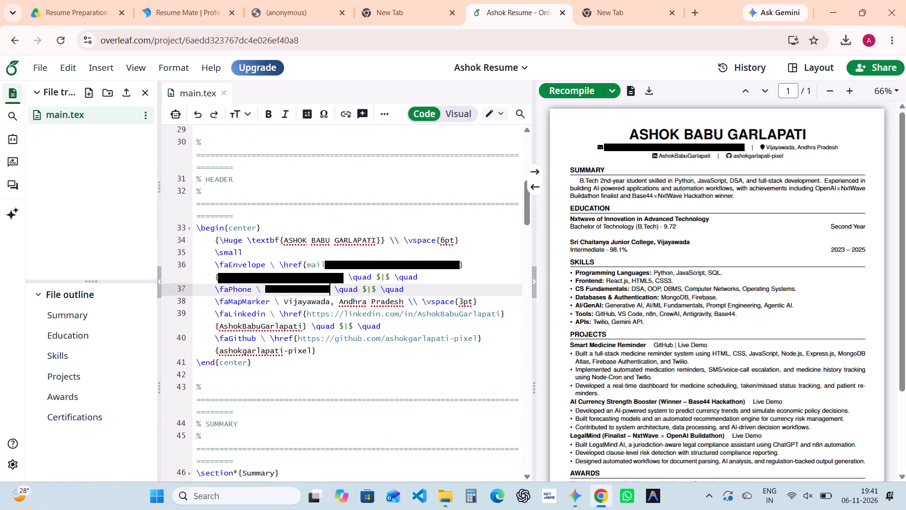
Test the LinkedIn link and the Smart Medicine Reminder and AI Currency Strength Booster Live Demo links from the PDF preview, returning to Overleaf after each.
scroll(352, 351, "down", 2)
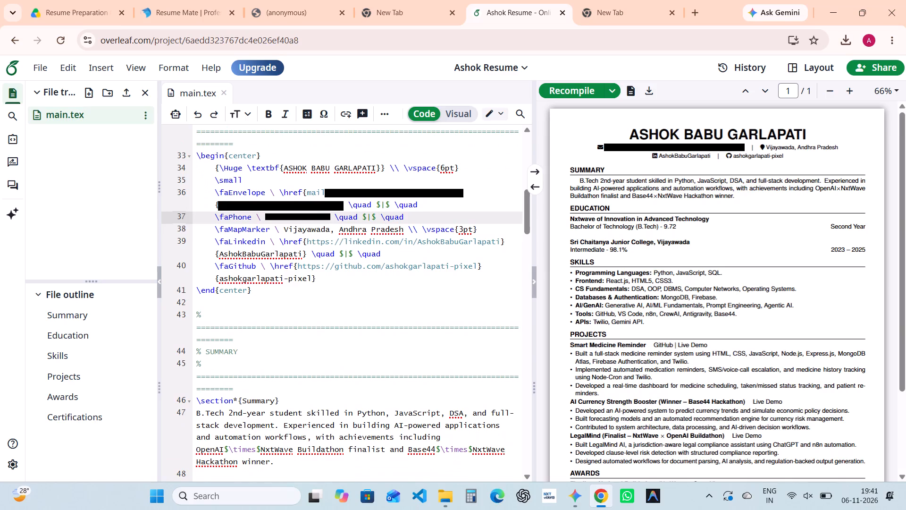
left_click(674, 154)
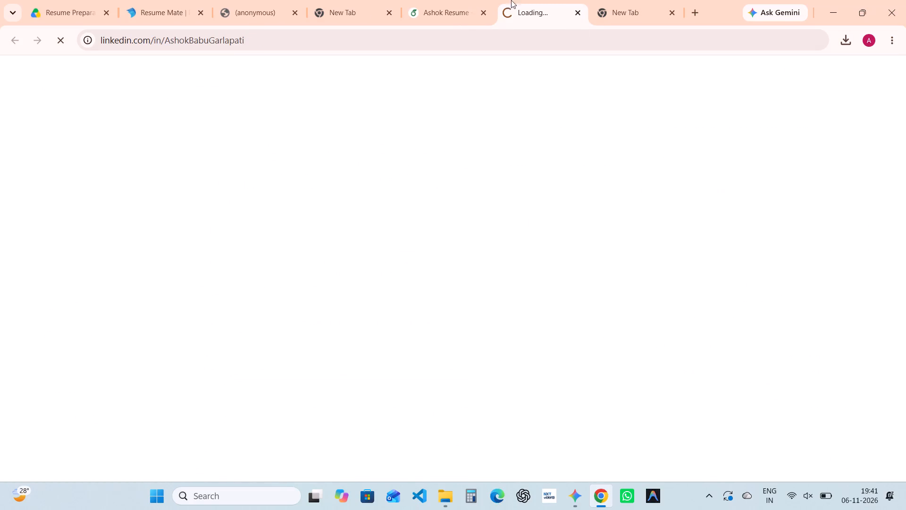
left_click(443, 11)
scroll(747, 214, "down", 1)
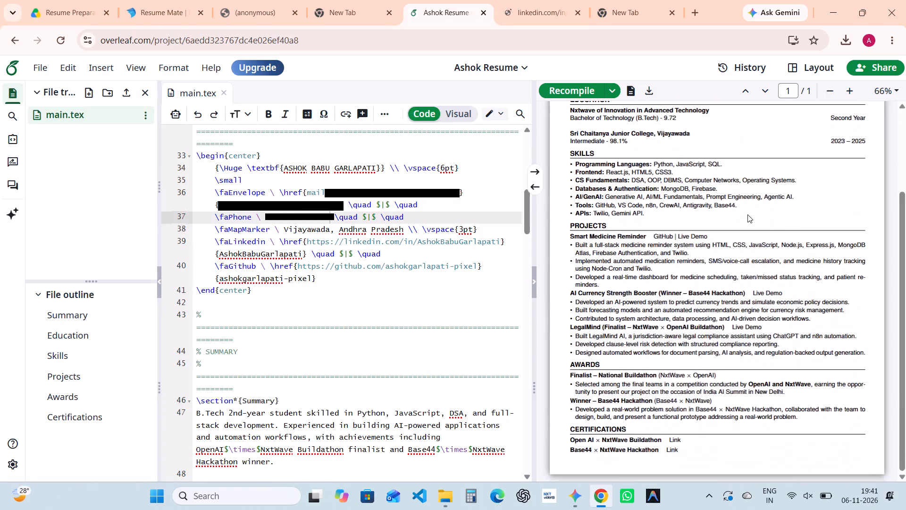
scroll(747, 214, "down", 1)
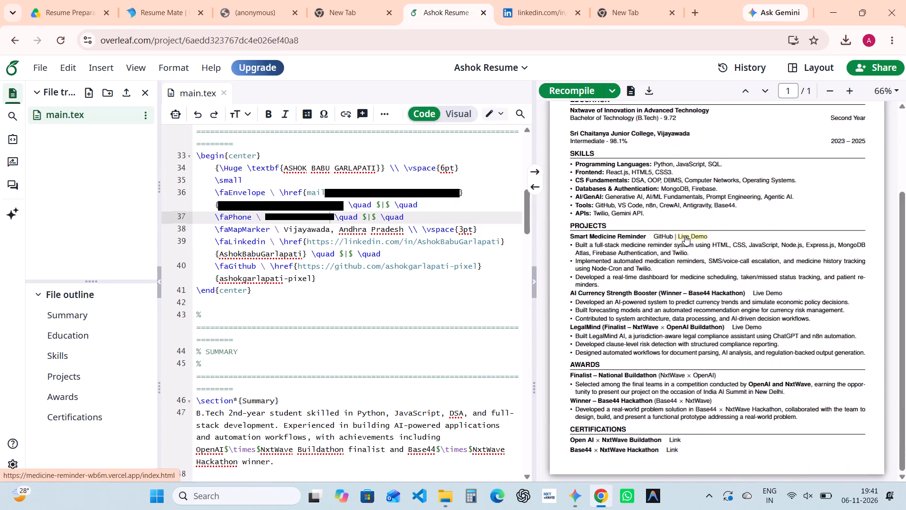
left_click(685, 235)
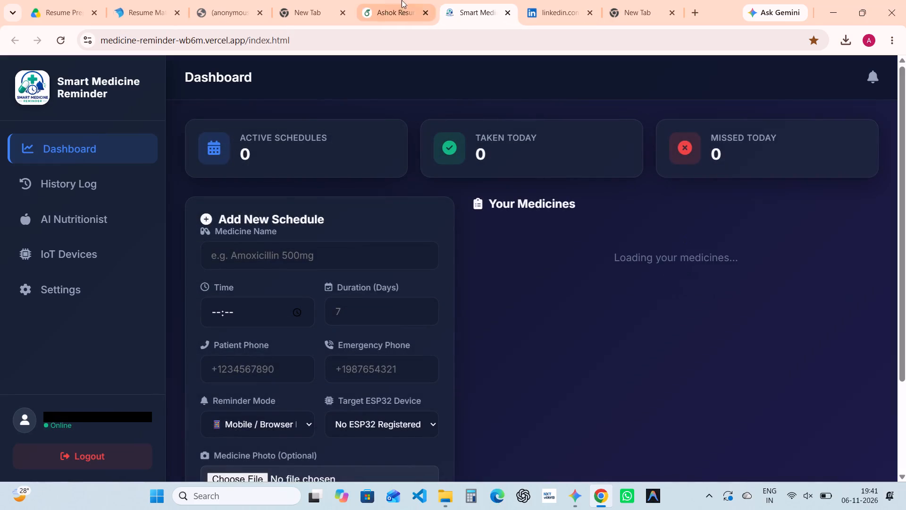
left_click(387, 0)
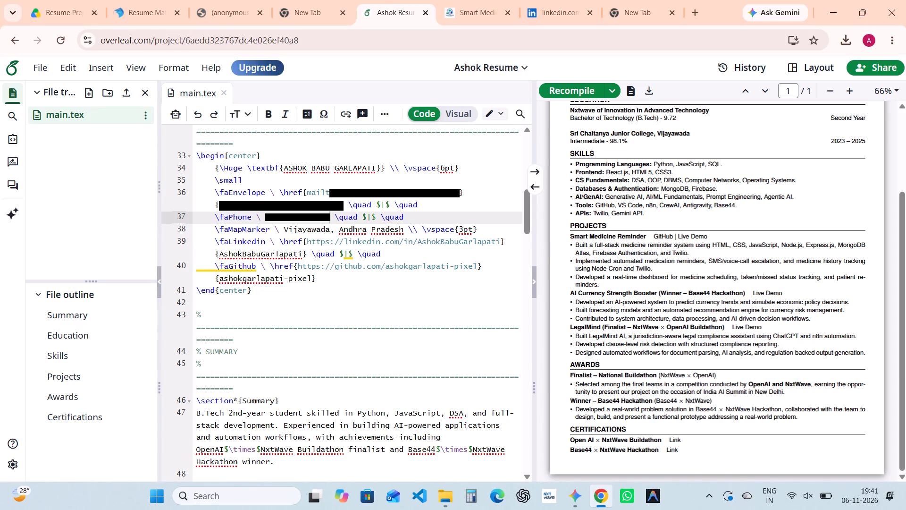
left_click(767, 292)
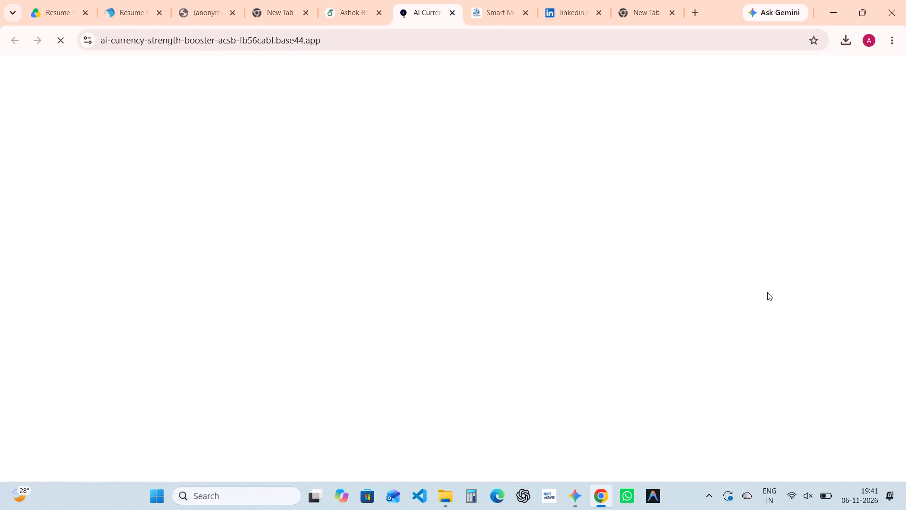
left_click(354, 17)
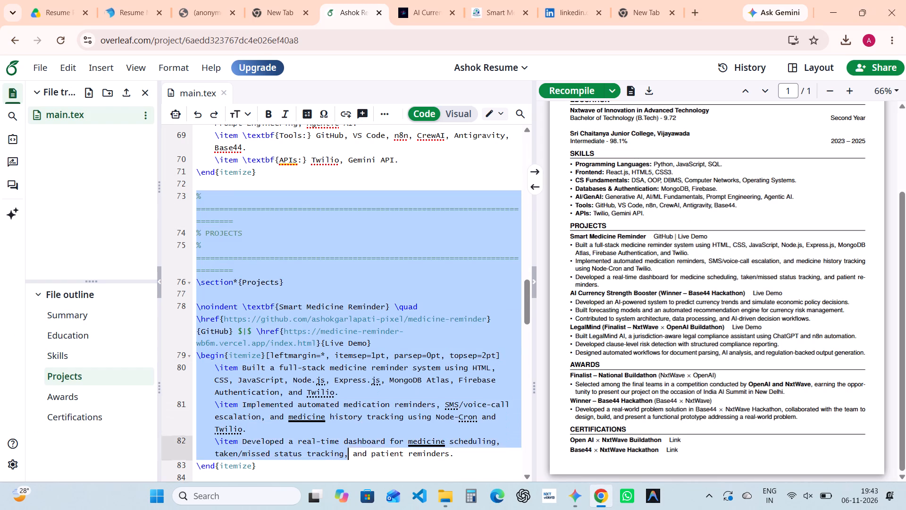
left_click_drag(351, 465, 274, 427)
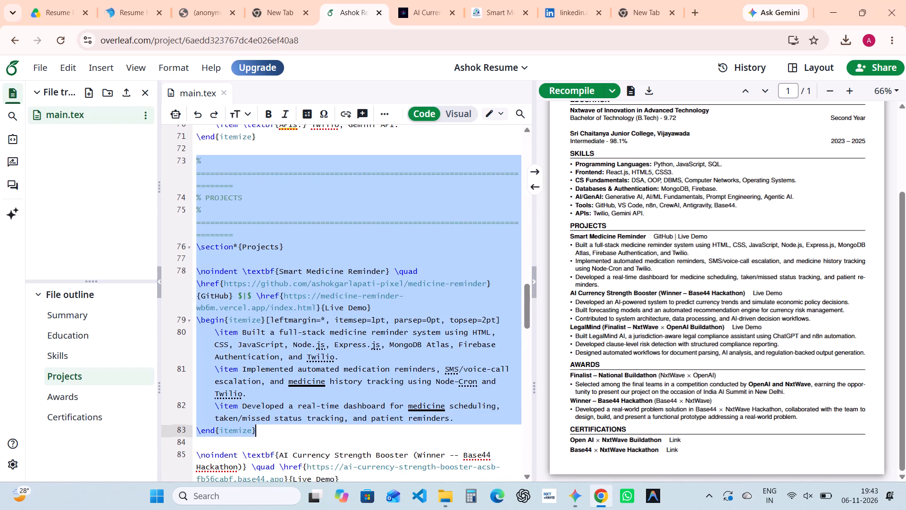
left_click_drag(274, 427, 271, 427)
left_click_drag(271, 427, 321, 471)
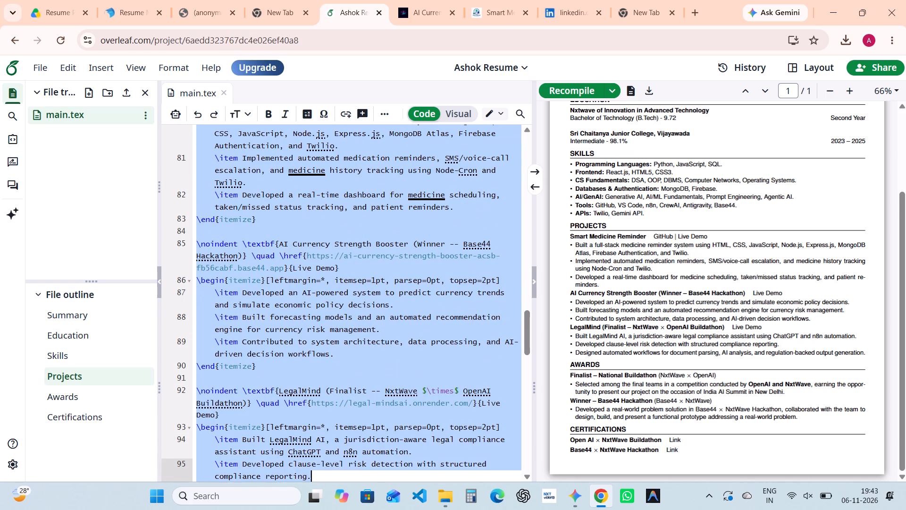
left_click_drag(321, 471, 261, 363)
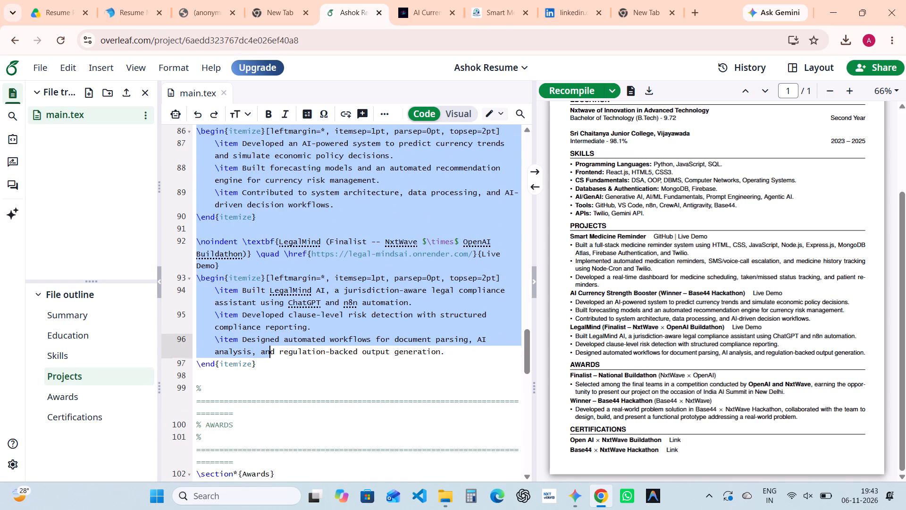
left_click_drag(261, 363, 263, 364)
key("ctrl+v")
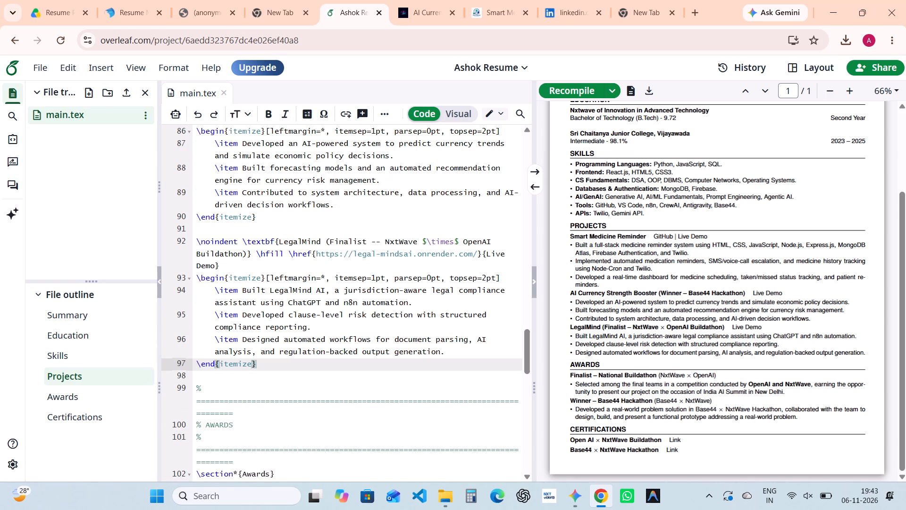
left_click(582, 93)
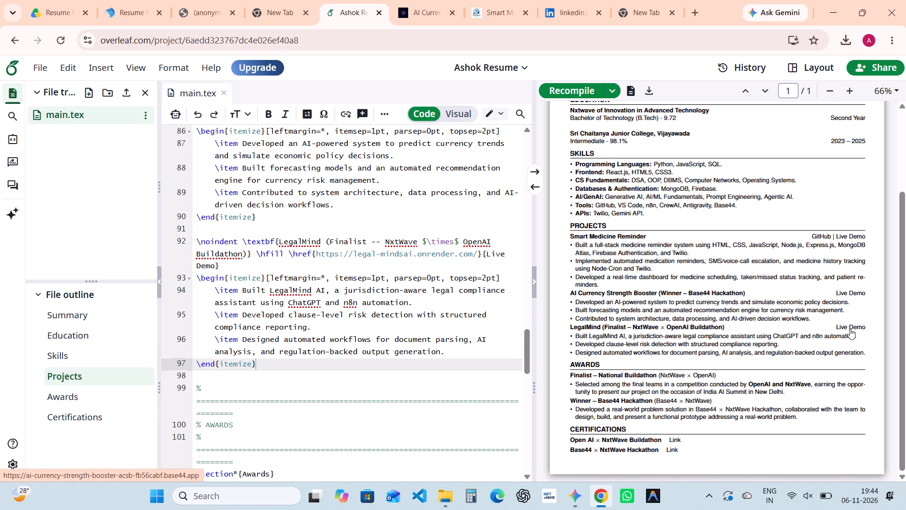
Examine the recompiled resume preview from the header to Certifications, checking how the project and certification links are aligned.
scroll(789, 371, "down", 4)
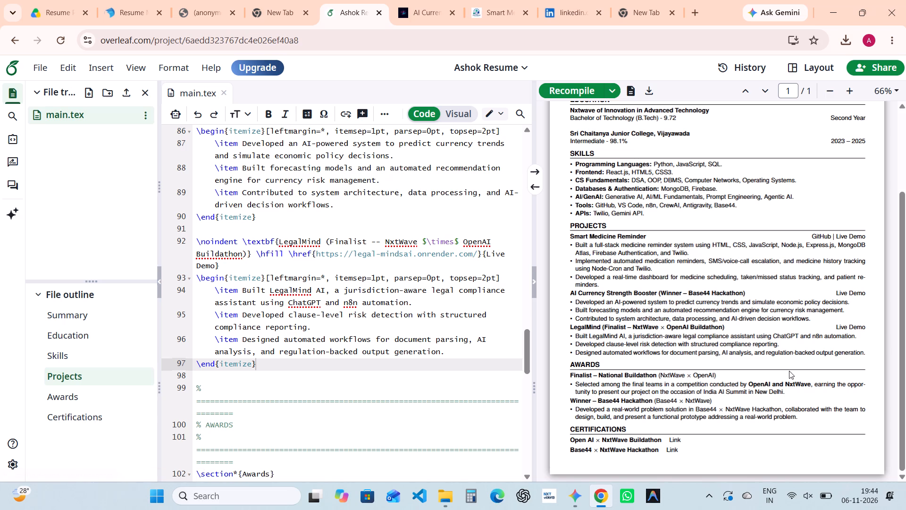
scroll(789, 371, "down", 1)
scroll(789, 371, "up", 1)
scroll(789, 371, "down", 1)
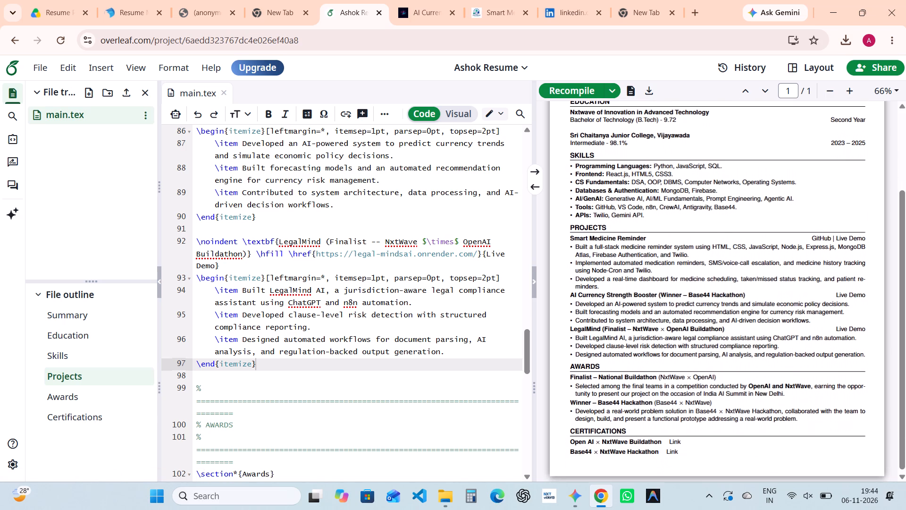
scroll(789, 371, "down", 1)
scroll(789, 371, "up", 1)
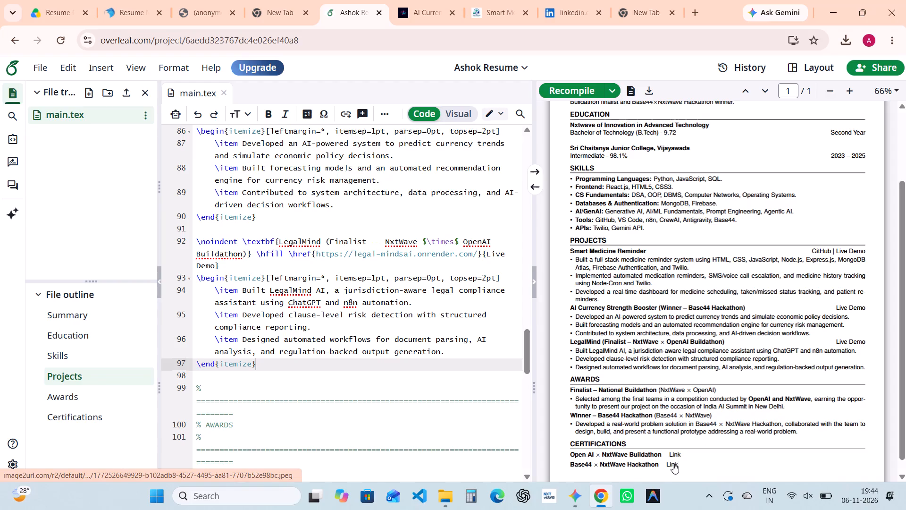
scroll(719, 361, "up", 3)
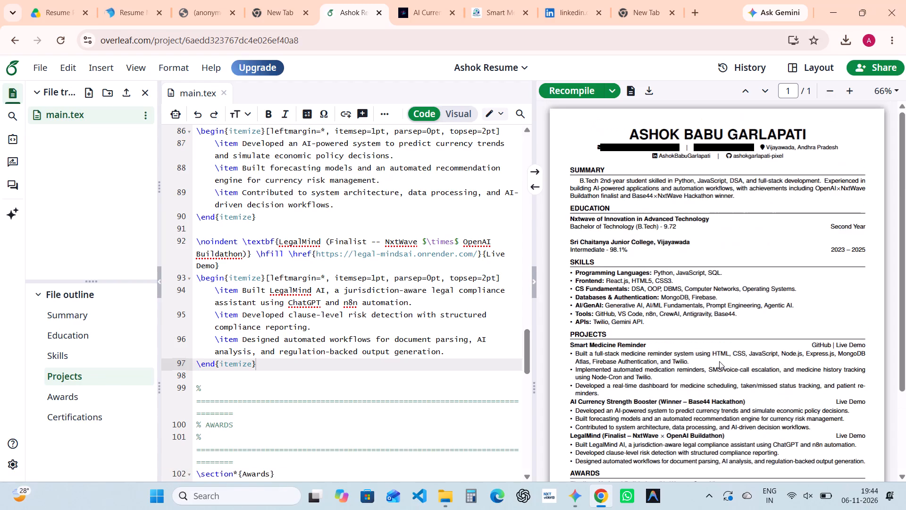
scroll(719, 361, "up", 1)
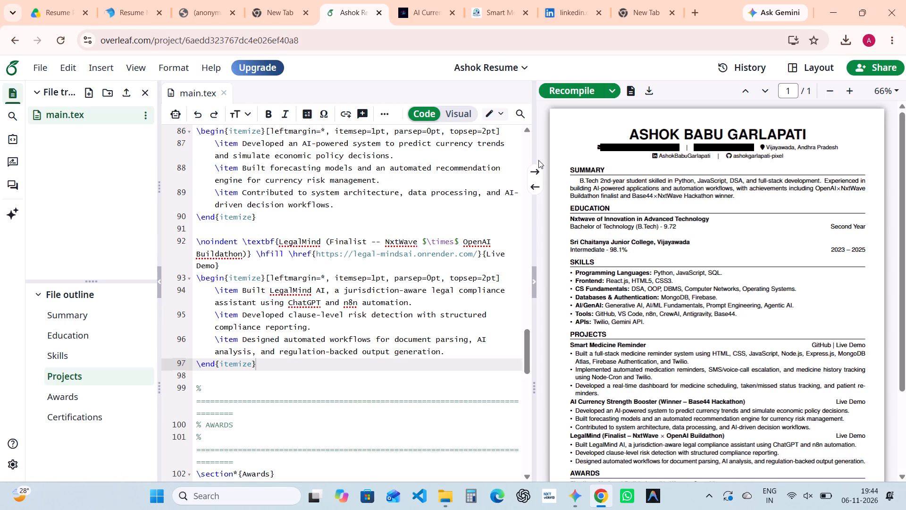
scroll(786, 242, "down", 3)
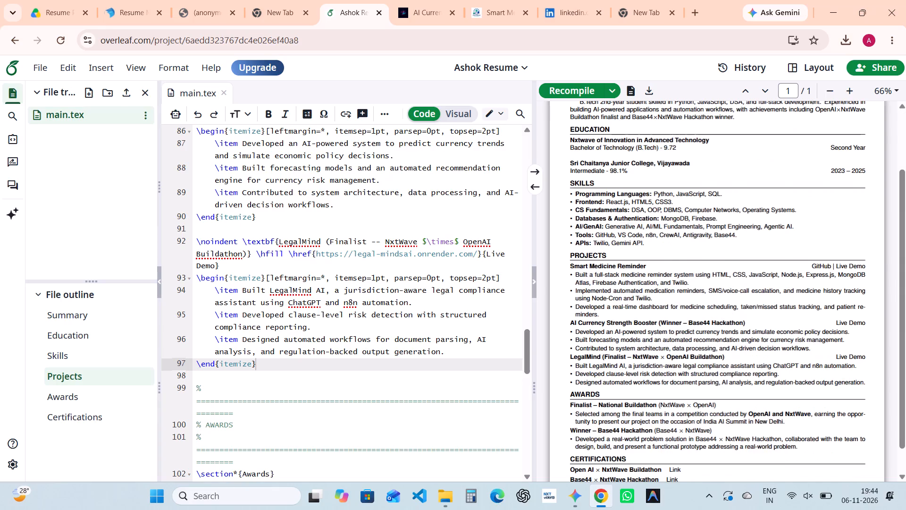
scroll(786, 242, "up", 6)
scroll(786, 242, "down", 1)
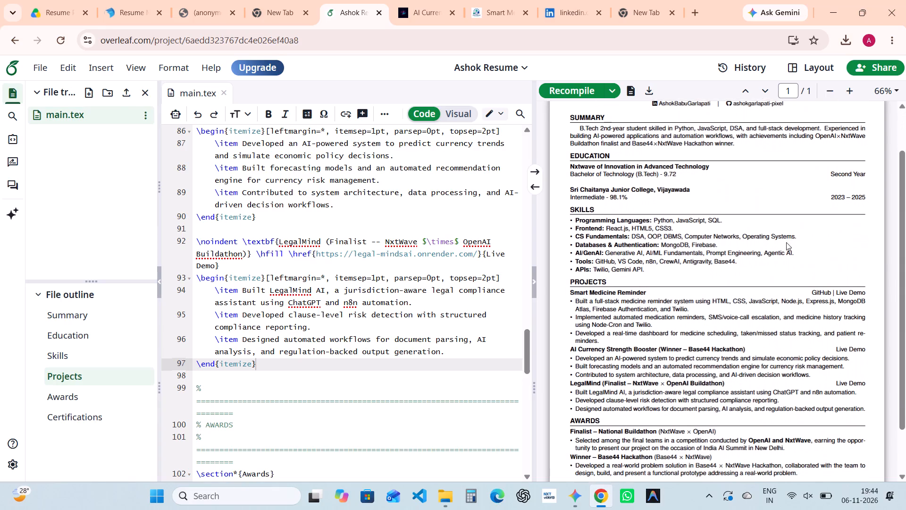
scroll(786, 242, "down", 1)
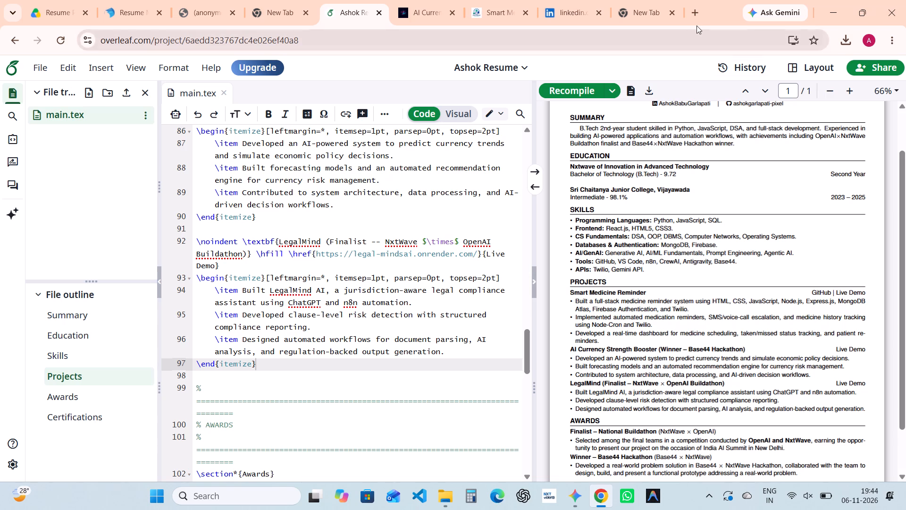
Search Google Images in a new browser tab for "best resume for software engineer".
left_click(693, 12)
type("best reume")
key("space")
type("for sof")
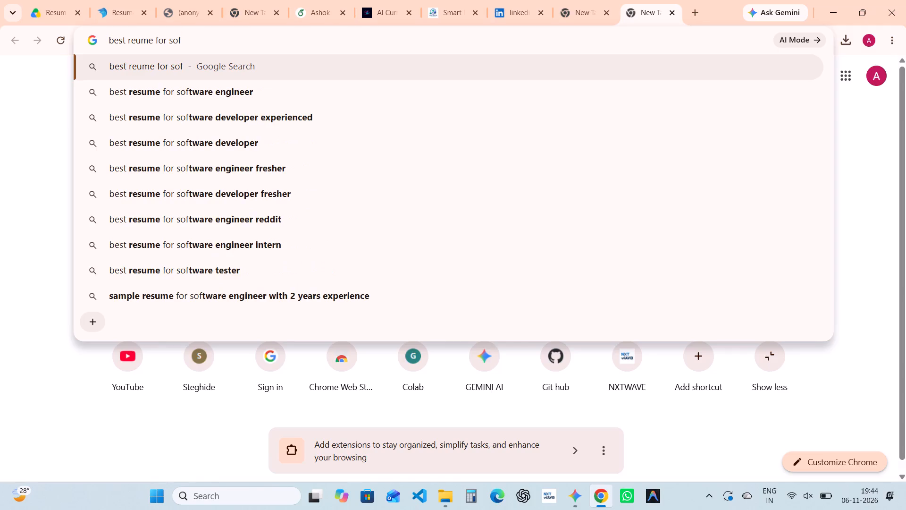
left_click(534, 93)
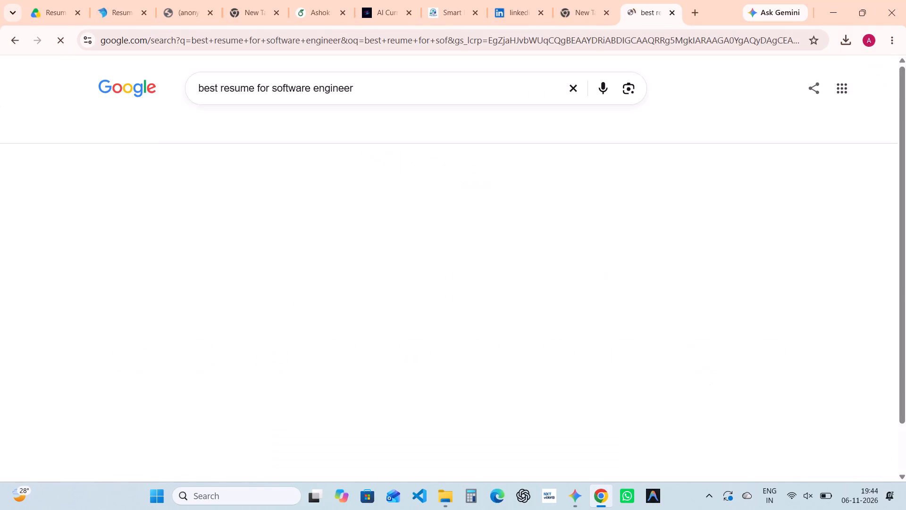
left_click(252, 136)
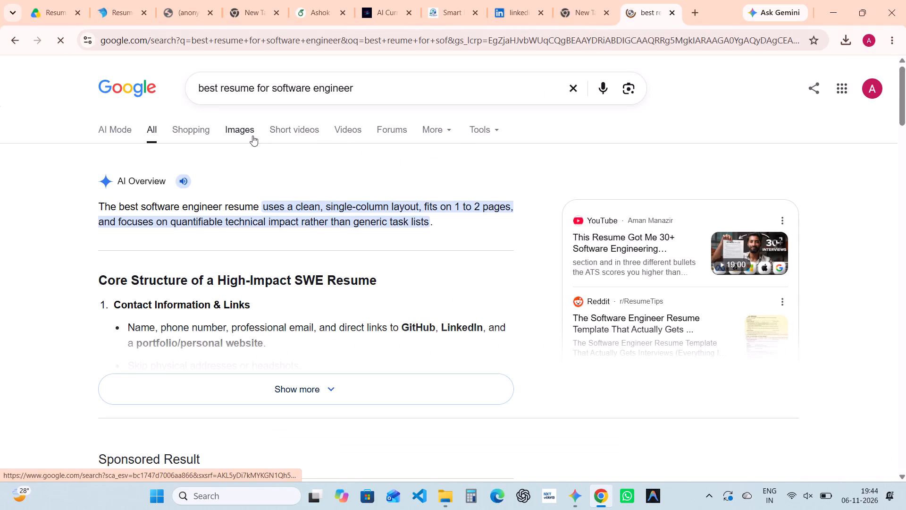
Browse the resume image results and visit Resume Worded's "18 Software Engineer Resume Examples for 2026" page.
scroll(515, 254, "down", 1)
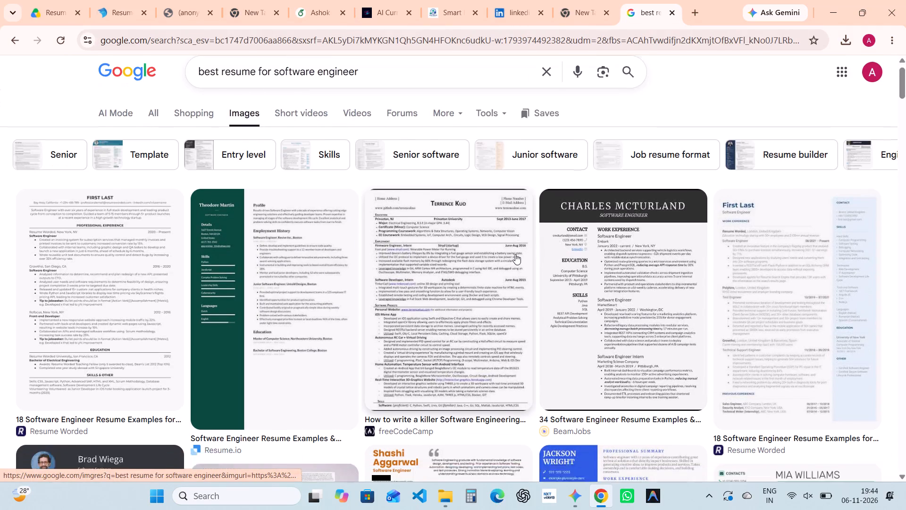
scroll(515, 254, "down", 2)
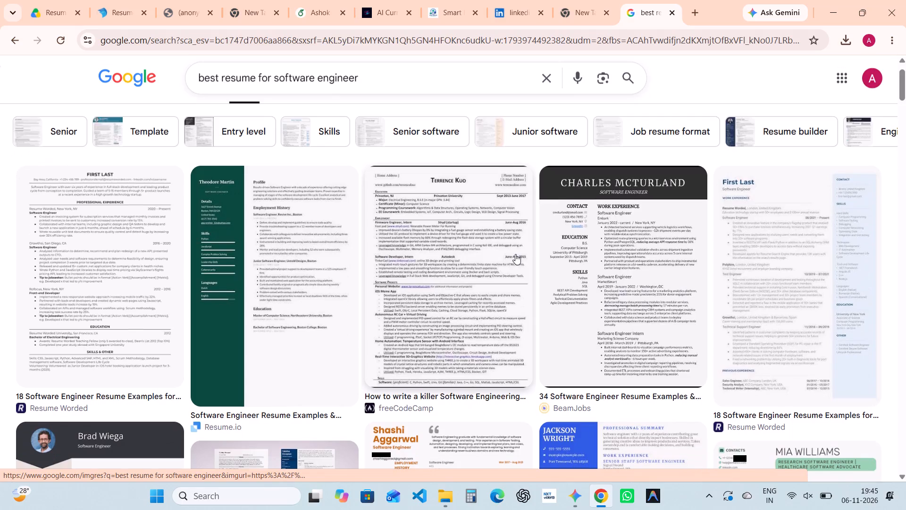
scroll(515, 254, "down", 1)
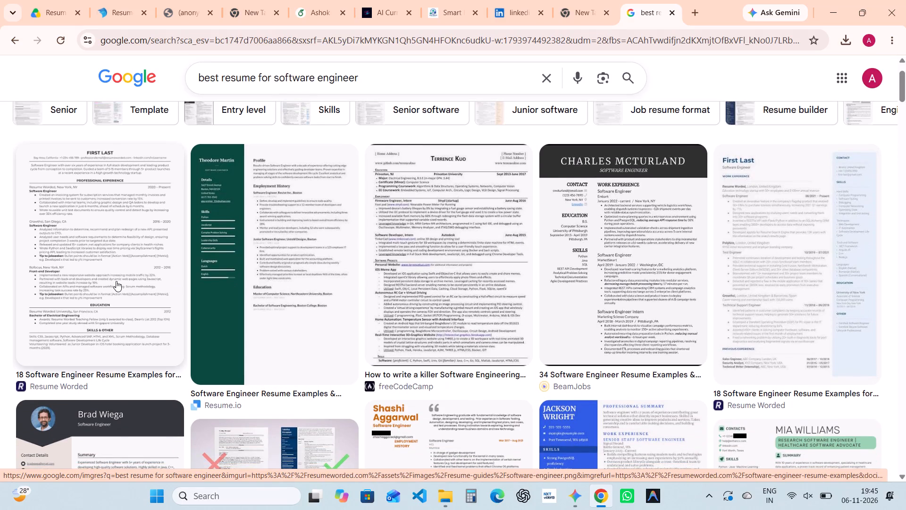
left_click(116, 281)
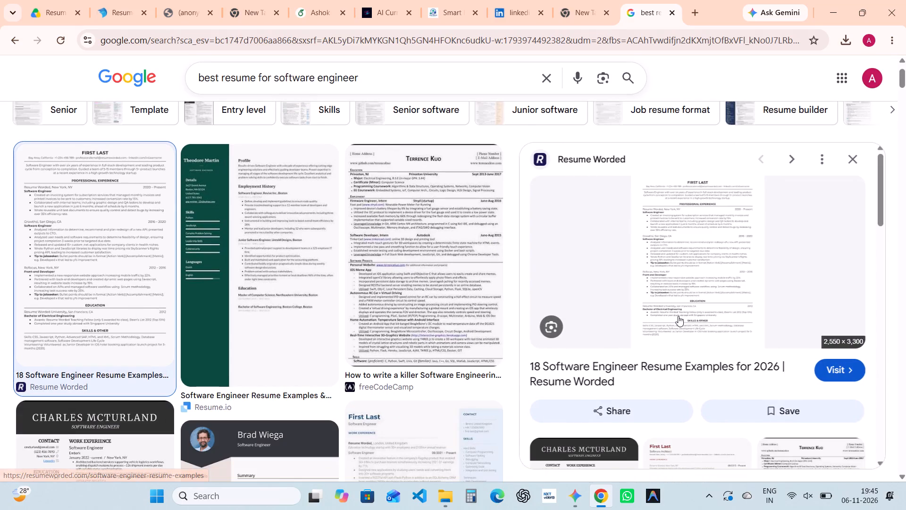
left_click(828, 370)
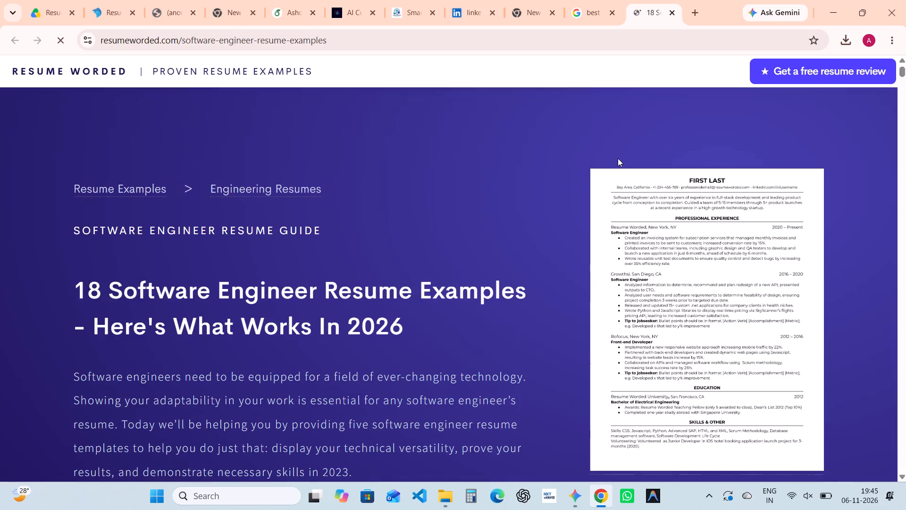
Examine the sample software engineer resume on the Resume Worded page, from its header through Skills & Other.
scroll(618, 158, "down", 1)
scroll(618, 158, "left", 3)
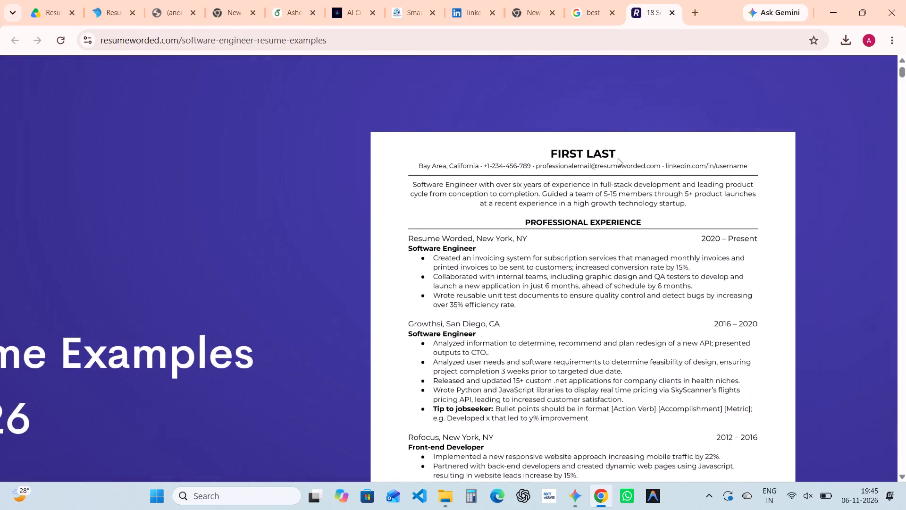
scroll(618, 158, "left", 2)
scroll(618, 158, "down", 2)
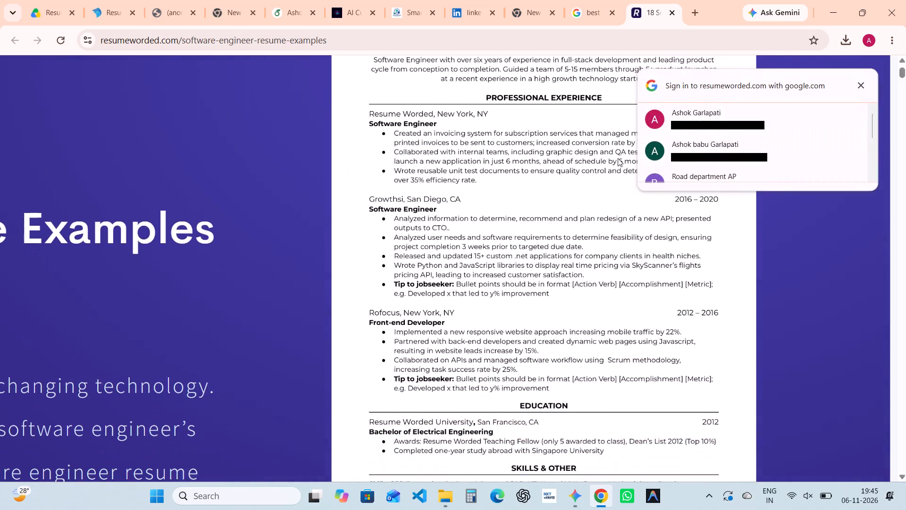
scroll(618, 158, "down", 1)
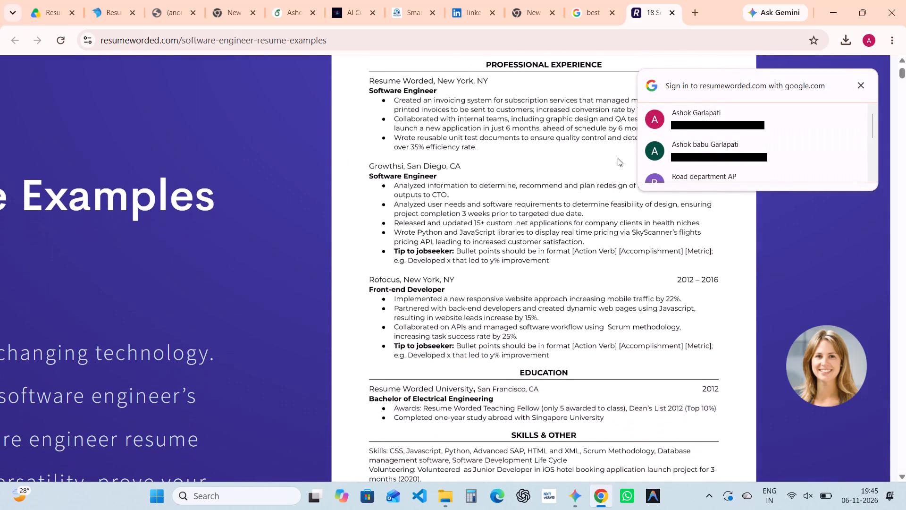
scroll(618, 158, "down", 2)
scroll(618, 158, "up", 2)
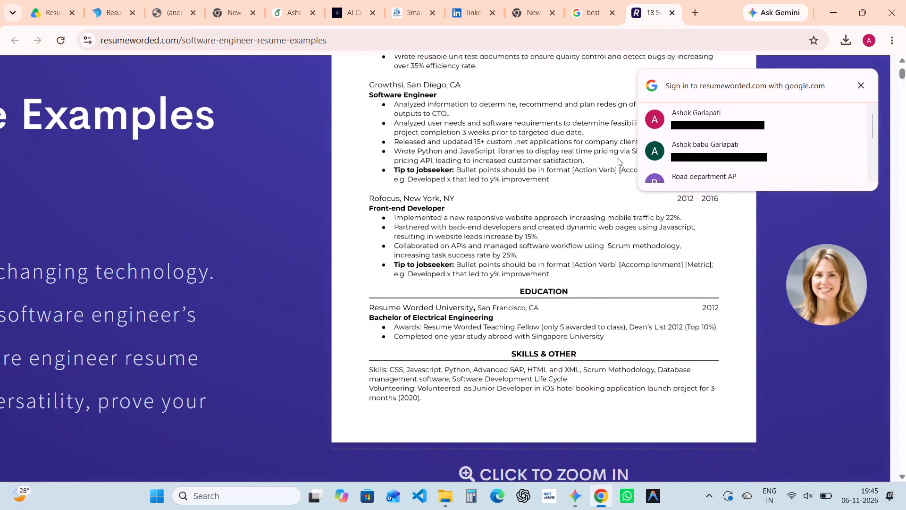
Review the enlarged sample software engineer resume at the top of the Resume Worded page once more.
scroll(618, 158, "up", 1)
scroll(618, 158, "down", 1)
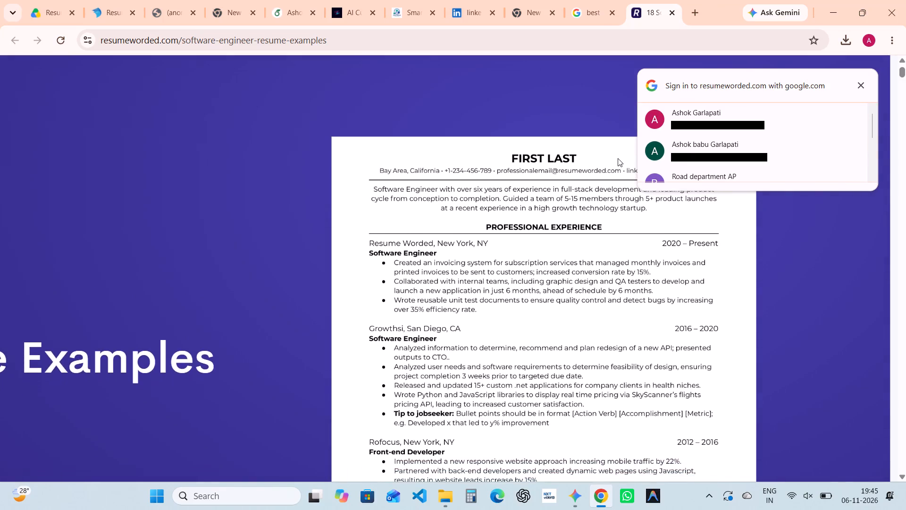
scroll(618, 158, "down", 3)
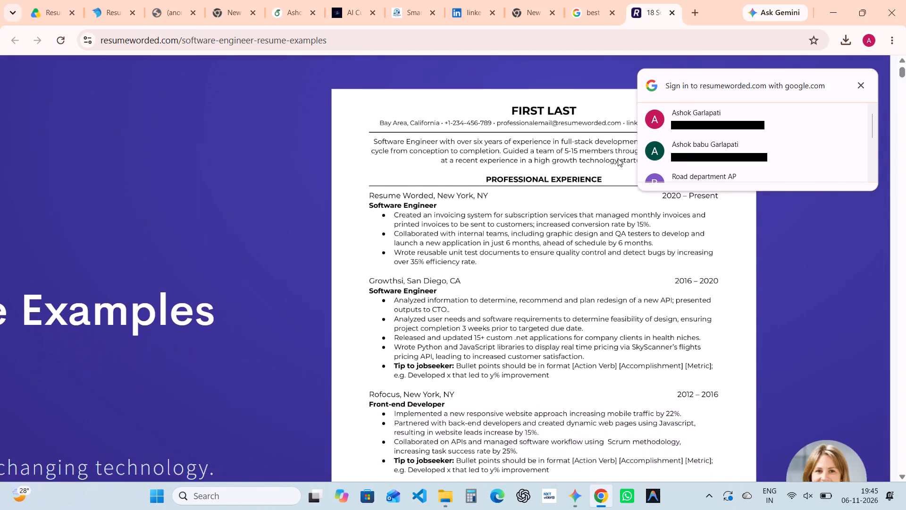
scroll(618, 158, "down", 3)
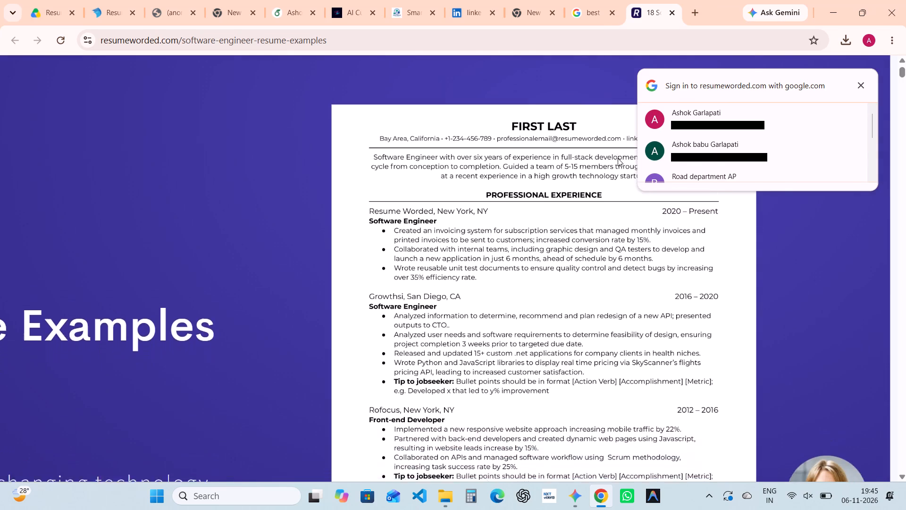
scroll(618, 158, "down", 6)
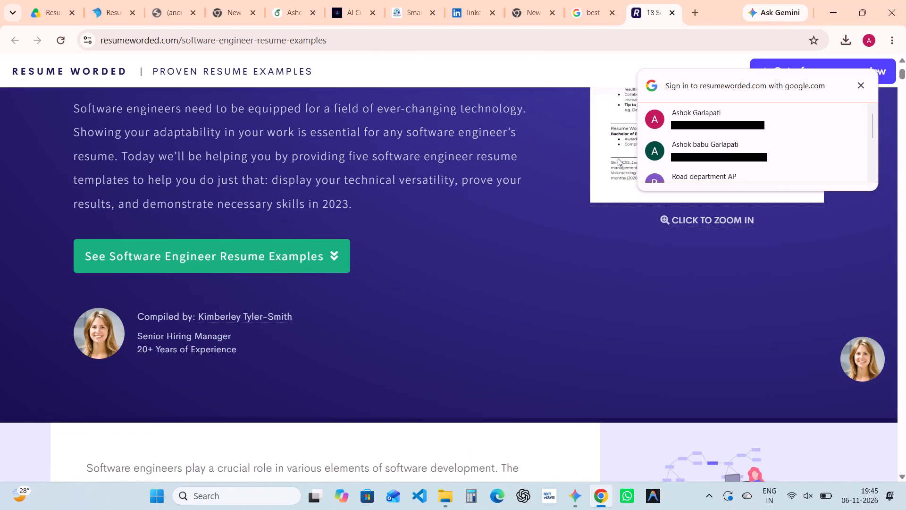
scroll(618, 158, "down", 1)
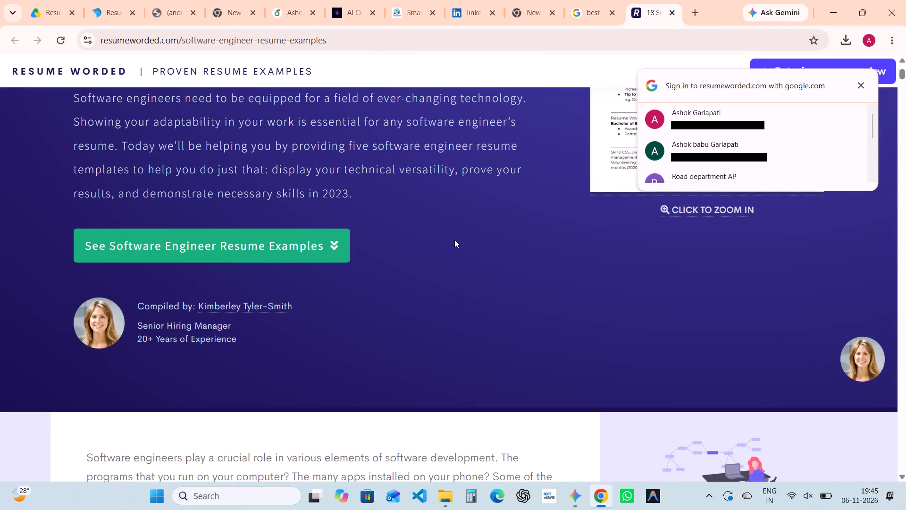
Jump to Resume Worded's Software Engineer template, examine its two-column resume from Work Experience to Previous Experience, and close the page.
left_click(267, 258)
scroll(267, 258, "down", 1)
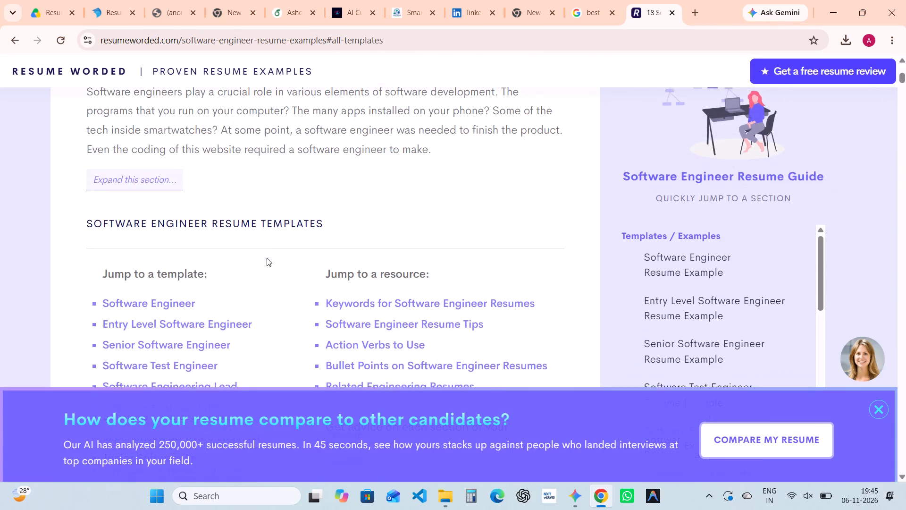
scroll(267, 258, "down", 1)
left_click(169, 279)
scroll(169, 279, "down", 1)
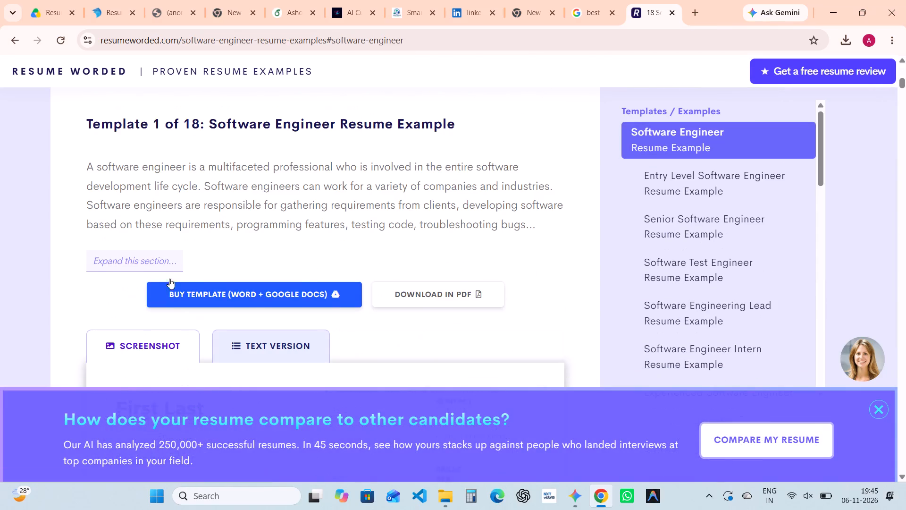
scroll(169, 279, "down", 3)
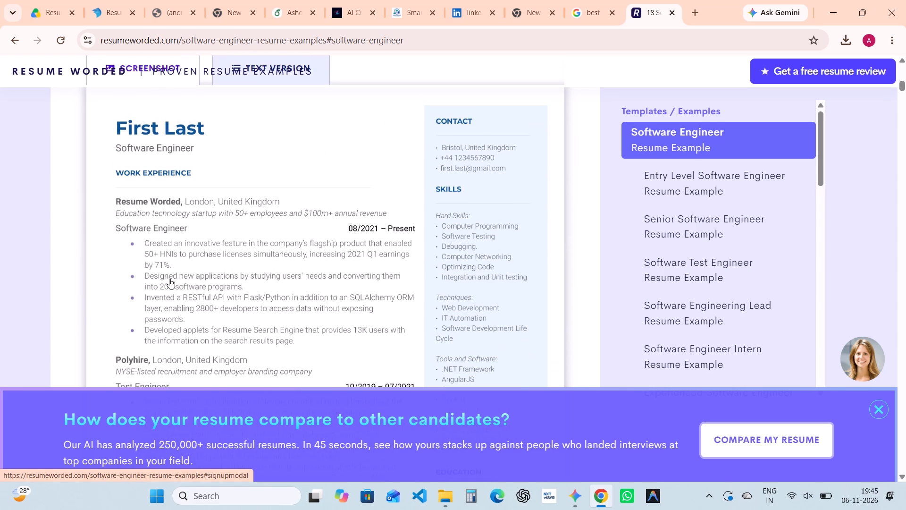
scroll(169, 279, "down", 2)
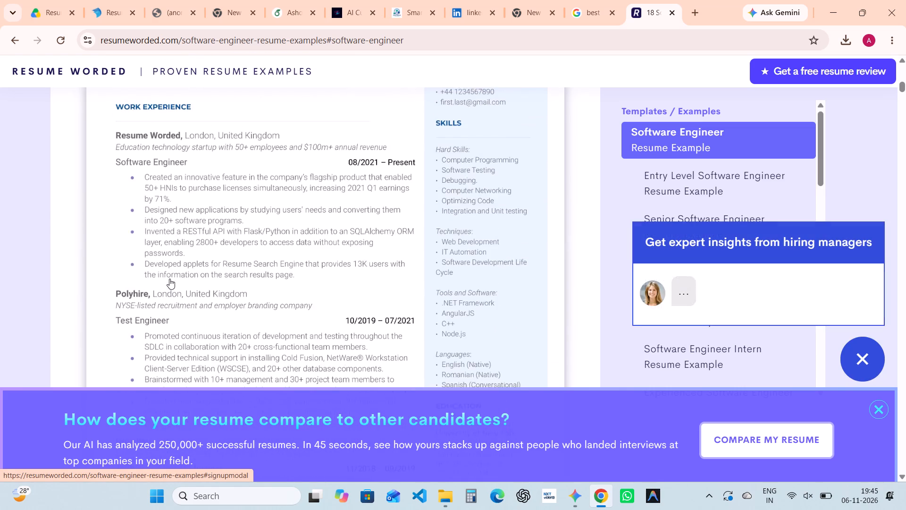
scroll(169, 279, "down", 3)
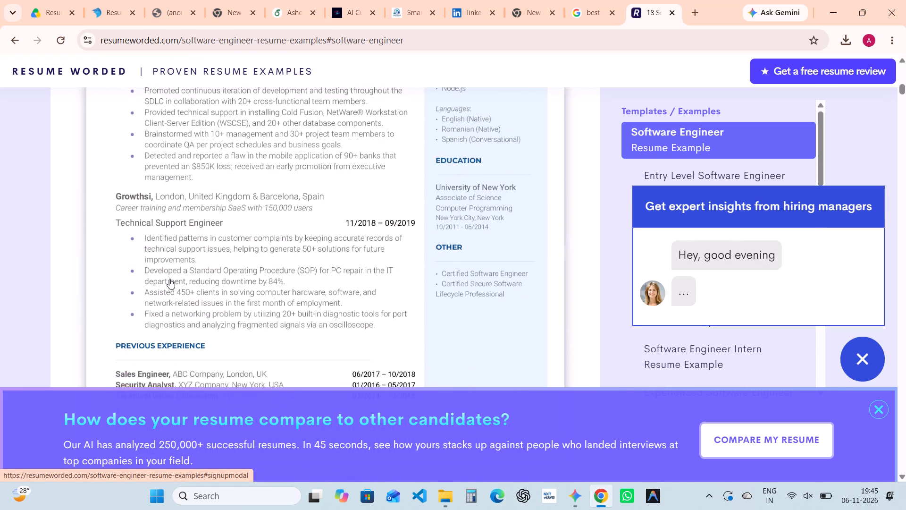
scroll(169, 279, "down", 1)
scroll(169, 279, "up", 2)
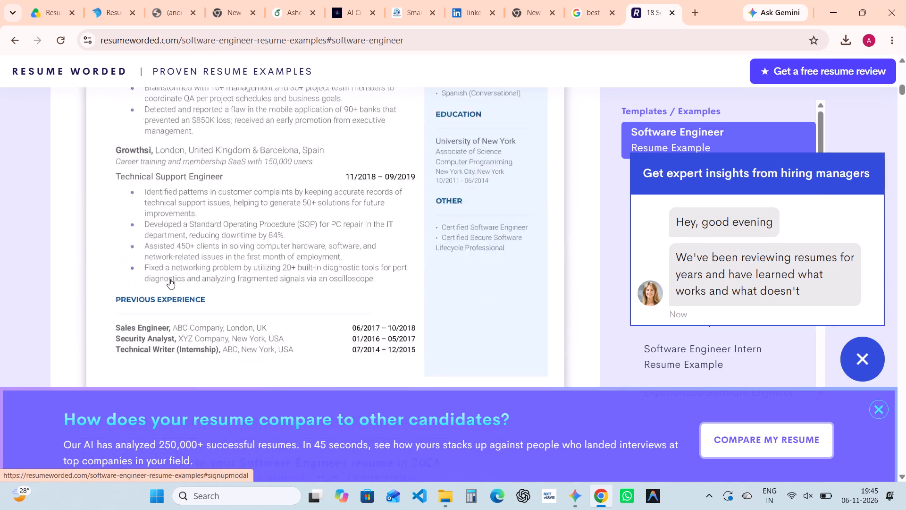
scroll(169, 279, "up", 6)
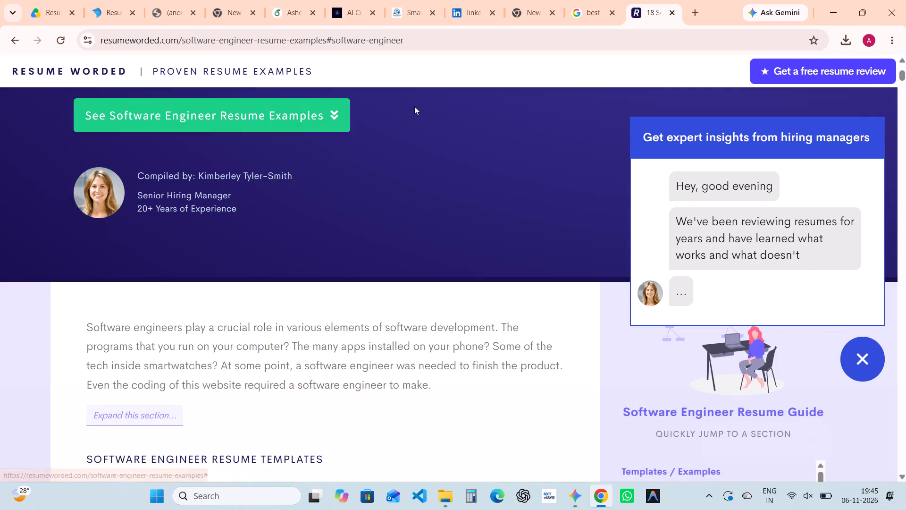
left_click(674, 11)
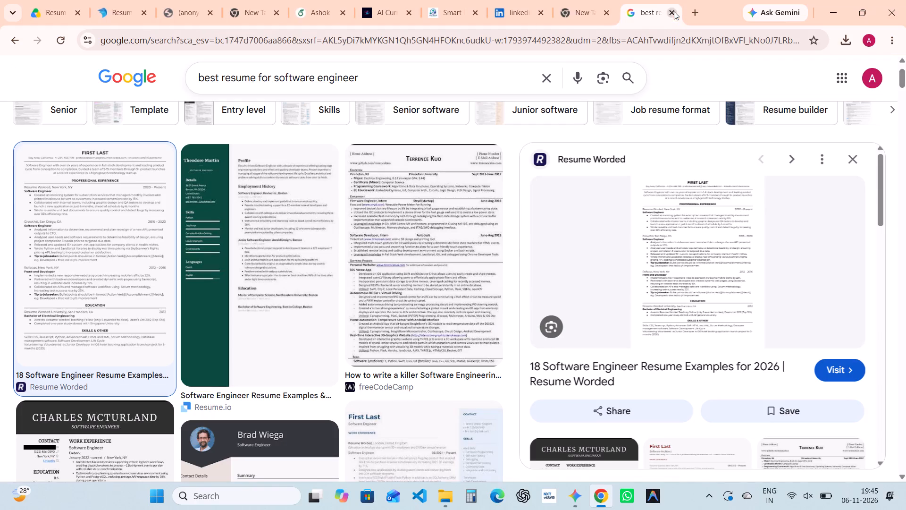
Browse more software engineer resume image results and open the single-column sample with blacked-out details to examine its Projects and Skills sections.
scroll(562, 161, "down", 4)
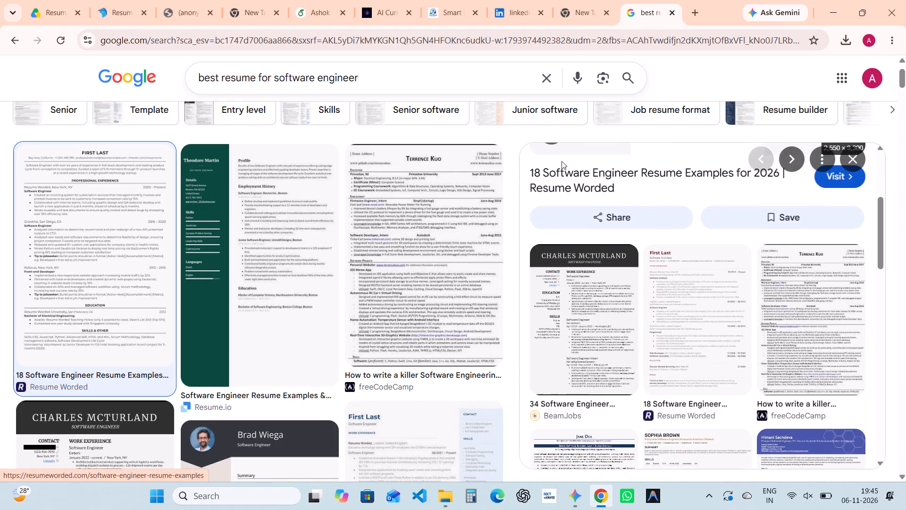
scroll(562, 161, "down", 2)
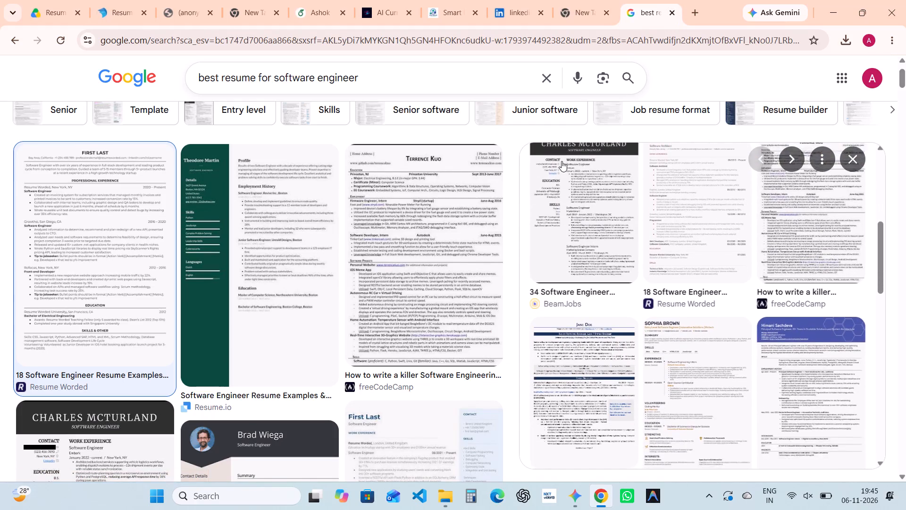
scroll(562, 161, "down", 1)
scroll(280, 263, "down", 4)
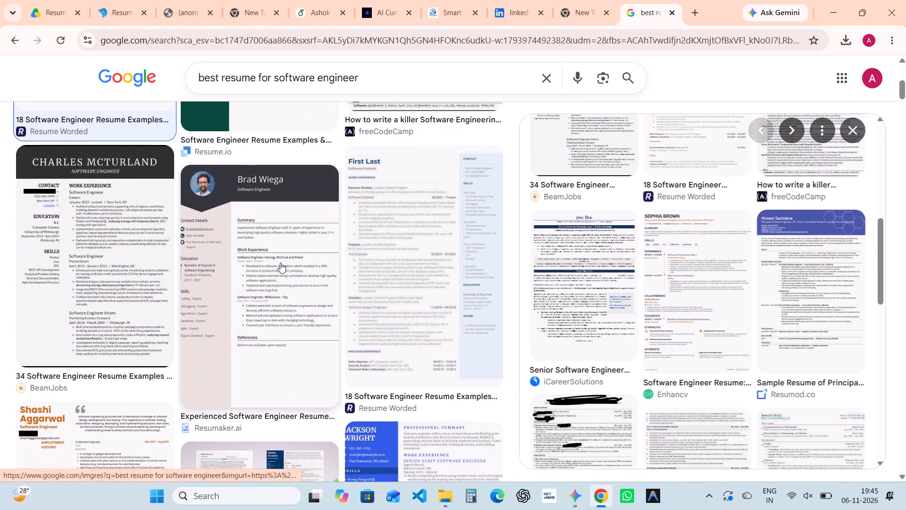
scroll(280, 263, "down", 2)
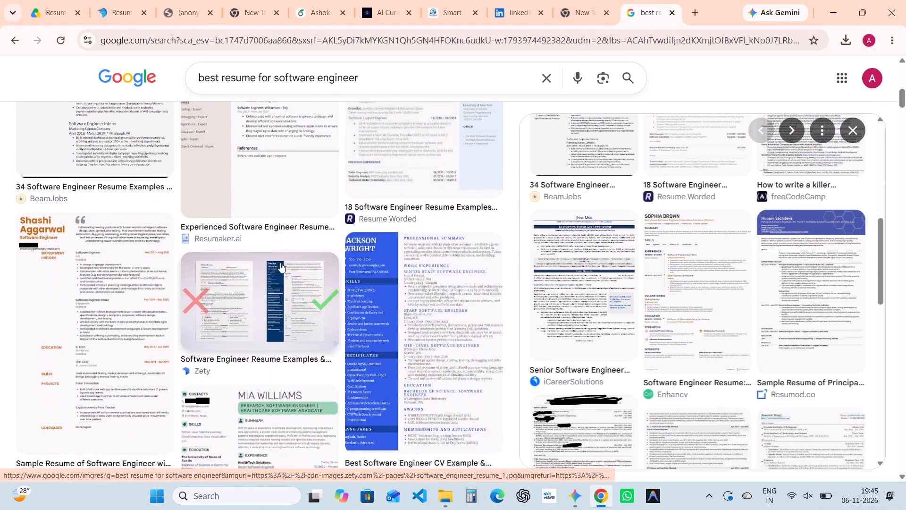
scroll(280, 263, "down", 3)
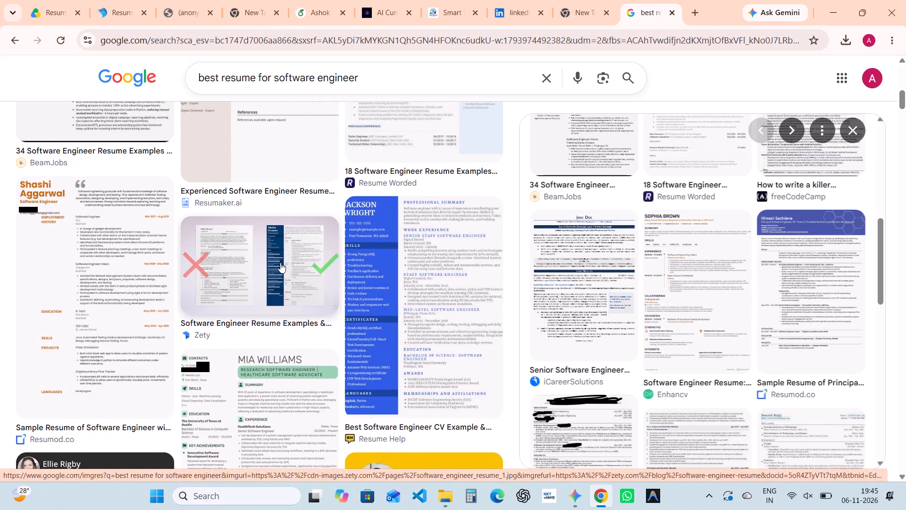
scroll(280, 263, "down", 4)
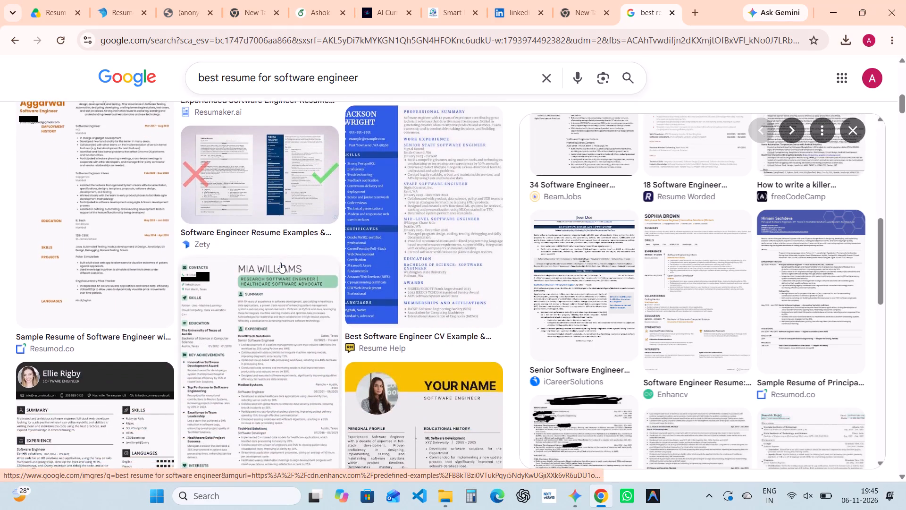
scroll(280, 263, "down", 3)
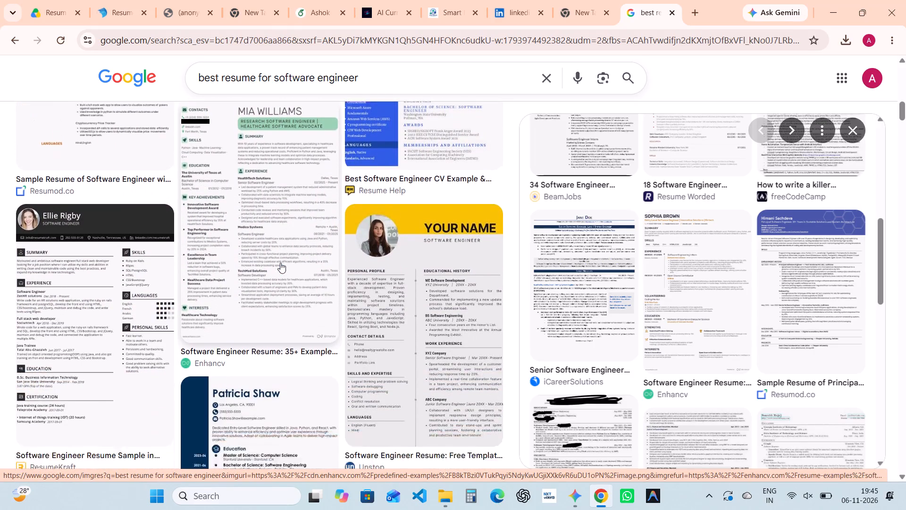
scroll(280, 263, "down", 2)
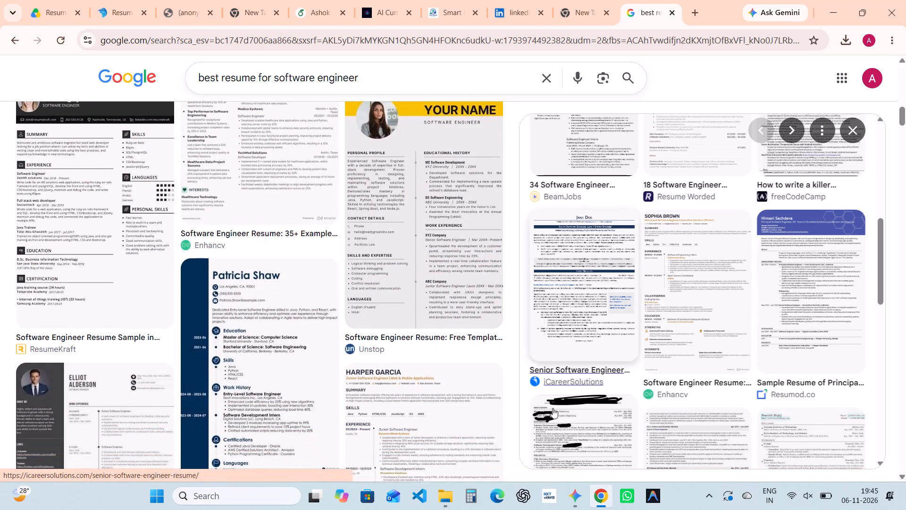
left_click(562, 433)
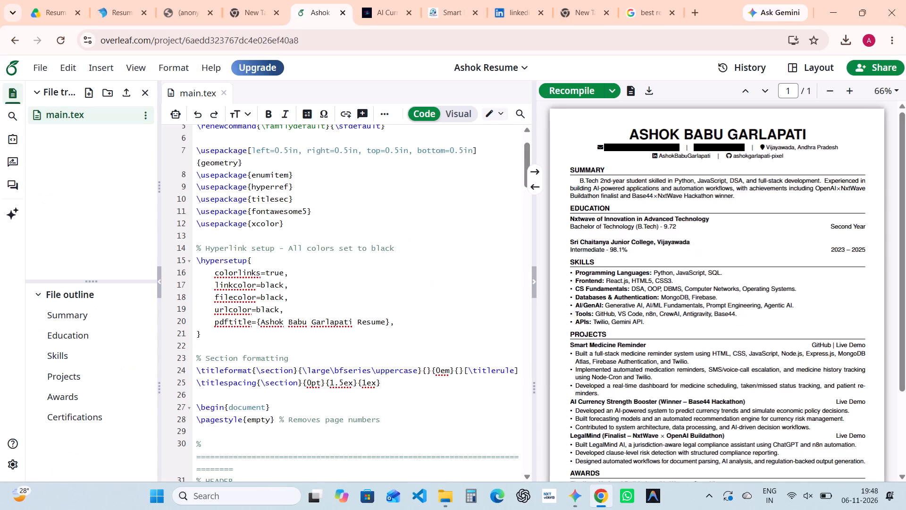
Paste the Sri Chaitanya High School entry below the Intermediate line in Overleaf's Education section, separated by a blank line, and recompile.
scroll(302, 310, "down", 2)
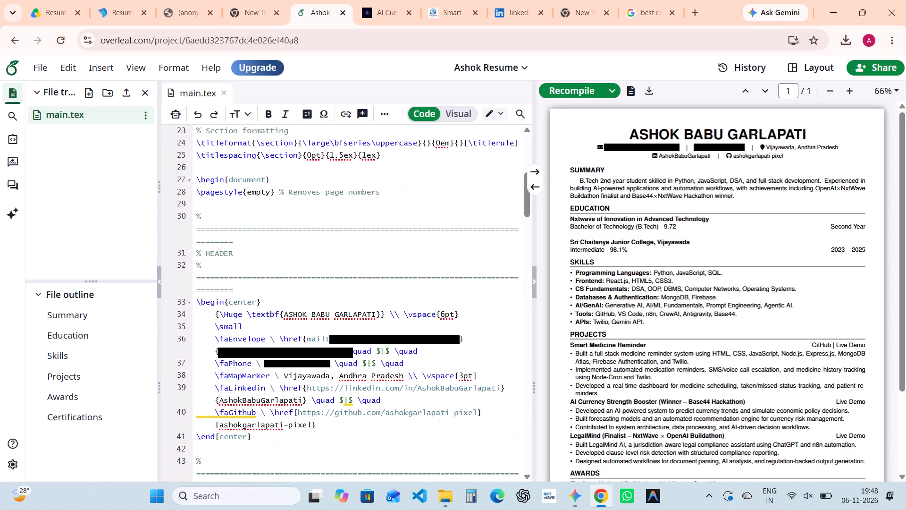
scroll(302, 310, "down", 2)
scroll(302, 310, "up", 3)
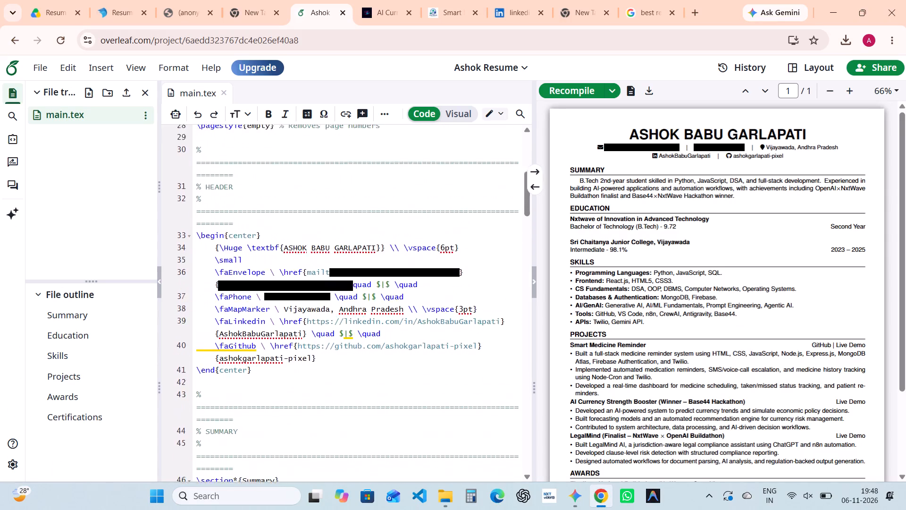
scroll(302, 310, "up", 1)
scroll(302, 310, "down", 4)
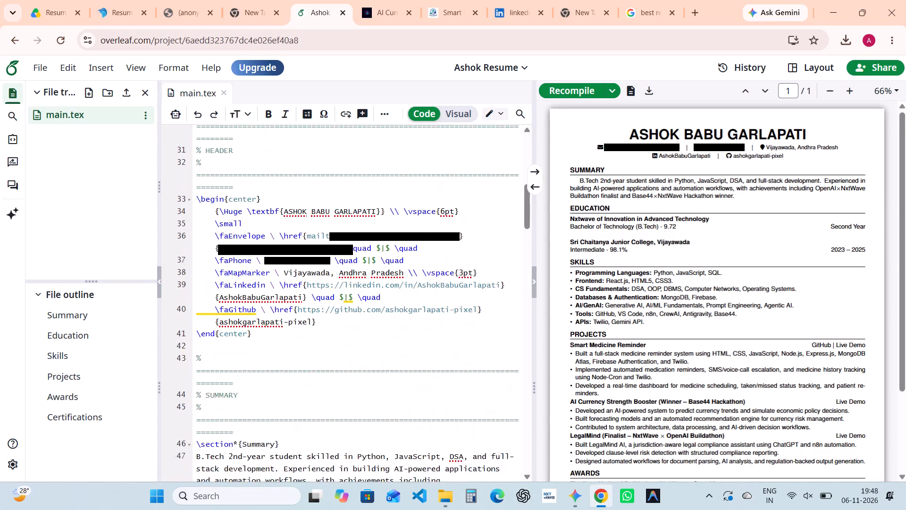
scroll(302, 310, "down", 4)
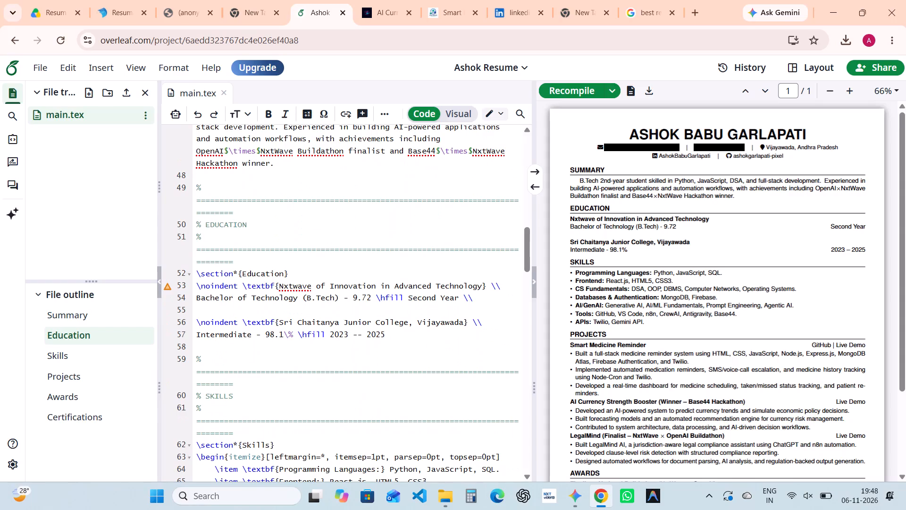
left_click(413, 335)
key("Return")
key("Return")
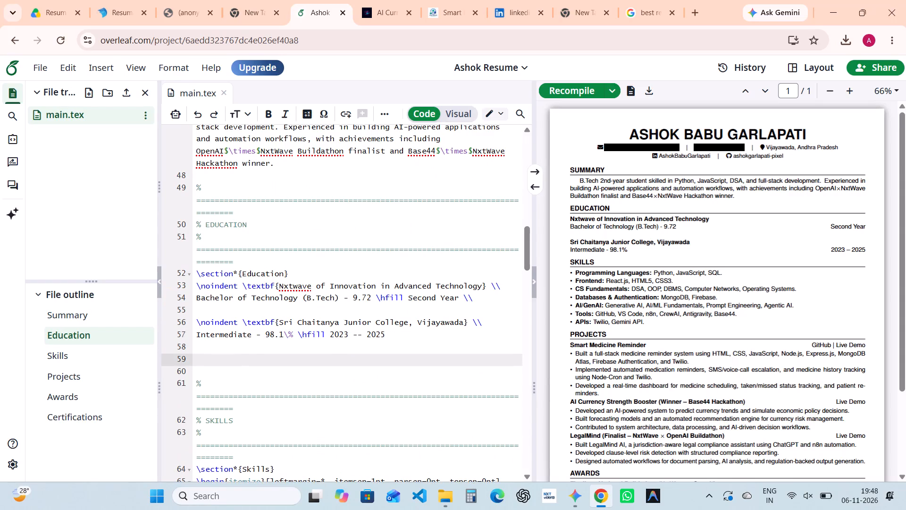
key("ctrl+v")
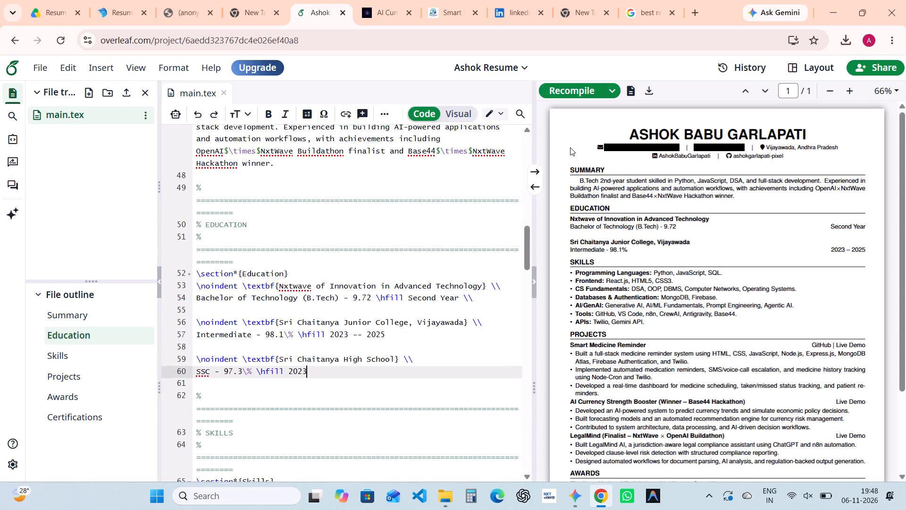
left_click(571, 93)
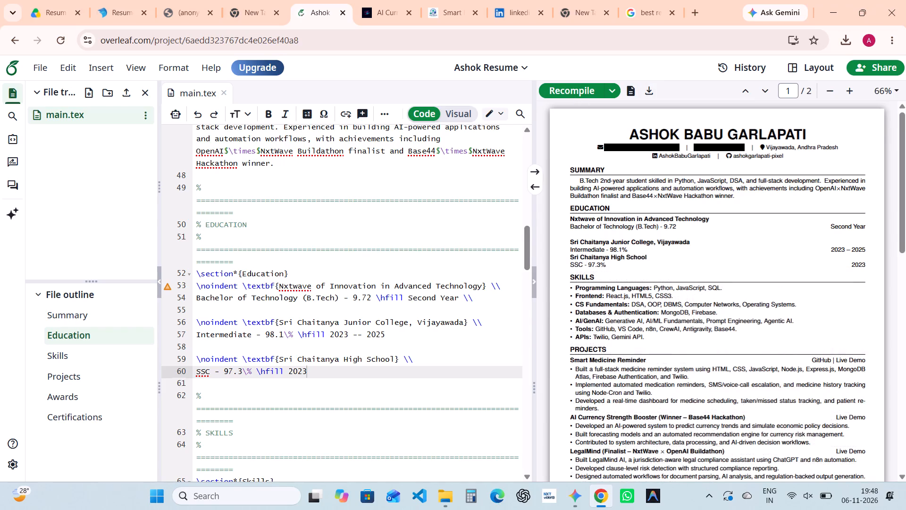
Append a \\ line break after 2023 -- 2025 on the Intermediate line, recompile, and check the Education spacing and page fit.
left_click(377, 297)
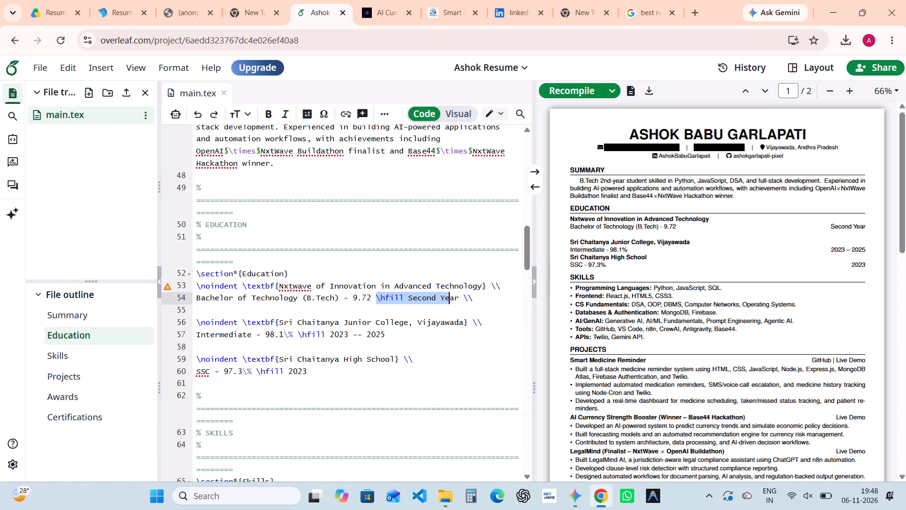
left_click(389, 332)
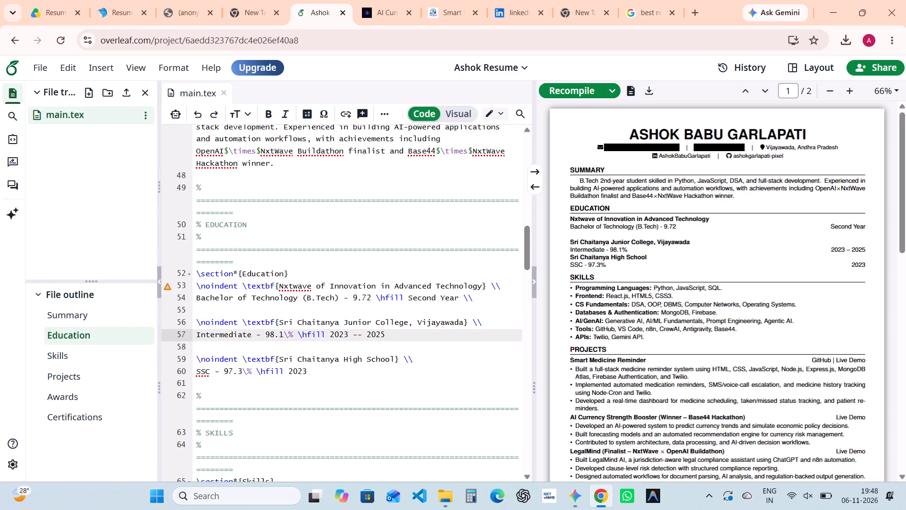
key("space")
type("\\\\")
left_click(581, 93)
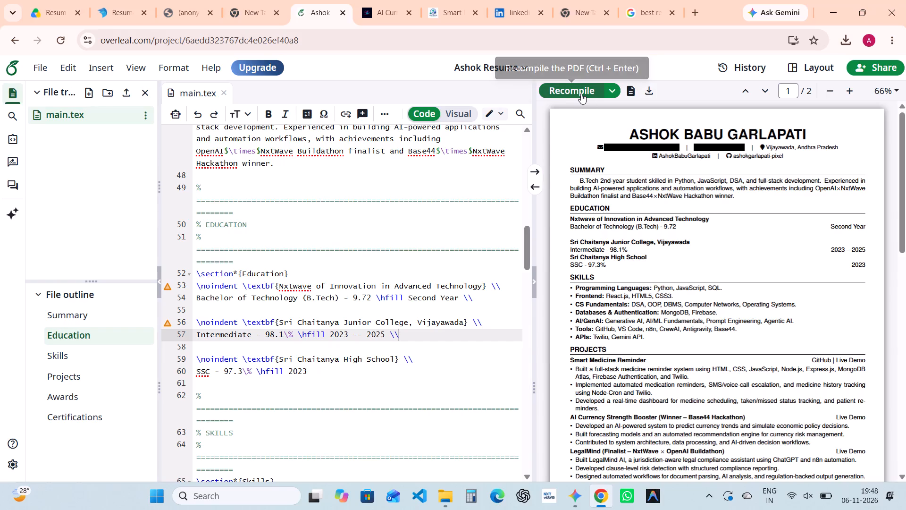
scroll(598, 246, "down", 1)
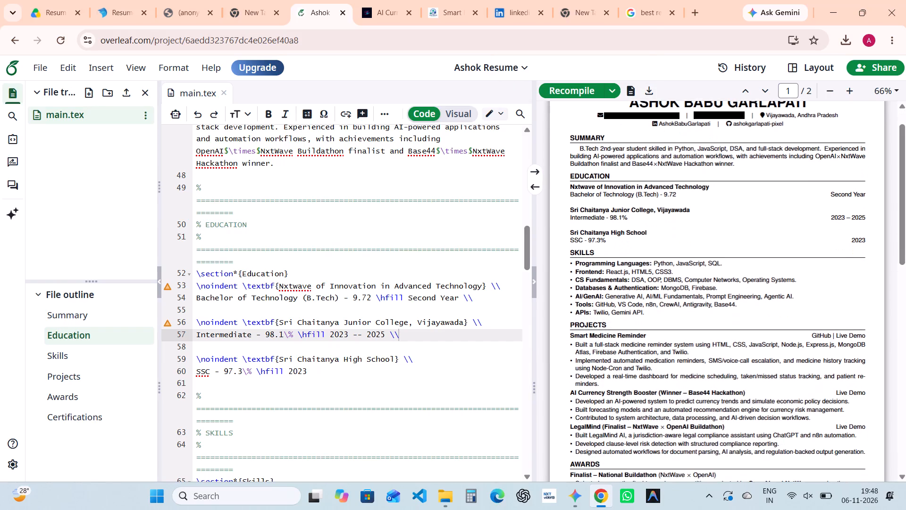
scroll(598, 246, "down", 2)
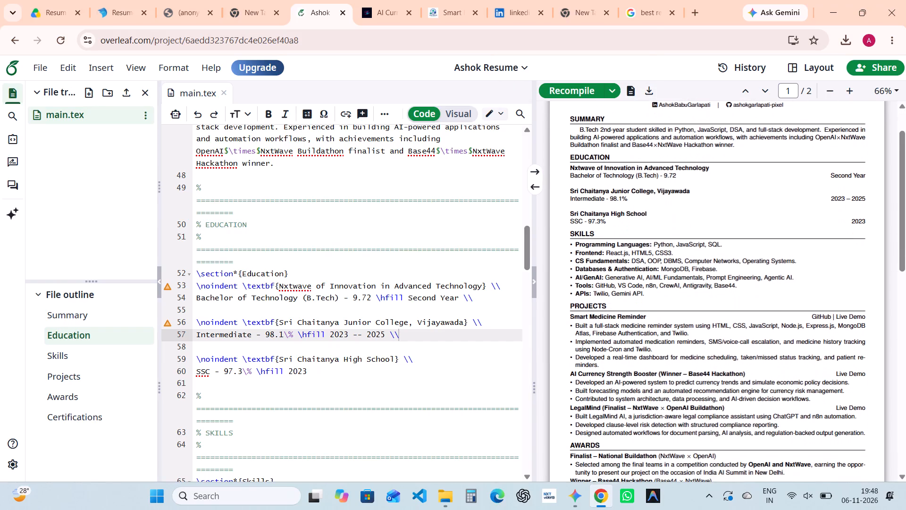
scroll(332, 379, "down", 1)
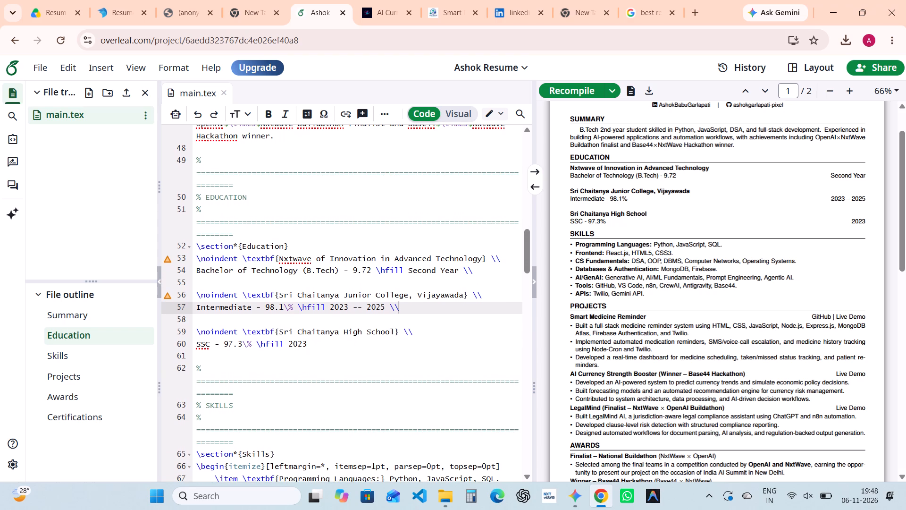
Delete one backslash from the line break ending the Intermediate line and recompile the resume.
left_click(418, 304)
key("BackSpace")
left_click(592, 91)
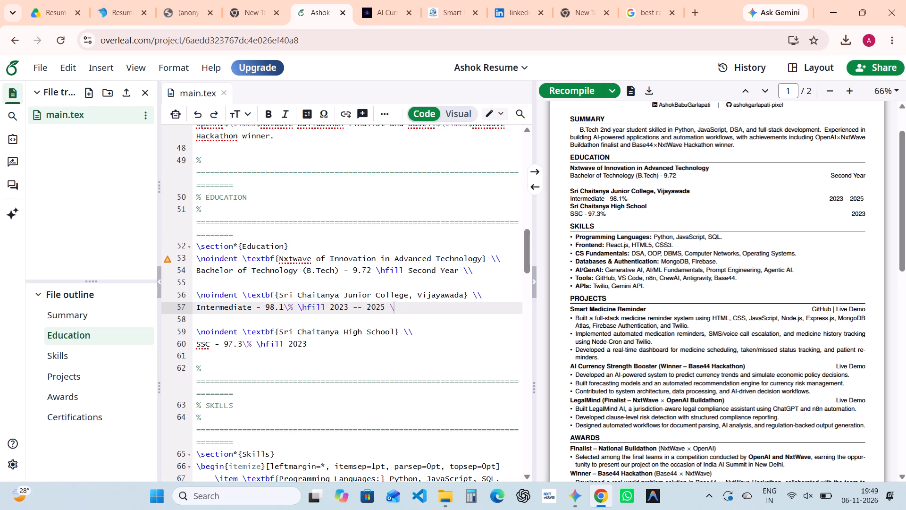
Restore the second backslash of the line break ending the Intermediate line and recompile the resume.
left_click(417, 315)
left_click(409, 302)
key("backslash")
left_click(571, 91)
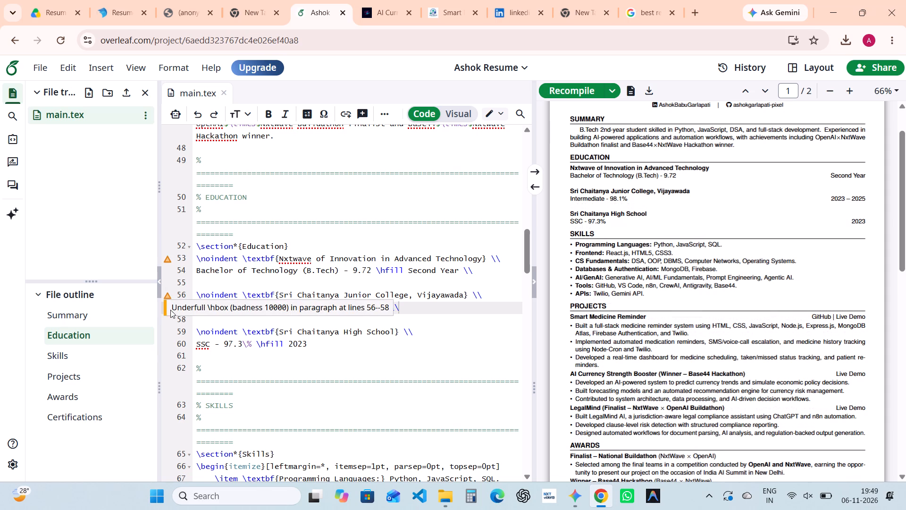
Review the LaTeX source from the header through Awards and the compiled preview for section spacing and page fit.
left_click(284, 366)
scroll(284, 366, "down", 1)
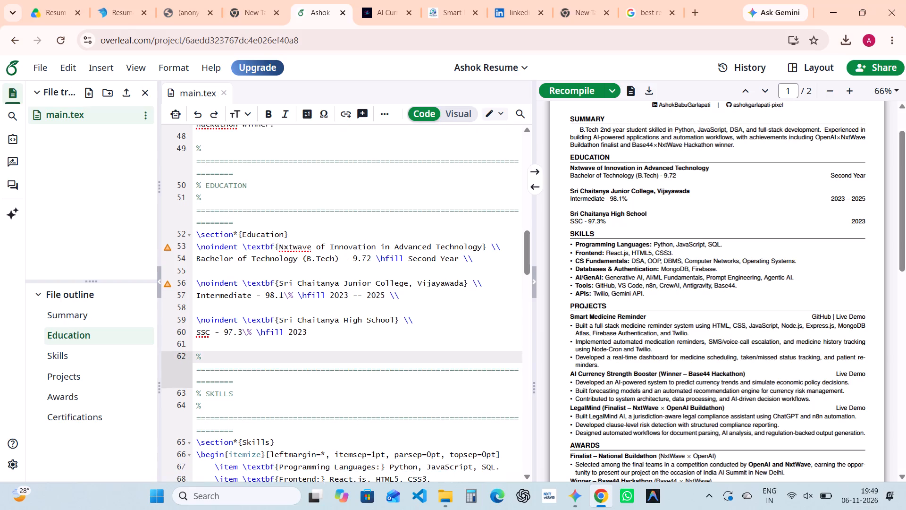
scroll(284, 366, "down", 3)
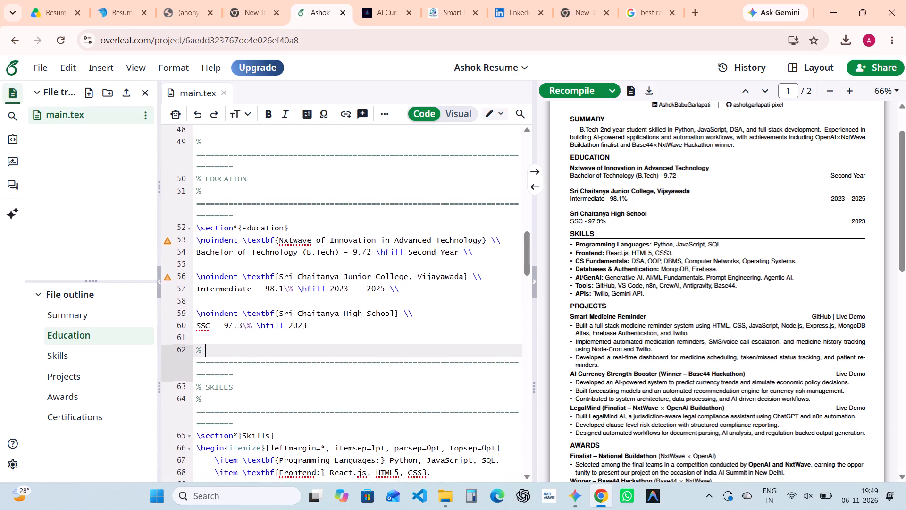
scroll(284, 366, "down", 1)
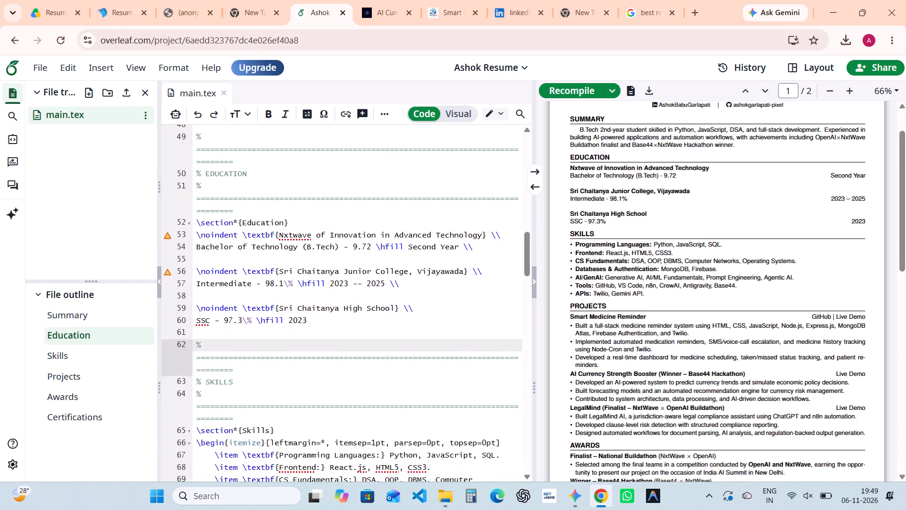
scroll(284, 366, "up", 3)
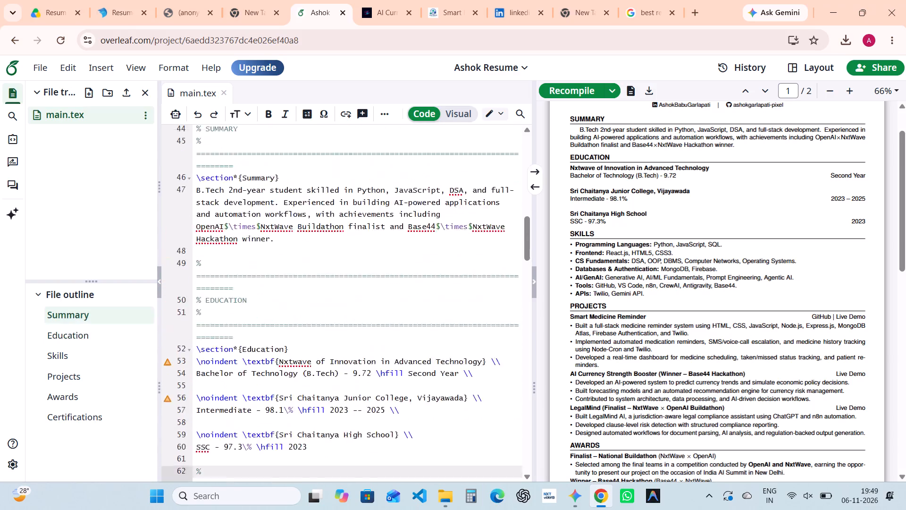
scroll(284, 366, "up", 1)
scroll(284, 366, "down", 3)
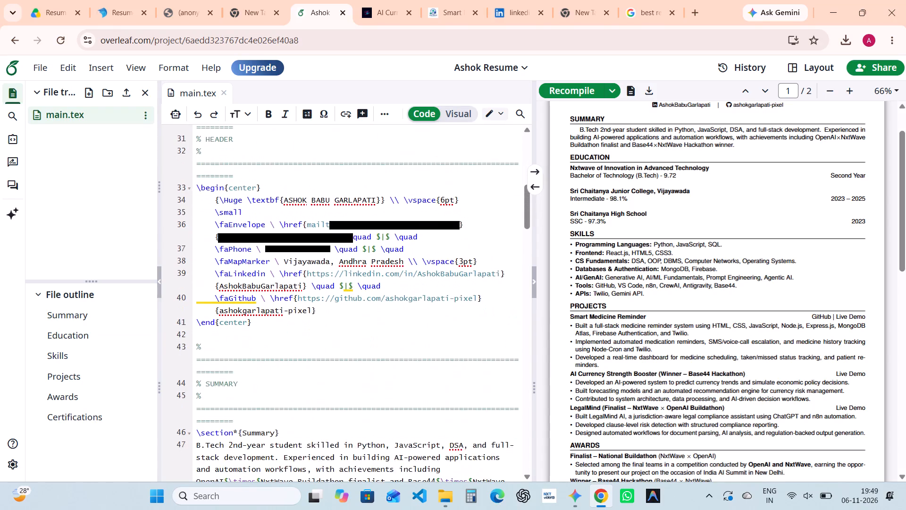
scroll(284, 366, "down", 3)
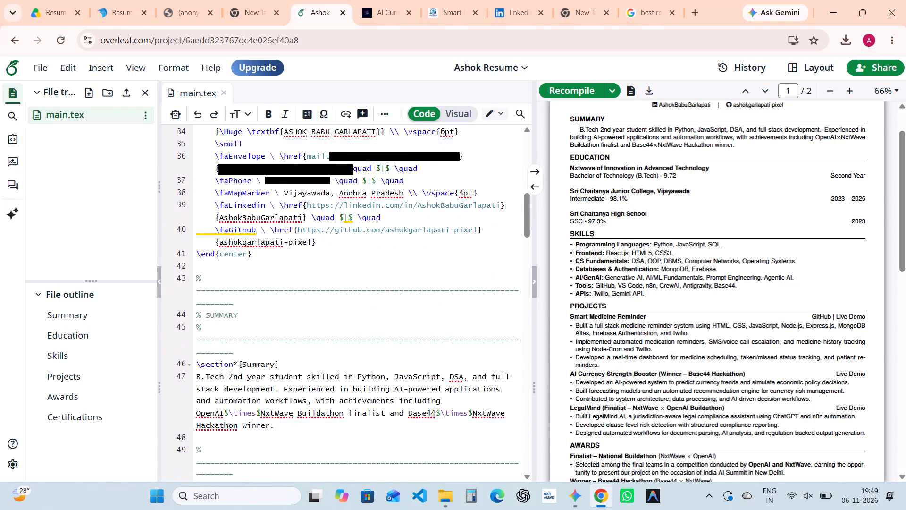
scroll(284, 366, "down", 2)
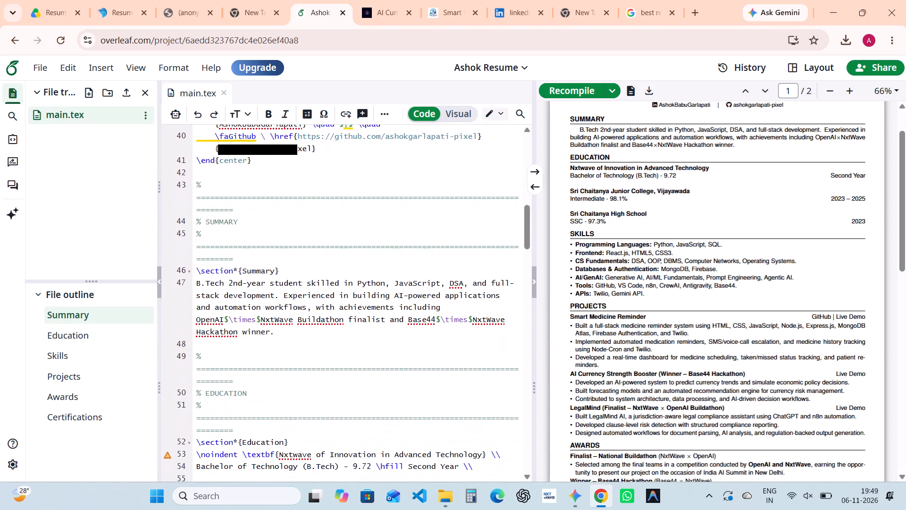
scroll(284, 366, "down", 3)
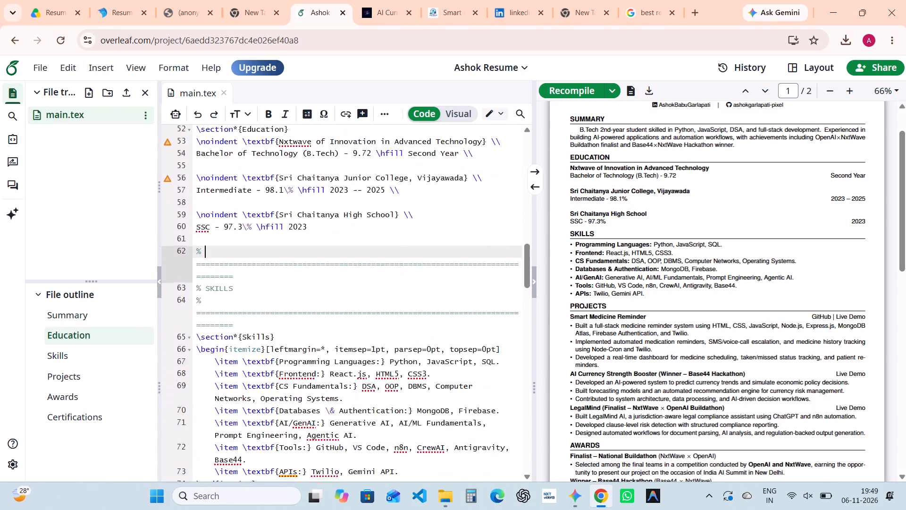
scroll(284, 366, "down", 3)
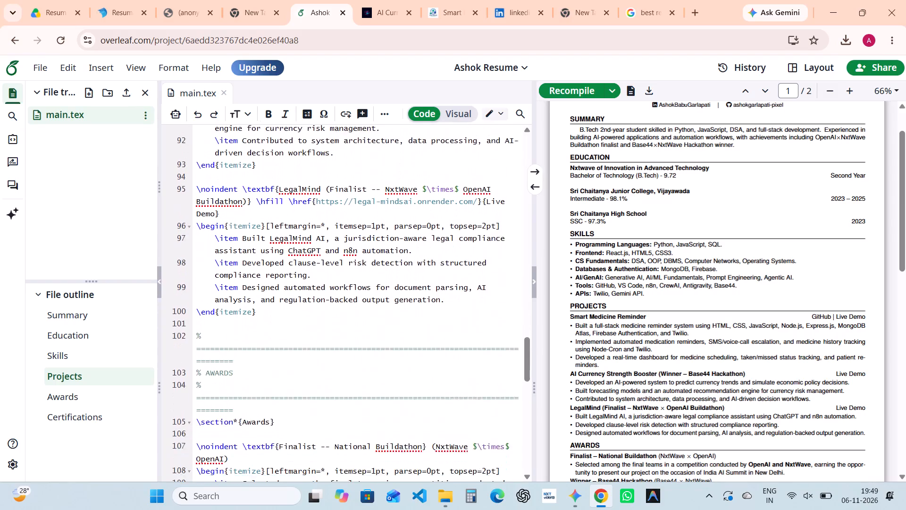
scroll(284, 366, "down", 2)
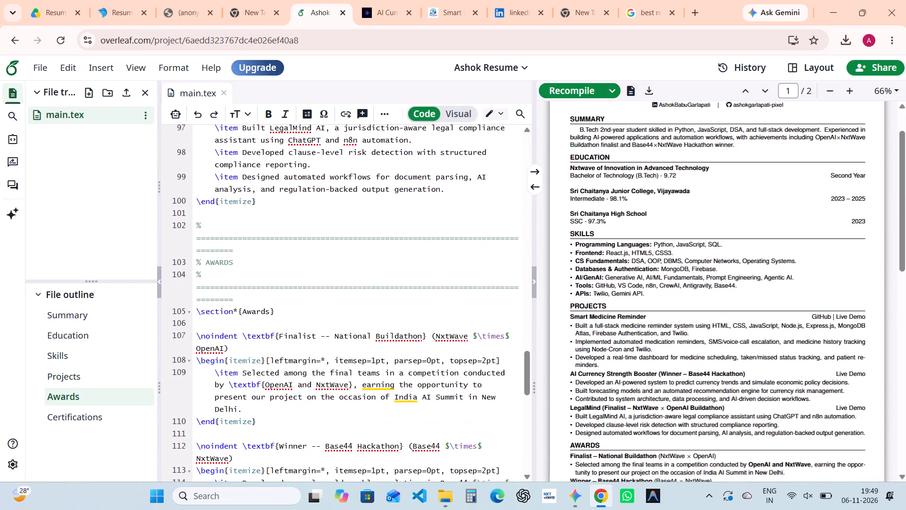
scroll(632, 349, "down", 3)
scroll(632, 349, "up", 5)
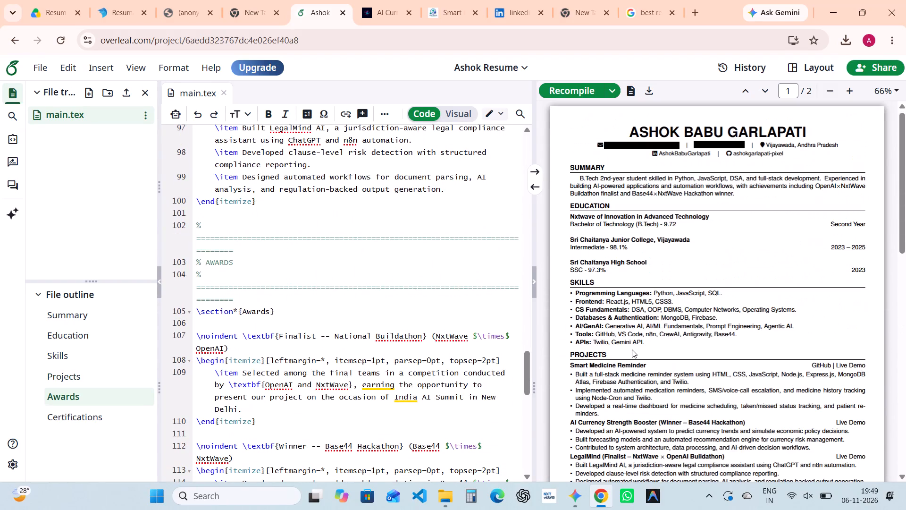
scroll(632, 349, "up", 1)
scroll(632, 349, "down", 4)
scroll(632, 349, "up", 1)
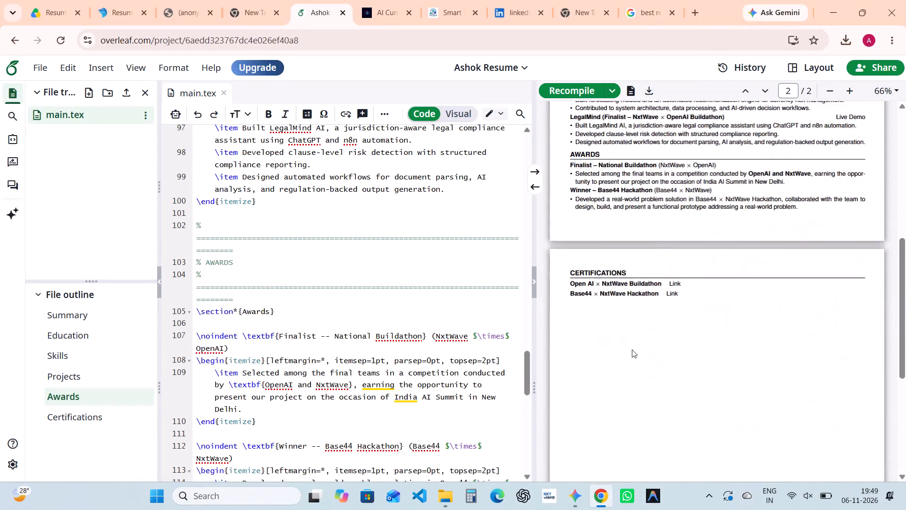
scroll(632, 349, "up", 2)
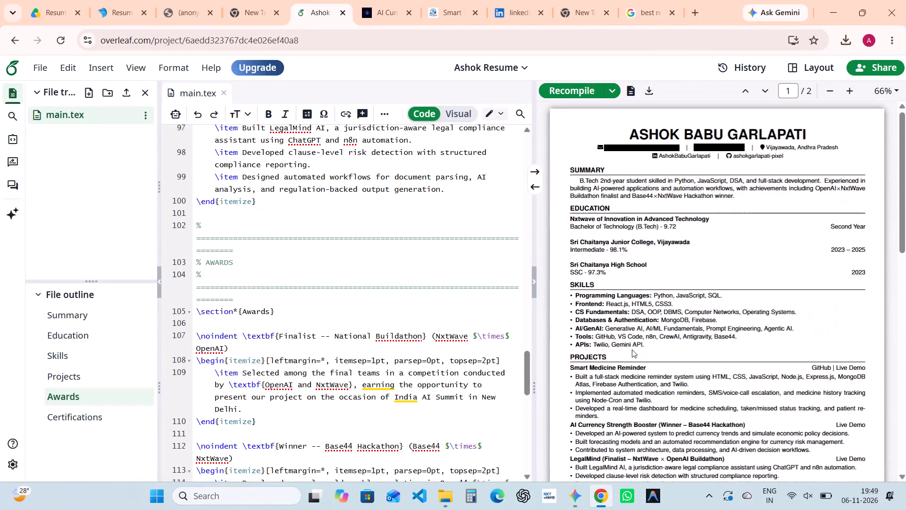
Delete the \\ line break after 2023 -- 2025 on the Intermediate line in Education, recompile, and check the preview.
scroll(632, 349, "up", 1)
scroll(406, 221, "up", 2)
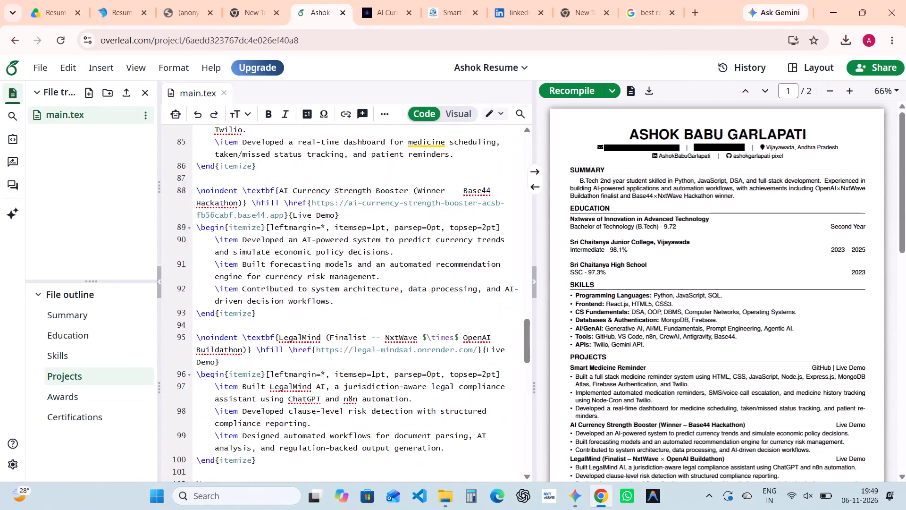
scroll(406, 221, "up", 3)
scroll(406, 221, "down", 1)
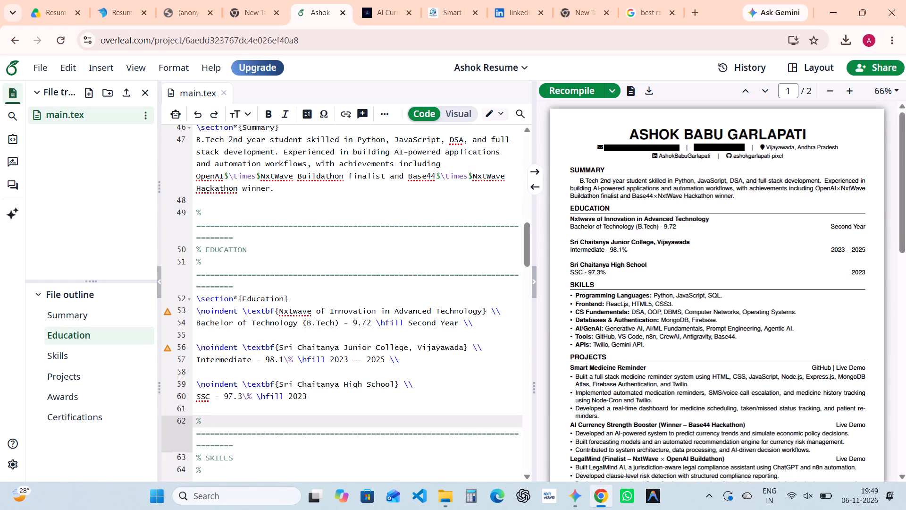
left_click_drag(406, 362, 388, 361)
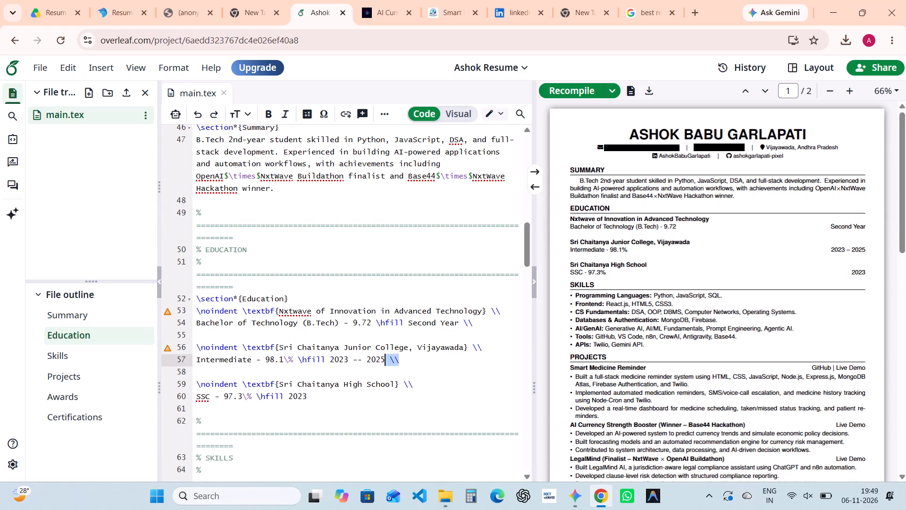
left_click(388, 361)
left_click_drag(401, 361, 389, 361)
key("BackSpace")
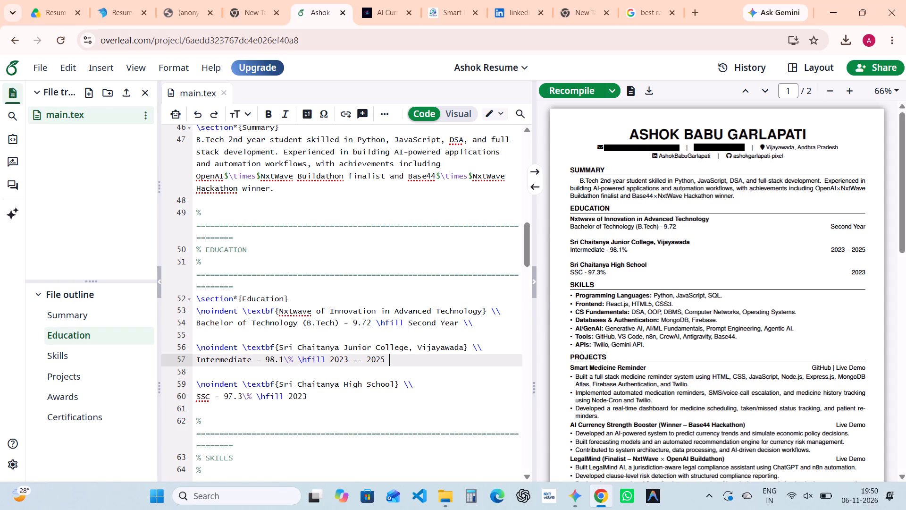
left_click(573, 85)
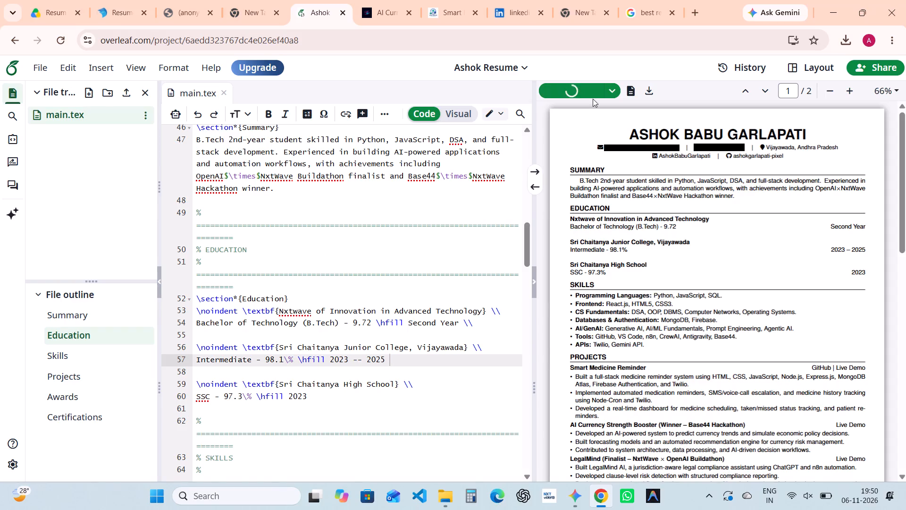
scroll(674, 238, "down", 2)
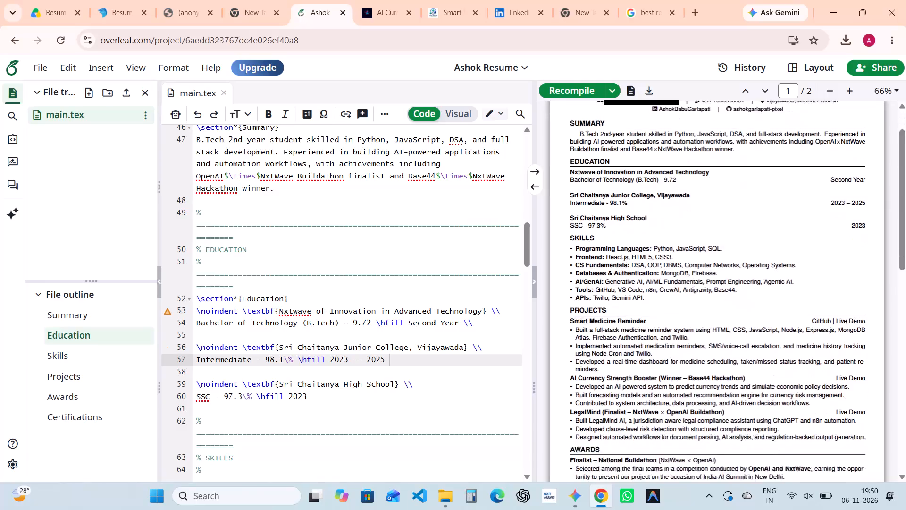
scroll(674, 238, "down", 4)
scroll(674, 238, "up", 4)
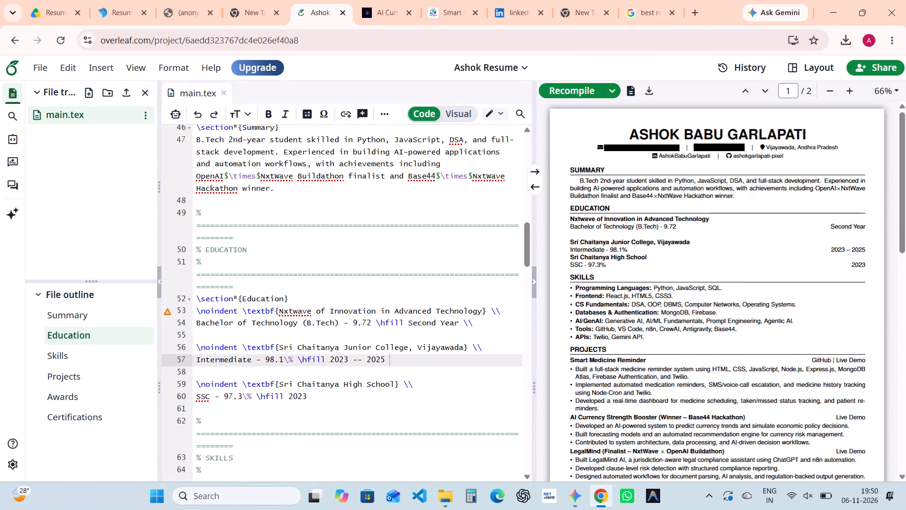
Delete the \\ line break after Second Year on the Bachelor of Technology line in Education and recompile.
left_click_drag(474, 321, 463, 323)
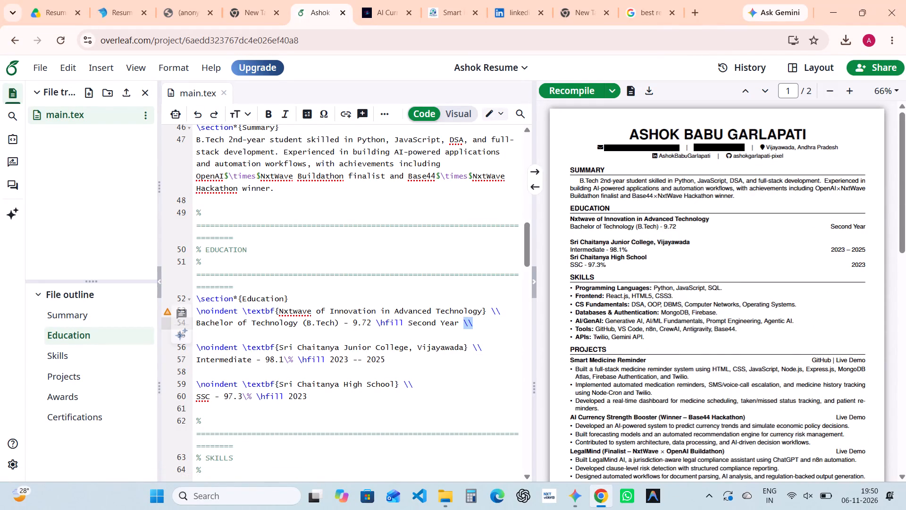
key("BackSpace")
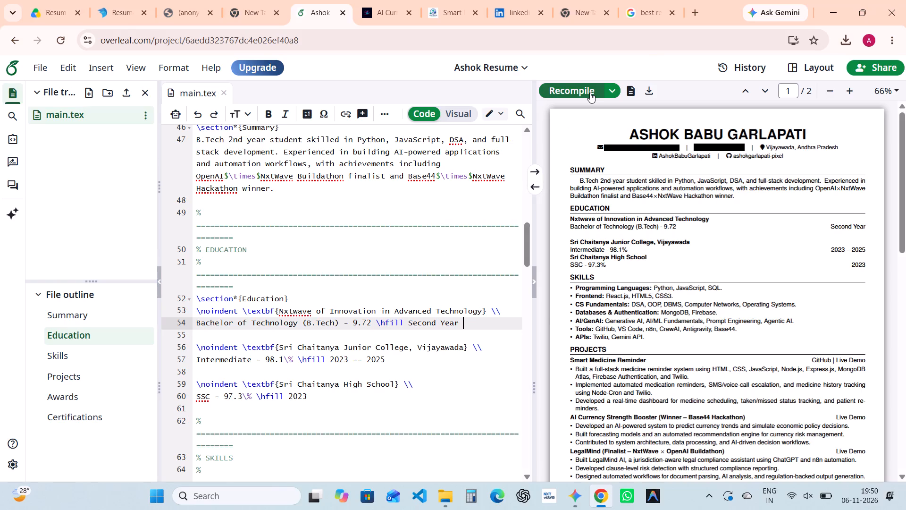
left_click(573, 94)
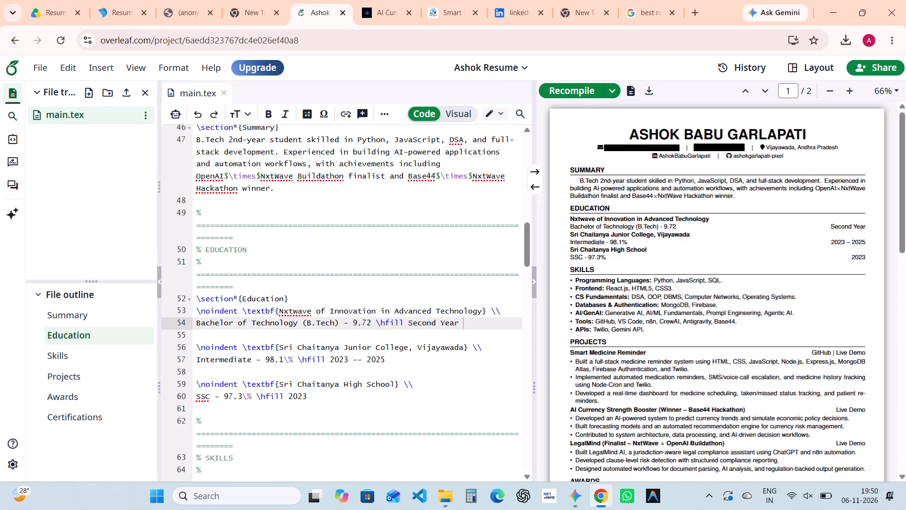
Examine the recompiled preview from Education to Certifications for entry spacing and content spilling past the first page.
scroll(636, 248, "down", 1)
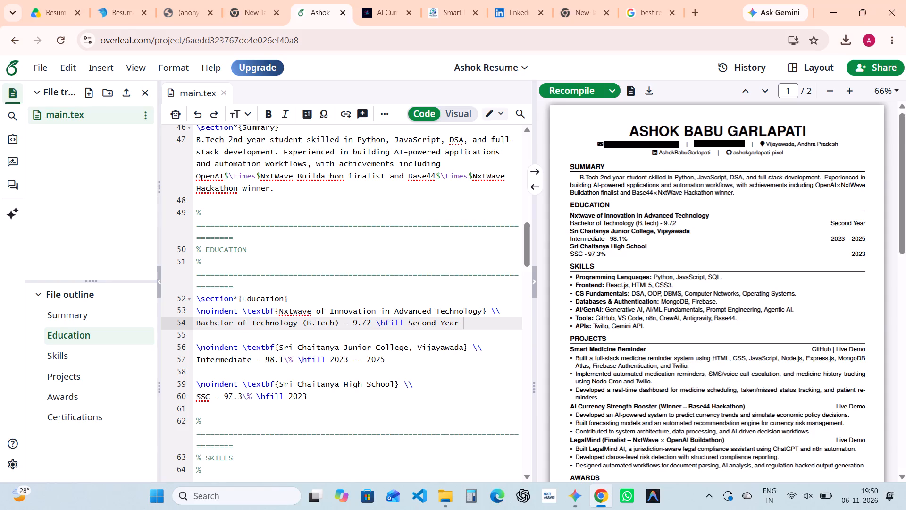
scroll(636, 248, "down", 3)
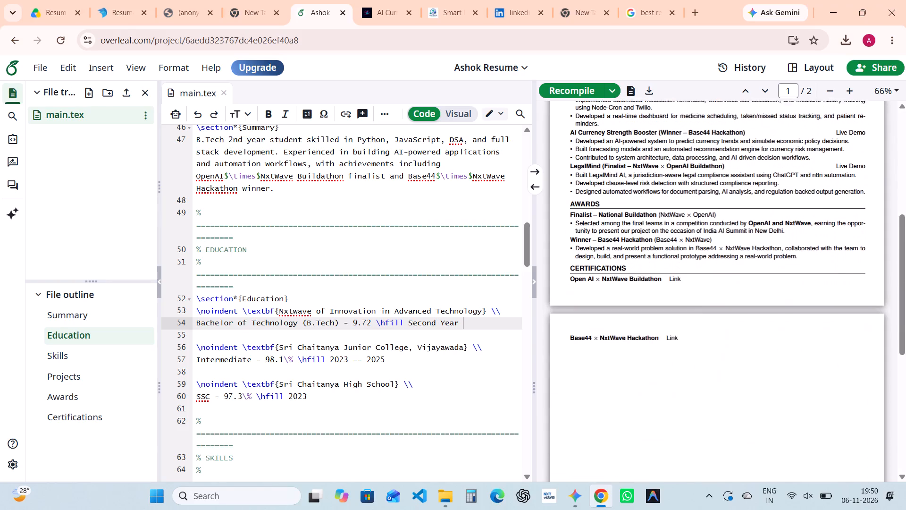
scroll(636, 248, "up", 1)
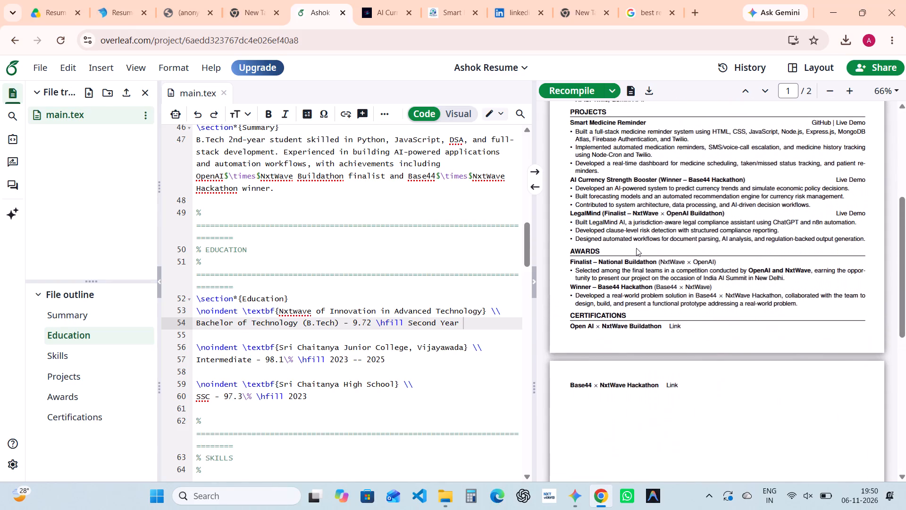
scroll(636, 248, "up", 5)
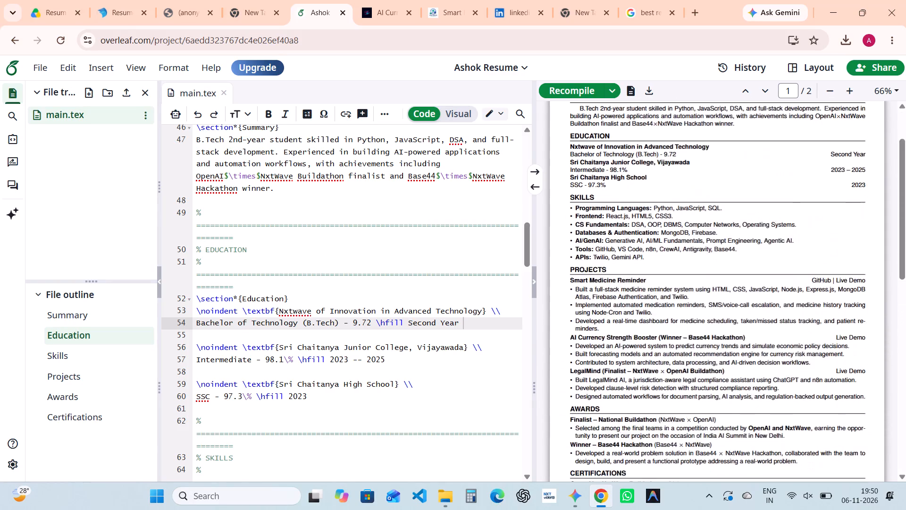
scroll(636, 248, "down", 3)
scroll(636, 248, "up", 2)
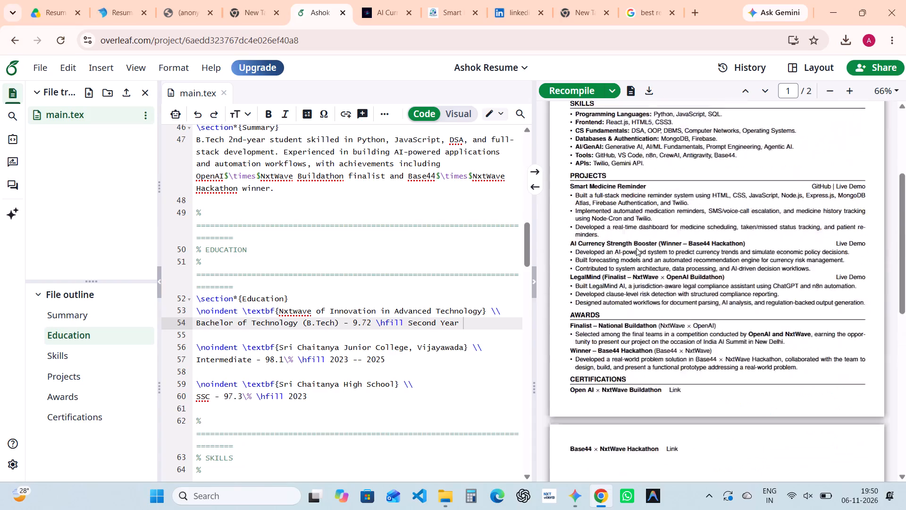
scroll(636, 248, "up", 1)
scroll(636, 248, "down", 4)
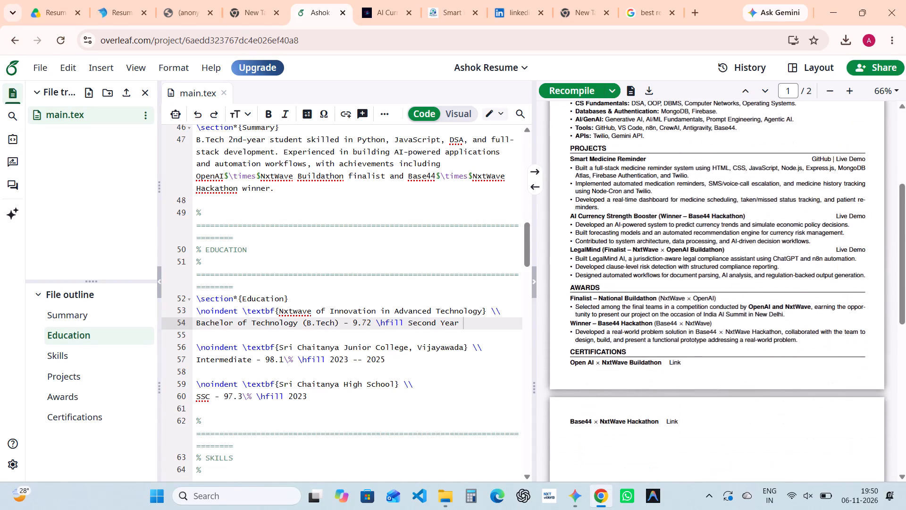
scroll(636, 248, "up", 4)
scroll(636, 248, "down", 2)
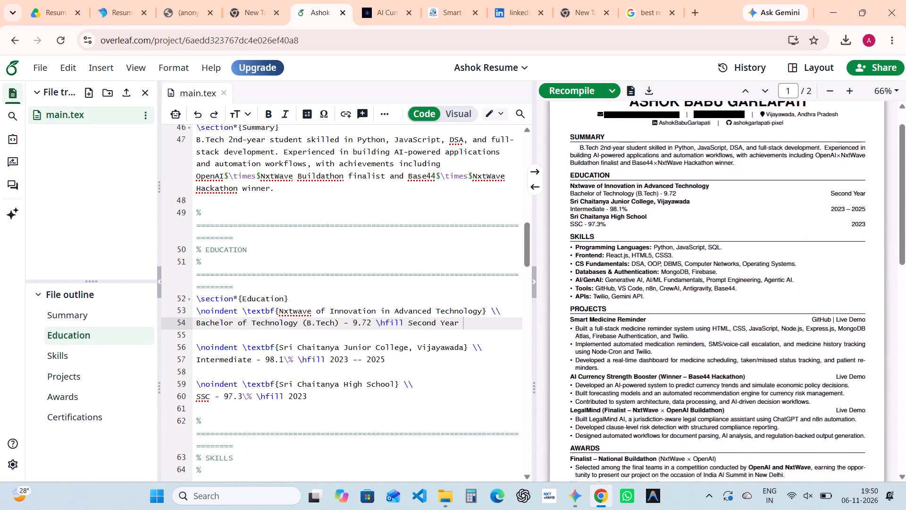
scroll(636, 248, "down", 2)
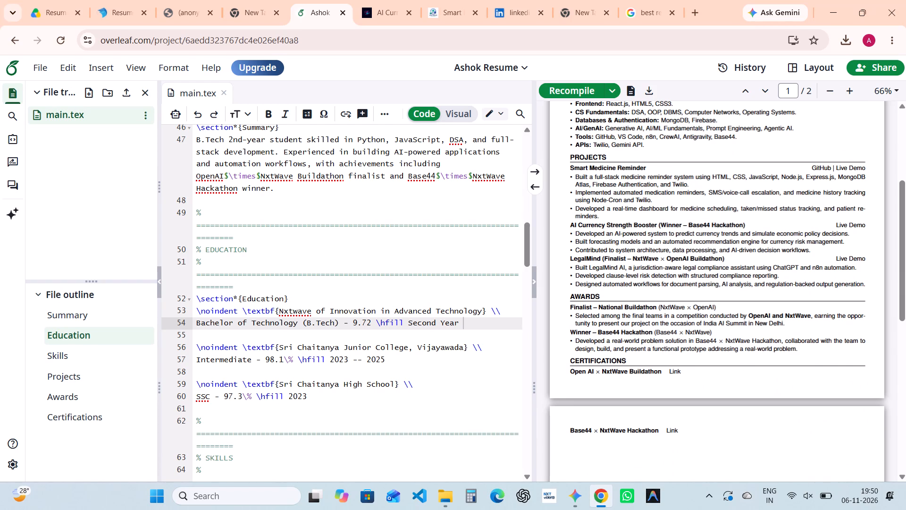
Examine the two-page preview from the header to Certifications for content spilling past the first page.
scroll(636, 248, "down", 1)
scroll(636, 248, "up", 2)
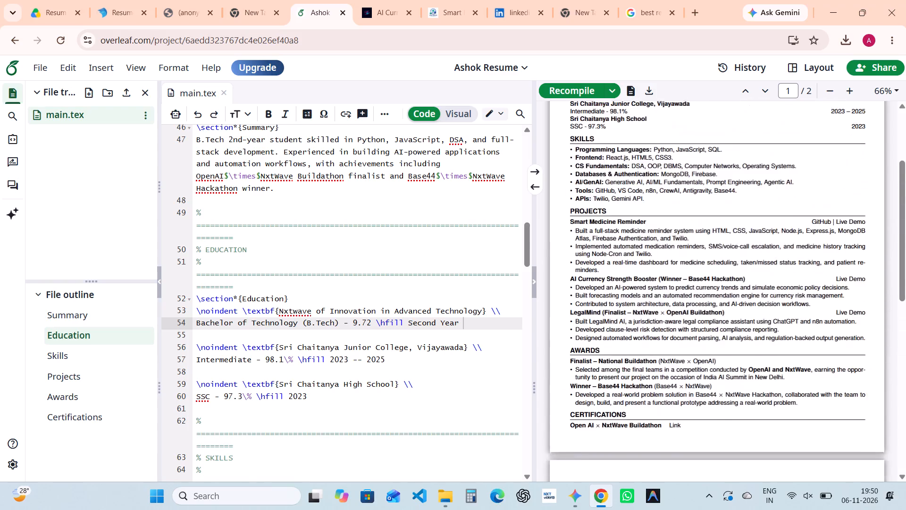
scroll(636, 248, "up", 2)
scroll(636, 248, "down", 2)
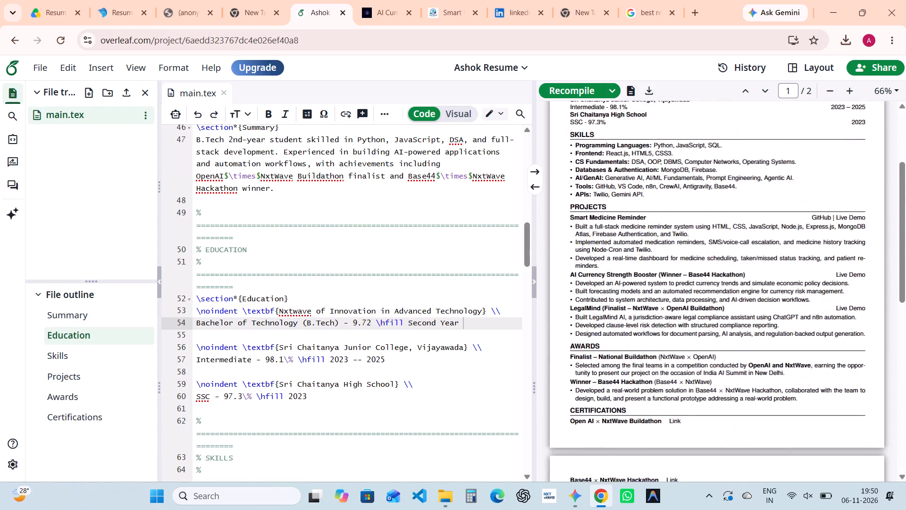
scroll(636, 248, "down", 2)
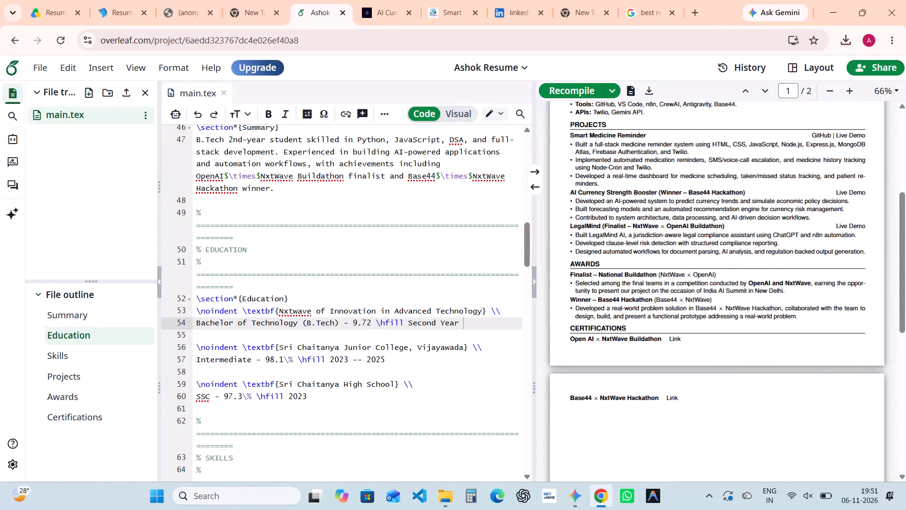
scroll(662, 193, "up", 3)
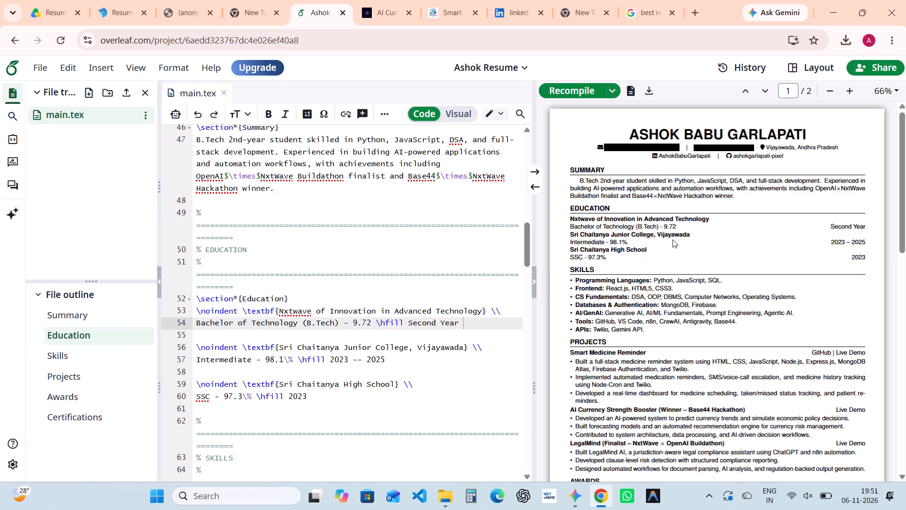
scroll(672, 239, "down", 1)
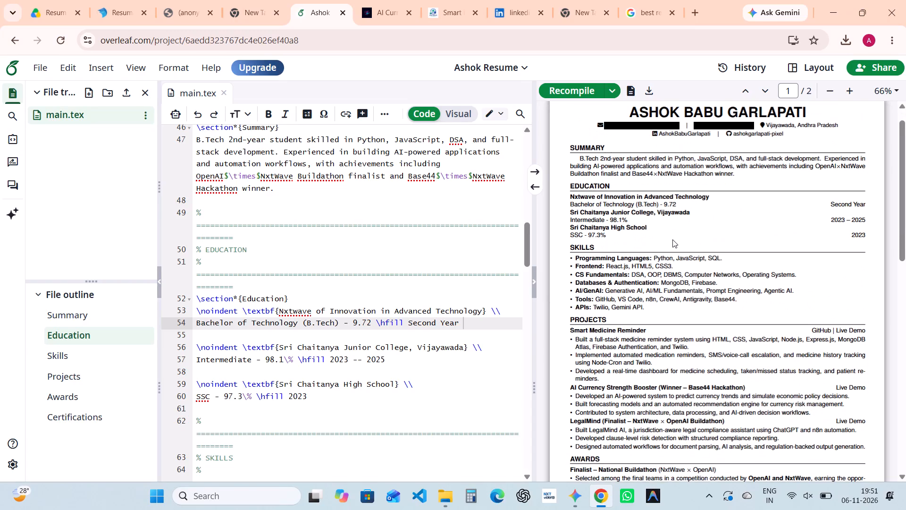
Delete the Sri Chaitanya High School entry and its SSC line from the Education section of the source.
scroll(672, 239, "down", 1)
scroll(317, 362, "down", 1)
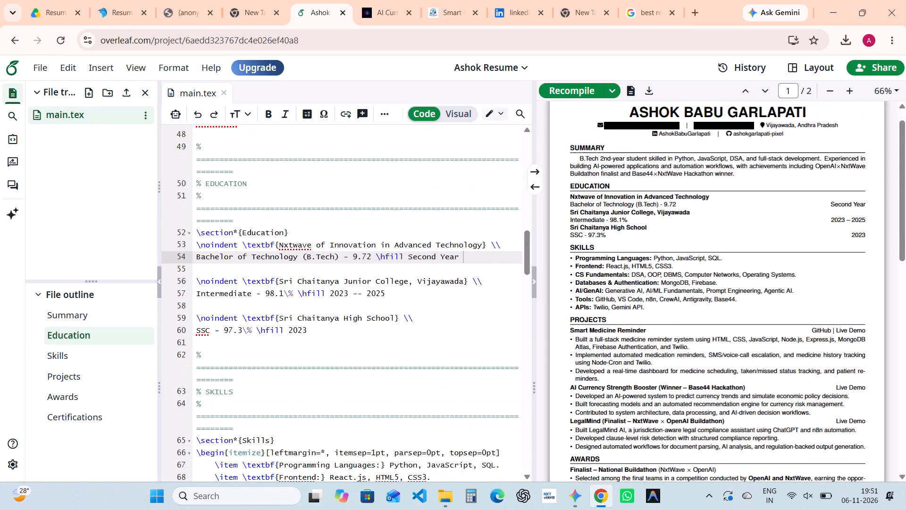
left_click_drag(322, 333, 285, 326)
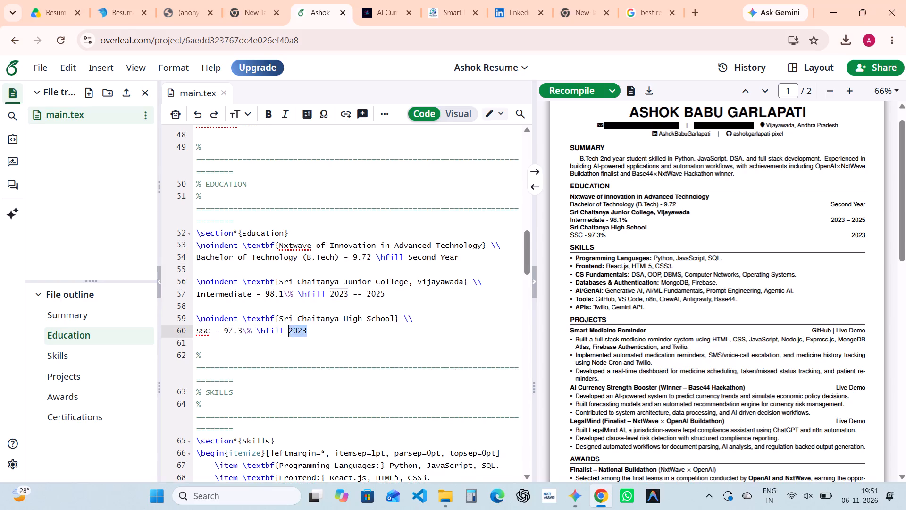
left_click_drag(285, 326, 201, 320)
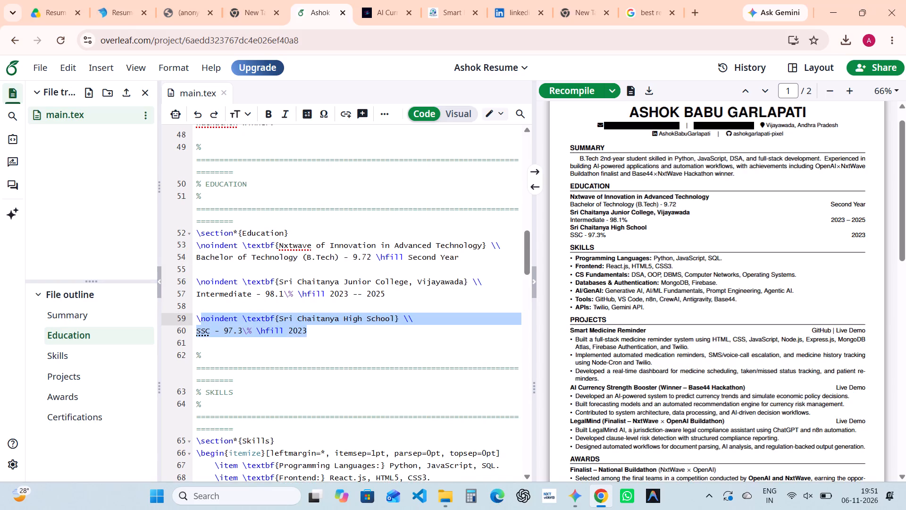
left_click_drag(201, 320, 197, 318)
key("BackSpace")
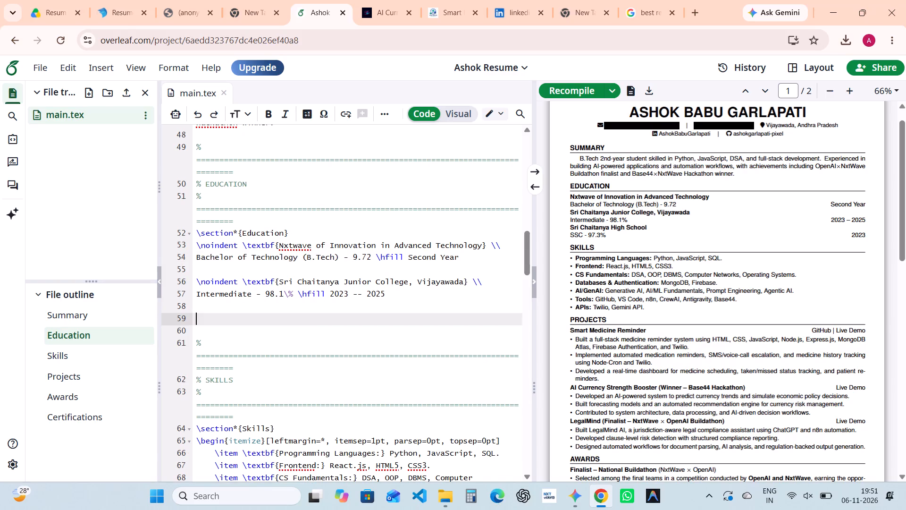
Add a \\ line break after Second Year on the Bachelor of Technology line in Education and recompile.
left_click(463, 255)
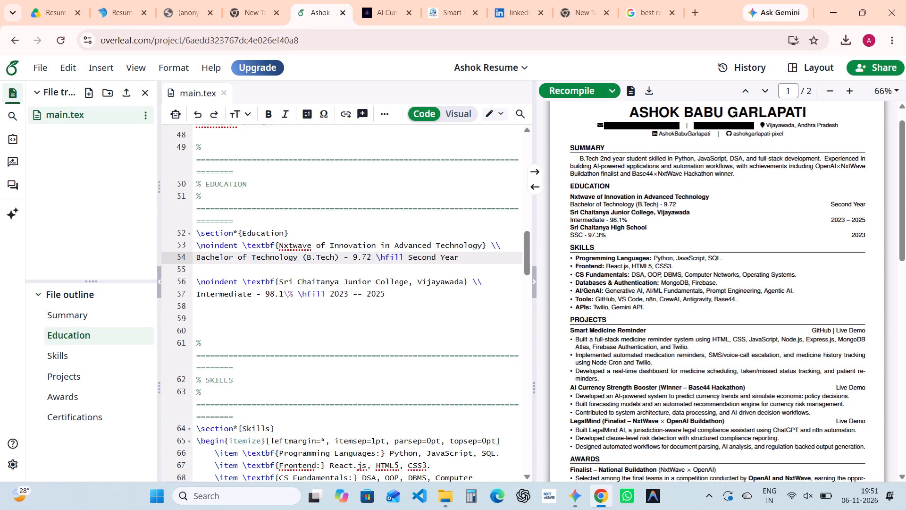
type("\\\\")
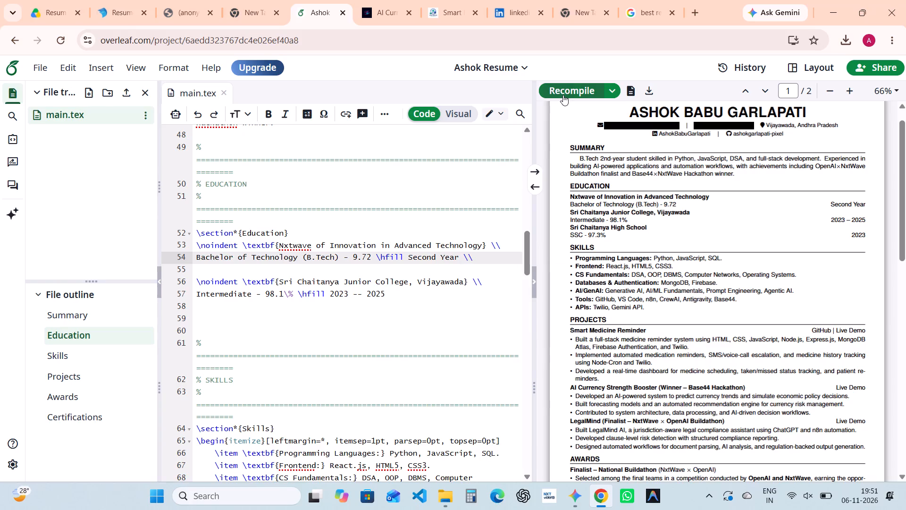
left_click(563, 92)
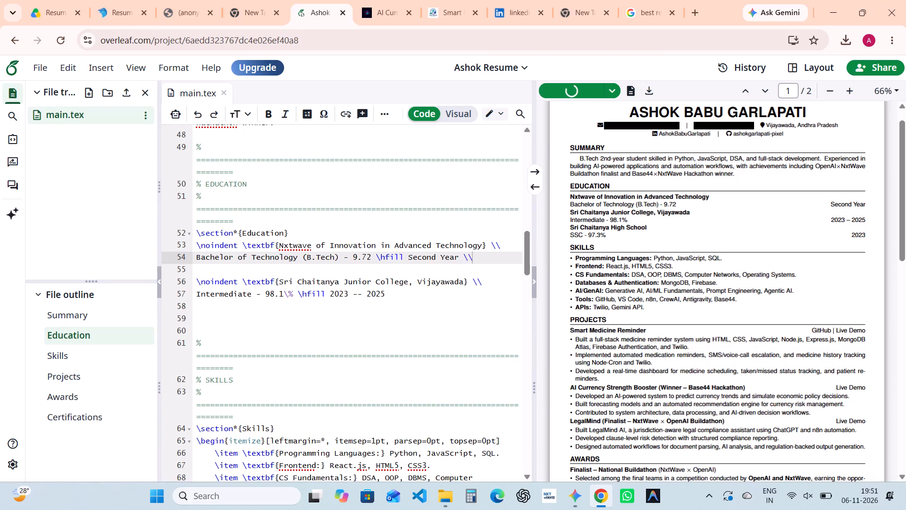
Examine the recompiled preview from the header to Certifications for page fit, Education spacing and the project links.
scroll(635, 158, "down", 1)
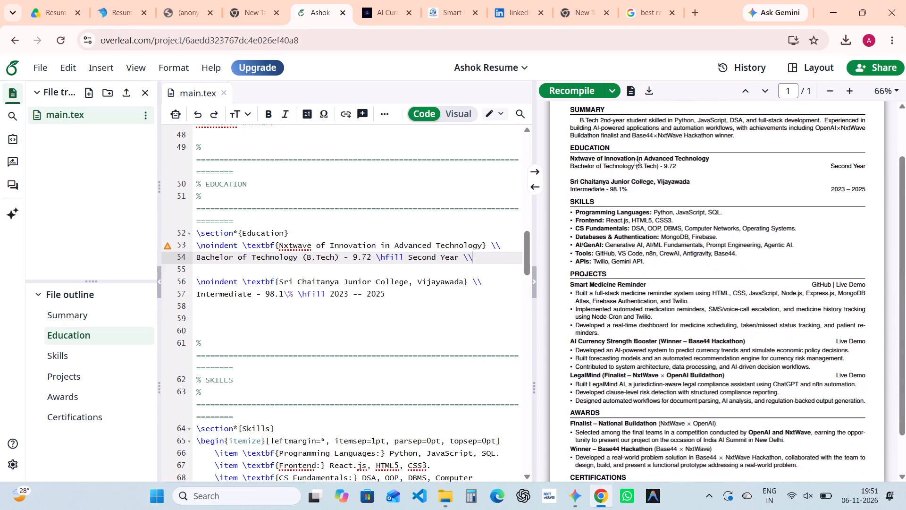
scroll(635, 158, "down", 3)
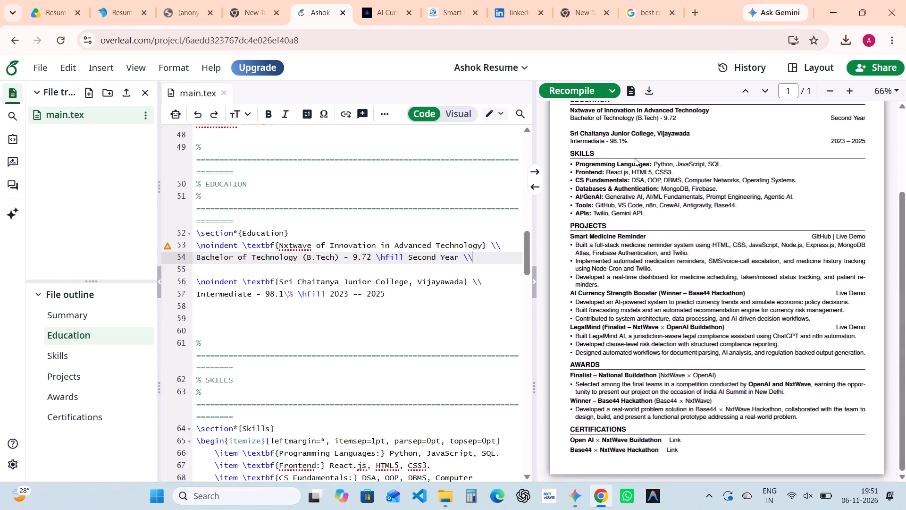
scroll(635, 158, "up", 4)
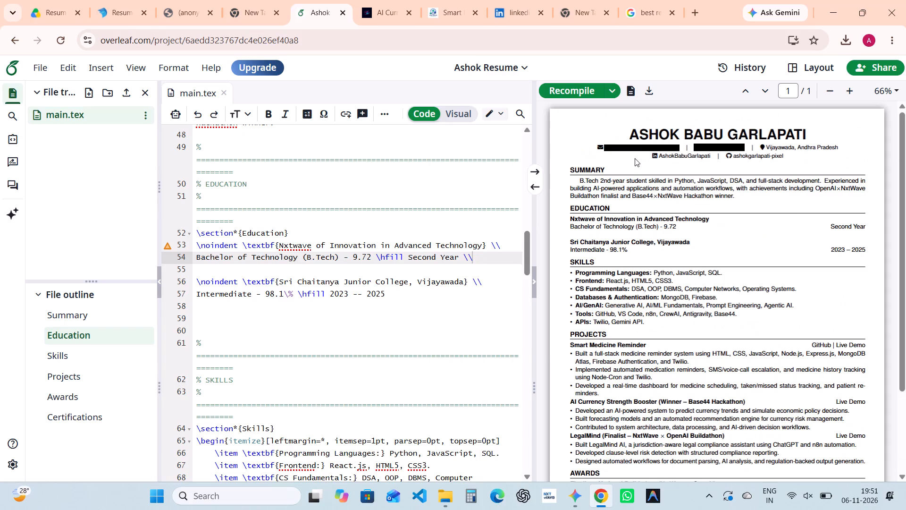
scroll(635, 158, "down", 1)
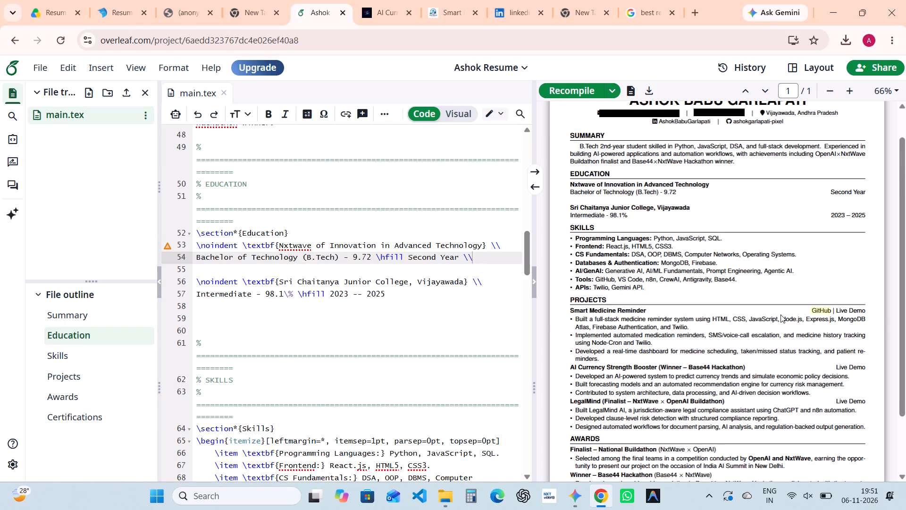
scroll(780, 314, "down", 1)
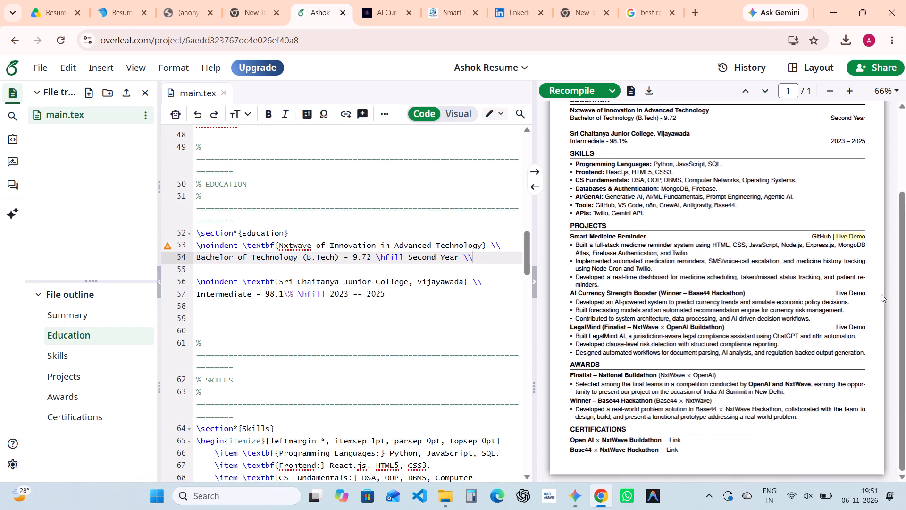
scroll(881, 341, "down", 3)
Review the Skills and Projects source against the compiled preview, checking the project link labels and layout.
scroll(403, 266, "down", 1)
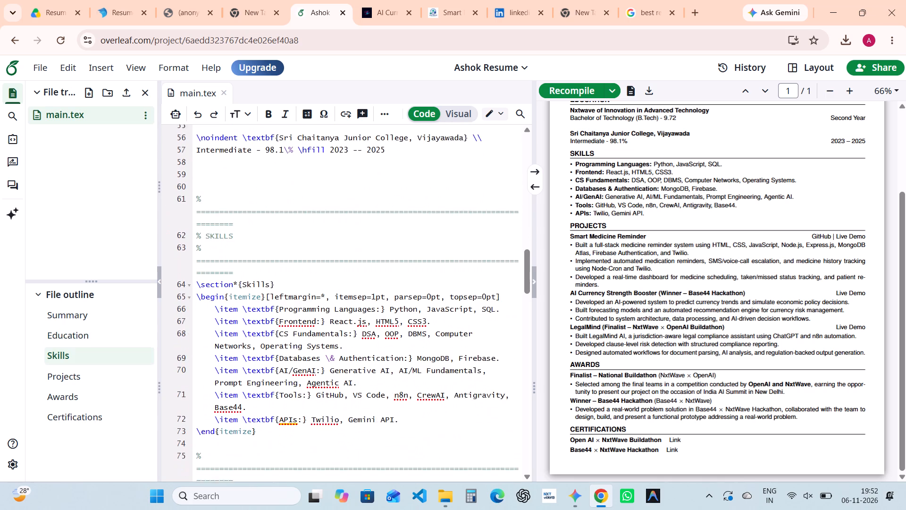
scroll(403, 266, "down", 2)
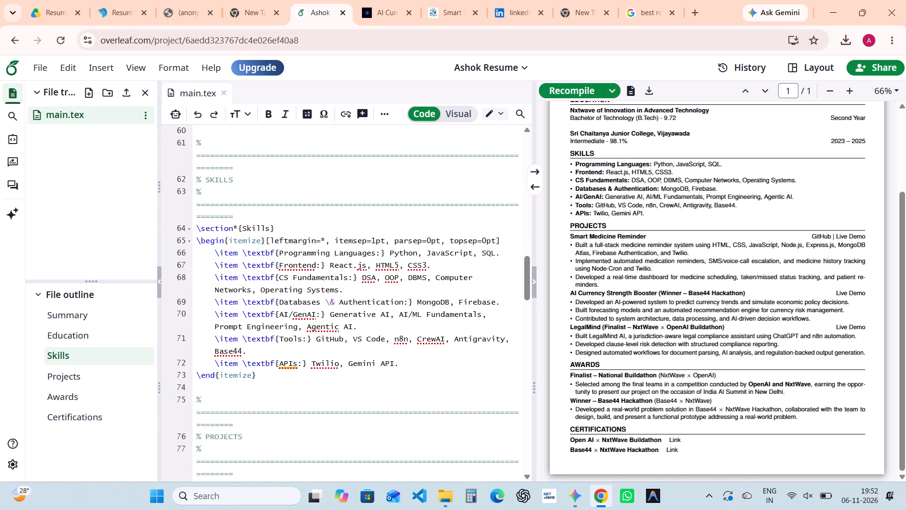
scroll(403, 266, "down", 1)
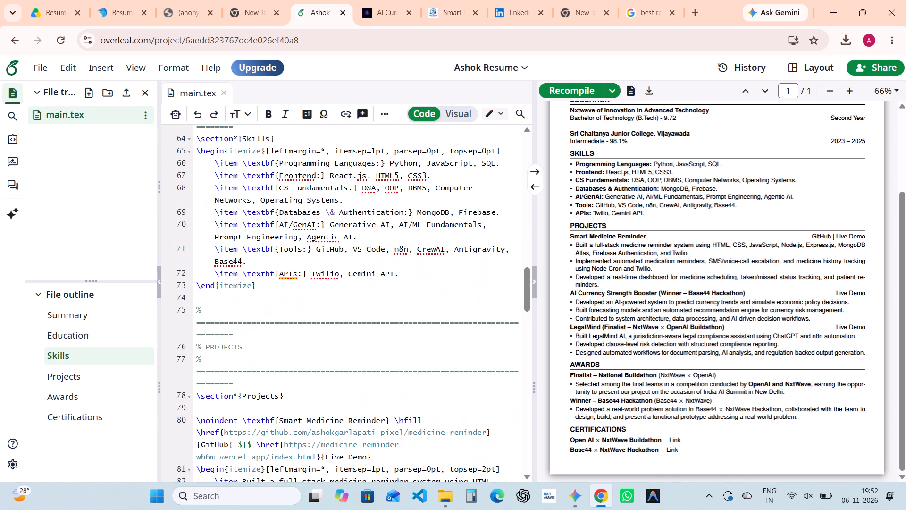
scroll(397, 268, "down", 2)
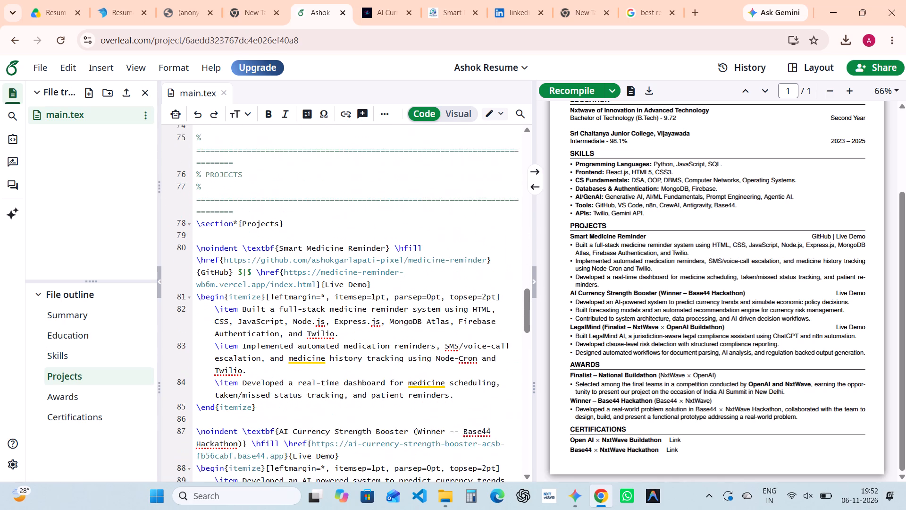
scroll(397, 268, "down", 3)
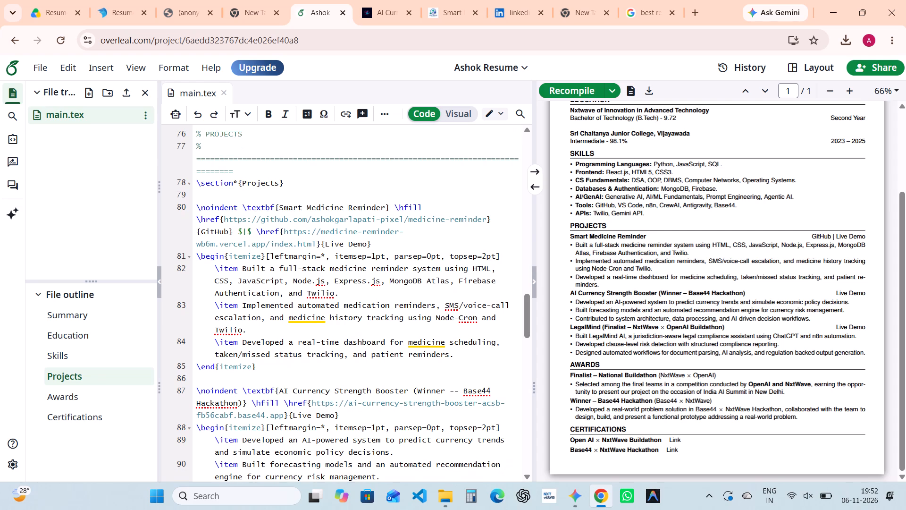
scroll(397, 268, "down", 2)
scroll(397, 268, "up", 2)
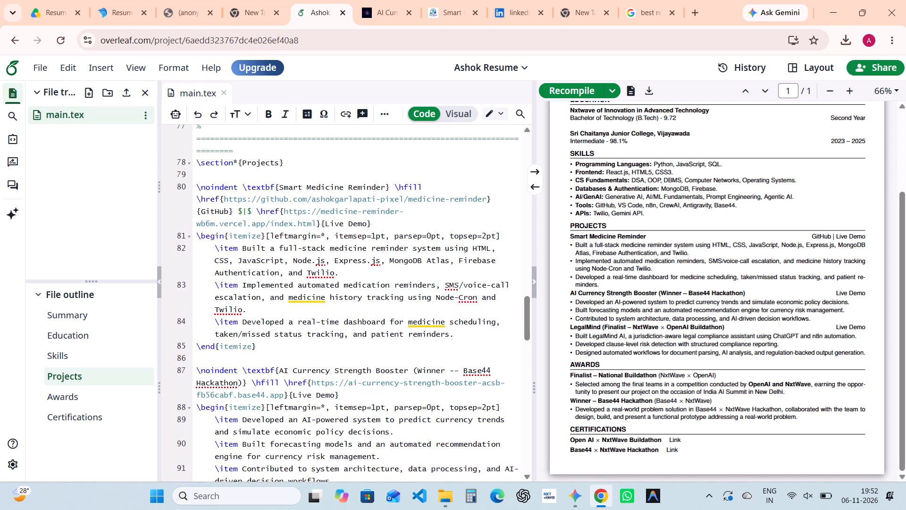
scroll(397, 268, "up", 1)
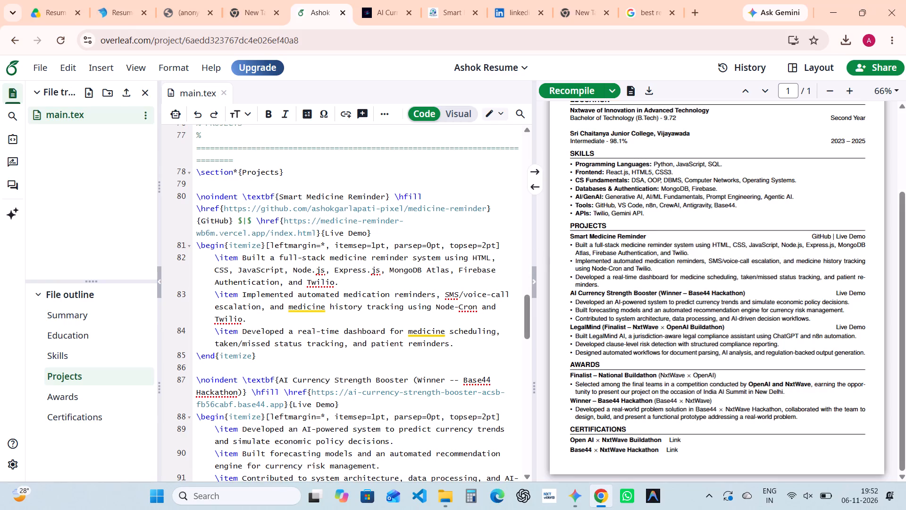
scroll(600, 272, "up", 2)
scroll(600, 272, "down", 4)
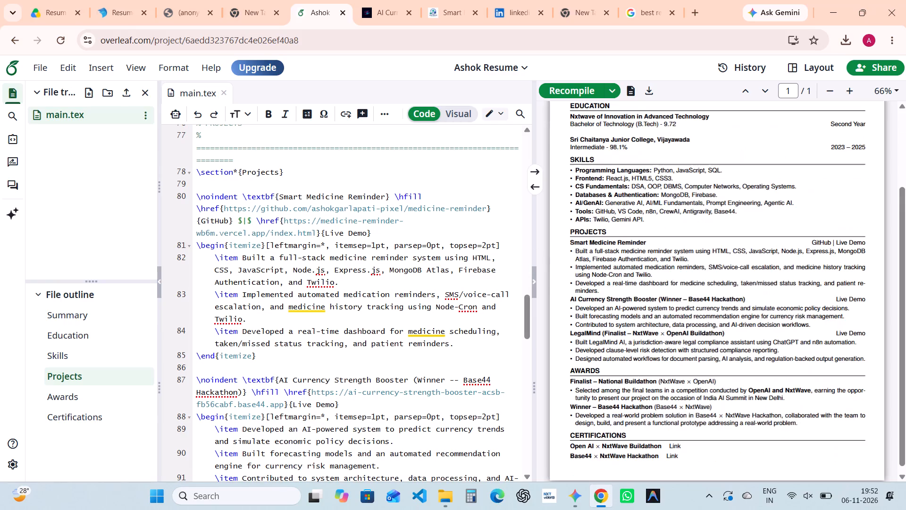
scroll(600, 272, "down", 1)
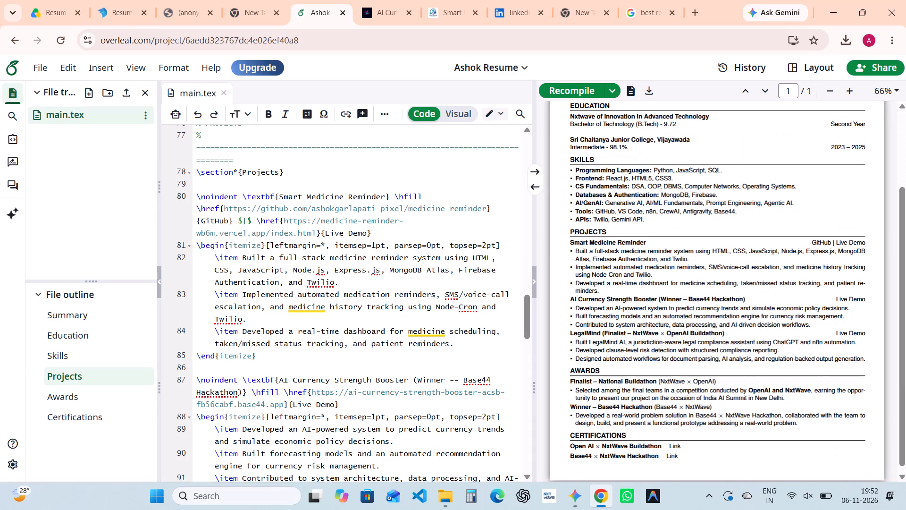
scroll(770, 184, "up", 3)
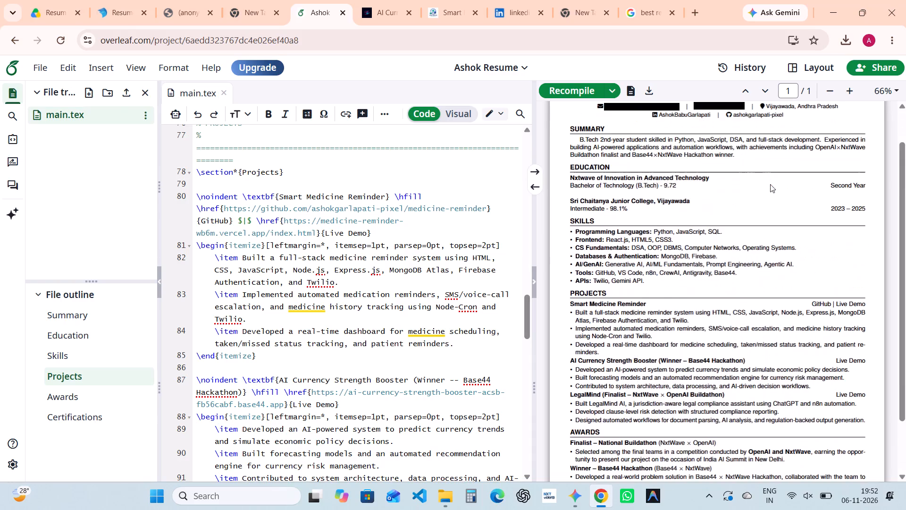
scroll(770, 184, "down", 3)
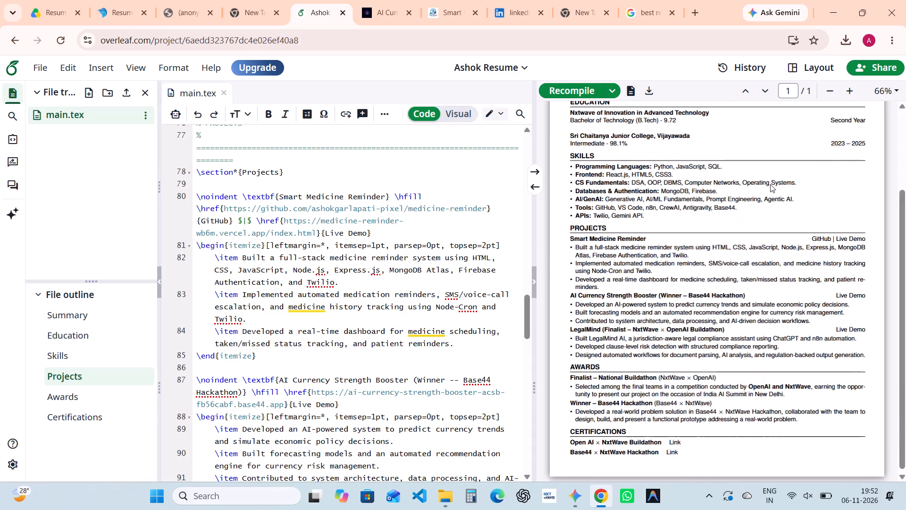
scroll(770, 184, "down", 1)
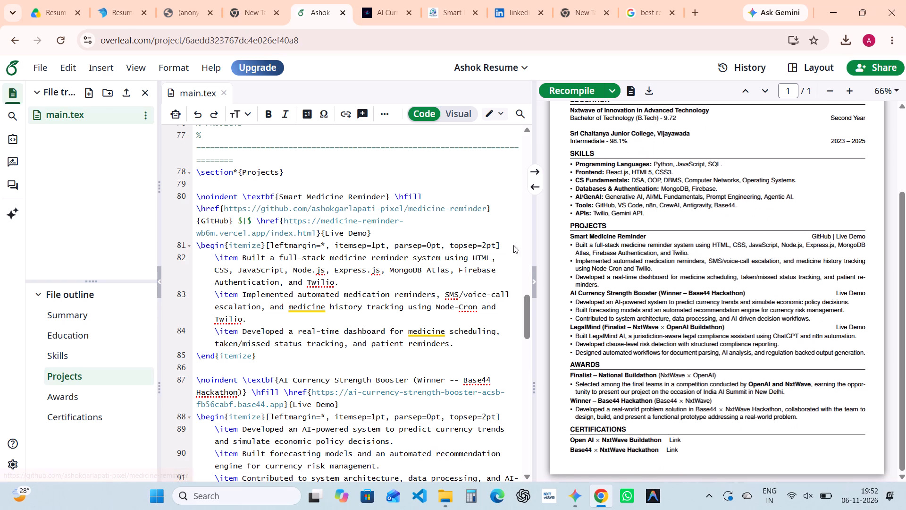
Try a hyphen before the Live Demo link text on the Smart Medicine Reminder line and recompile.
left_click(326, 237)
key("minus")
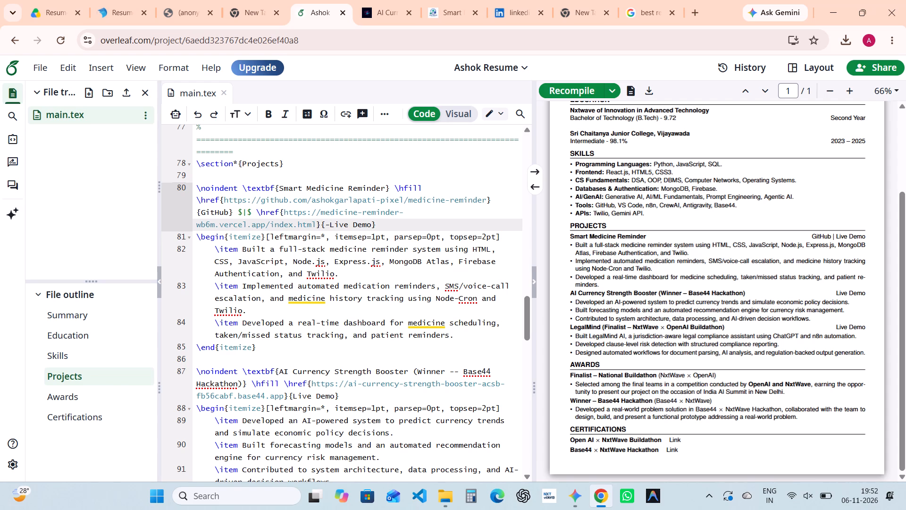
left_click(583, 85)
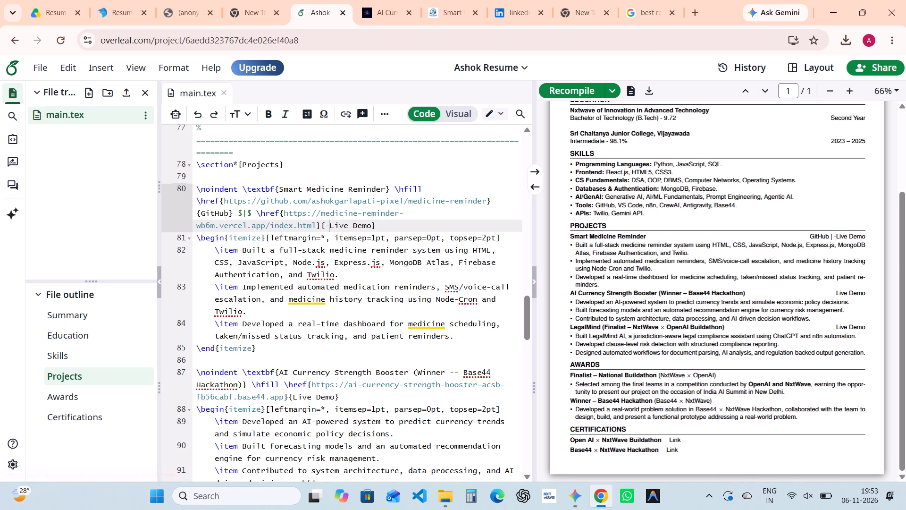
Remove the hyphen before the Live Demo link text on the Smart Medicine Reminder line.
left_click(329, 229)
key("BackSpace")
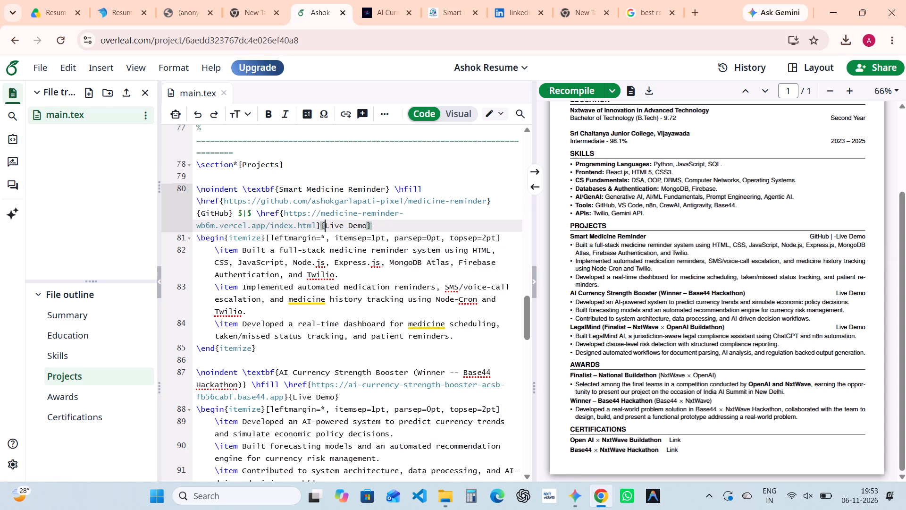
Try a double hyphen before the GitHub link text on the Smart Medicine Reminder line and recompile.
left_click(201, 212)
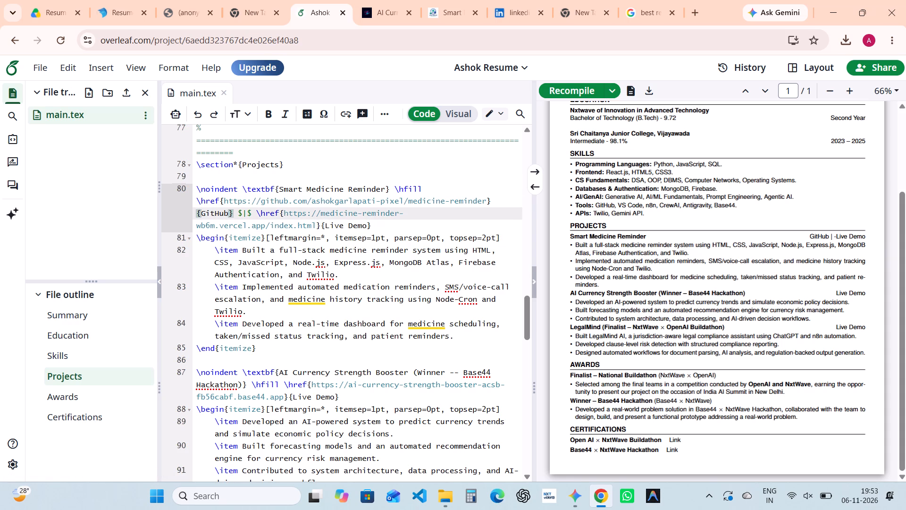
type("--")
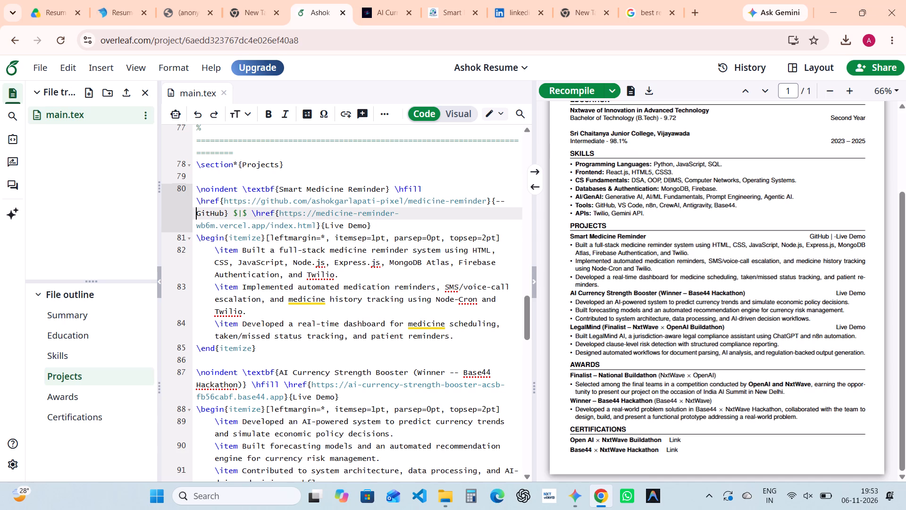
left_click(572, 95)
Remove the double hyphen before the GitHub link text on the Smart Medicine Reminder line and recompile.
left_click_drag(512, 201, 496, 201)
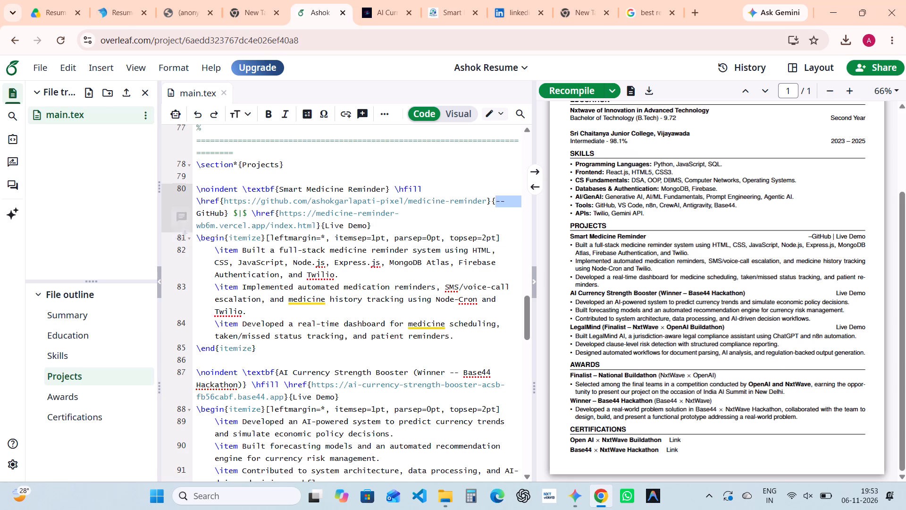
key("BackSpace")
scroll(521, 275, "down", 4)
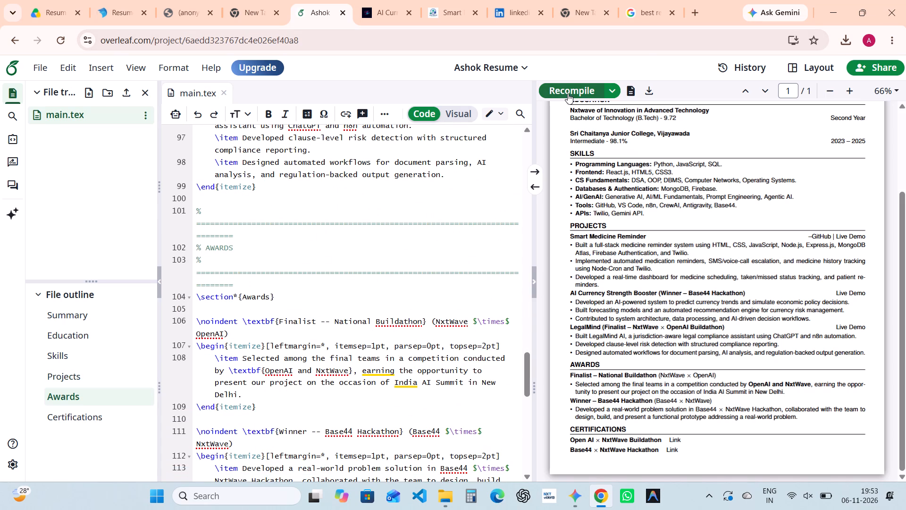
left_click(568, 93)
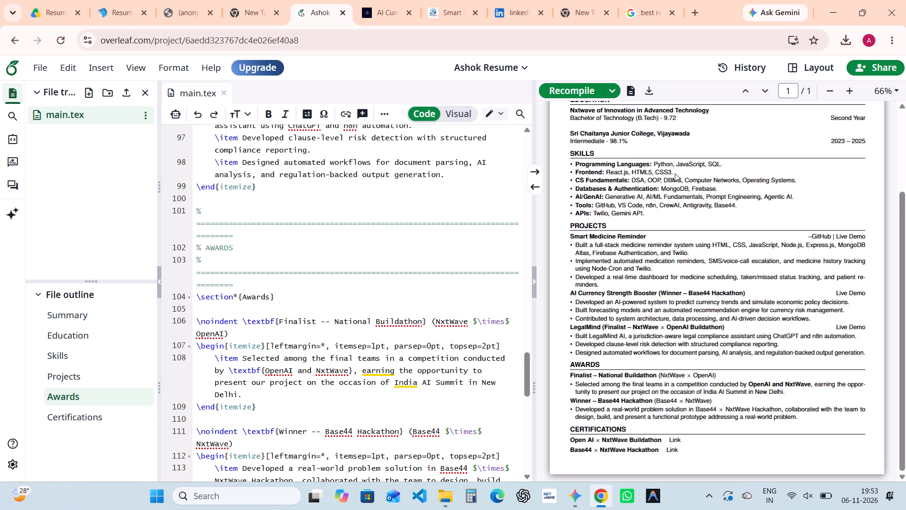
Examine the recompiled resume preview from the header to Certifications for layout, spacing and the project link labels.
left_click(892, 91)
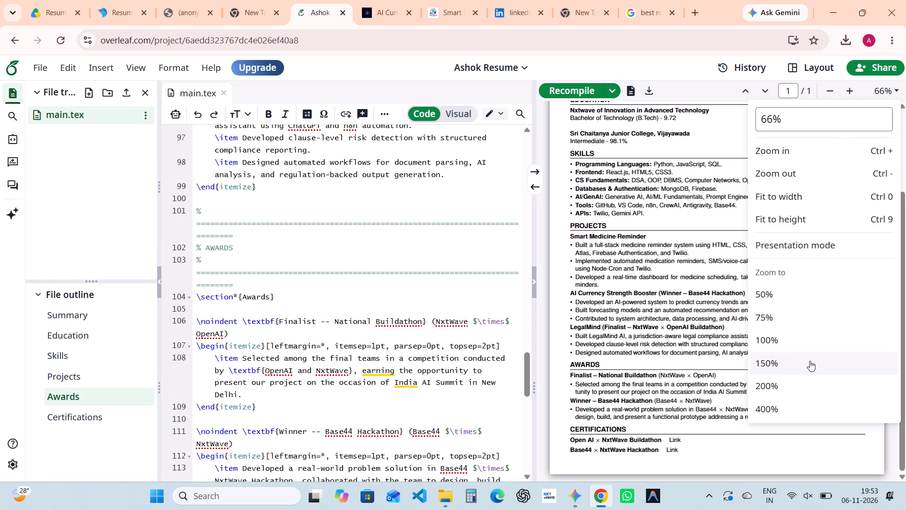
left_click(802, 342)
scroll(779, 251, "left", 1)
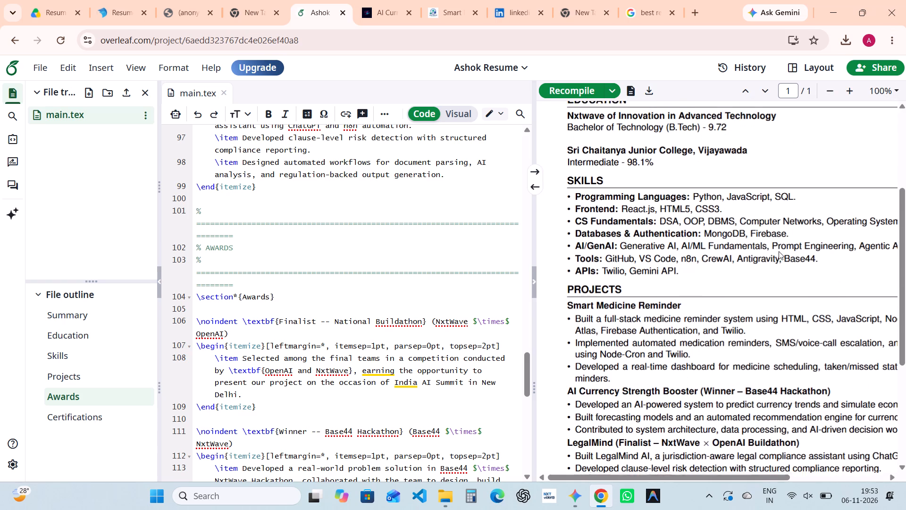
scroll(779, 251, "left", 1)
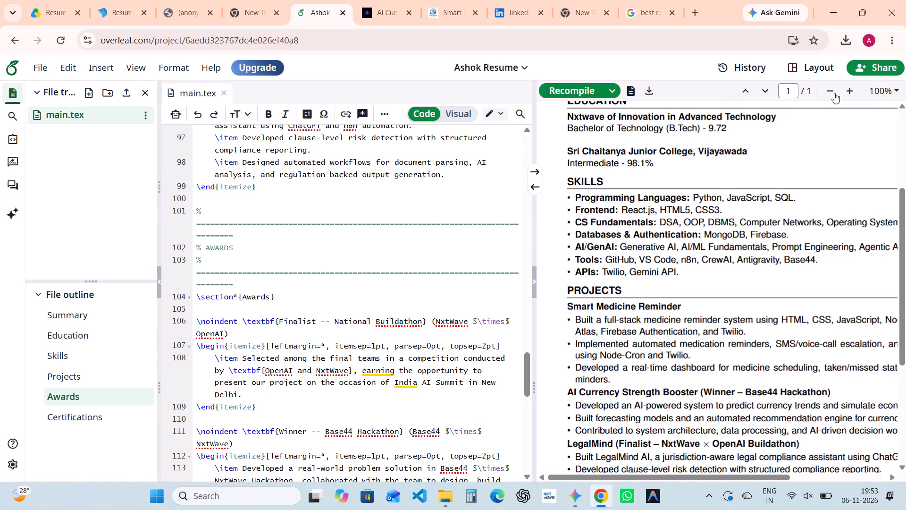
left_click(833, 93)
left_click(833, 93)
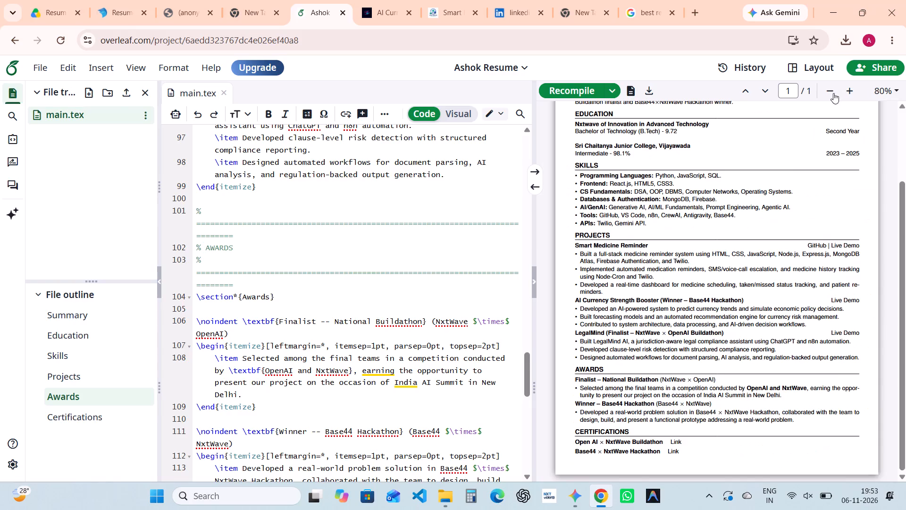
scroll(852, 170, "up", 2)
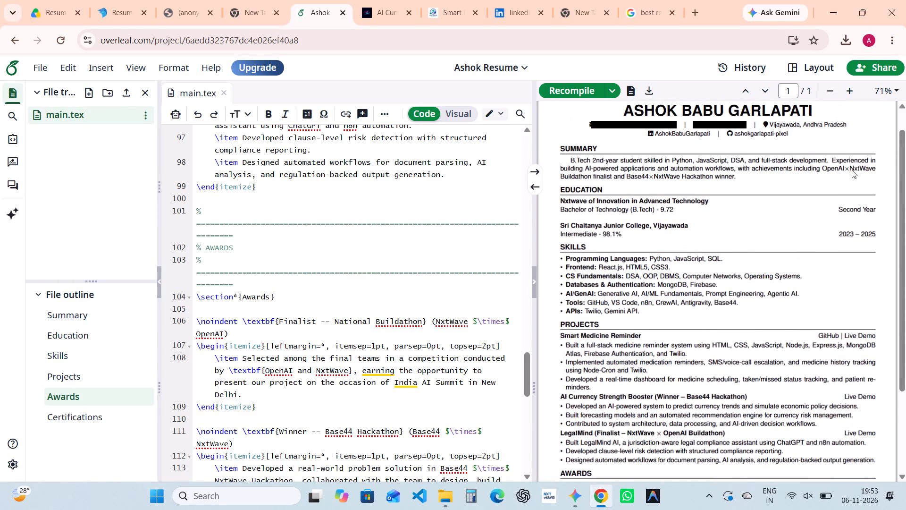
scroll(852, 170, "up", 2)
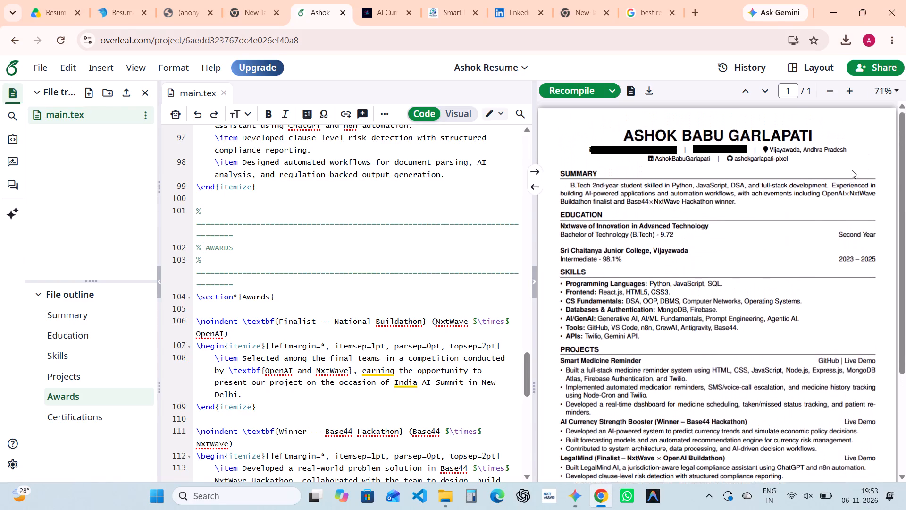
scroll(852, 170, "down", 2)
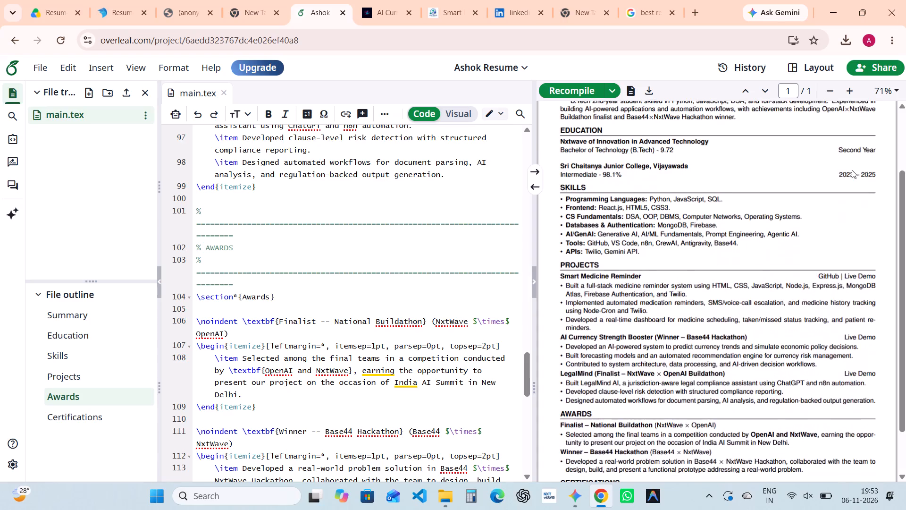
scroll(852, 170, "down", 3)
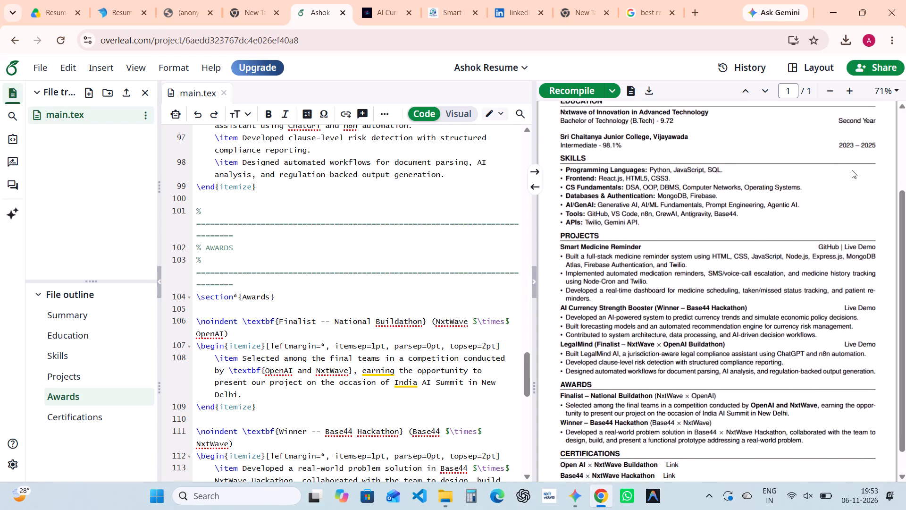
scroll(852, 170, "down", 2)
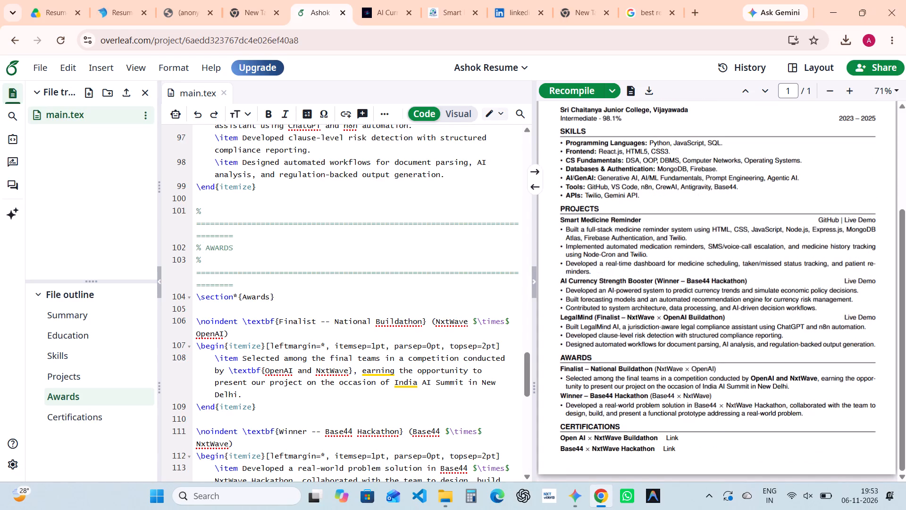
scroll(831, 297, "down", 1)
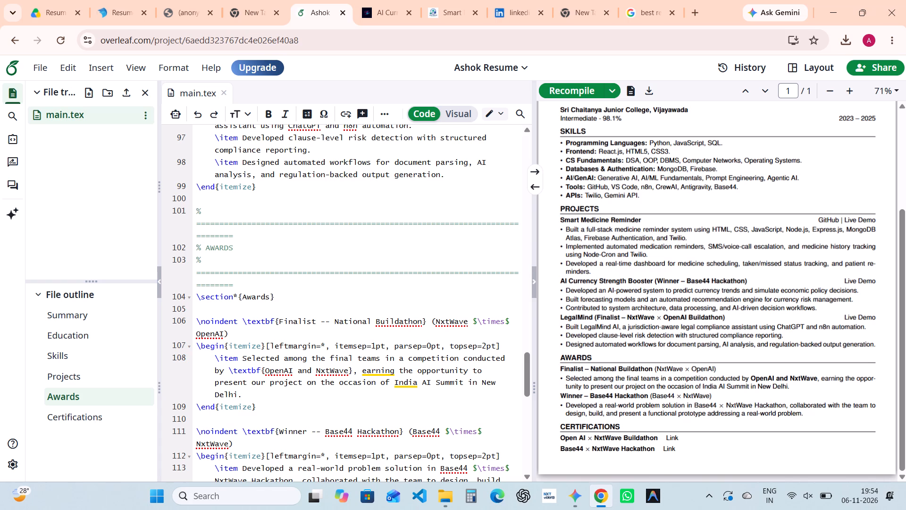
scroll(831, 297, "down", 1)
scroll(831, 297, "up", 1)
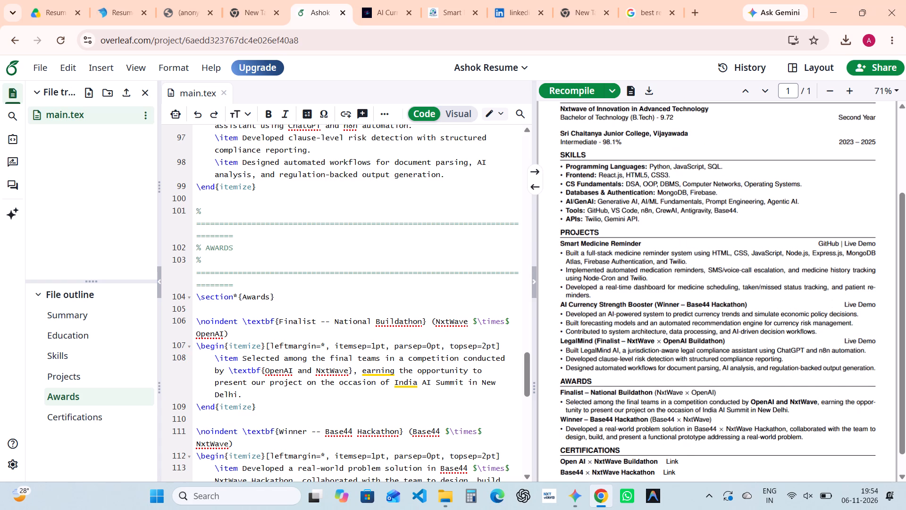
scroll(831, 297, "up", 1)
scroll(831, 297, "down", 1)
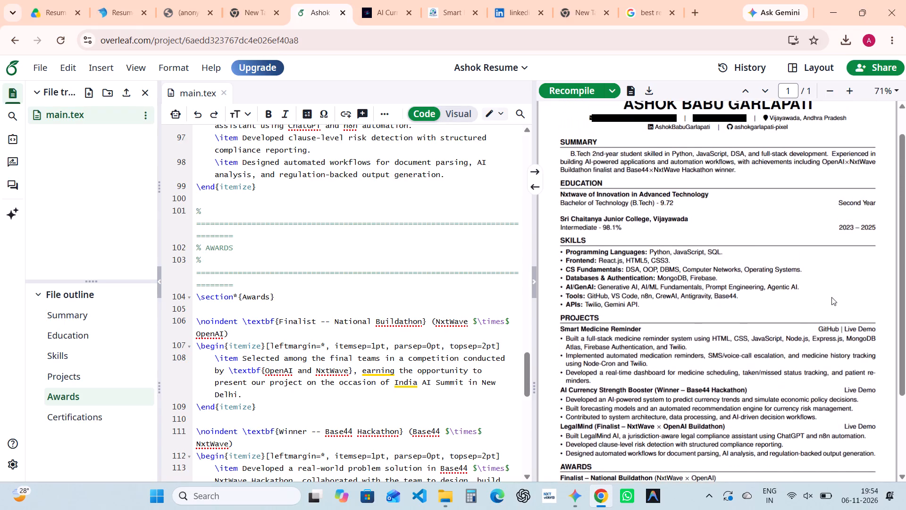
scroll(831, 297, "down", 2)
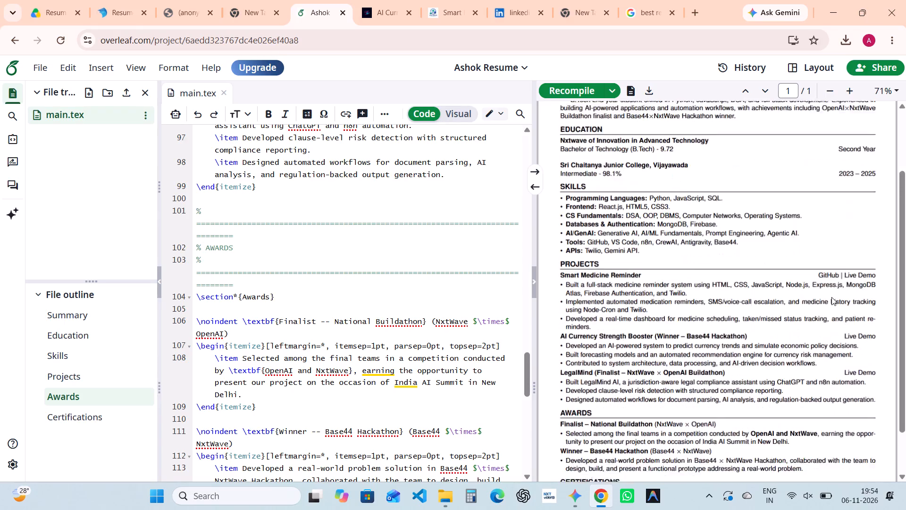
scroll(831, 297, "down", 1)
scroll(831, 297, "up", 3)
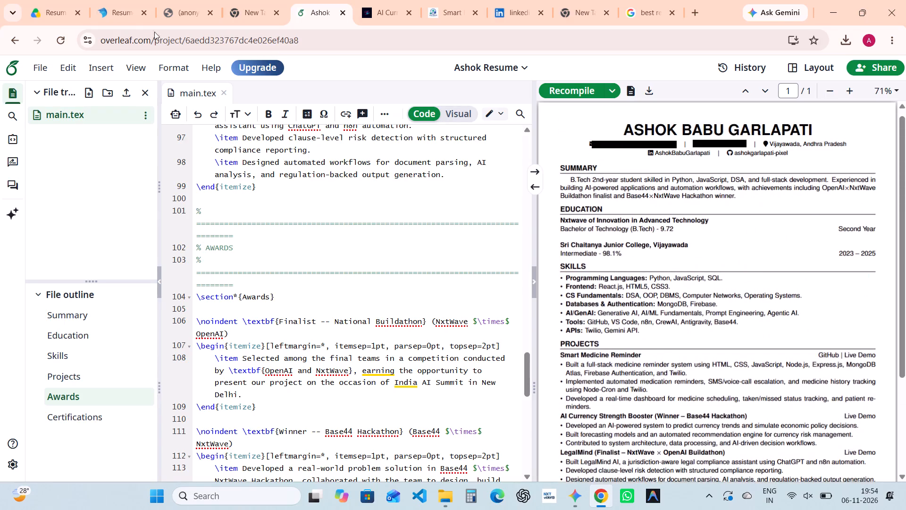
Switch to the resume session recording in Google Drive and show it full screen at 1080p quality.
left_click(103, 7)
left_click(51, 2)
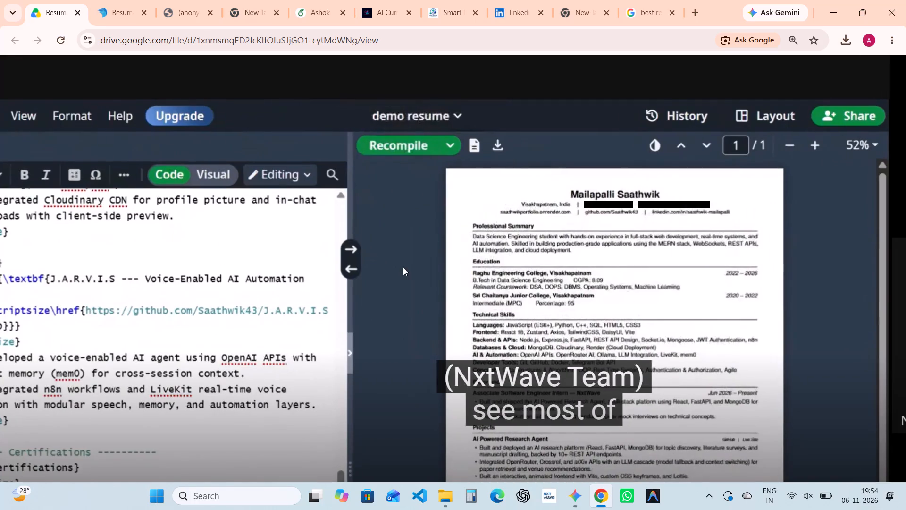
scroll(582, 281, "down", 3)
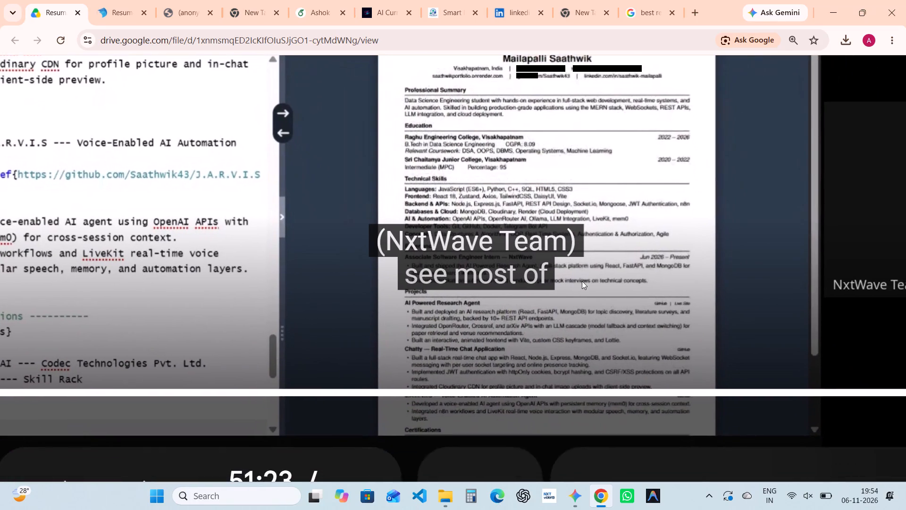
scroll(582, 281, "left", 1)
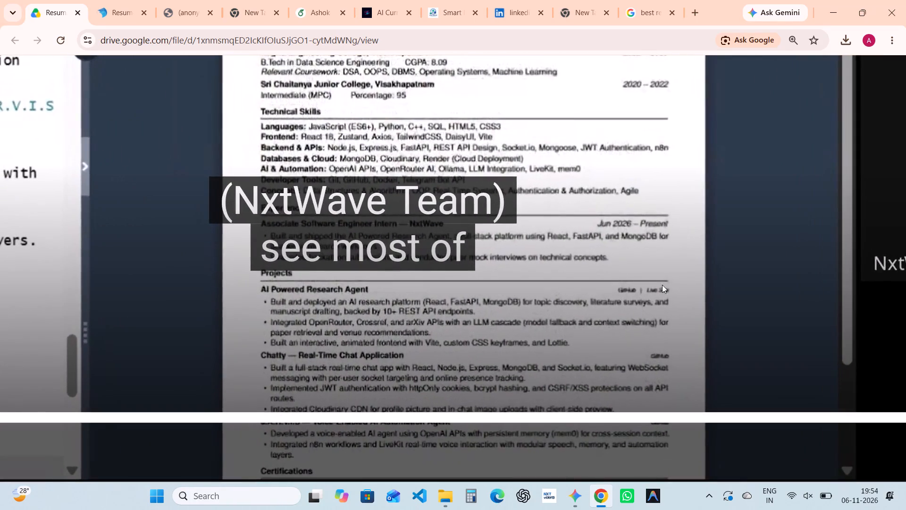
scroll(695, 290, "down", 1)
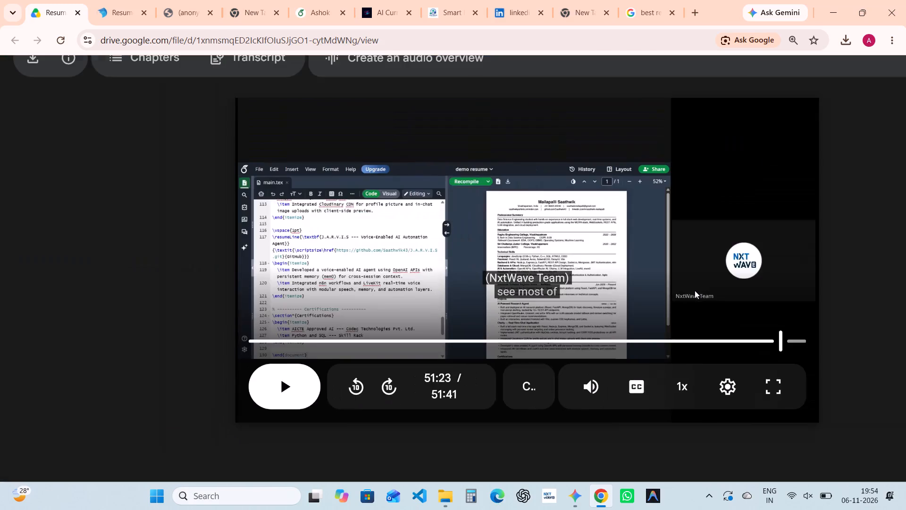
left_click(733, 385)
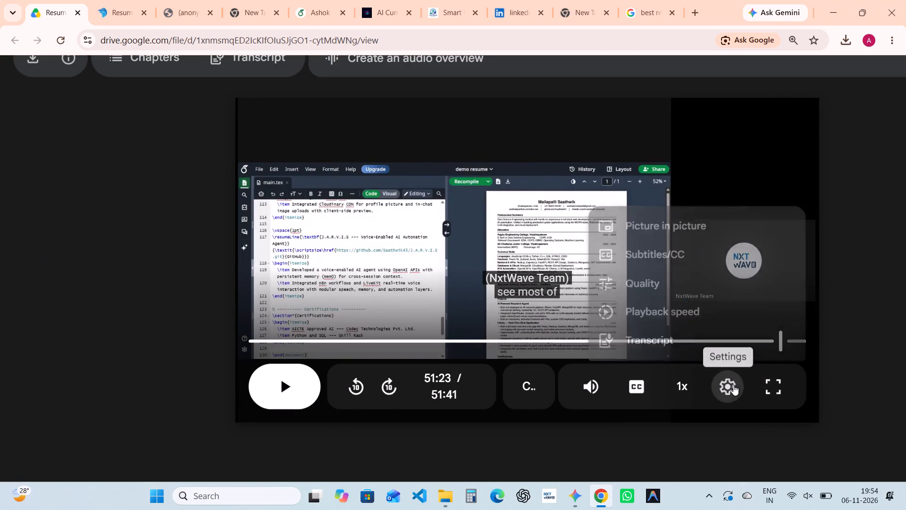
left_click(655, 272)
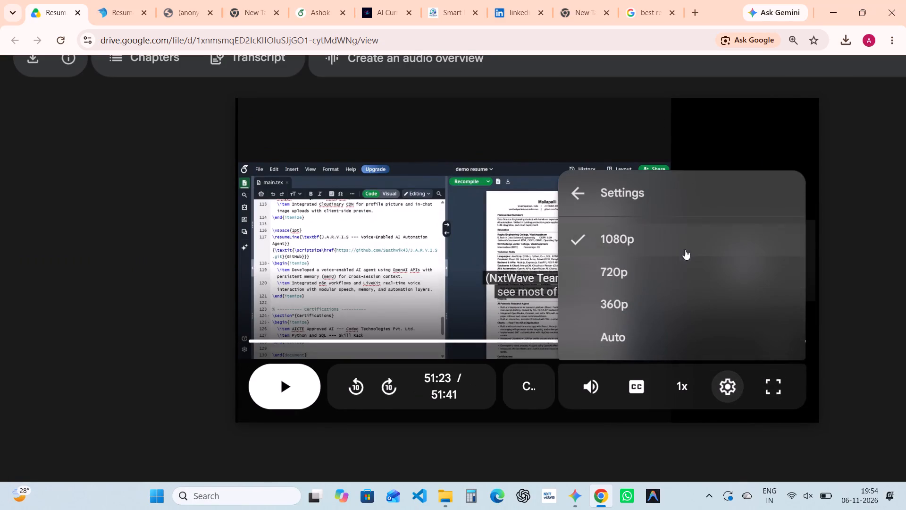
left_click(682, 239)
left_click(769, 385)
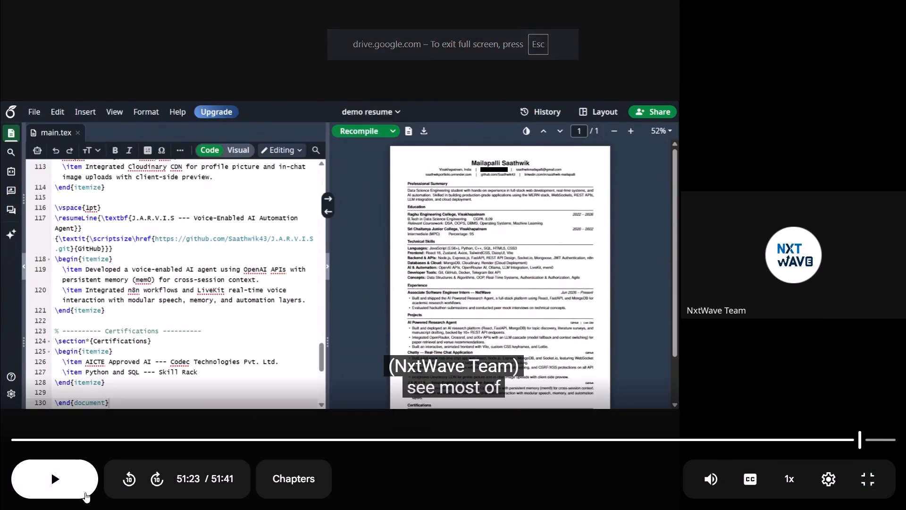
Play the recording, pause it at 50:02 on the demo resume's Education and Technical Skills sections, and turn off the captions.
left_click(69, 482)
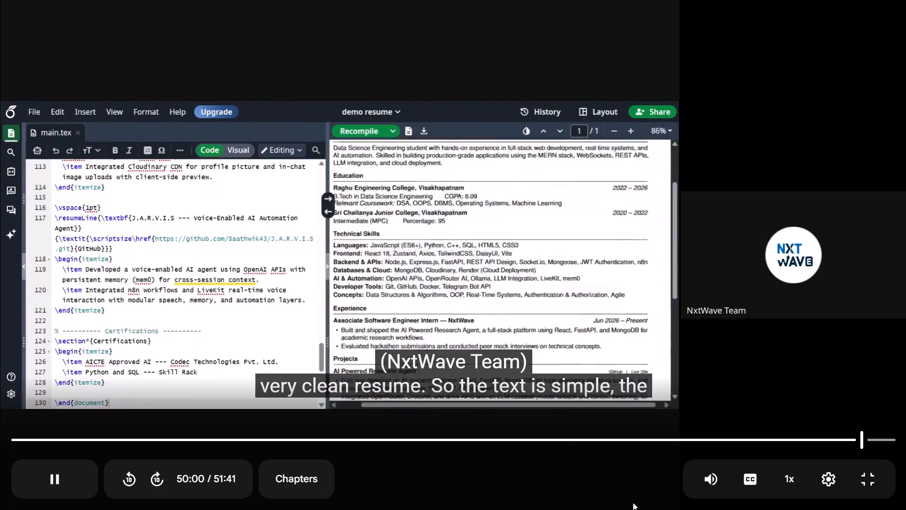
key("space")
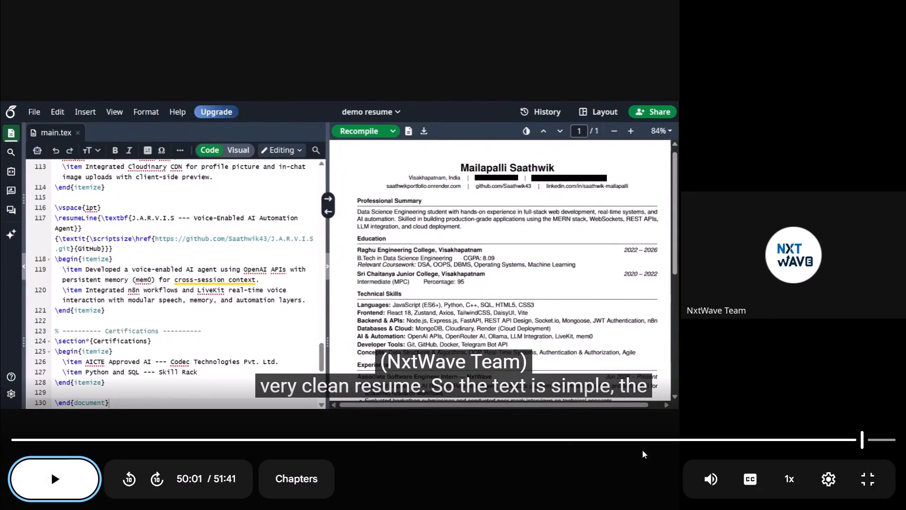
left_click(756, 365)
left_click(756, 365)
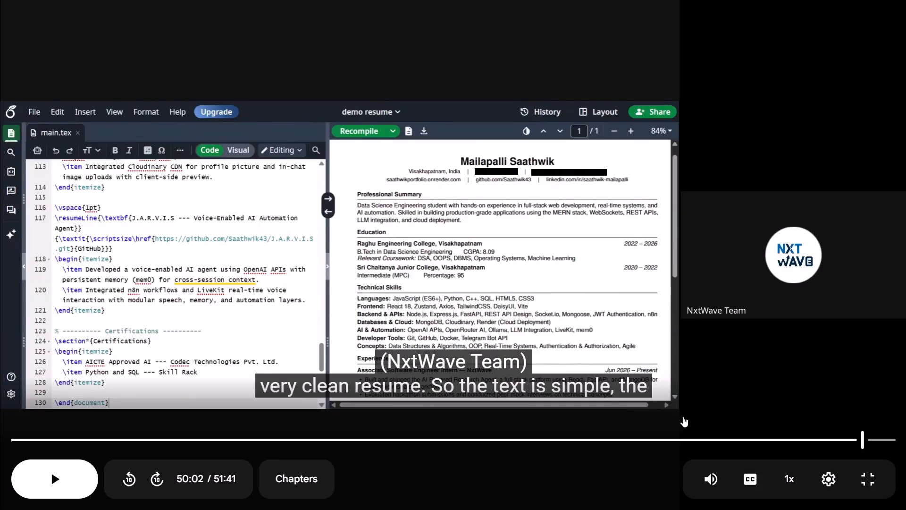
left_click(747, 476)
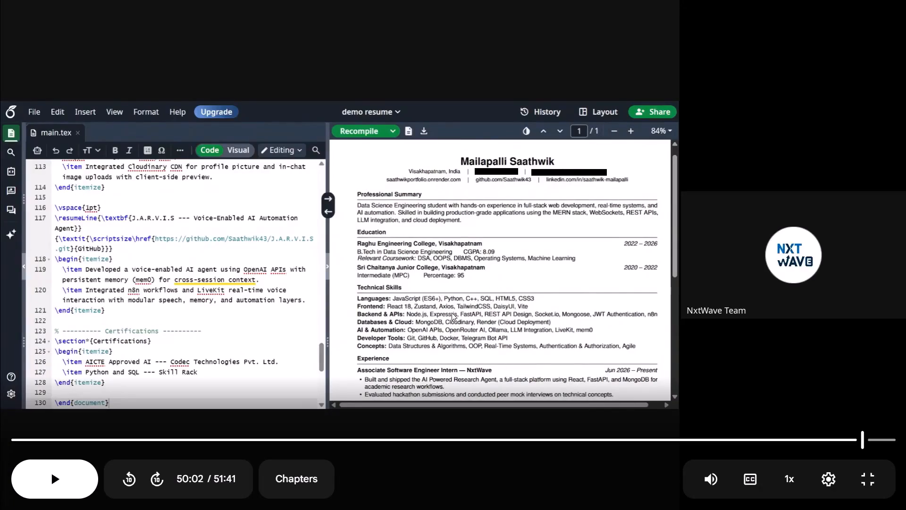
scroll(452, 313, "down", 1)
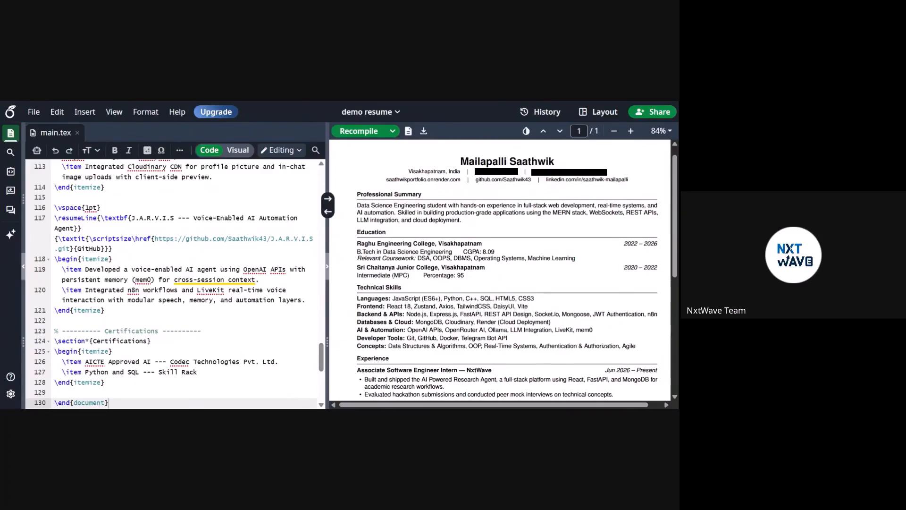
scroll(452, 313, "down", 1)
Capture a screen snip of the demo resume's Education and Technical Skills sections from the paused recording.
key("Print")
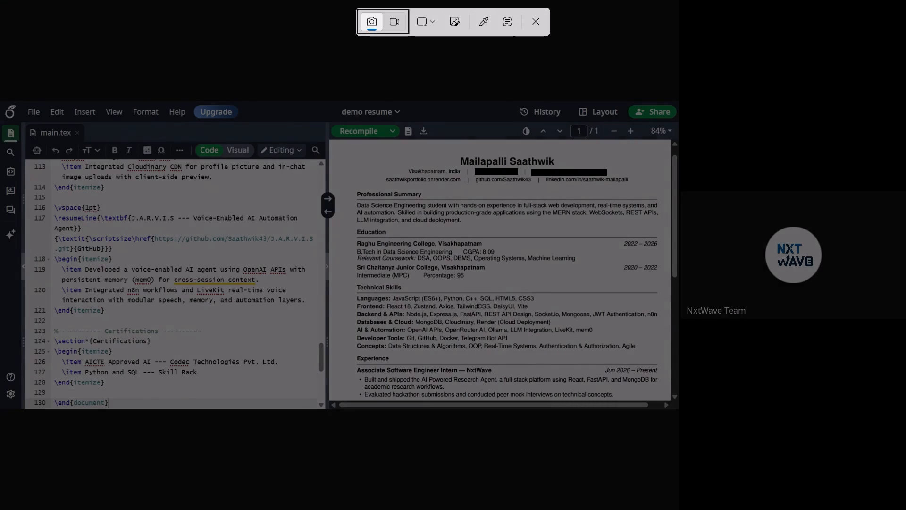
left_click_drag(350, 216, 649, 365)
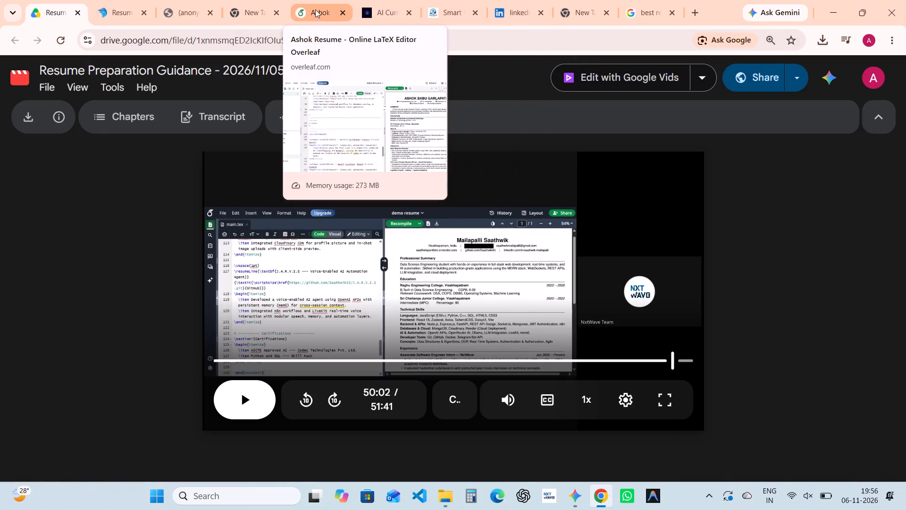
Replace all of main.tex in the Overleaf Ashok Resume project with the copied code and recompile.
left_click(312, 9)
left_click(335, 270)
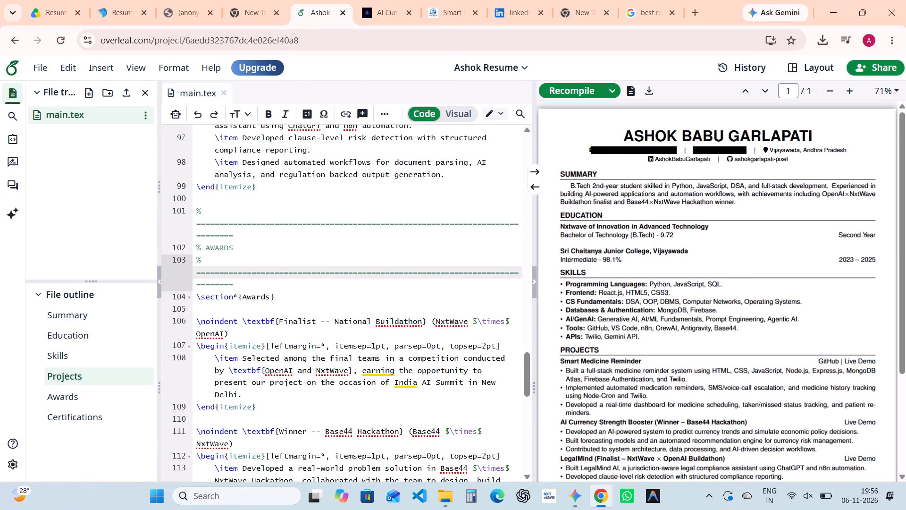
key("ctrl+a")
key("ctrl+v")
scroll(390, 257, "up", 3)
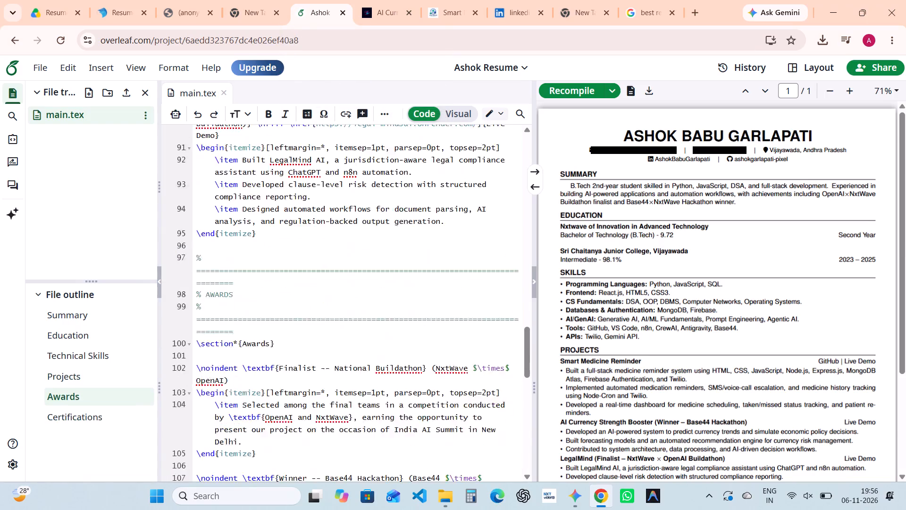
left_click(567, 90)
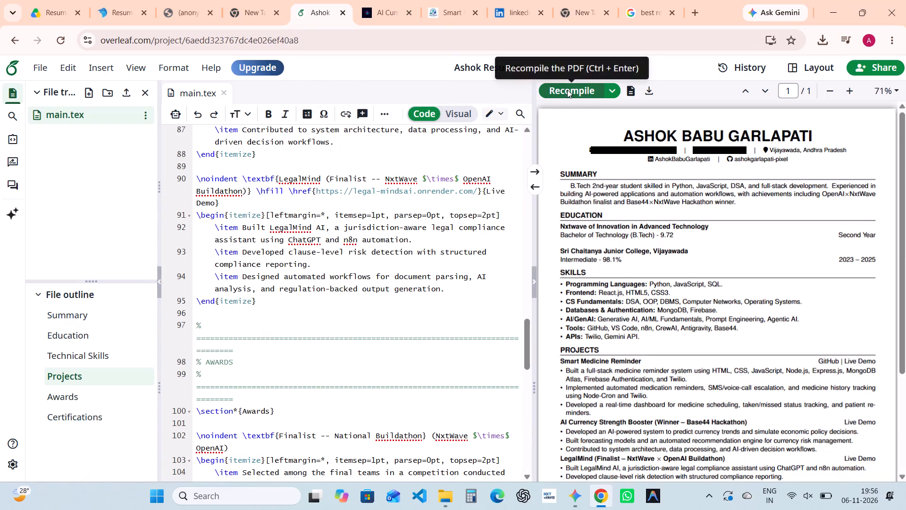
Examine the restyled resume in the Visual and Code editor views and the recompiled preview, from header to Certifications.
left_click(459, 114)
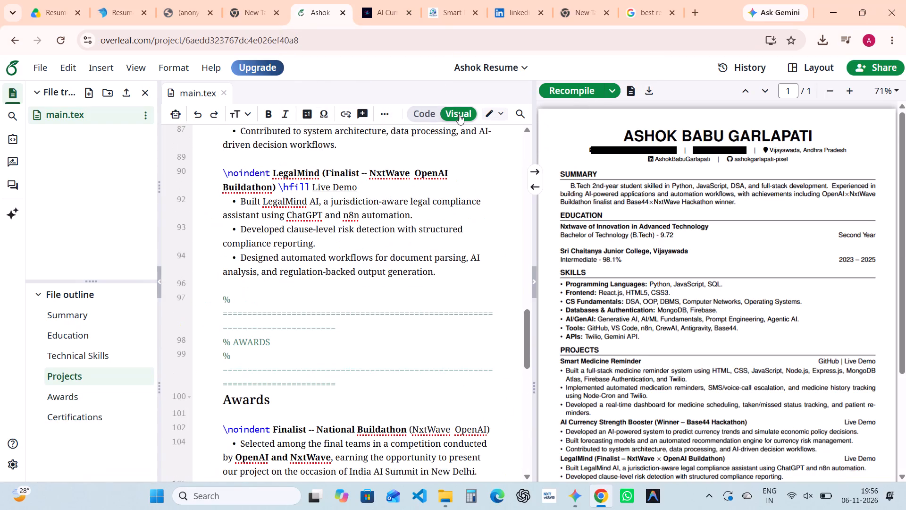
scroll(370, 186, "up", 5)
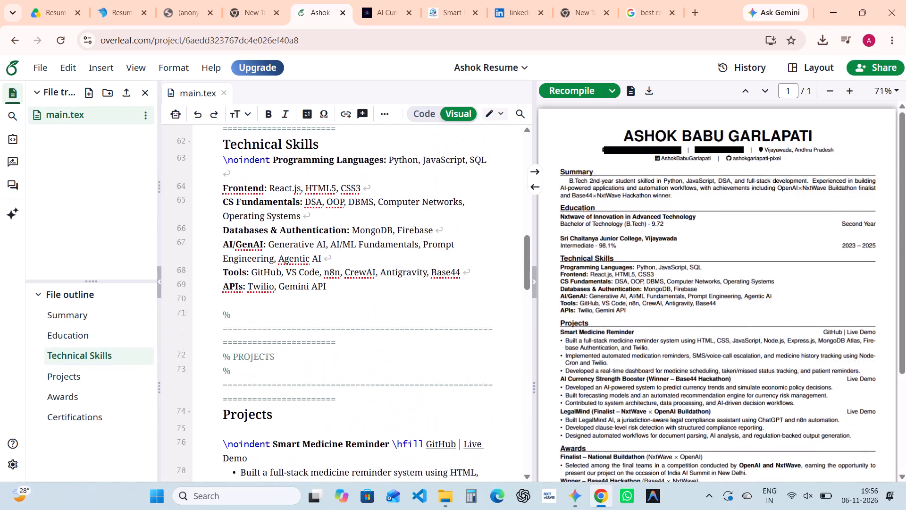
scroll(370, 186, "up", 3)
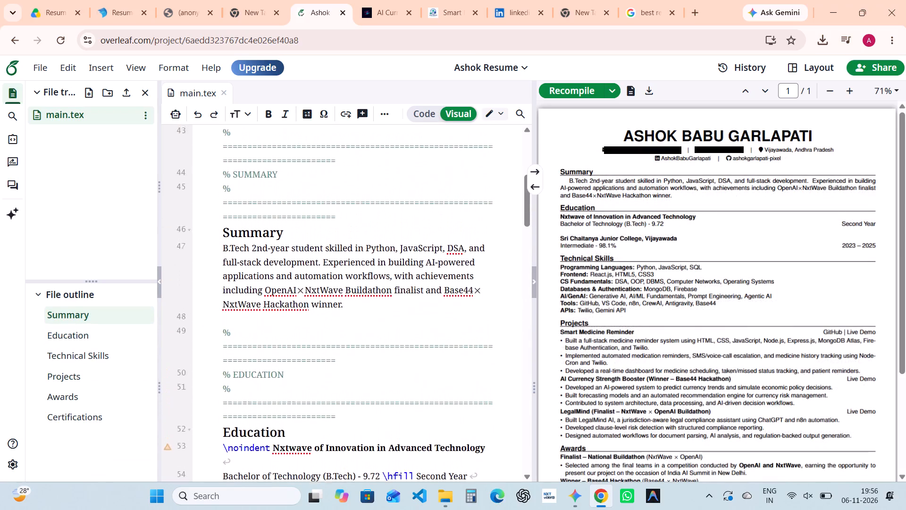
scroll(370, 186, "up", 4)
scroll(370, 186, "down", 5)
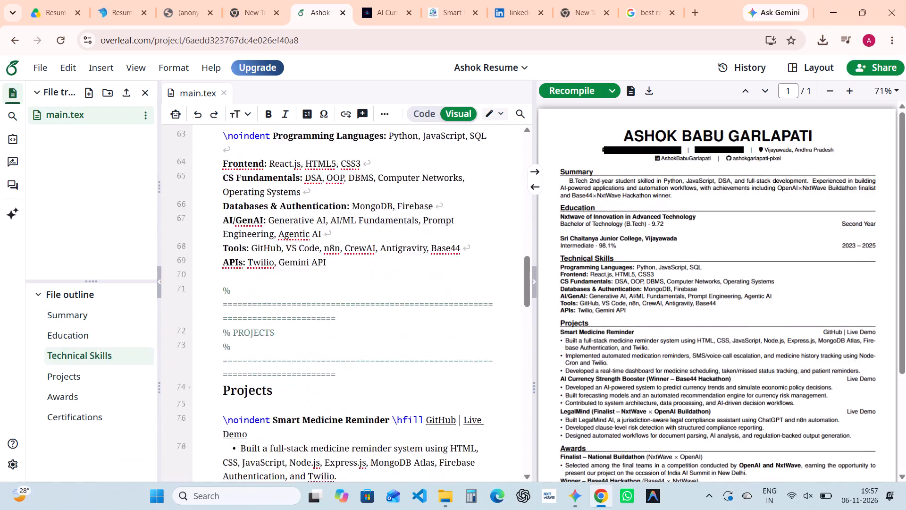
scroll(707, 225, "down", 5)
scroll(707, 225, "up", 4)
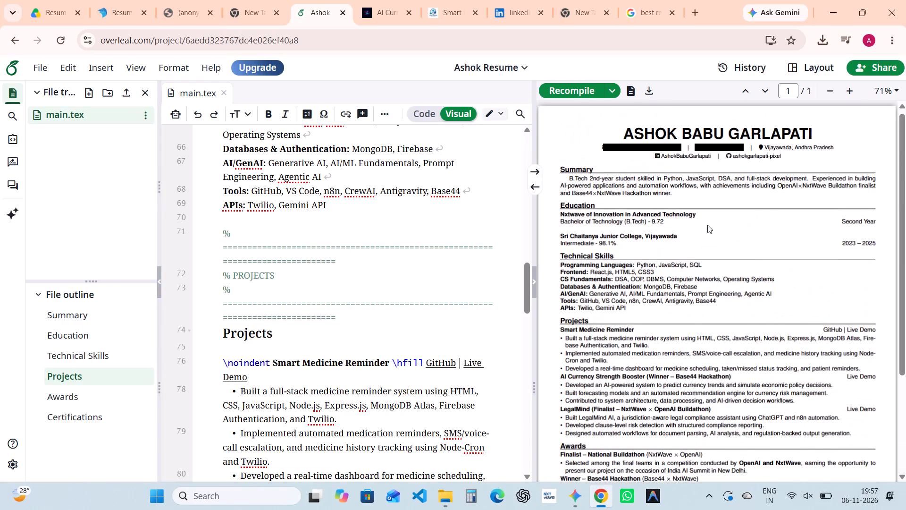
scroll(707, 225, "down", 2)
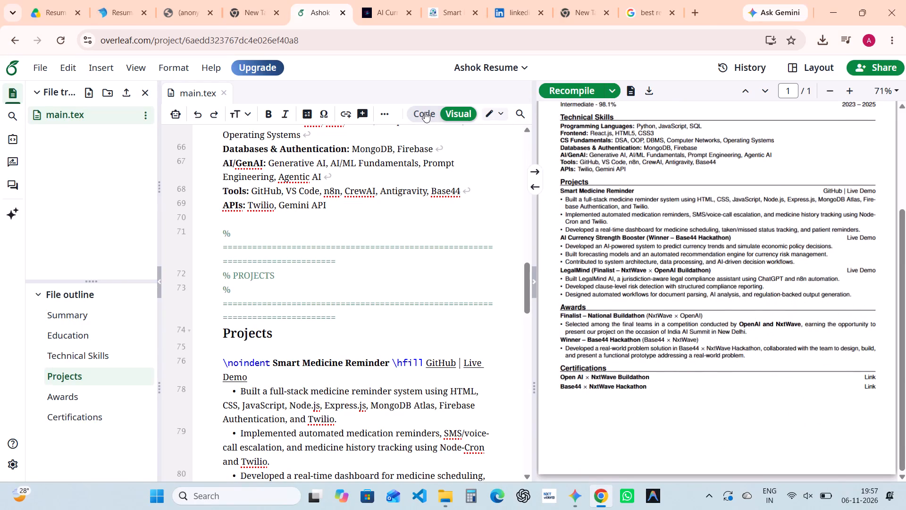
left_click(425, 112)
left_click(455, 110)
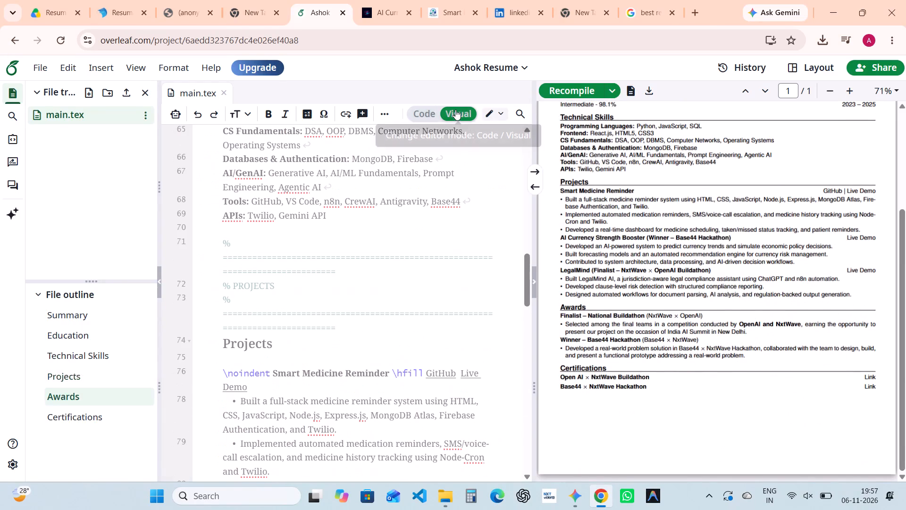
scroll(413, 226, "up", 8)
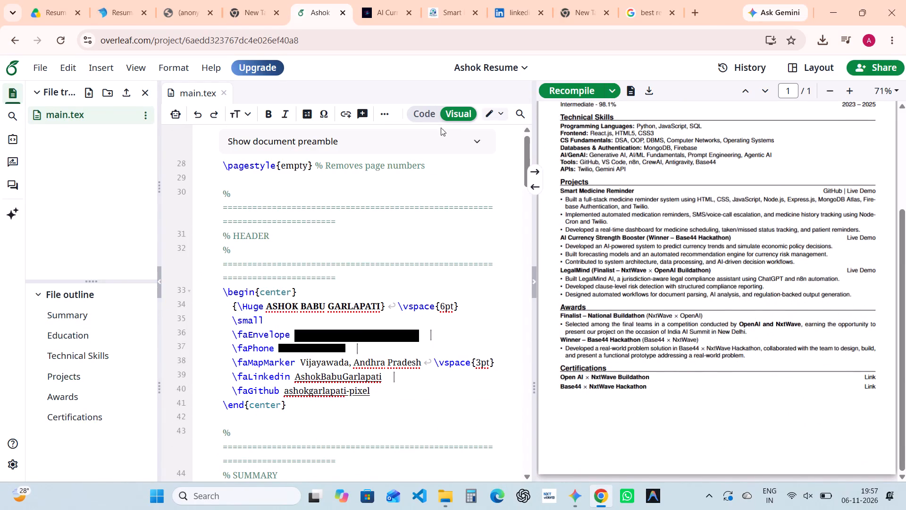
left_click(426, 117)
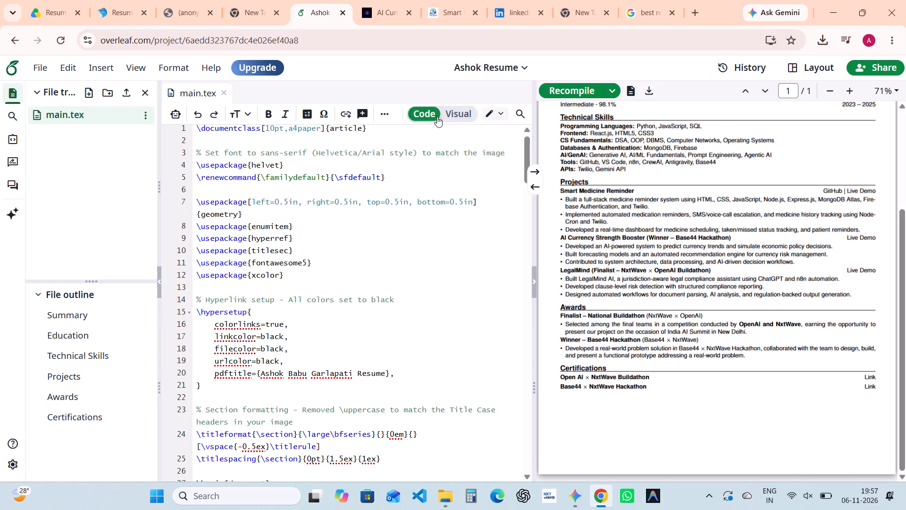
left_click(450, 116)
left_click(434, 114)
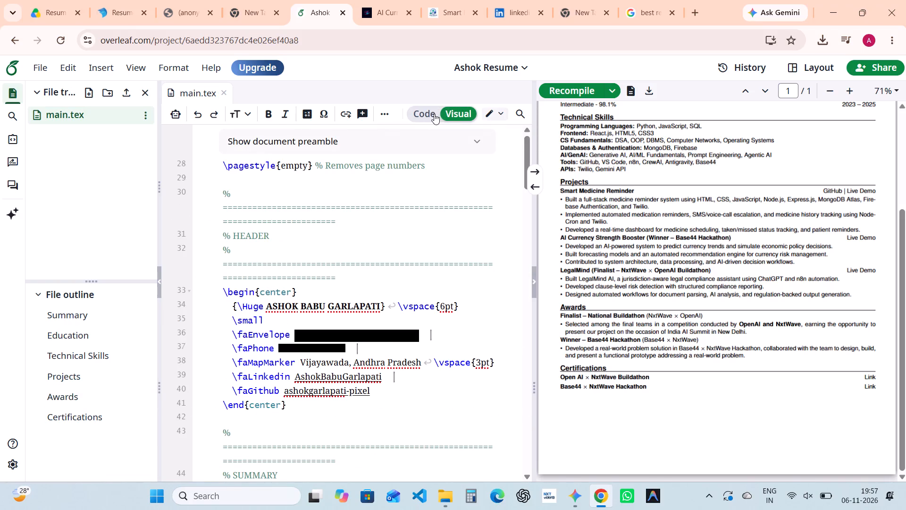
scroll(697, 187, "up", 4)
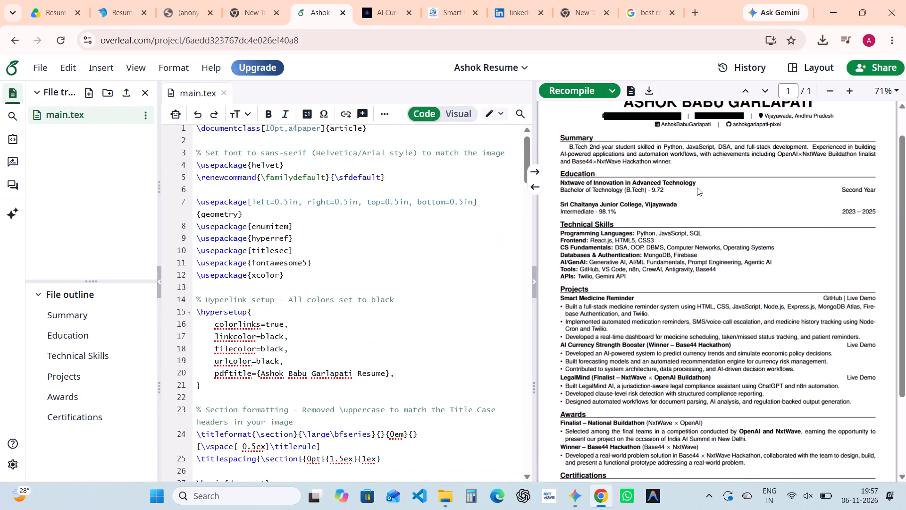
Examine the restyled resume preview and the main.tex code down to the Certifications section.
scroll(697, 187, "down", 2)
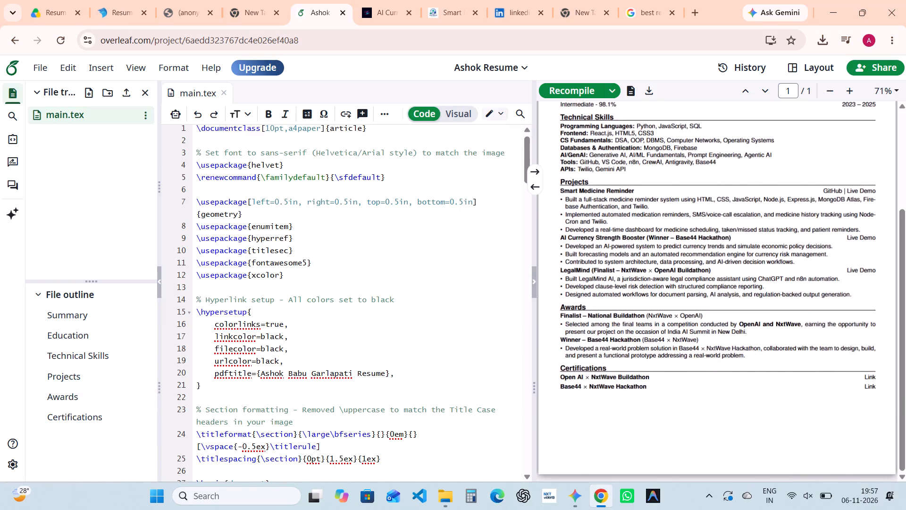
scroll(656, 213, "up", 2)
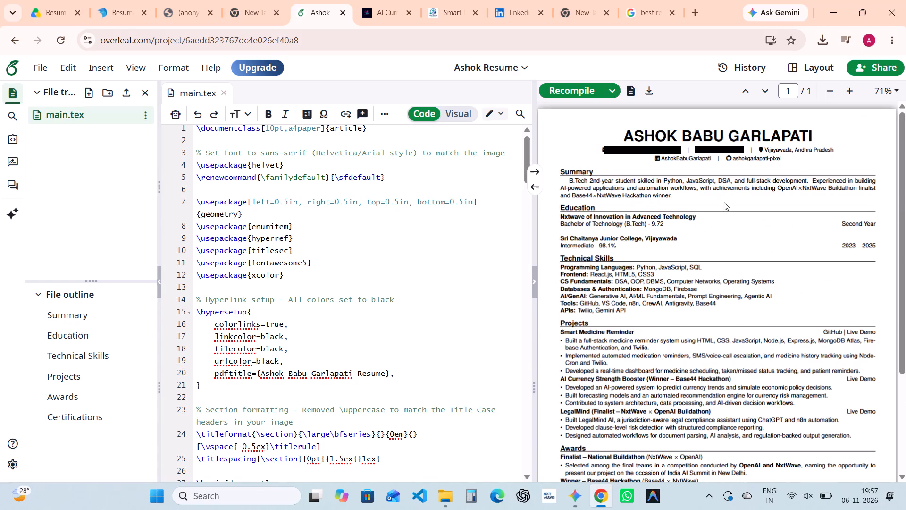
left_click(413, 262)
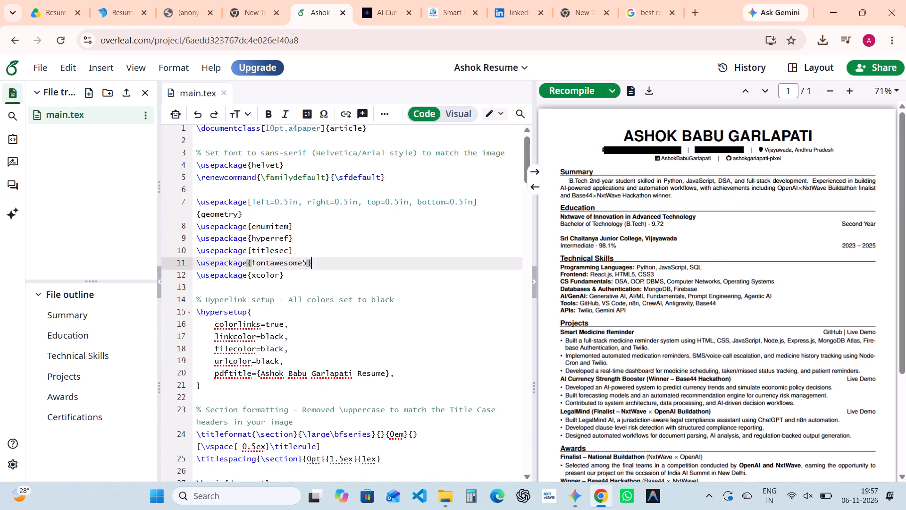
scroll(413, 262, "down", 12)
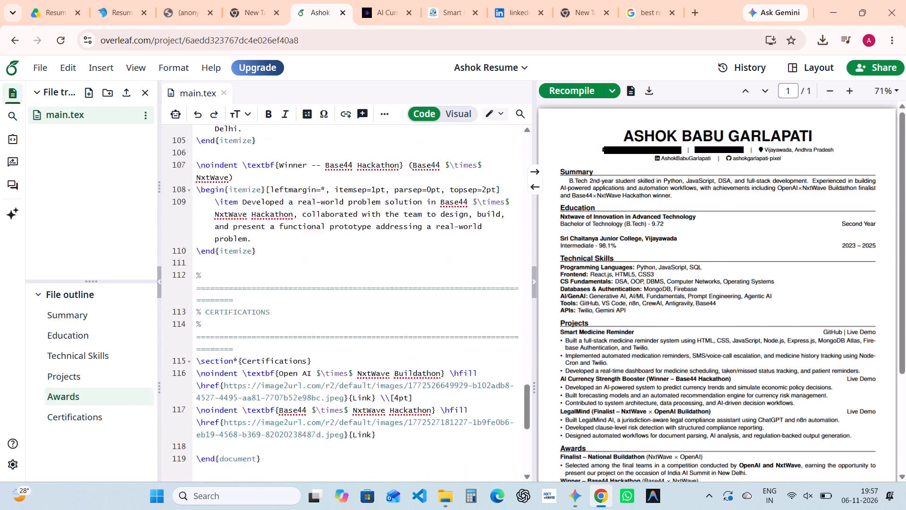
scroll(413, 262, "down", 3)
scroll(404, 275, "up", 2)
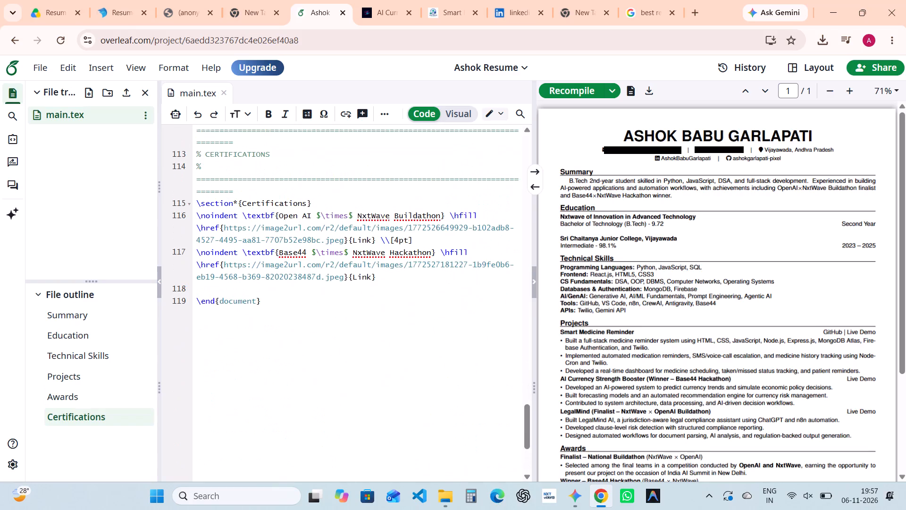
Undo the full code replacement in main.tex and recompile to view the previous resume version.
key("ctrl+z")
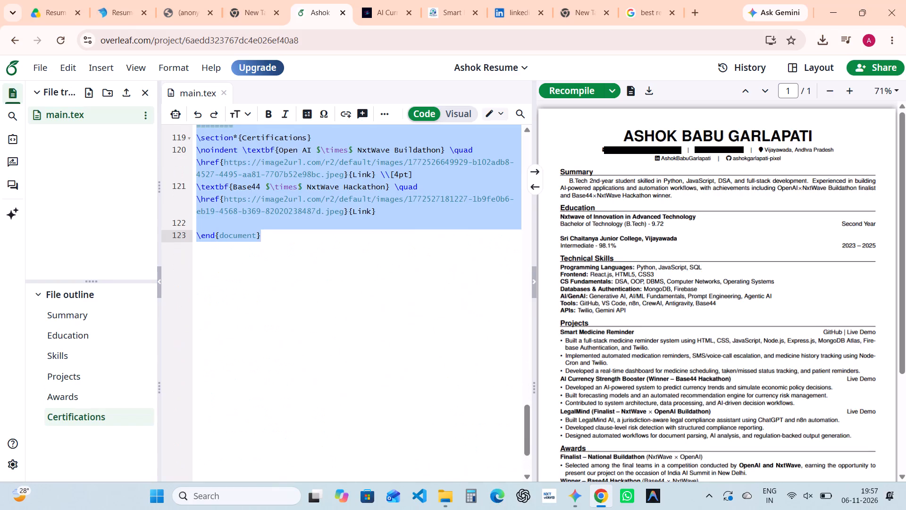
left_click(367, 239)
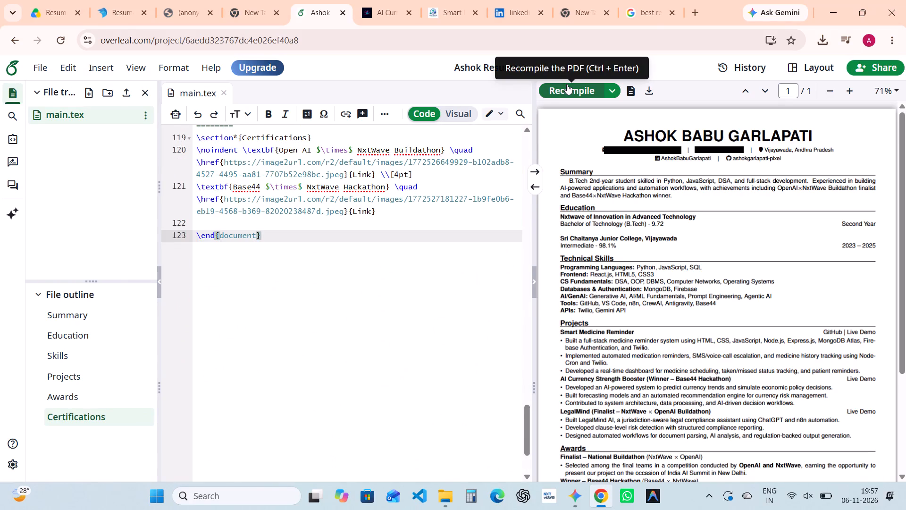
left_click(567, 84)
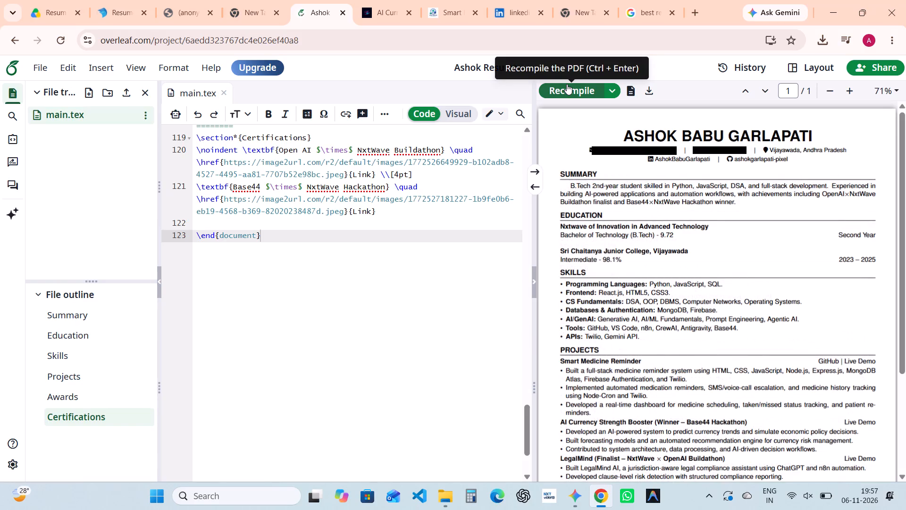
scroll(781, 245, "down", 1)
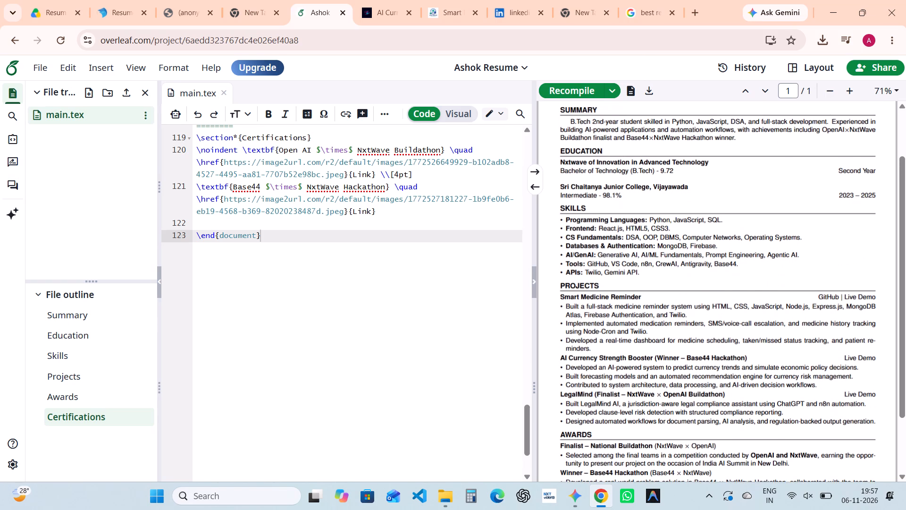
Replace all of main.tex with the copied restyled resume code again and recompile.
left_click(386, 263)
left_click(386, 263)
key("ctrl+a")
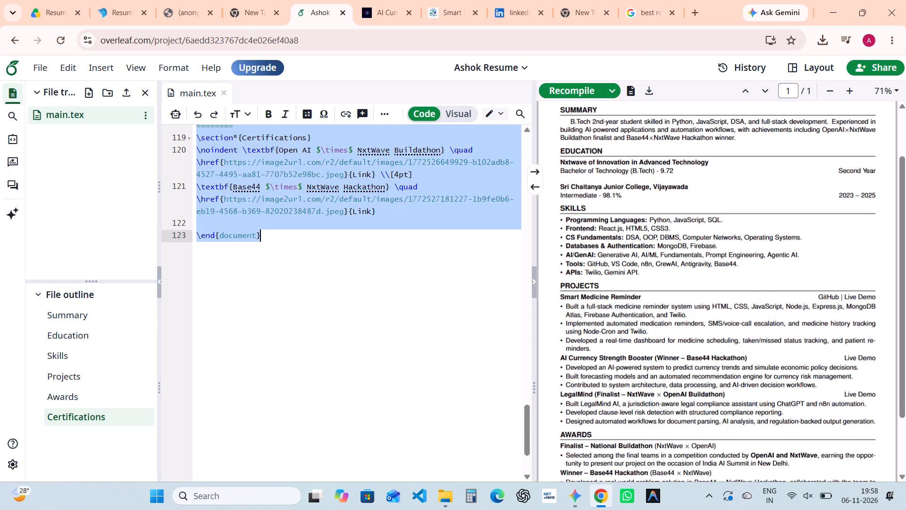
key("ctrl+v")
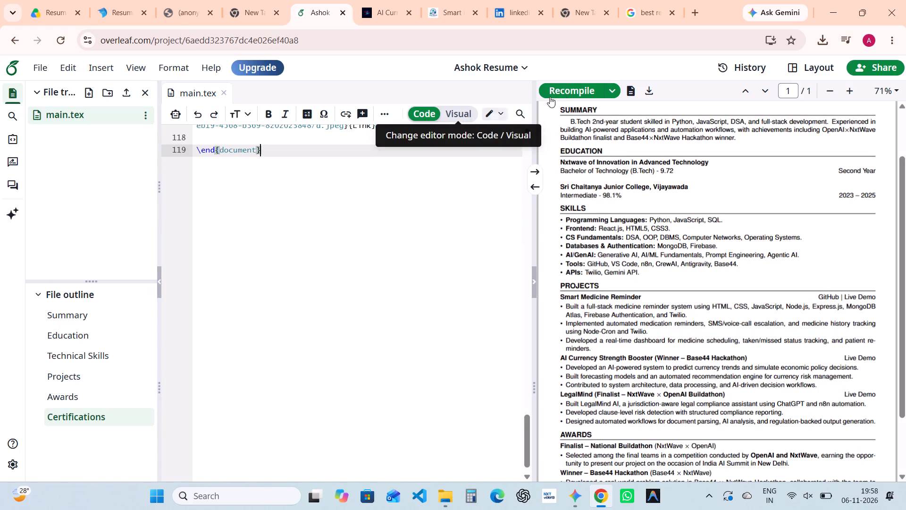
left_click(568, 92)
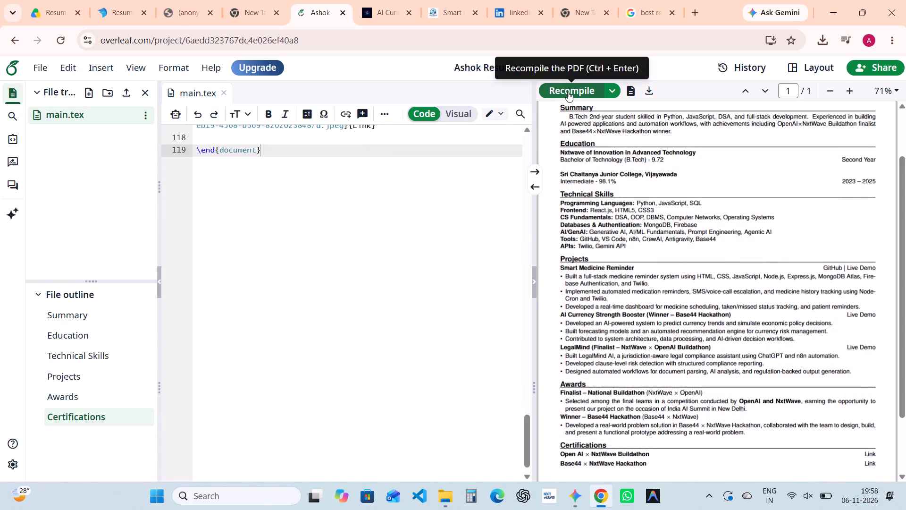
Review the recompiled one-page resume preview from the header to the Certifications section.
scroll(681, 187, "up", 3)
scroll(681, 187, "down", 2)
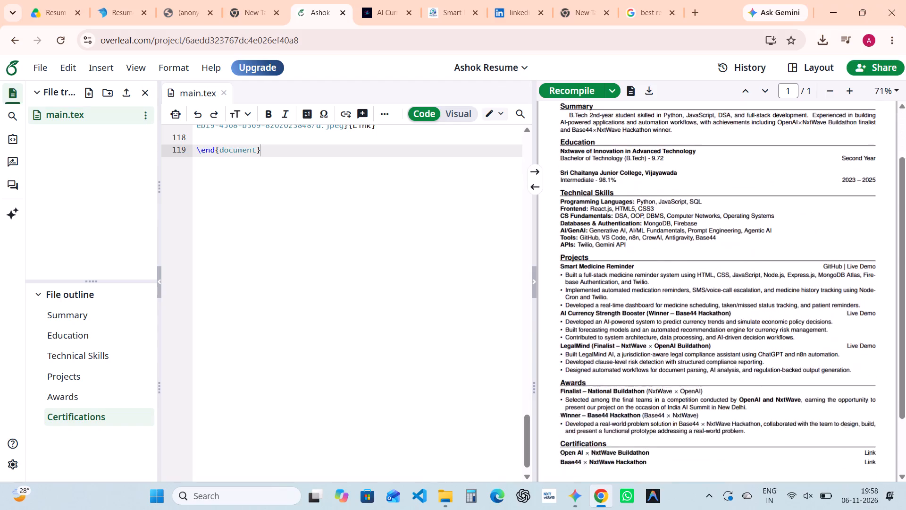
scroll(681, 187, "down", 1)
scroll(681, 187, "up", 4)
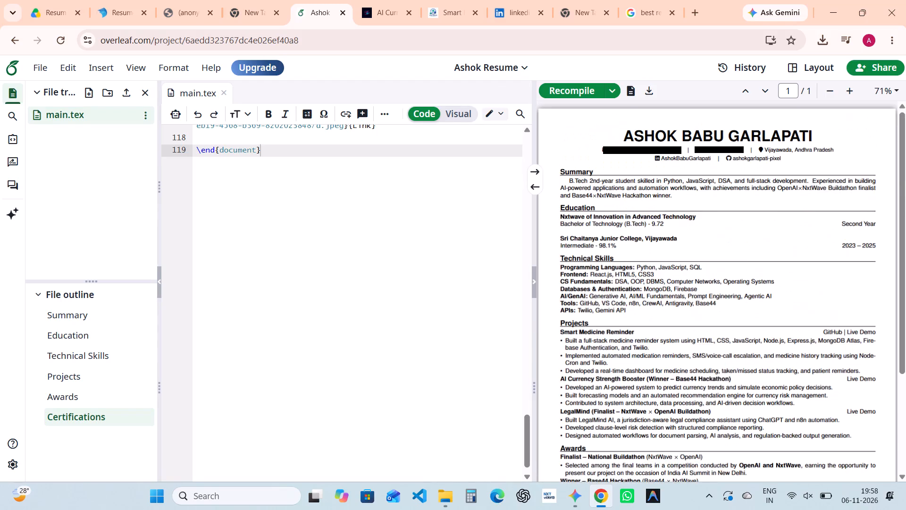
scroll(681, 187, "up", 1)
scroll(645, 234, "down", 3)
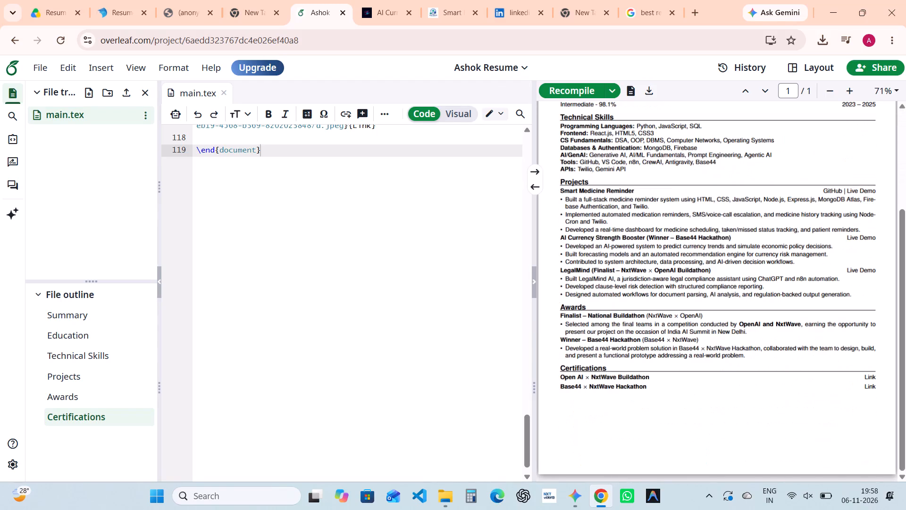
scroll(645, 234, "up", 4)
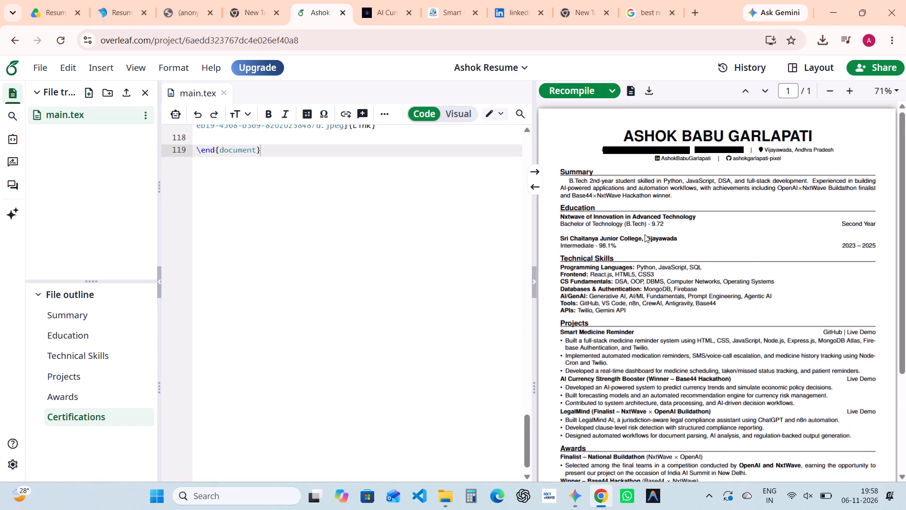
scroll(476, 237, "up", 6)
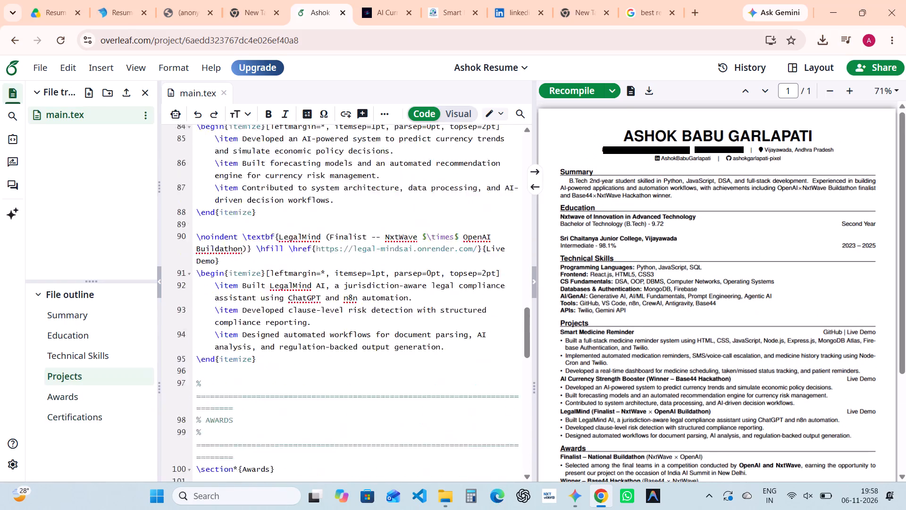
scroll(406, 232, "up", 7)
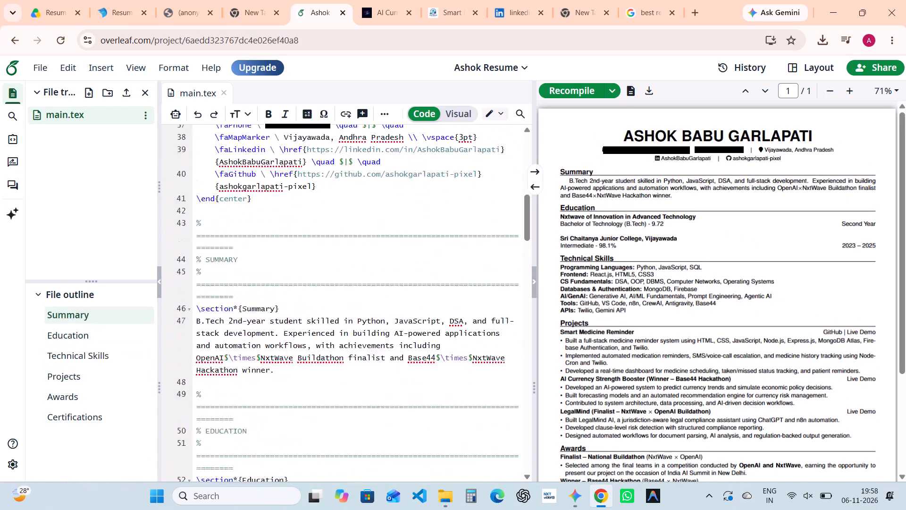
scroll(406, 232, "up", 2)
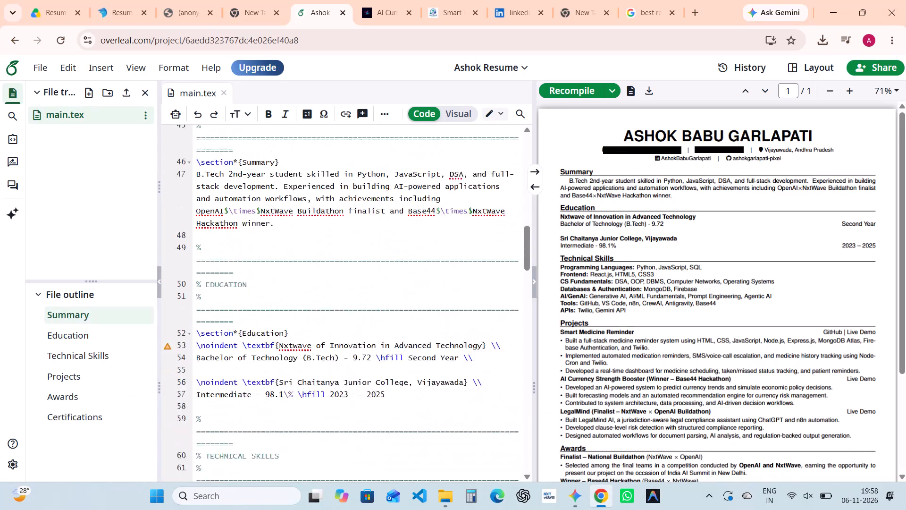
scroll(387, 257, "down", 3)
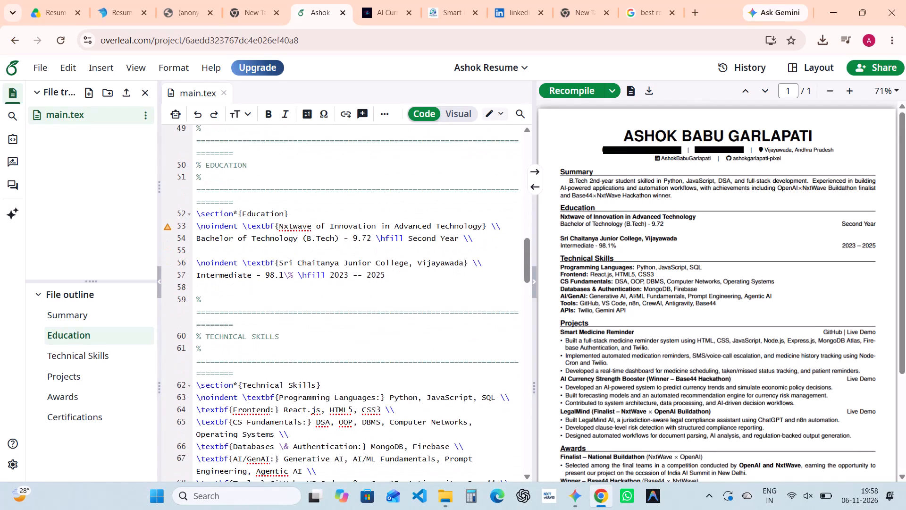
left_click(389, 276)
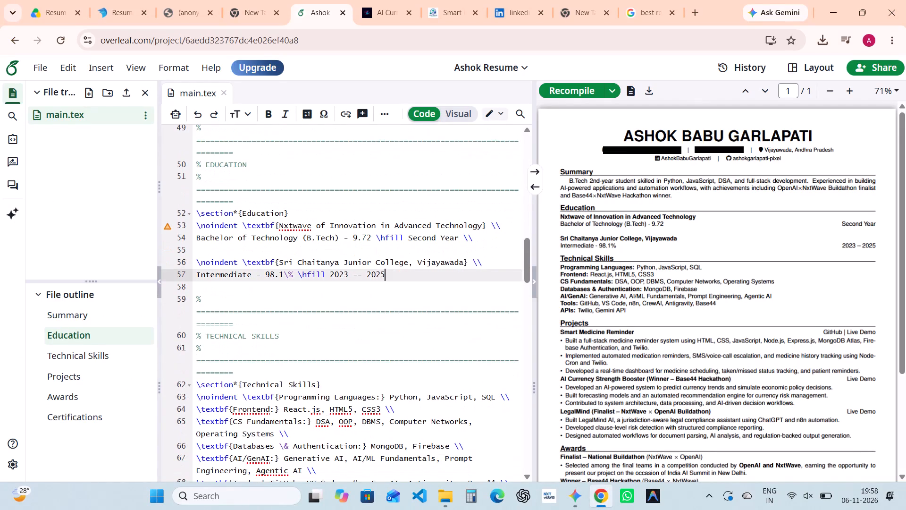
key("space")
type("\\\\")
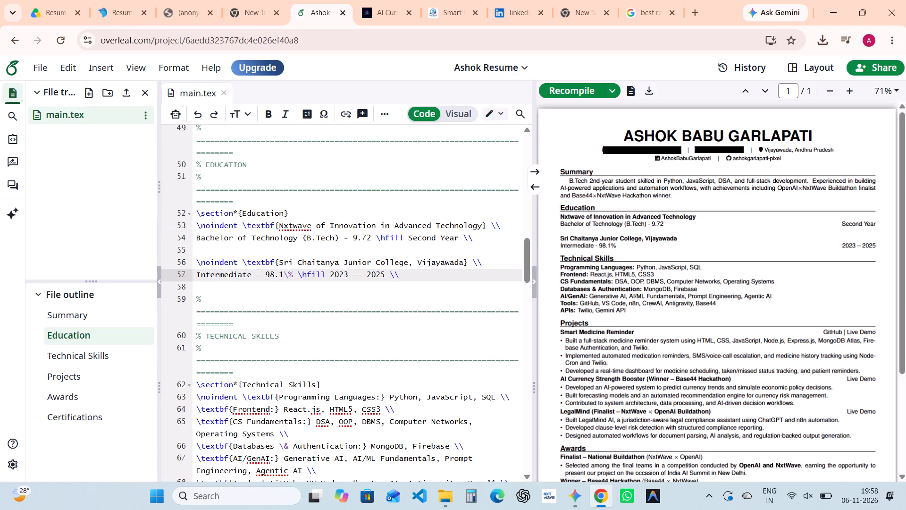
Duplicate the two-line Sri Chaitanya Junior College entry below itself in the Education section, separated by a blank line.
left_click_drag(406, 273, 202, 261)
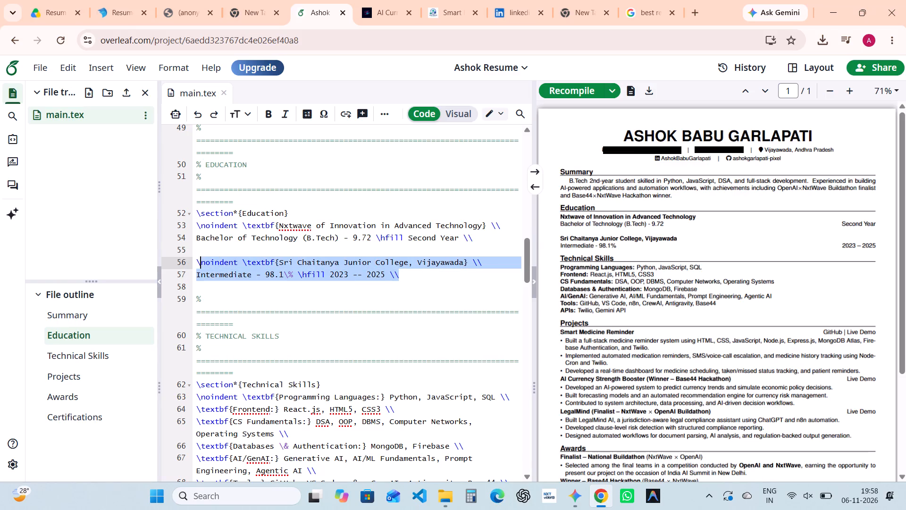
left_click_drag(202, 261, 197, 262)
key("ctrl+c")
key("ctrl+c")
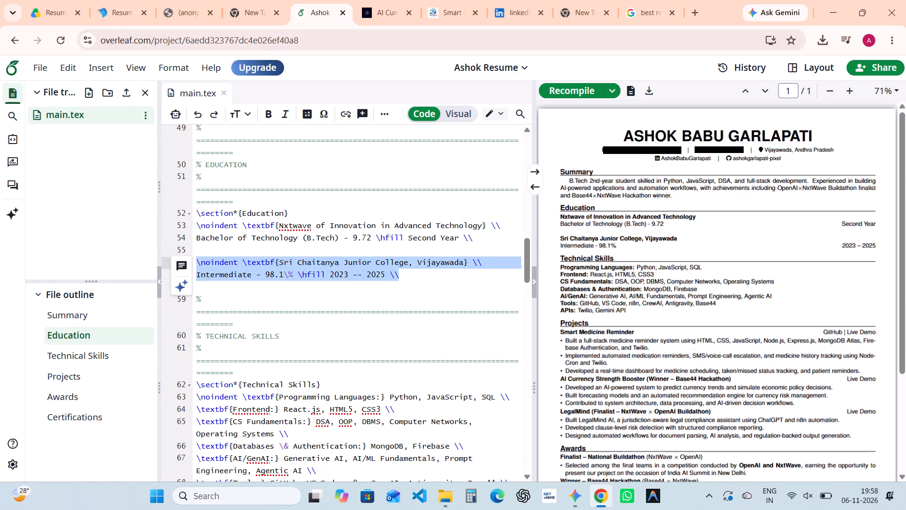
left_click(414, 280)
key("Return")
key("Return")
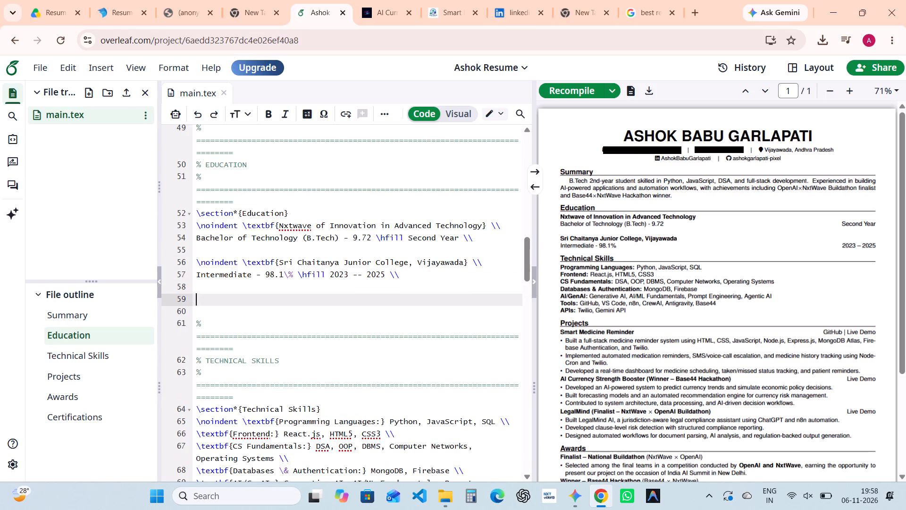
key("ctrl+v")
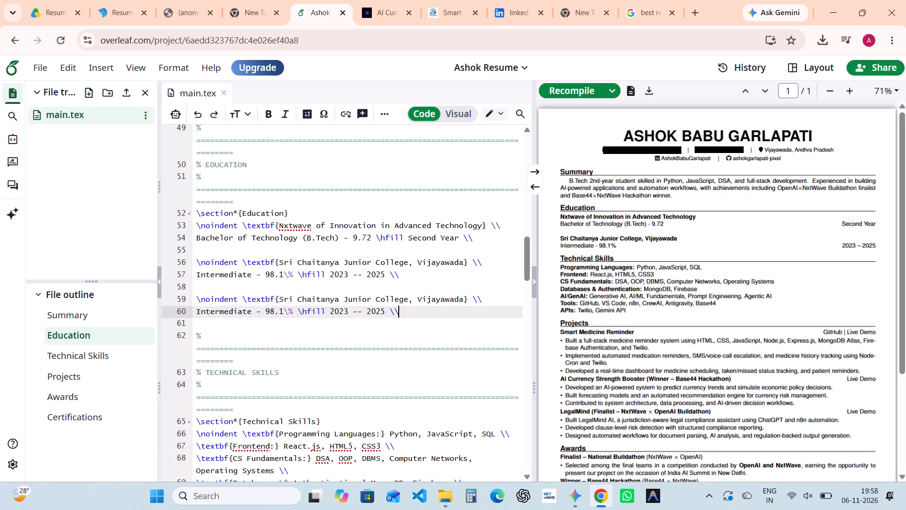
Rename the school in the duplicated Education entry to Sri Chaitanya High School.
left_click(410, 300)
left_click_drag(410, 300, 343, 301)
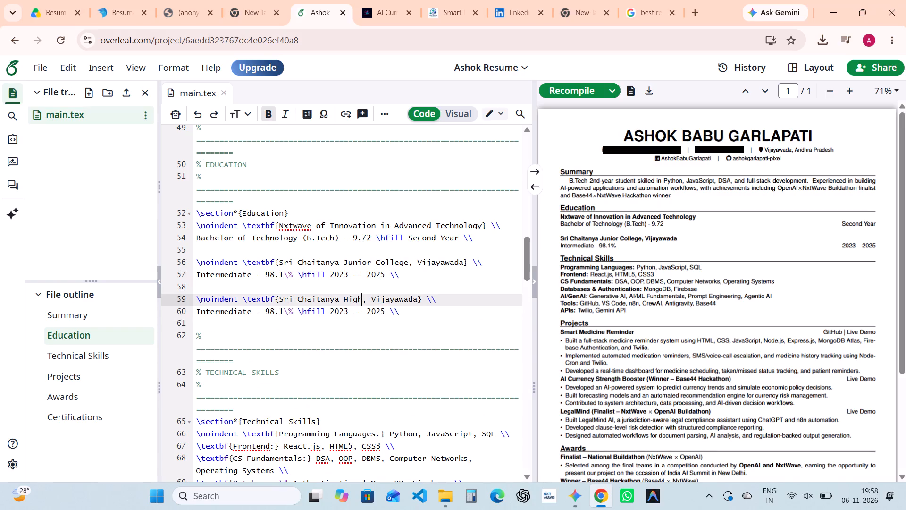
type("SCHOOL")
key("BackSpace")
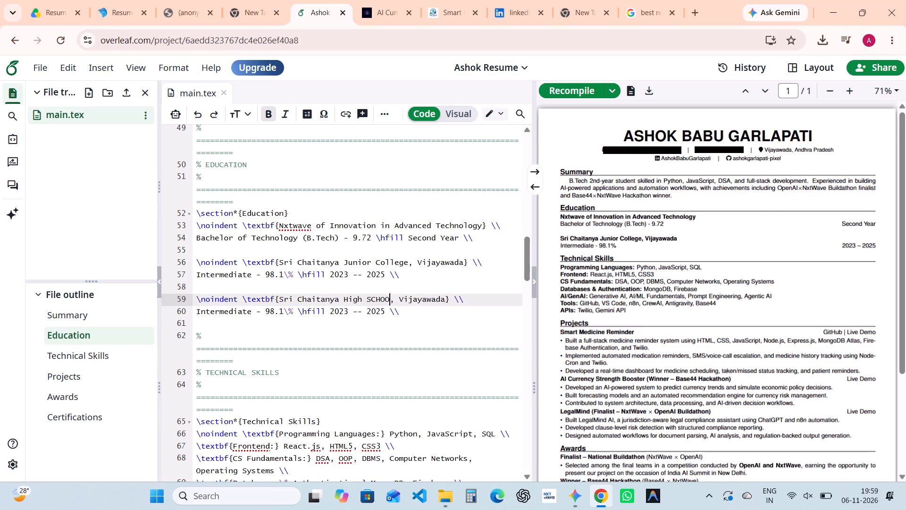
key("BackSpace")
key("BackSpace")
key("BackSpace")
key("BackSpace")
type("CHOOL")
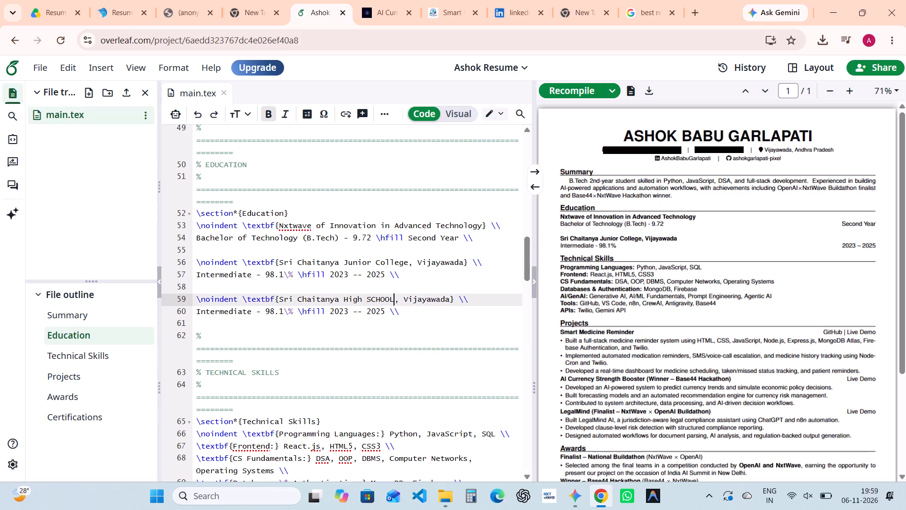
key("BackSpace")
key("BackSpace")
key("BackSpace")
key("BackSpace")
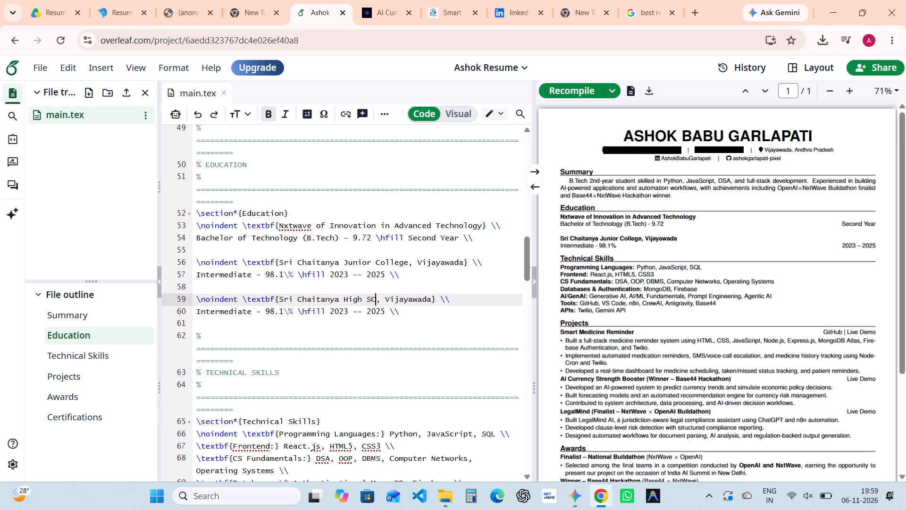
key("BackSpace")
type("choll")
key("BackSpace")
key("BackSpace")
type("ol")
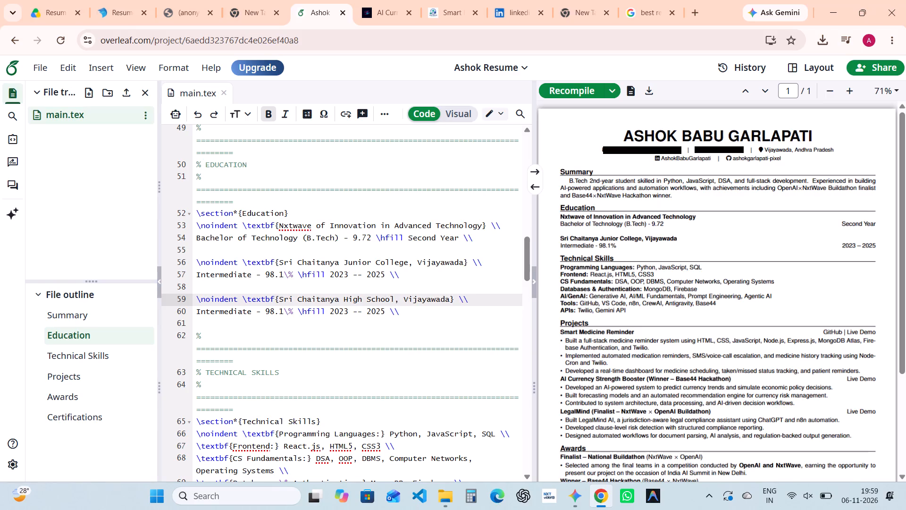
Set the percentage in the Sri Chaitanya High School entry to 97.3.
left_click(272, 315)
key("Right")
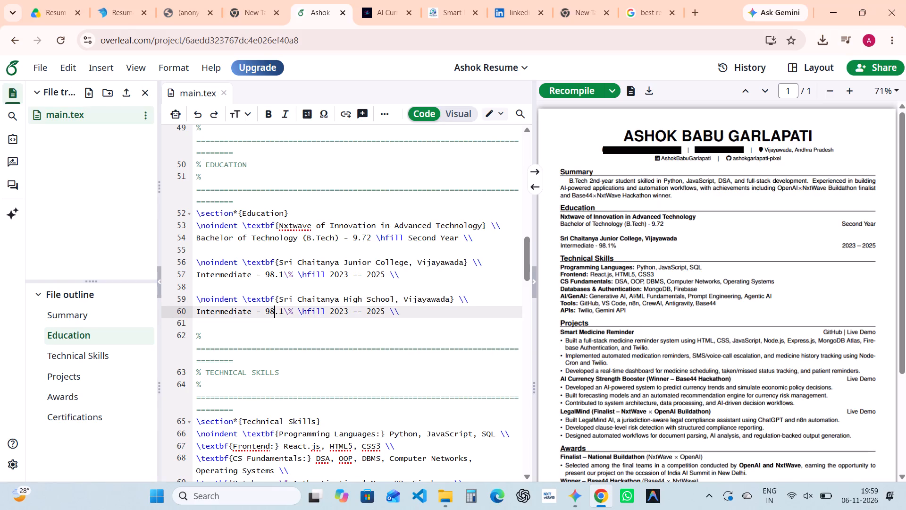
key("BackSpace")
key("7")
key("Right")
key("Right")
key("BackSpace")
key("3")
Shorten the high school entry's date range to just 2023 and recompile the resume.
left_click_drag(386, 314, 356, 314)
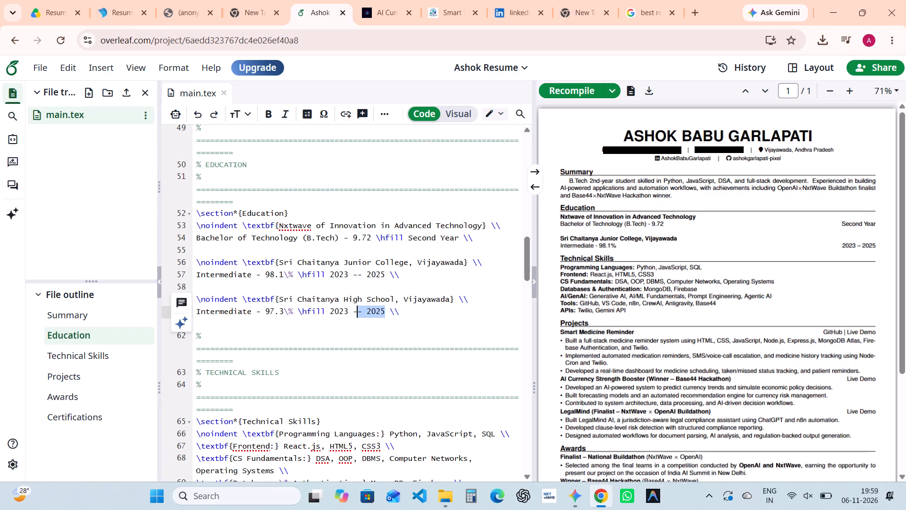
key("BackSpace")
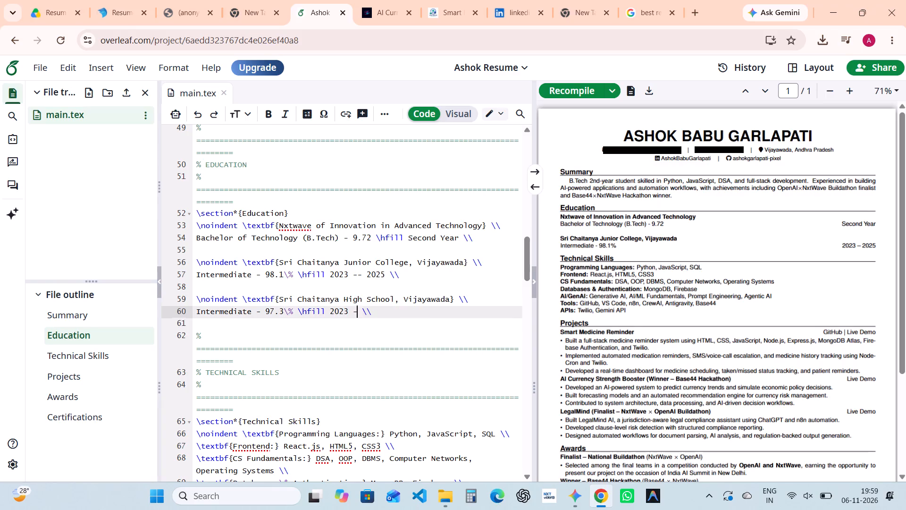
key("BackSpace")
key("BackSpace")
left_click(560, 91)
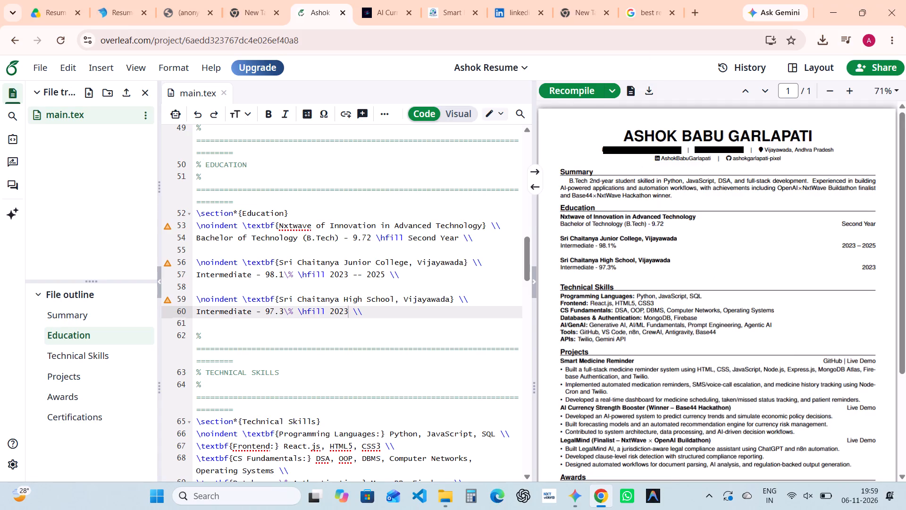
Remove the trailing \\ line break from the high school entry's last line, recompile, and check the section spacing.
left_click_drag(396, 315, 369, 315)
left_click_drag(369, 315, 353, 312)
key("BackSpace")
left_click(569, 97)
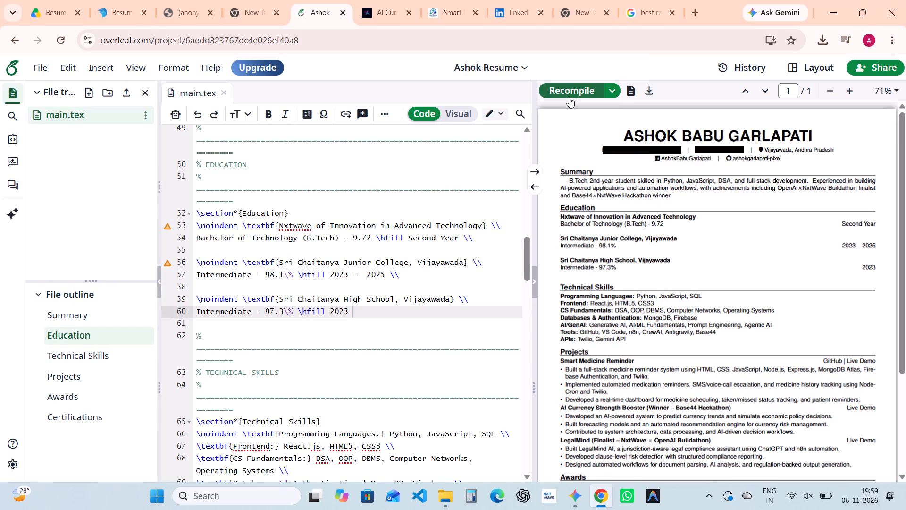
scroll(649, 376, "down", 1)
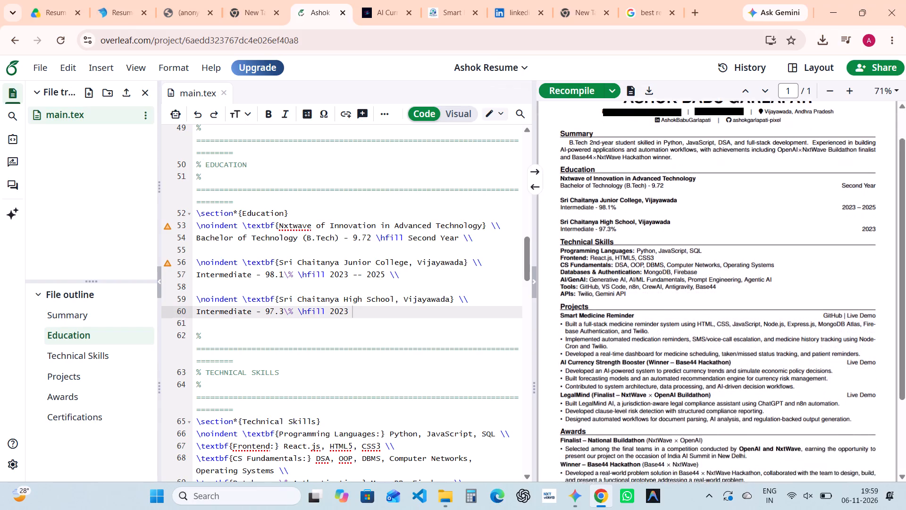
scroll(649, 376, "up", 1)
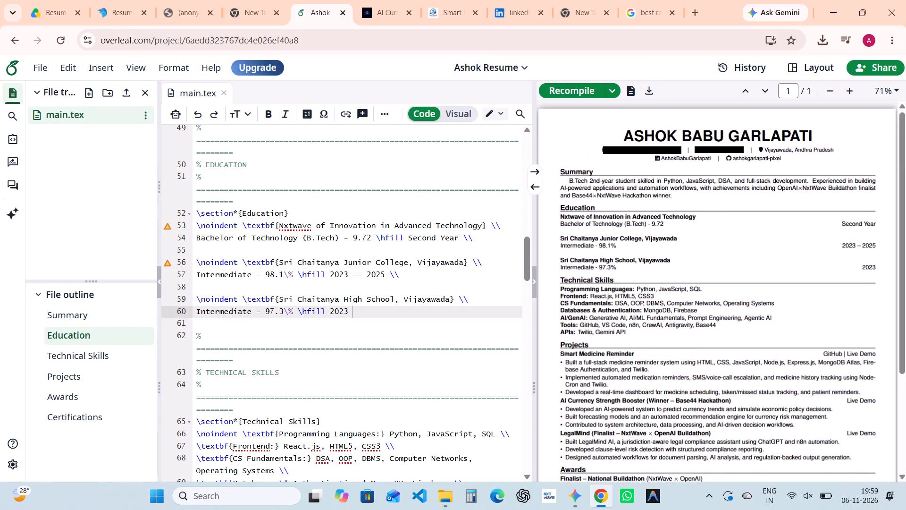
Replace the word Intermediate with SSC in the high school entry and recompile the resume.
left_click(249, 314)
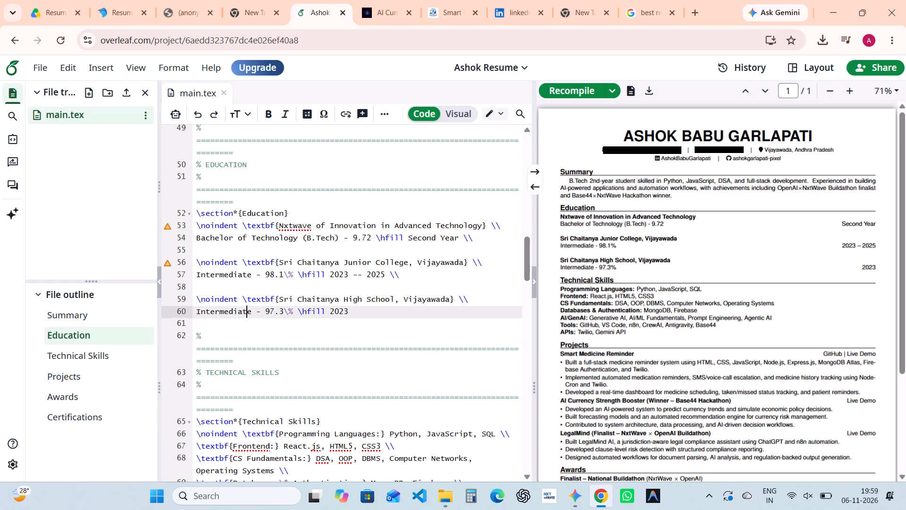
double_click(251, 313)
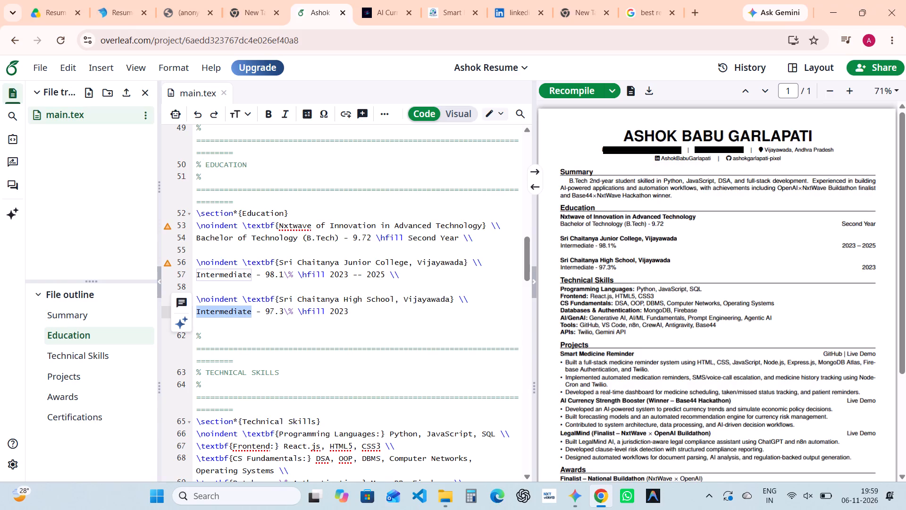
type("SS")
key("c")
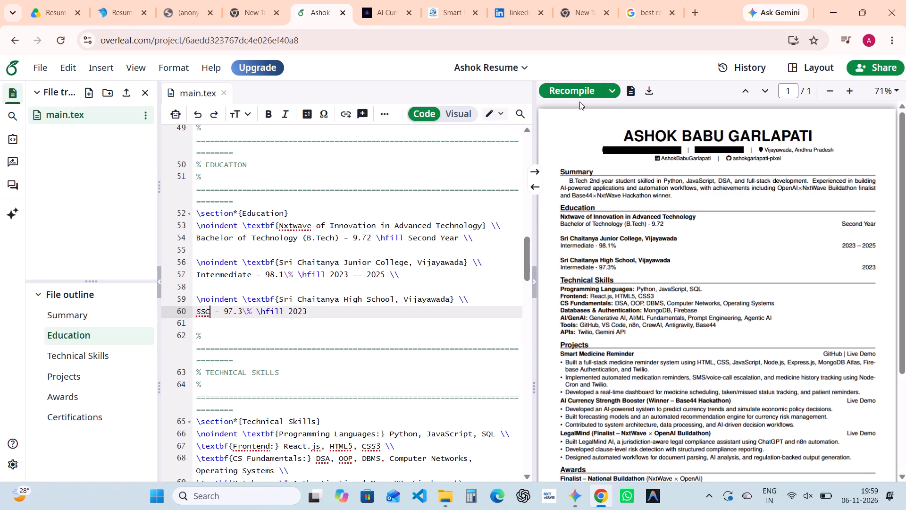
left_click(578, 94)
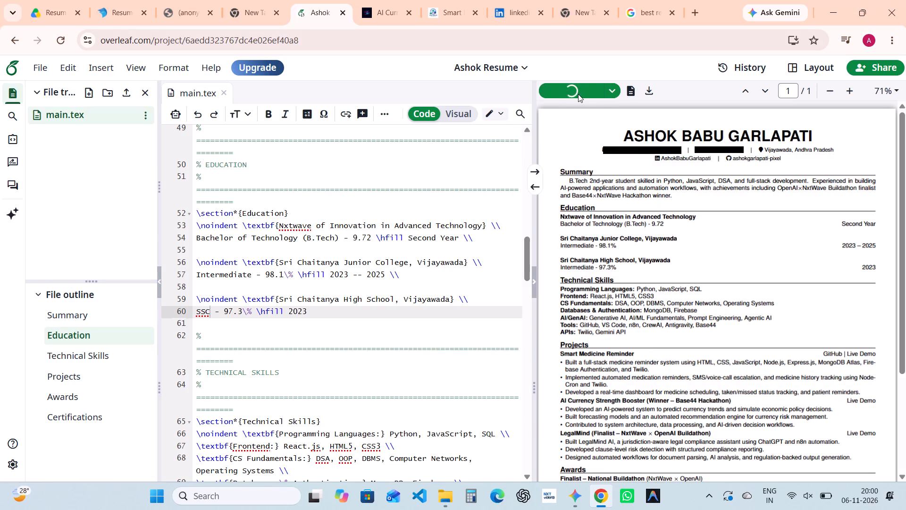
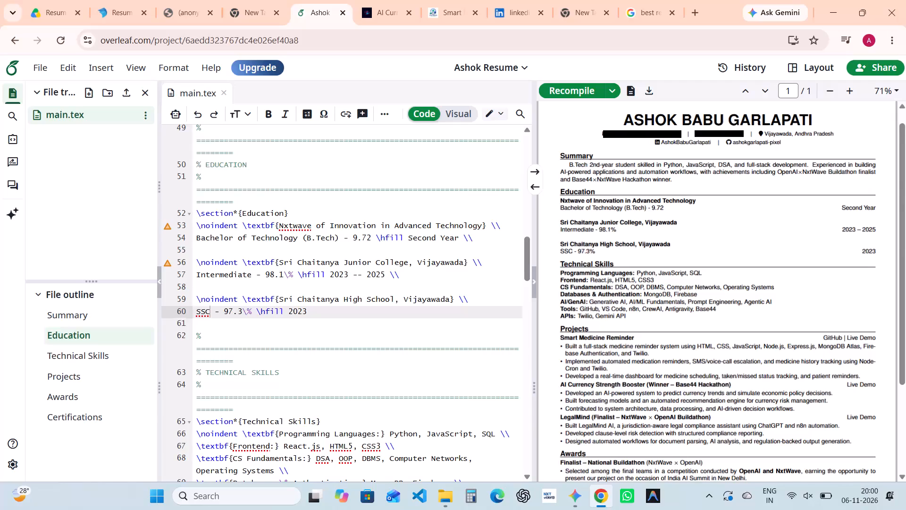
scroll(654, 178, "down", 2)
scroll(654, 178, "up", 4)
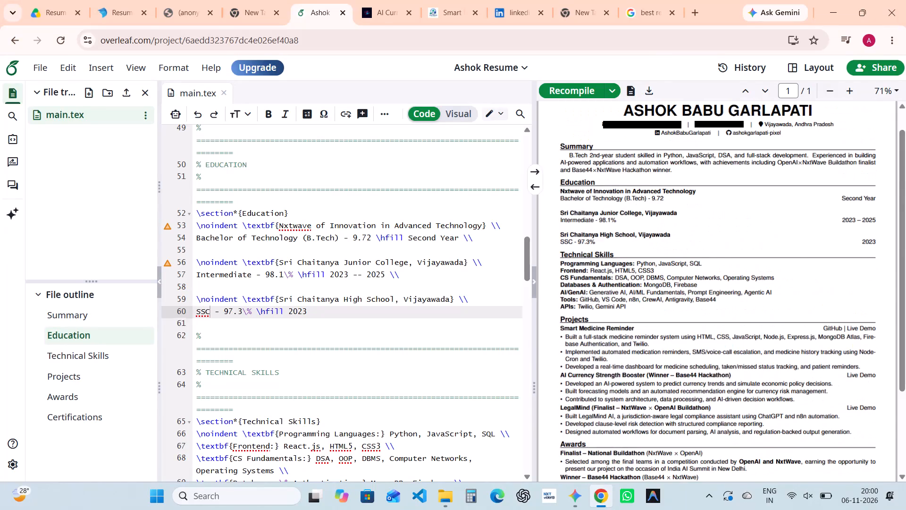
scroll(654, 178, "down", 1)
scroll(654, 178, "up", 3)
scroll(654, 178, "down", 3)
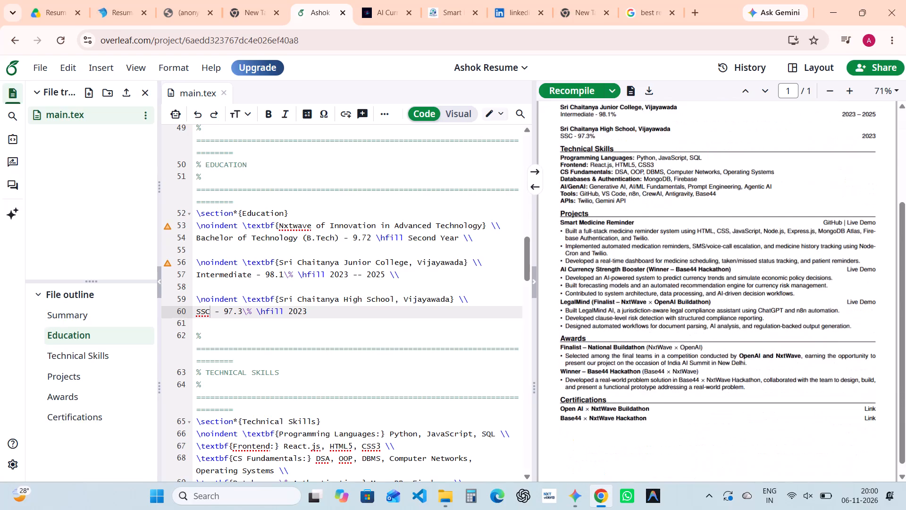
scroll(654, 178, "down", 1)
scroll(654, 178, "up", 2)
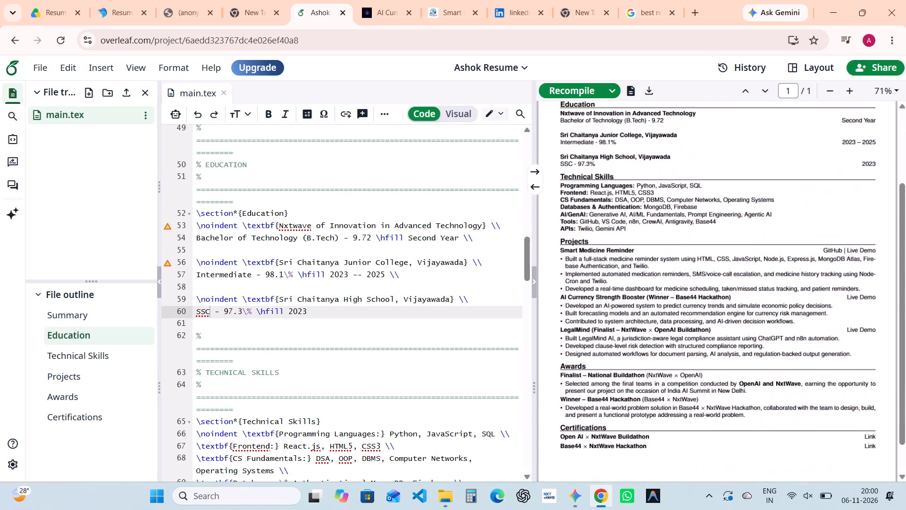
scroll(654, 178, "up", 1)
scroll(654, 178, "down", 2)
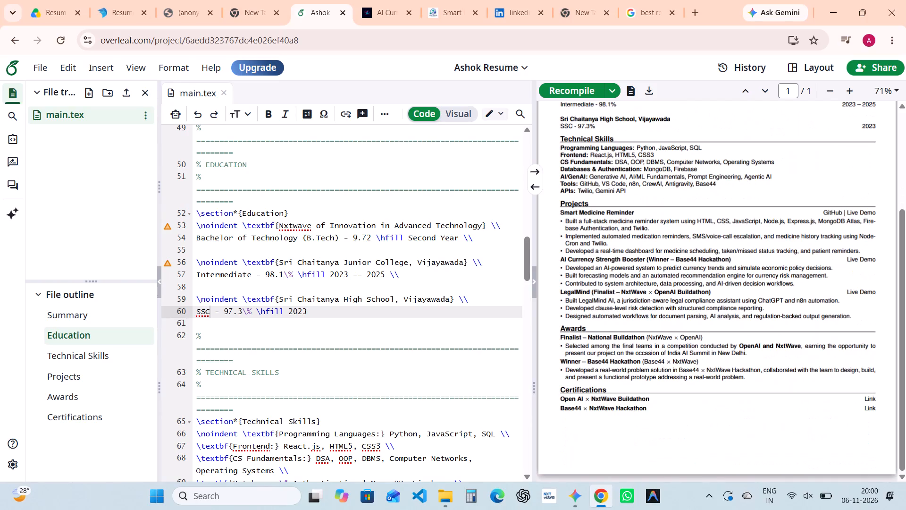
scroll(654, 178, "up", 1)
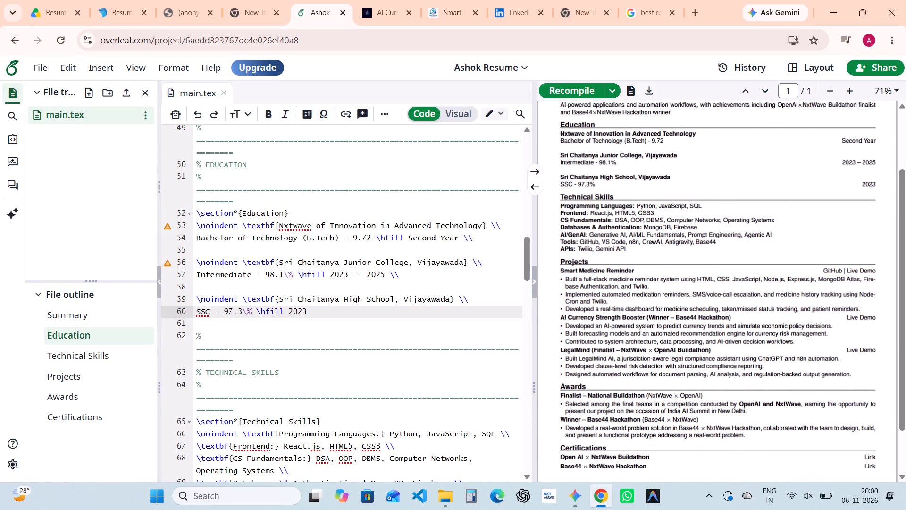
scroll(654, 343, "down", 1)
scroll(654, 343, "up", 3)
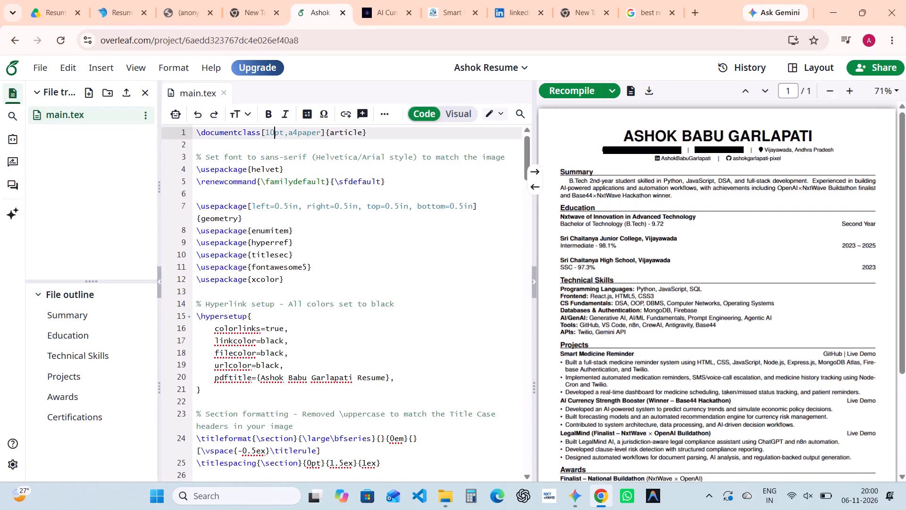
key("BackSpace")
key("1")
left_click(553, 91)
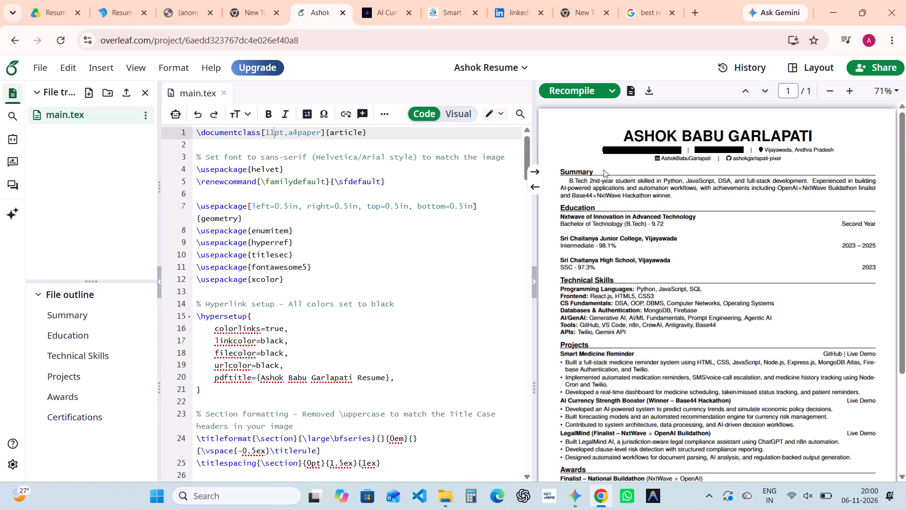
Examine the recompiled resume for how its sections fit on the page, from the header to the certifications.
scroll(604, 170, "down", 4)
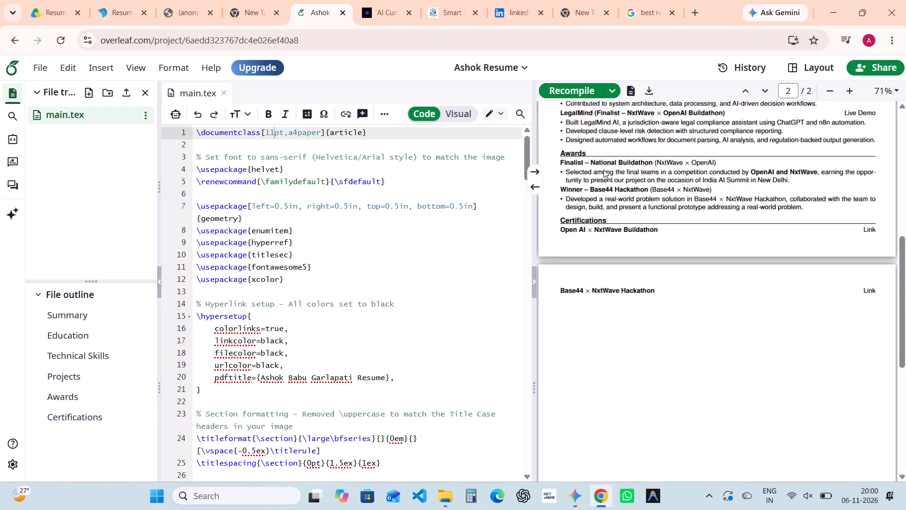
scroll(604, 170, "up", 3)
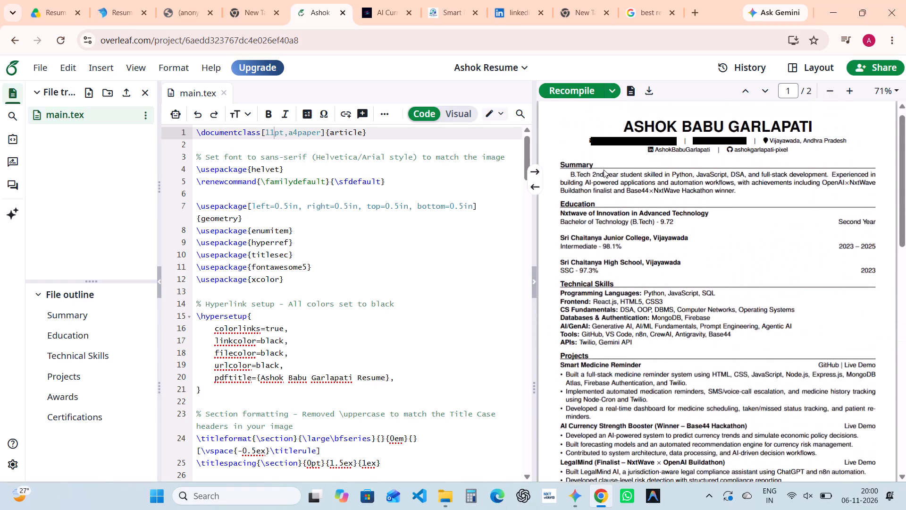
scroll(604, 170, "down", 4)
scroll(604, 170, "up", 1)
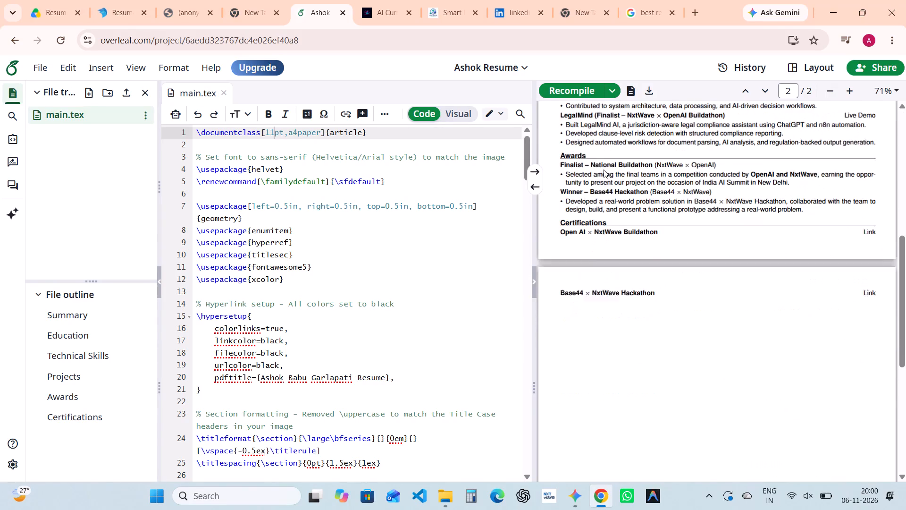
scroll(604, 170, "up", 3)
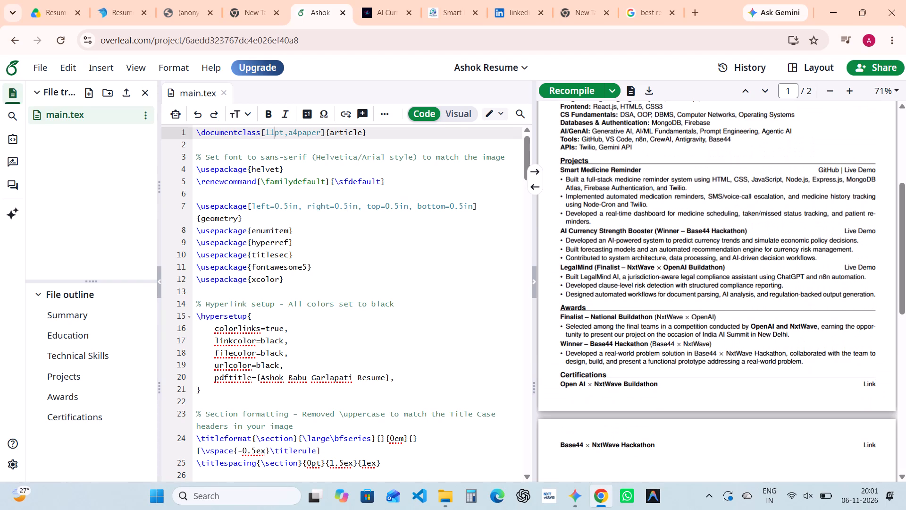
scroll(604, 170, "up", 1)
scroll(604, 170, "down", 2)
scroll(604, 170, "up", 3)
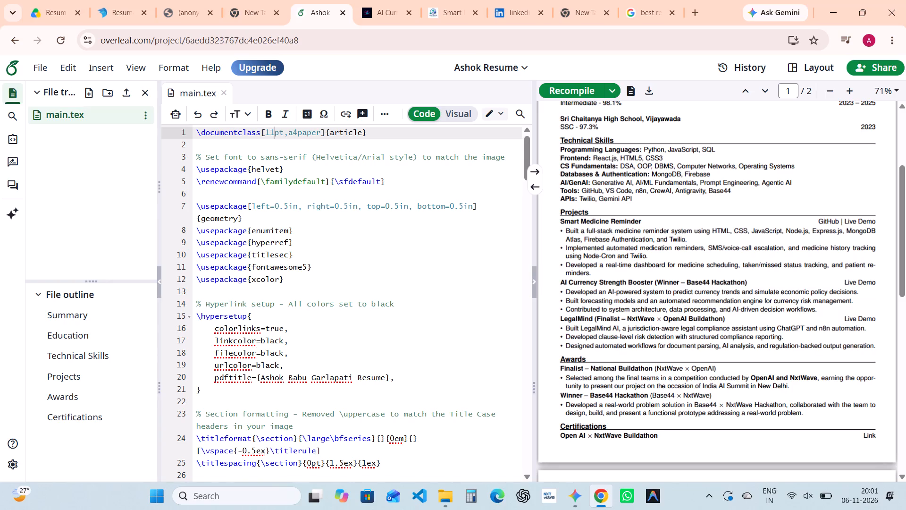
Look through the LaTeX source from the summary to the certifications for text that could be shortened.
scroll(506, 211, "down", 6)
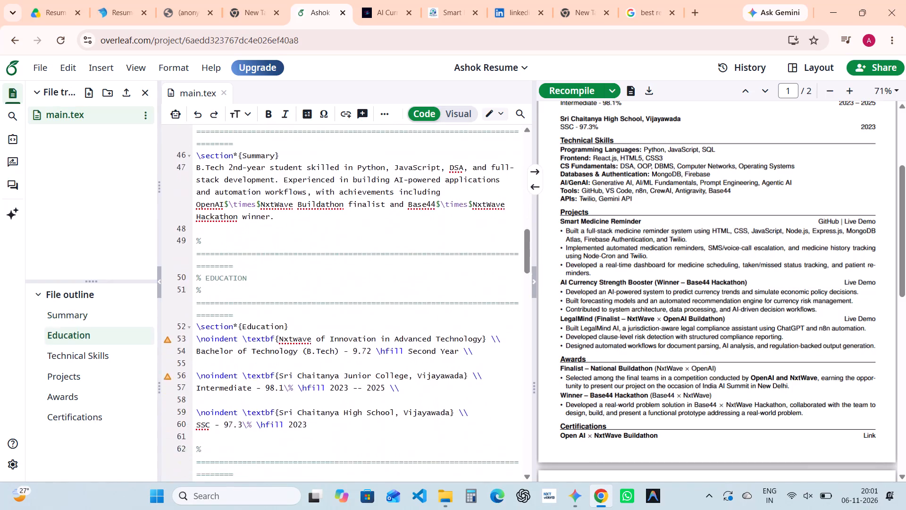
scroll(506, 211, "down", 3)
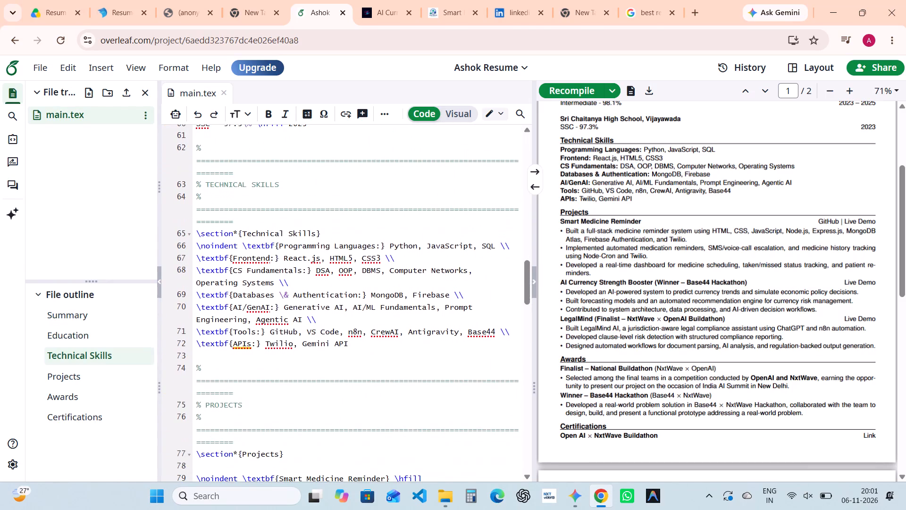
scroll(506, 211, "down", 2)
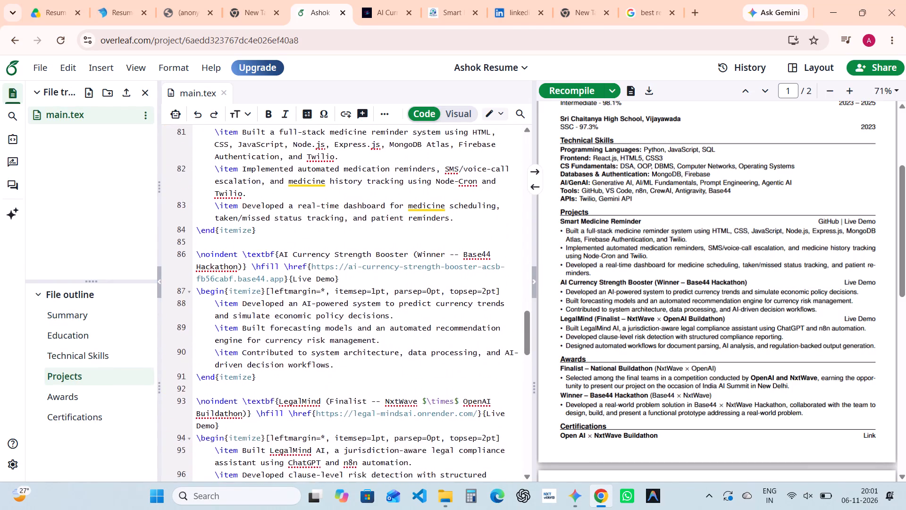
scroll(506, 211, "down", 2)
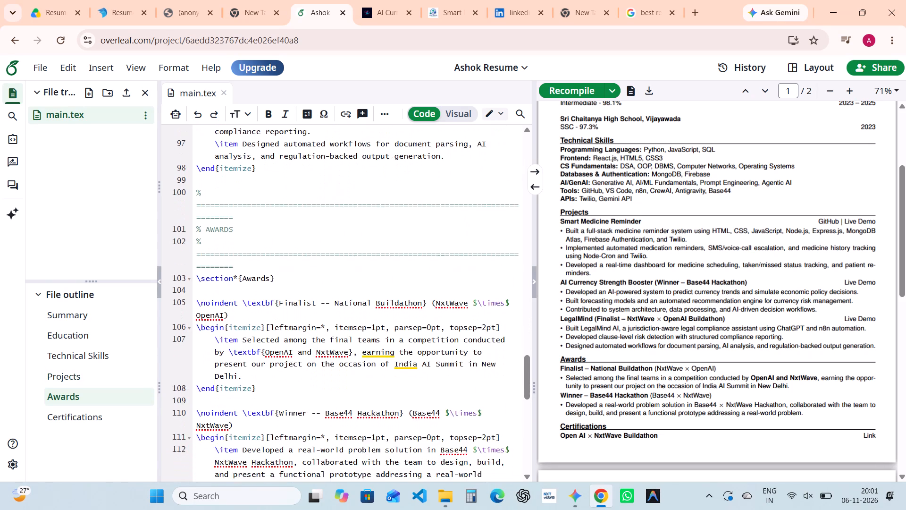
scroll(506, 211, "down", 2)
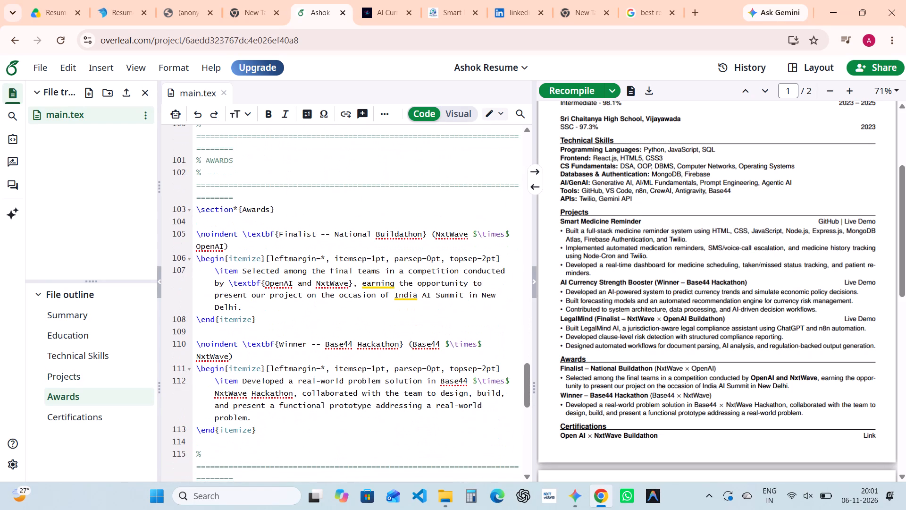
scroll(506, 211, "down", 1)
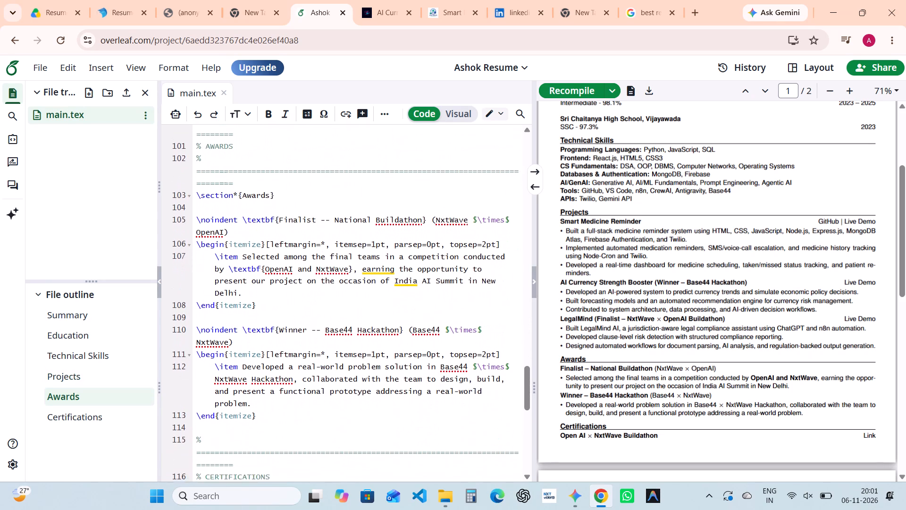
scroll(506, 211, "down", 1)
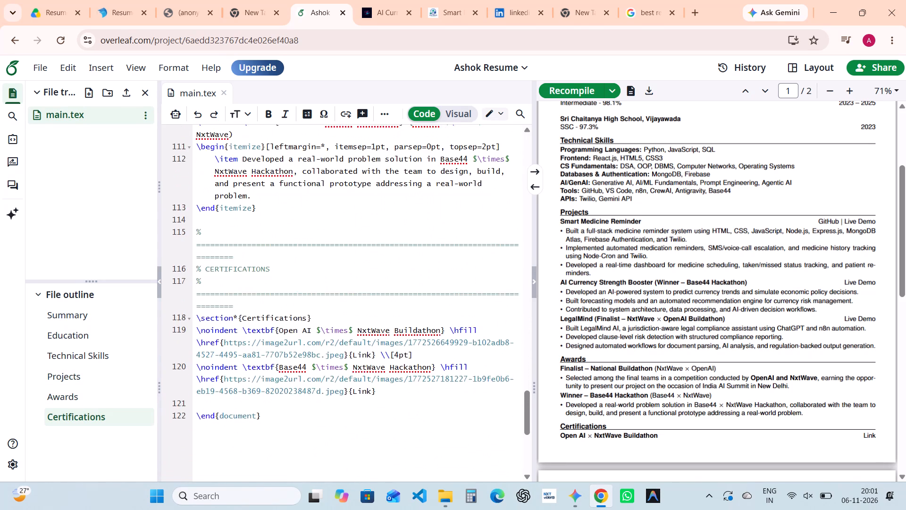
scroll(506, 211, "down", 1)
scroll(506, 211, "up", 4)
Shorten the third Smart Medicine Reminder bullet so it starts with "Real-time dashboard", dropping "Developed a", and recompile the PDF.
scroll(506, 211, "down", 1)
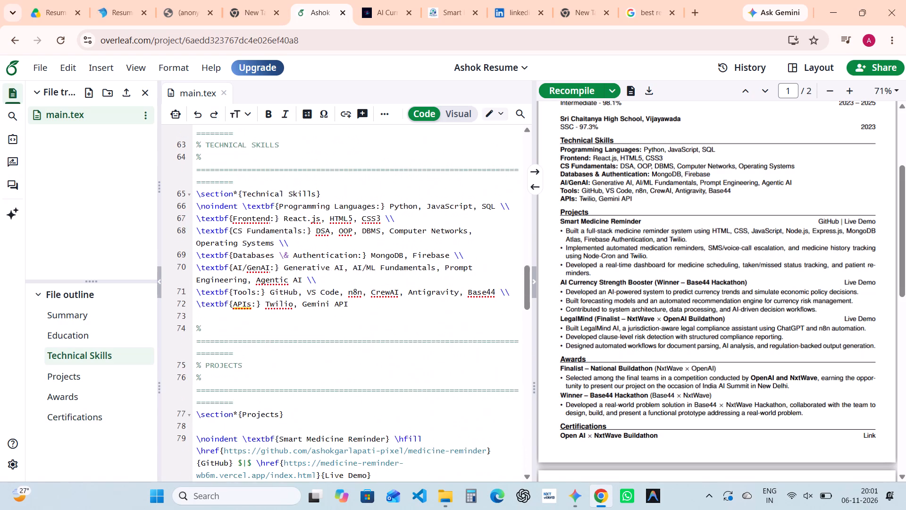
scroll(506, 211, "down", 2)
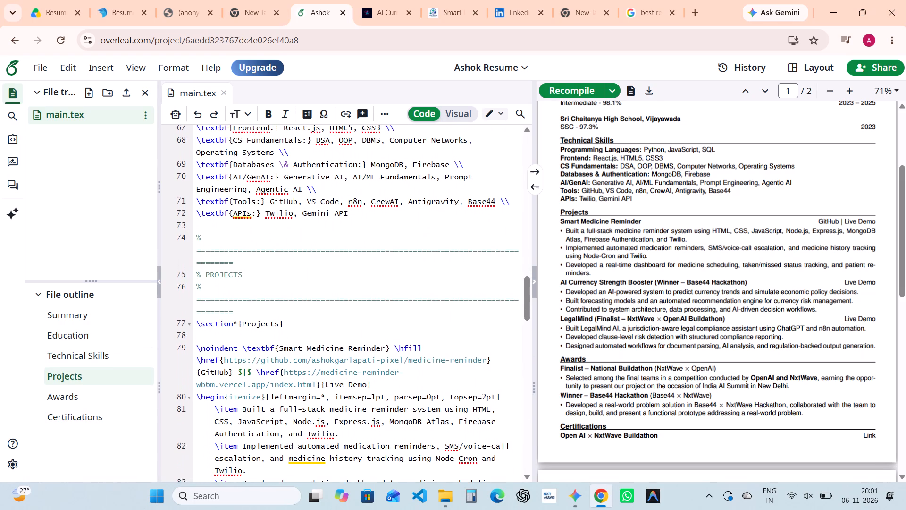
scroll(506, 211, "down", 1)
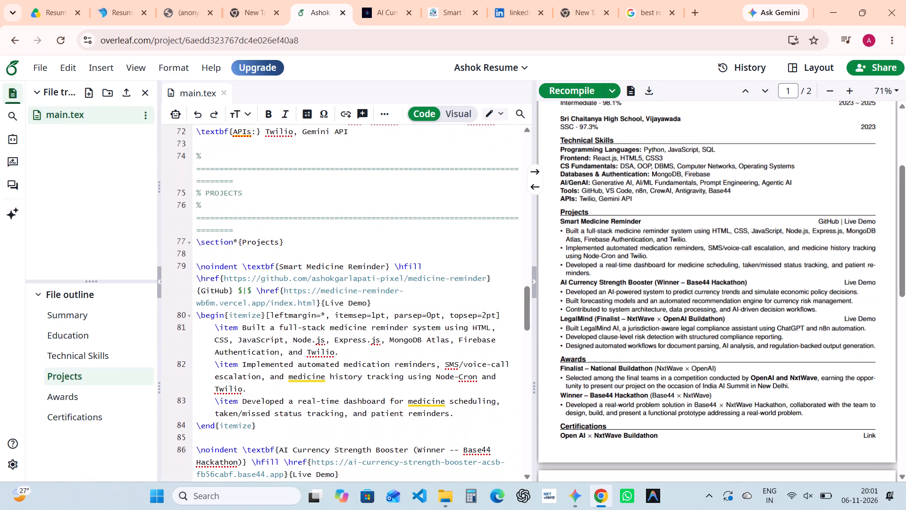
left_click(300, 401)
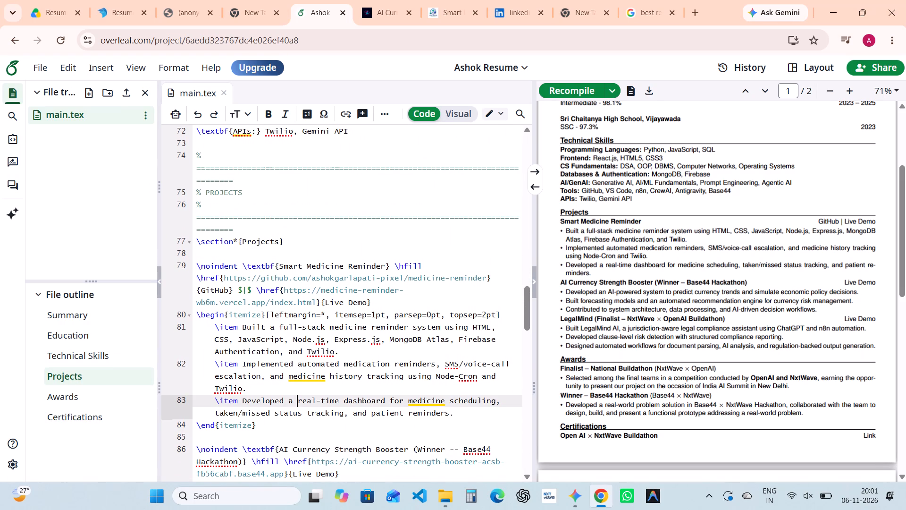
key("Right")
key("BackSpace")
key("BackSpace")
key("BackSpace")
key("BackSpace")
key("BackSpace")
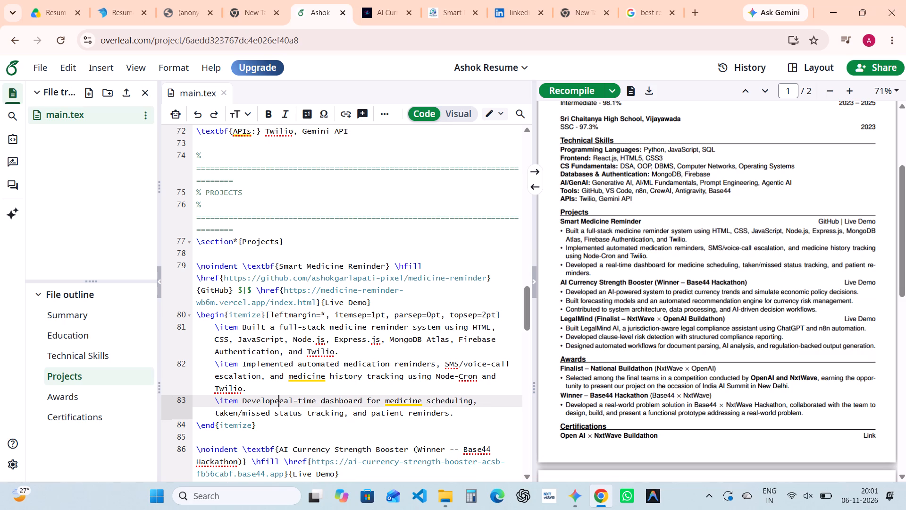
key("BackSpace")
key("BackSpace")
key("BackSpace")
key("BackSpace")
key("BackSpace")
key("BackSpace")
key("BackSpace")
key("BackSpace")
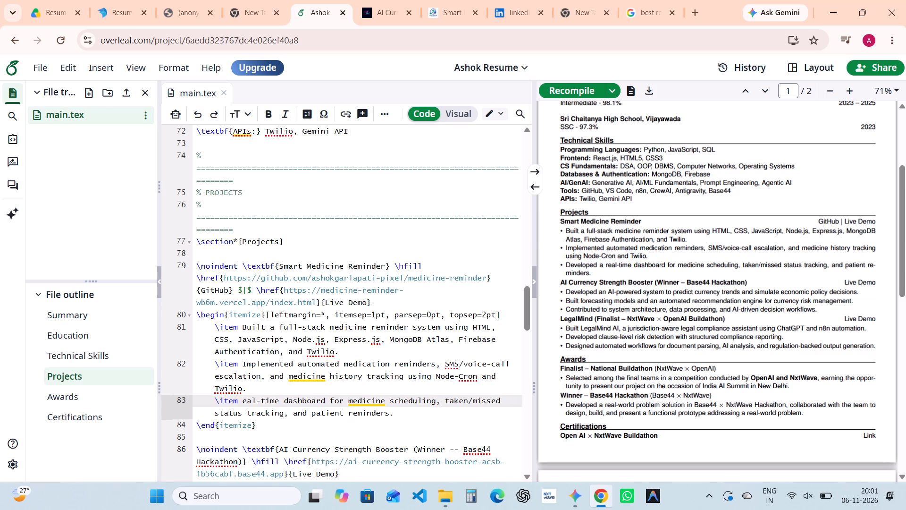
key("r")
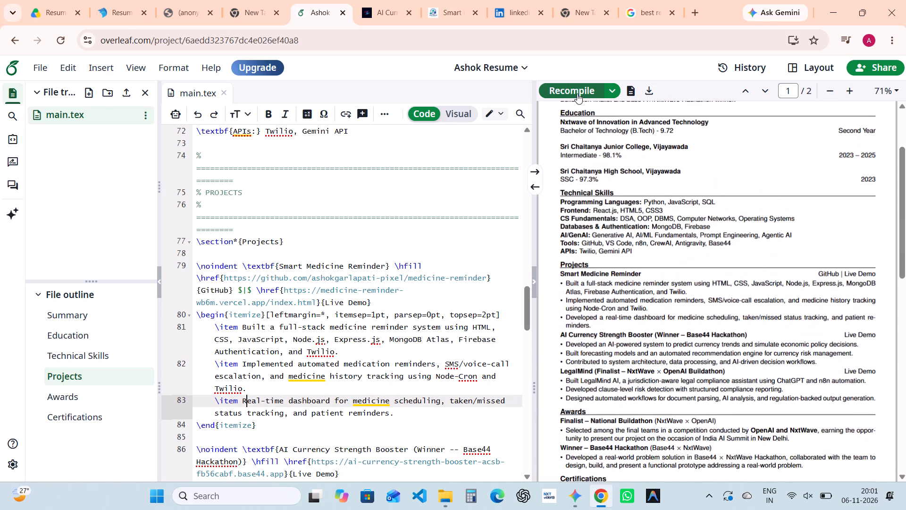
left_click(577, 93)
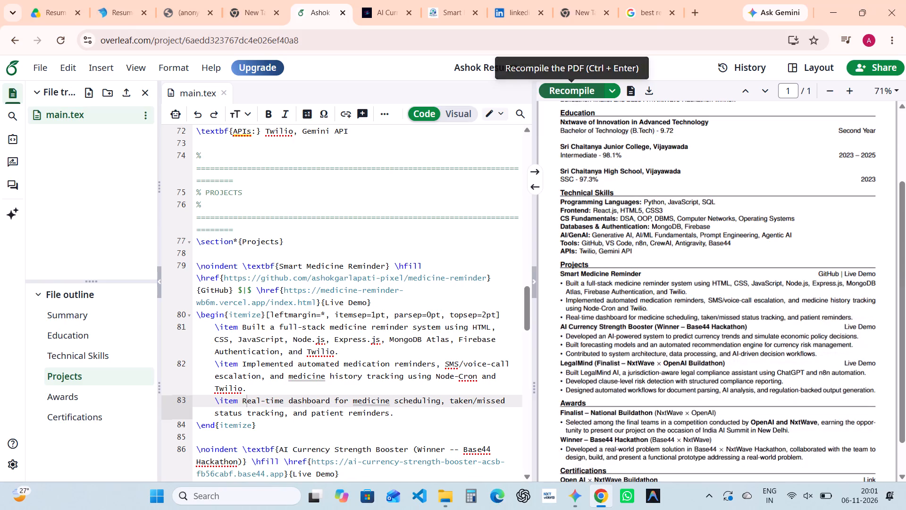
Examine the recompiled resume from the certifications back up to the summary to check how the content fits on the page.
scroll(704, 216, "down", 3)
scroll(704, 216, "up", 4)
scroll(704, 216, "down", 3)
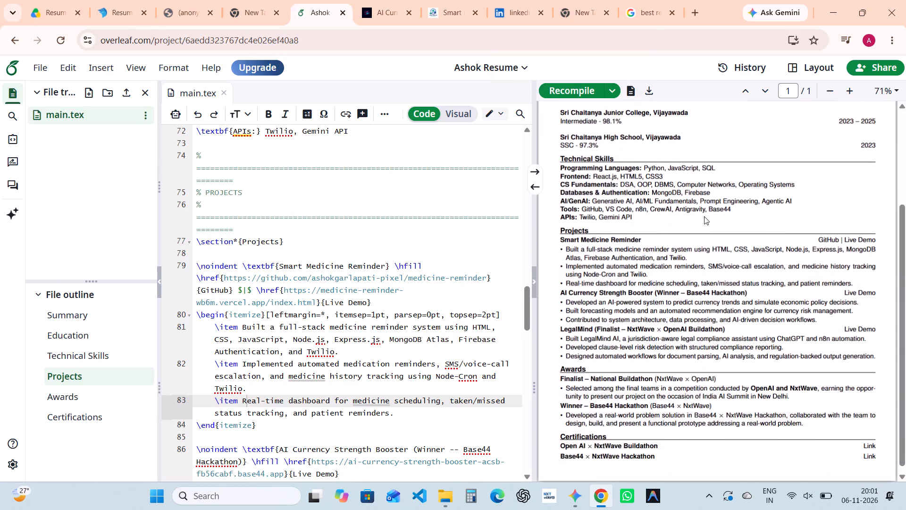
scroll(704, 216, "up", 2)
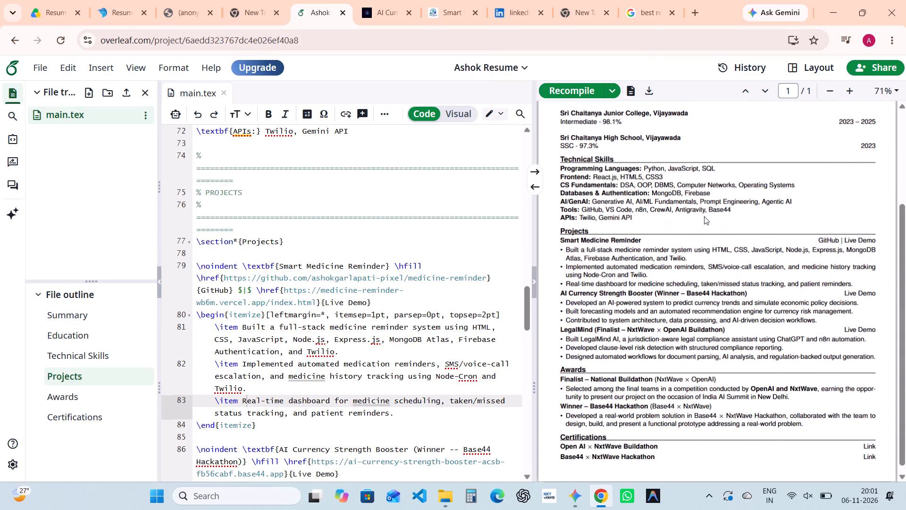
scroll(704, 216, "up", 1)
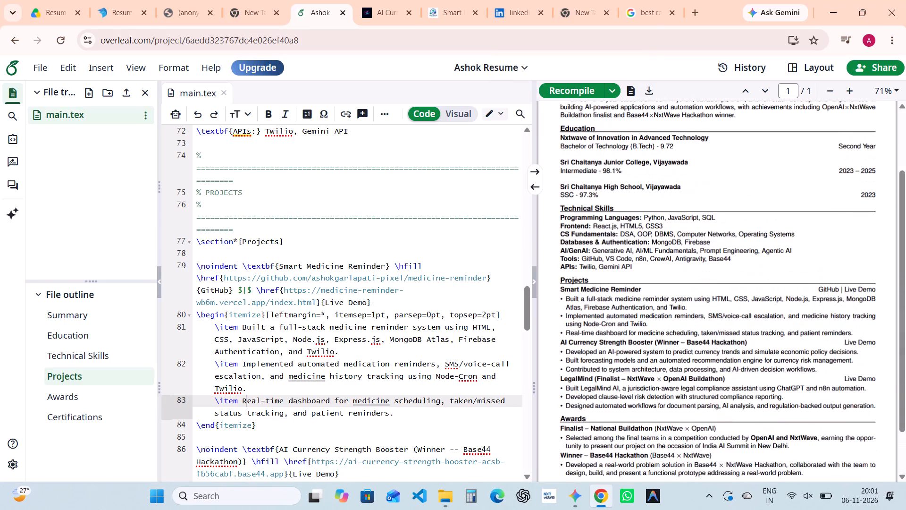
scroll(704, 216, "up", 1)
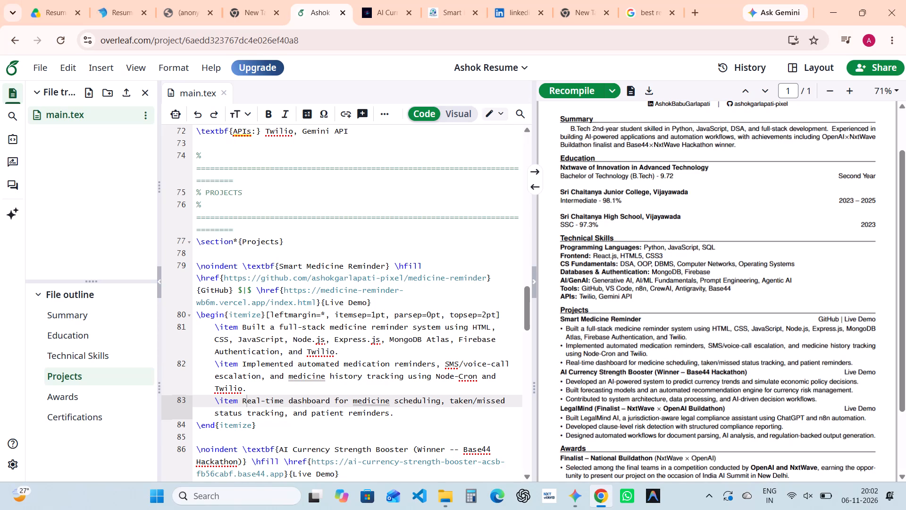
Move the whole LegalMind project block above AI Currency Strength Booster, directly after Smart Medicine Reminder, and recompile the PDF.
scroll(704, 216, "up", 2)
scroll(338, 293, "down", 4)
scroll(338, 293, "up", 1)
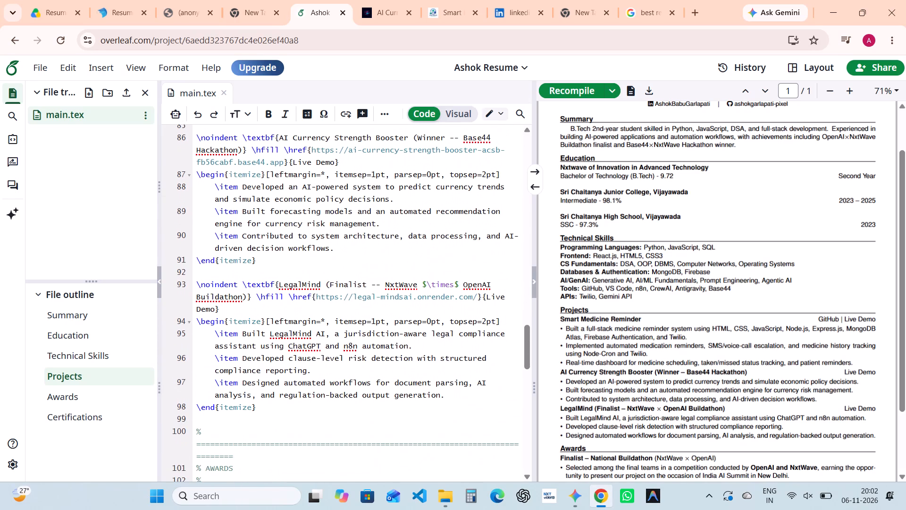
left_click_drag(263, 415, 194, 316)
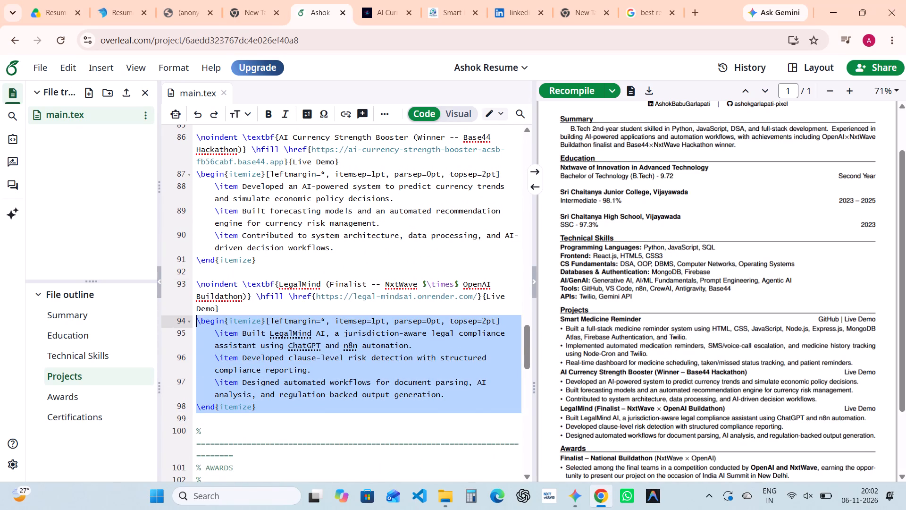
left_click_drag(194, 316, 196, 289)
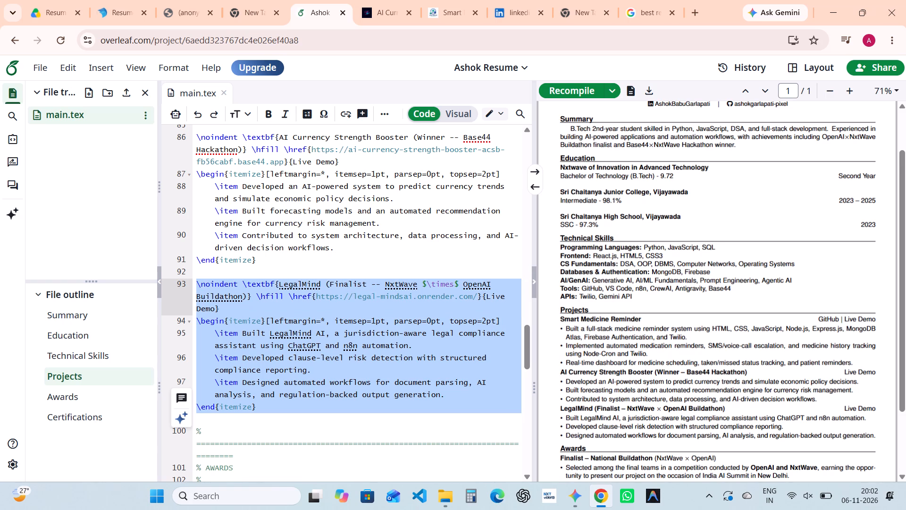
key("ctrl+x")
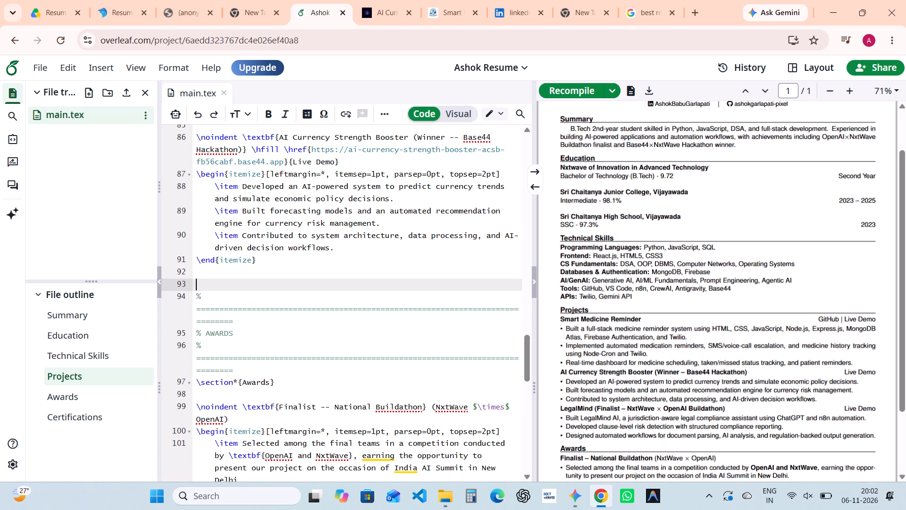
key("BackSpace")
scroll(196, 289, "up", 1)
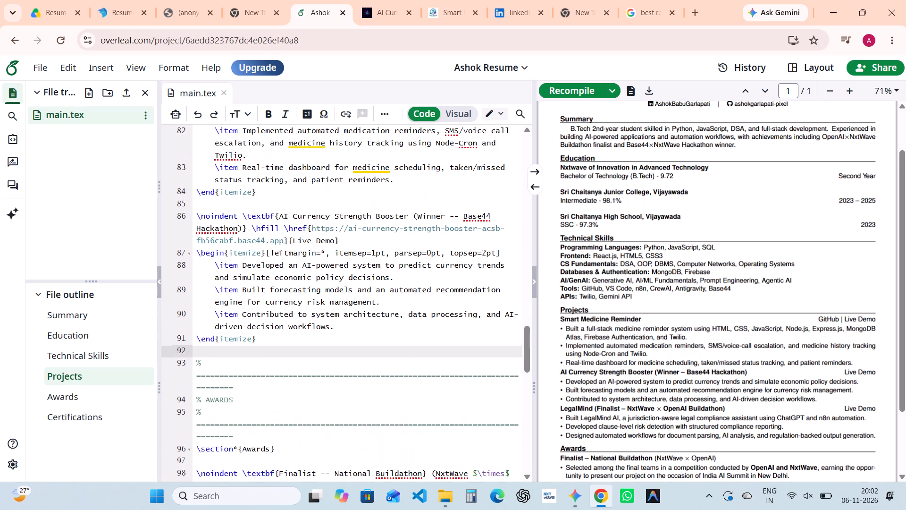
scroll(196, 289, "up", 1)
left_click(286, 244)
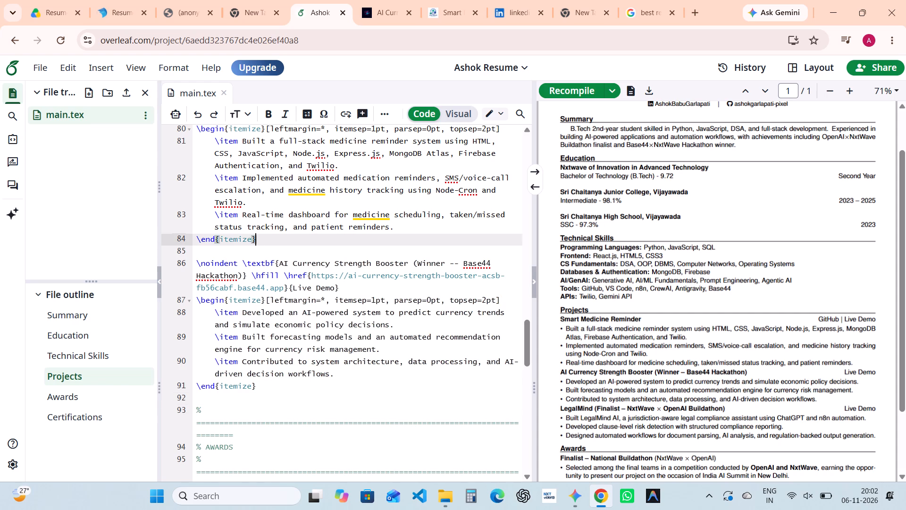
key("Return")
key("Return")
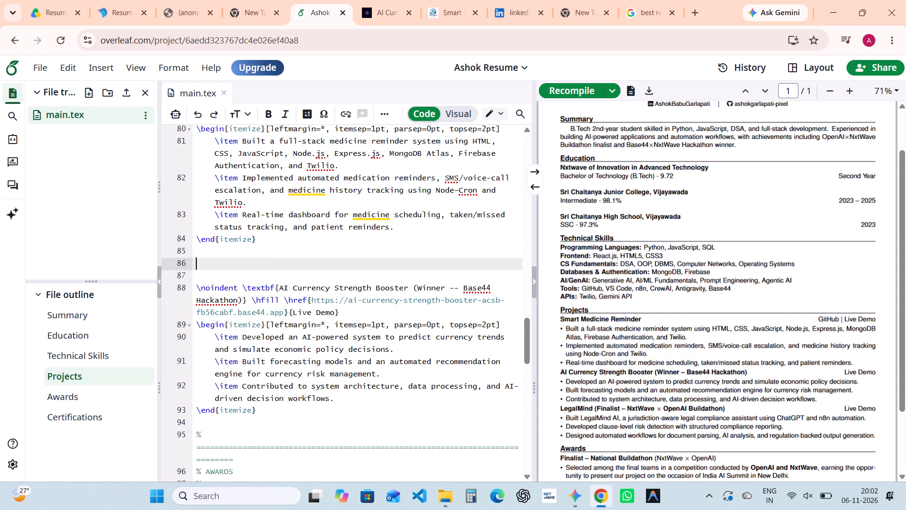
key("ctrl+v")
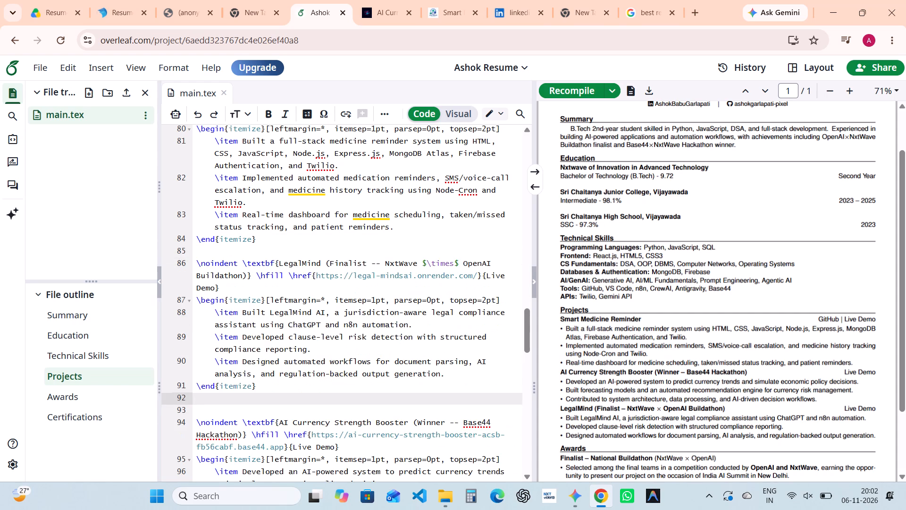
left_click(558, 87)
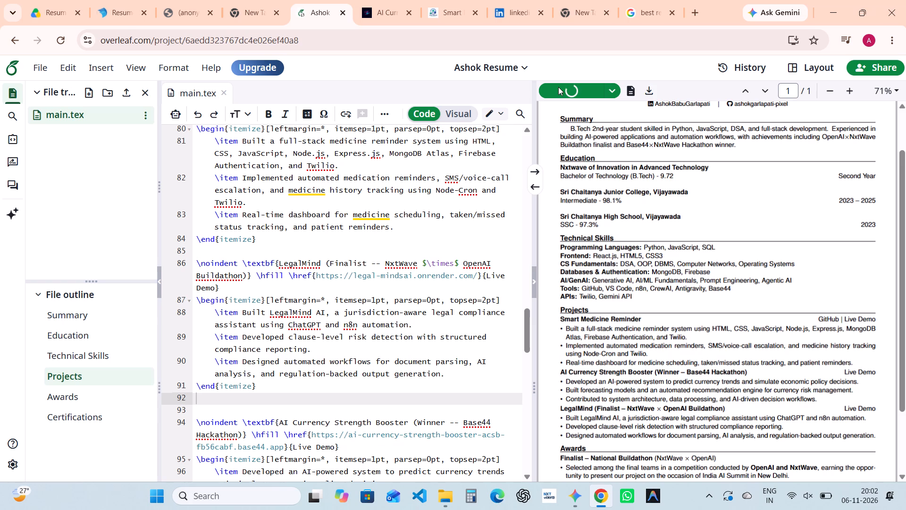
Examine the compiled resume from the header to the certifications, checking the project order and the page fit.
scroll(658, 181, "down", 4)
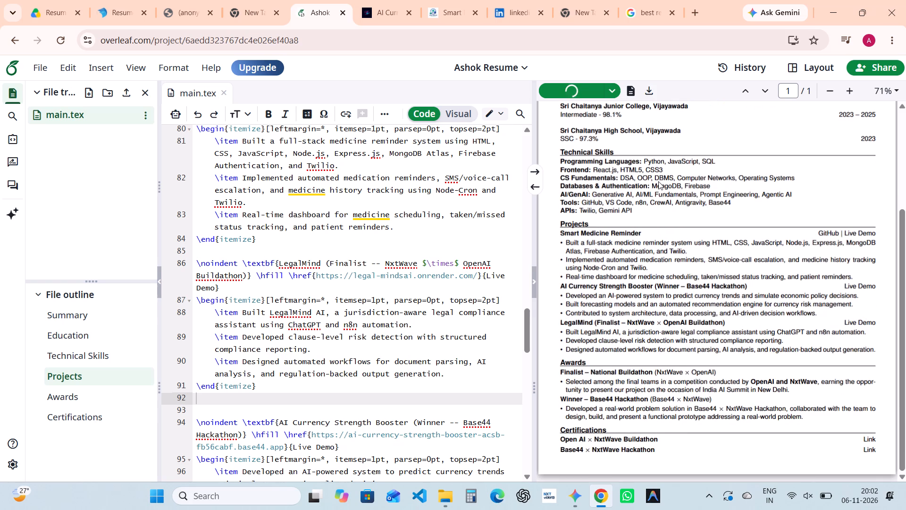
scroll(658, 181, "down", 1)
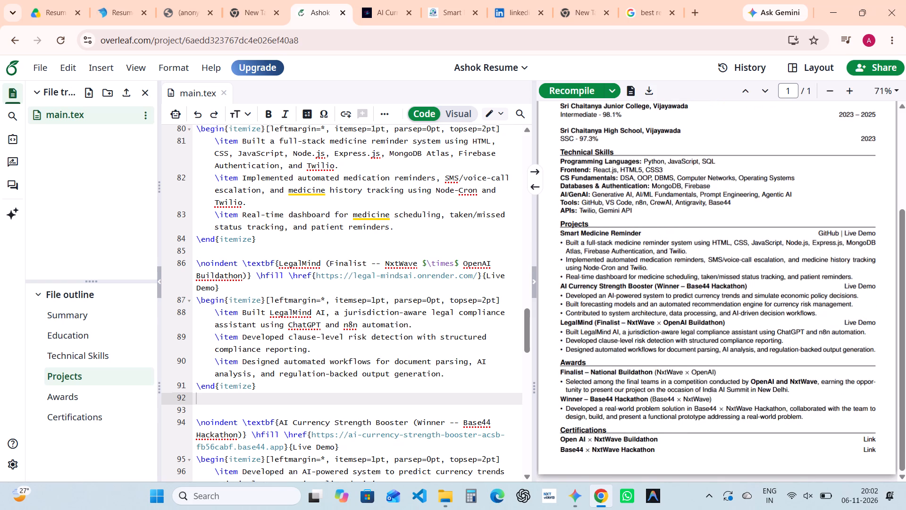
scroll(876, 267, "down", 4)
scroll(876, 267, "up", 3)
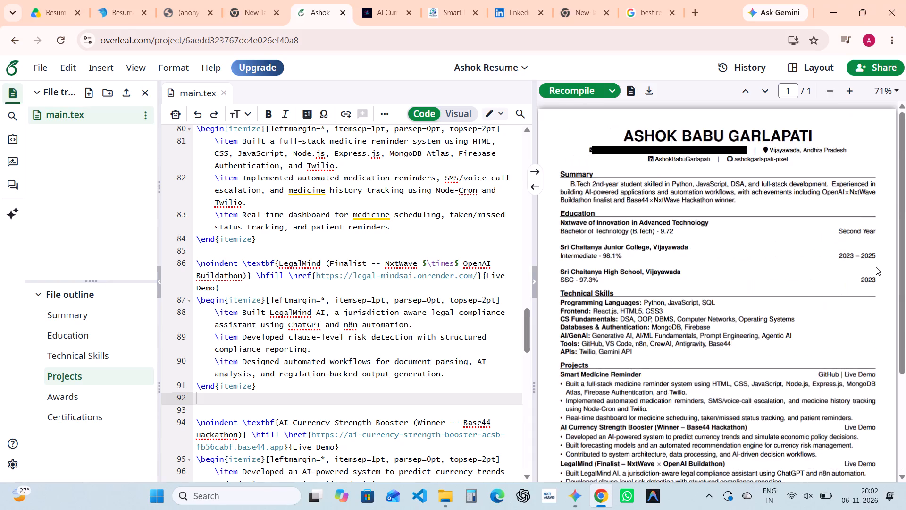
scroll(876, 267, "down", 4)
scroll(876, 267, "up", 3)
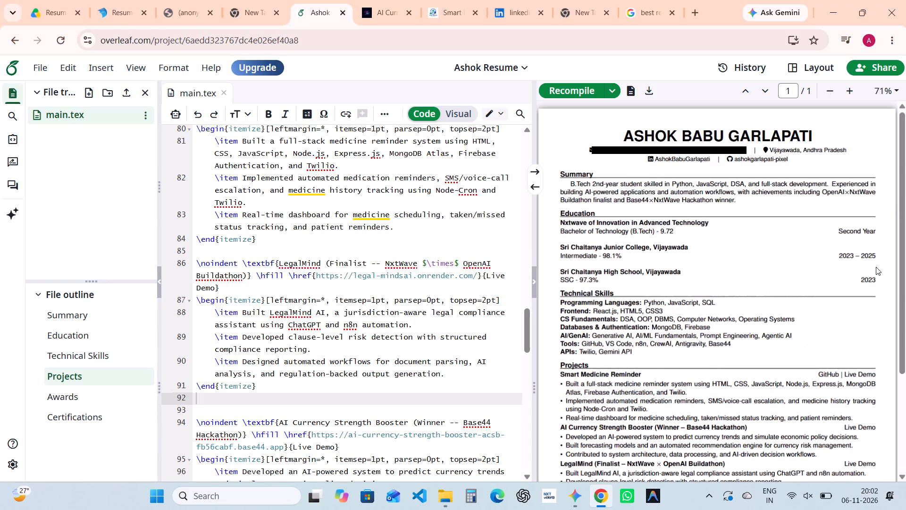
scroll(876, 267, "down", 2)
Remove the extra blank line between the LegalMind and AI Currency Strength Booster entries in the source and recompile the PDF.
scroll(526, 275, "down", 2)
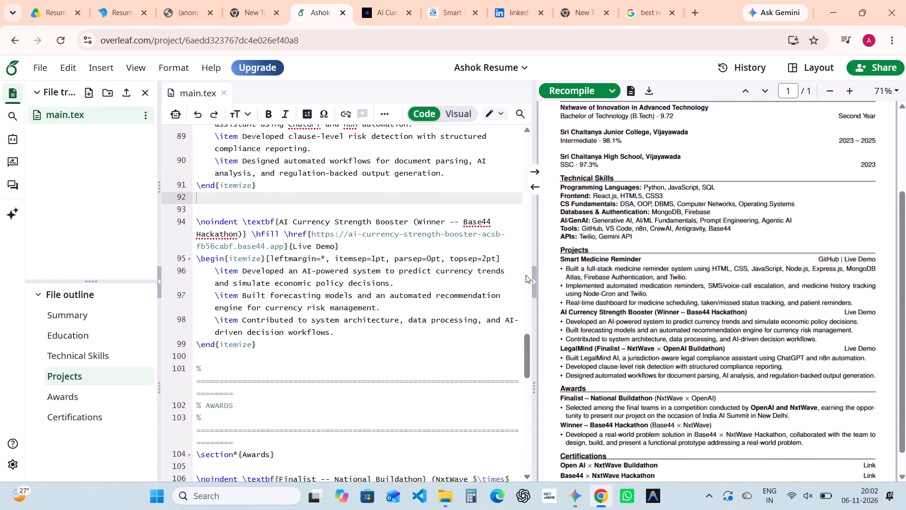
scroll(526, 275, "up", 3)
scroll(724, 269, "down", 2)
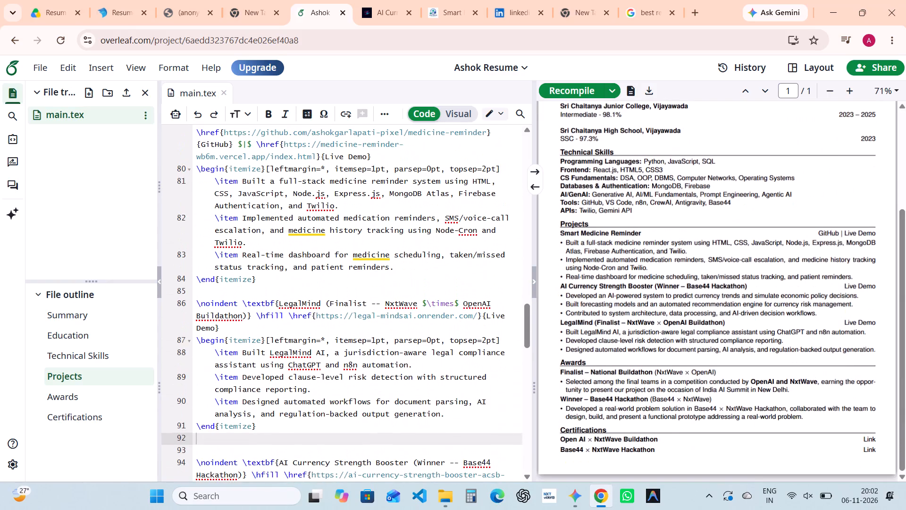
scroll(712, 281, "down", 1)
scroll(390, 342, "down", 3)
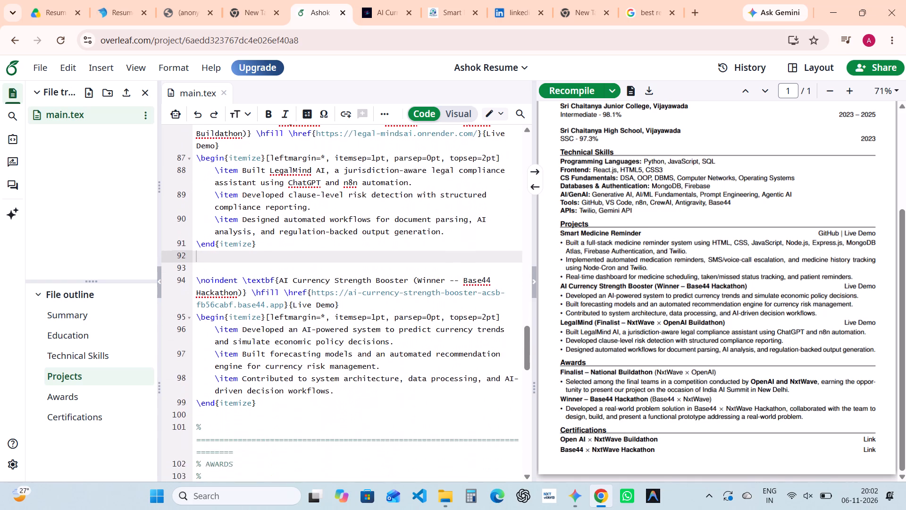
scroll(390, 342, "down", 1)
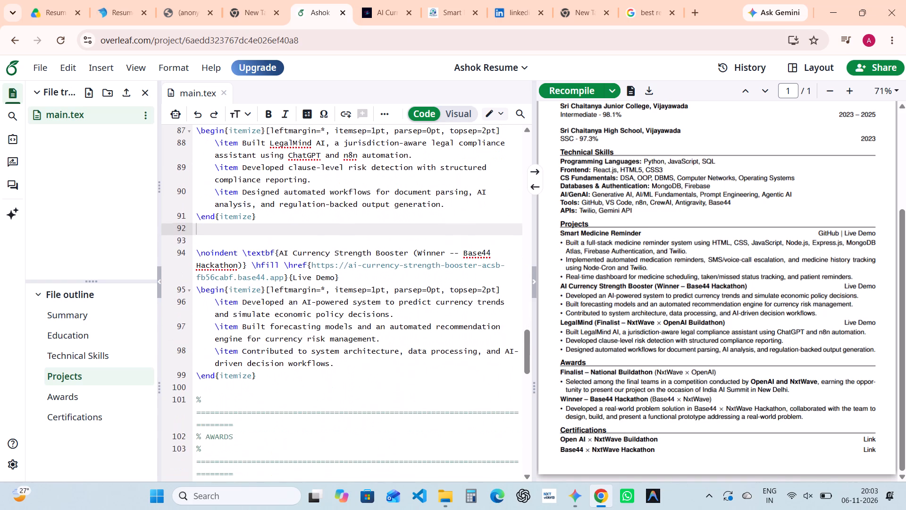
left_click(226, 239)
key("BackSpace")
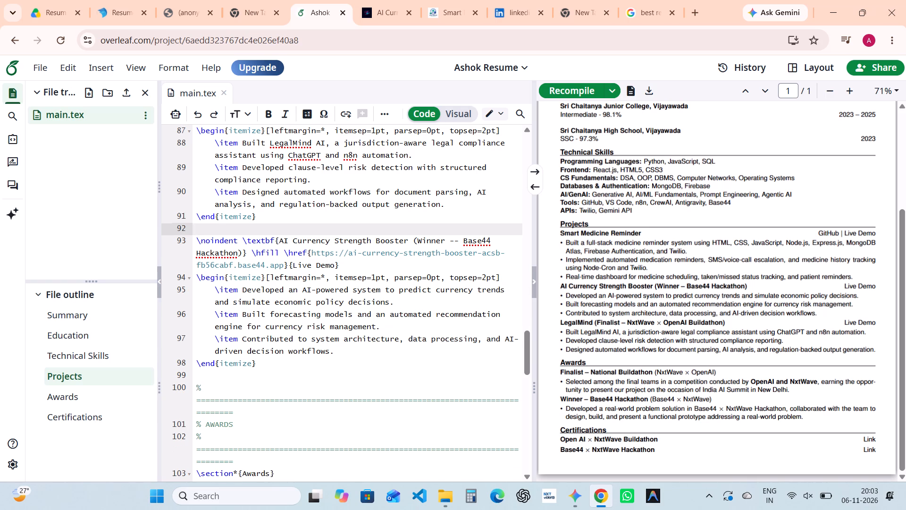
left_click(571, 93)
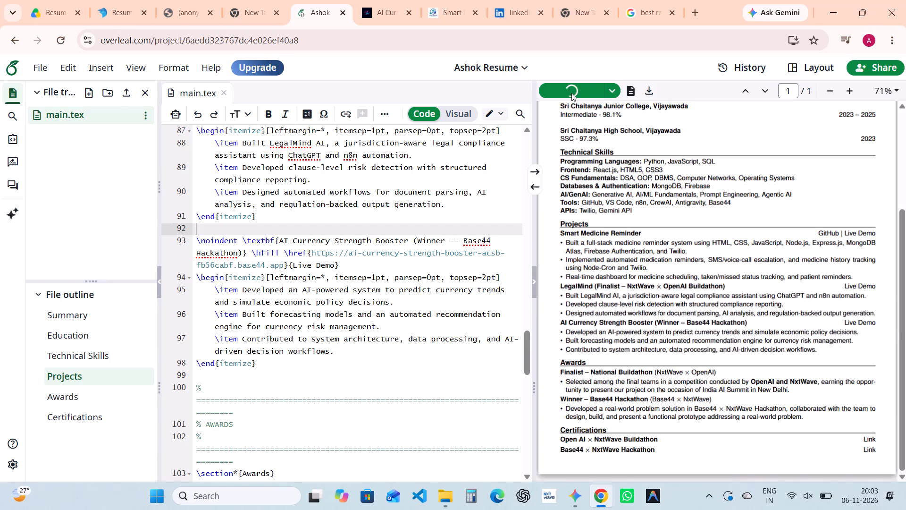
Review the recompiled resume from the certifications up to the header, checking the order of the projects and the layout.
scroll(612, 265, "down", 4)
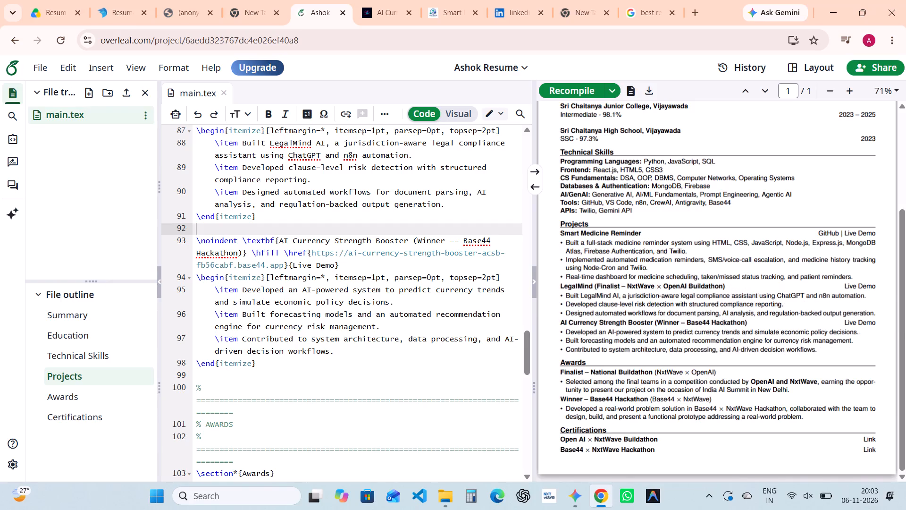
scroll(612, 265, "up", 2)
scroll(612, 265, "down", 3)
scroll(612, 265, "up", 1)
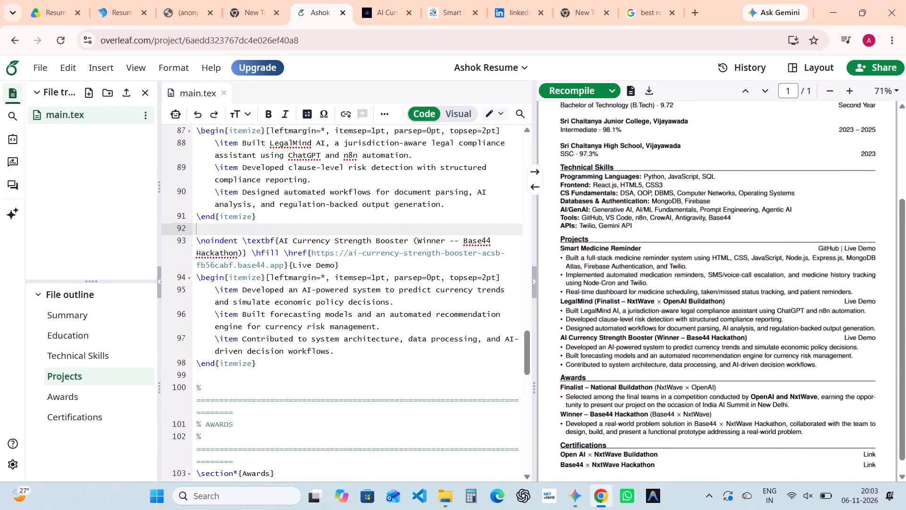
scroll(612, 265, "up", 1)
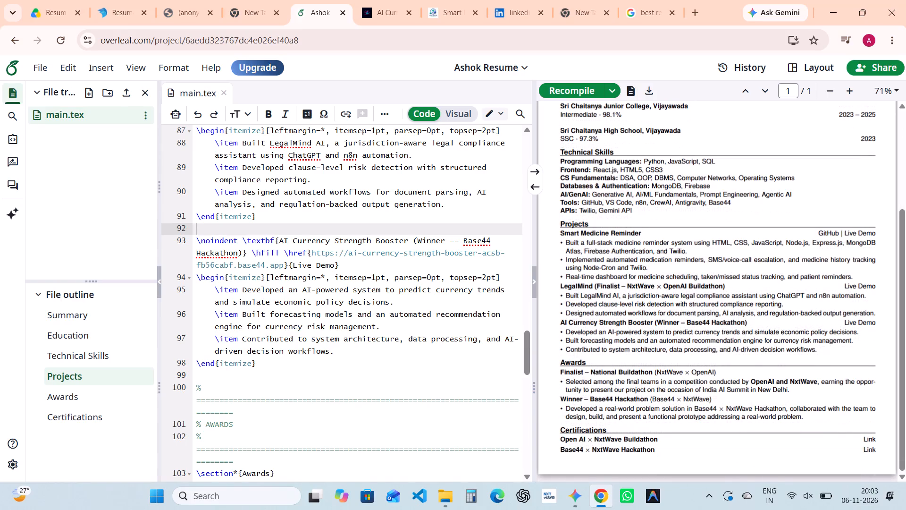
scroll(612, 265, "up", 1)
scroll(612, 265, "down", 2)
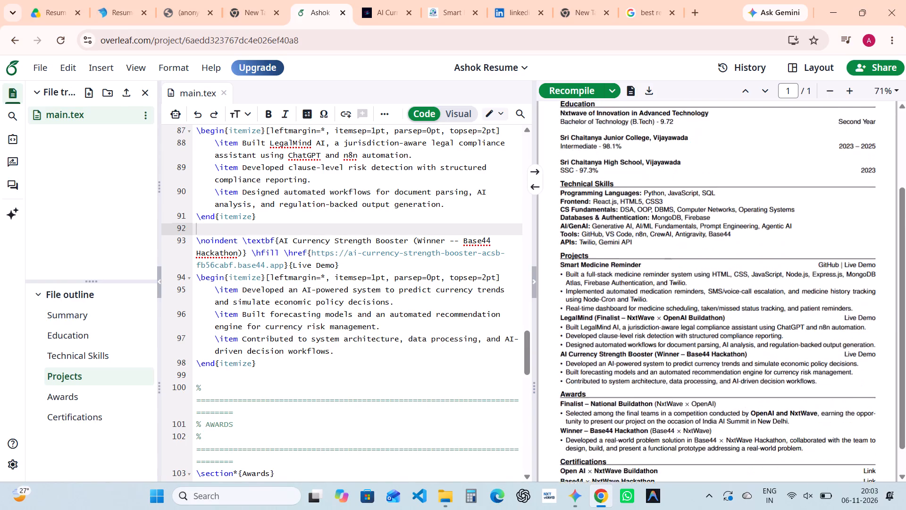
scroll(612, 265, "down", 2)
scroll(612, 265, "up", 3)
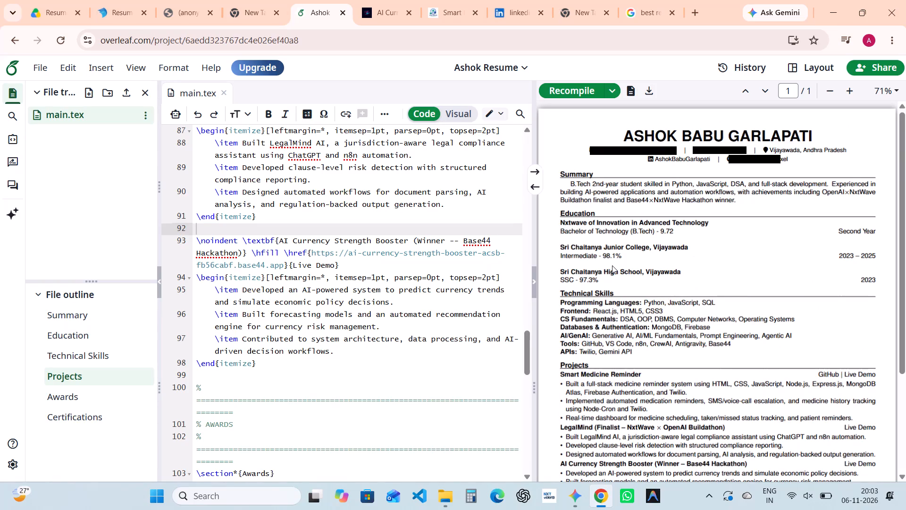
Select part of the phone number in the header's contact details in the LaTeX source.
scroll(435, 217, "up", 7)
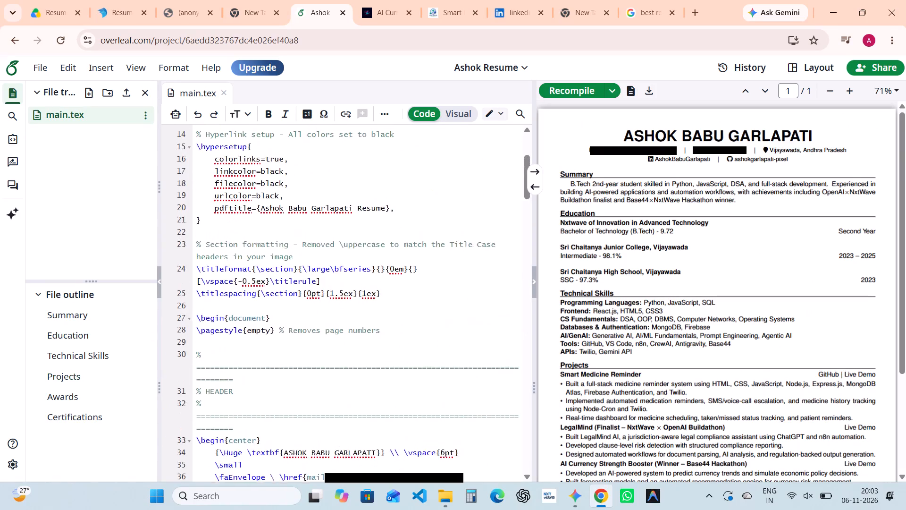
scroll(435, 217, "up", 1)
scroll(435, 217, "down", 4)
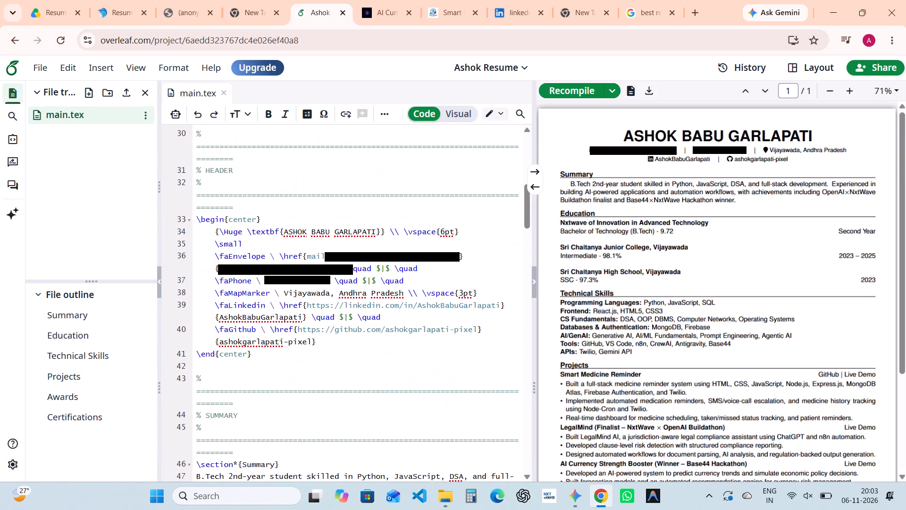
left_click_drag(327, 281, 310, 281)
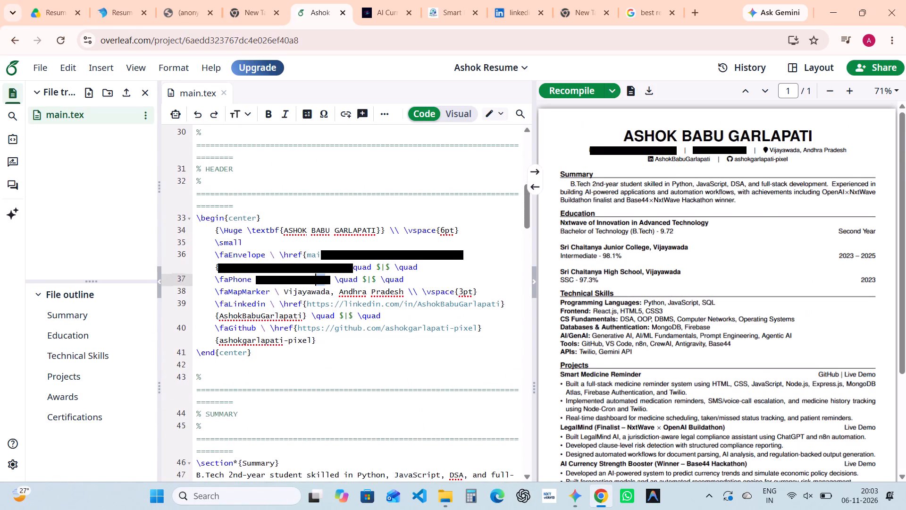
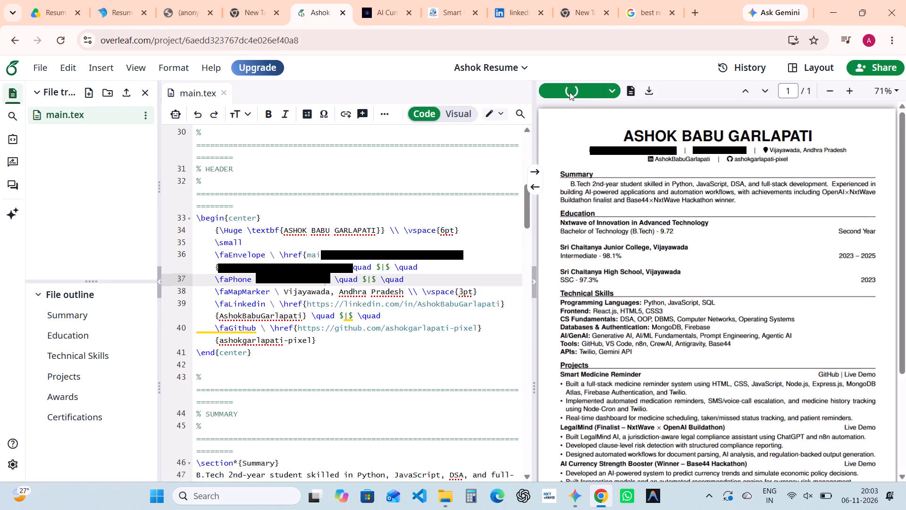
In the LegalMind project title in the source, cut "NxtWave" from before the $\times$ sign and paste it over "OpenAI".
scroll(633, 168, "down", 1)
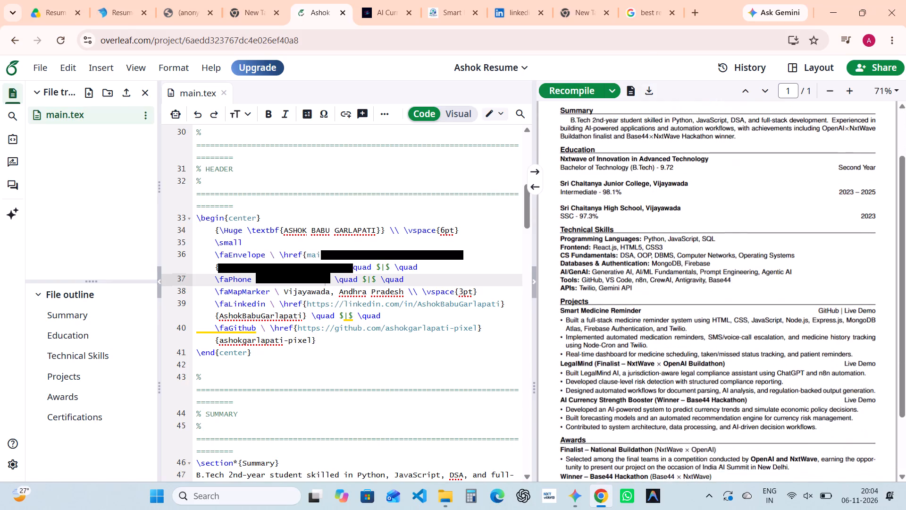
scroll(633, 168, "up", 4)
scroll(633, 168, "down", 2)
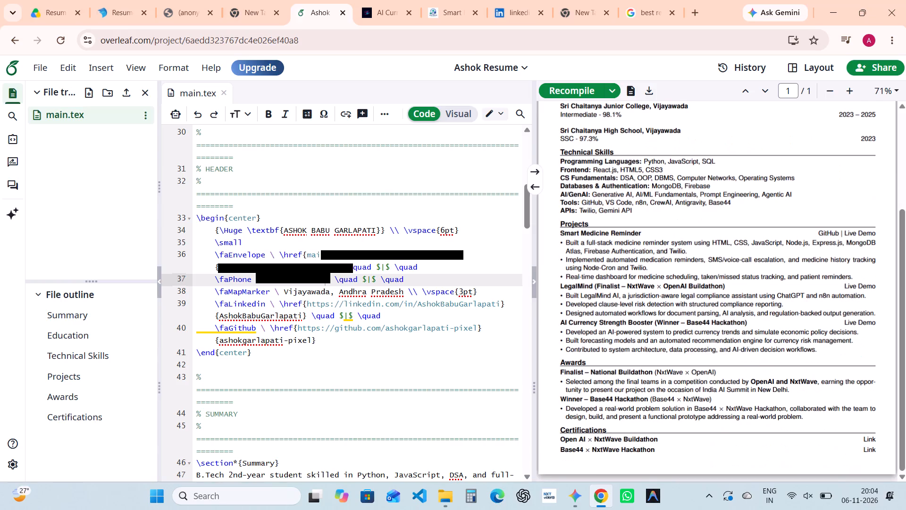
scroll(444, 245, "down", 3)
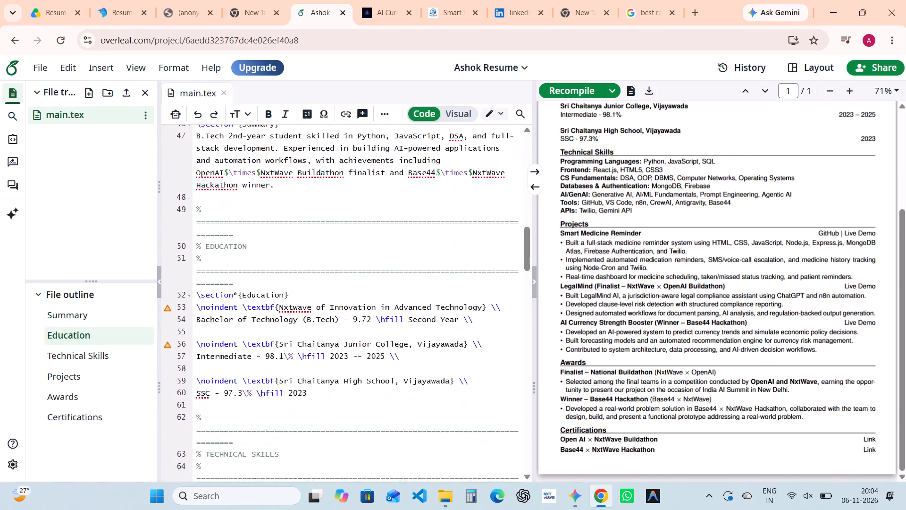
scroll(444, 245, "down", 3)
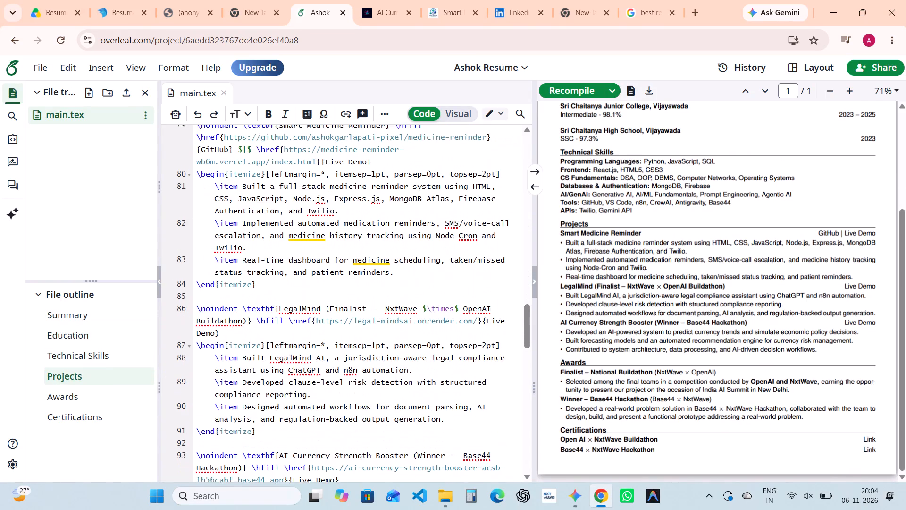
scroll(444, 245, "down", 2)
right_click(435, 274)
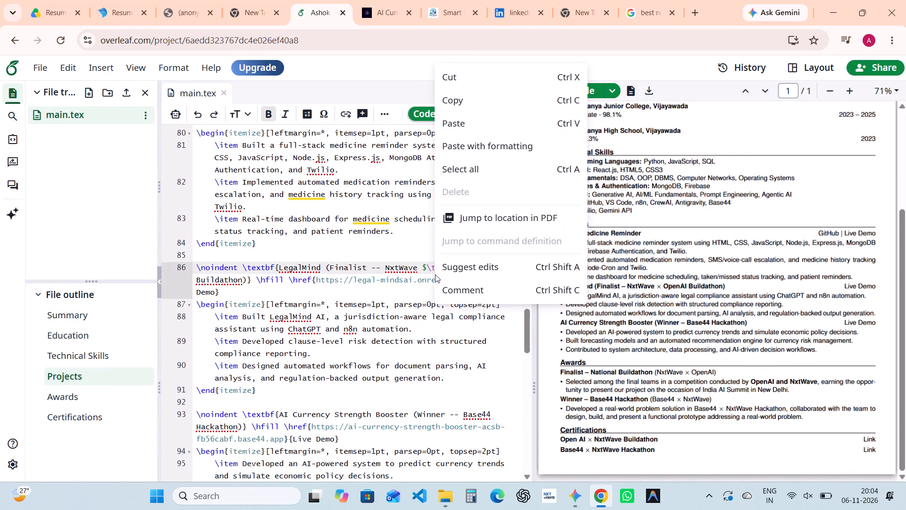
left_click(411, 257)
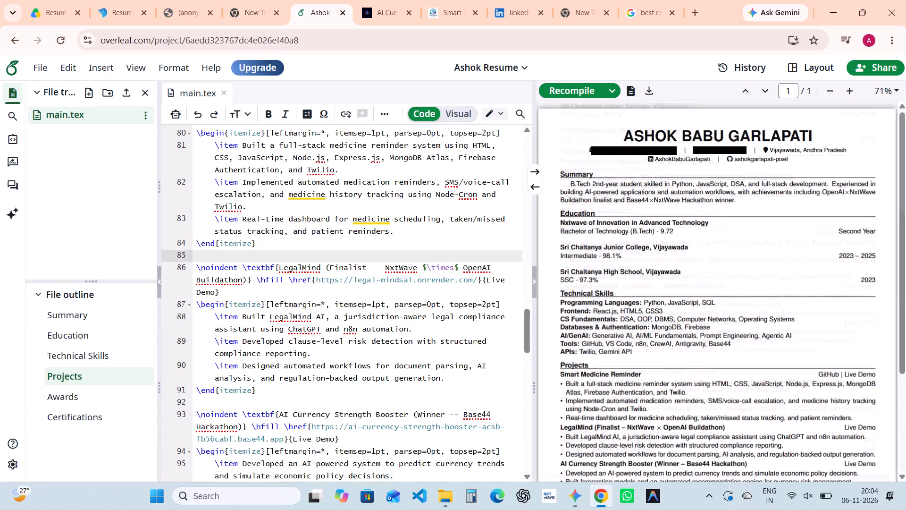
left_click_drag(418, 271, 388, 268)
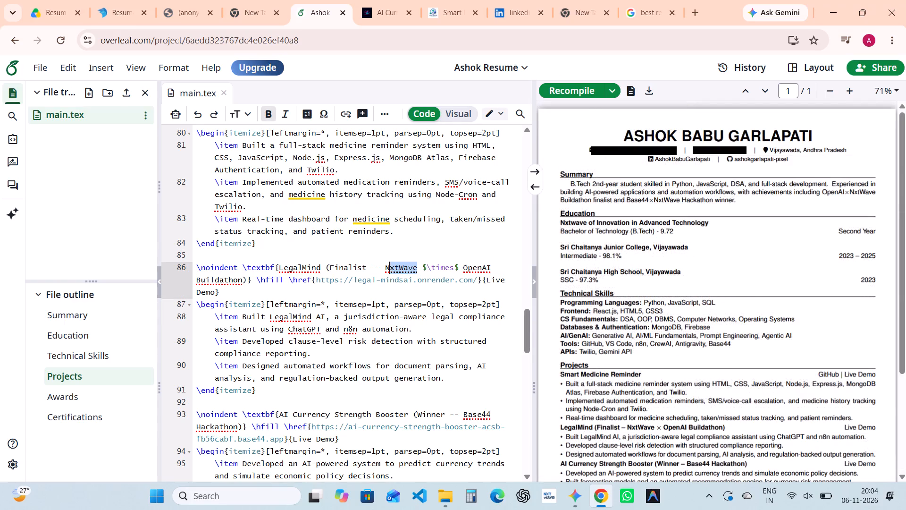
left_click_drag(388, 268, 385, 269)
key("ctrl+x")
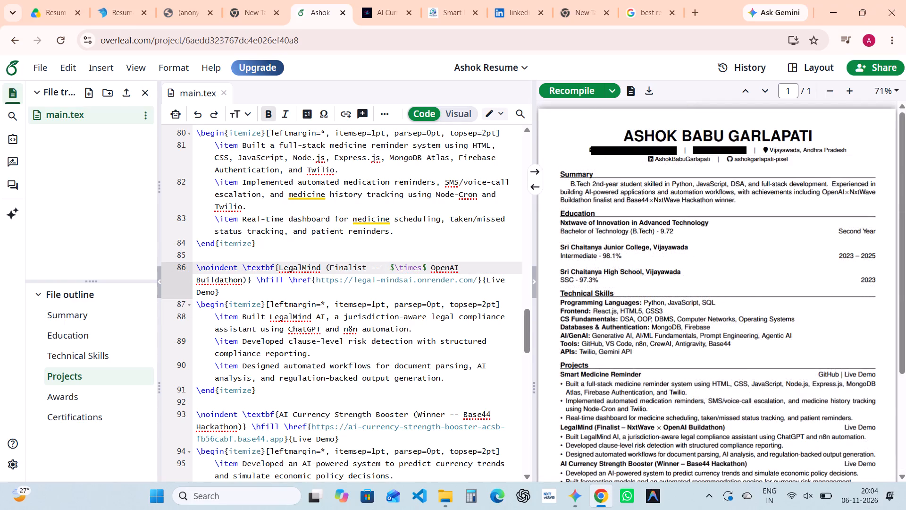
left_click_drag(460, 267, 435, 268)
left_click_drag(435, 268, 433, 269)
key("ctrl+v")
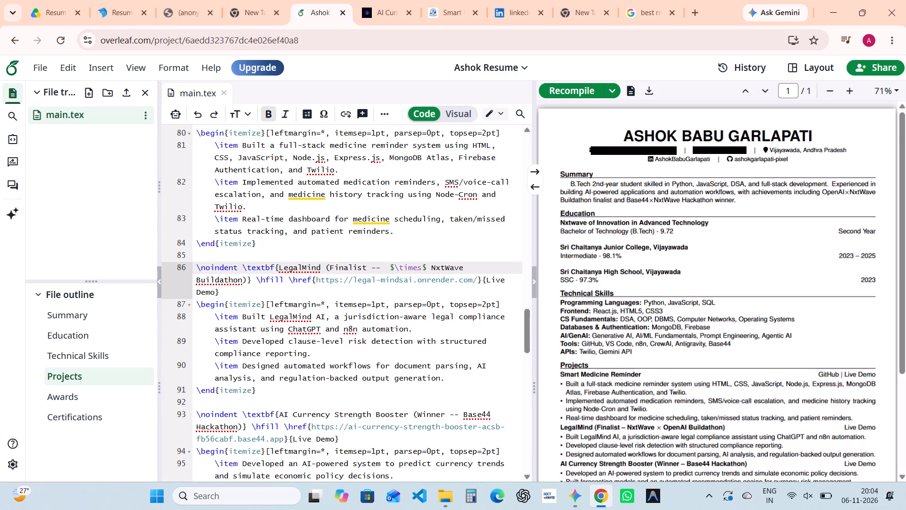
Enter "OpenAI" before the $\times$ sign in the LegalMind project title and recompile the PDF.
left_click(382, 269)
key("space")
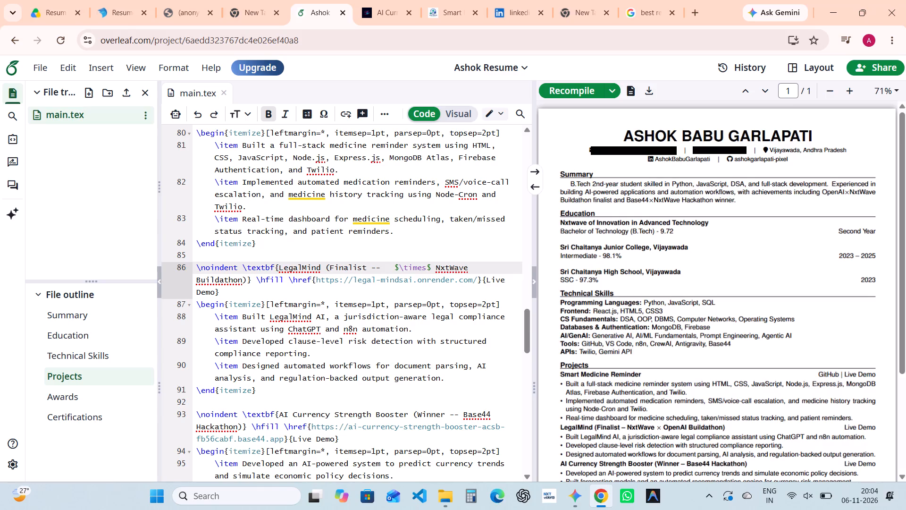
type("OPEN")
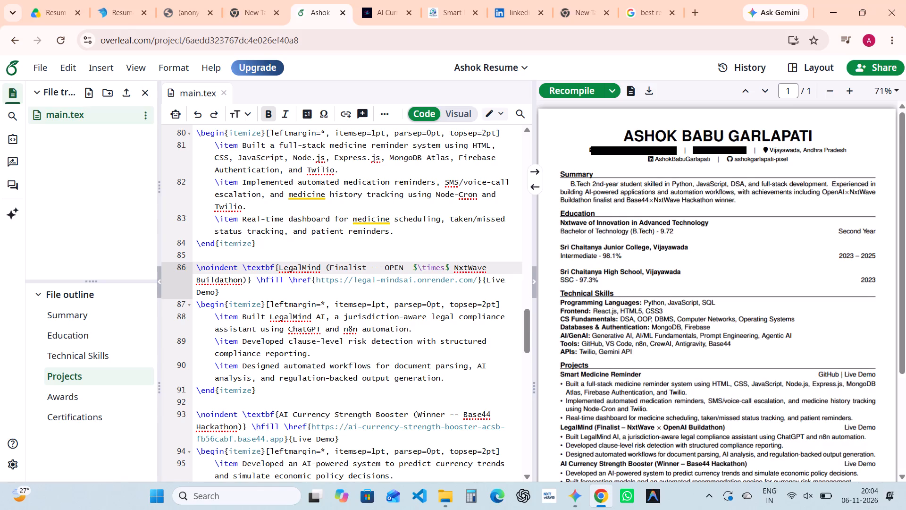
key("BackSpace")
key("BackSpace")
key("BackSpace")
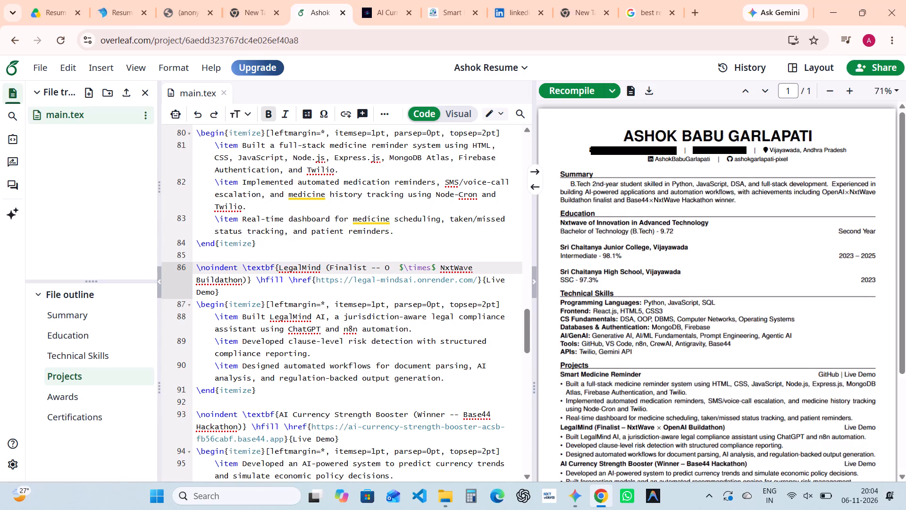
type("EN")
type("AI")
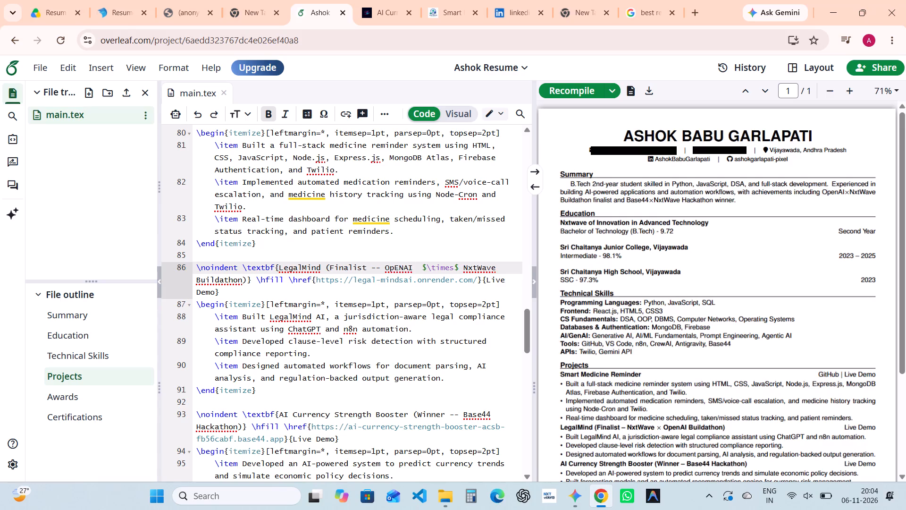
left_click(404, 267)
key("BackSpace")
key("BackSpace")
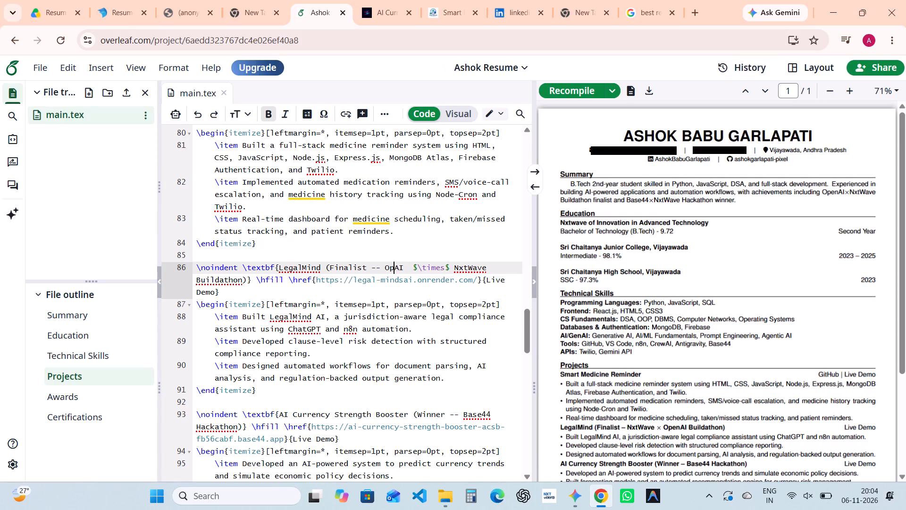
key("e")
type("en")
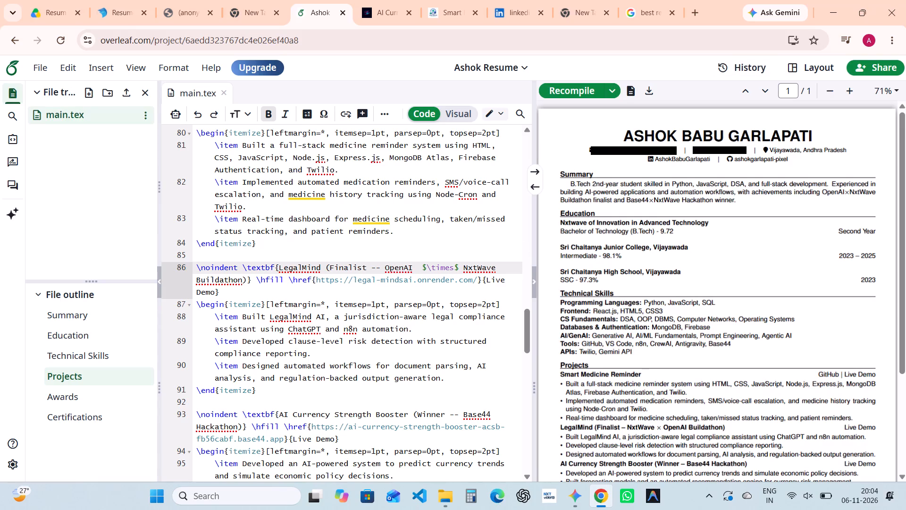
scroll(596, 295, "down", 4)
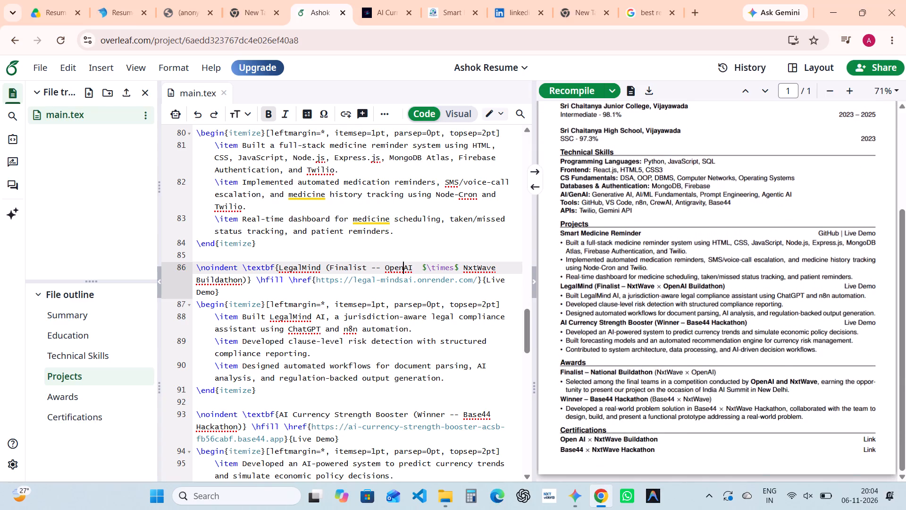
left_click(573, 89)
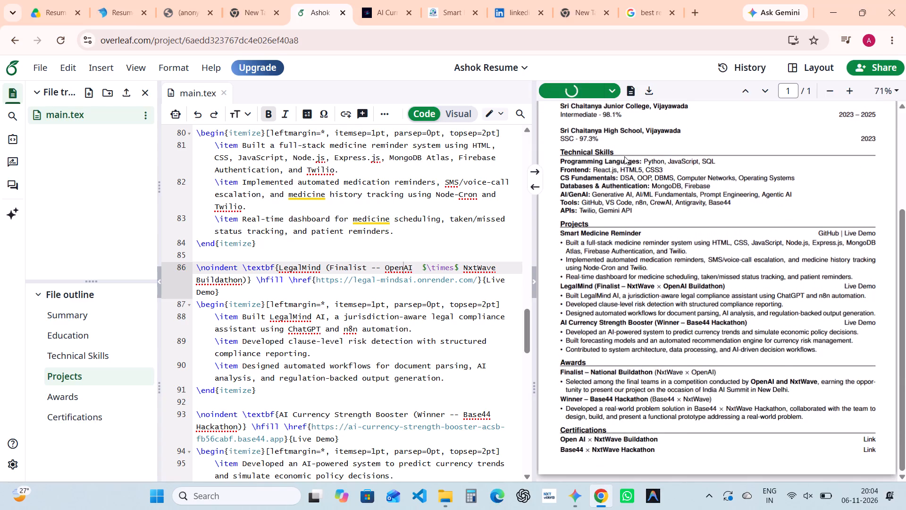
Review the recompiled resume from the technical skills to the certifications, checking the LegalMind title and the page layout.
scroll(624, 156, "down", 3)
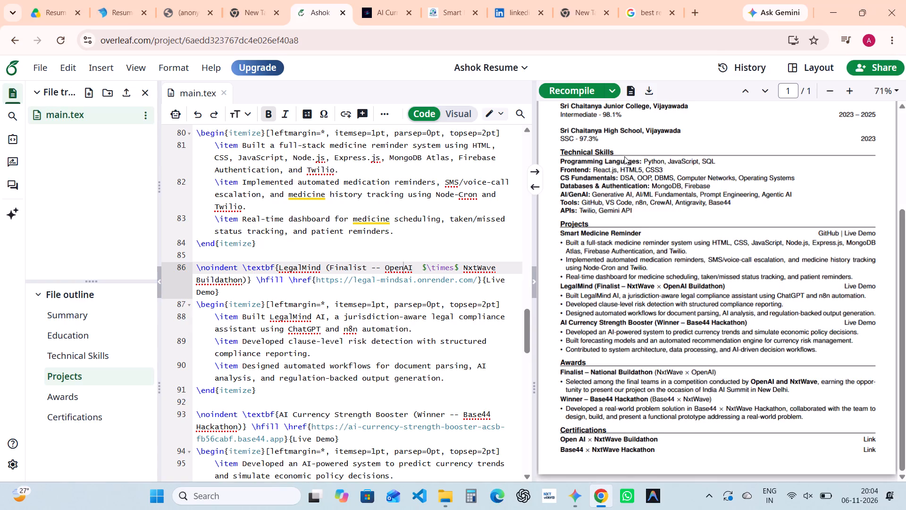
scroll(624, 156, "down", 2)
scroll(624, 156, "up", 2)
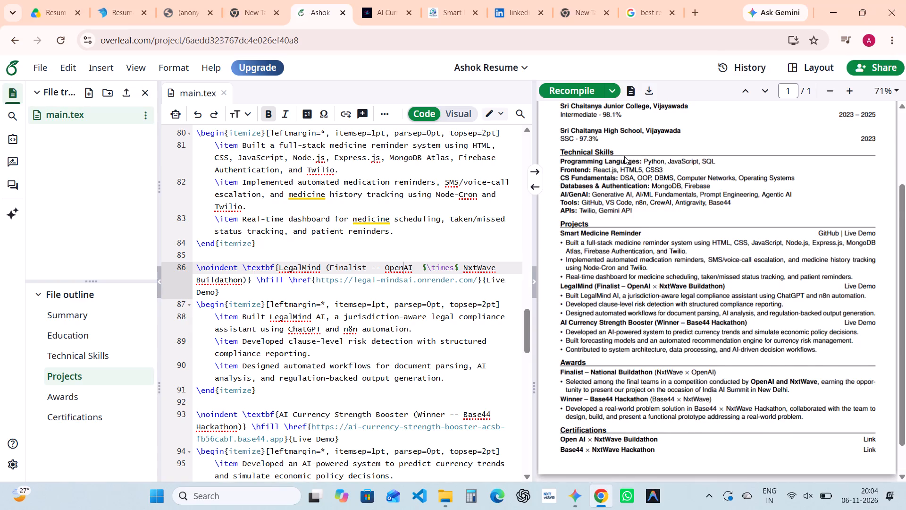
scroll(624, 156, "up", 1)
scroll(624, 156, "down", 4)
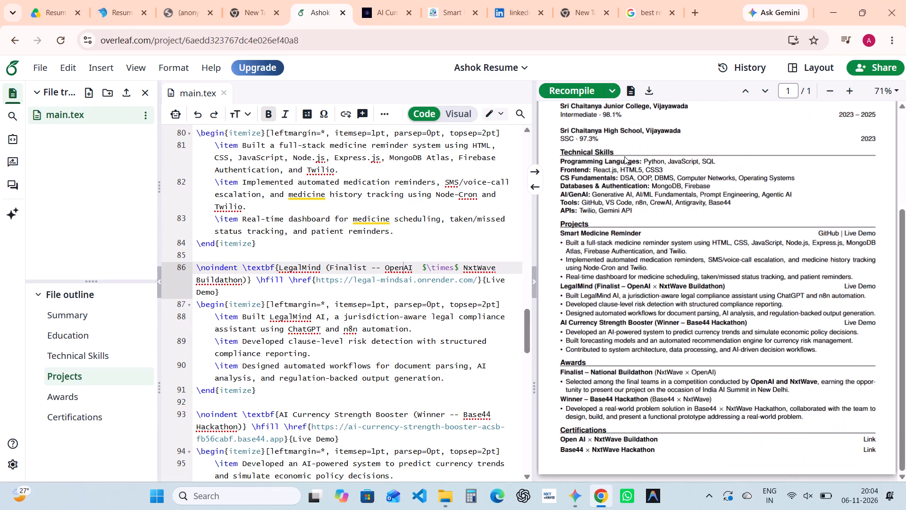
scroll(624, 156, "down", 2)
scroll(624, 156, "up", 2)
scroll(624, 156, "down", 2)
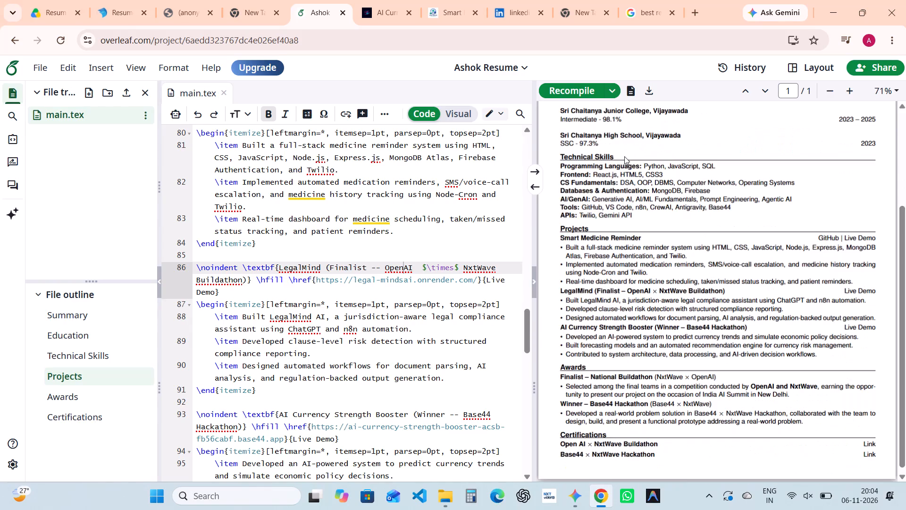
scroll(624, 156, "down", 1)
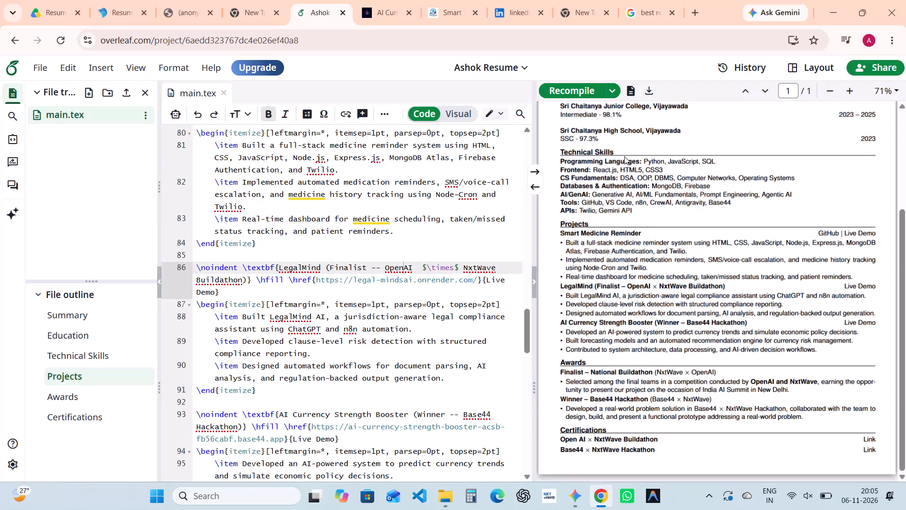
scroll(624, 156, "down", 1)
Remove the \hfill command from the Open AI × NxtWave Buildathon certification line in the source and recompile the PDF.
scroll(467, 307, "down", 3)
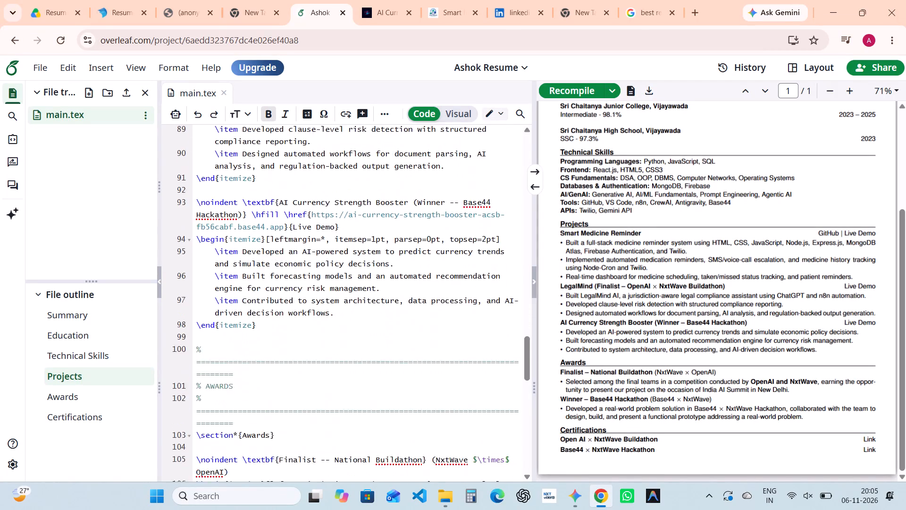
scroll(467, 307, "down", 4)
scroll(467, 307, "up", 3)
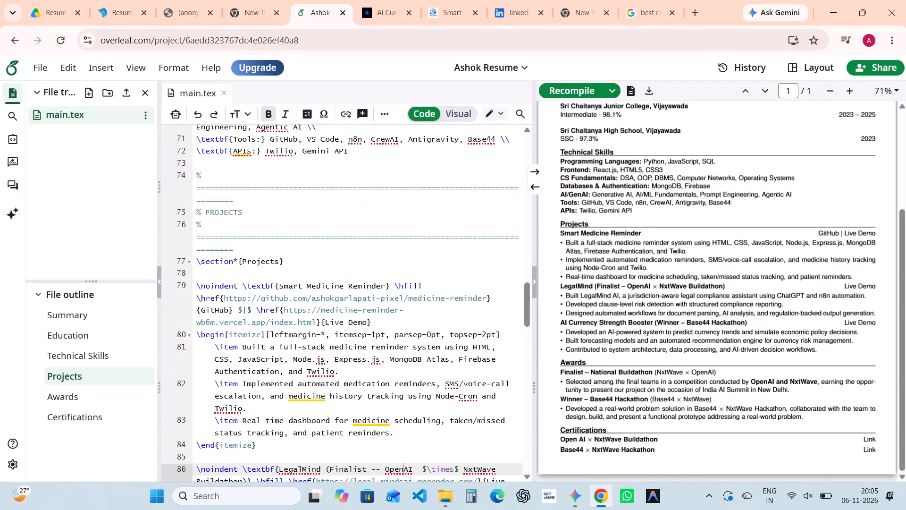
scroll(467, 307, "down", 5)
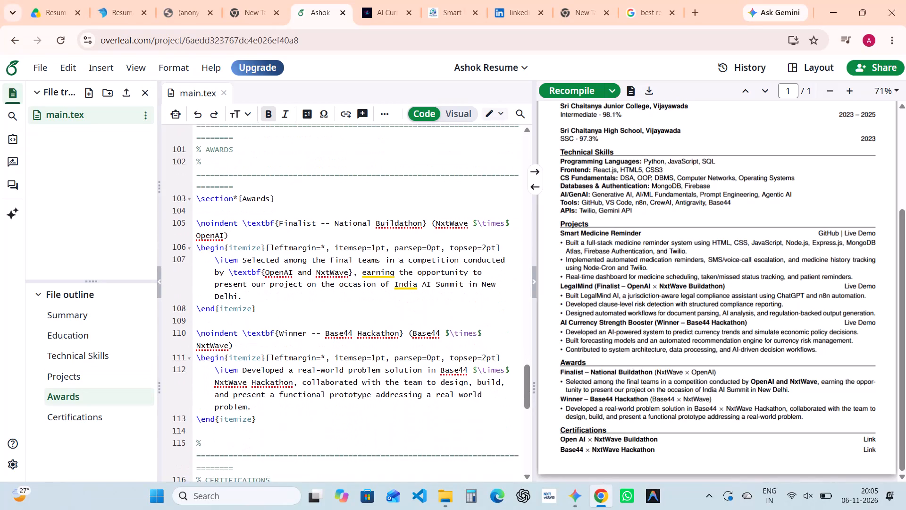
scroll(467, 307, "down", 2)
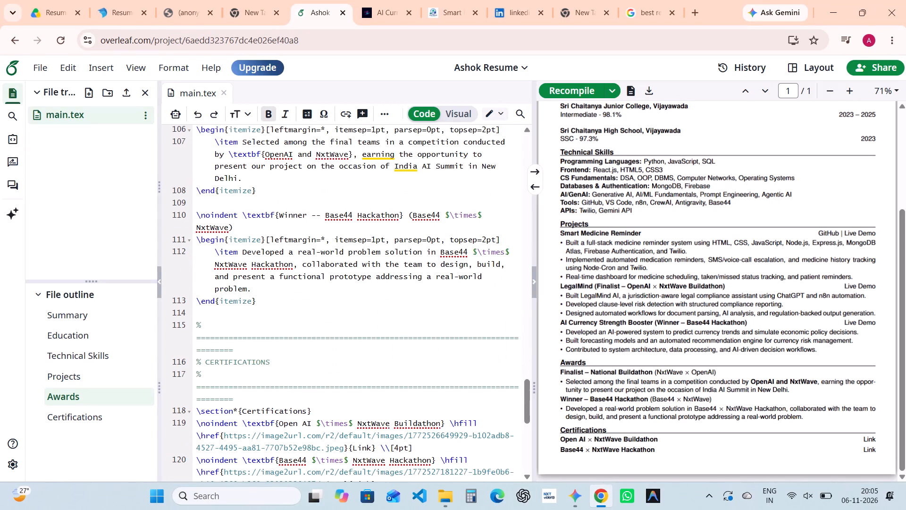
scroll(467, 307, "down", 1)
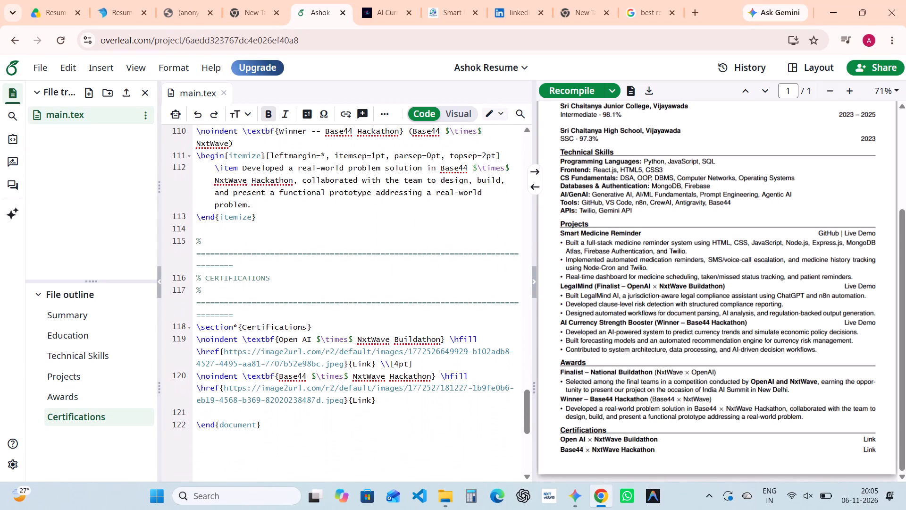
left_click_drag(446, 337, 479, 337)
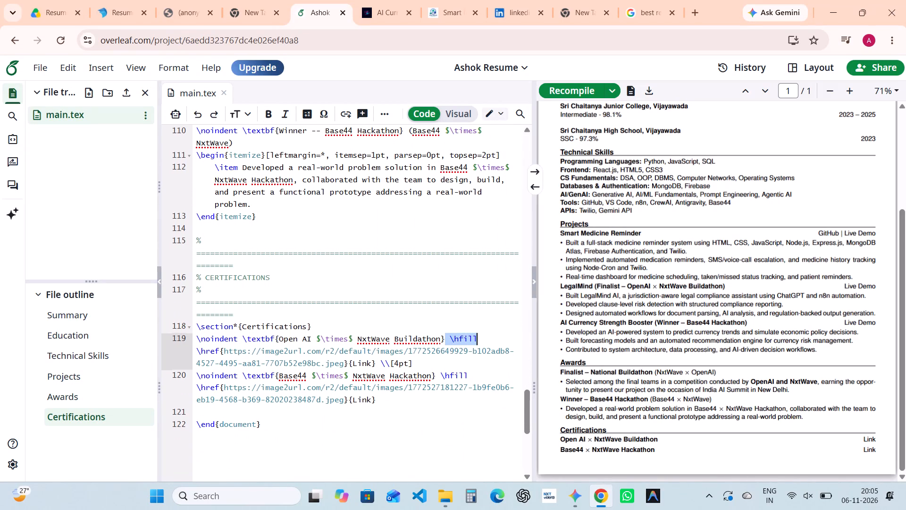
key("BackSpace")
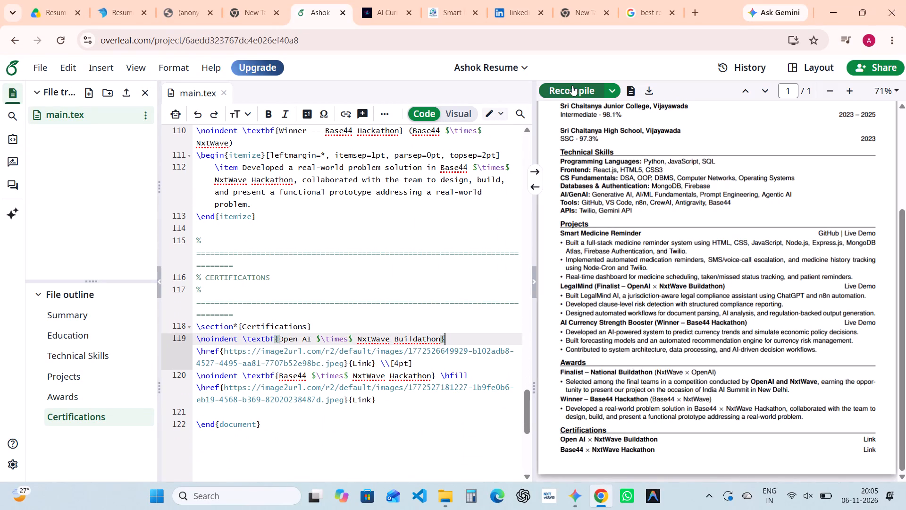
left_click(572, 85)
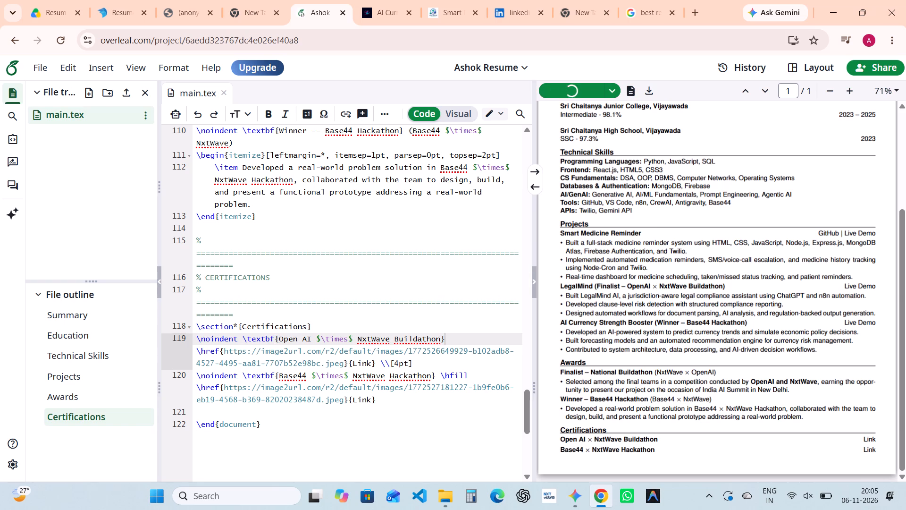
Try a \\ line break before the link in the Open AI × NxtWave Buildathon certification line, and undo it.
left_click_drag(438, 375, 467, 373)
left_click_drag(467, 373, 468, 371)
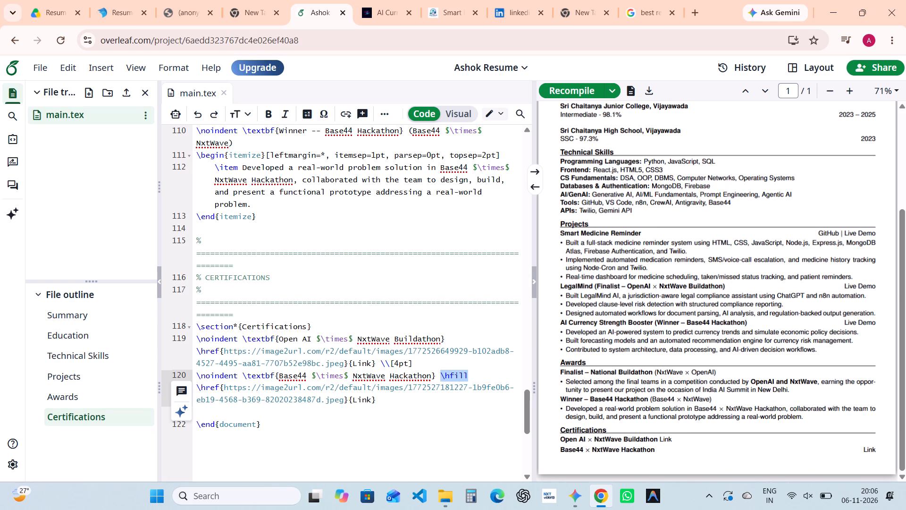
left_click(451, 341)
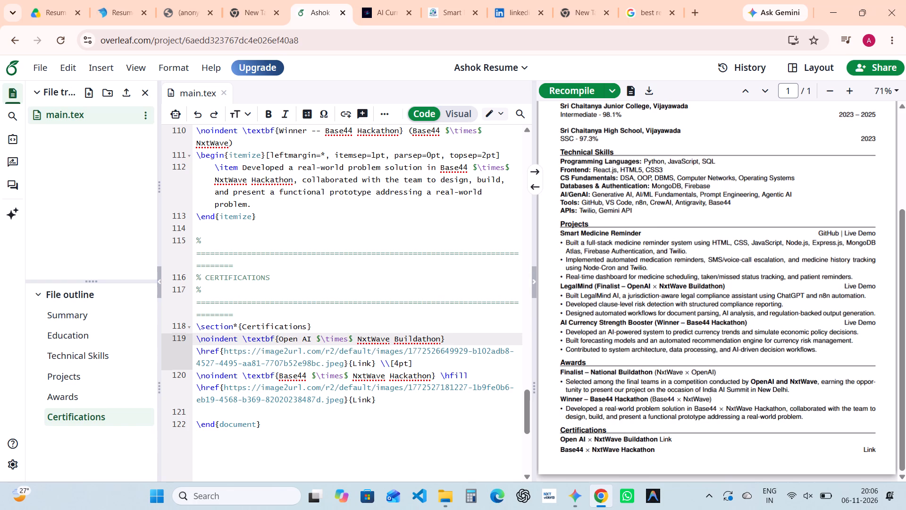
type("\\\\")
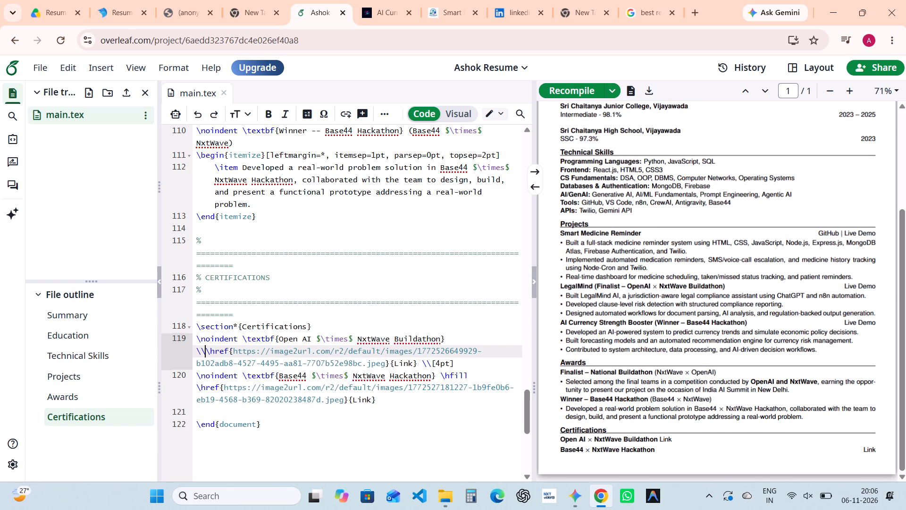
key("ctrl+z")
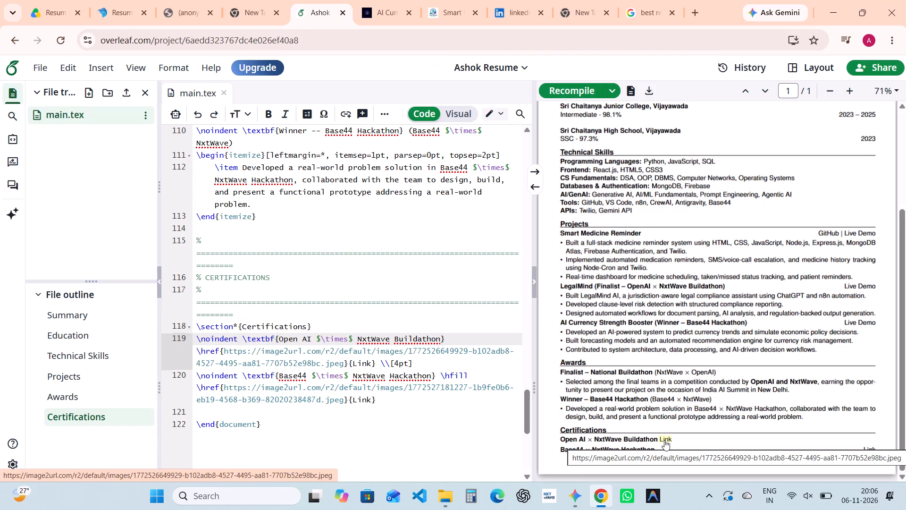
Insert three spaces before "Link" inside the braces of the Open AI × NxtWave Buildathon certification line.
scroll(731, 267, "up", 1)
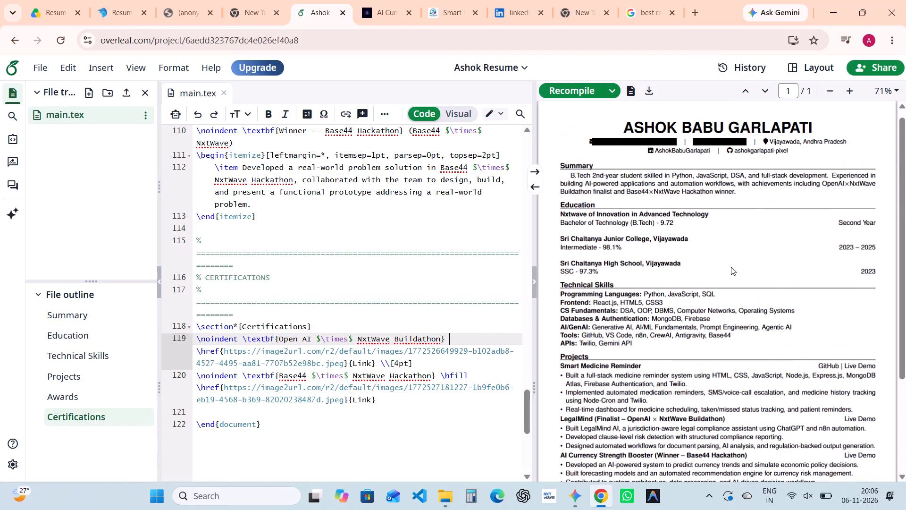
scroll(731, 267, "up", 2)
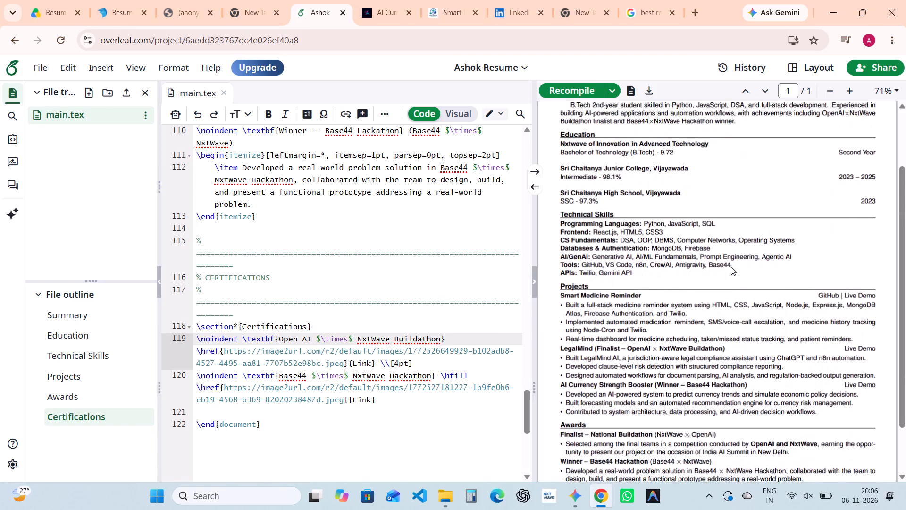
scroll(731, 267, "down", 1)
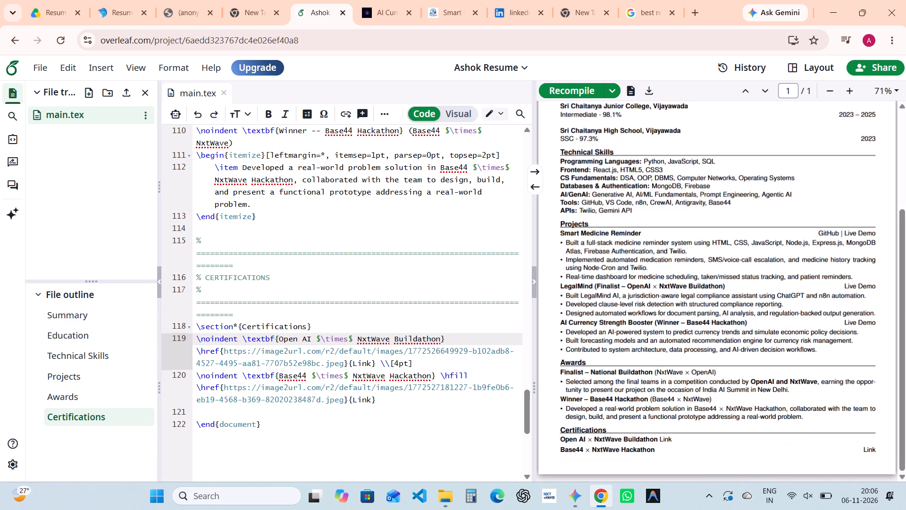
scroll(662, 297, "up", 1)
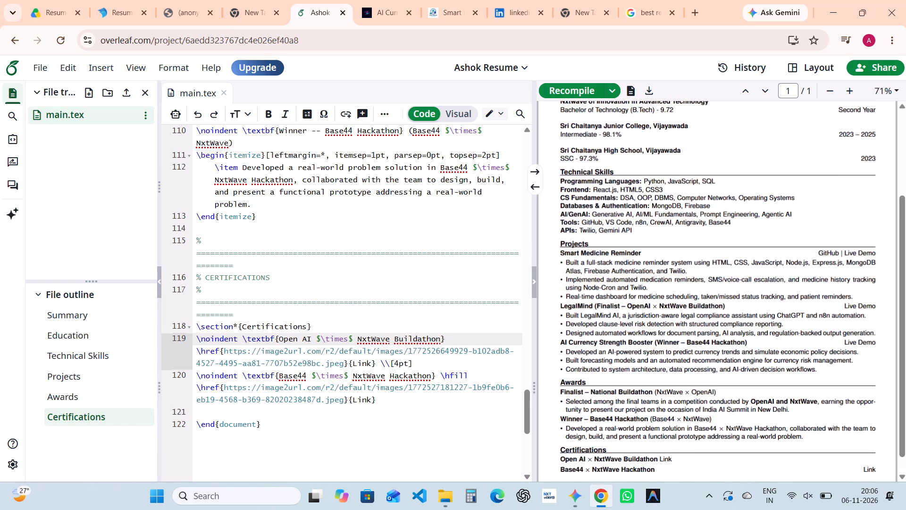
left_click(354, 362)
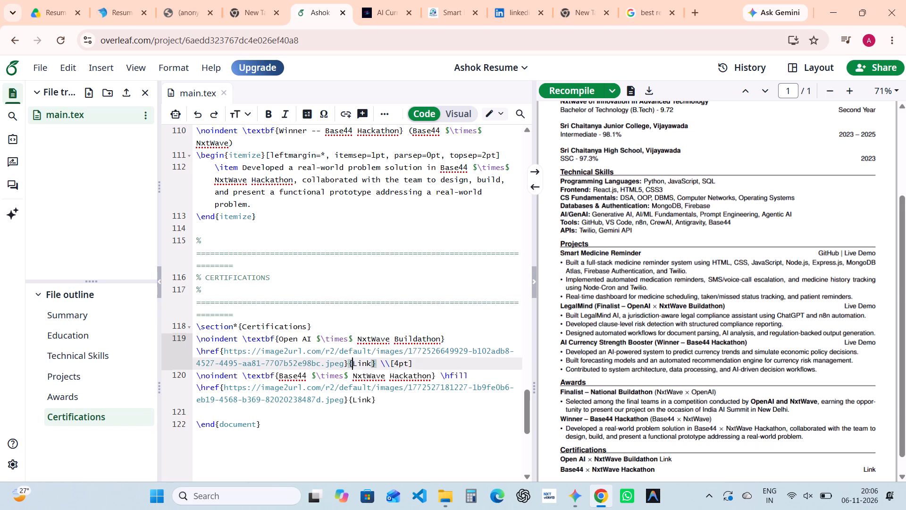
key("space")
key("space")
key("space")
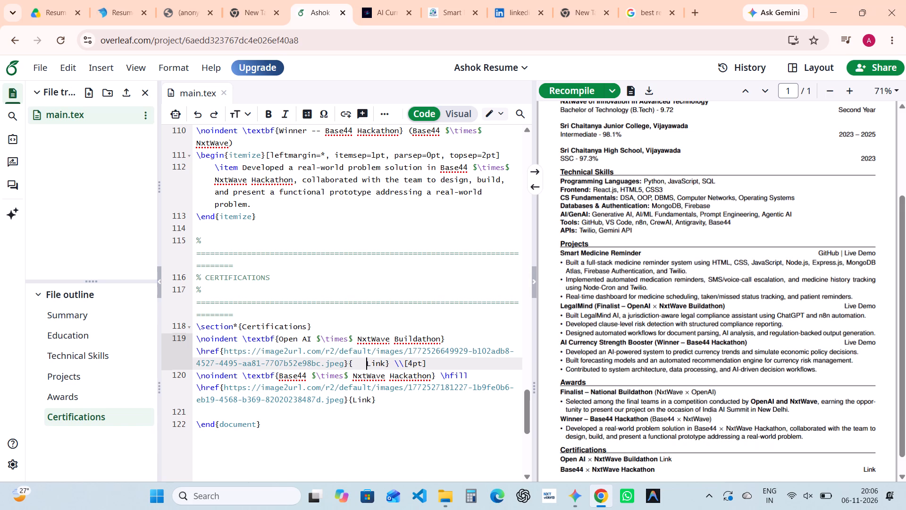
Remove the \hfill command from the Base44 × NxtWave Hackathon certification line in the source.
left_click_drag(435, 375, 472, 375)
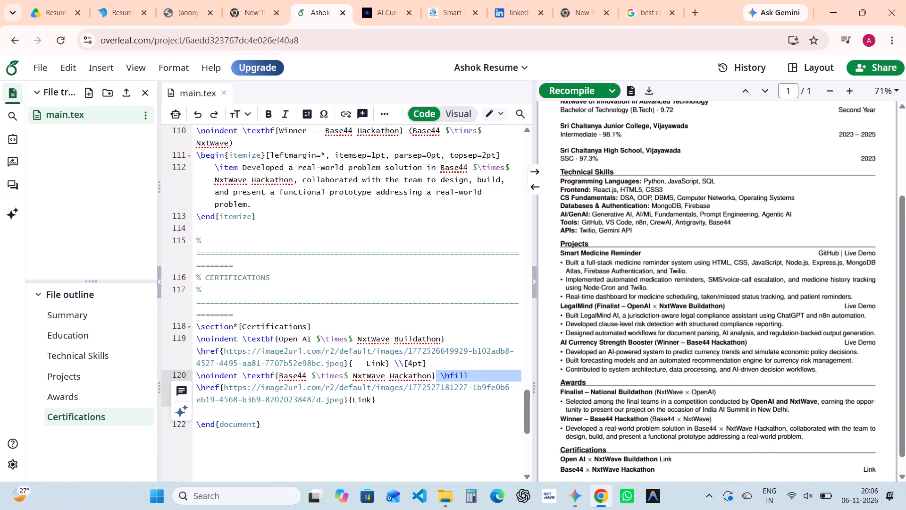
left_click(472, 375)
left_click_drag(472, 375, 460, 375)
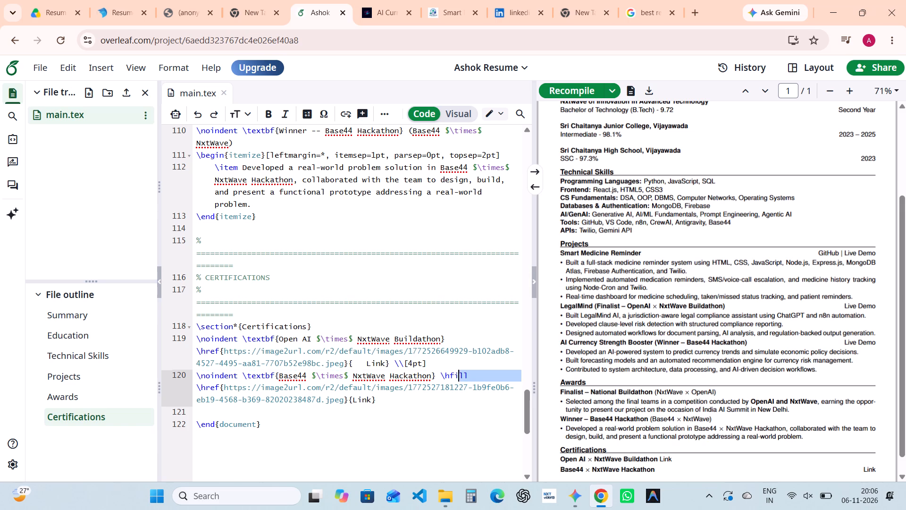
left_click_drag(460, 375, 443, 375)
left_click_drag(443, 375, 442, 375)
key("BackSpace")
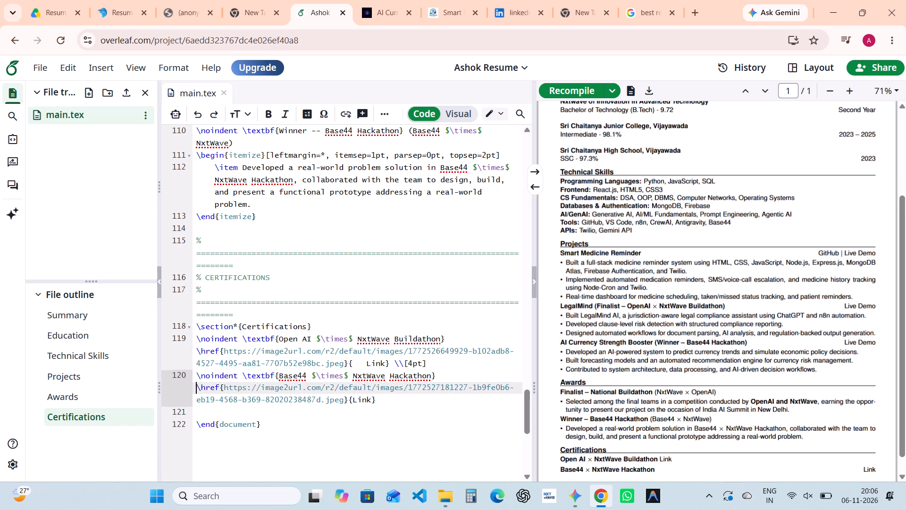
Insert two spaces before "Link" inside the braces of the Base44 × NxtWave Hackathon certification line.
left_click(351, 401)
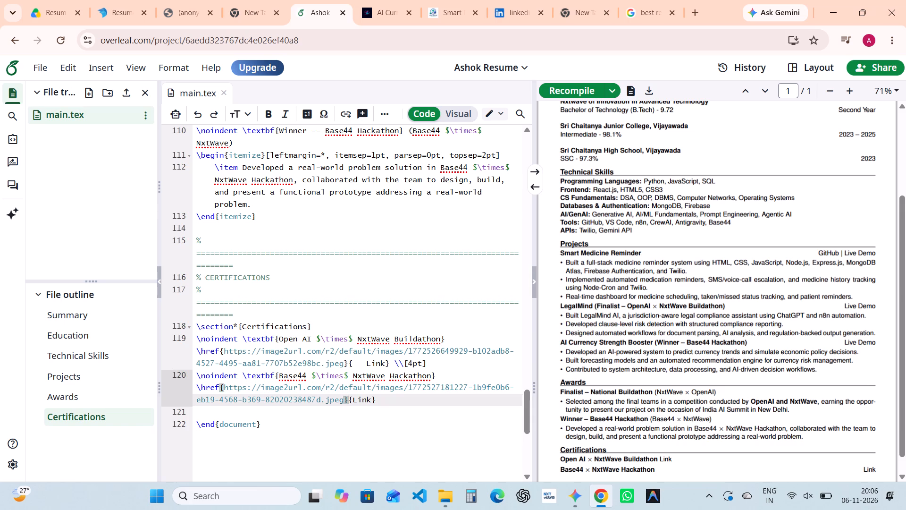
key("Right")
key("space")
key("space")
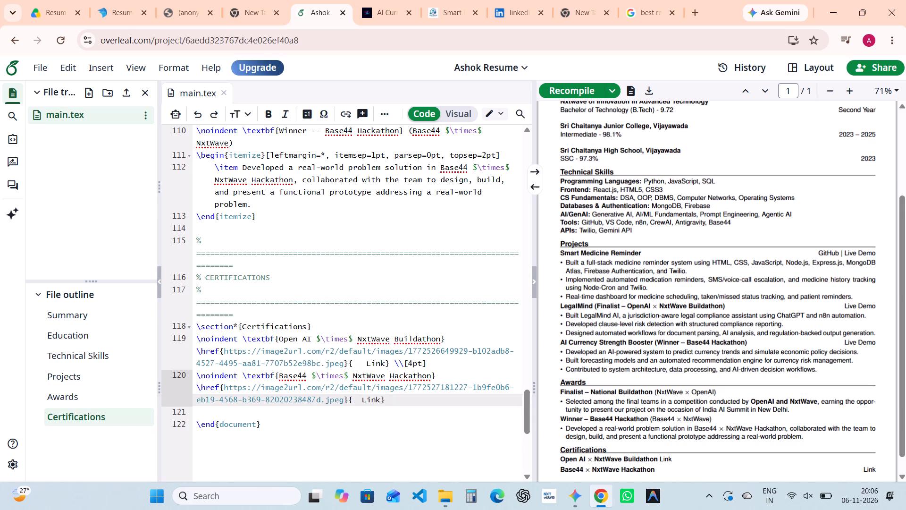
key("space")
key("BackSpace")
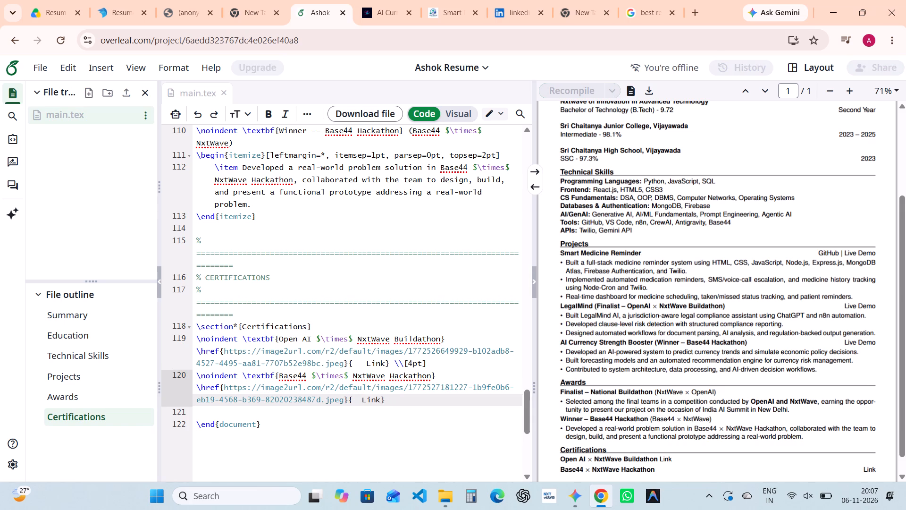
Reduce the spacing before "Link" in the Open AI × NxtWave Buildathon line to two spaces and recompile the PDF.
left_click(362, 359)
key("BackSpace")
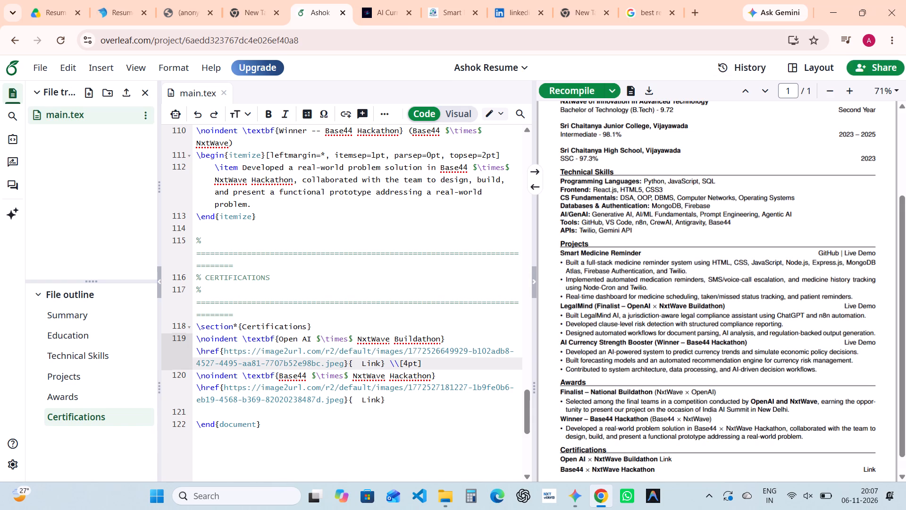
left_click(562, 85)
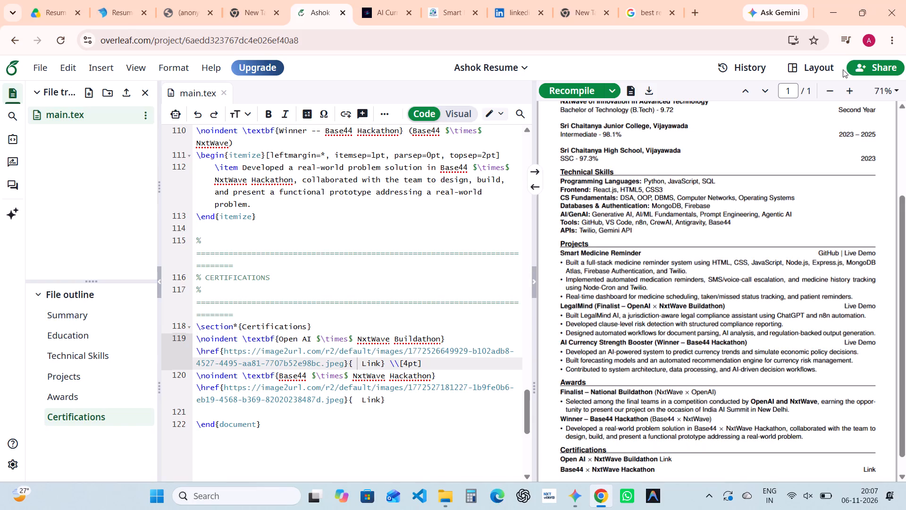
Review the recompiled resume from the header to the certifications, checking the placement of both certification links.
scroll(806, 173, "down", 1)
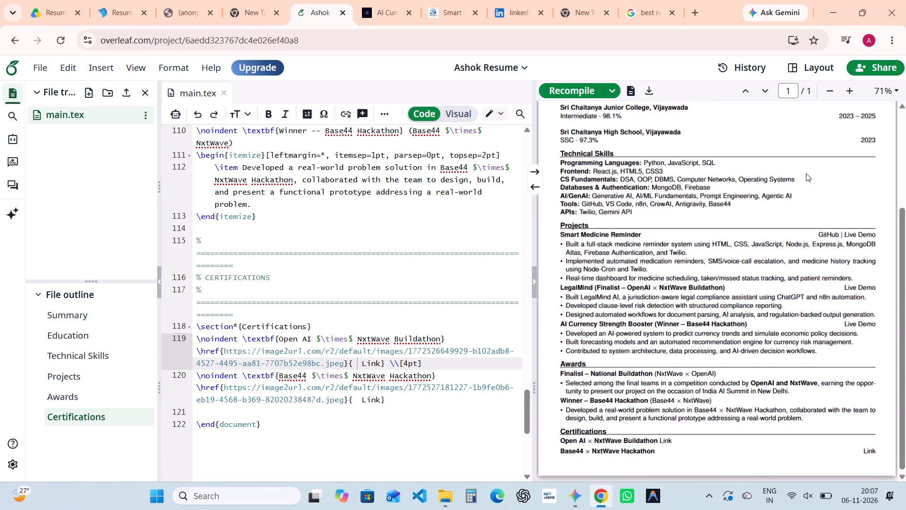
scroll(806, 173, "down", 1)
scroll(806, 173, "up", 4)
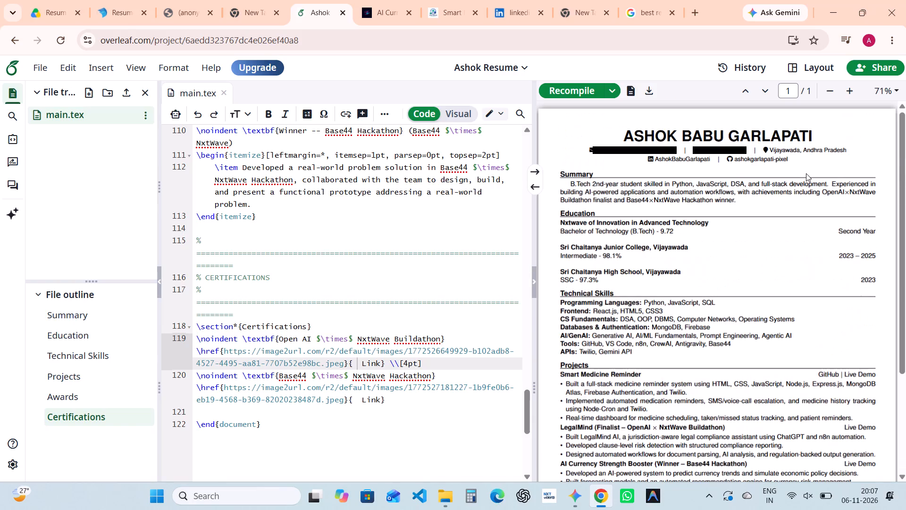
scroll(806, 173, "down", 3)
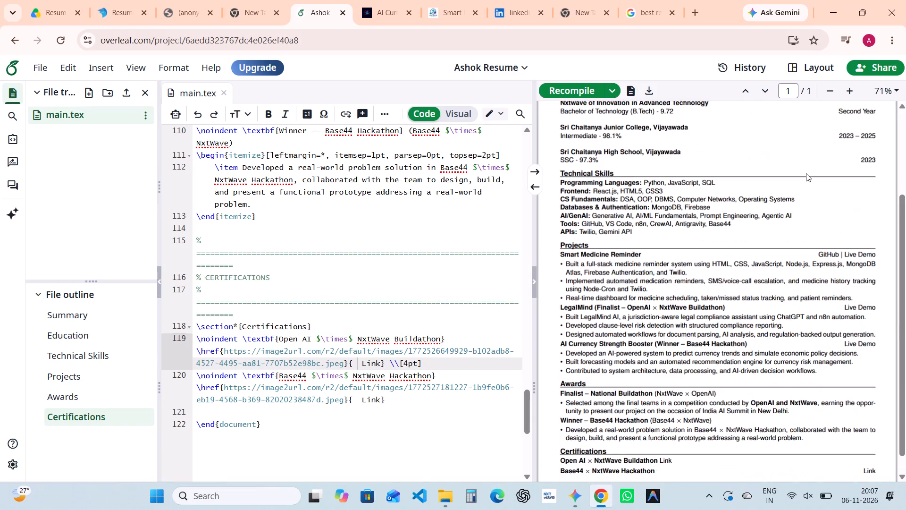
scroll(806, 173, "down", 4)
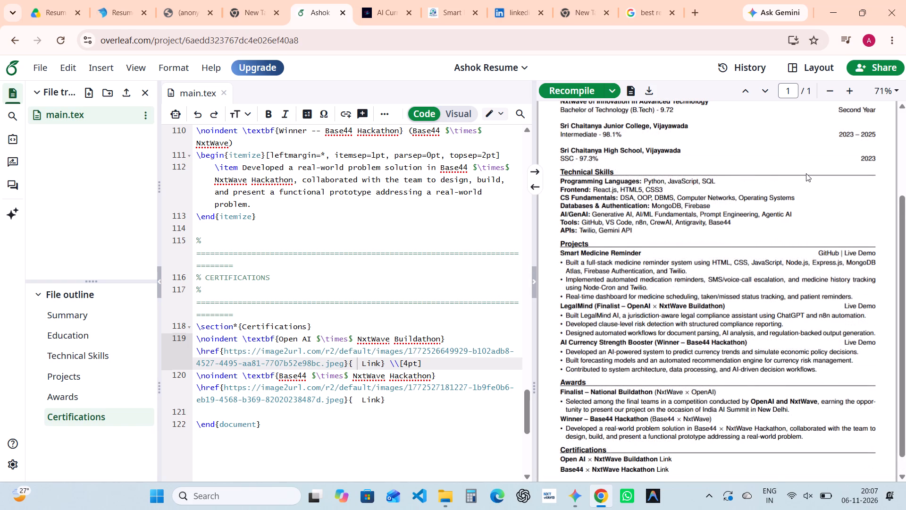
scroll(806, 173, "down", 1)
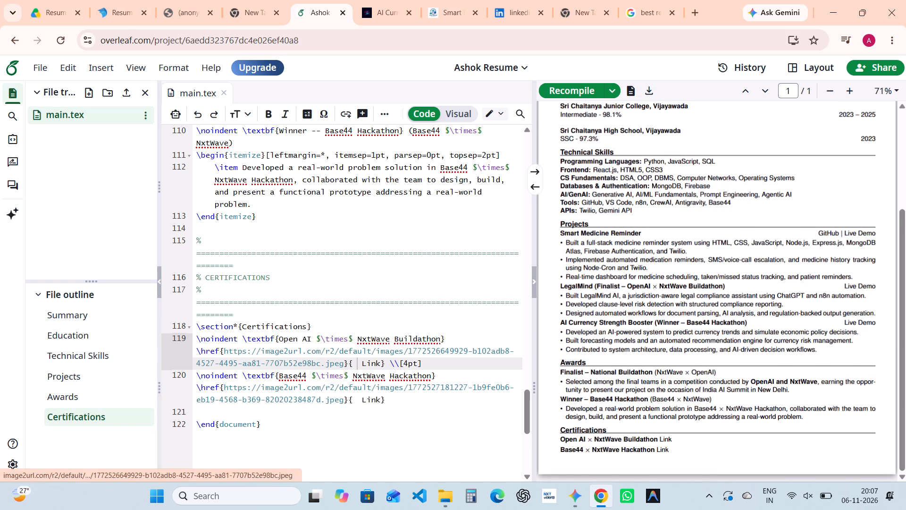
Add a period and three spaces after "Buildathon" inside the bold Open AI × NxtWave certification title.
left_click(354, 369)
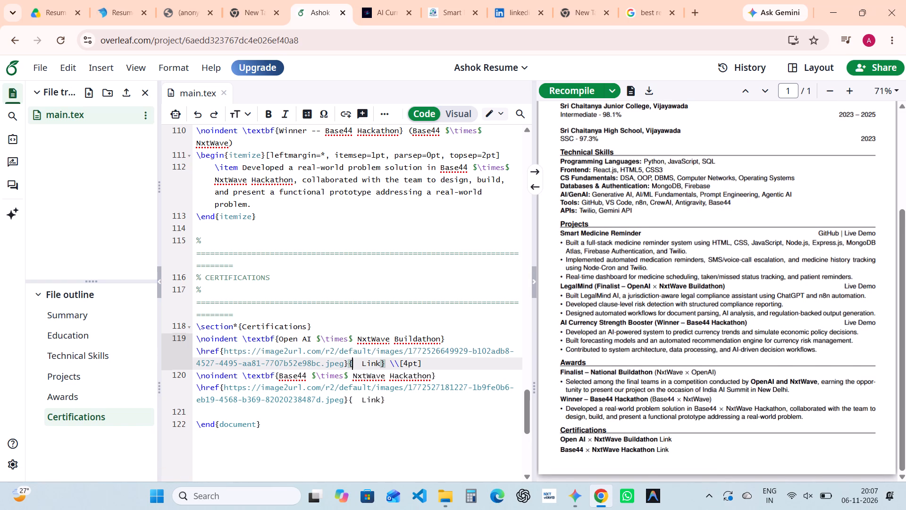
left_click(440, 339)
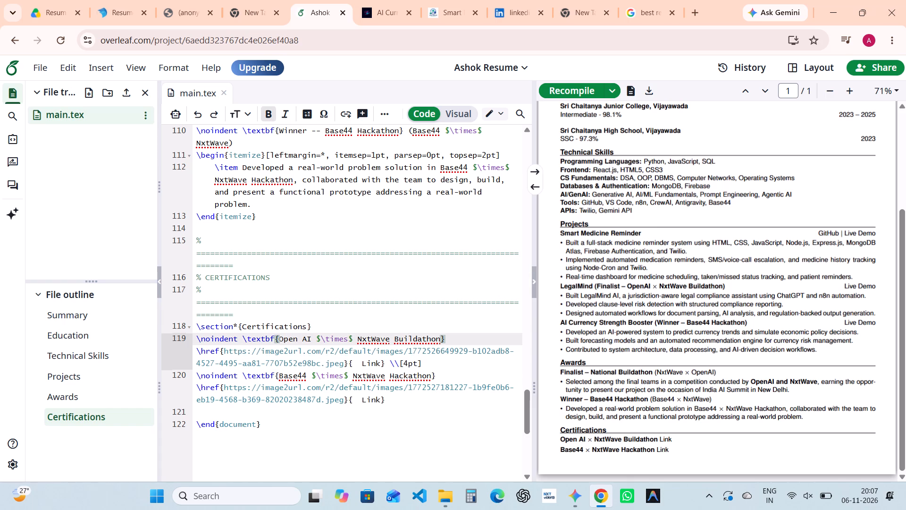
key("period")
key("space")
key("space")
key("space")
Add a period and four spaces after "Hackathon" inside the bold Base44 × NxtWave certification title and recompile the PDF.
left_click(431, 377)
type(".")
key("space")
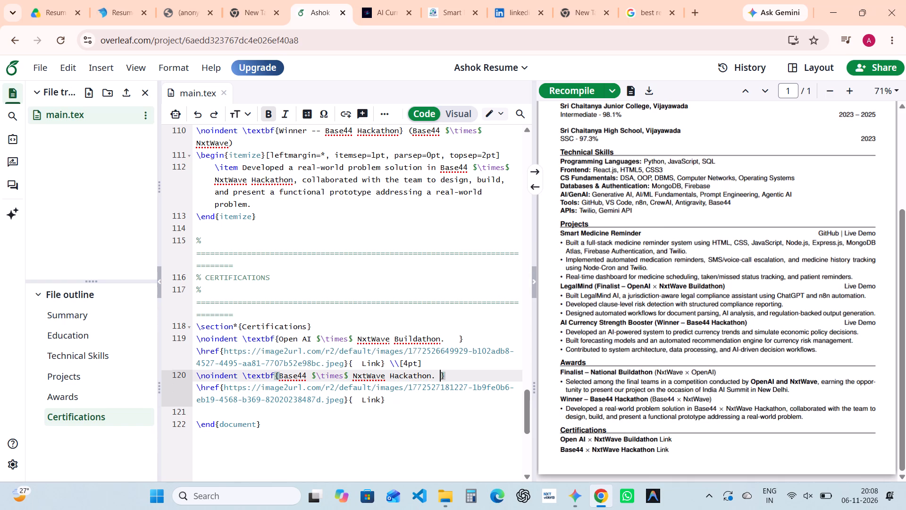
key("space")
key("space")
key("space")
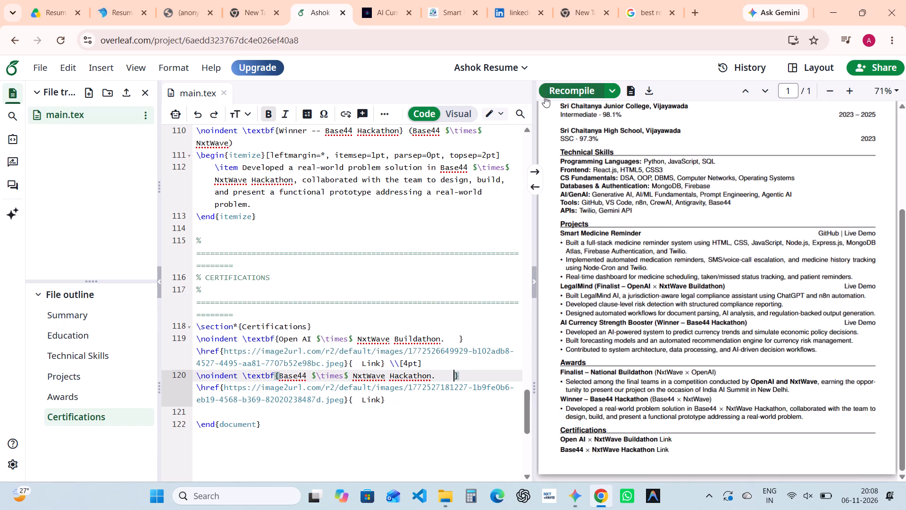
left_click(550, 96)
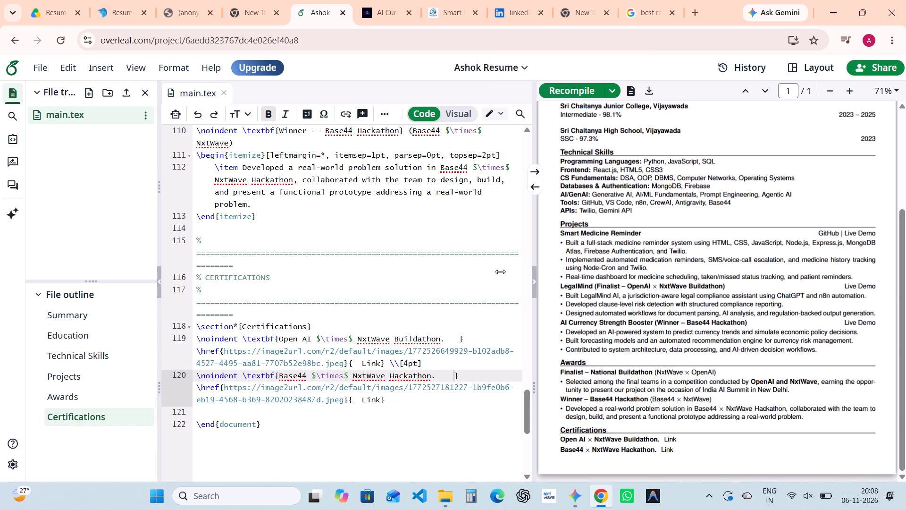
Add three more spaces after "Hackathon." inside the bold Base44 × NxtWave certification title.
left_click(452, 378)
key("space")
key("space")
key("space")
key("Right")
key("Left")
key("Left")
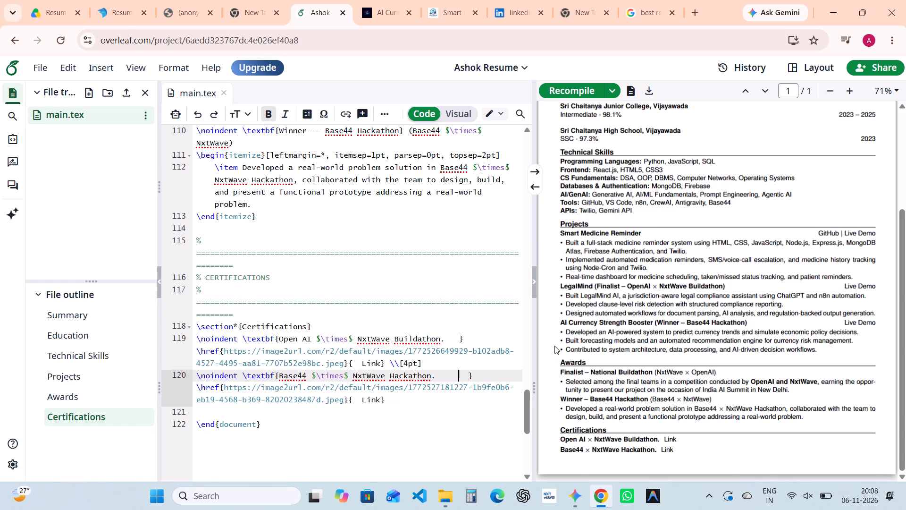
Add three more spaces after "Buildathon." inside the bold Open AI × NxtWave certification title.
left_click(454, 341)
key("space")
key("space")
key("space")
Add another three spaces after "Hackathon." in the bold Base44 × NxtWave certification title and recompile the PDF.
left_click(464, 380)
key("space")
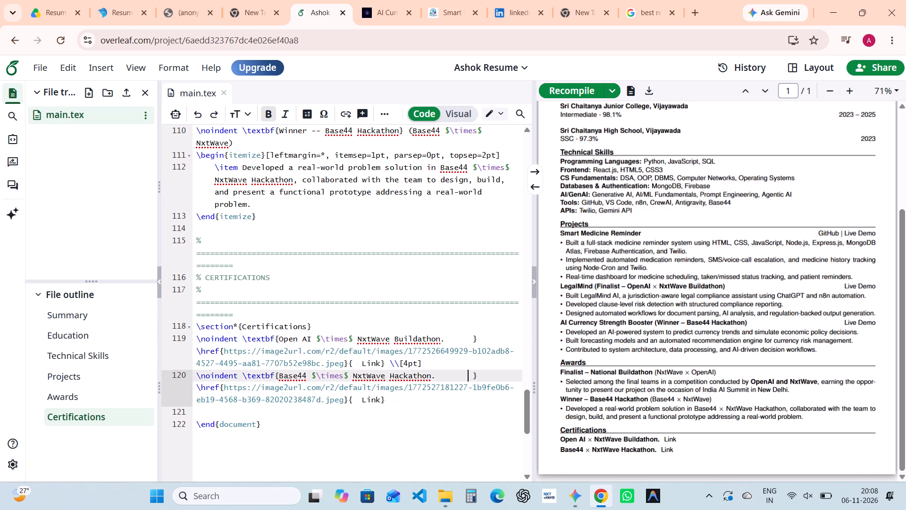
key("space")
key("space")
left_click(573, 93)
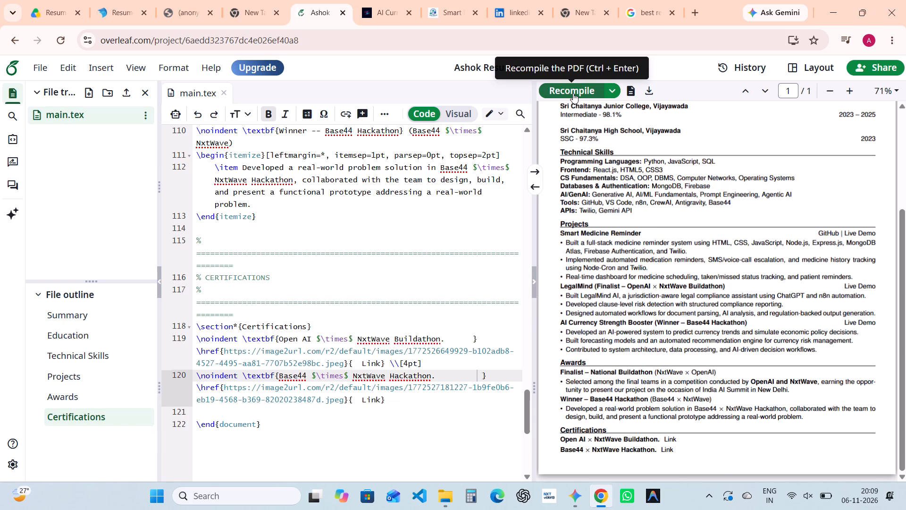
Review the resume preview from the header to the certifications, checking the spacing between both certification titles and their links.
scroll(774, 287, "down", 1)
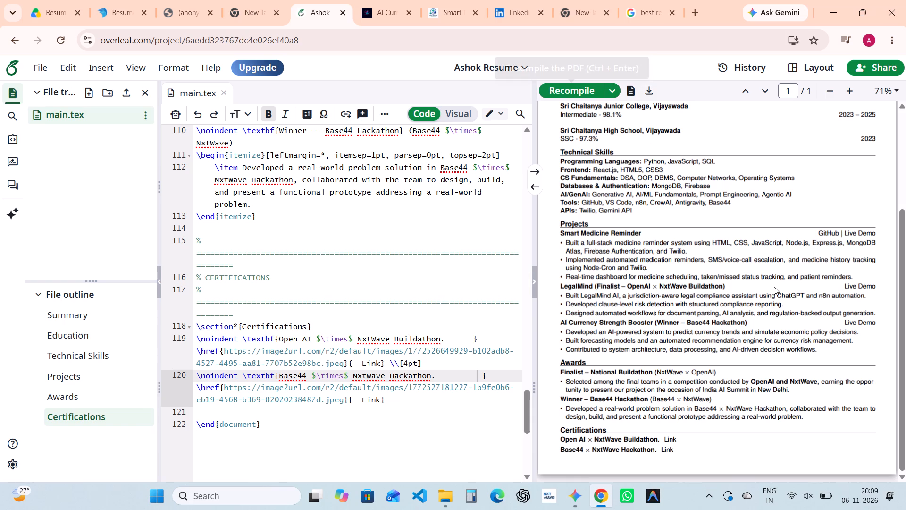
scroll(774, 287, "down", 1)
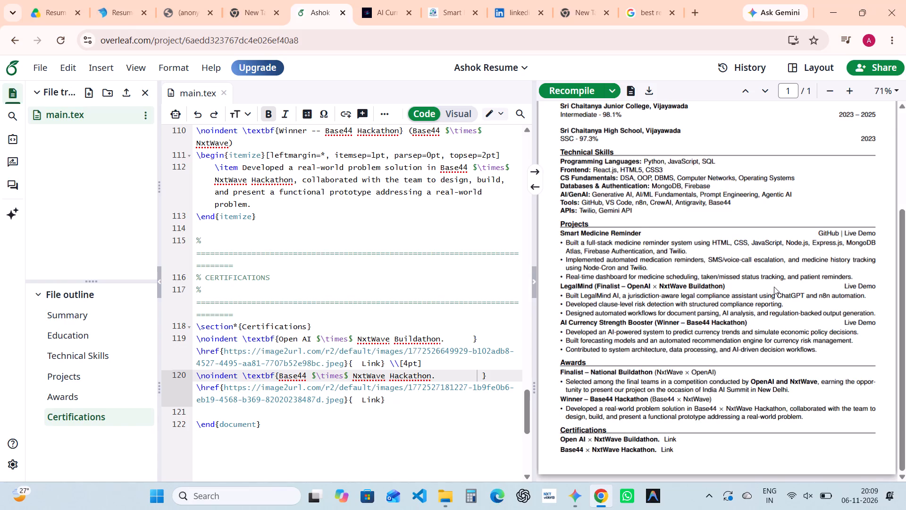
scroll(774, 287, "down", 1)
scroll(774, 287, "up", 4)
scroll(774, 287, "down", 6)
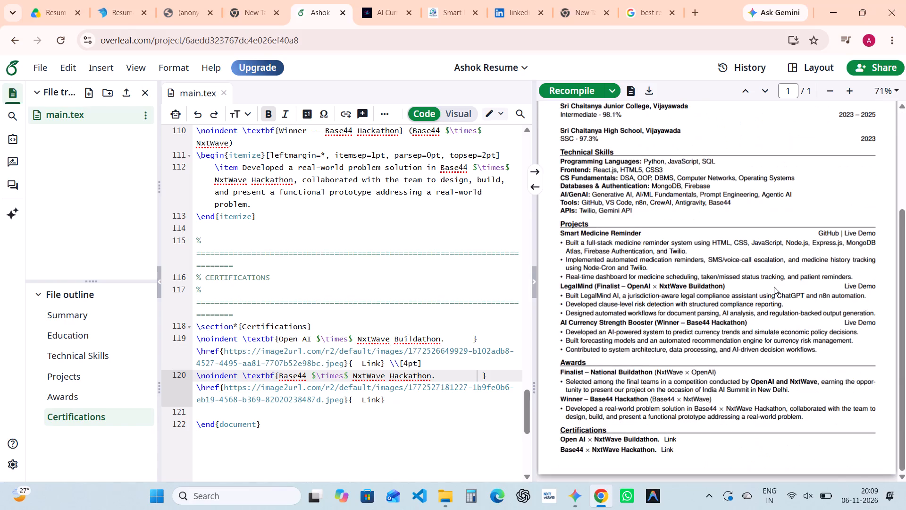
scroll(774, 287, "up", 3)
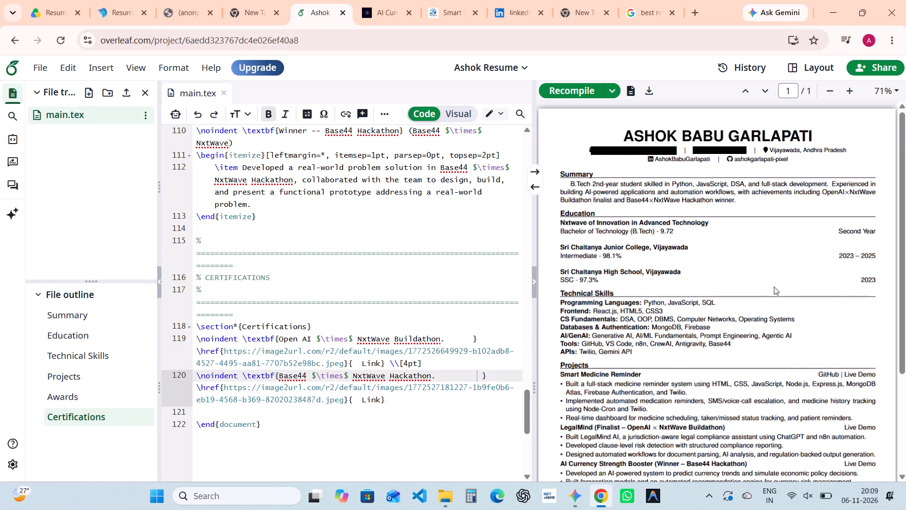
scroll(774, 287, "down", 2)
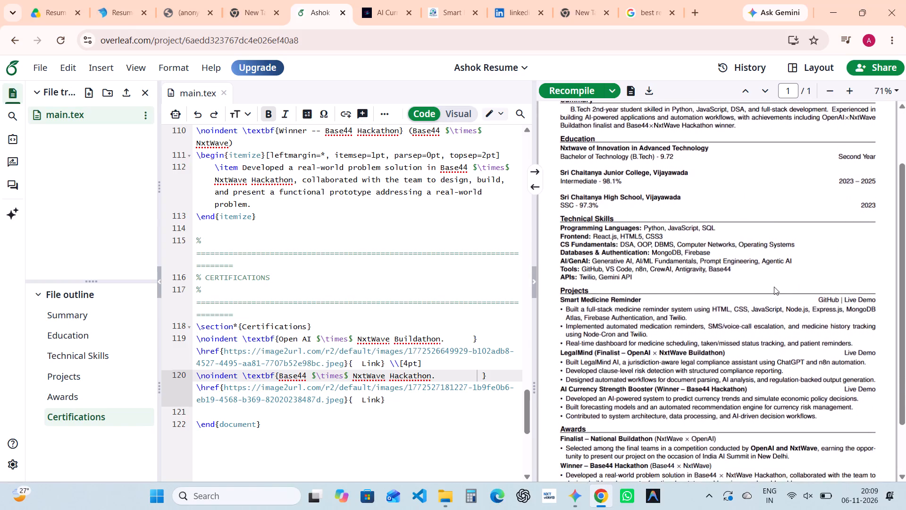
scroll(774, 287, "down", 2)
scroll(774, 287, "up", 2)
scroll(774, 287, "down", 6)
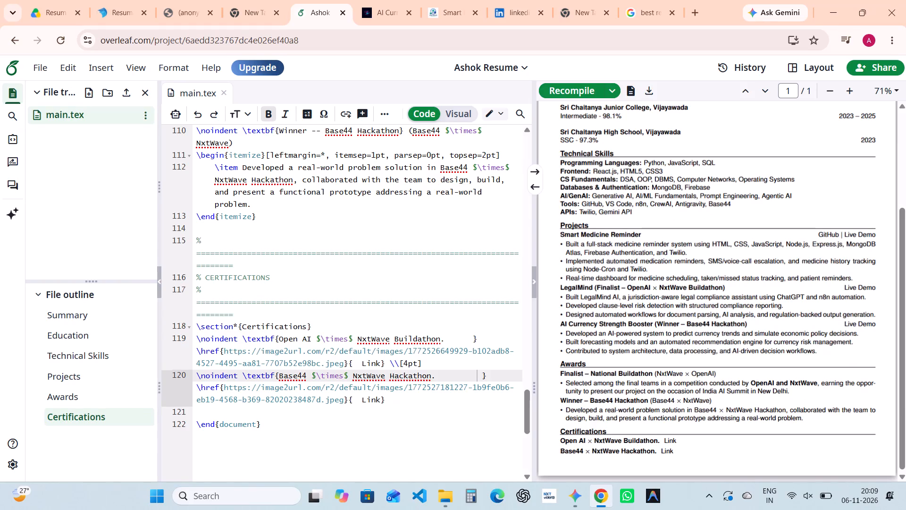
scroll(791, 233, "up", 6)
scroll(791, 233, "down", 6)
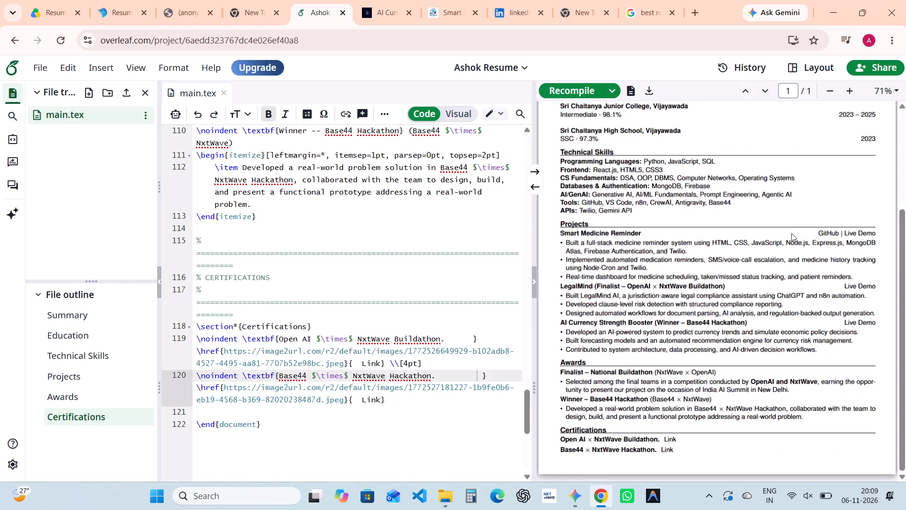
scroll(791, 233, "down", 2)
scroll(791, 233, "up", 2)
scroll(791, 233, "down", 5)
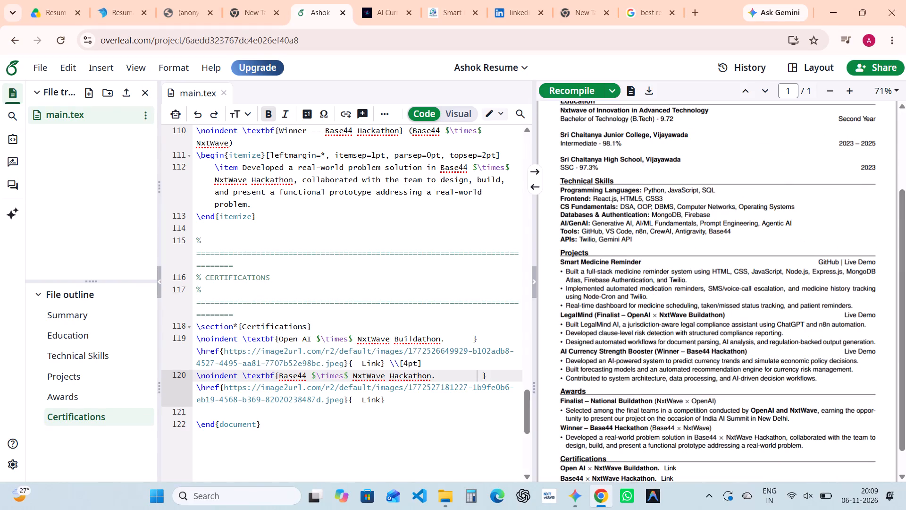
Recompile the resume PDF again and look over the page from the header down.
left_click(569, 90)
scroll(713, 238, "up", 2)
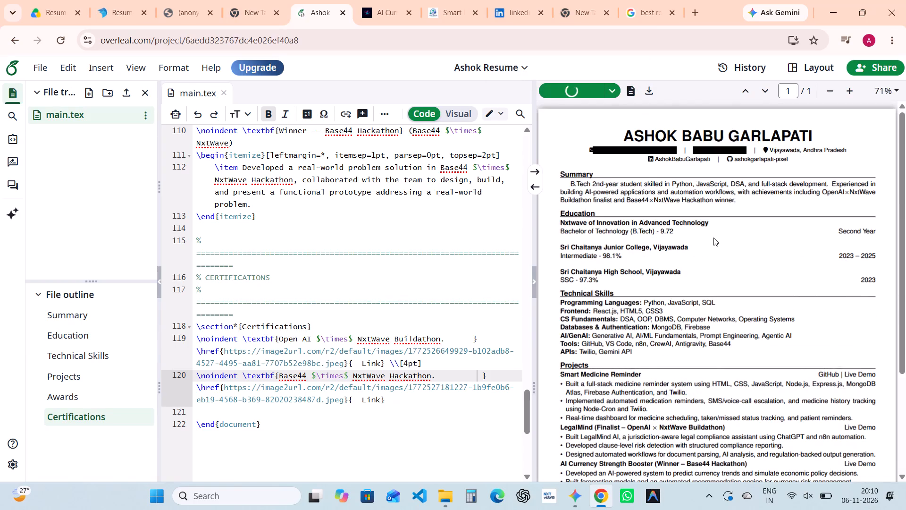
scroll(713, 238, "down", 3)
scroll(713, 238, "up", 3)
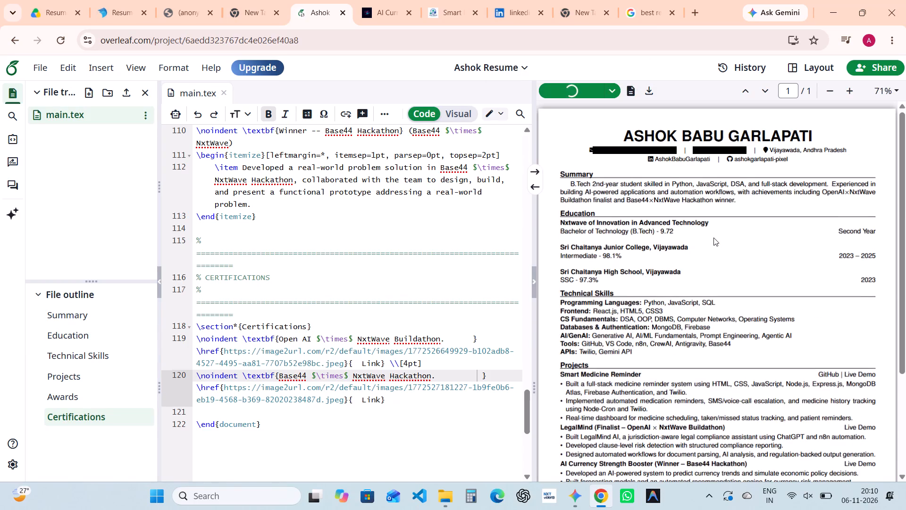
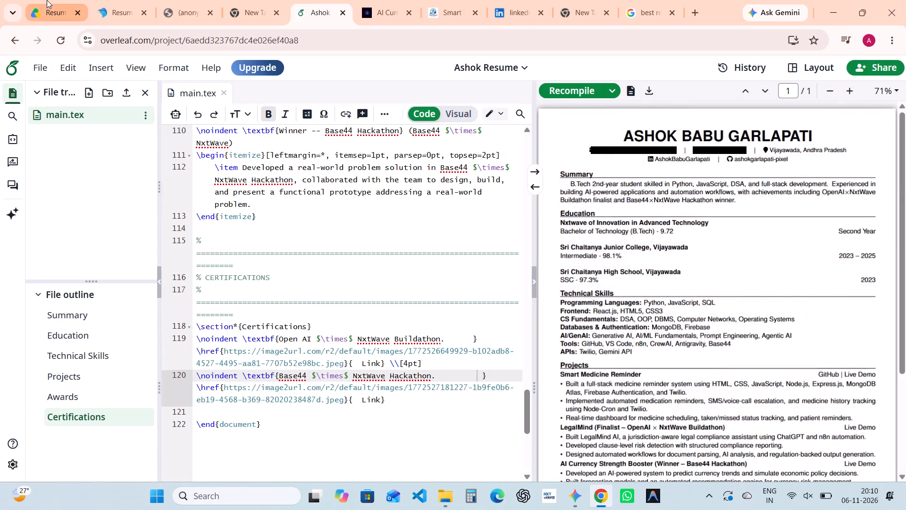
Review the compiled resume preview from the header down to the Certifications section.
scroll(650, 172, "down", 4)
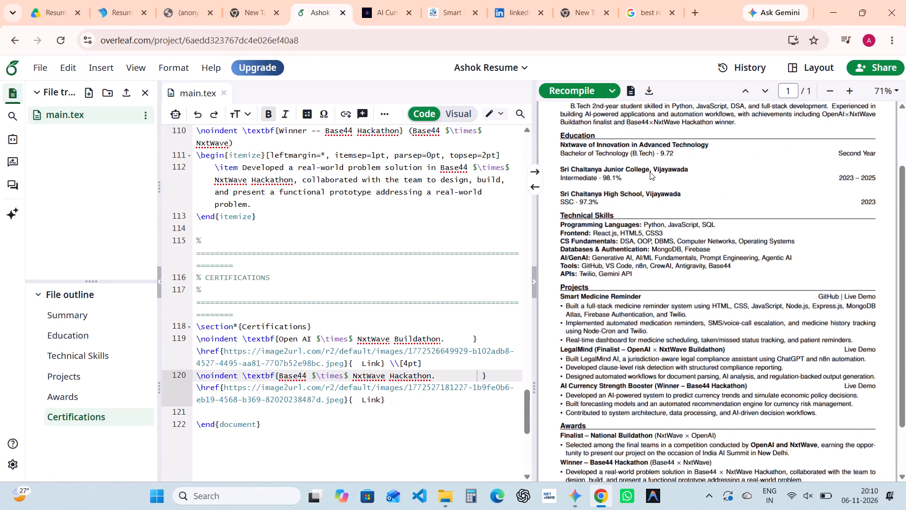
scroll(671, 249, "down", 1)
scroll(671, 249, "up", 3)
scroll(671, 249, "down", 5)
scroll(671, 249, "up", 3)
scroll(671, 249, "down", 2)
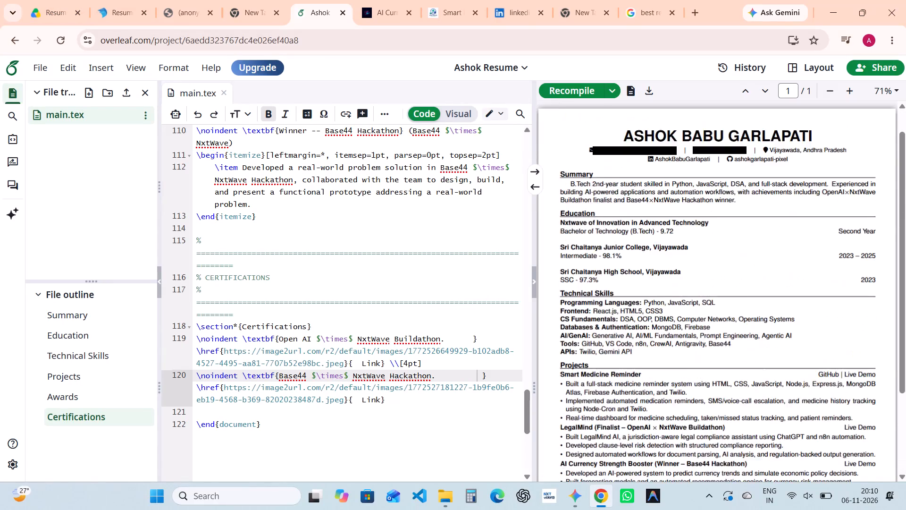
scroll(671, 249, "down", 2)
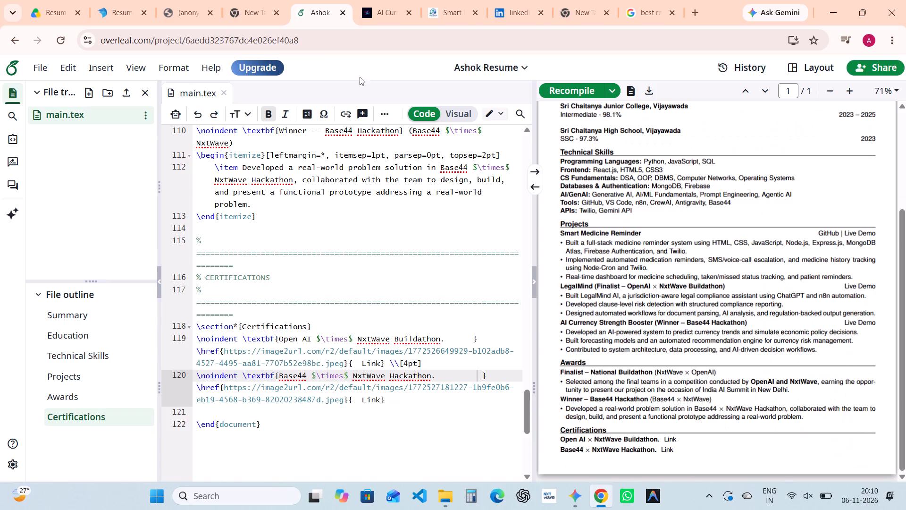
Switch to the Resume Preparation Guidance recording in Google Drive, play a moment of it, and view the demo resume in full screen.
left_click(47, 0)
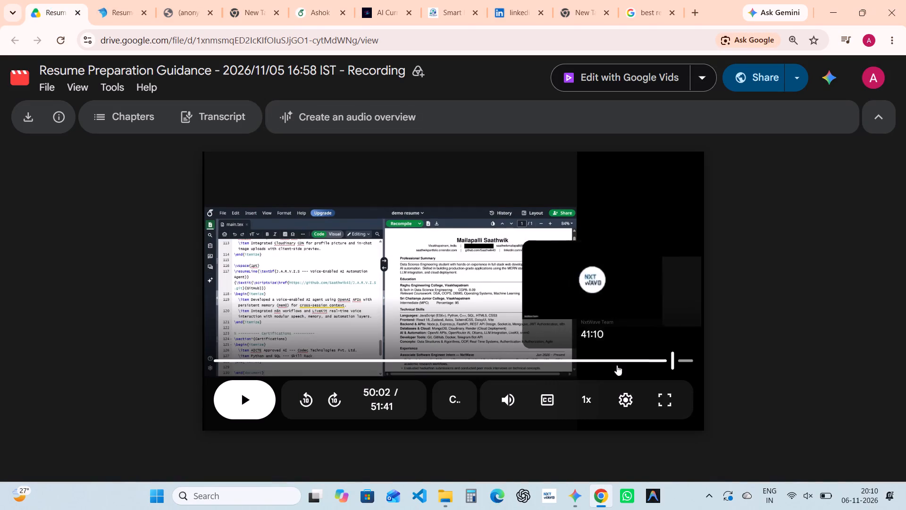
key("space")
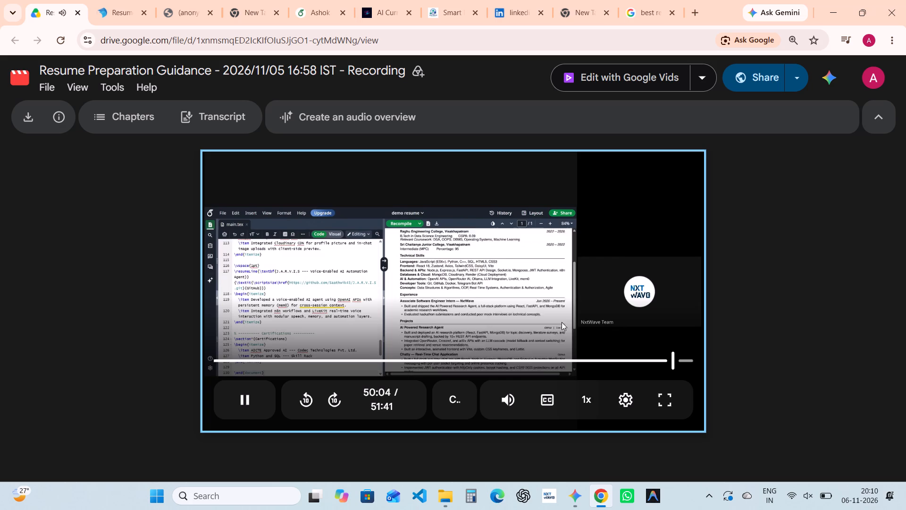
key("space")
left_click(663, 404)
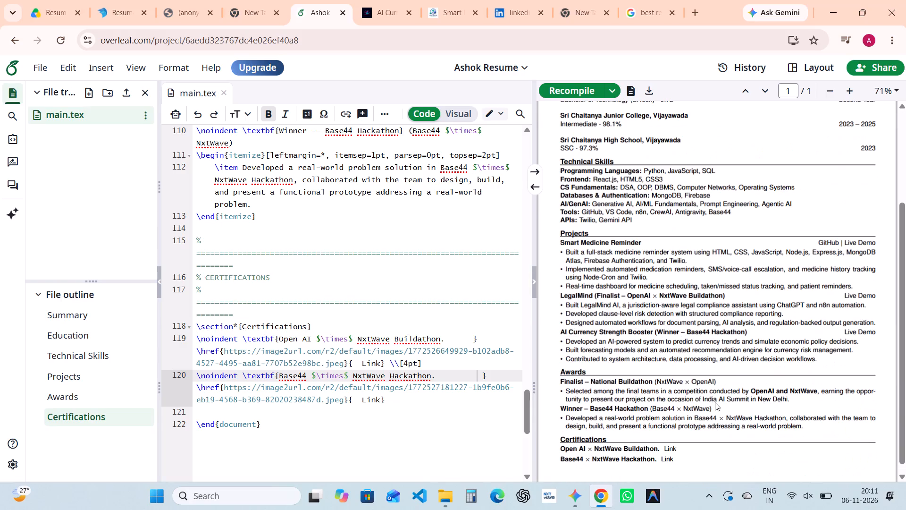
scroll(715, 402, "down", 2)
Place the cursor after the bold Base44 × NxtWave certification title, recompile the PDF, and check the projects, awards and certifications.
left_click(479, 382)
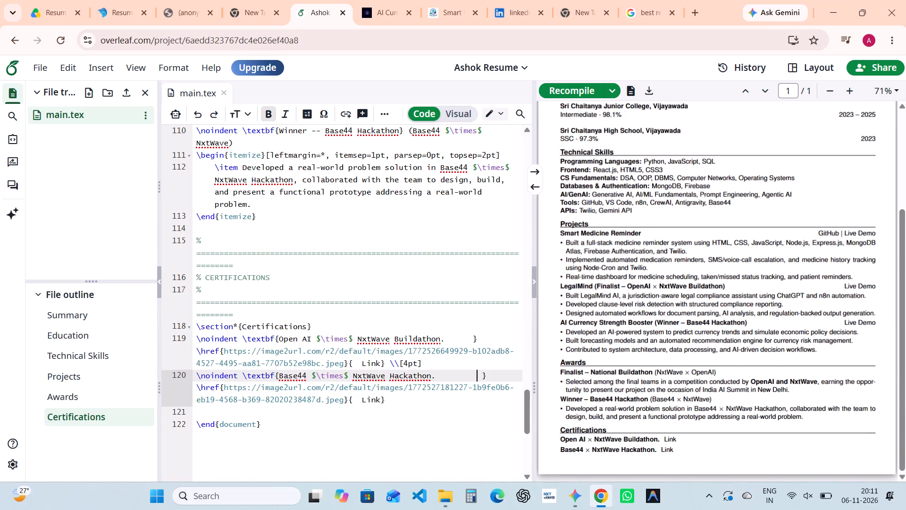
left_click(482, 378)
left_click(496, 376)
left_click(566, 93)
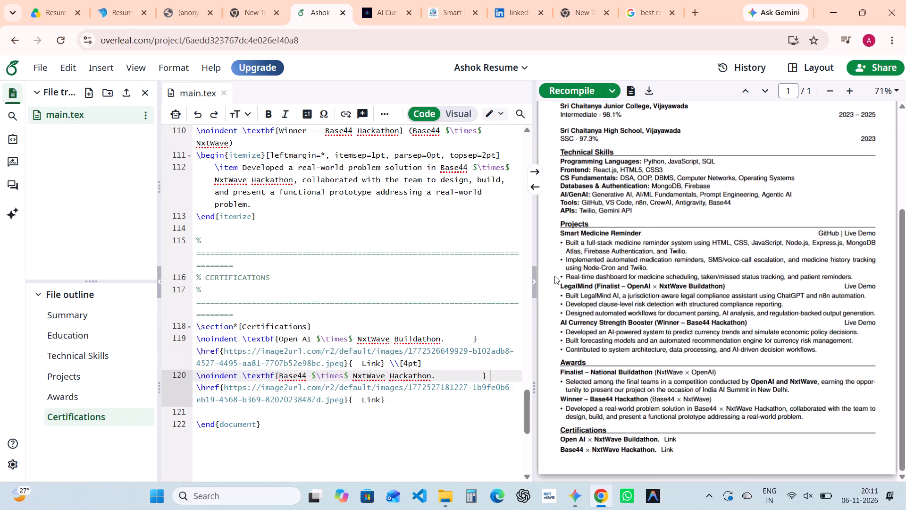
scroll(554, 276, "down", 3)
scroll(554, 276, "up", 3)
scroll(554, 276, "down", 7)
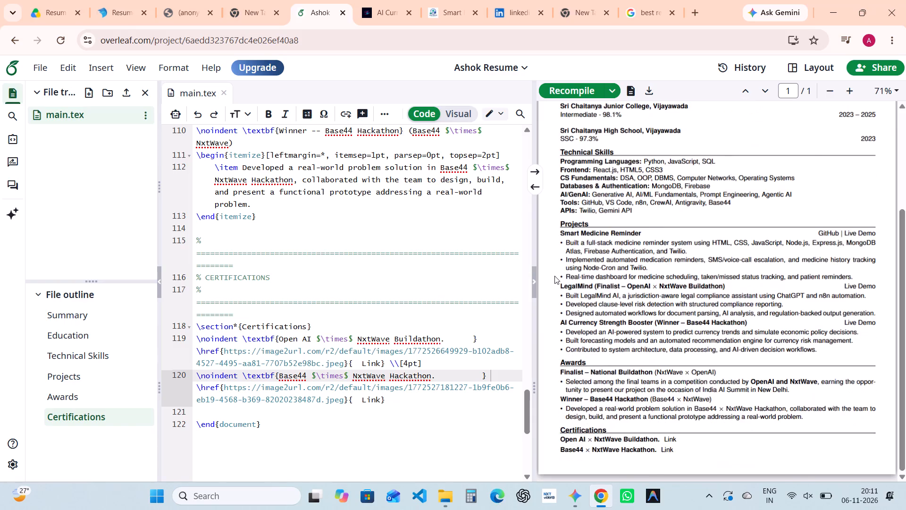
scroll(554, 276, "up", 5)
scroll(554, 276, "down", 12)
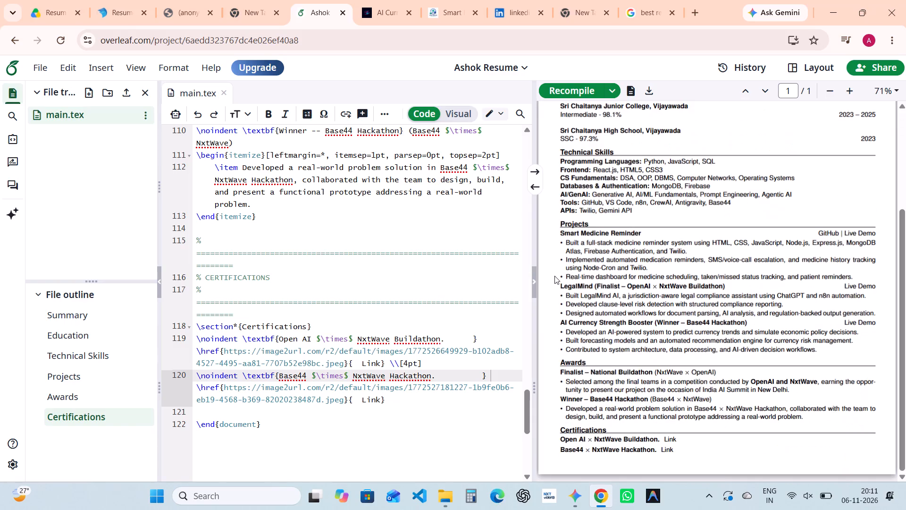
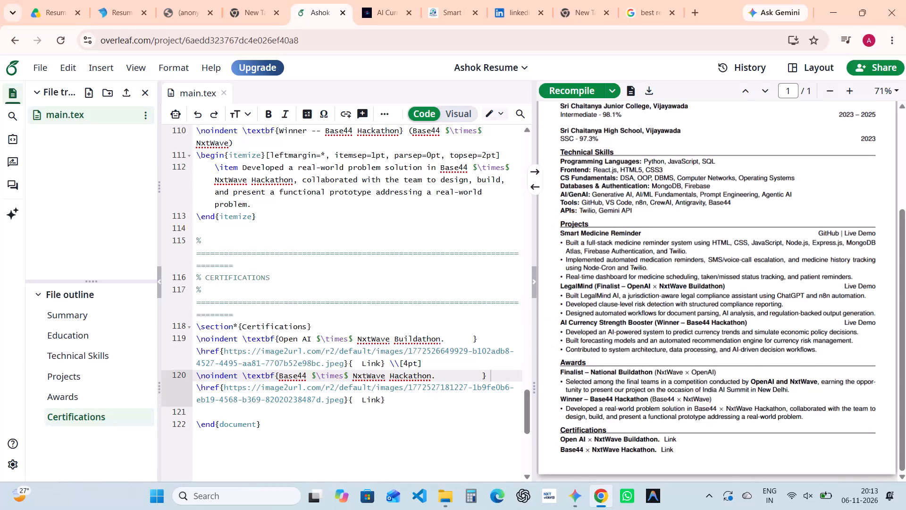
Look back through the Overleaf source from the certifications up to the projects and compare it with the compiled page.
scroll(605, 200, "up", 1)
scroll(605, 200, "down", 2)
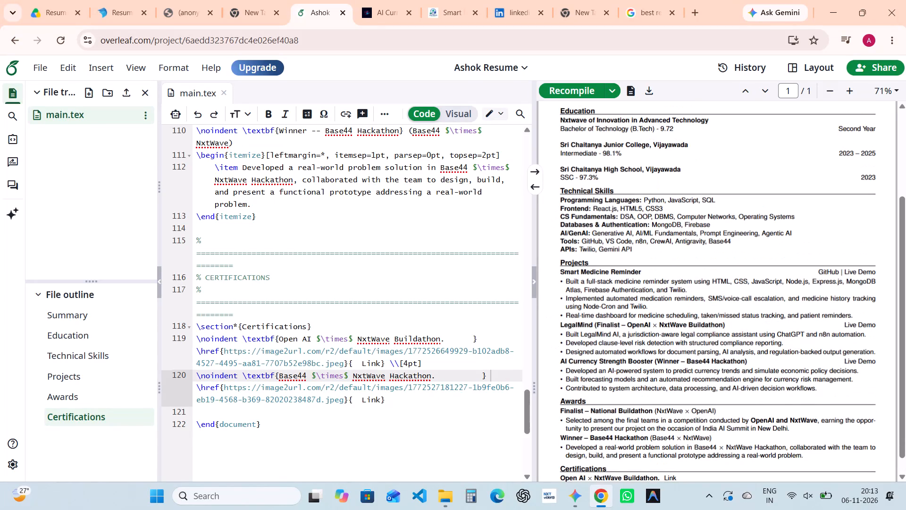
scroll(474, 286, "up", 1)
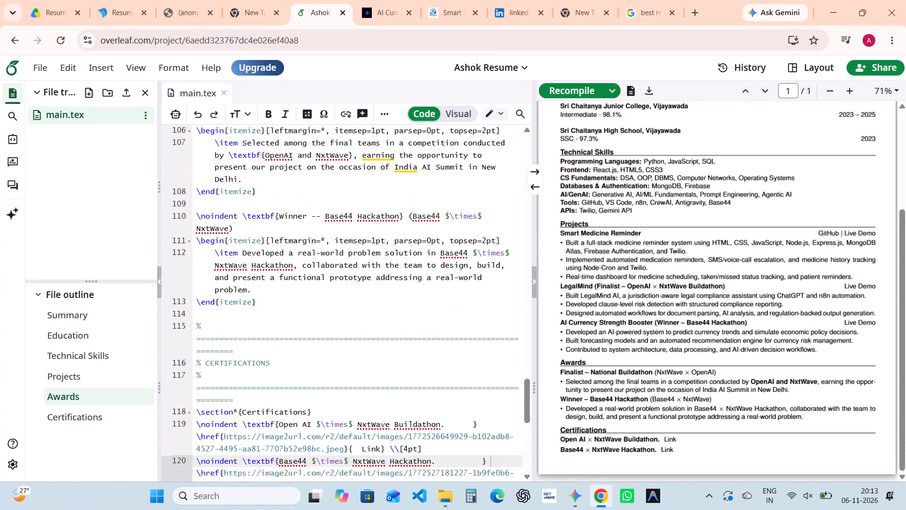
scroll(474, 286, "up", 2)
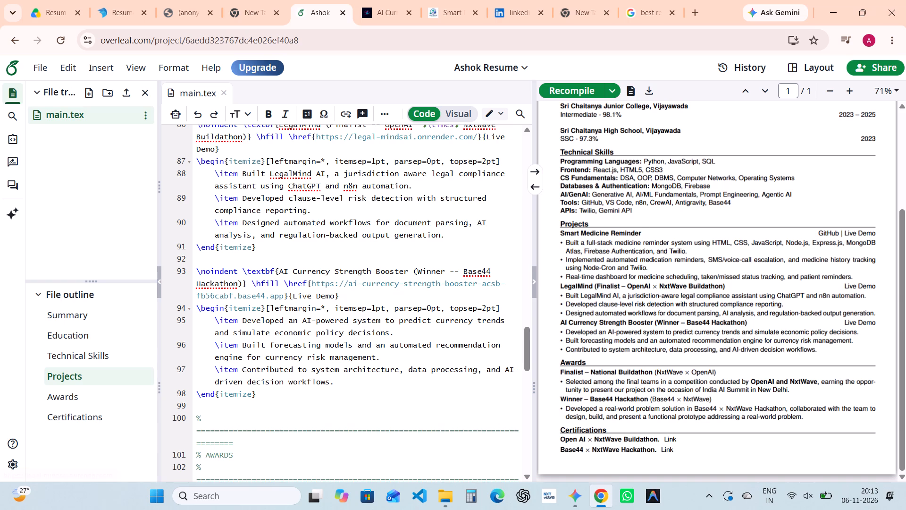
scroll(477, 301, "down", 1)
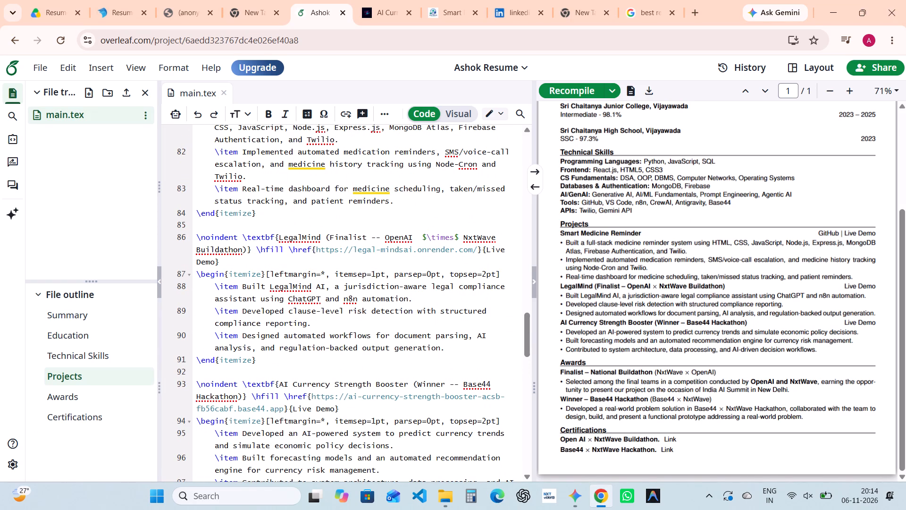
left_click_drag(483, 251, 490, 268)
key("ctrl+v")
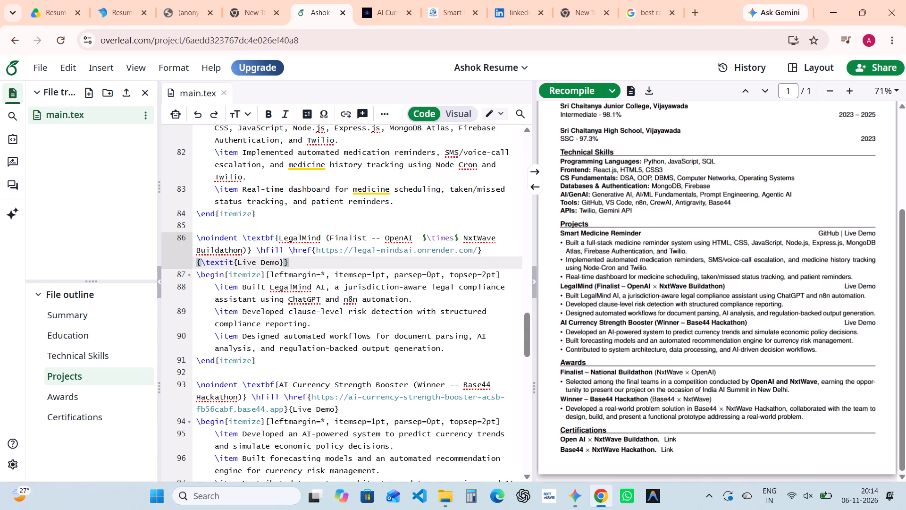
Replace the plain Live Demo label of the AI Currency Strength Booster project with {\textit{Live Demo}}.
scroll(334, 283, "down", 1)
scroll(324, 337, "down", 1)
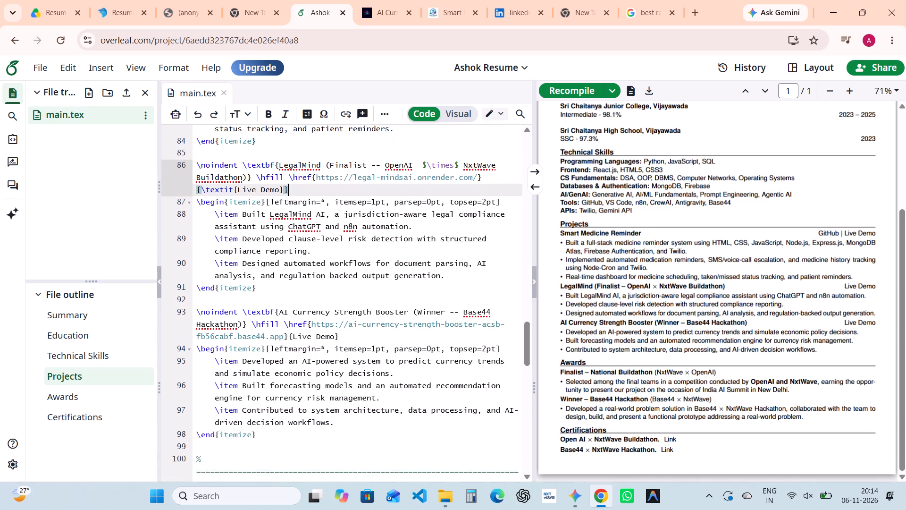
scroll(324, 337, "down", 1)
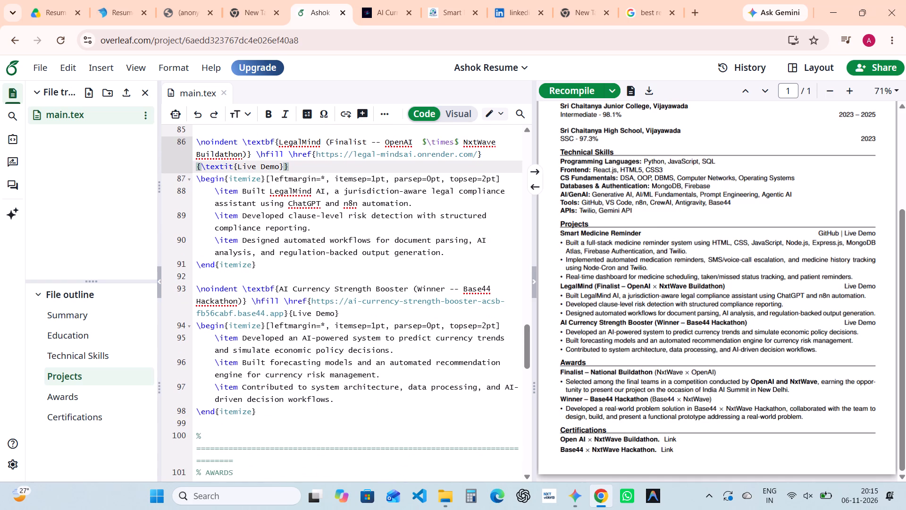
left_click_drag(290, 314, 344, 314)
key("ctrl+v")
Replace the plain Live Demo label of the Smart Medicine Reminder project with {\textit{Live Demo}}.
scroll(344, 314, "up", 1)
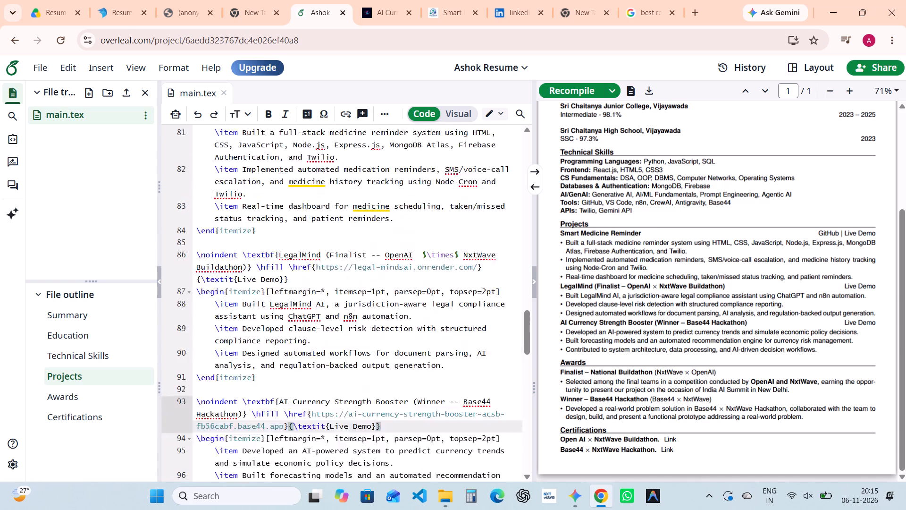
scroll(344, 314, "up", 2)
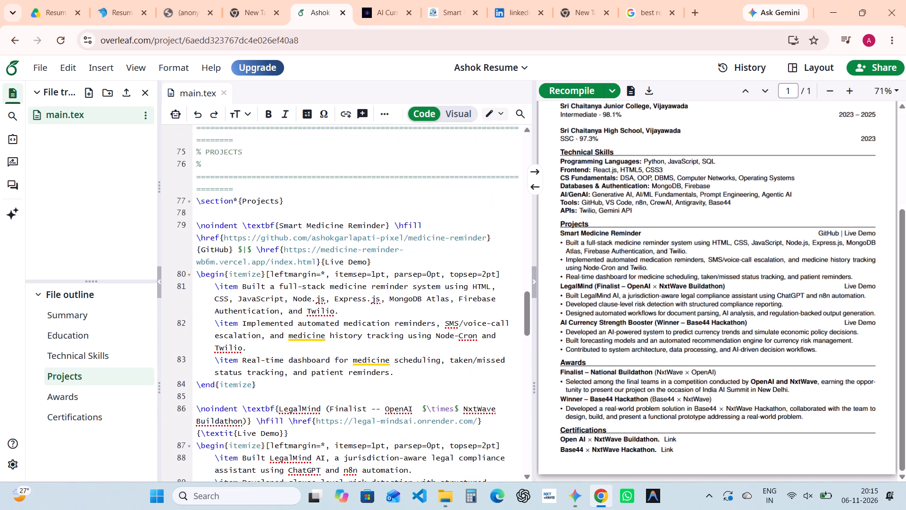
scroll(344, 314, "up", 2)
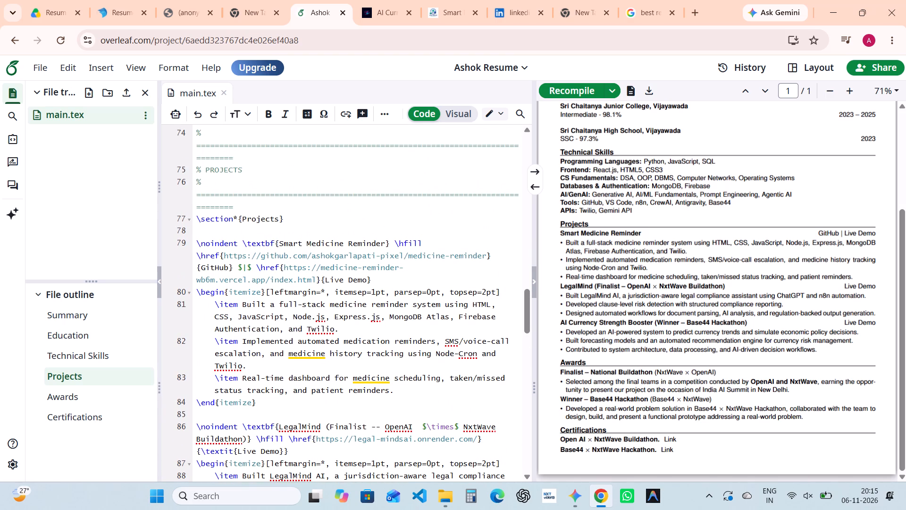
left_click_drag(321, 283, 382, 284)
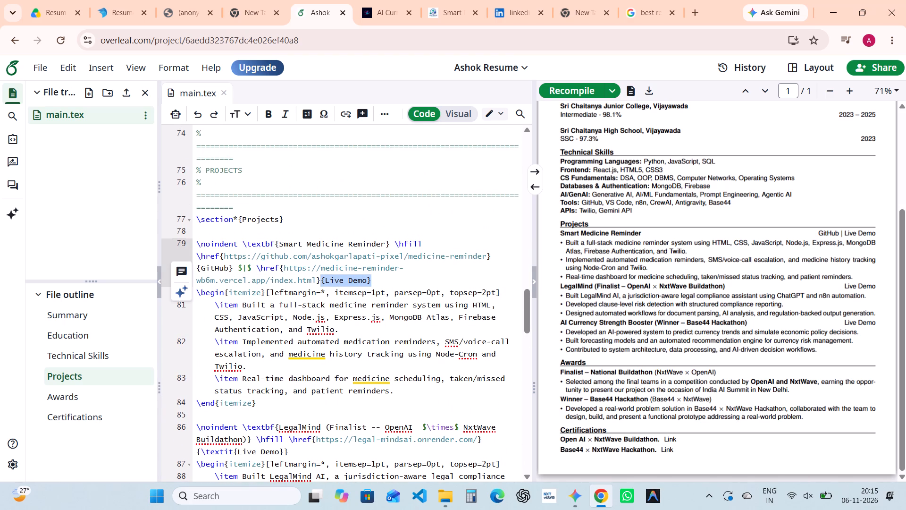
key("ctrl+v")
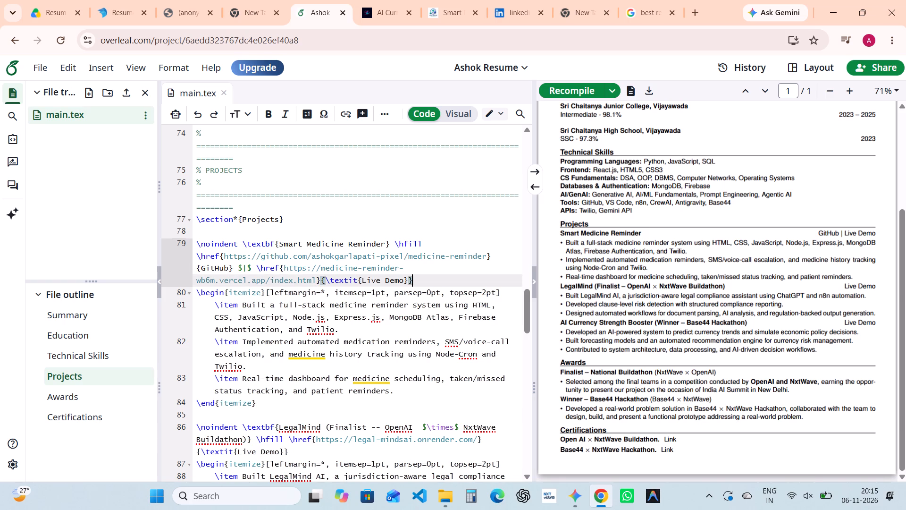
Wrap the GitHub label of Smart Medicine Reminder in an extra pair of braces and put \textlit before the inner one.
left_click(196, 267)
left_click_drag(196, 267, 233, 269)
key("shift+braceleft")
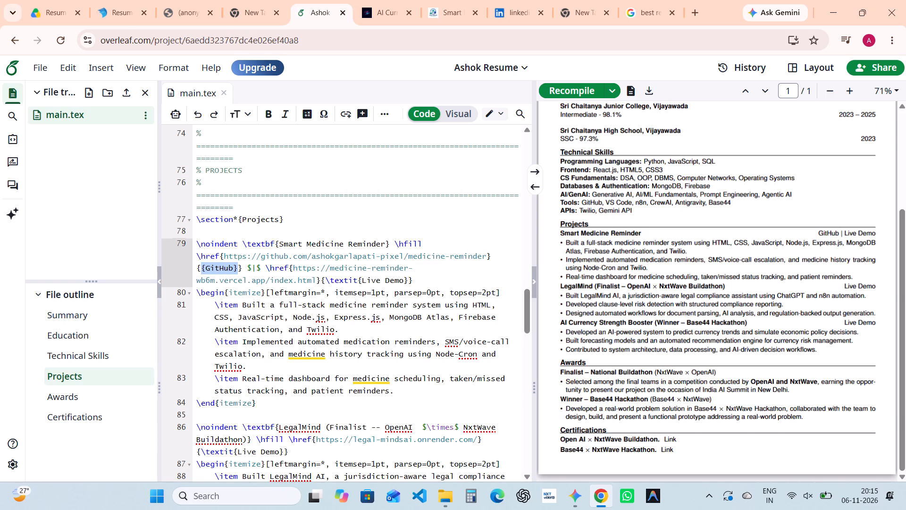
left_click(201, 266)
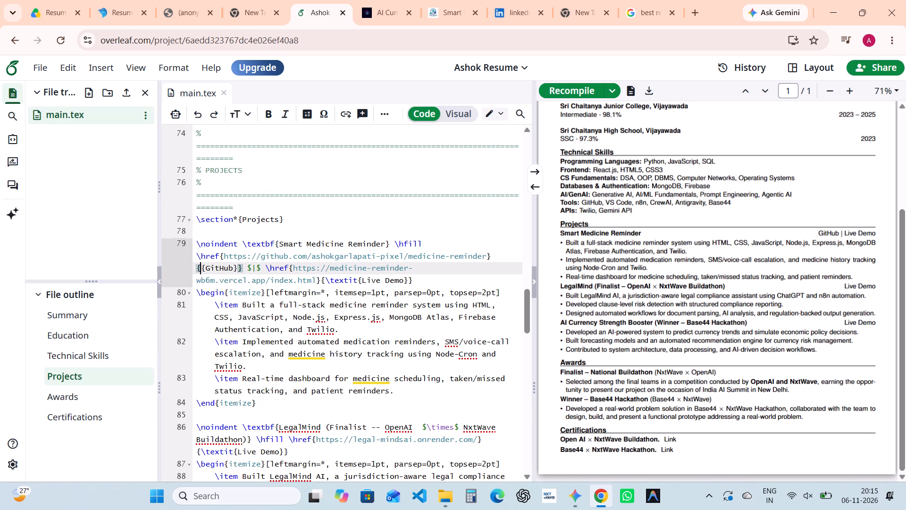
key("backslash")
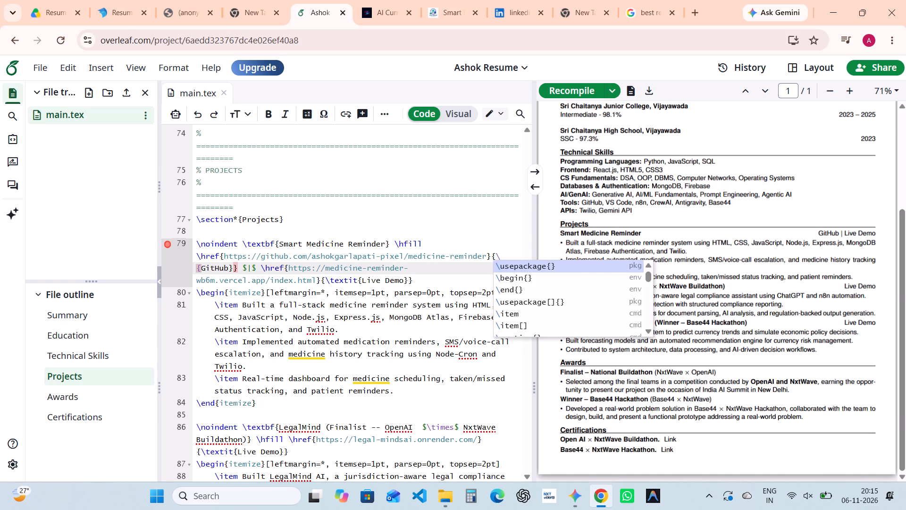
type("textlit")
Replace the plain Link labels of both certifications with the copied italic snippet, reworded as {\textit{Link}}.
scroll(206, 268, "down", 1)
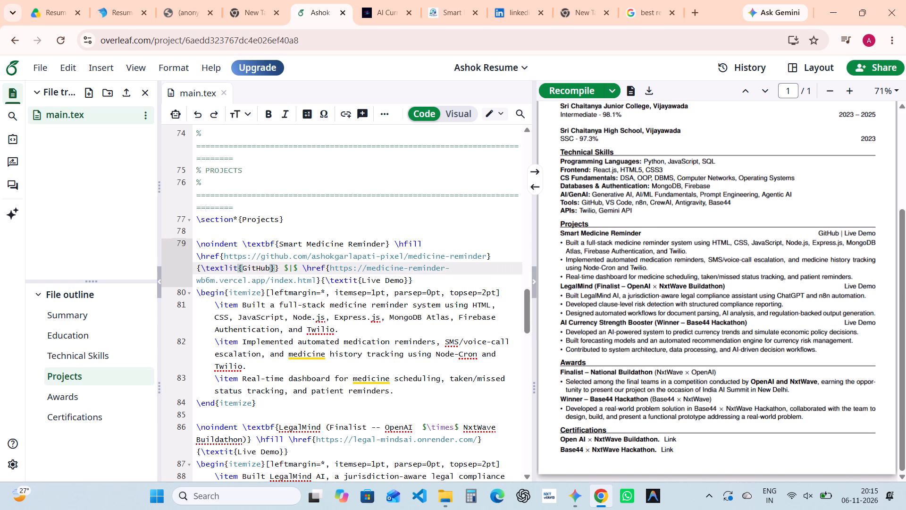
scroll(268, 262, "down", 7)
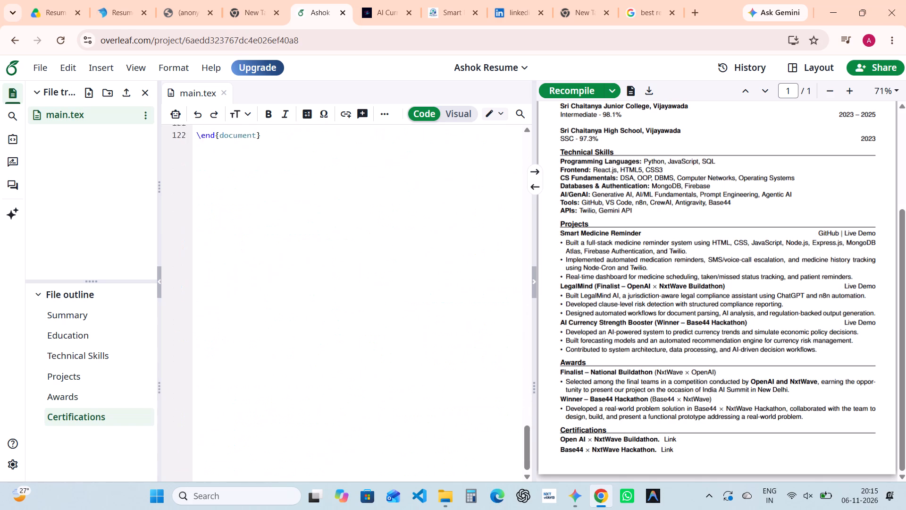
scroll(268, 262, "up", 2)
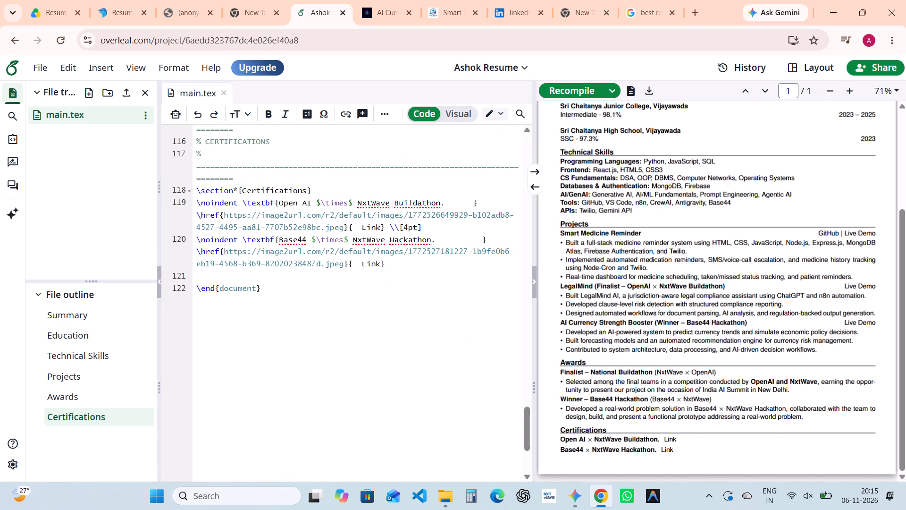
left_click_drag(348, 225, 386, 229)
left_click_drag(386, 229, 385, 229)
key("ctrl+v")
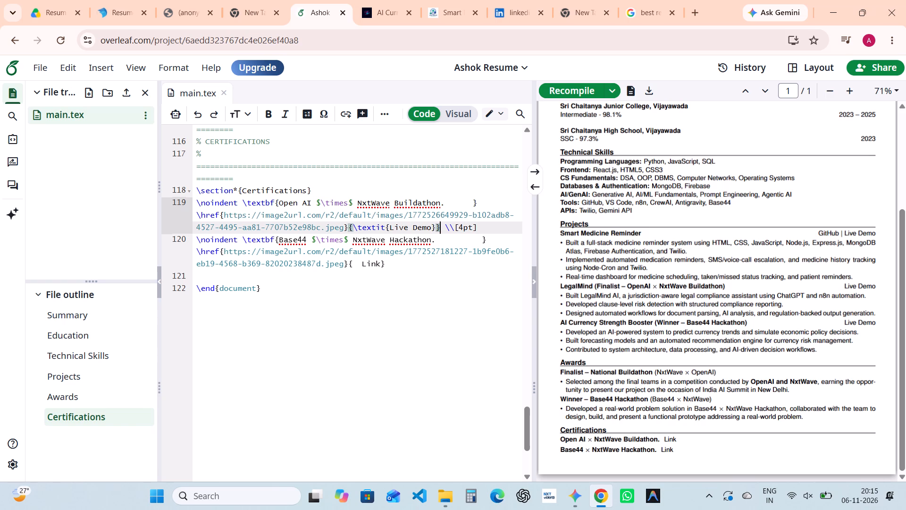
left_click_drag(350, 264, 390, 264)
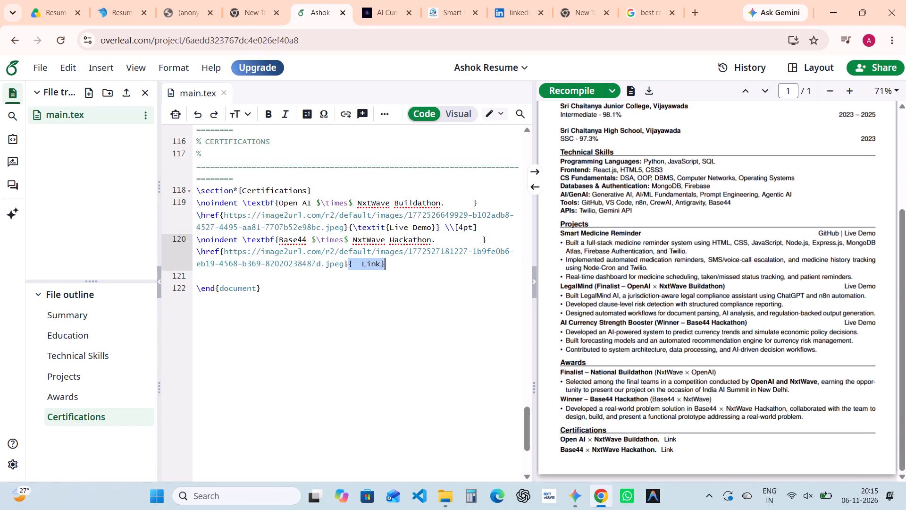
key("ctrl+v")
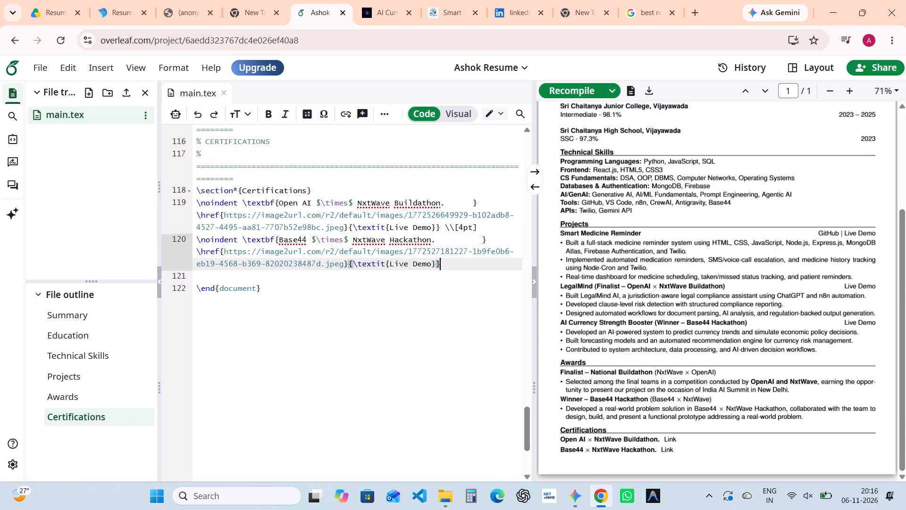
left_click_drag(432, 266, 399, 266)
type("nk")
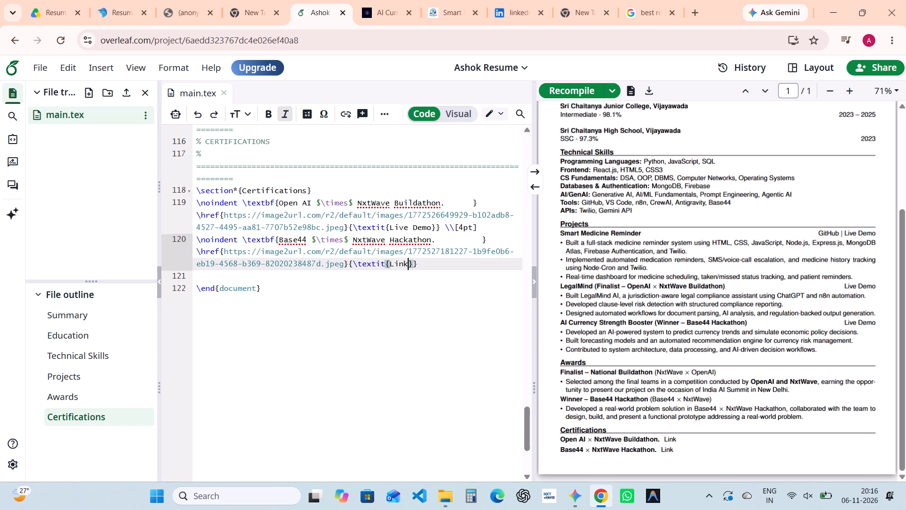
left_click_drag(431, 228, 411, 223)
left_click_drag(411, 223, 400, 225)
type("nk")
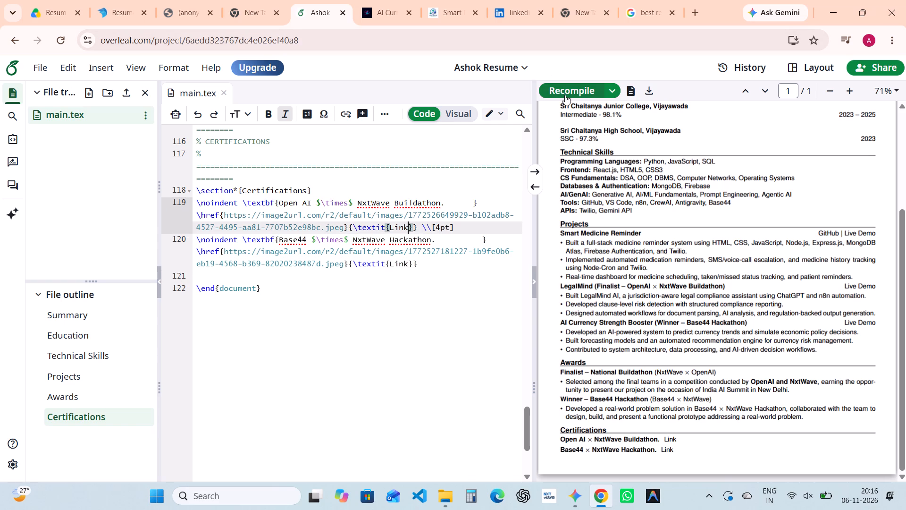
Recompile the resume and examine the error details in its compile log.
left_click(565, 95)
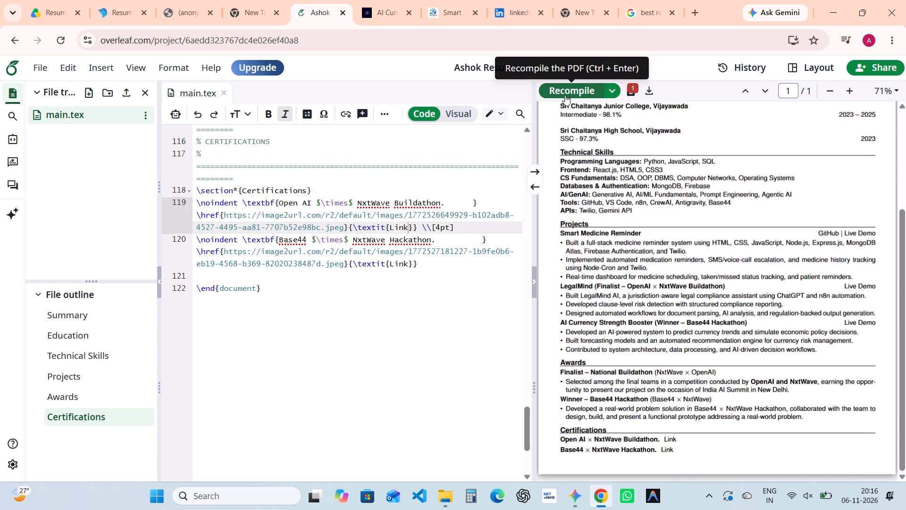
left_click(629, 89)
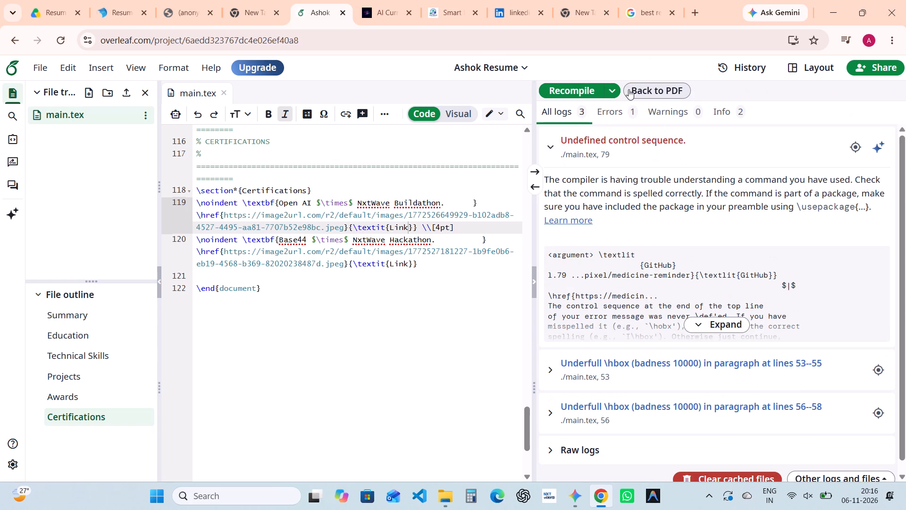
scroll(741, 228, "down", 2)
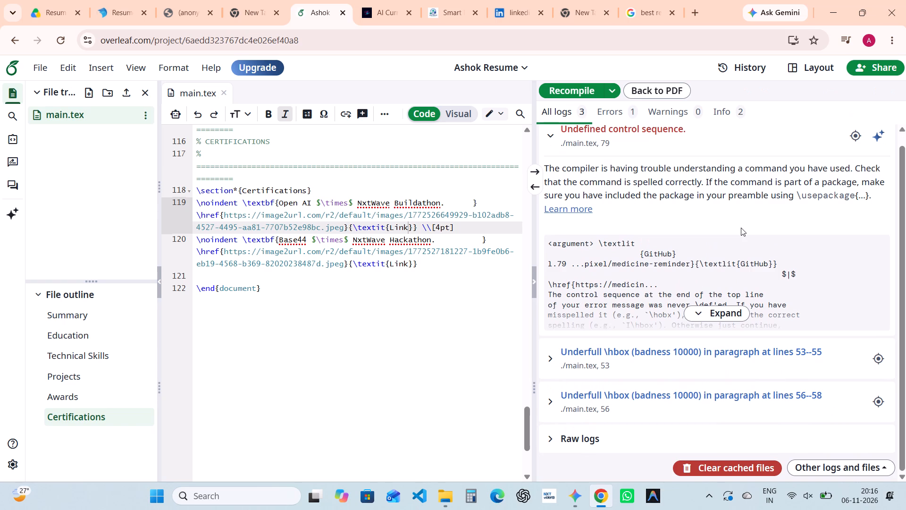
left_click(567, 96)
left_click(568, 112)
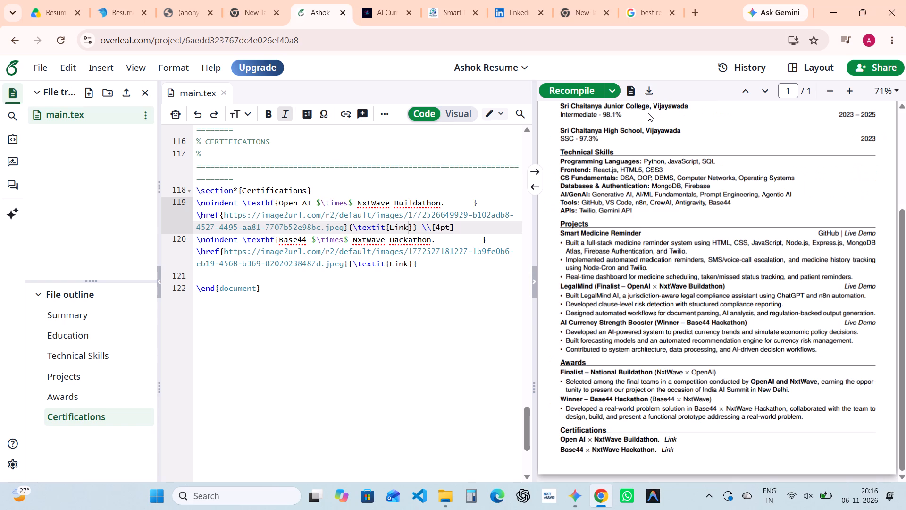
Correct the command around Smart Medicine Reminder's GitHub label to \textit and recompile the resume.
scroll(721, 170, "down", 1)
scroll(800, 311, "down", 1)
scroll(369, 182, "up", 3)
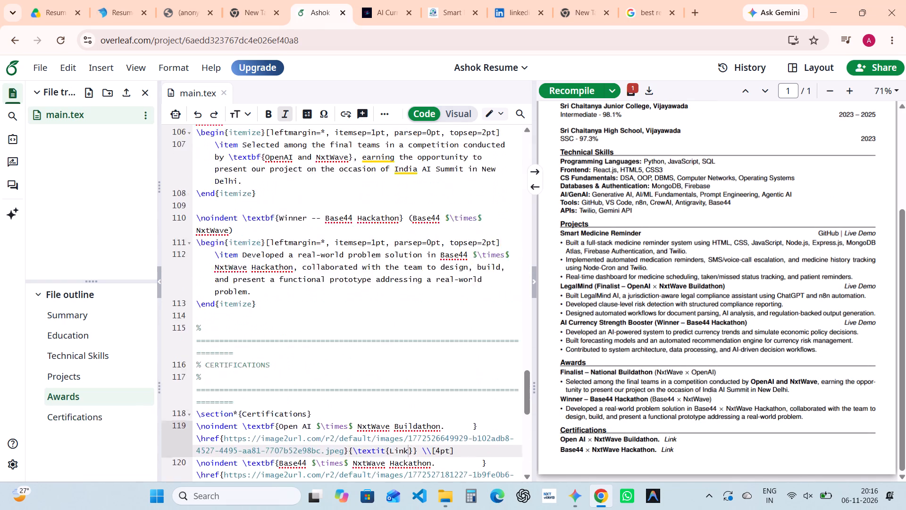
scroll(369, 182, "up", 3)
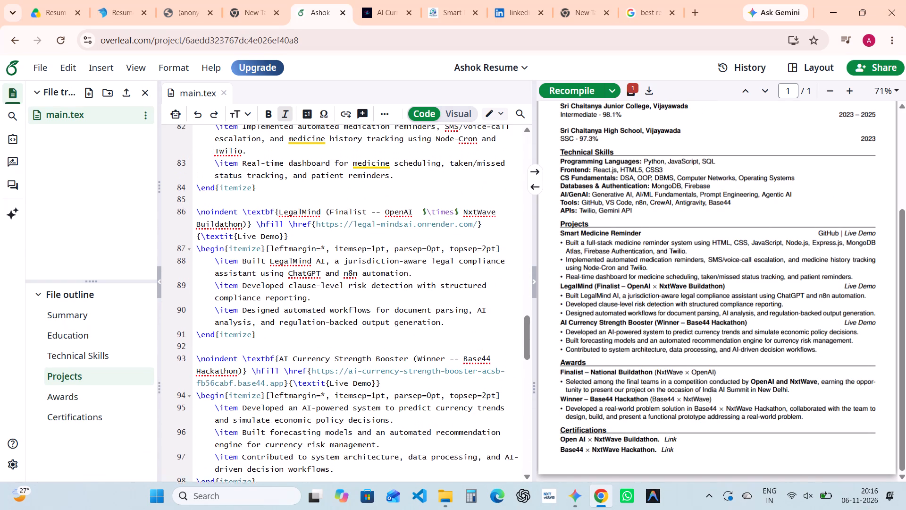
scroll(369, 182, "up", 4)
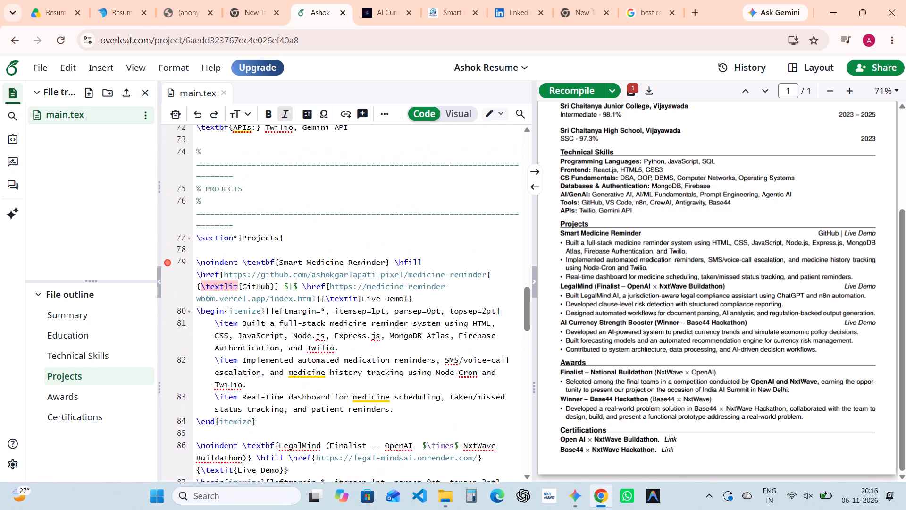
scroll(369, 182, "up", 1)
scroll(369, 182, "down", 3)
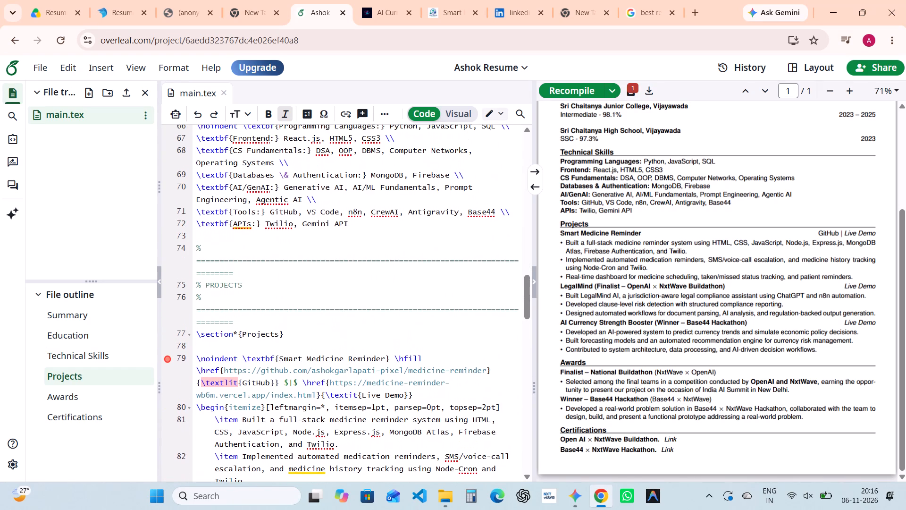
scroll(227, 364, "down", 1)
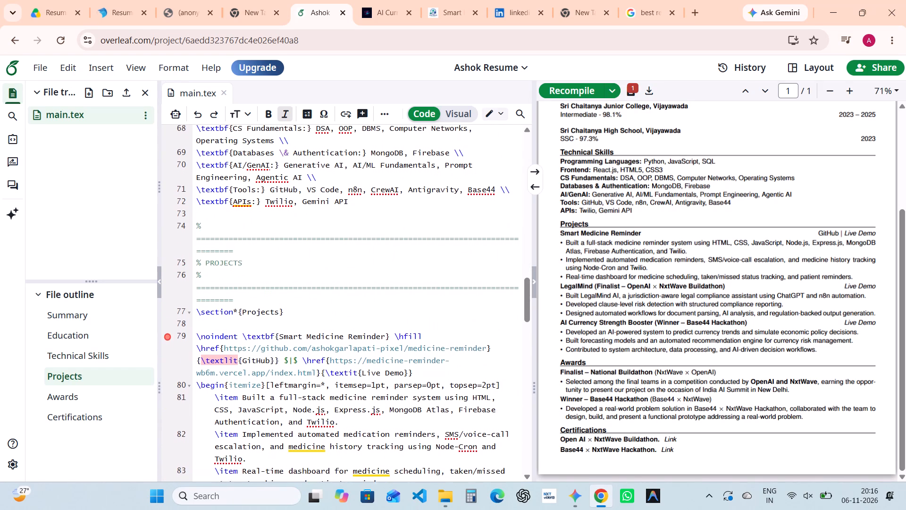
scroll(227, 364, "down", 2)
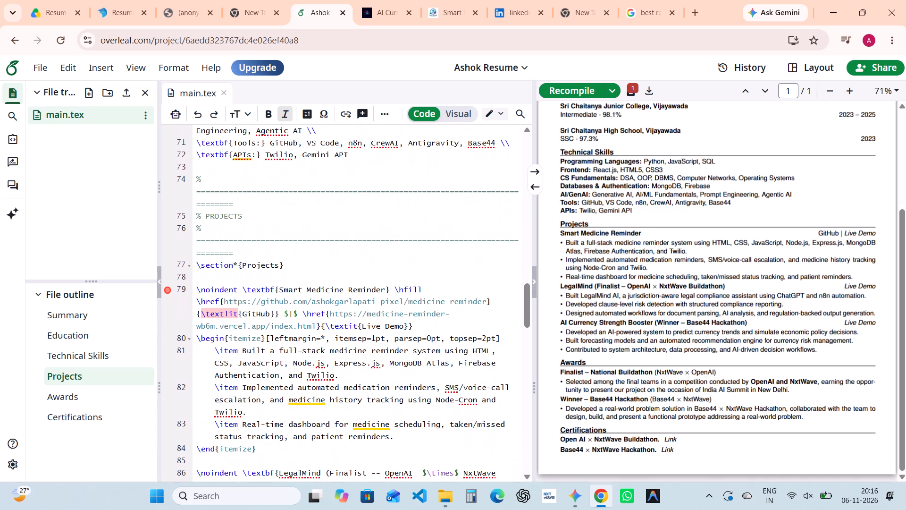
scroll(227, 364, "down", 1)
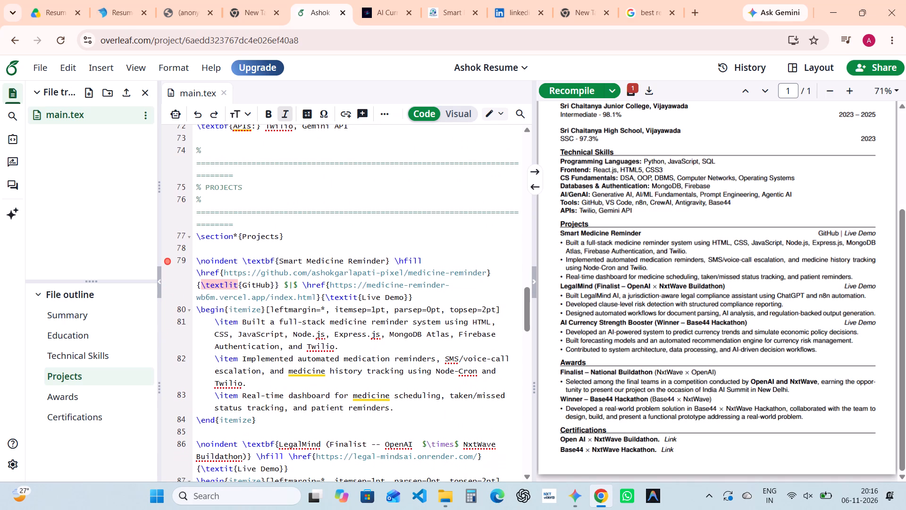
left_click(233, 289)
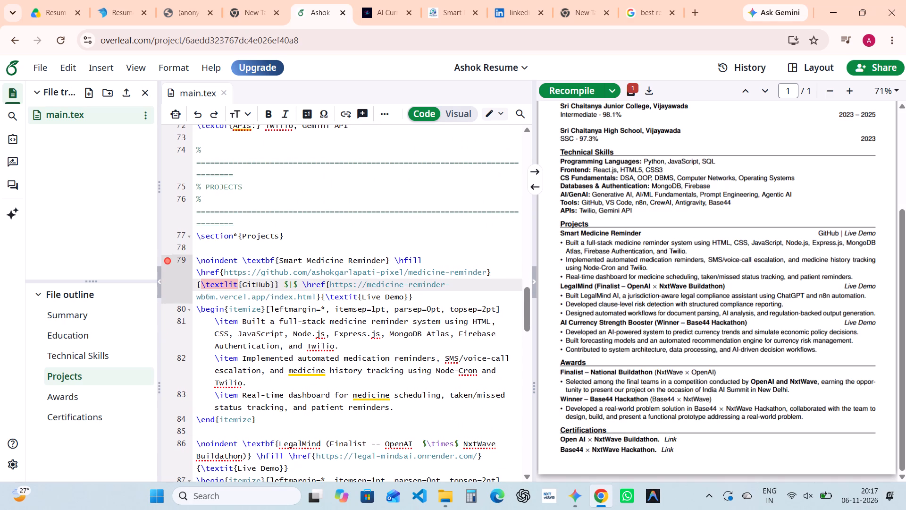
key("Left")
key("BackSpace")
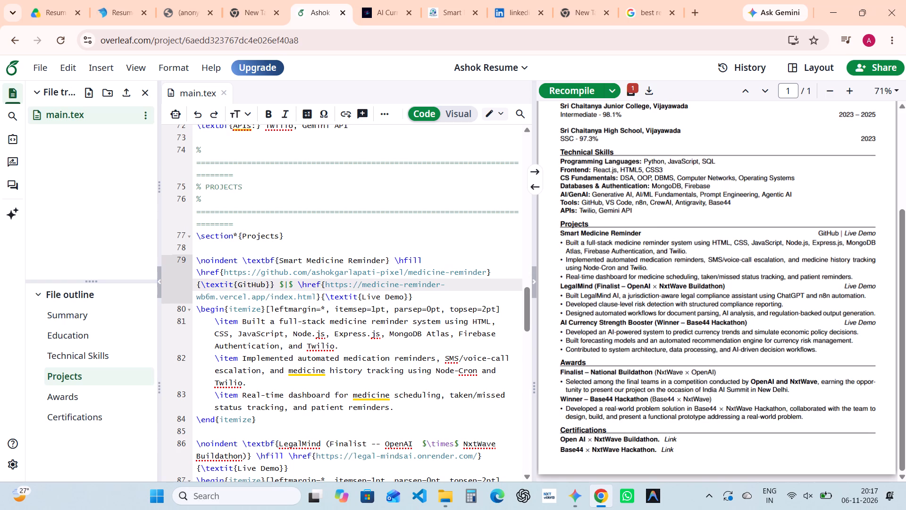
left_click(560, 95)
Examine the recompiled resume preview from the header to Certifications, checking the link labels of the projects and certifications.
scroll(793, 229, "down", 5)
scroll(793, 229, "up", 5)
scroll(793, 229, "down", 5)
scroll(793, 229, "up", 2)
scroll(793, 229, "down", 2)
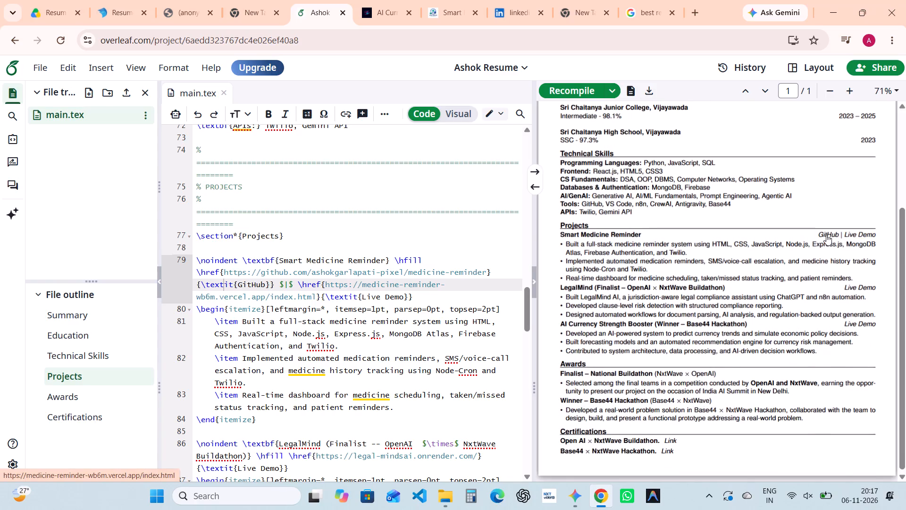
scroll(780, 148, "up", 3)
scroll(780, 148, "down", 5)
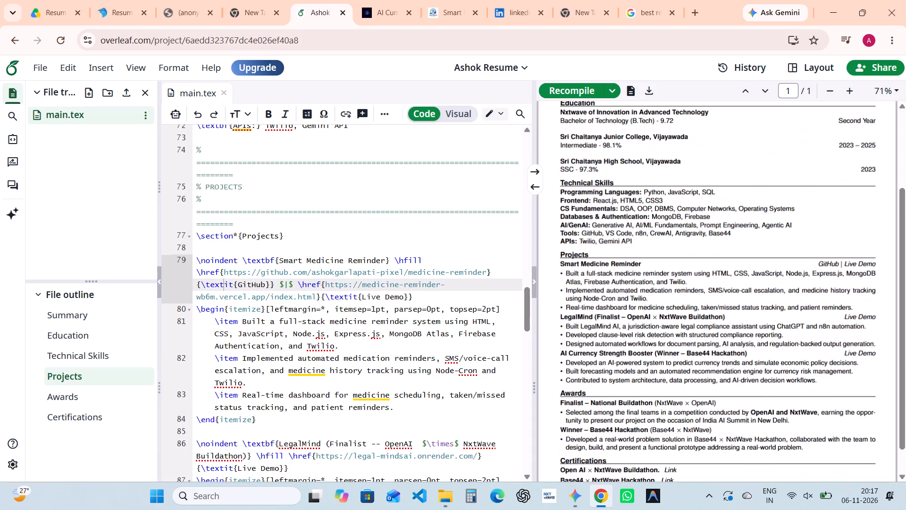
scroll(780, 148, "down", 1)
scroll(780, 148, "up", 3)
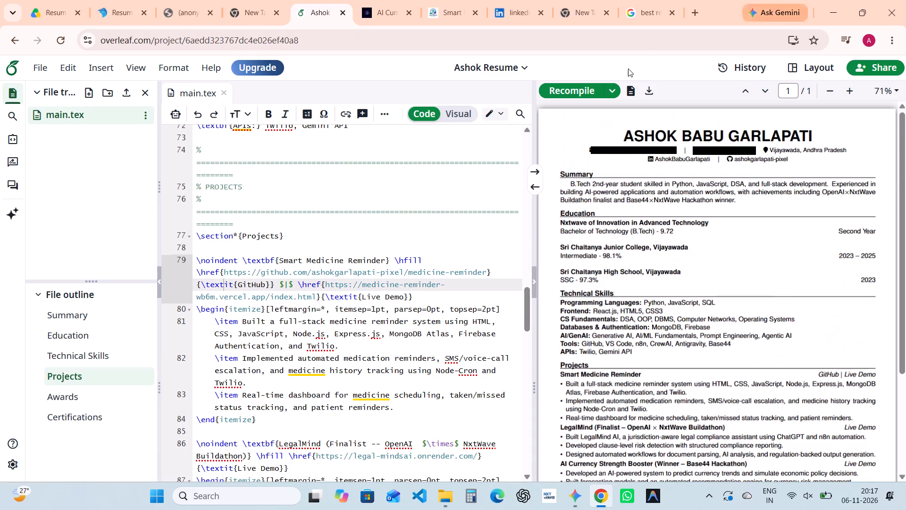
Download the compiled resume as a PDF and open the downloaded file to check its page.
left_click(642, 94)
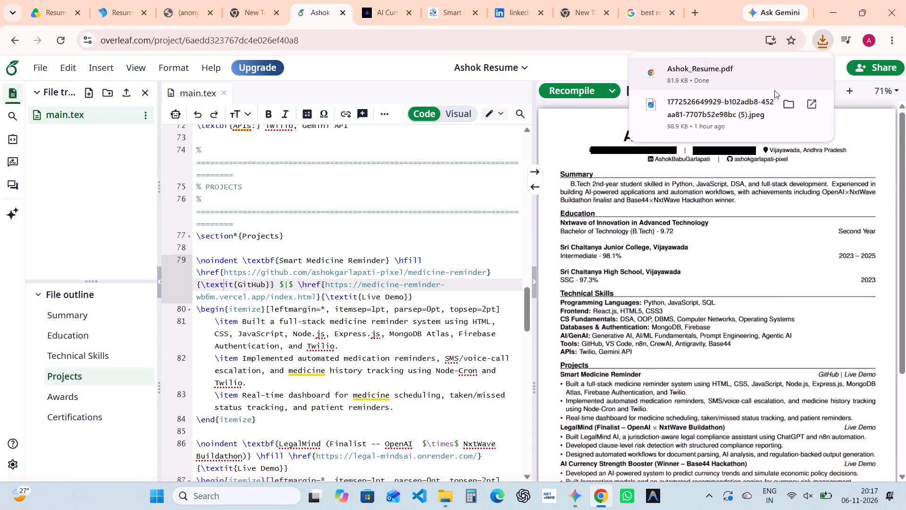
left_click(820, 44)
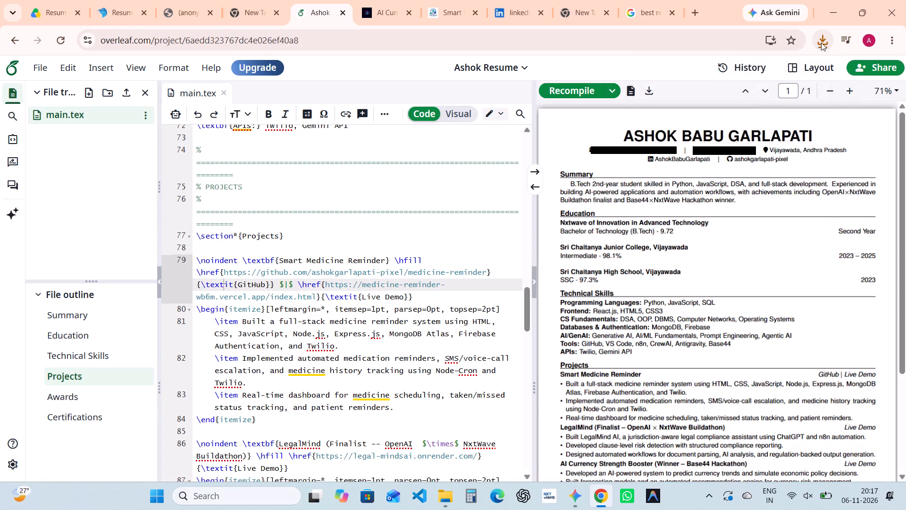
left_click(821, 42)
double_click(721, 93)
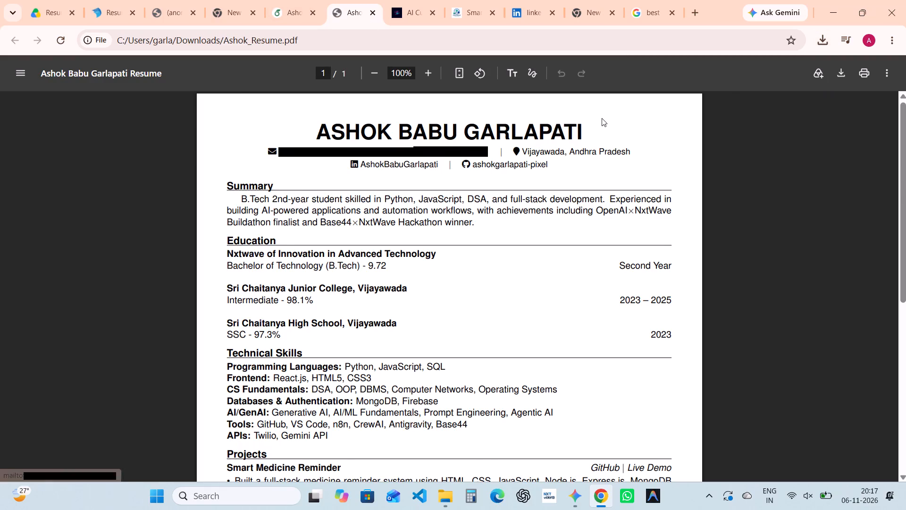
scroll(602, 118, "down", 2)
scroll(602, 118, "up", 5)
scroll(602, 118, "down", 3)
scroll(602, 118, "up", 5)
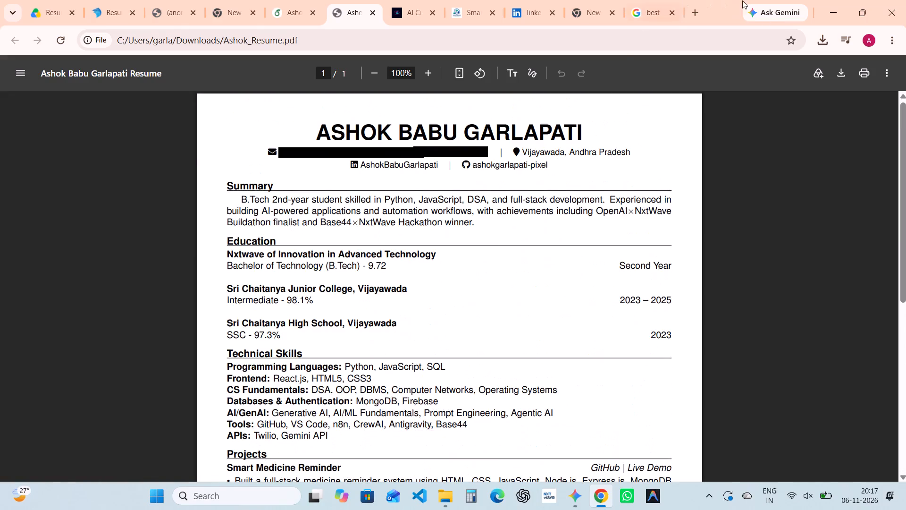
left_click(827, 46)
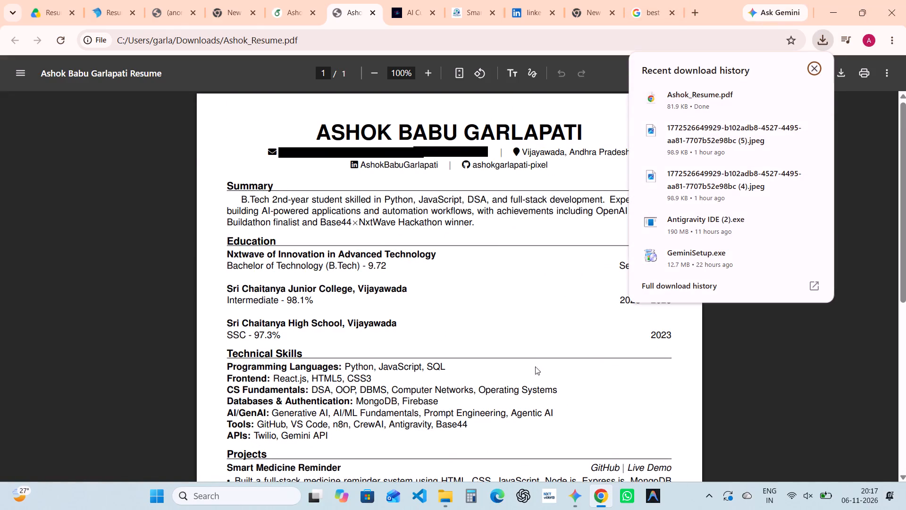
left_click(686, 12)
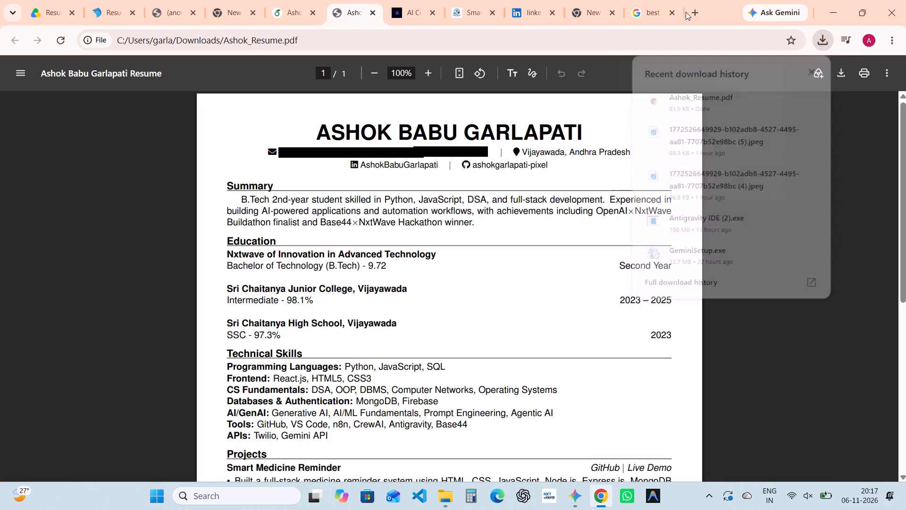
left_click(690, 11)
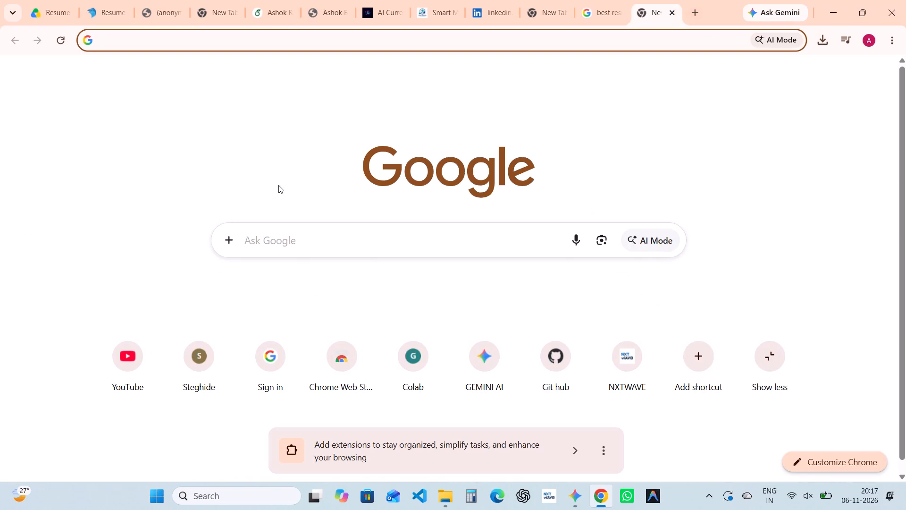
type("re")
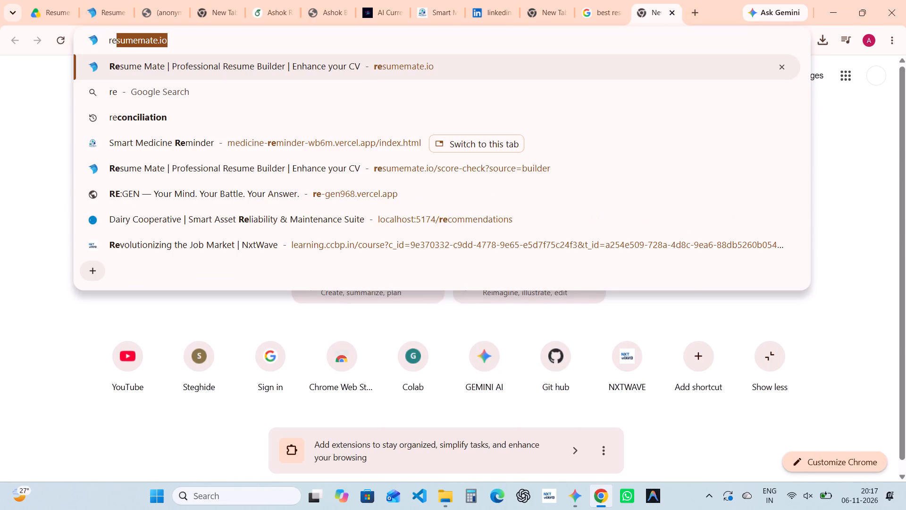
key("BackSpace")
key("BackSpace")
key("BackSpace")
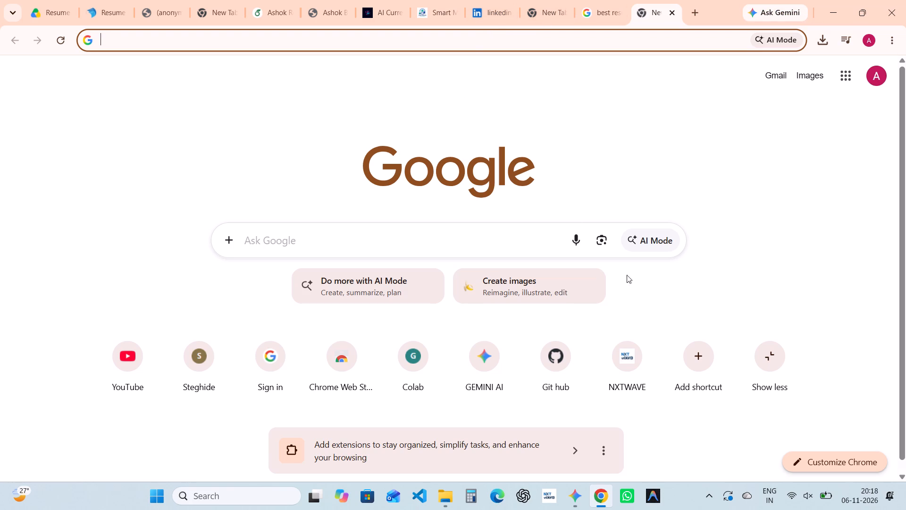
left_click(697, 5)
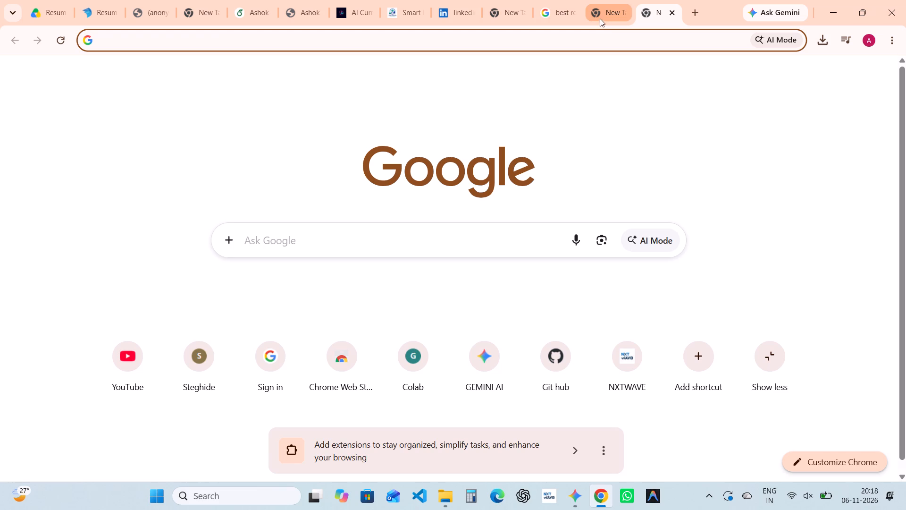
Close the Resume Preparation Guidance recording and the three other browser tabs ahead of the Overleaf project.
left_click(48, 4)
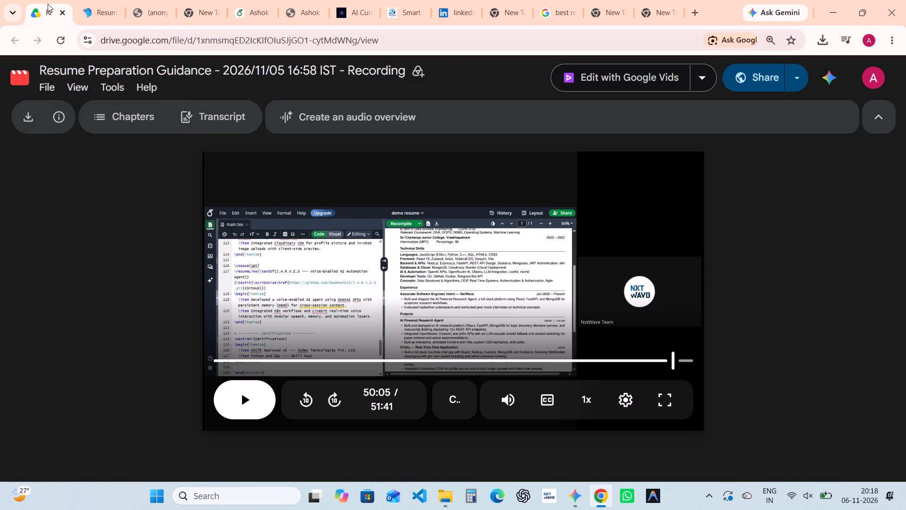
triple_click(62, 12)
triple_click(62, 12)
left_click(62, 12)
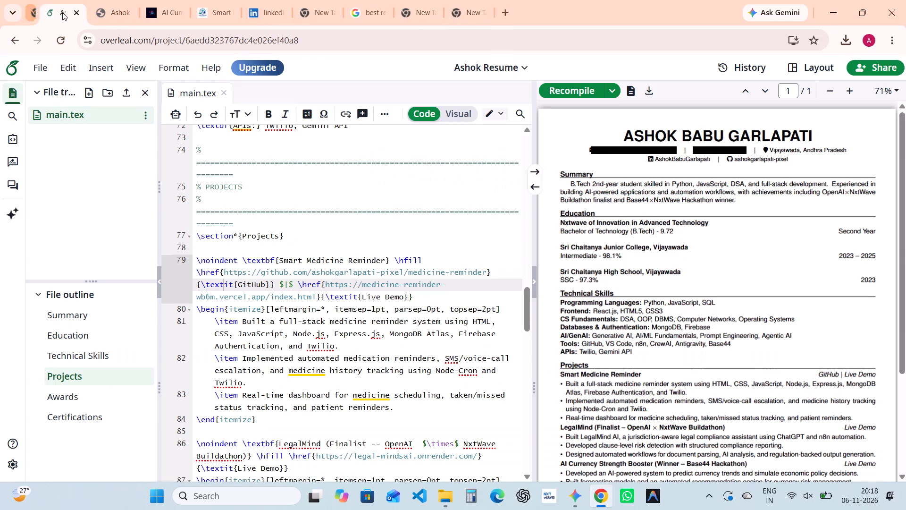
Review the downloaded resume PDF from Summary down to Certifications, including the project and certification links.
left_click(93, 13)
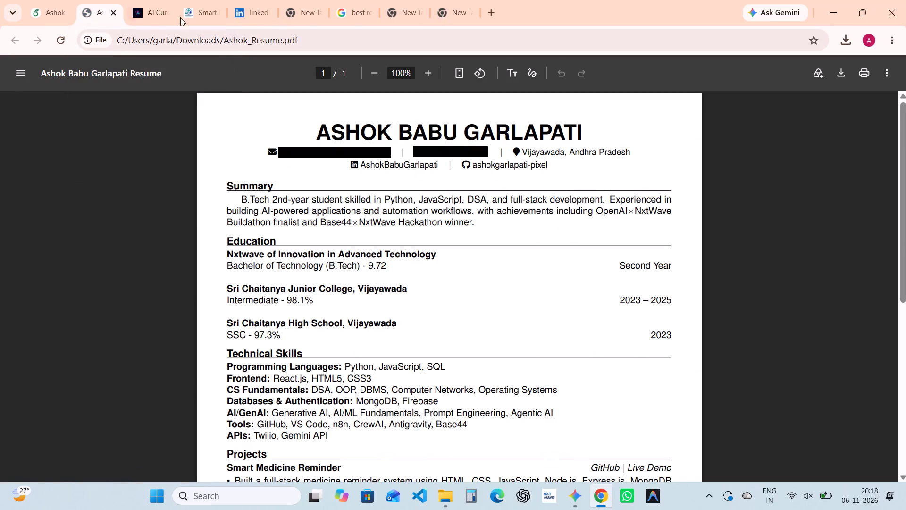
scroll(422, 244, "down", 5)
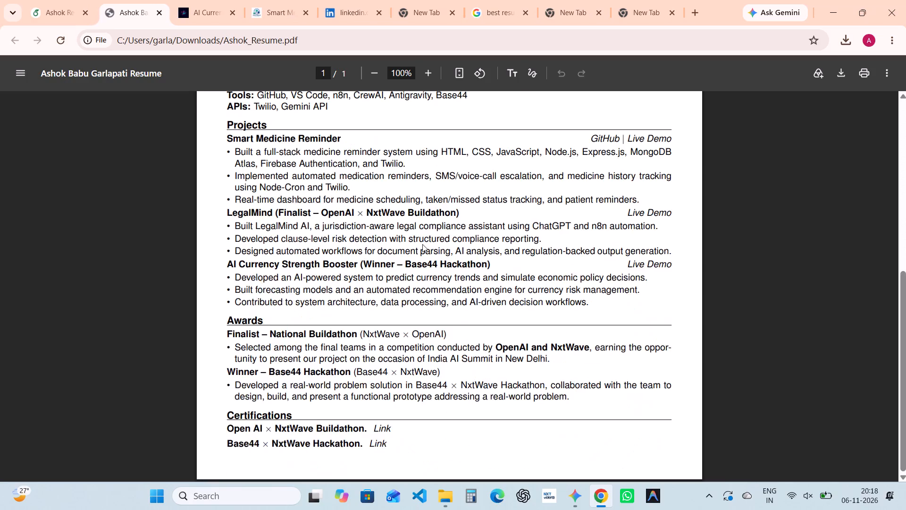
scroll(422, 244, "up", 3)
scroll(422, 244, "down", 2)
scroll(422, 244, "up", 2)
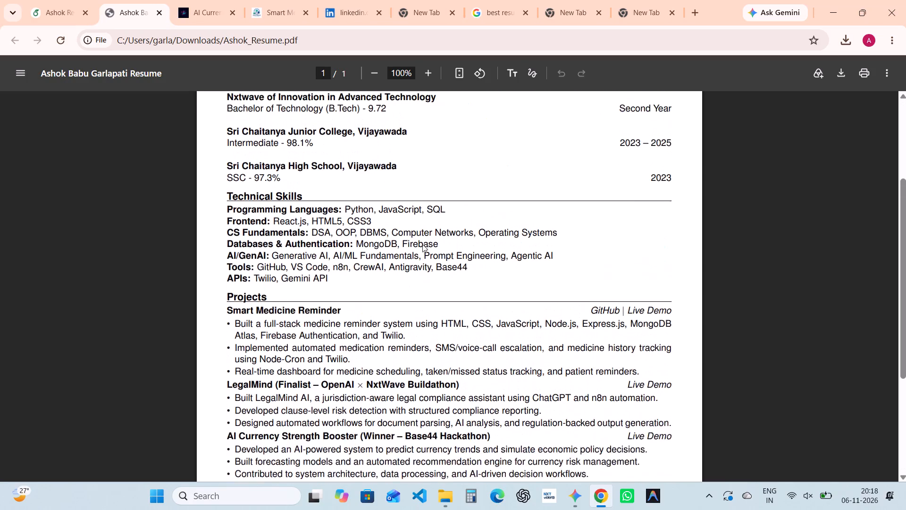
scroll(422, 244, "up", 1)
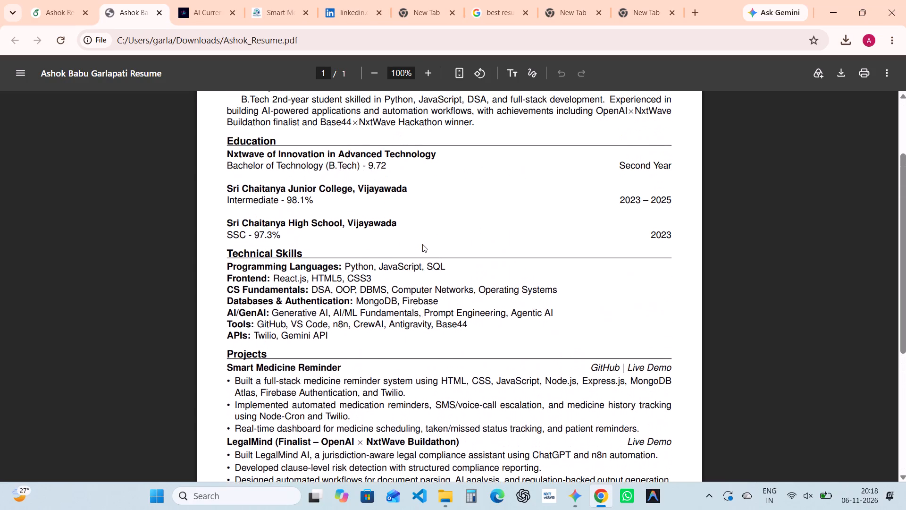
Re-examine the upper part of the resume PDF, from the header through Summary, Education and Technical Skills to the first project.
scroll(422, 244, "up", 1)
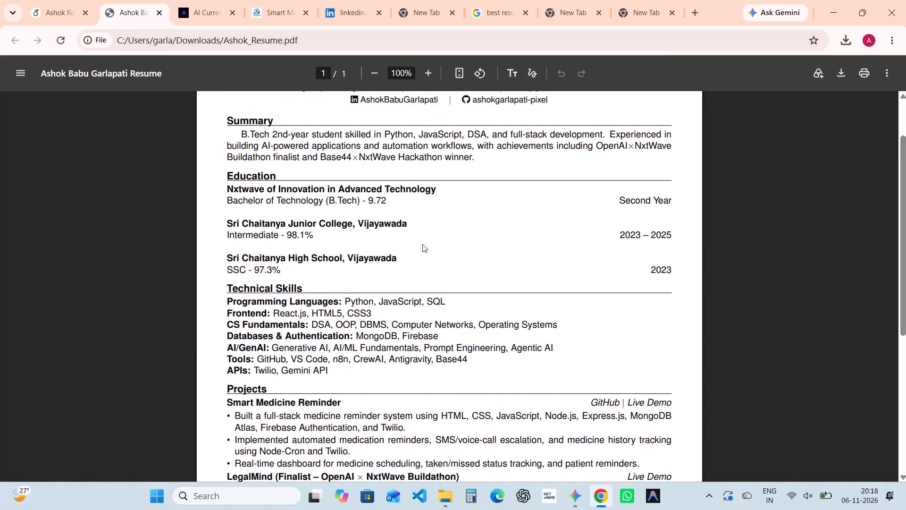
scroll(422, 244, "up", 2)
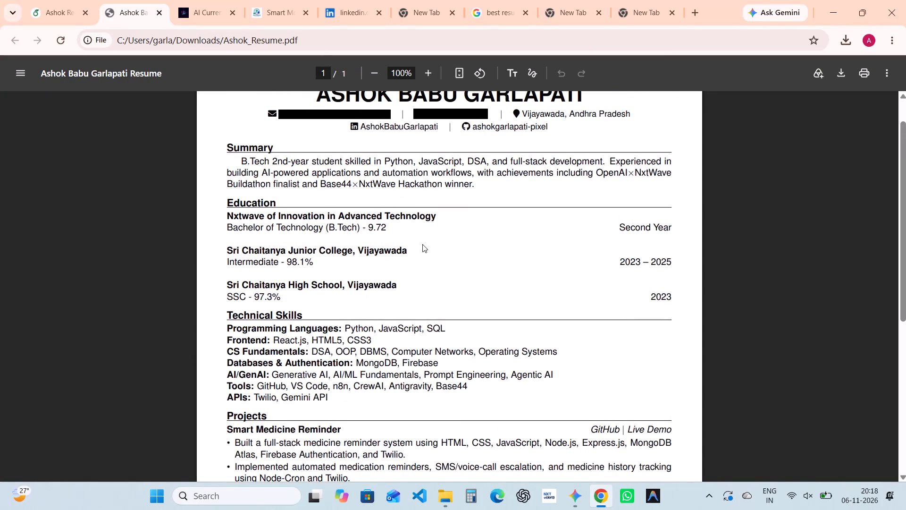
scroll(422, 244, "up", 1)
scroll(422, 244, "down", 1)
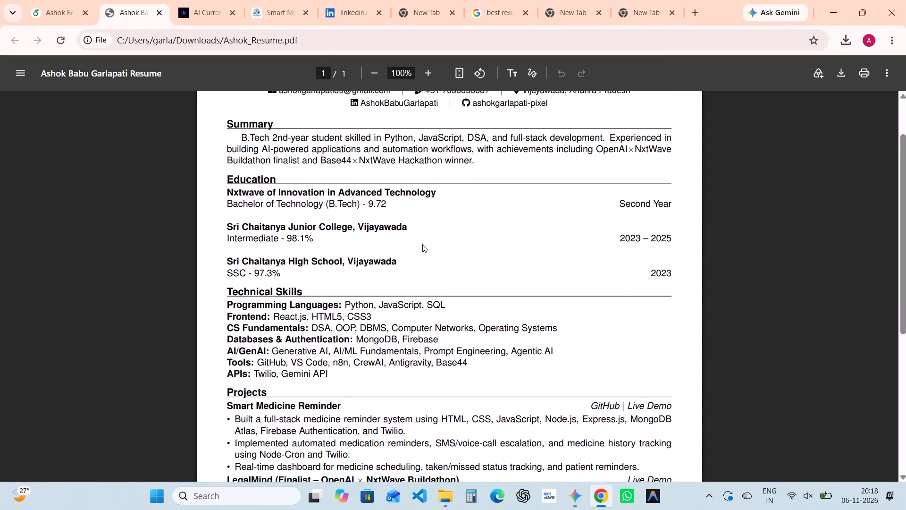
scroll(422, 244, "down", 4)
scroll(422, 244, "up", 7)
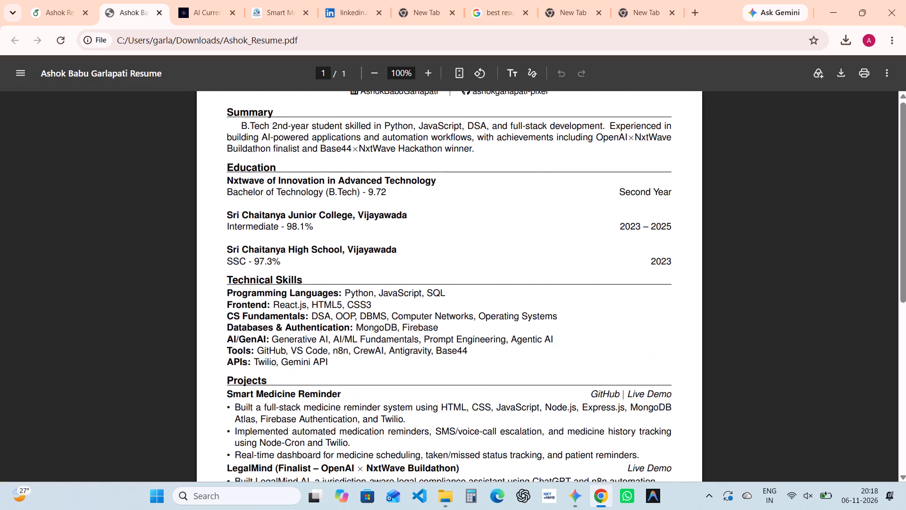
scroll(653, 192, "down", 2)
scroll(653, 192, "up", 5)
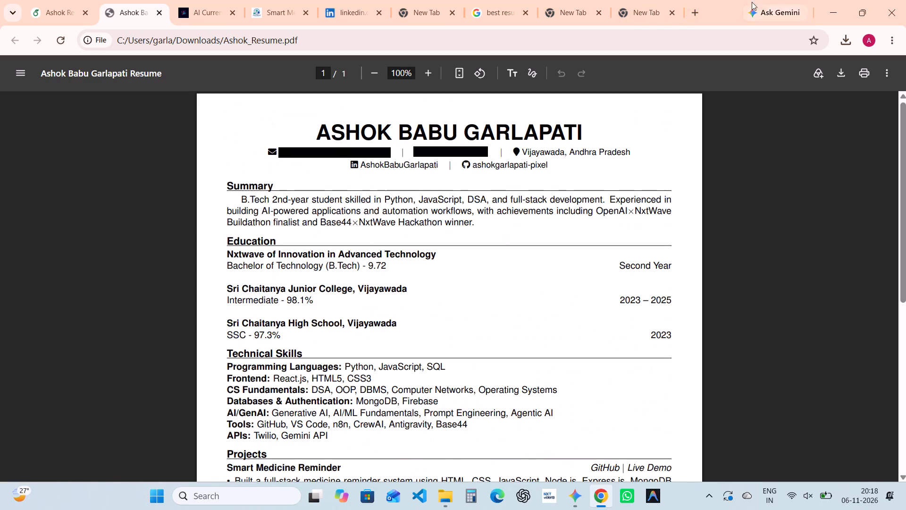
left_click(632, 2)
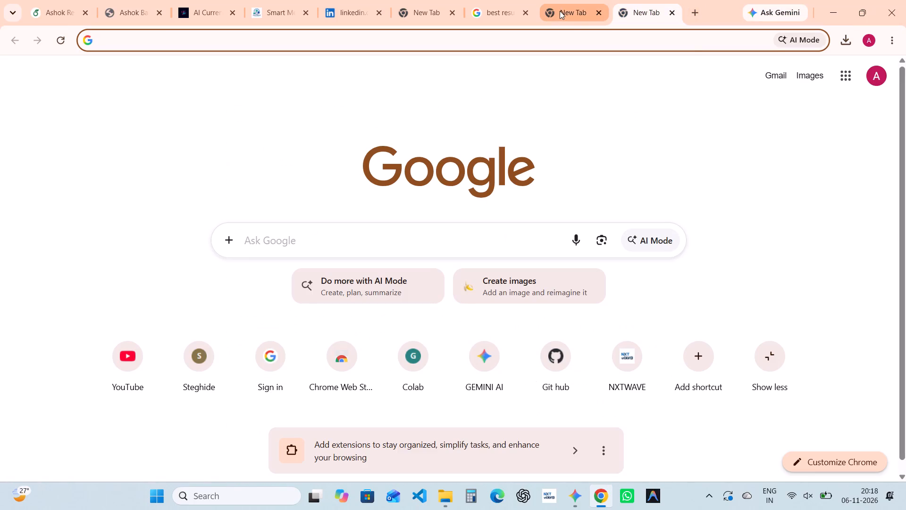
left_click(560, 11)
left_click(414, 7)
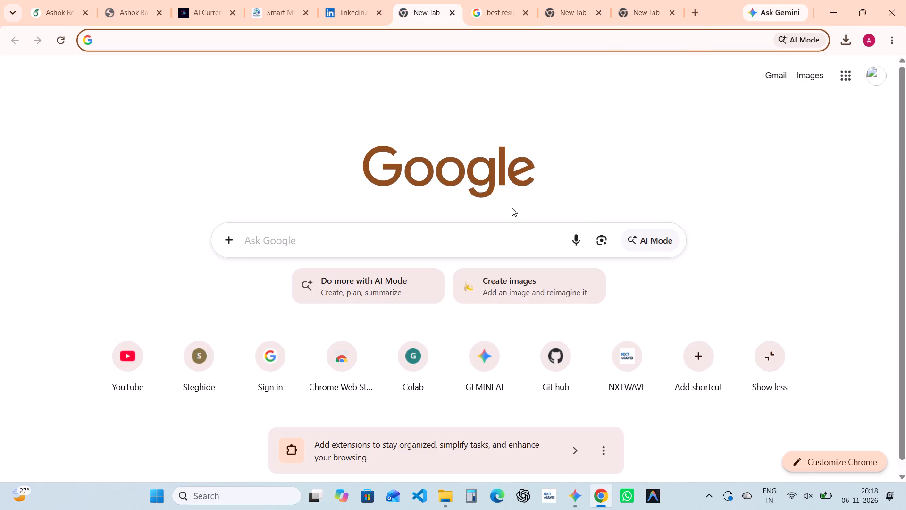
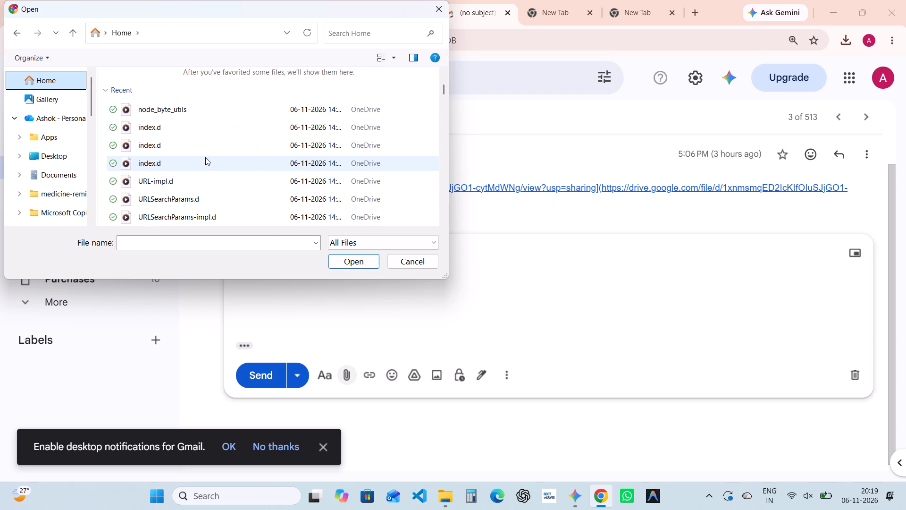
scroll(205, 157, "up", 1)
scroll(205, 157, "down", 1)
scroll(205, 157, "up", 1)
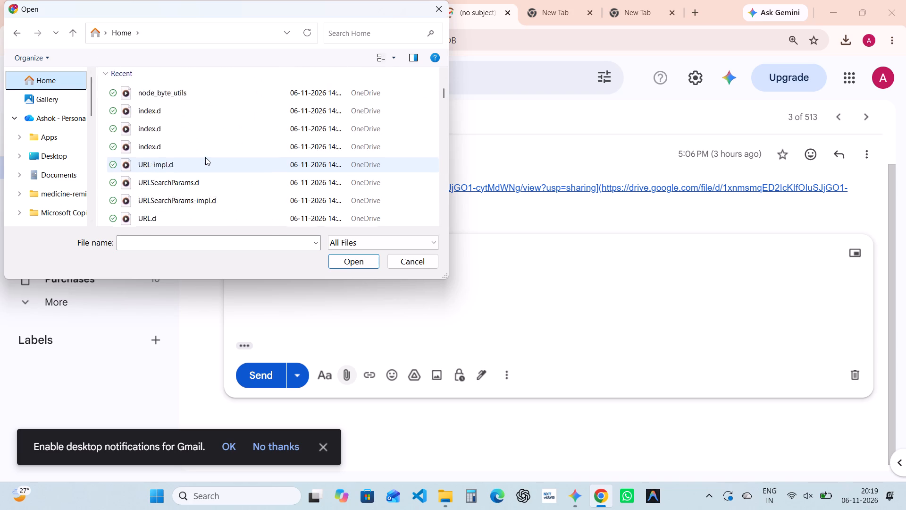